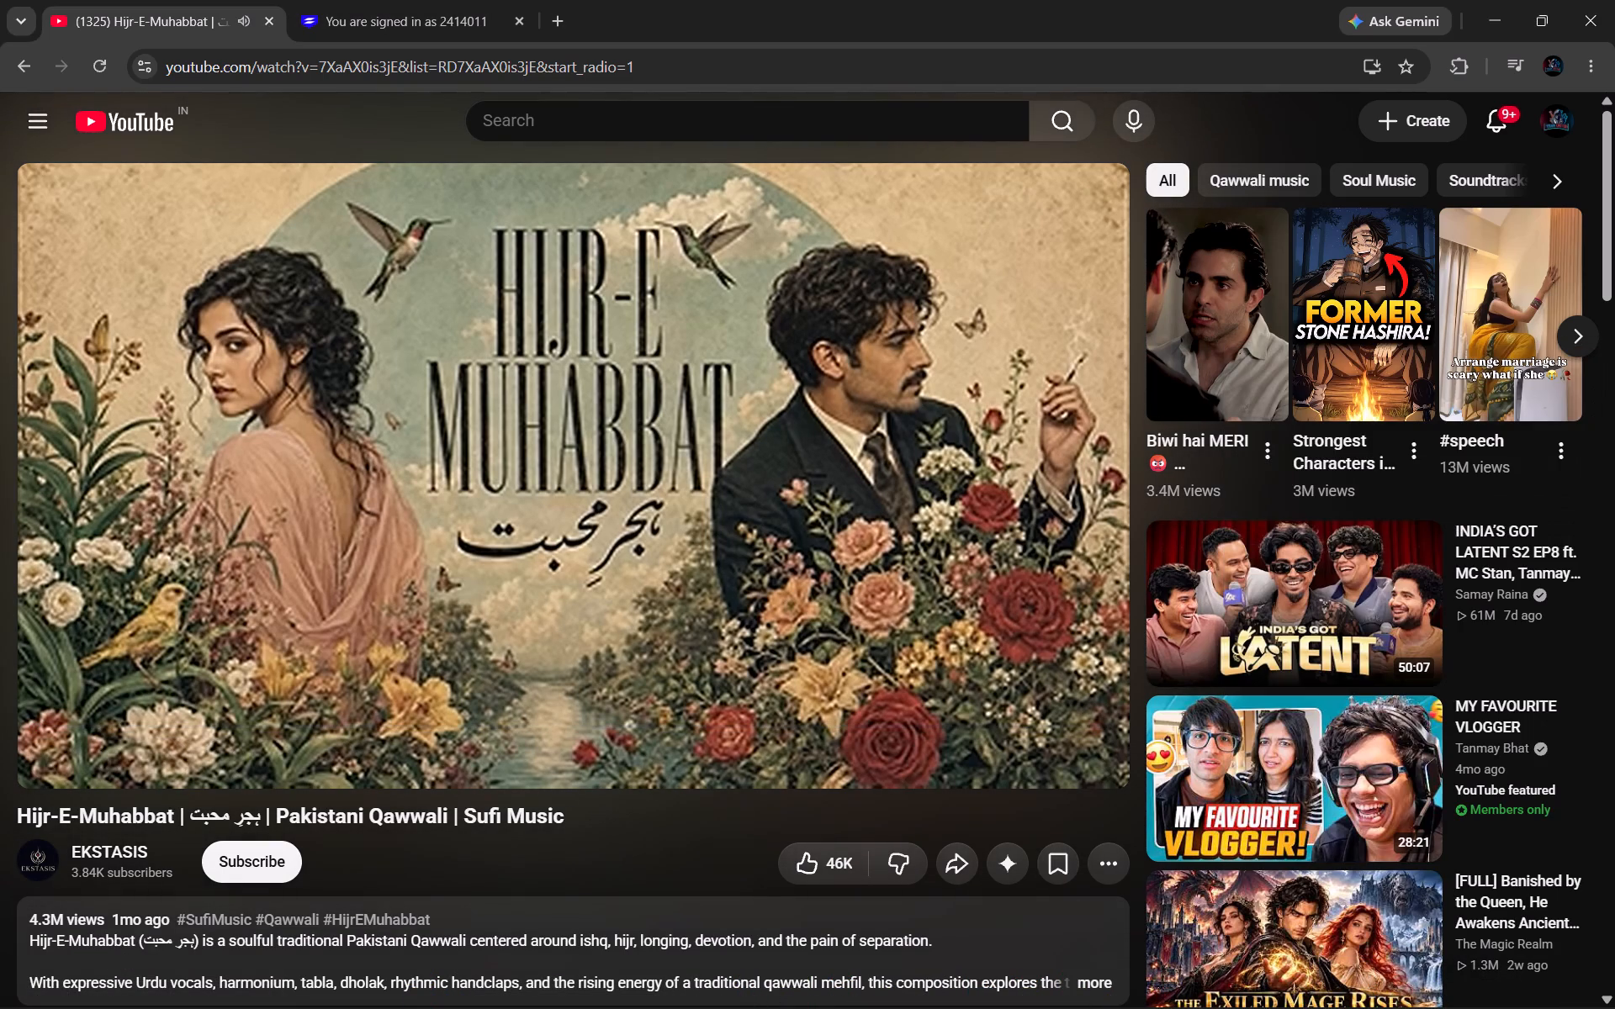
Skip the playing Hijr-E-Muhabbat qawwali video forward by about 45 seconds in 5-second jumps.
{"action": "key", "text": "Right"}
{"action": "key", "text": "Right"}
{"action": "key", "text": "Right"}
{"action": "key", "text": "Right"}
{"action": "key", "text": "Right"}
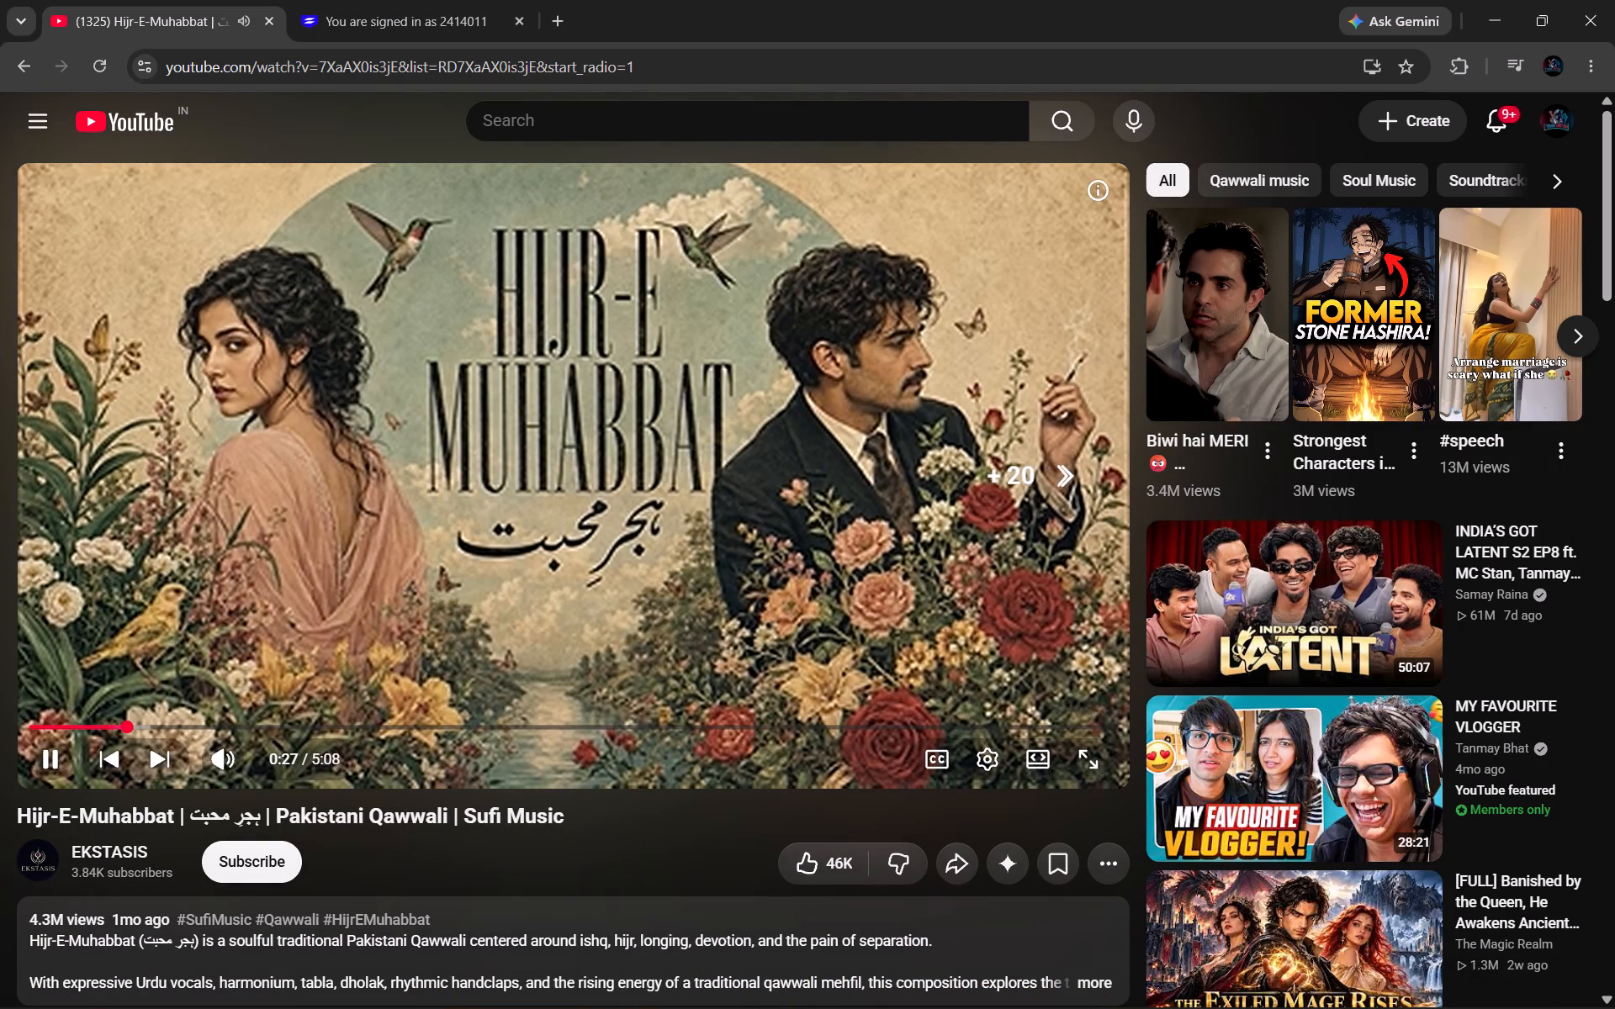
{"action": "key", "text": "Right"}
{"action": "key", "text": "Right"}
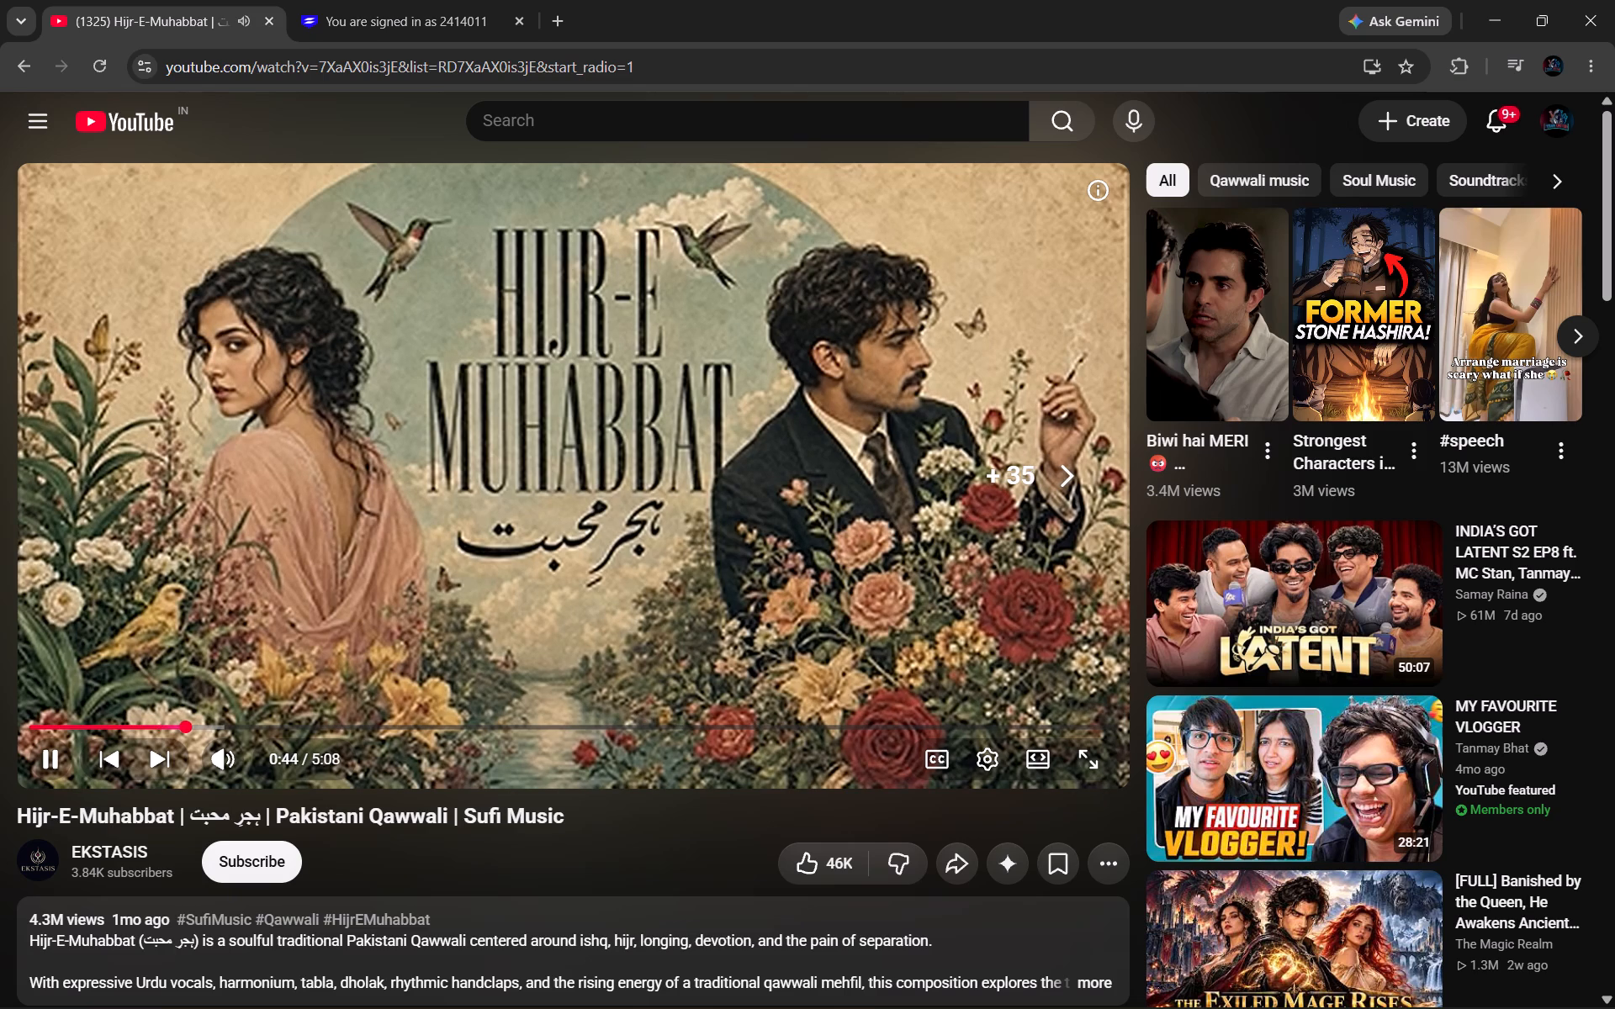
{"action": "key", "text": "Right"}
{"action": "key", "text": "Right"}
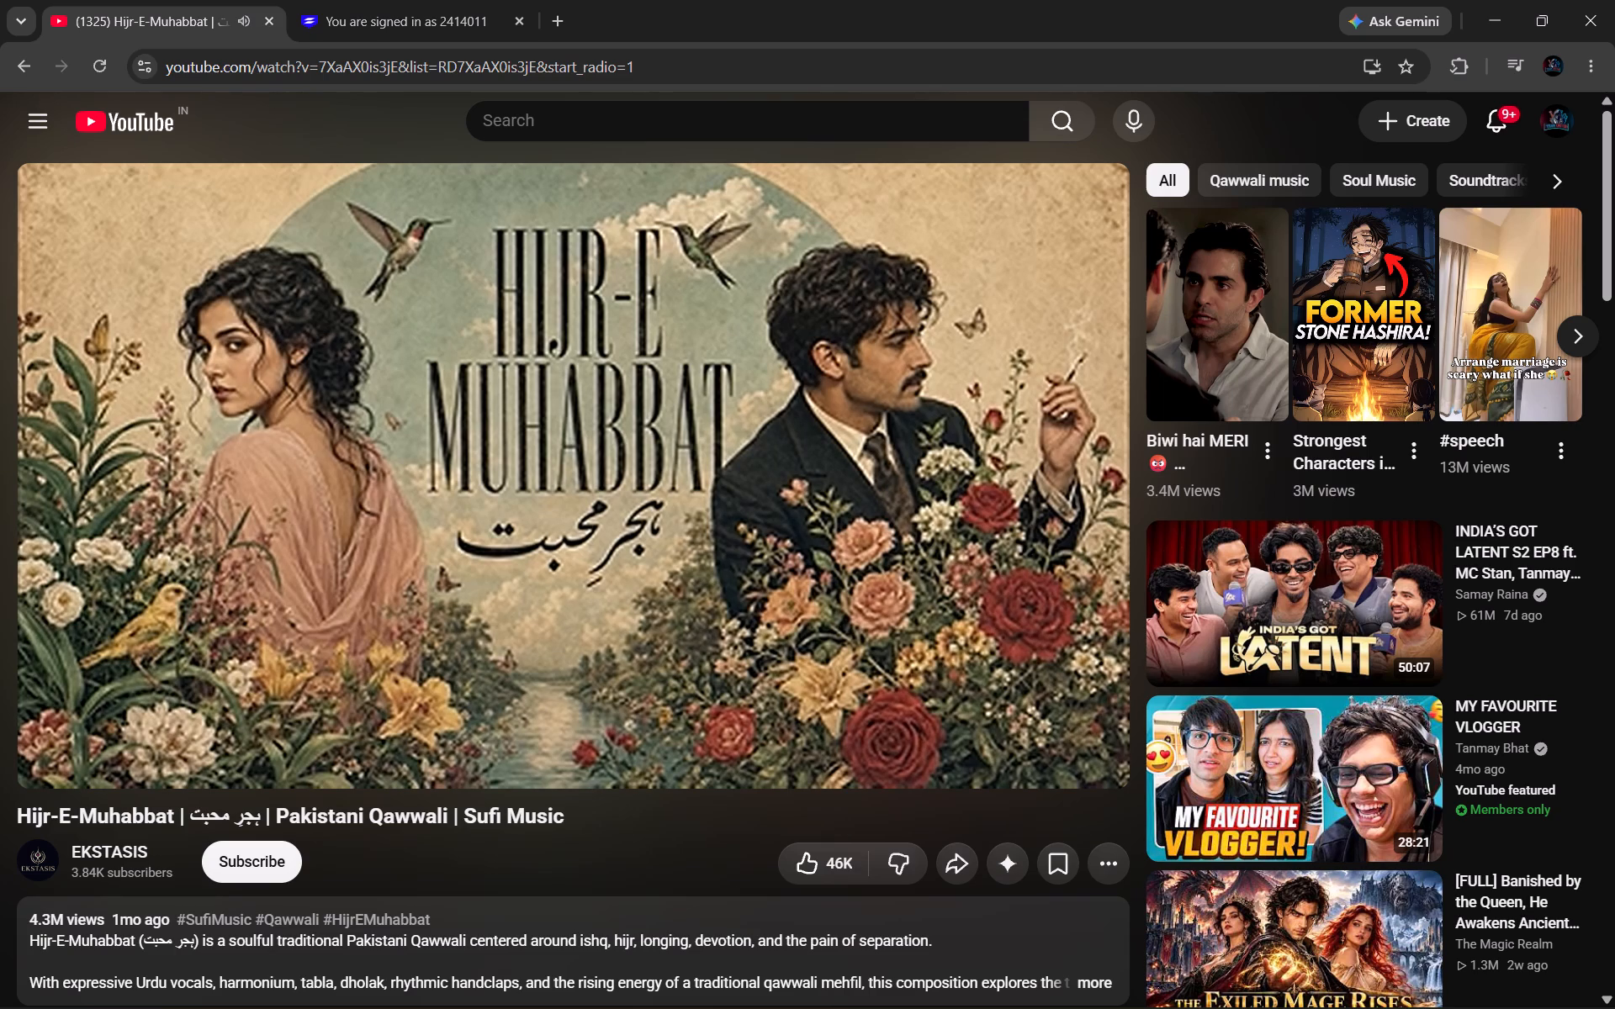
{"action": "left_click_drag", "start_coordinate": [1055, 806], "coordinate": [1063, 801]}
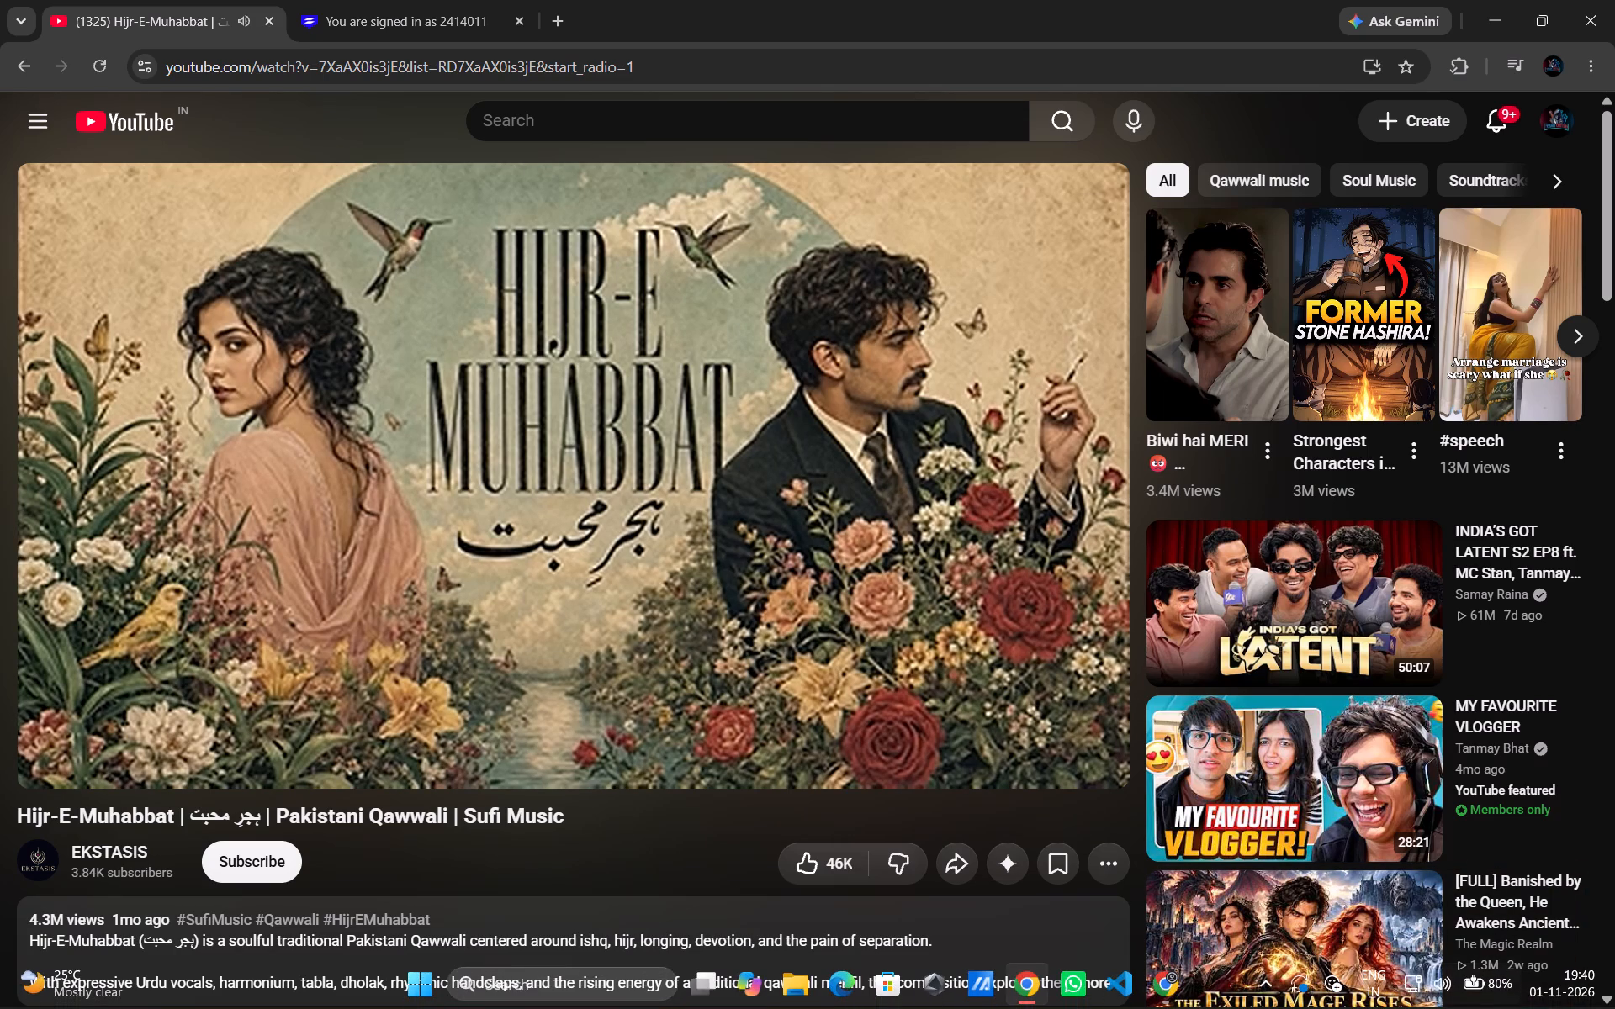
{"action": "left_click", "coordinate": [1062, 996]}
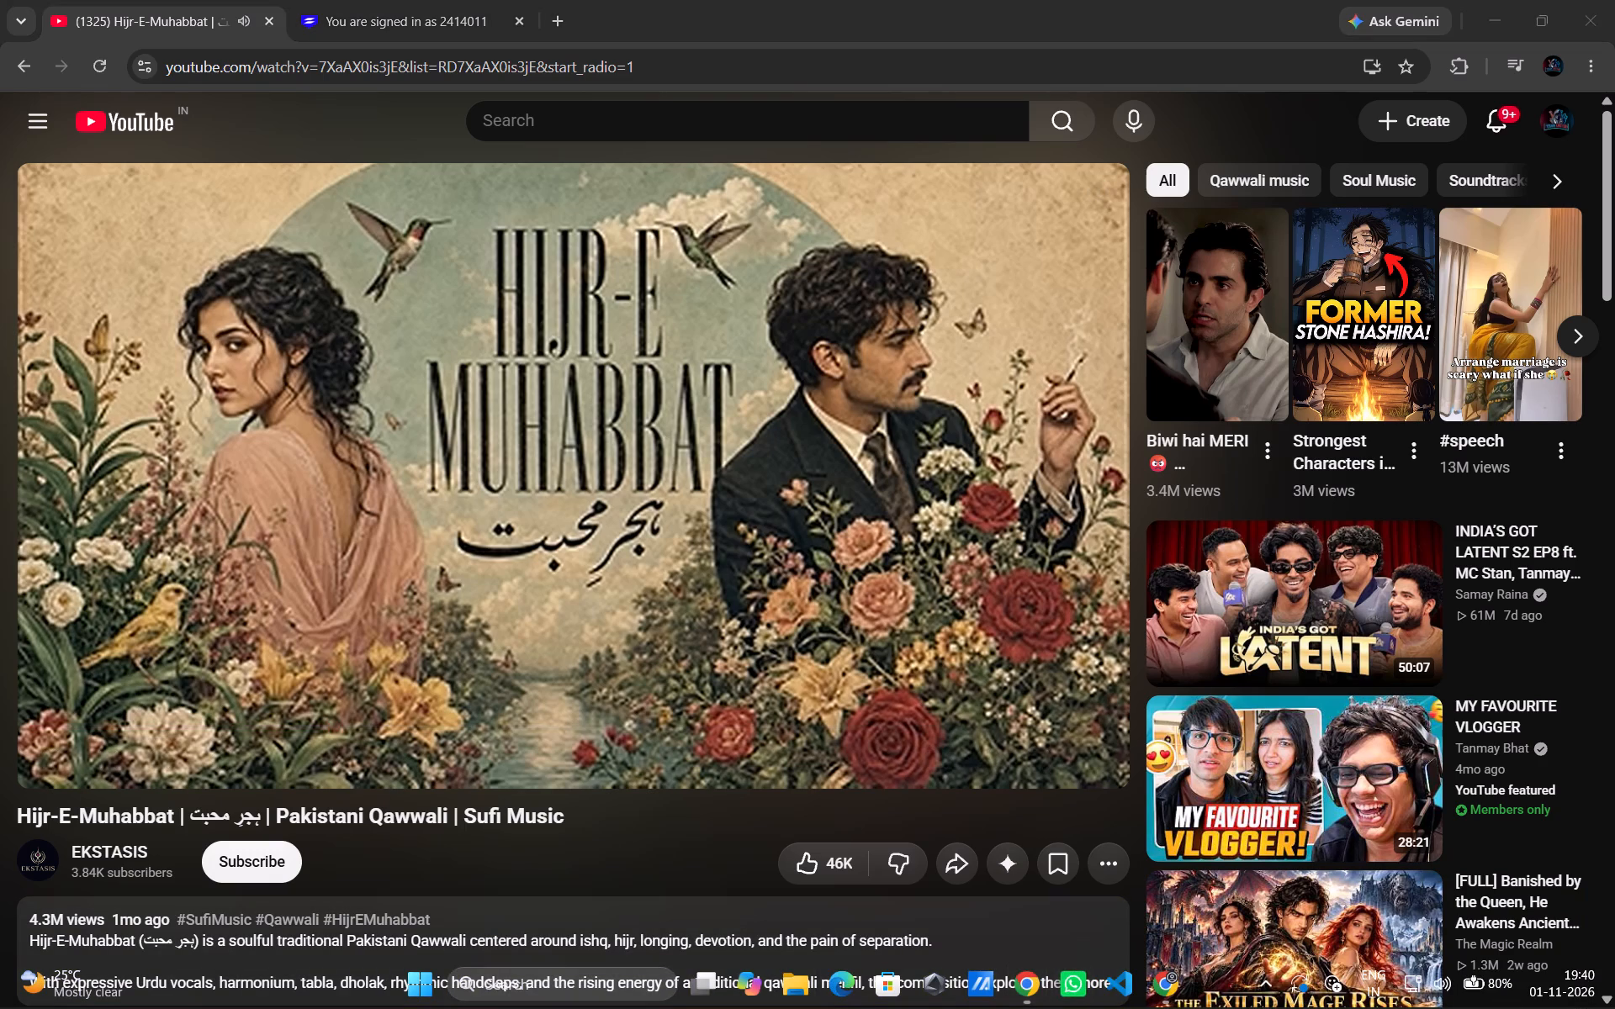
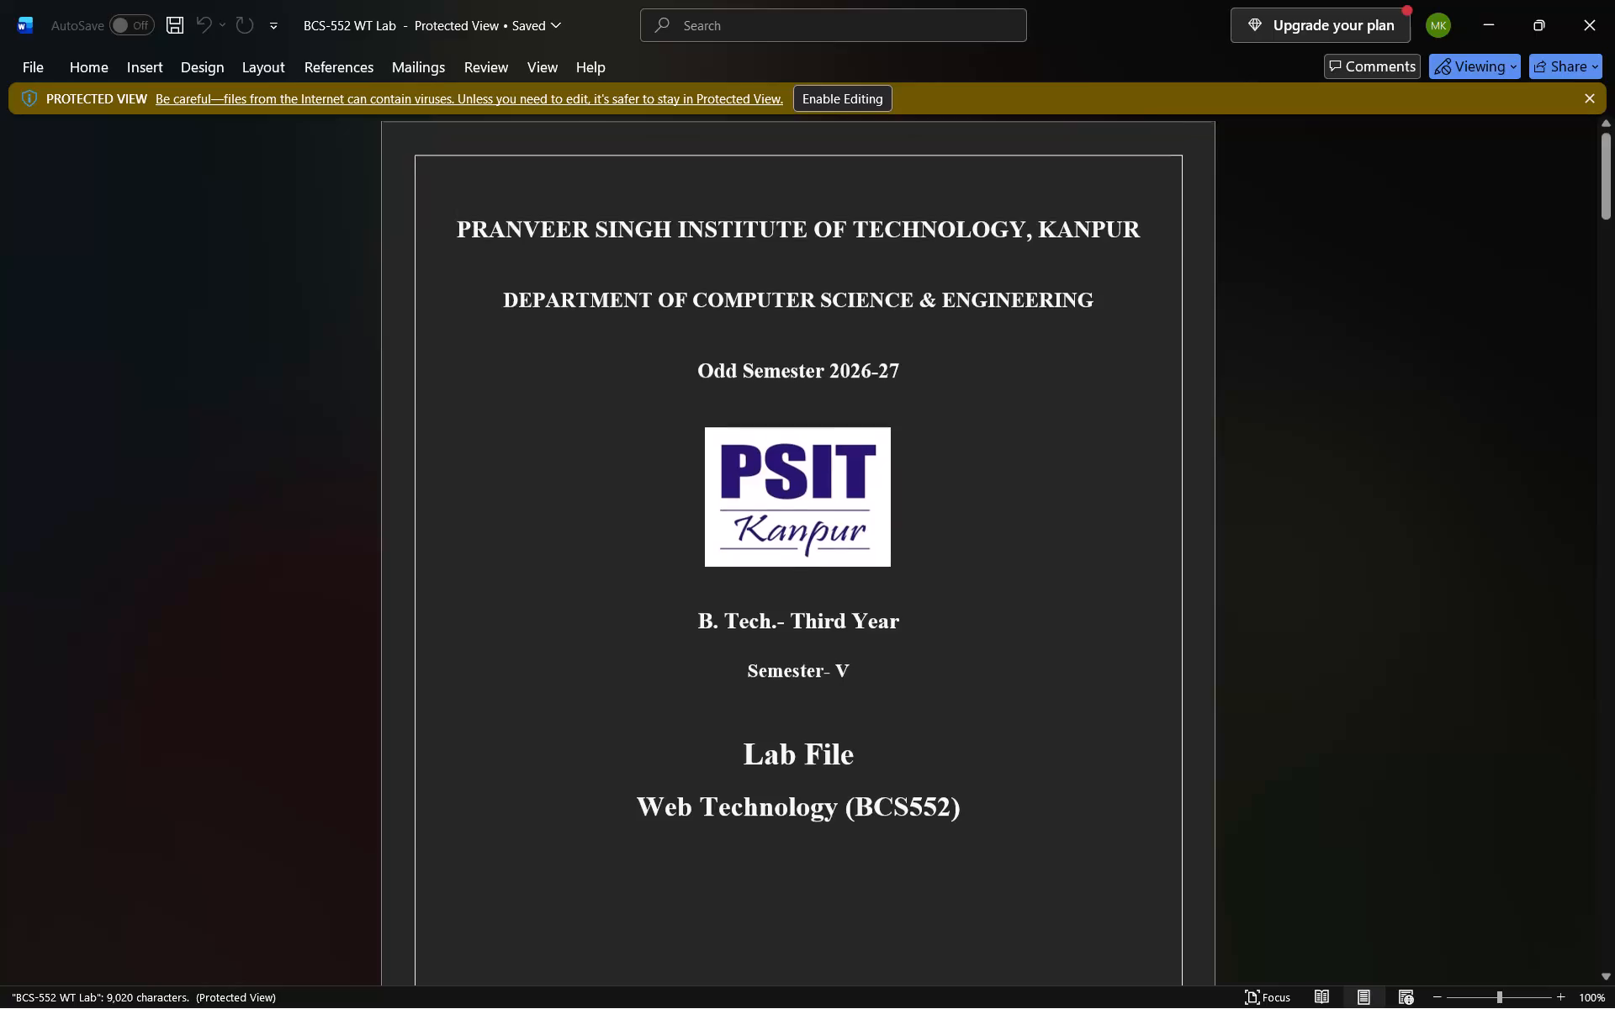
Read through the Web Technology lab file, examining the cover page, department outcomes, list of experiments and index.
{"action": "scroll", "coordinate": [897, 601], "scroll_direction": "down", "scroll_amount": 6}
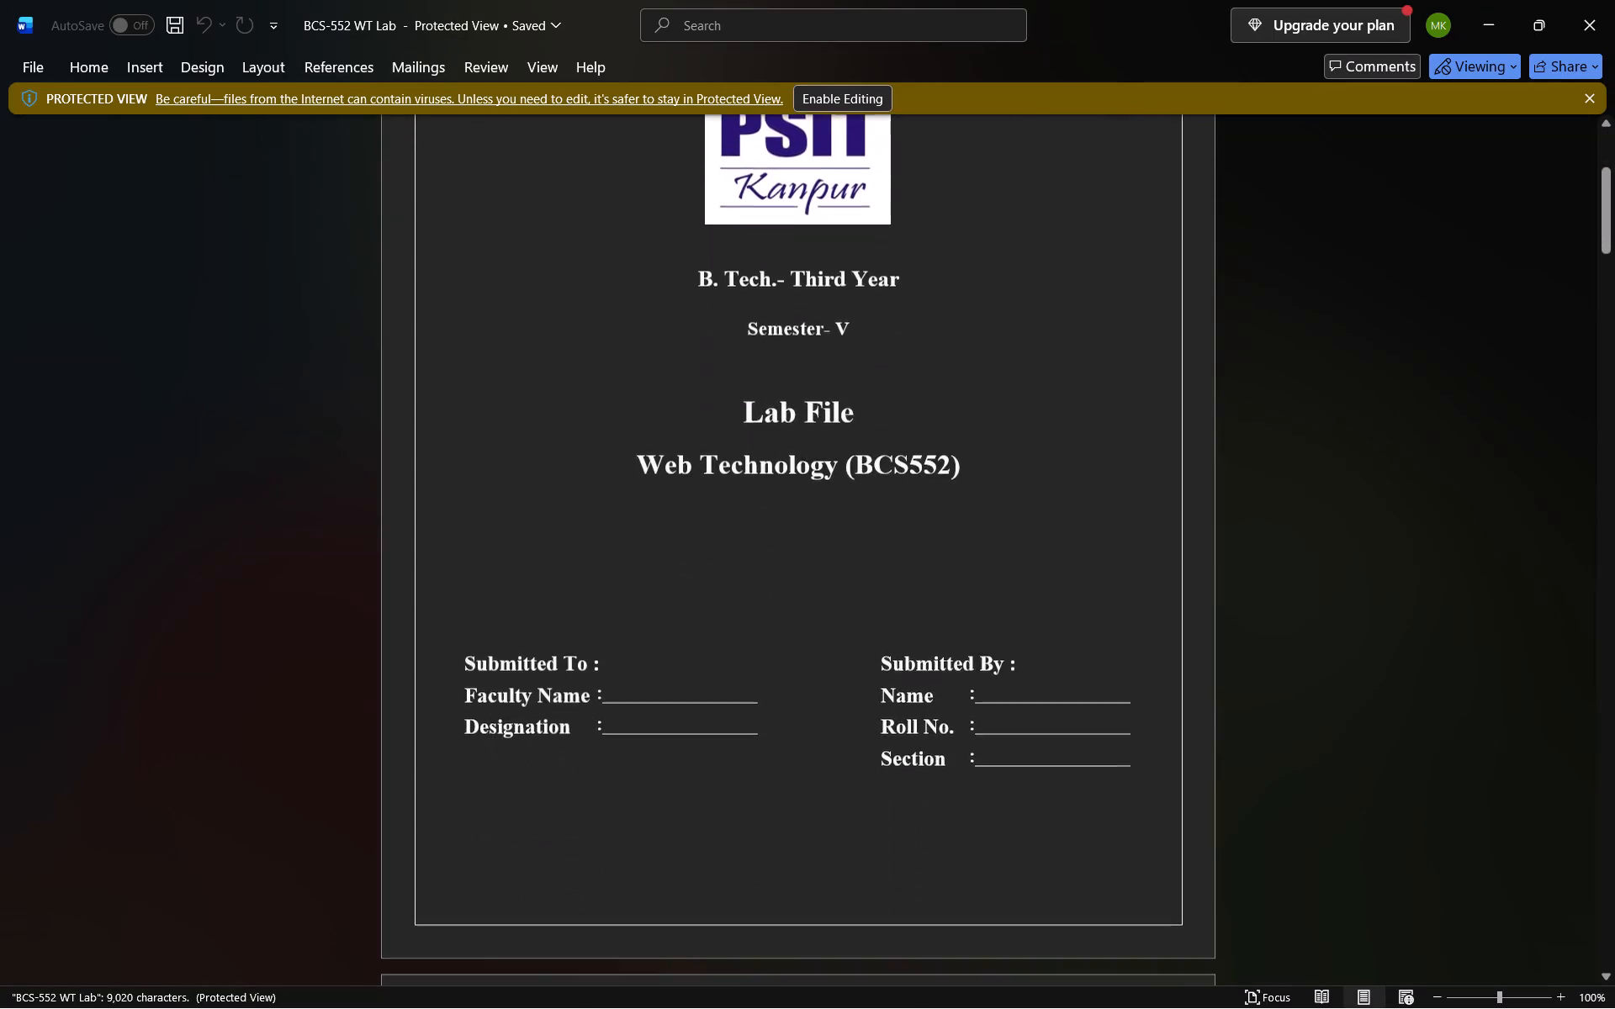
{"action": "scroll", "coordinate": [897, 601], "scroll_direction": "down", "scroll_amount": 20}
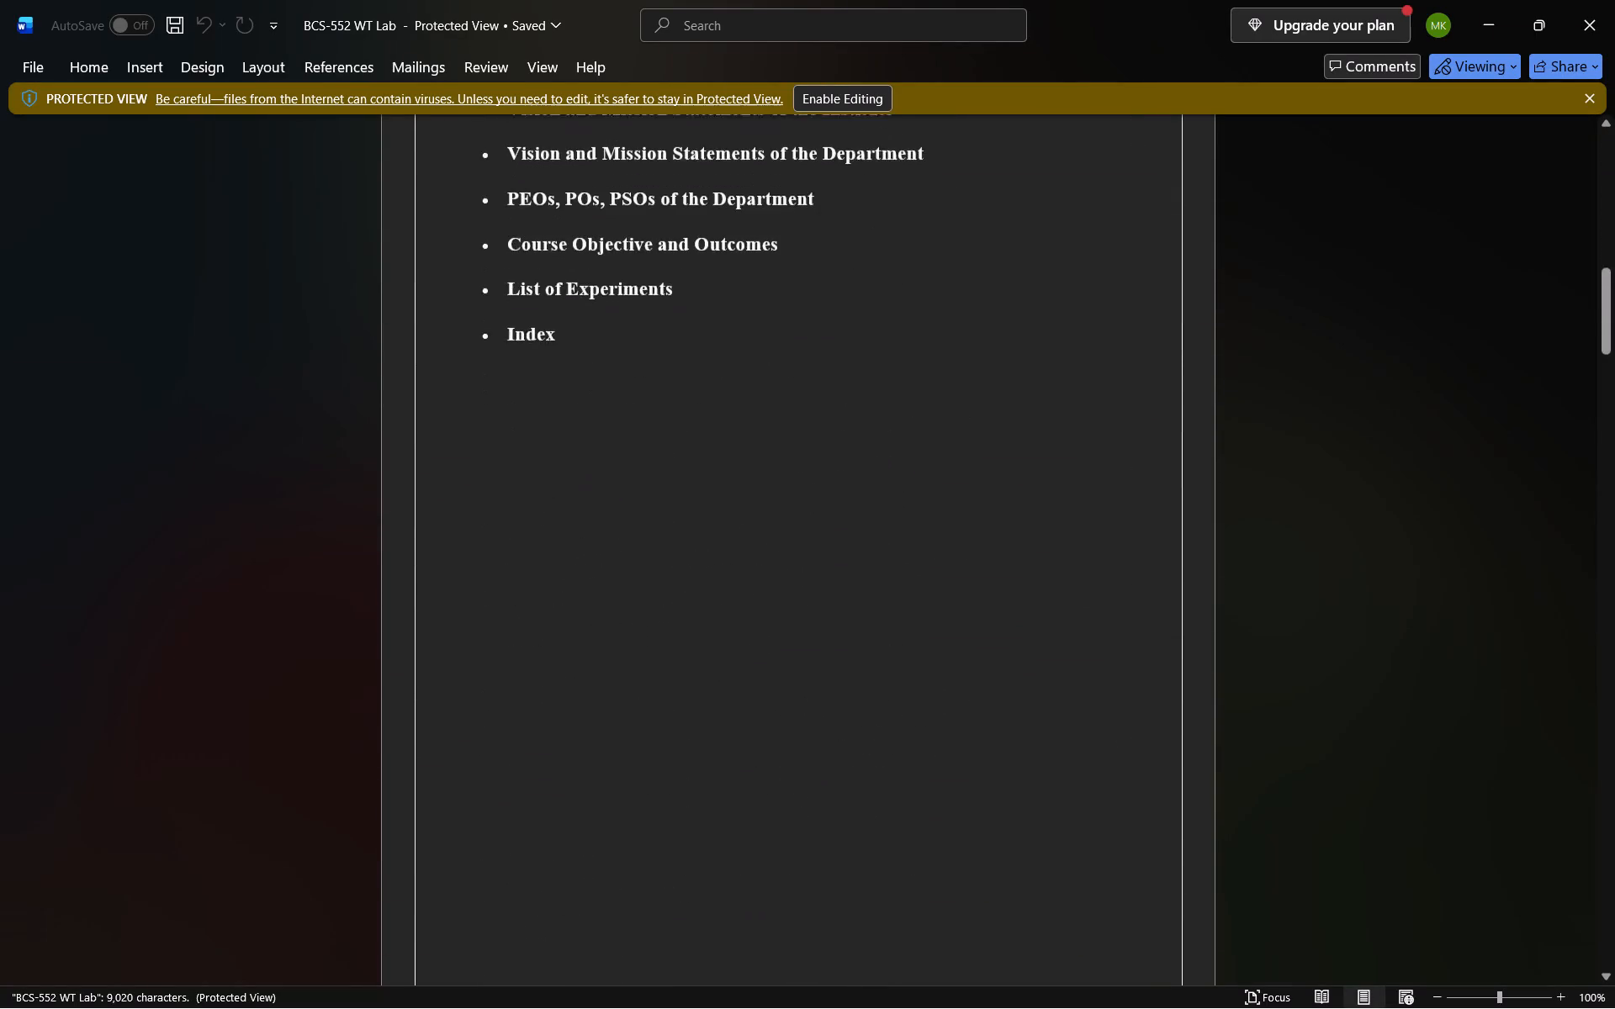
{"action": "scroll", "coordinate": [897, 601], "scroll_direction": "down", "scroll_amount": 16}
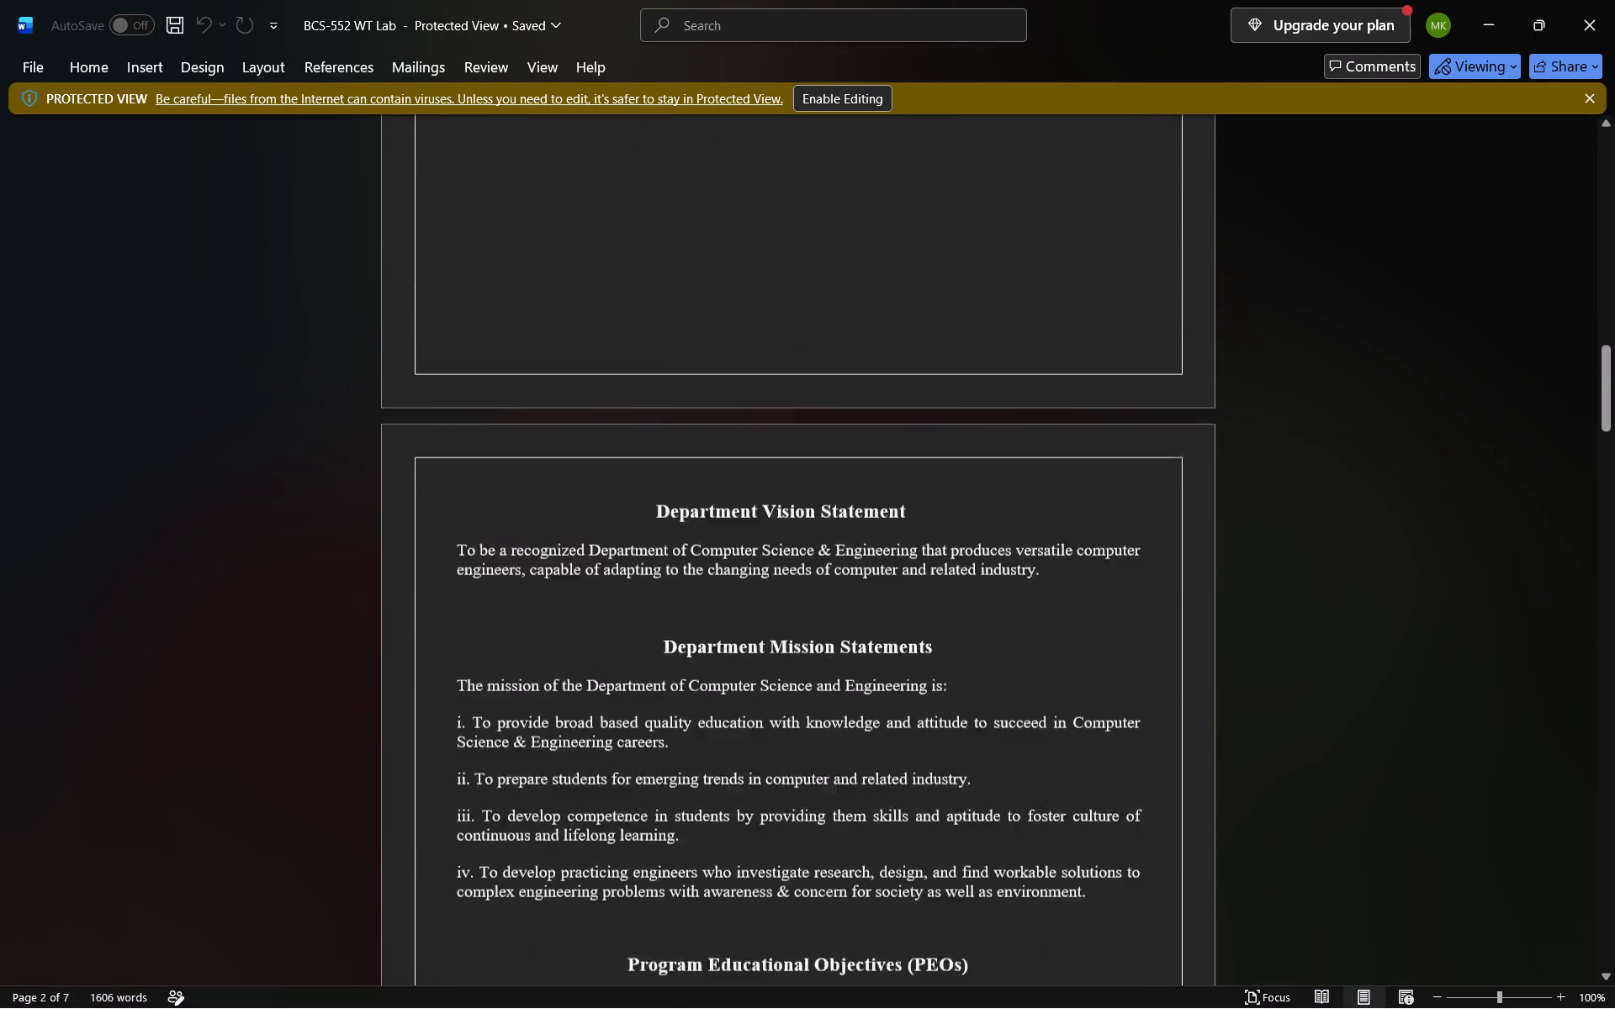
{"action": "scroll", "coordinate": [897, 601], "scroll_direction": "down", "scroll_amount": 15}
{"action": "scroll", "coordinate": [897, 601], "scroll_direction": "down", "scroll_amount": 14}
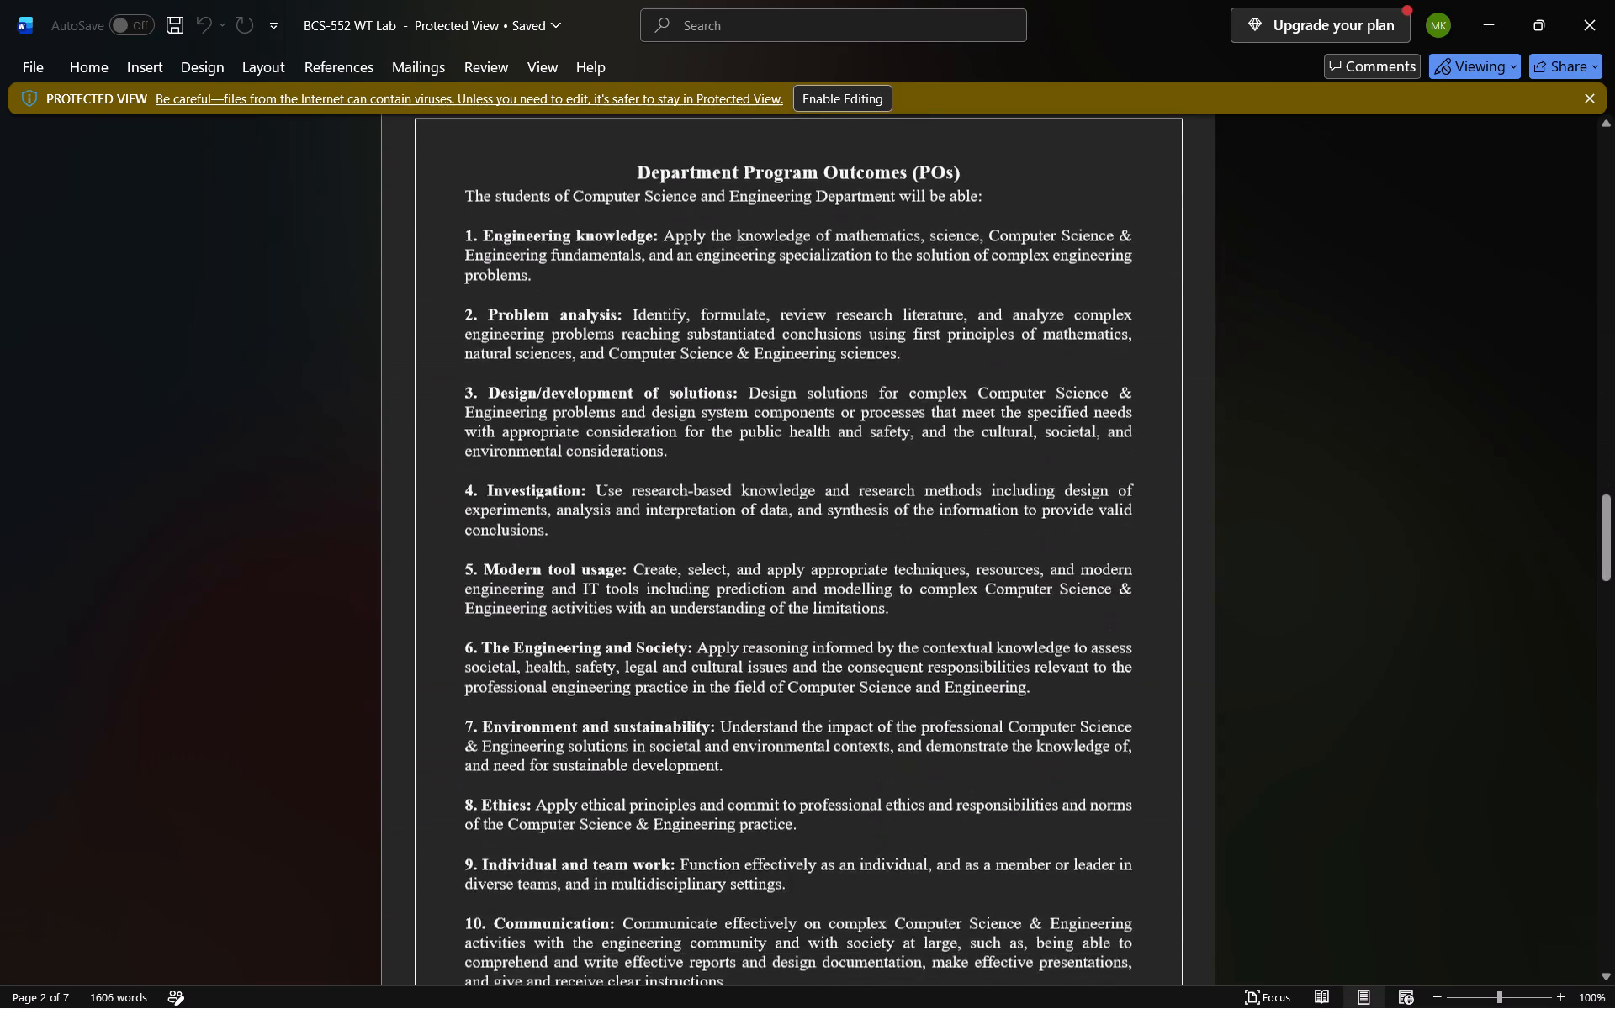
{"action": "scroll", "coordinate": [897, 601], "scroll_direction": "down", "scroll_amount": 19}
{"action": "scroll", "coordinate": [897, 601], "scroll_direction": "down", "scroll_amount": 7}
{"action": "scroll", "coordinate": [897, 601], "scroll_direction": "down", "scroll_amount": 15}
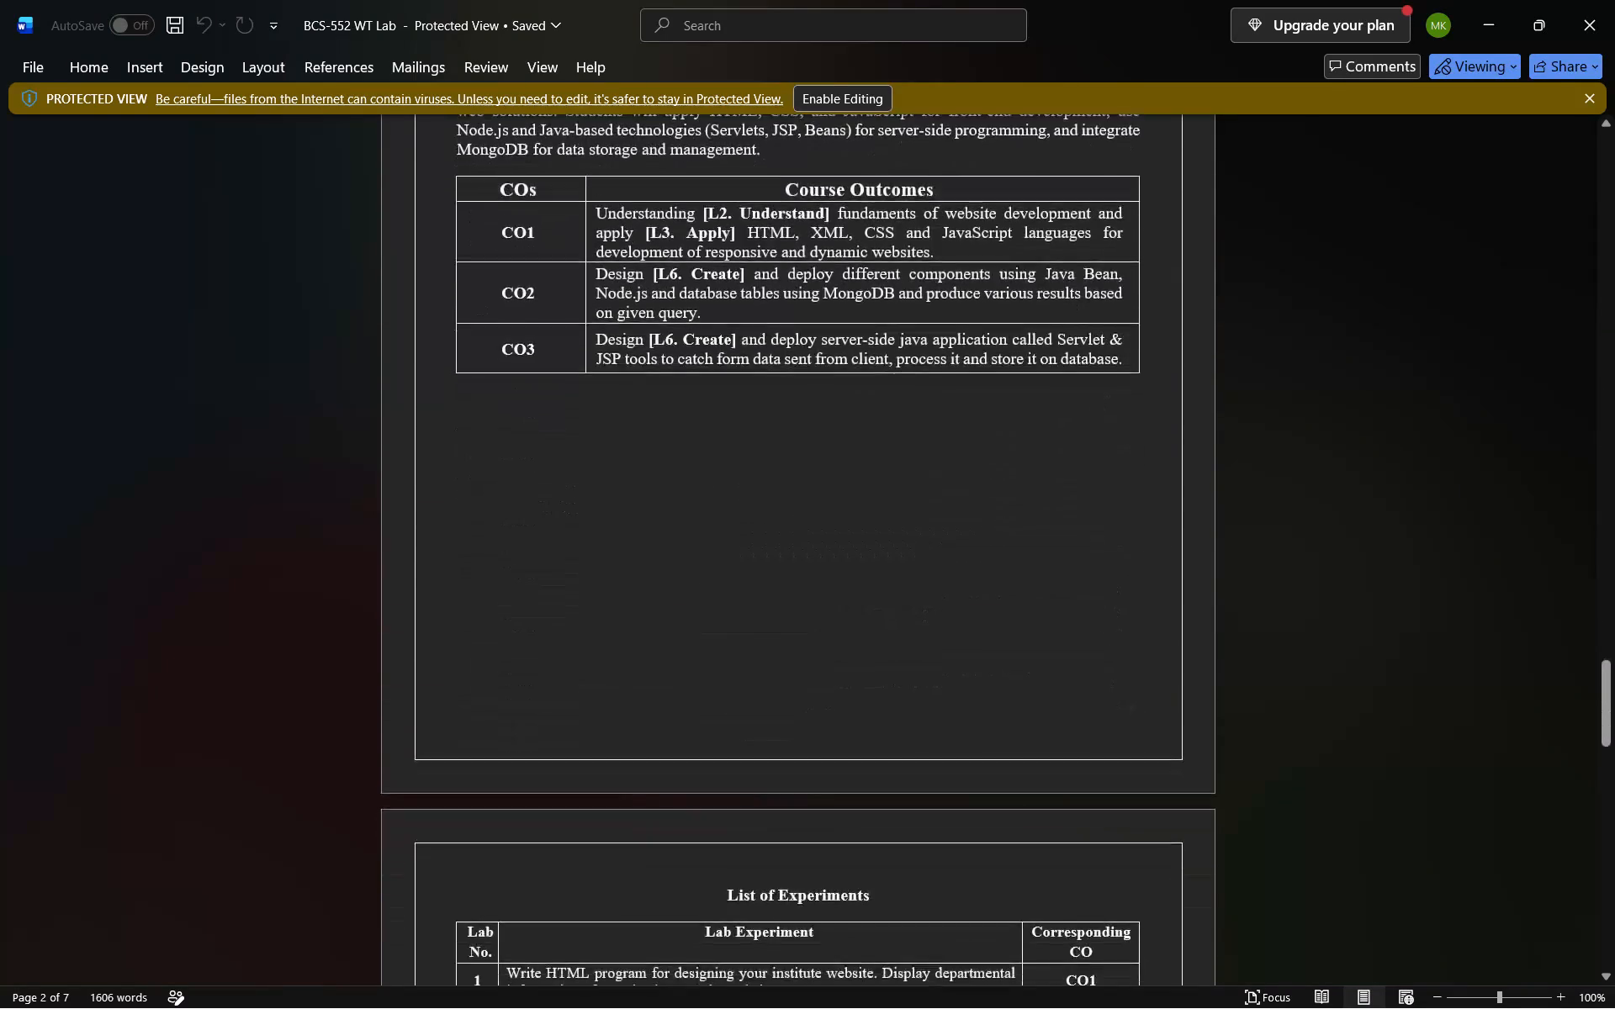
{"action": "scroll", "coordinate": [897, 601], "scroll_direction": "down", "scroll_amount": 13}
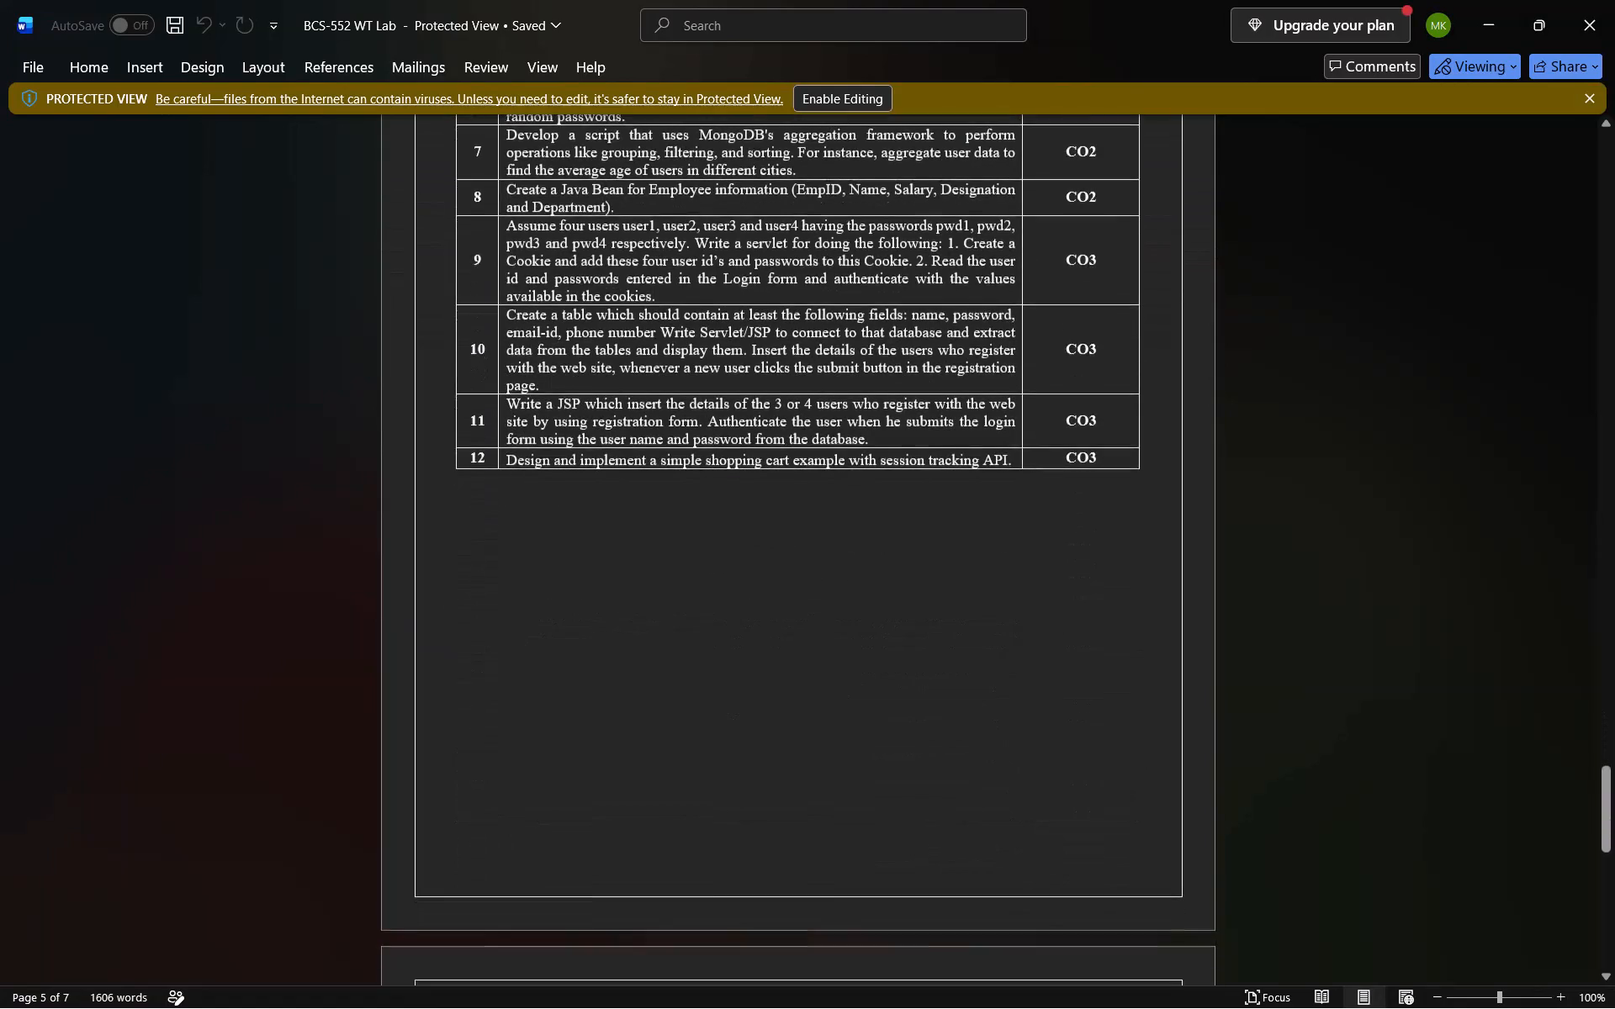
{"action": "scroll", "coordinate": [897, 601], "scroll_direction": "down", "scroll_amount": 18}
{"action": "scroll", "coordinate": [897, 601], "scroll_direction": "down", "scroll_amount": 5}
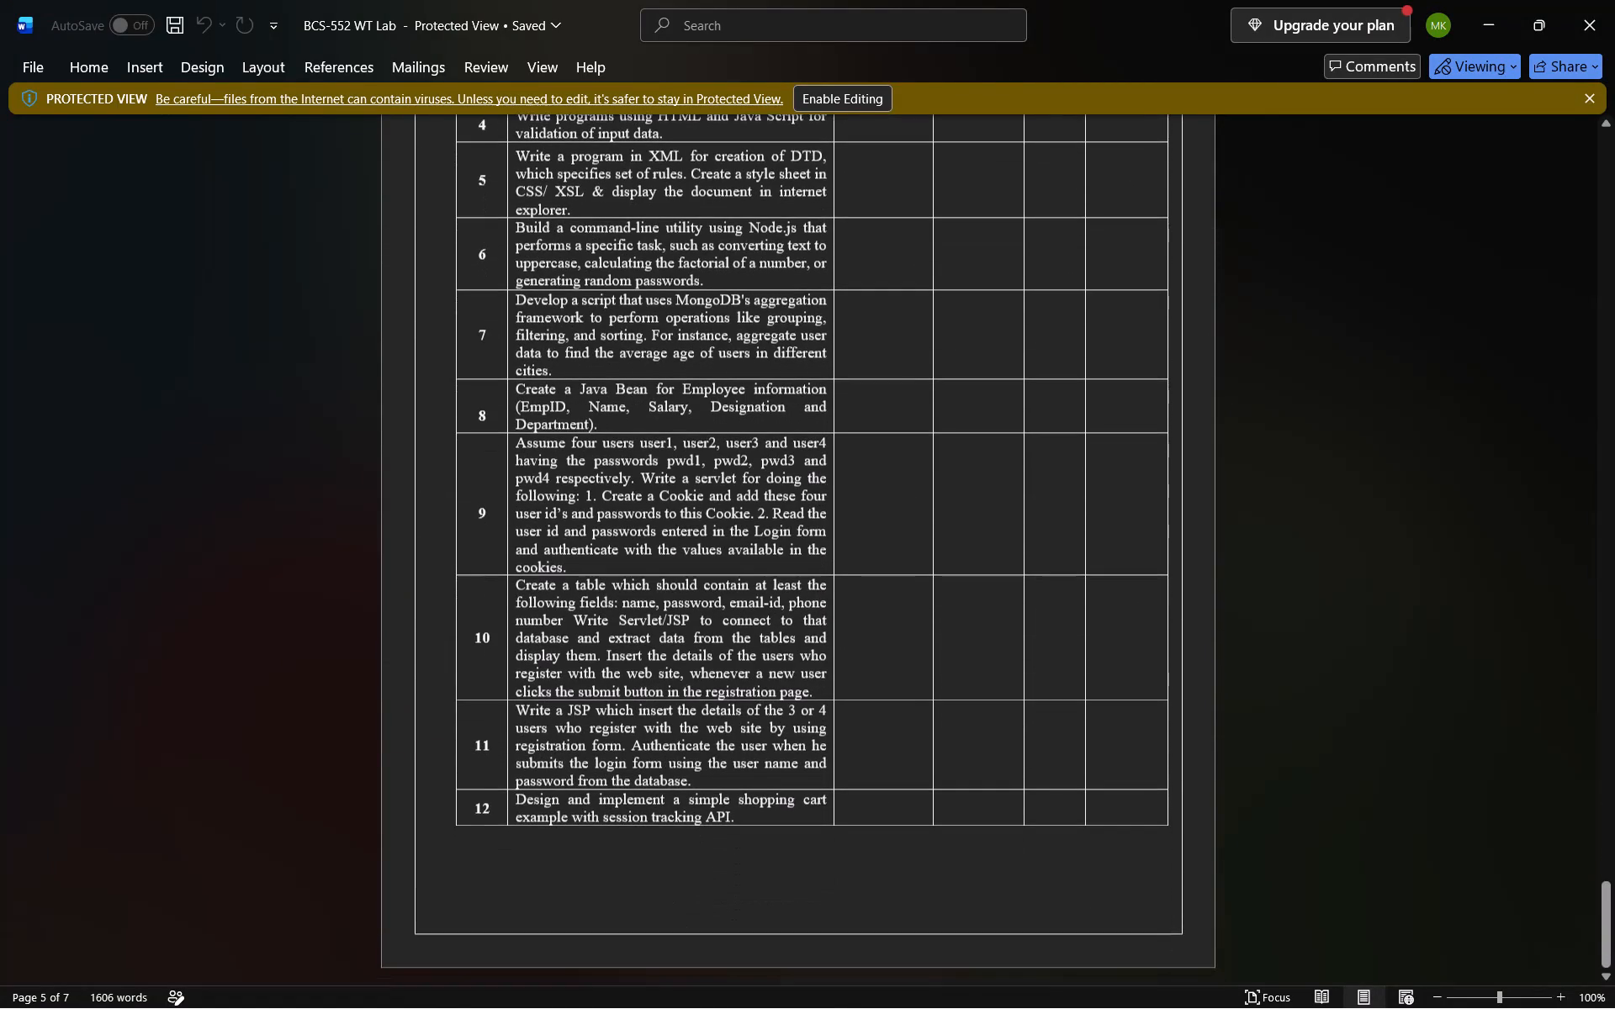
{"action": "scroll", "coordinate": [897, 601], "scroll_direction": "down", "scroll_amount": 12}
{"action": "scroll", "coordinate": [897, 601], "scroll_direction": "up", "scroll_amount": 10}
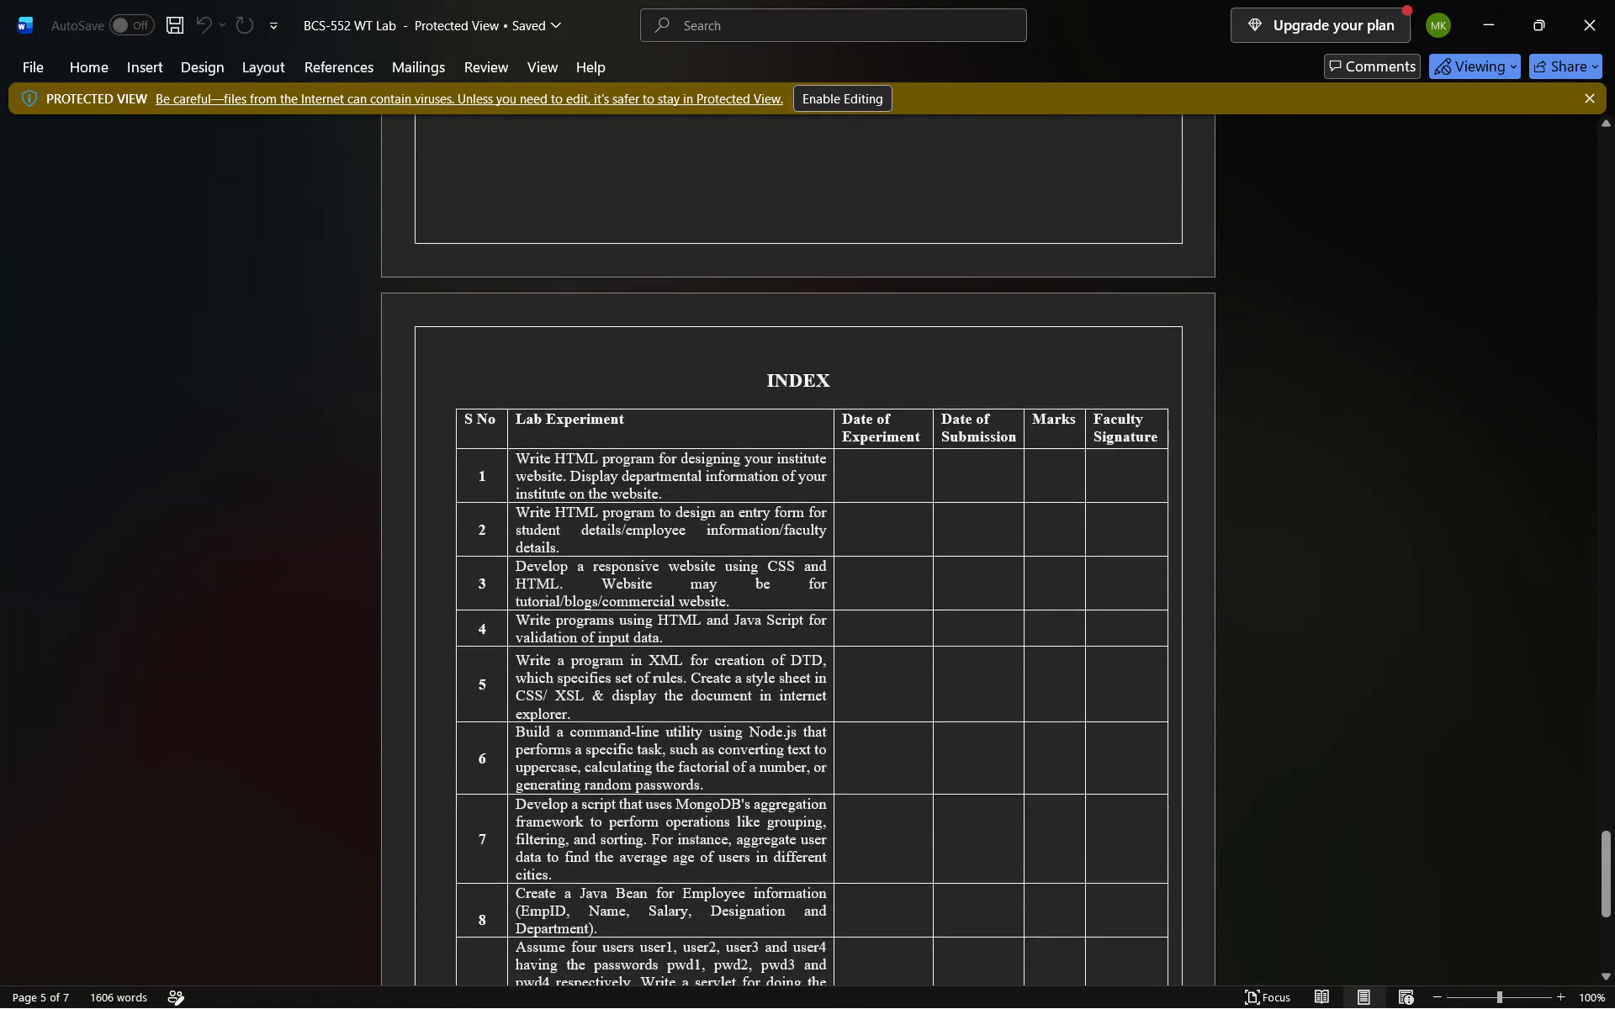
{"action": "scroll", "coordinate": [897, 601], "scroll_direction": "up", "scroll_amount": 8}
{"action": "scroll", "coordinate": [897, 601], "scroll_direction": "down", "scroll_amount": 5}
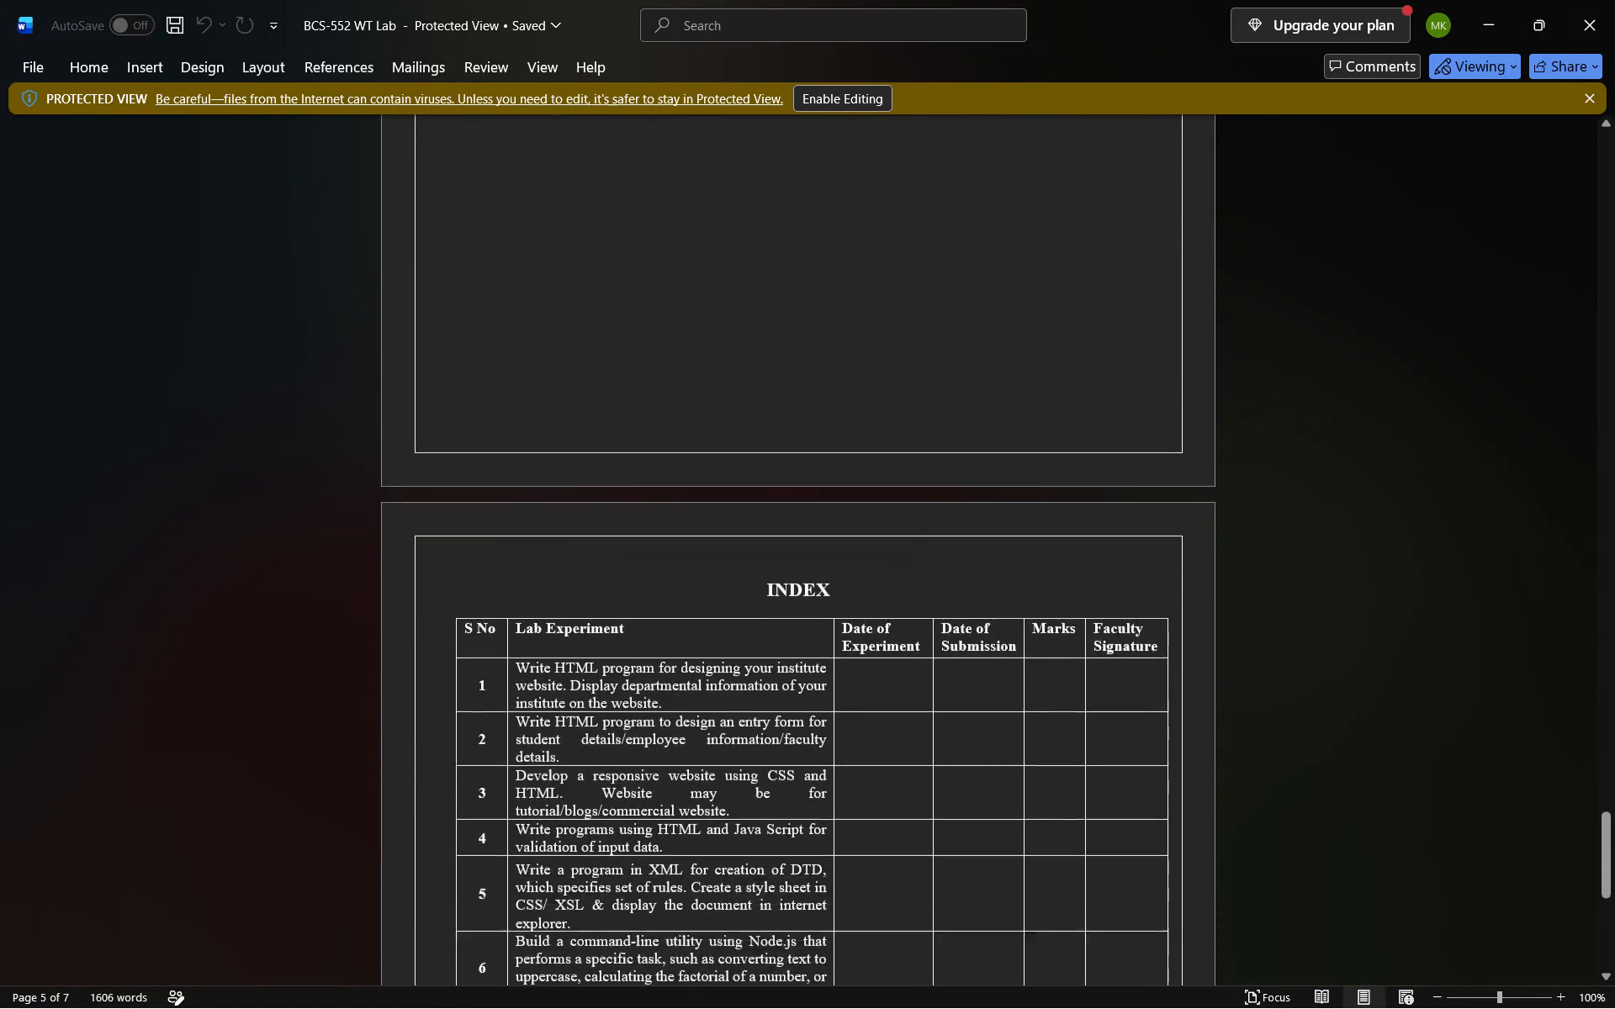
{"action": "scroll", "coordinate": [897, 601], "scroll_direction": "down", "scroll_amount": 11}
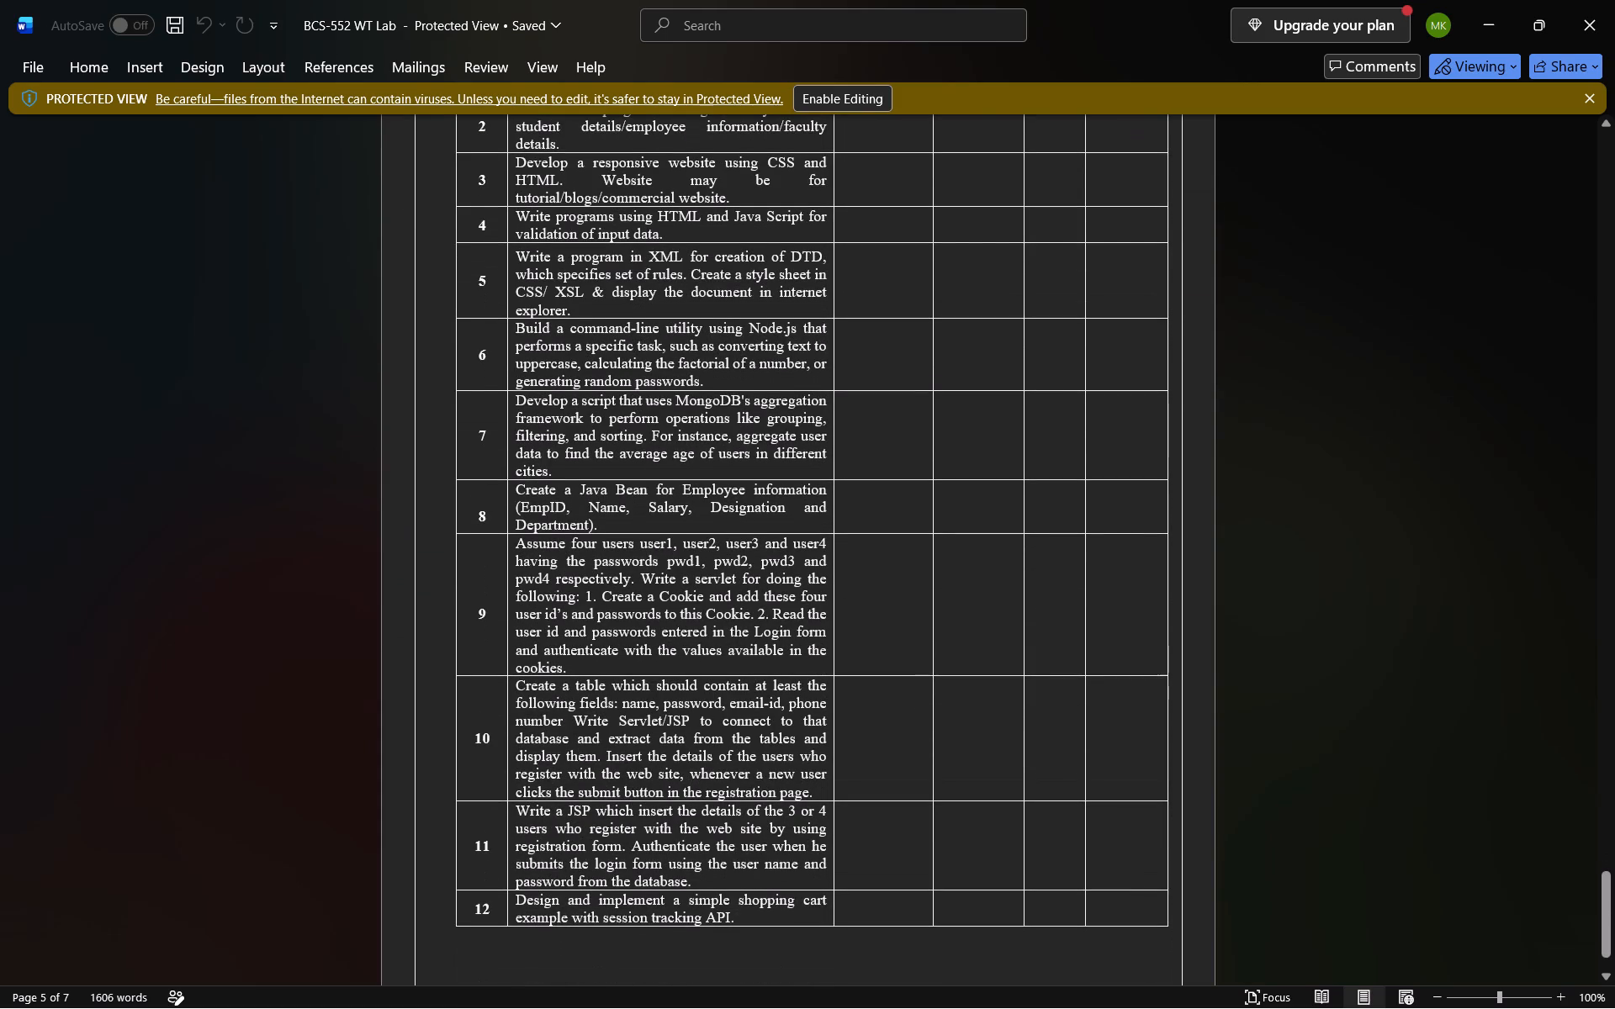
{"action": "scroll", "coordinate": [897, 601], "scroll_direction": "down", "scroll_amount": 4}
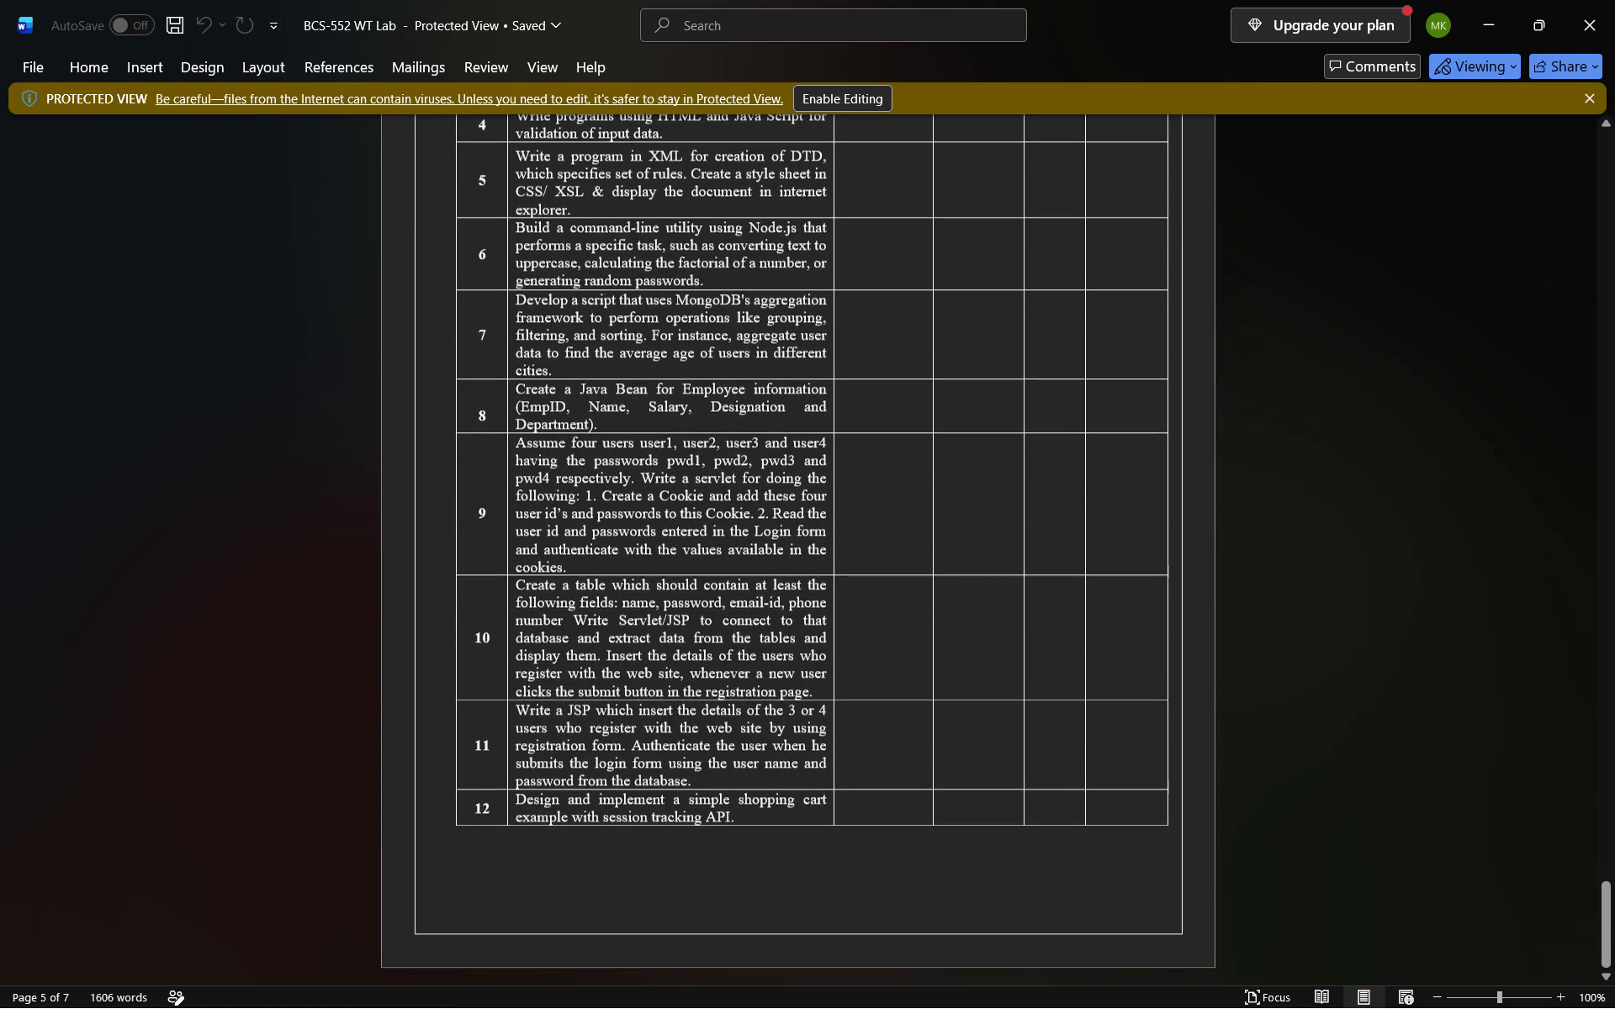
{"action": "scroll", "coordinate": [897, 601], "scroll_direction": "up", "scroll_amount": 20}
{"action": "scroll", "coordinate": [897, 601], "scroll_direction": "up", "scroll_amount": 11}
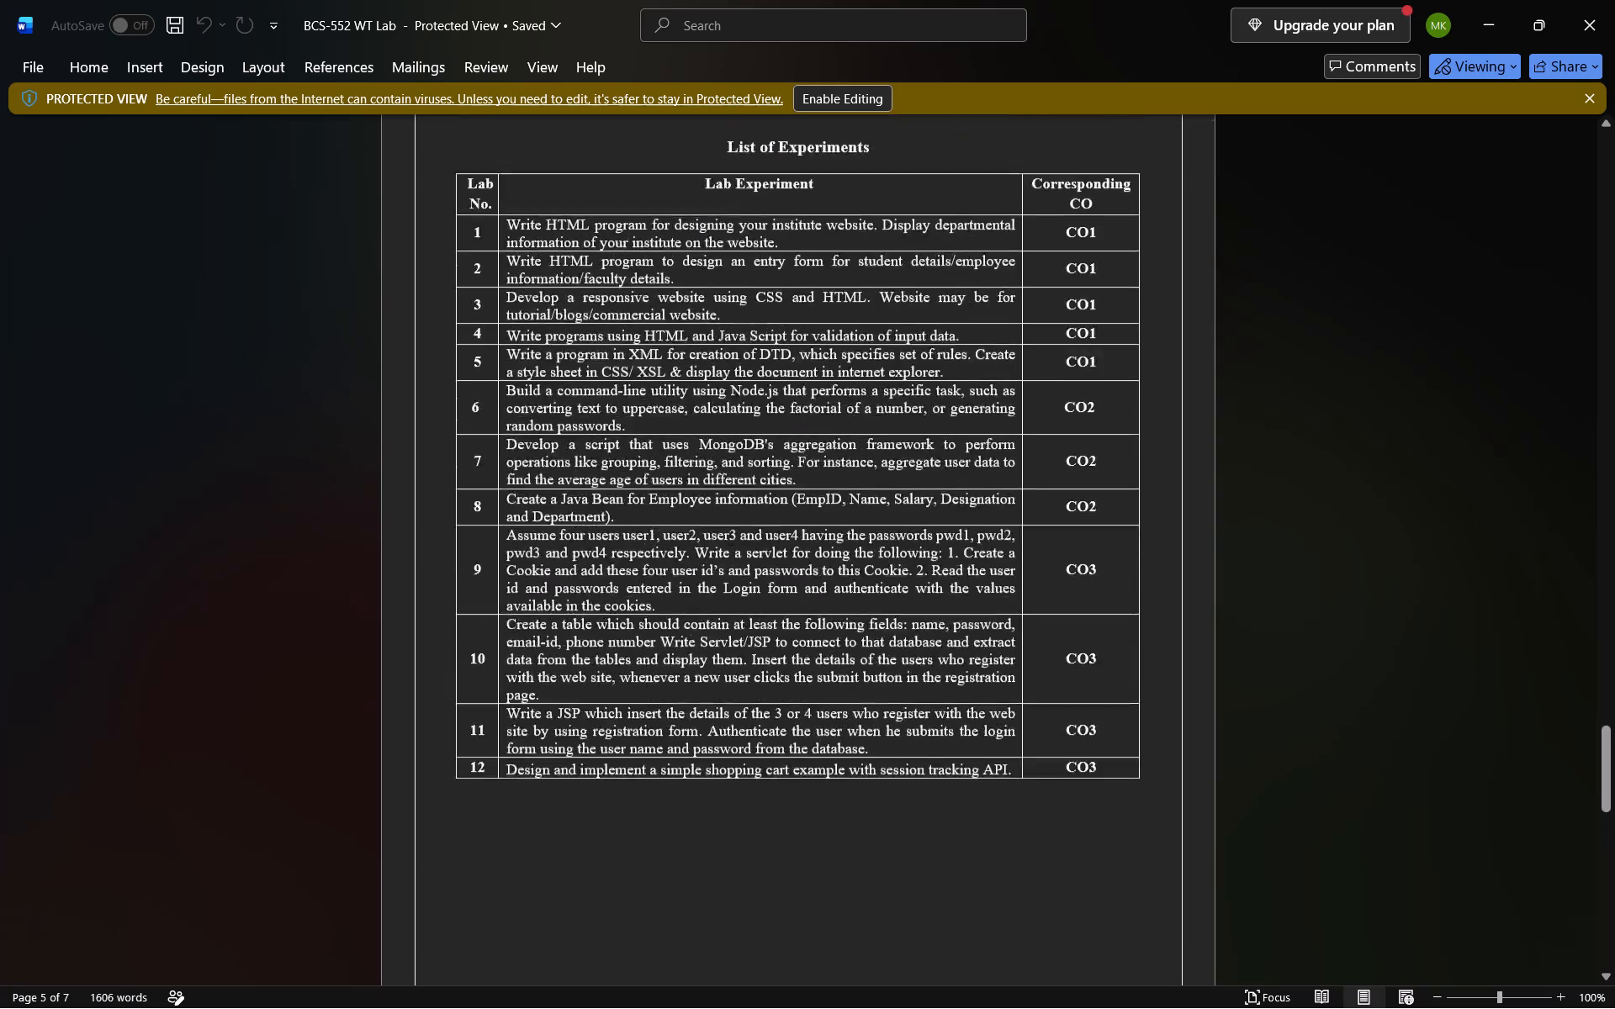
{"action": "scroll", "coordinate": [897, 601], "scroll_direction": "up", "scroll_amount": 20}
{"action": "scroll", "coordinate": [897, 601], "scroll_direction": "up", "scroll_amount": 7}
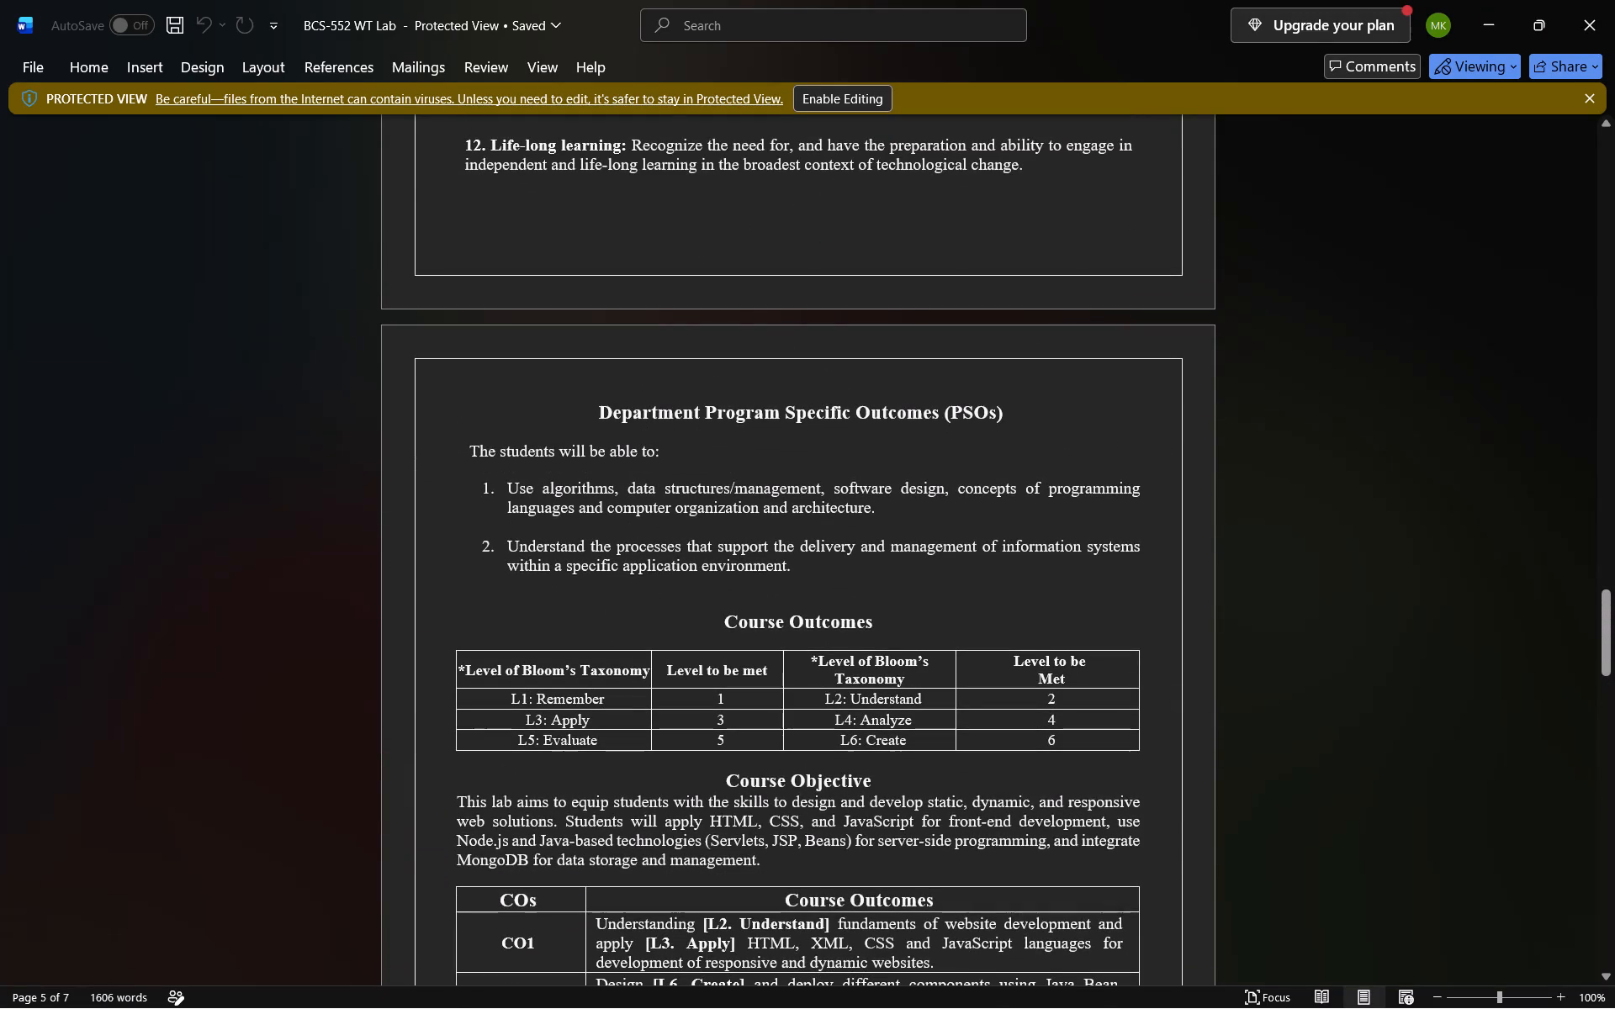
Enable editing for the protected BCS-552 WT Lab document.
{"action": "left_click", "coordinate": [839, 99]}
{"action": "scroll", "coordinate": [845, 408], "scroll_direction": "up", "scroll_amount": 12}
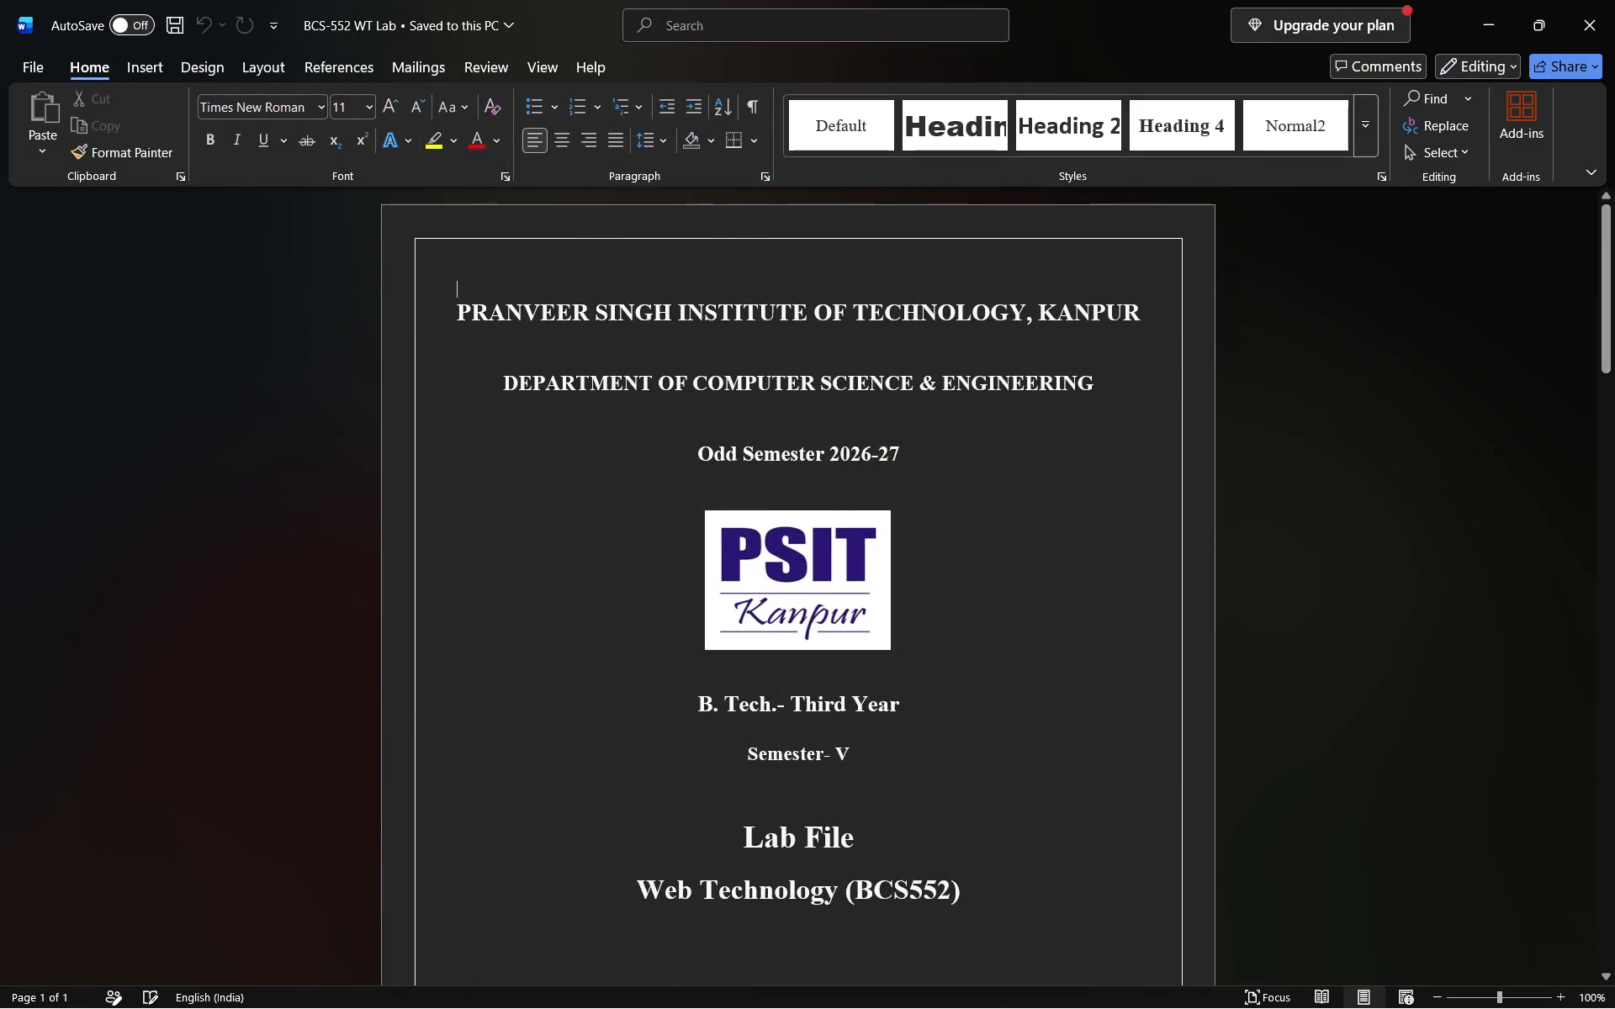
Replace the underscore blank beside Faculty Name on the cover page with a single space.
{"action": "scroll", "coordinate": [845, 409], "scroll_direction": "down", "scroll_amount": 12}
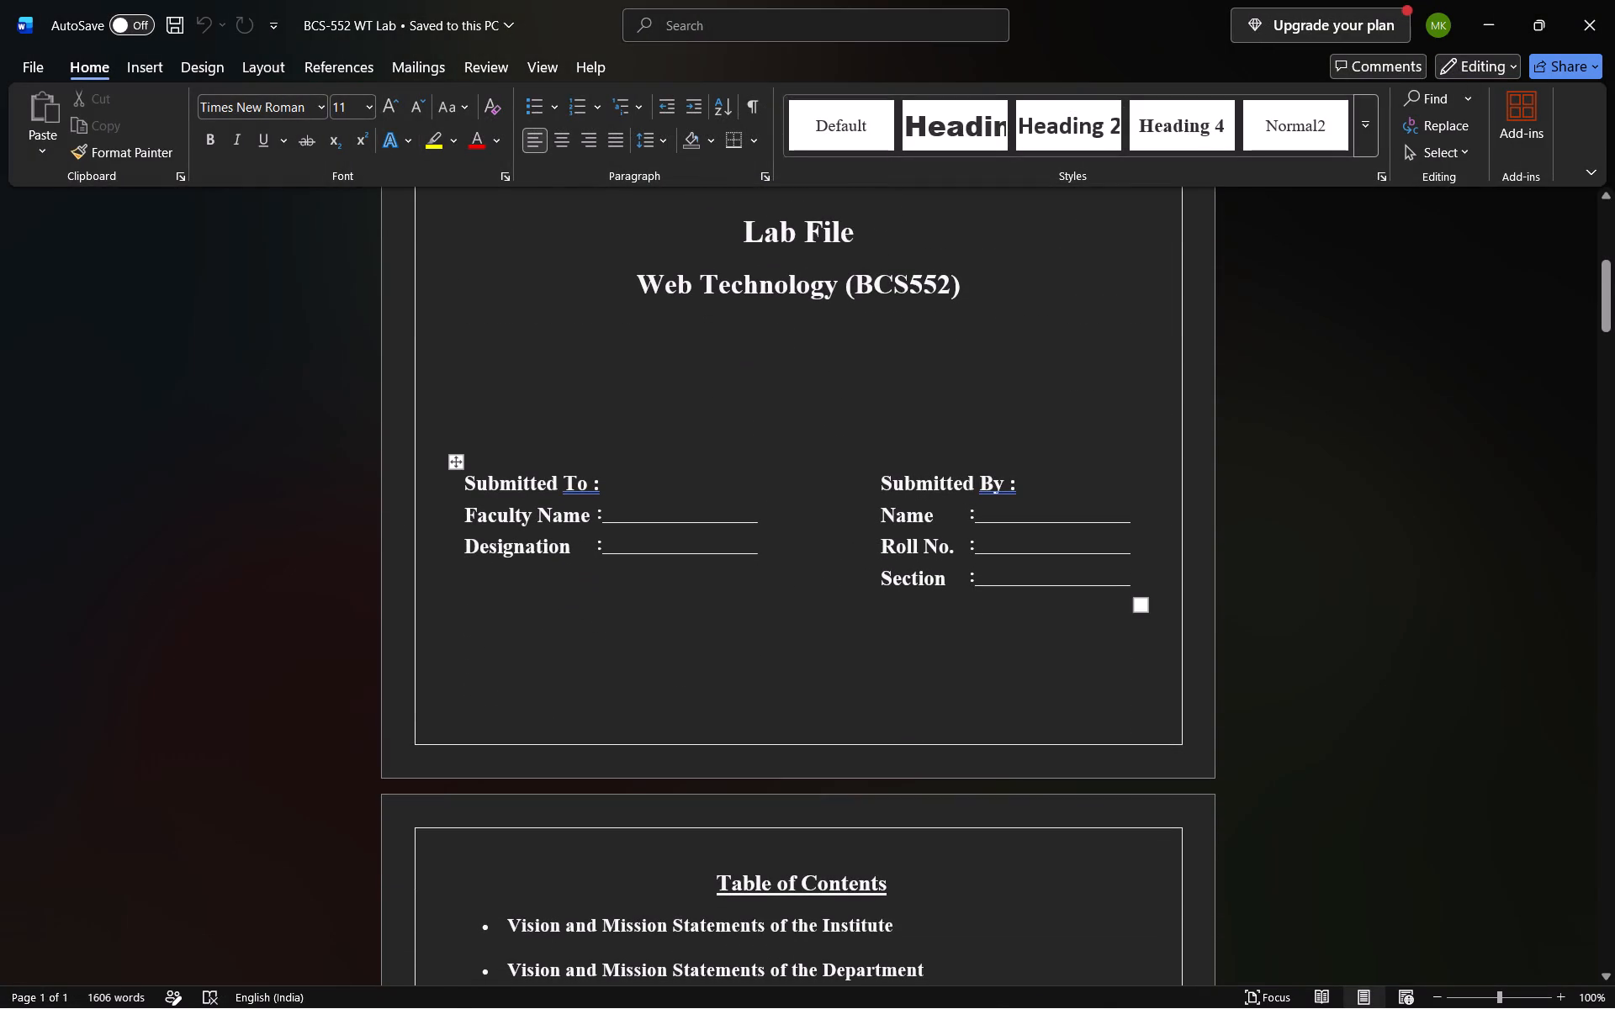
{"action": "left_click", "coordinate": [764, 519]}
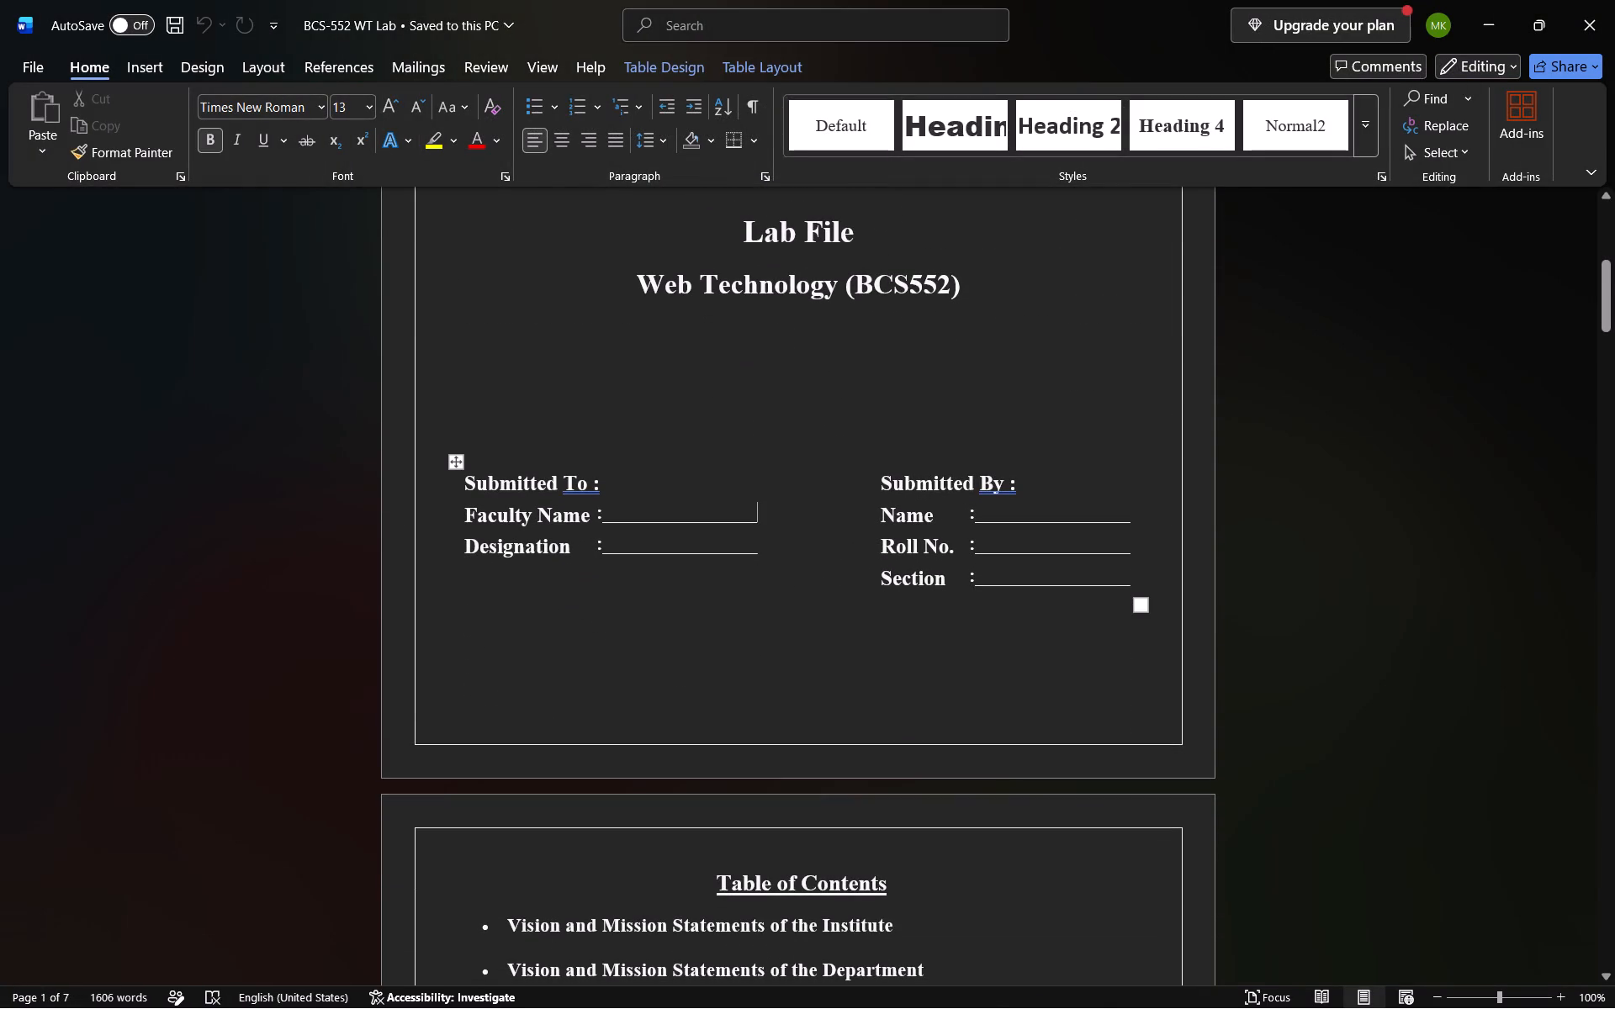
{"action": "key", "text": "BackSpace"}
{"action": "key", "text": "BackSpace"}
{"action": "key", "text": "BackSpace"}
{"action": "key", "text": "BackSpace"}
{"action": "key", "text": "BackSpace"}
{"action": "key", "text": "BackSpace"}
{"action": "key", "text": "BackSpace"}
{"action": "key", "text": "BackSpace"}
{"action": "key", "text": "BackSpace"}
{"action": "key", "text": "BackSpace"}
{"action": "key", "text": "BackSpace"}
{"action": "key", "text": "BackSpace"}
{"action": "key", "text": "BackSpace"}
{"action": "key", "text": "BackSpace"}
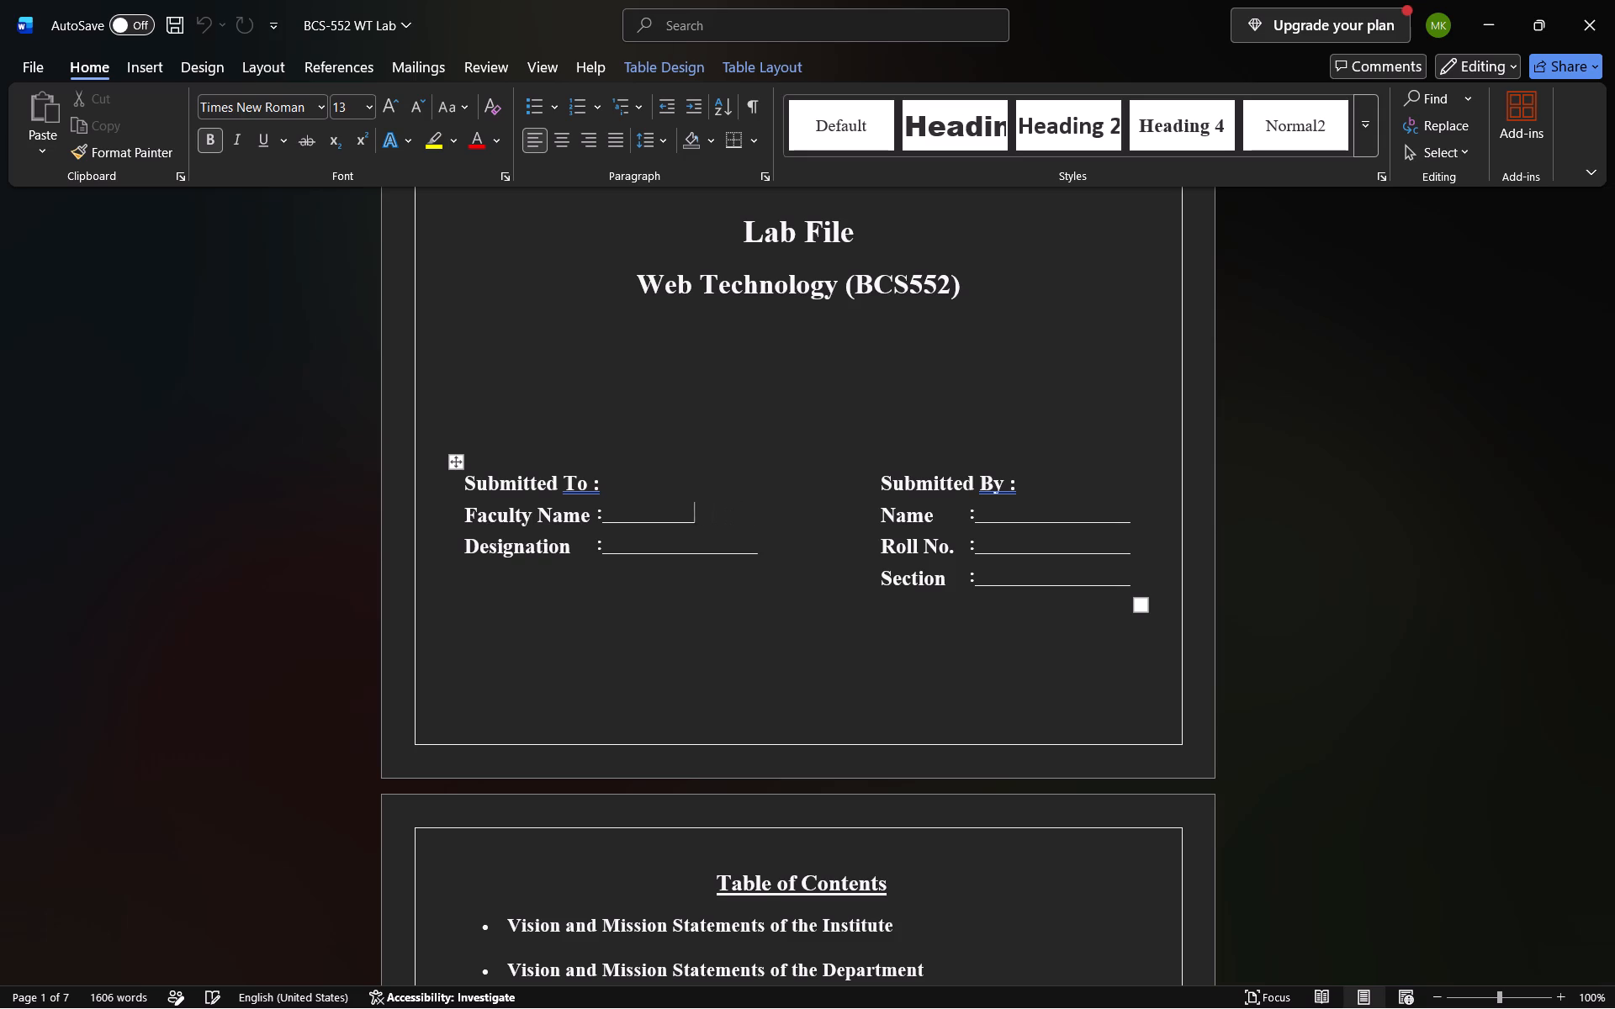
{"action": "key", "text": "BackSpace"}
{"action": "key", "text": "BackSpace"}
{"action": "key", "text": "BackSpace"}
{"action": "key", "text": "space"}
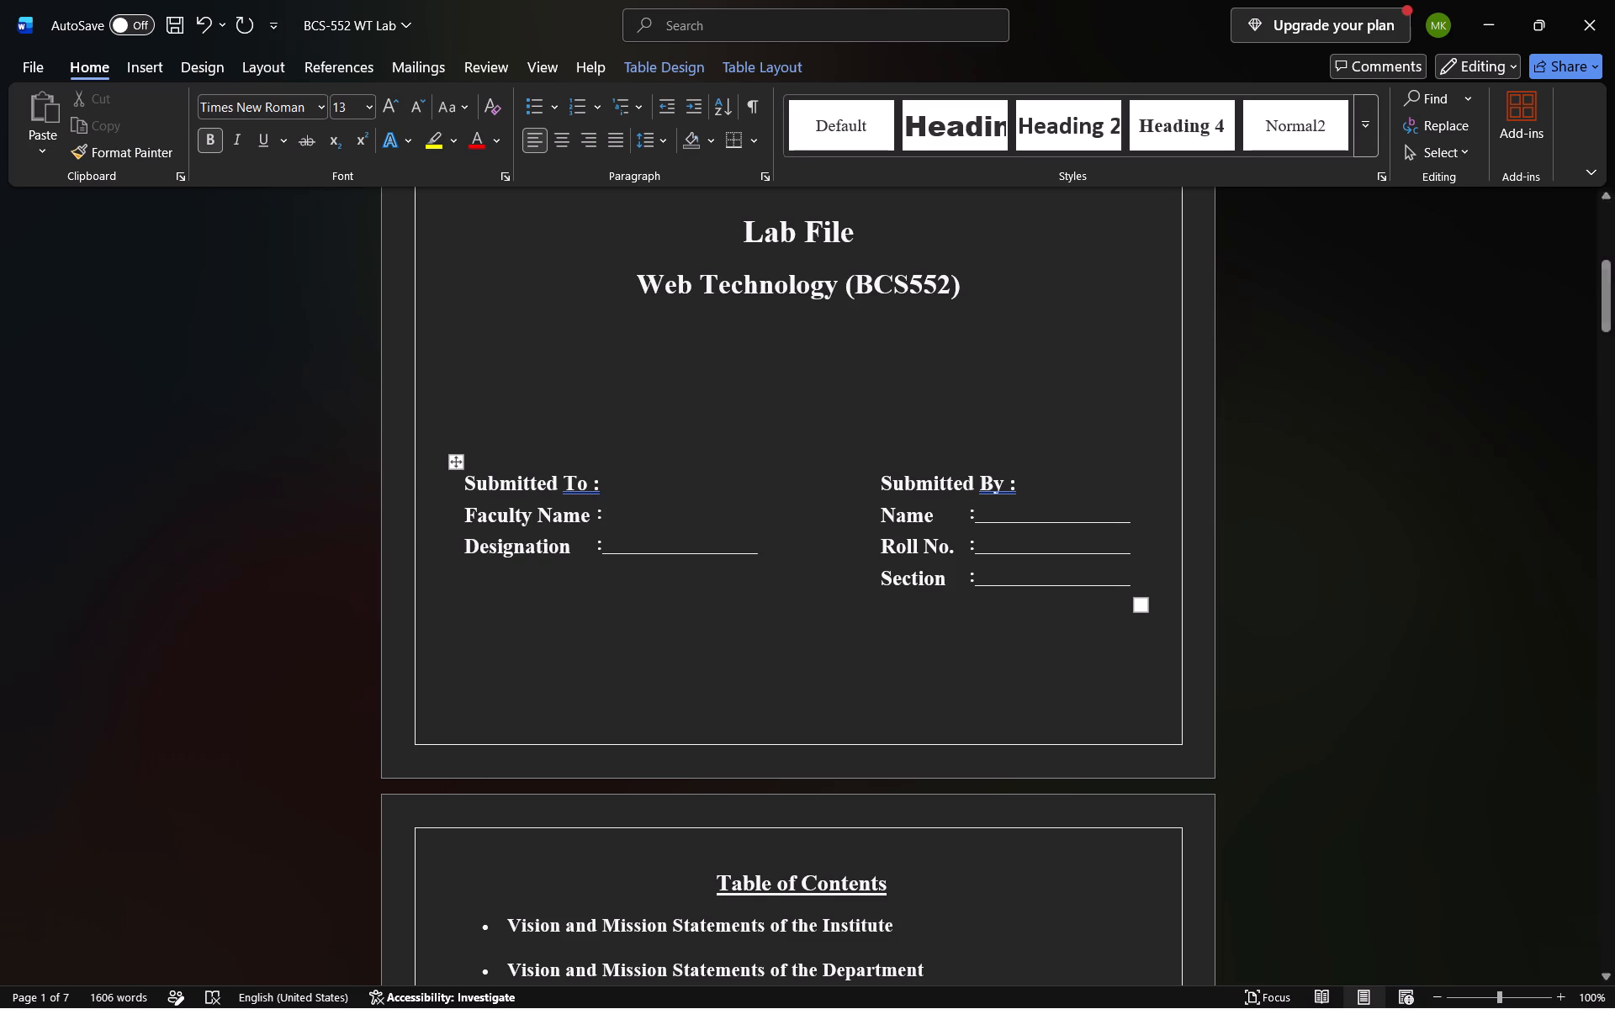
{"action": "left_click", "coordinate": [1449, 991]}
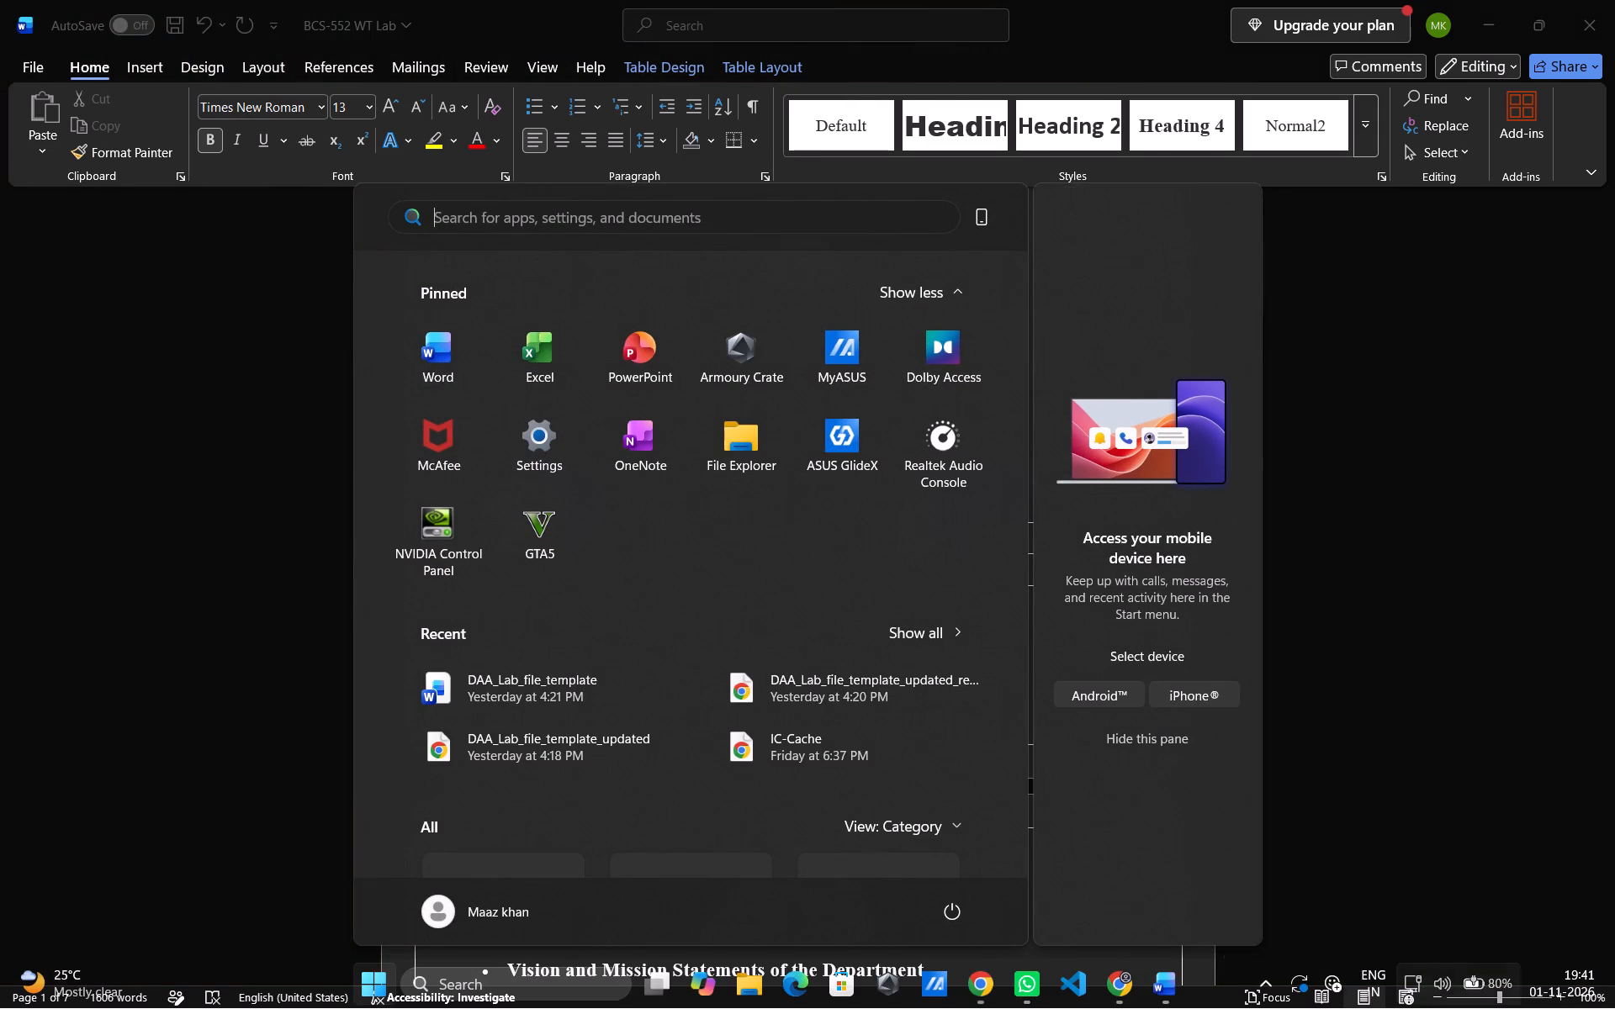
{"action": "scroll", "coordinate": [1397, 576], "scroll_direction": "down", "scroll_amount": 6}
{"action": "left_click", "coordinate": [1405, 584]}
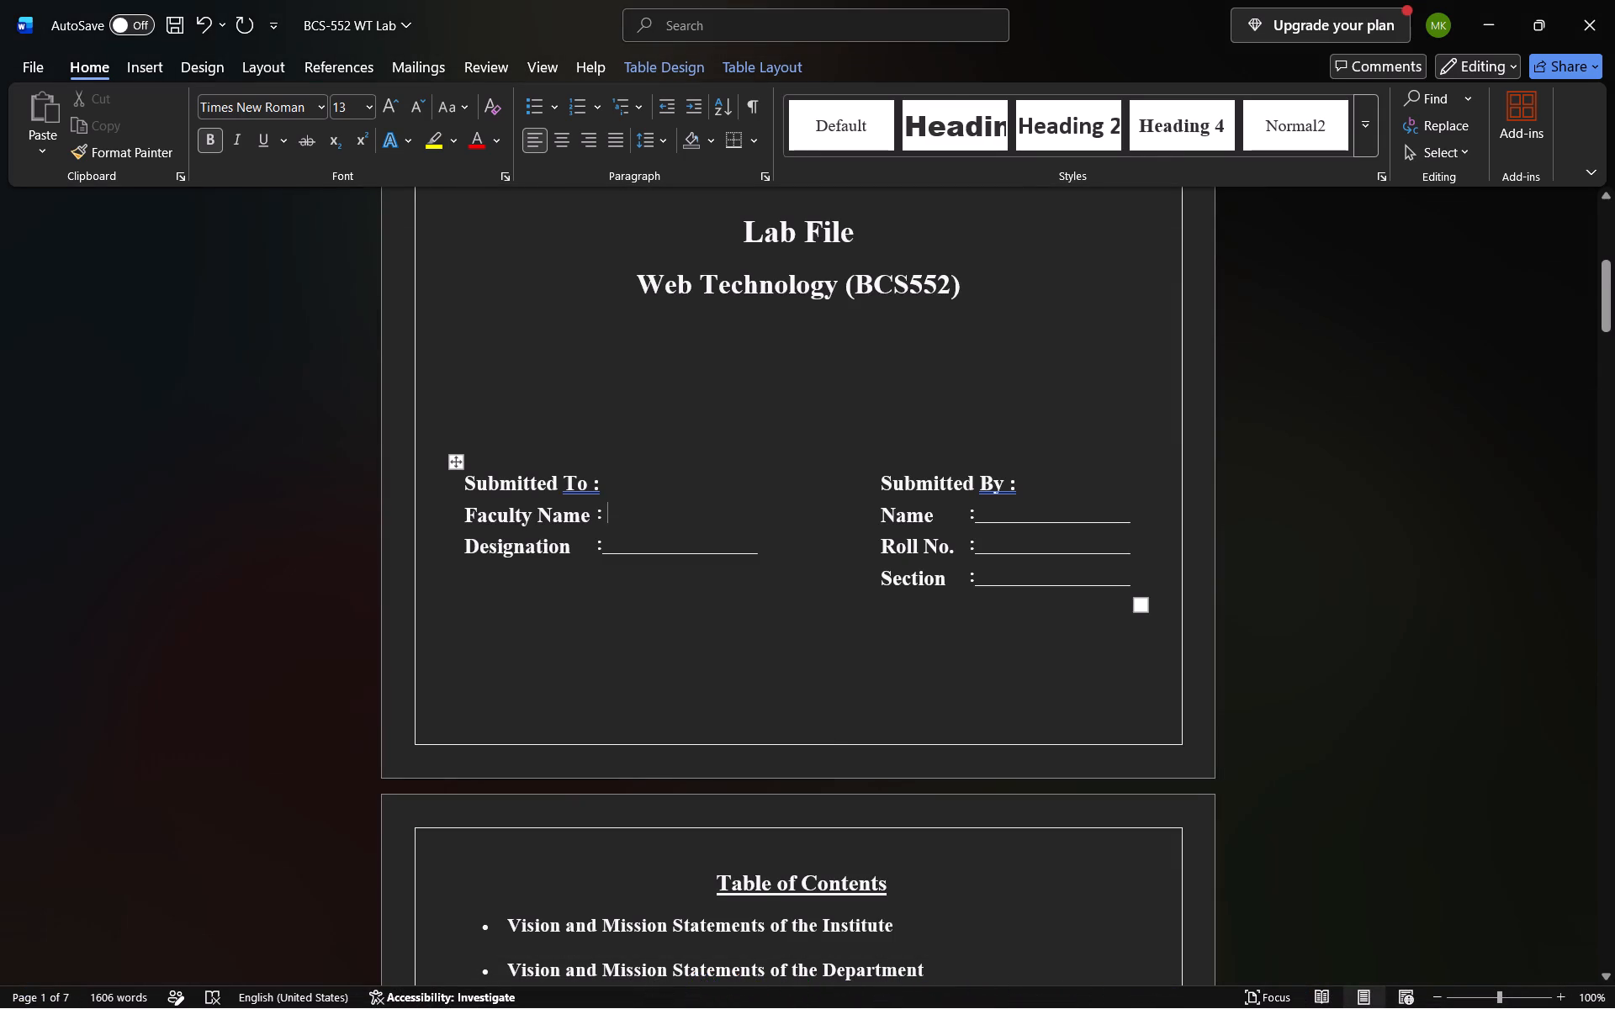
Enter the faculty member's name in the Faculty Name field under Submitted To.
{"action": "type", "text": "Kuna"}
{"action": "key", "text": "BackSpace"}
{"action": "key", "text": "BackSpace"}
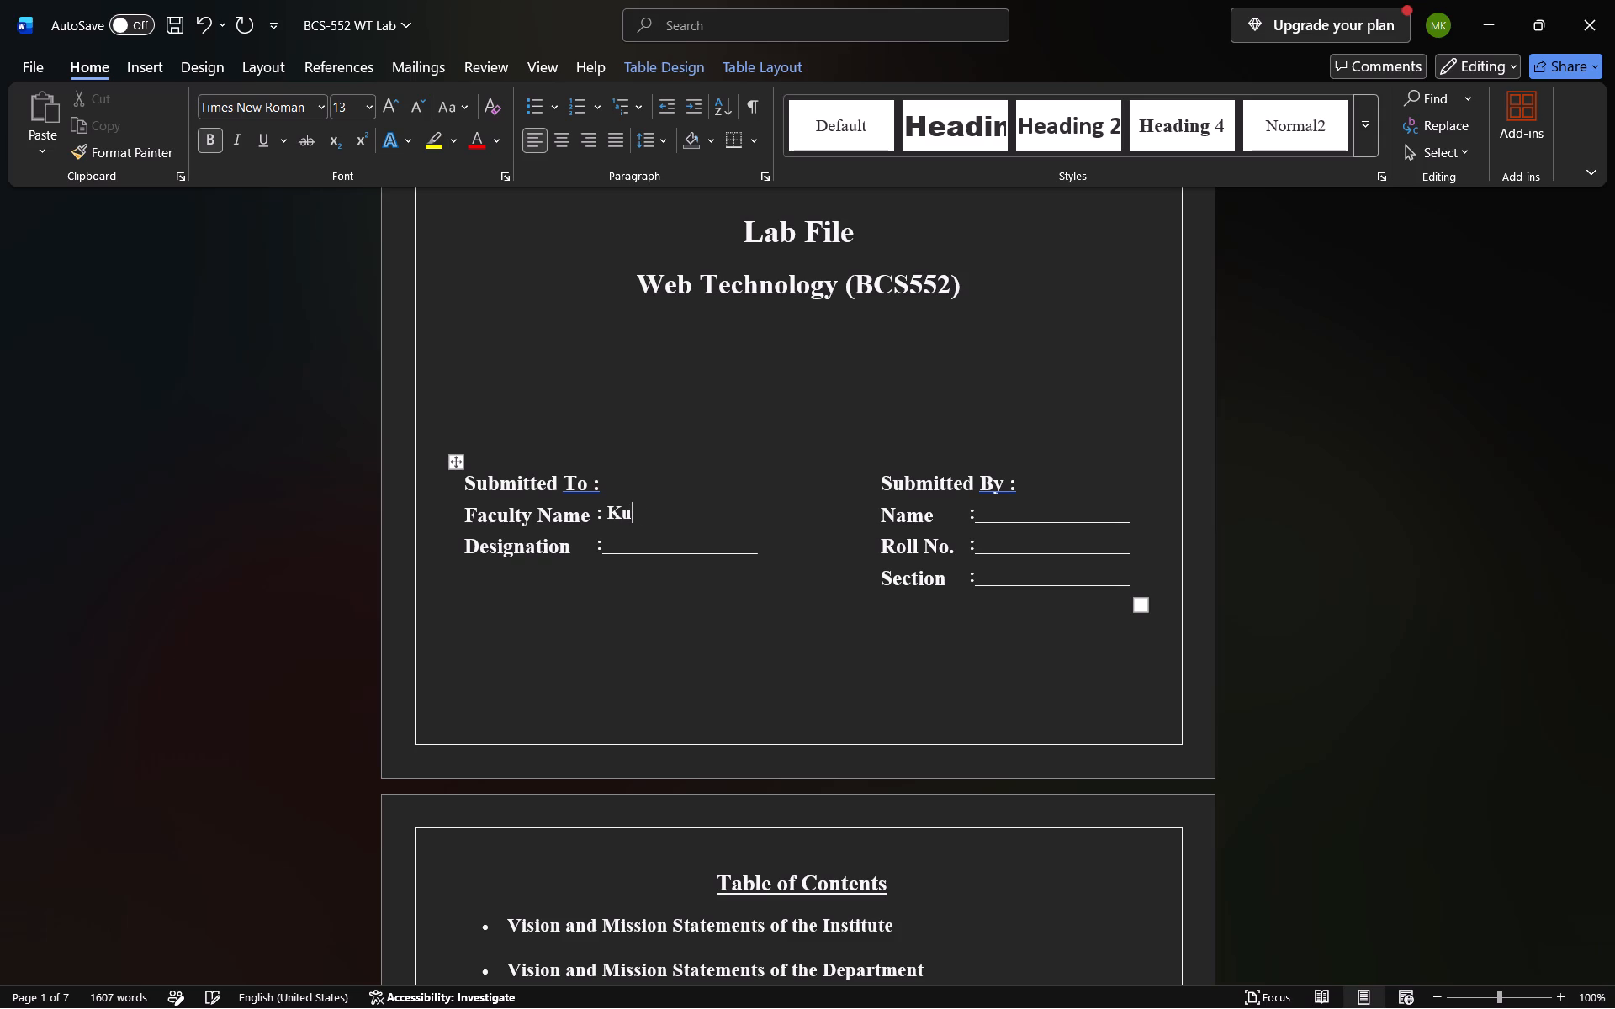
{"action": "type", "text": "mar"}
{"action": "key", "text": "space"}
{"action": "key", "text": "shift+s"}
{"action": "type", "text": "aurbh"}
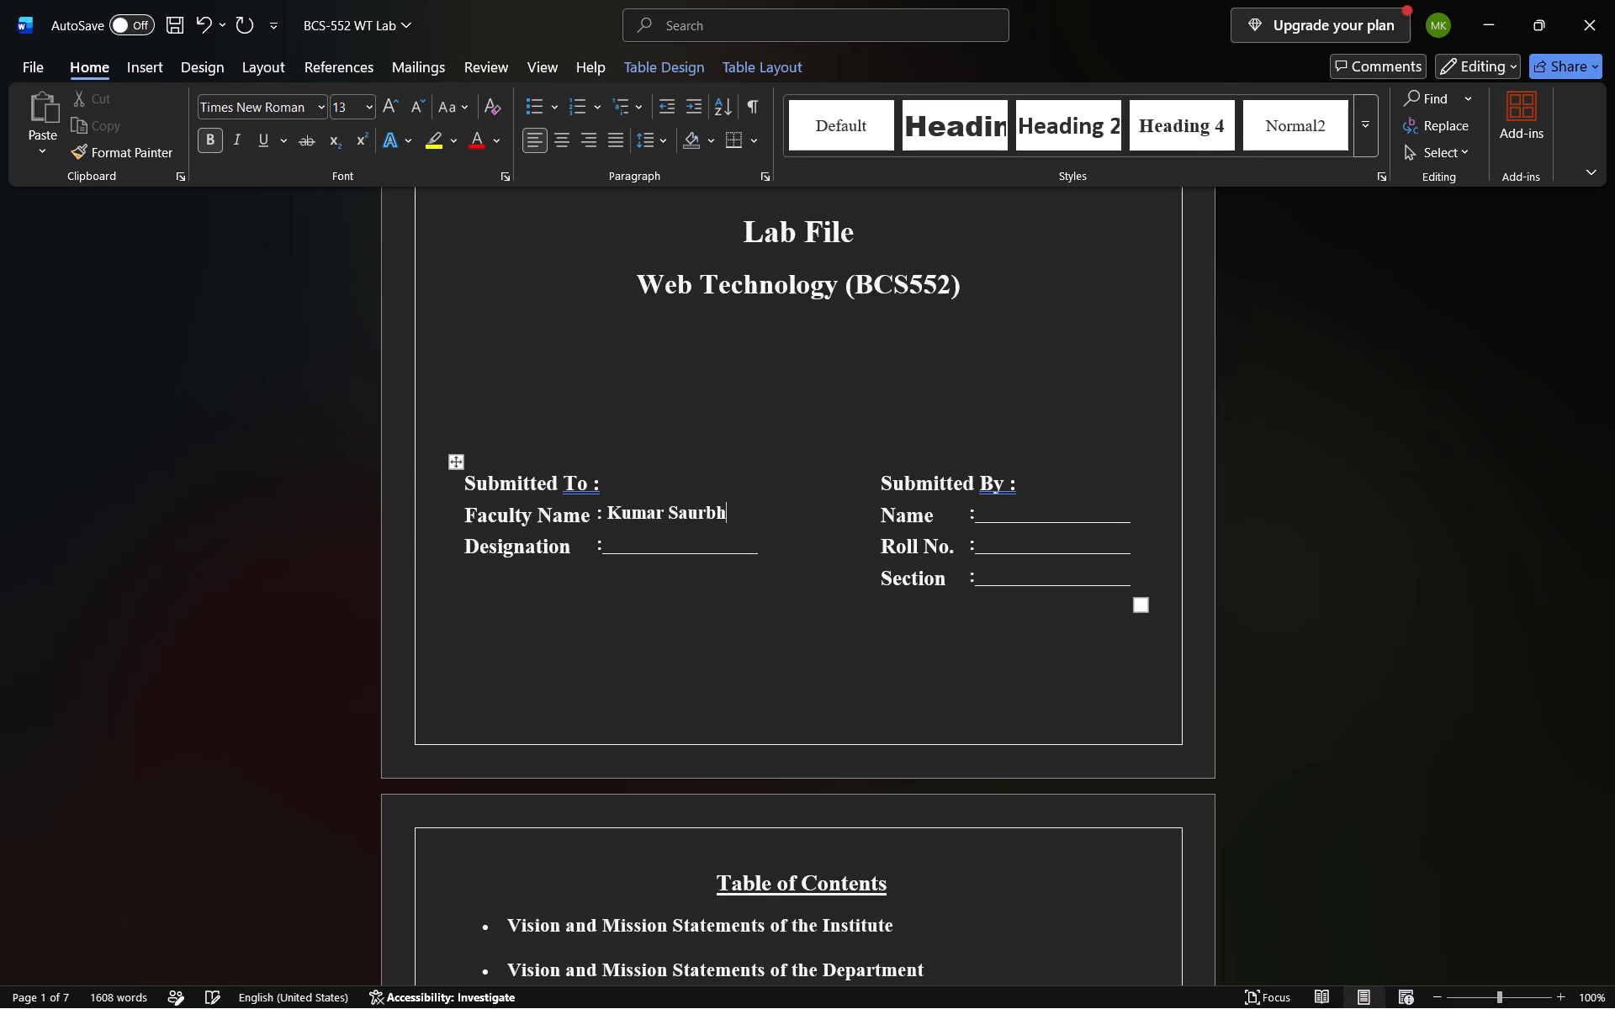
Delete most of the underscore blank beside Designation under Submitted To.
{"action": "left_click", "coordinate": [770, 552]}
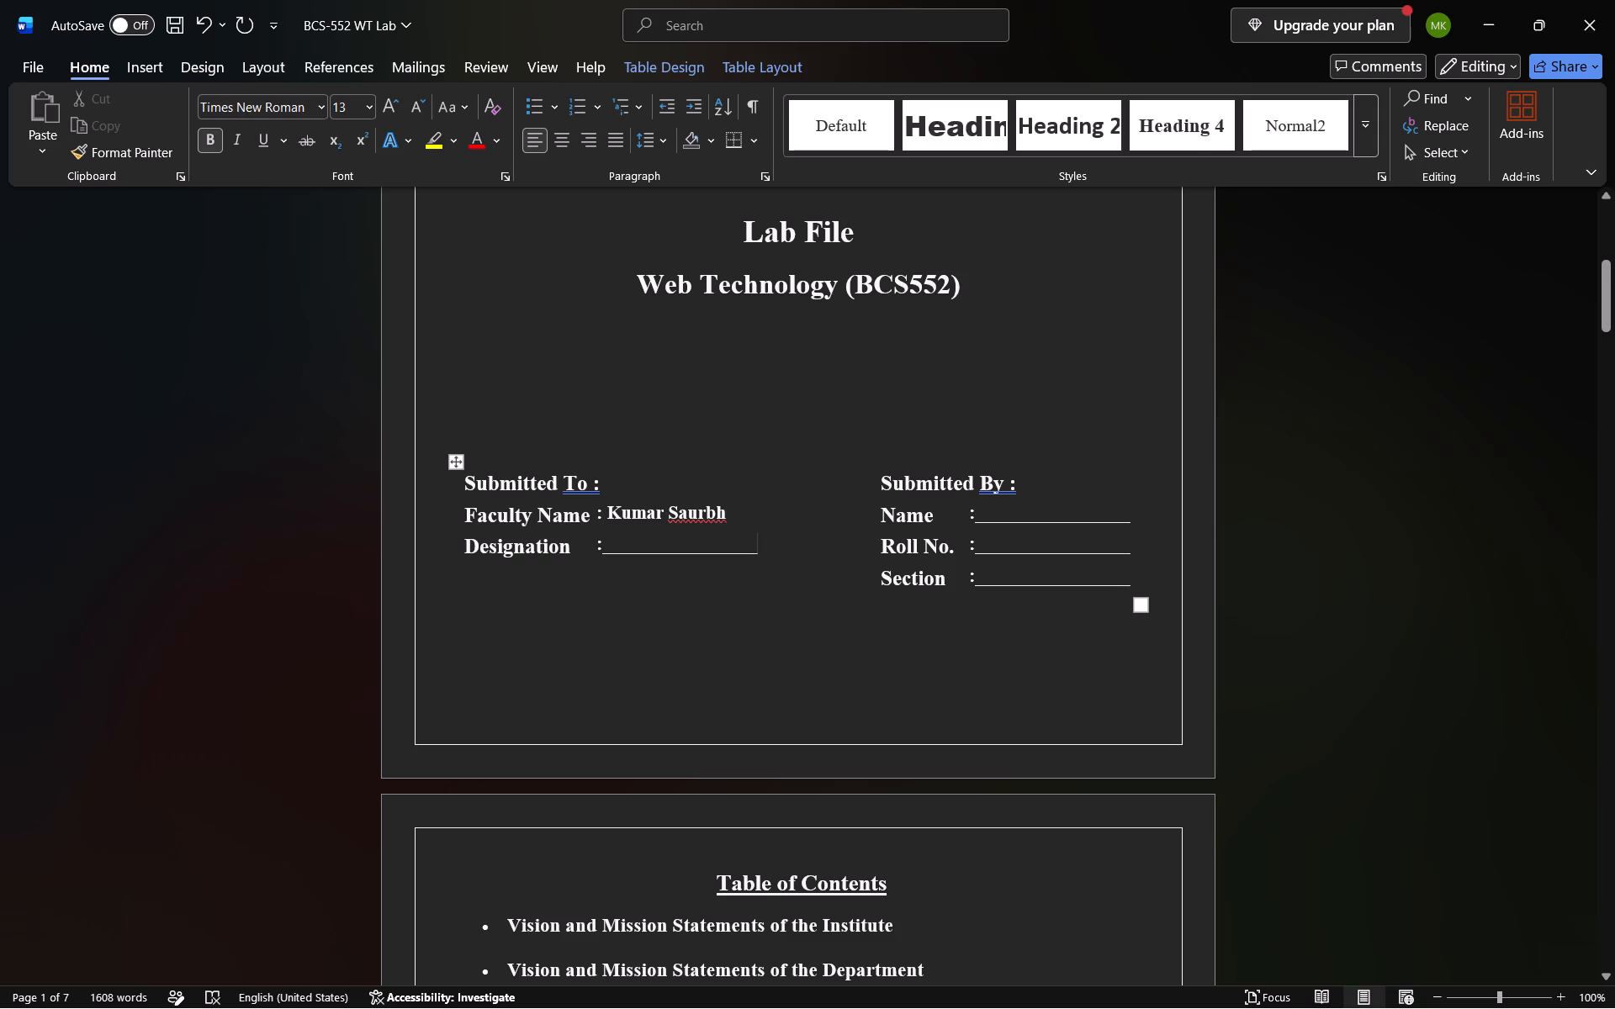
{"action": "key", "text": "BackSpace"}
{"action": "key", "text": "BackSpace"}
{"action": "key", "text": "BackSpace"}
{"action": "key", "text": "BackSpace"}
{"action": "key", "text": "BackSpace"}
{"action": "key", "text": "BackSpace"}
{"action": "key", "text": "BackSpace"}
{"action": "key", "text": "BackSpace"}
{"action": "key", "text": "BackSpace"}
{"action": "key", "text": "BackSpace"}
{"action": "key", "text": "BackSpace"}
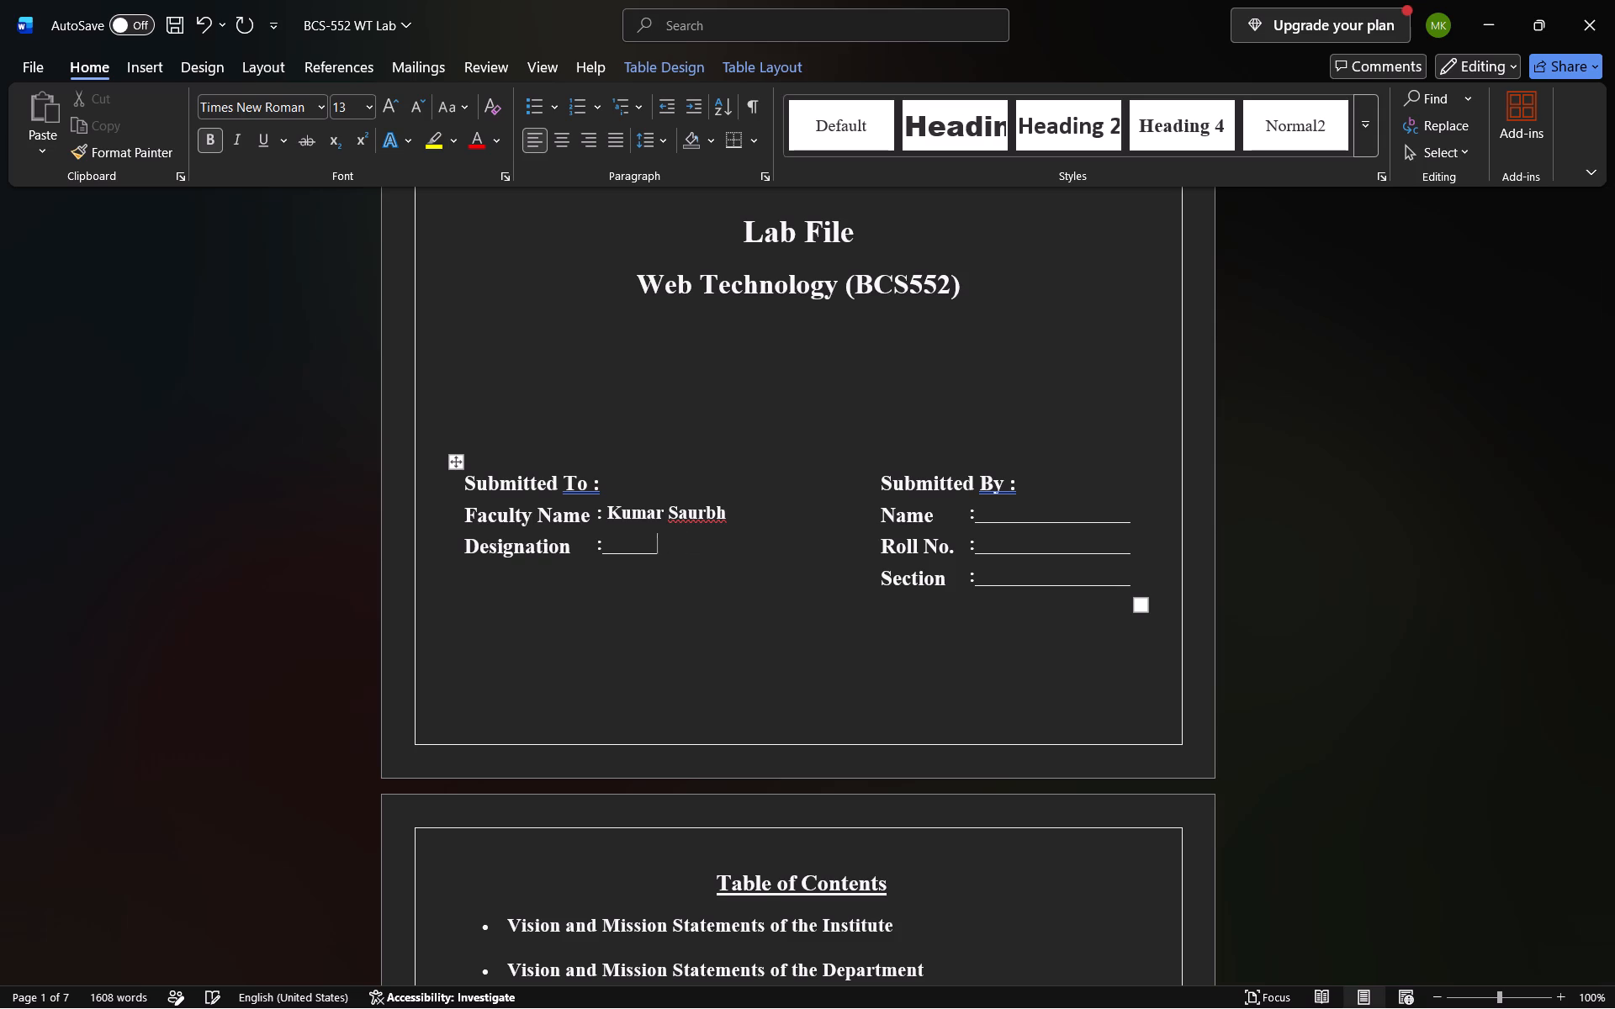
{"action": "key", "text": "BackSpace"}
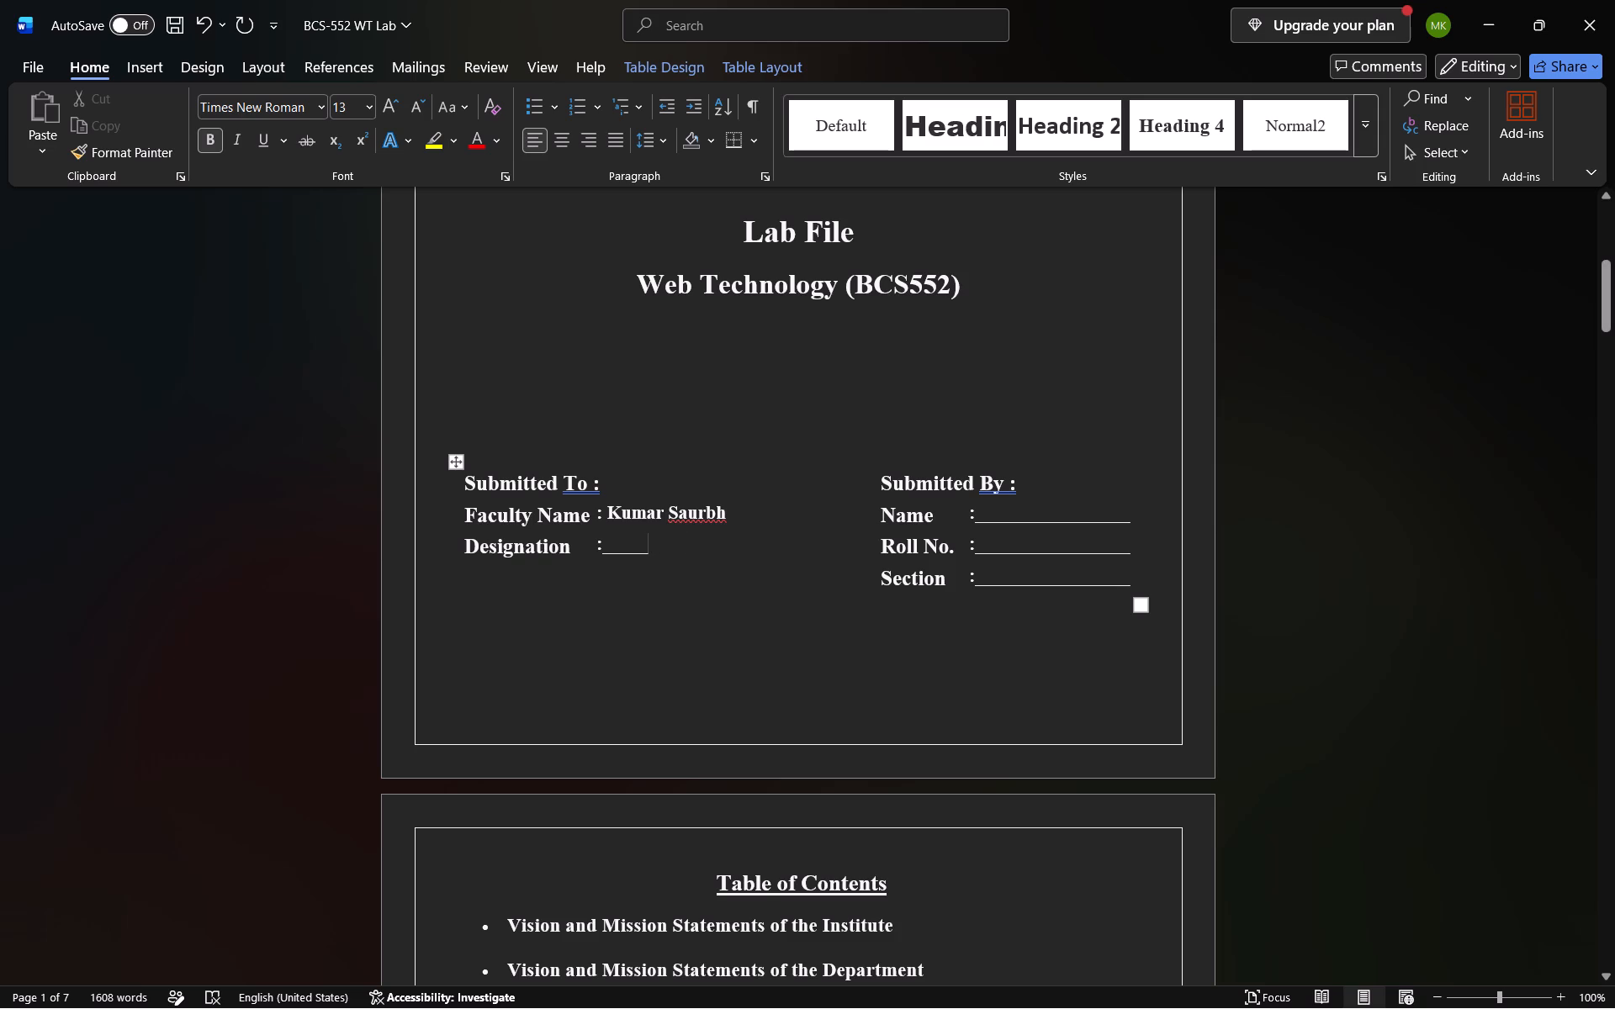
Correct the spelling of the faculty member's name by inserting the missing letter a in its second word.
{"action": "left_click", "coordinate": [707, 510]}
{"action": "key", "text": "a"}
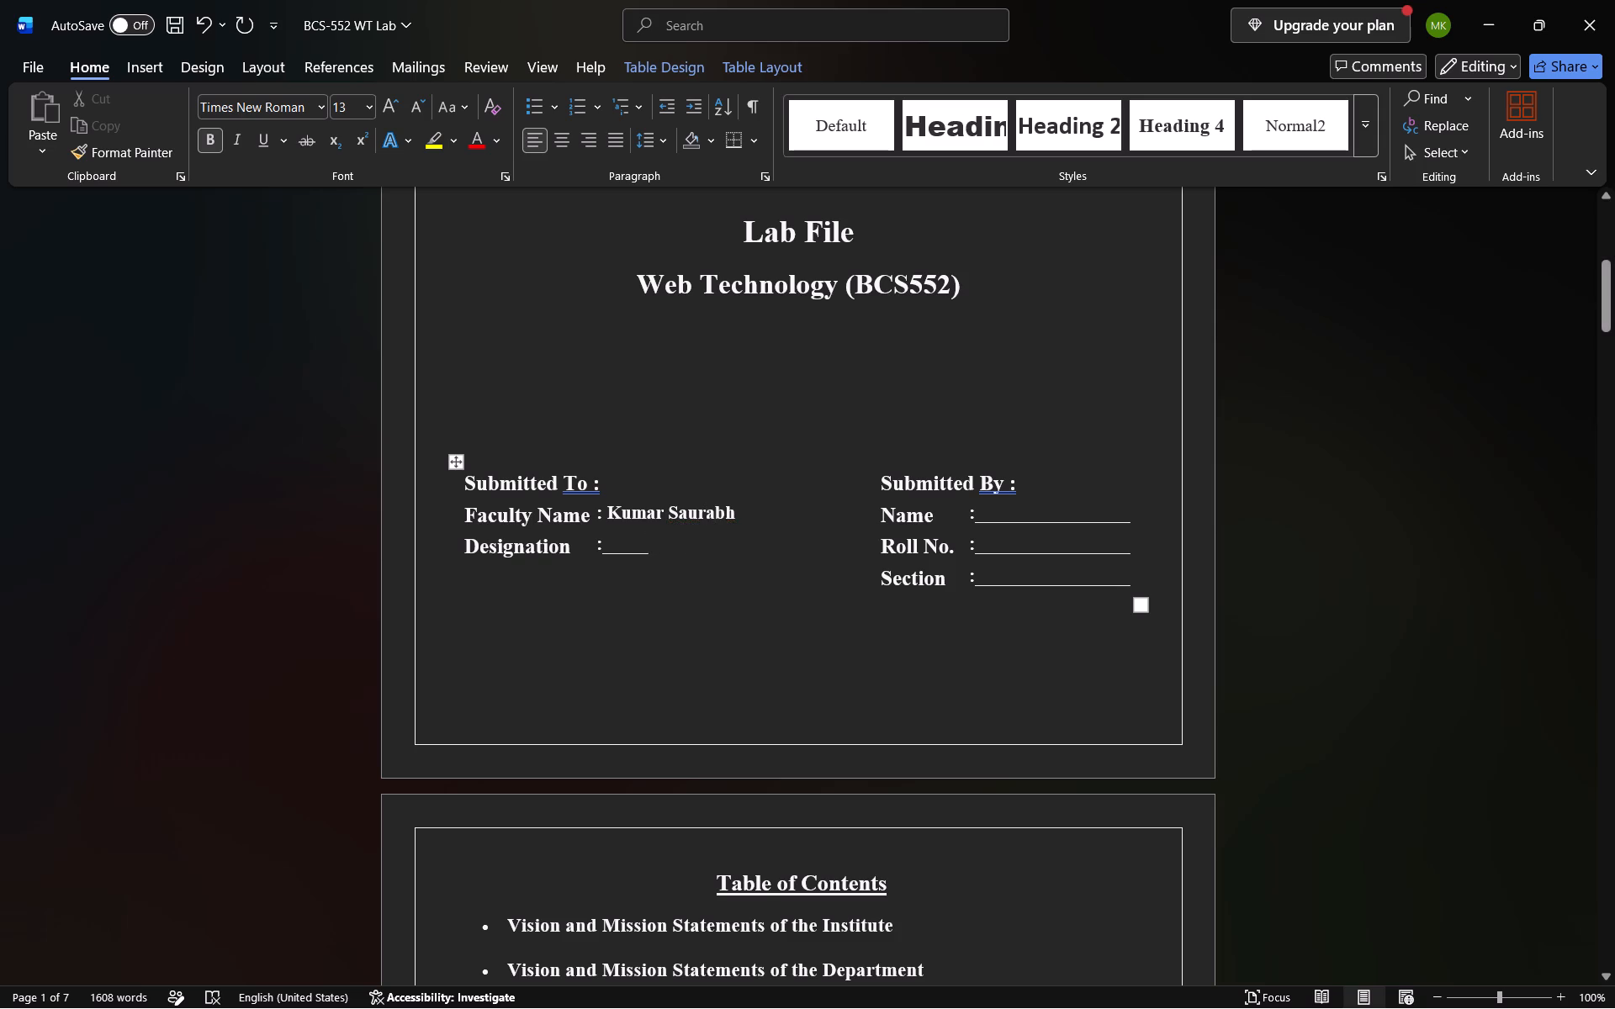
Clear the rest of the Designation blank and enter Assistant Professor in its place.
{"action": "left_click", "coordinate": [673, 545]}
{"action": "key", "text": "BackSpace"}
{"action": "key", "text": "BackSpace"}
{"action": "key", "text": "BackSpace"}
{"action": "key", "text": "BackSpace"}
{"action": "key", "text": "BackSpace"}
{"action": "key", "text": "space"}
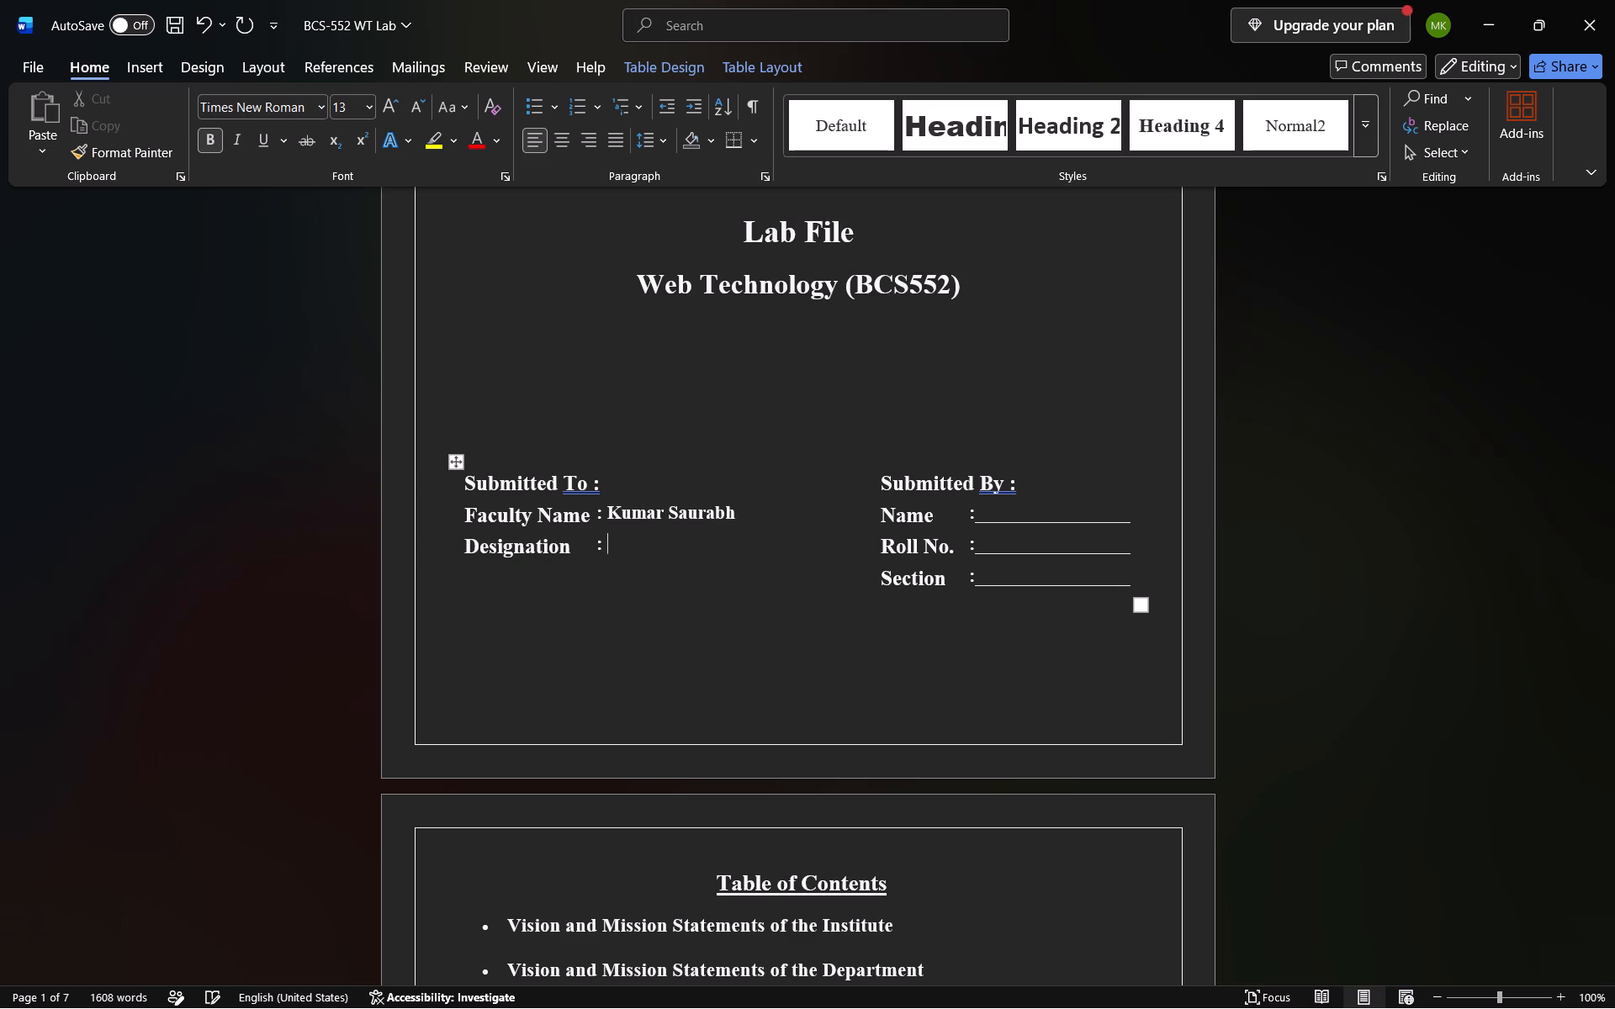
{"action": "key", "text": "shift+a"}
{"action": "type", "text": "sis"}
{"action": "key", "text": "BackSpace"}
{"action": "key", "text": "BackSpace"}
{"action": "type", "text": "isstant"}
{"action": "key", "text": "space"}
Clear the remaining entry beside Designation under Submitted To and enter Assistant Professor.
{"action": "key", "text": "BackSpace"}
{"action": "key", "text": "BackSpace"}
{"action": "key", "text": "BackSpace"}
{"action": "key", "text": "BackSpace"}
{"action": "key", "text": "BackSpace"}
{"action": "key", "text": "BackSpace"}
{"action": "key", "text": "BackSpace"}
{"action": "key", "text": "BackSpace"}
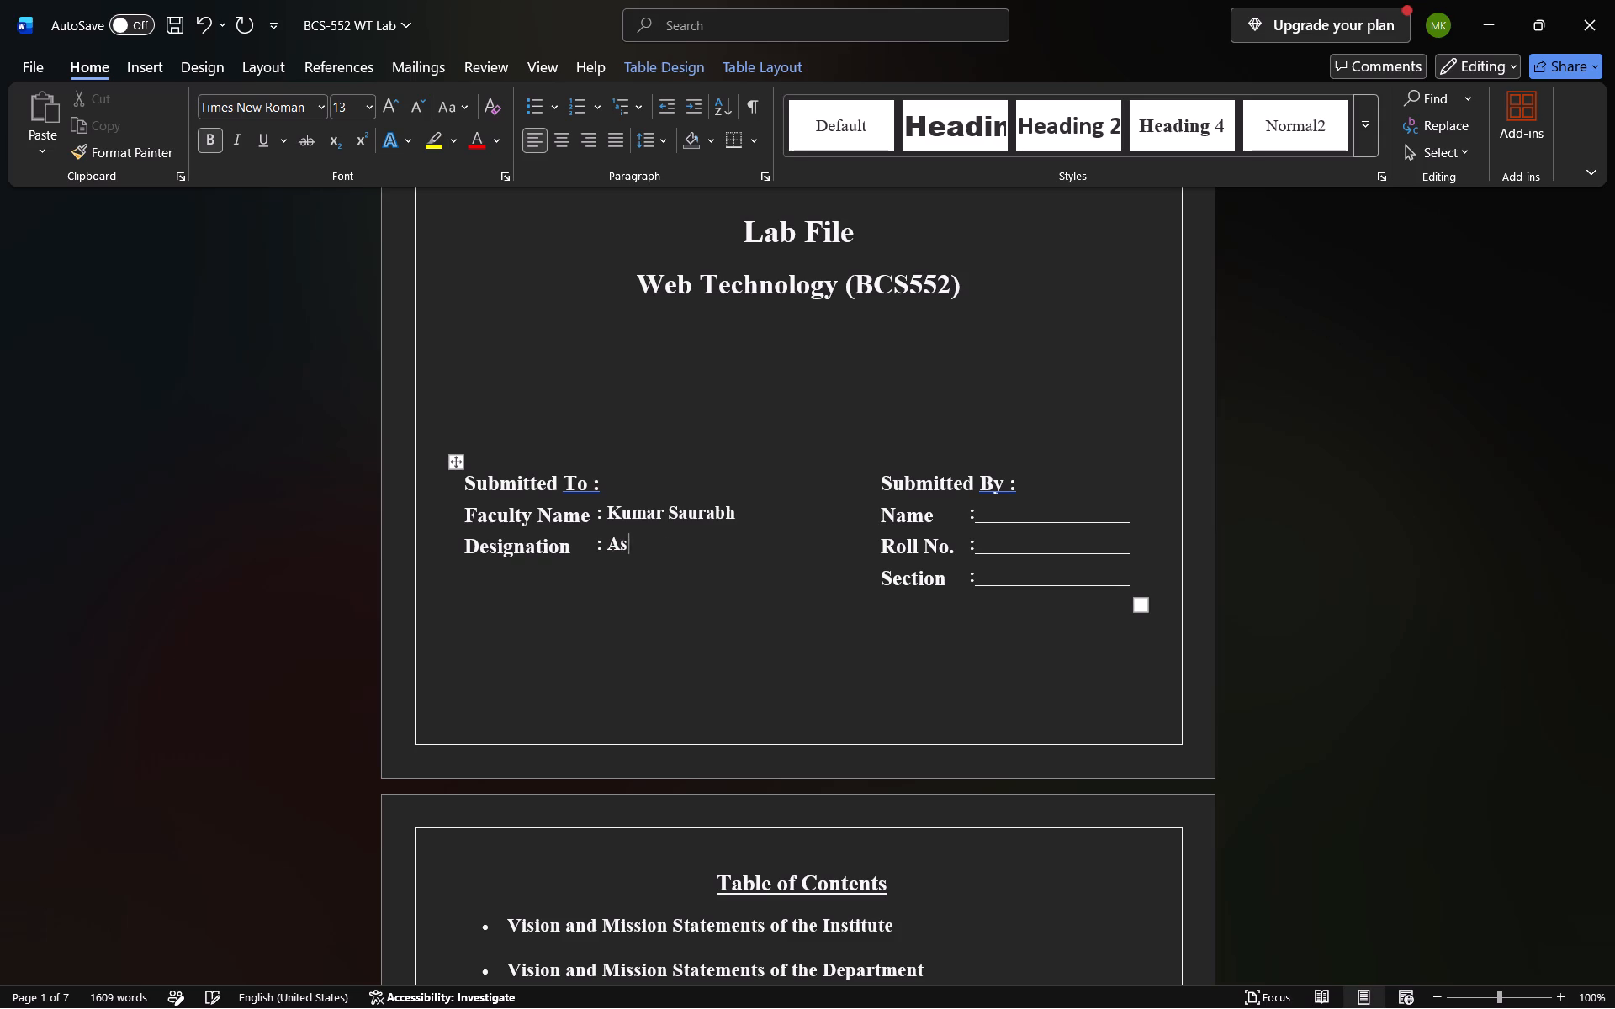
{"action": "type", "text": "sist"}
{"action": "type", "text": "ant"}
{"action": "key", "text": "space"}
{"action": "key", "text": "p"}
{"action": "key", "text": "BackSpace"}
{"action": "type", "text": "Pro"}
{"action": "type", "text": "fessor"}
Replace the underscore blank beside Name under Submitted By with the student's full name.
{"action": "left_click", "coordinate": [1132, 516]}
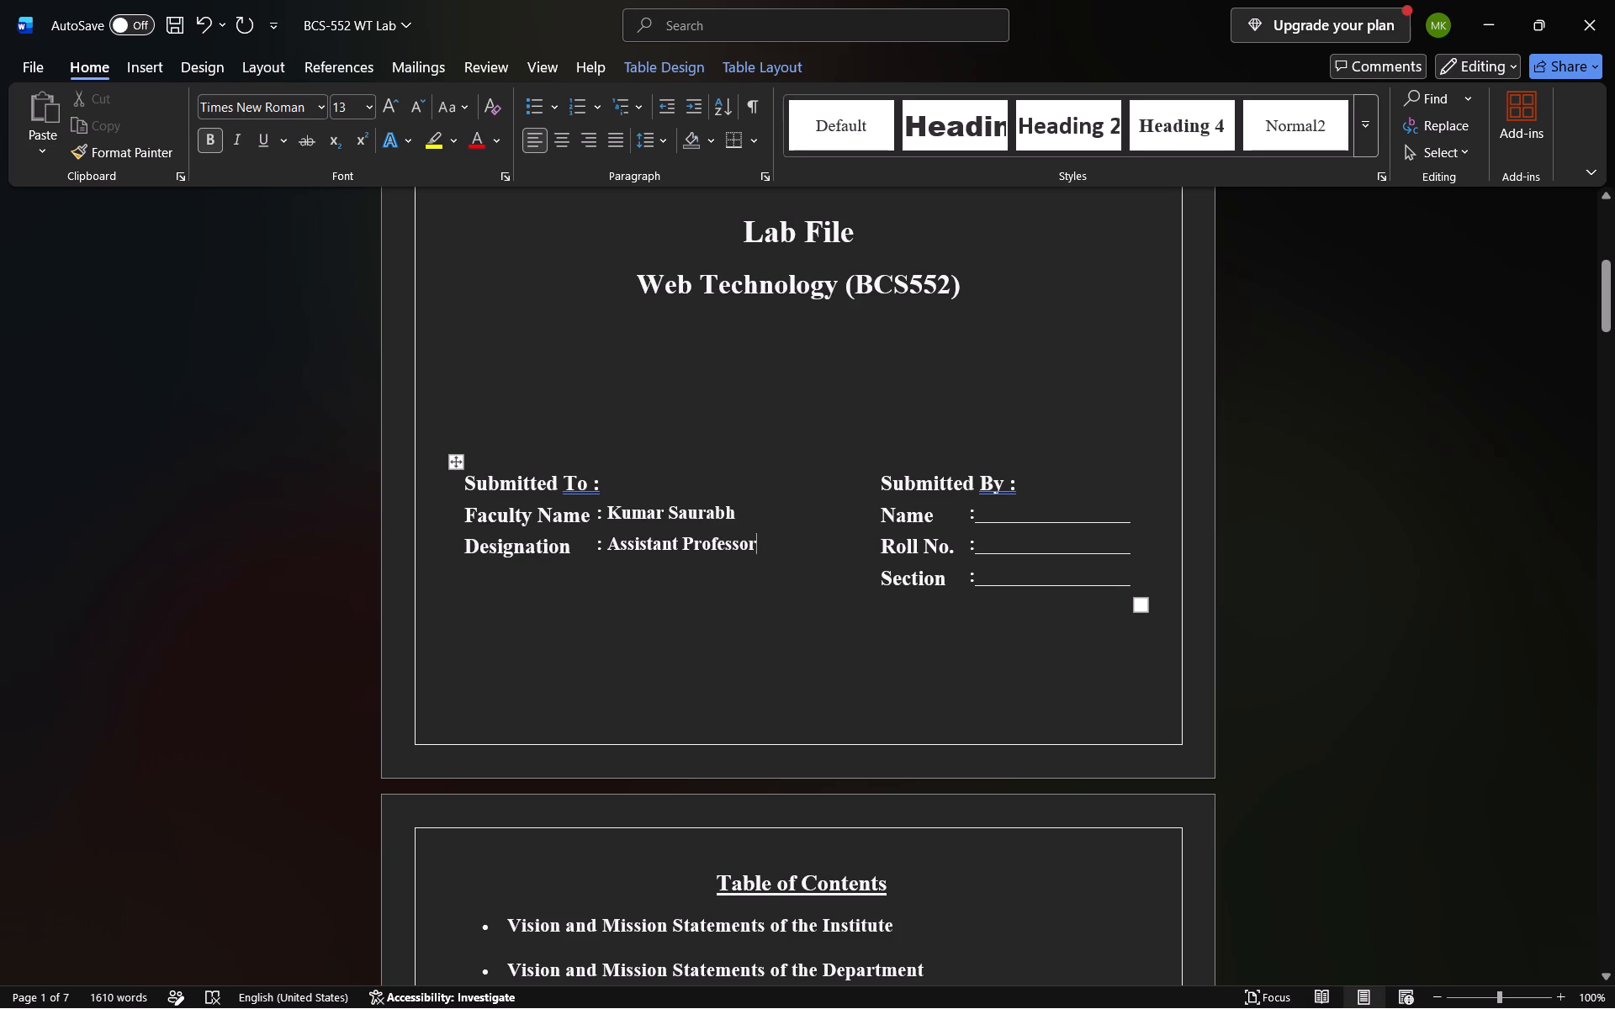
{"action": "left_click", "coordinate": [1125, 510]}
{"action": "key", "text": "Right"}
{"action": "key", "text": "BackSpace"}
{"action": "key", "text": "BackSpace"}
{"action": "key", "text": "BackSpace"}
{"action": "key", "text": "BackSpace"}
{"action": "key", "text": "BackSpace"}
{"action": "key", "text": "BackSpace"}
{"action": "key", "text": "BackSpace"}
{"action": "key", "text": "BackSpace"}
{"action": "key", "text": "BackSpace"}
{"action": "key", "text": "BackSpace"}
{"action": "key", "text": "BackSpace"}
{"action": "key", "text": "BackSpace"}
{"action": "key", "text": "BackSpace"}
{"action": "key", "text": "BackSpace"}
{"action": "key", "text": "BackSpace"}
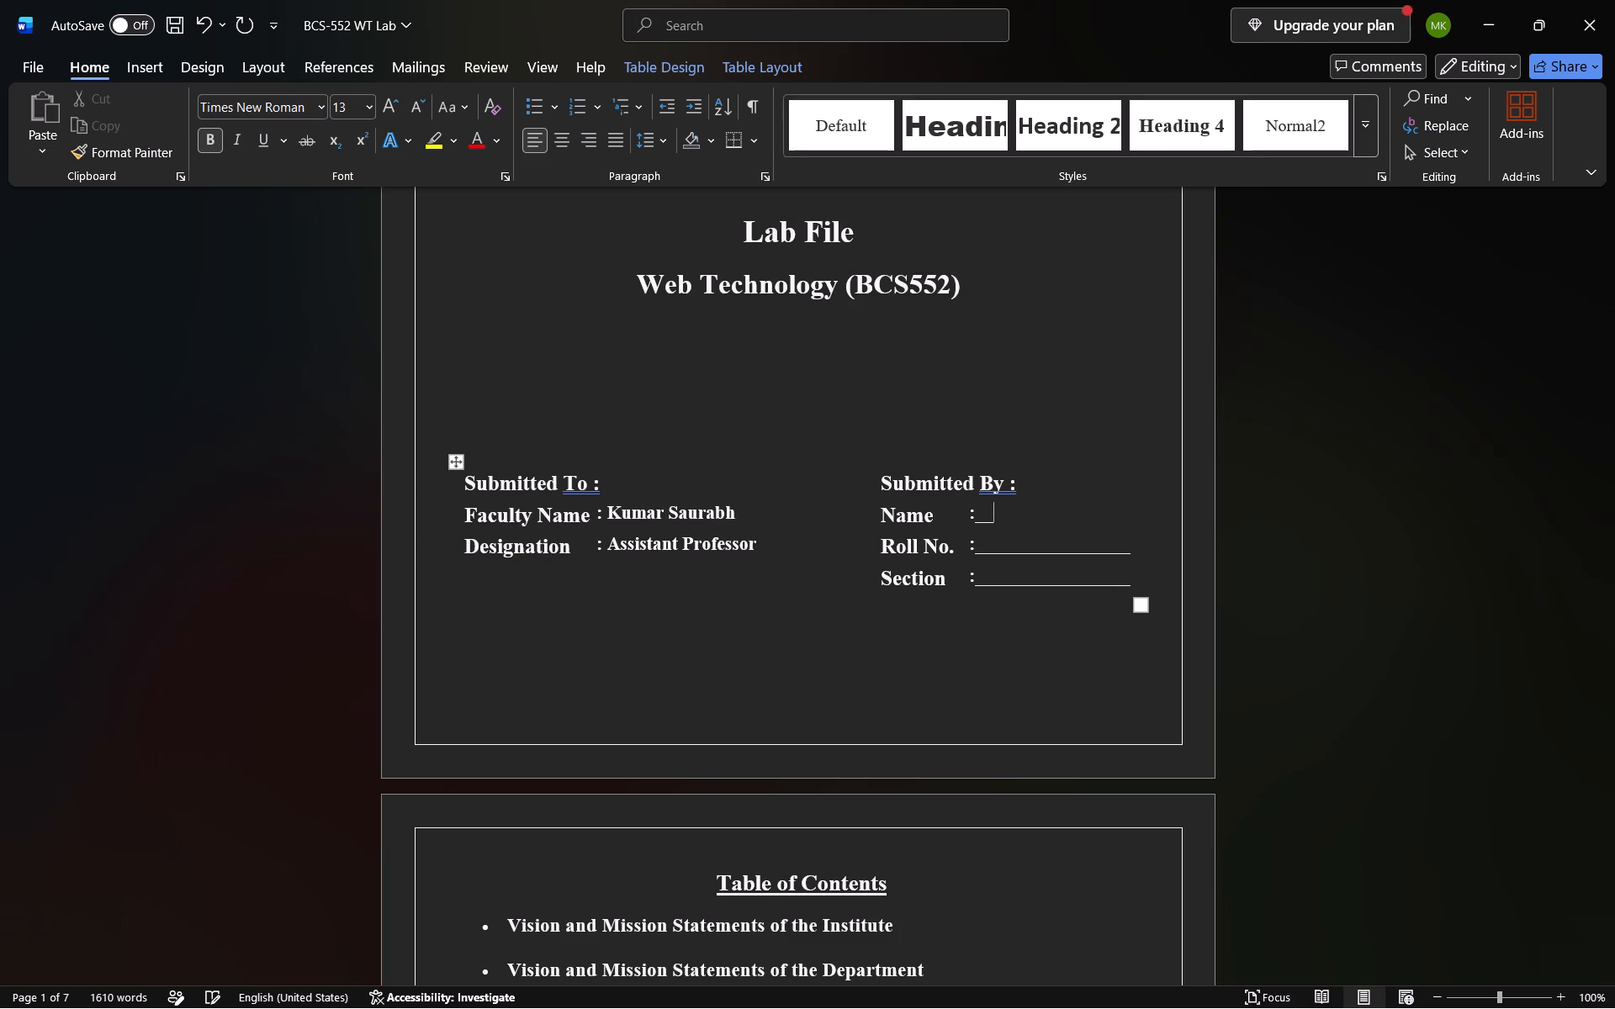
{"action": "key", "text": "BackSpace"}
{"action": "key", "text": "BackSpace"}
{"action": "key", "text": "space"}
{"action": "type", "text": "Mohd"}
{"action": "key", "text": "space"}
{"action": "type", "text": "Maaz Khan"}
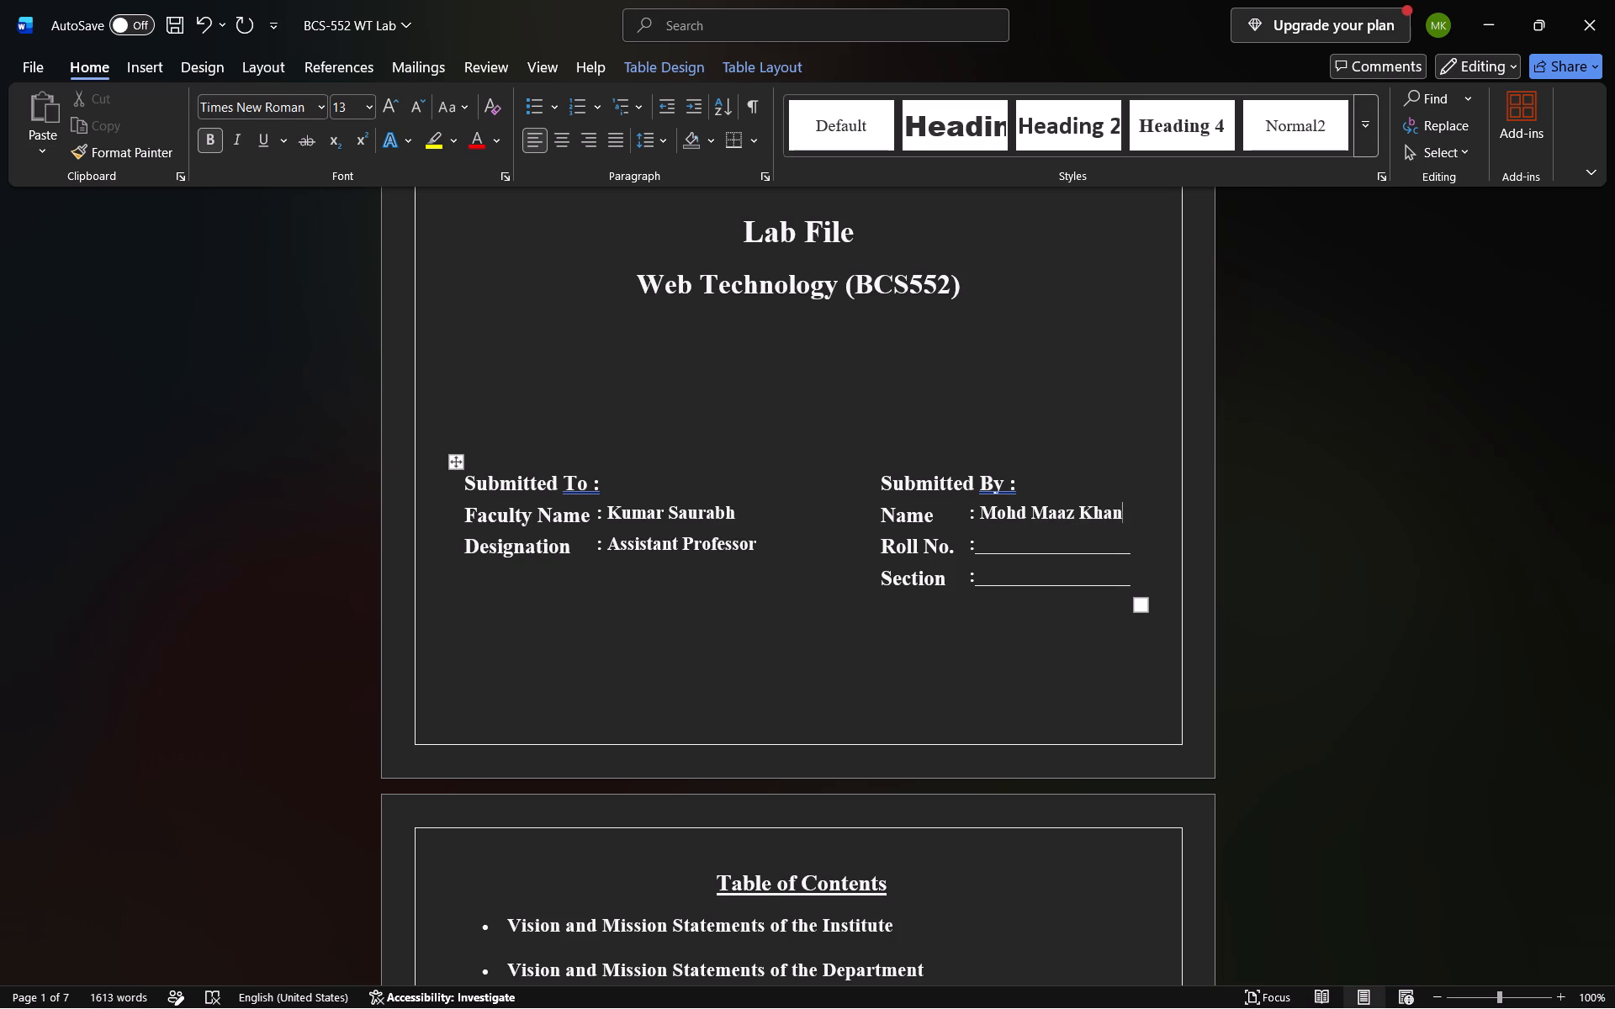
Replace the underscore blank beside Roll No. under Submitted By with the student's roll number.
{"action": "left_click", "coordinate": [1126, 547]}
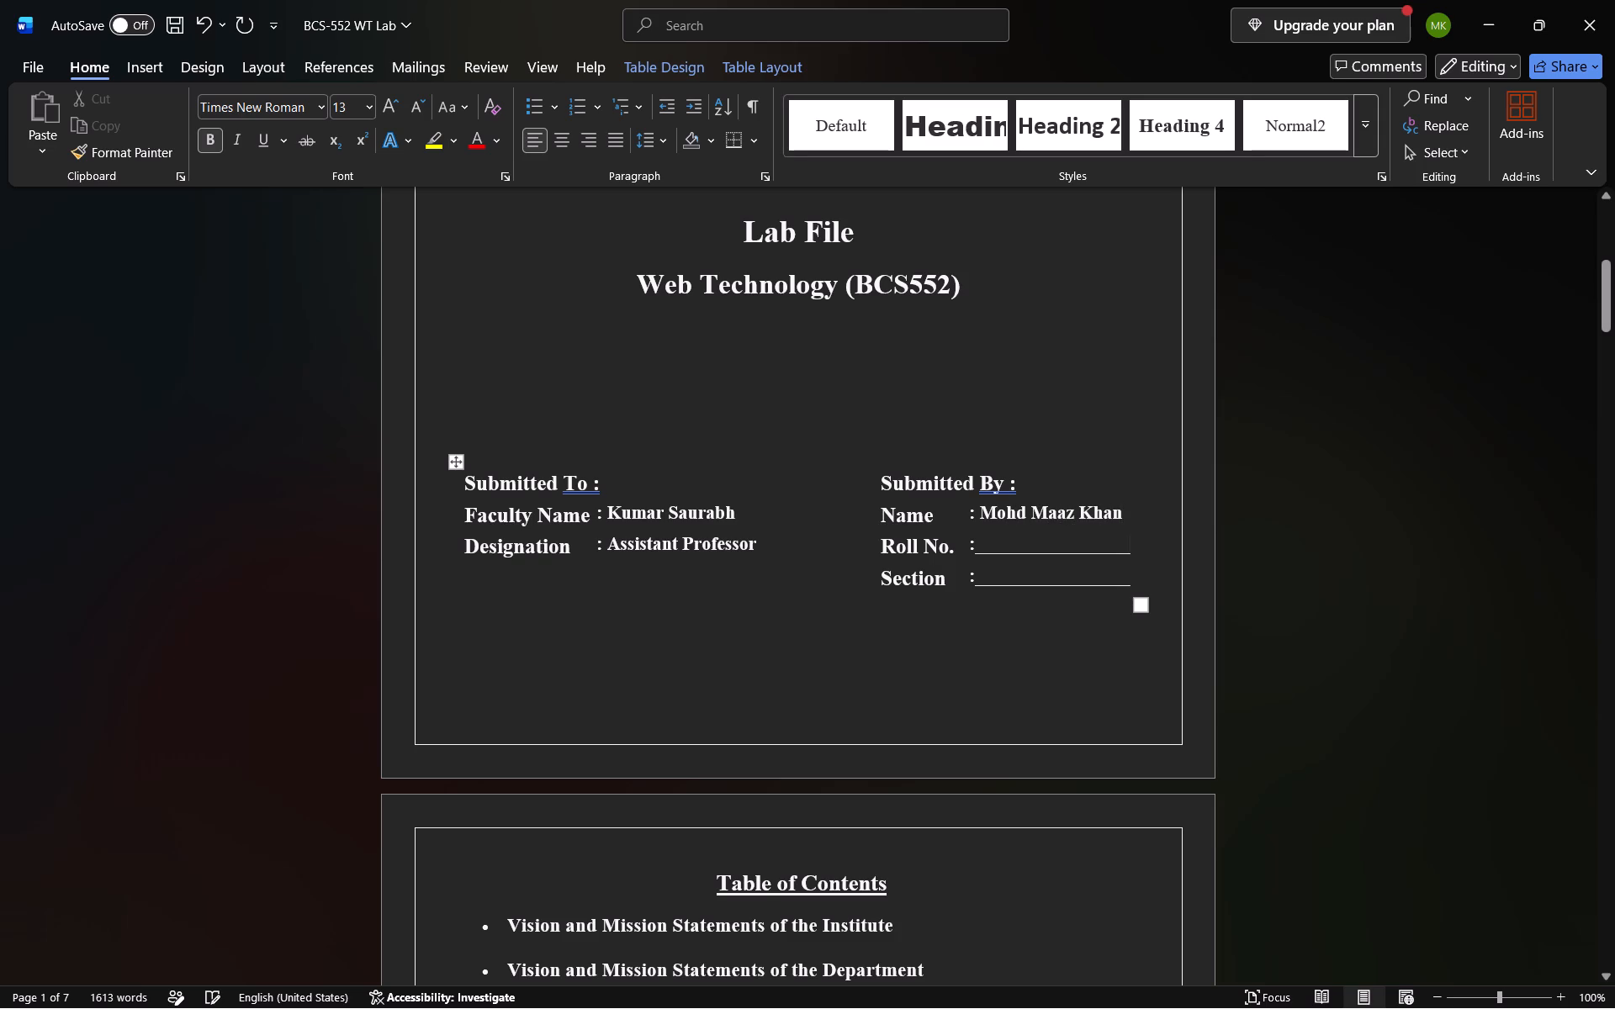
{"action": "key", "text": "BackSpace"}
{"action": "key", "text": "BackSpace"}
{"action": "key", "text": "BackSpace"}
{"action": "key", "text": "BackSpace"}
{"action": "key", "text": "BackSpace"}
{"action": "key", "text": "BackSpace"}
{"action": "key", "text": "BackSpace"}
{"action": "key", "text": "BackSpace"}
{"action": "key", "text": "BackSpace"}
{"action": "key", "text": "BackSpace"}
{"action": "key", "text": "BackSpace"}
{"action": "key", "text": "BackSpace"}
{"action": "key", "text": "BackSpace"}
{"action": "key", "text": "BackSpace"}
{"action": "key", "text": "BackSpace"}
{"action": "key", "text": "BackSpace"}
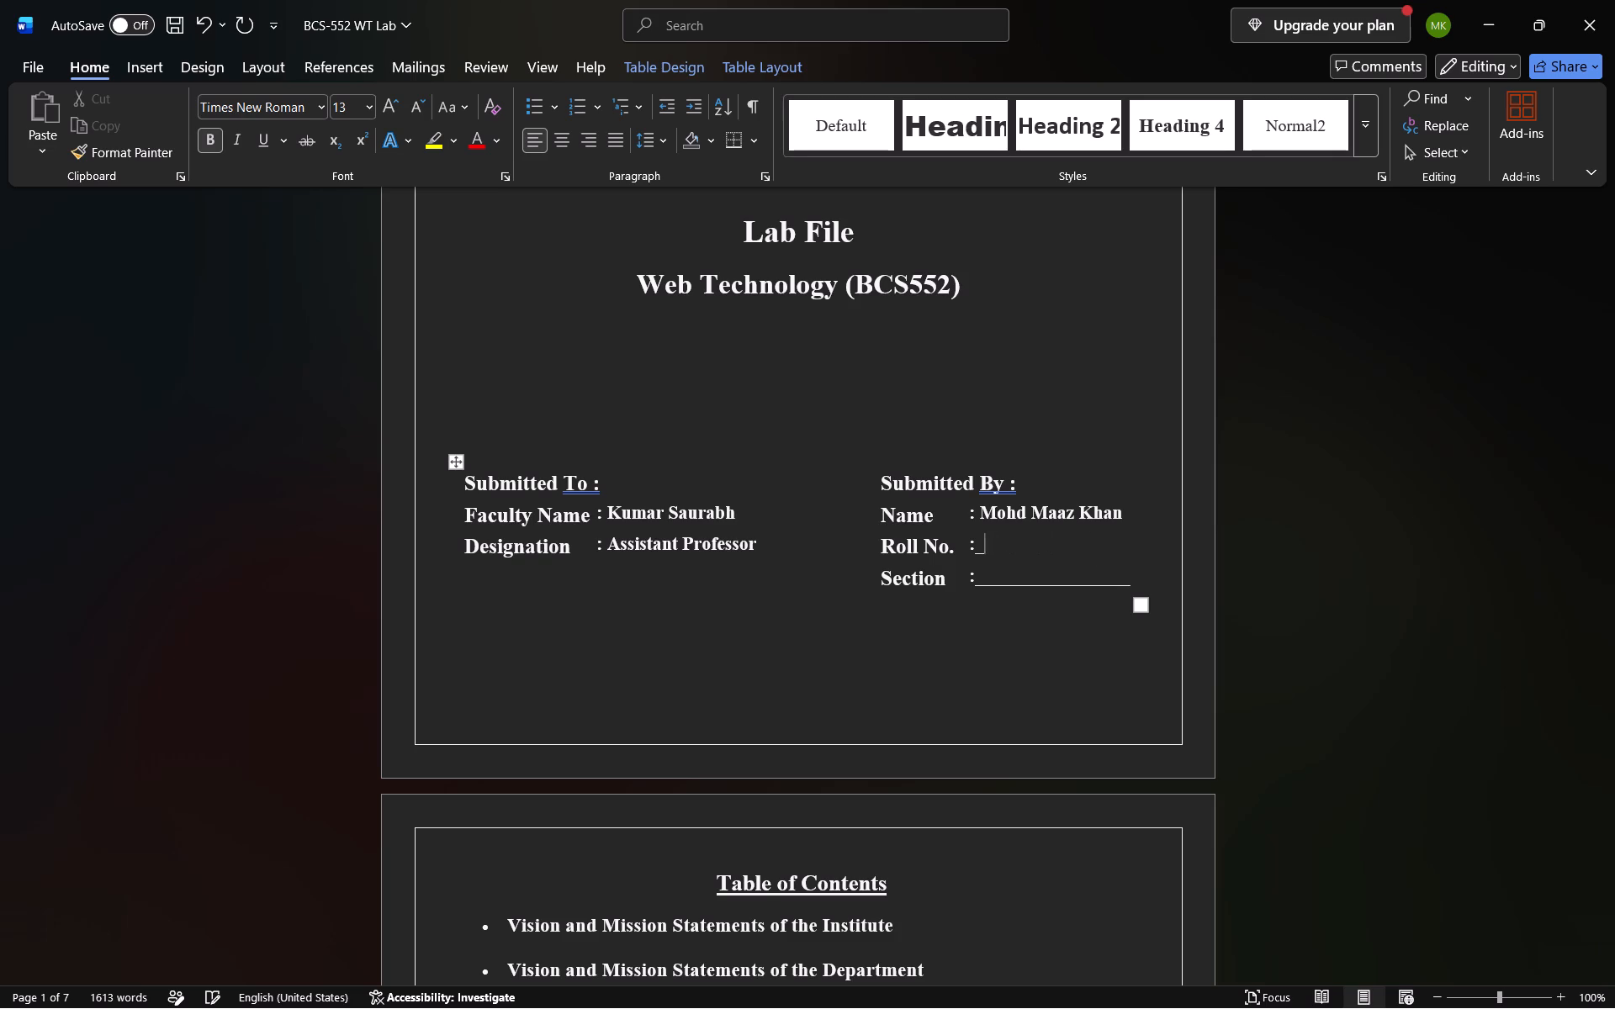
{"action": "key", "text": "BackSpace"}
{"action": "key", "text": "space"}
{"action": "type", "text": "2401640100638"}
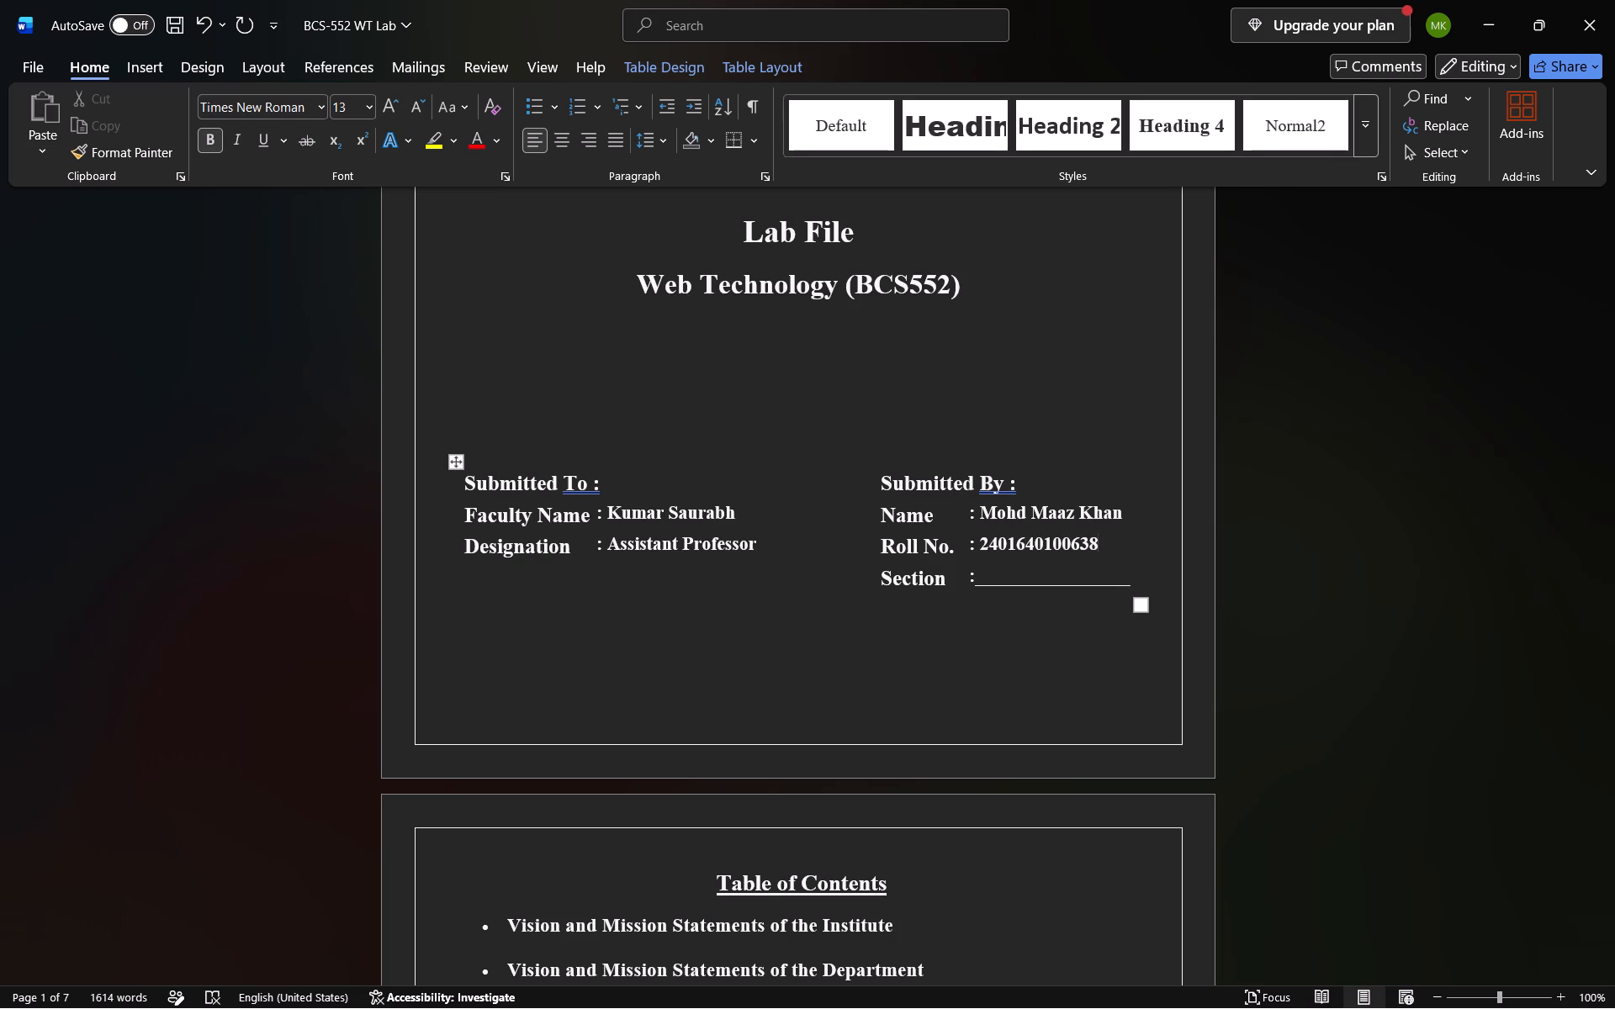
Replace the underscore blank beside Section under Submitted By with CS – 3A.
{"action": "left_click", "coordinate": [1131, 574]}
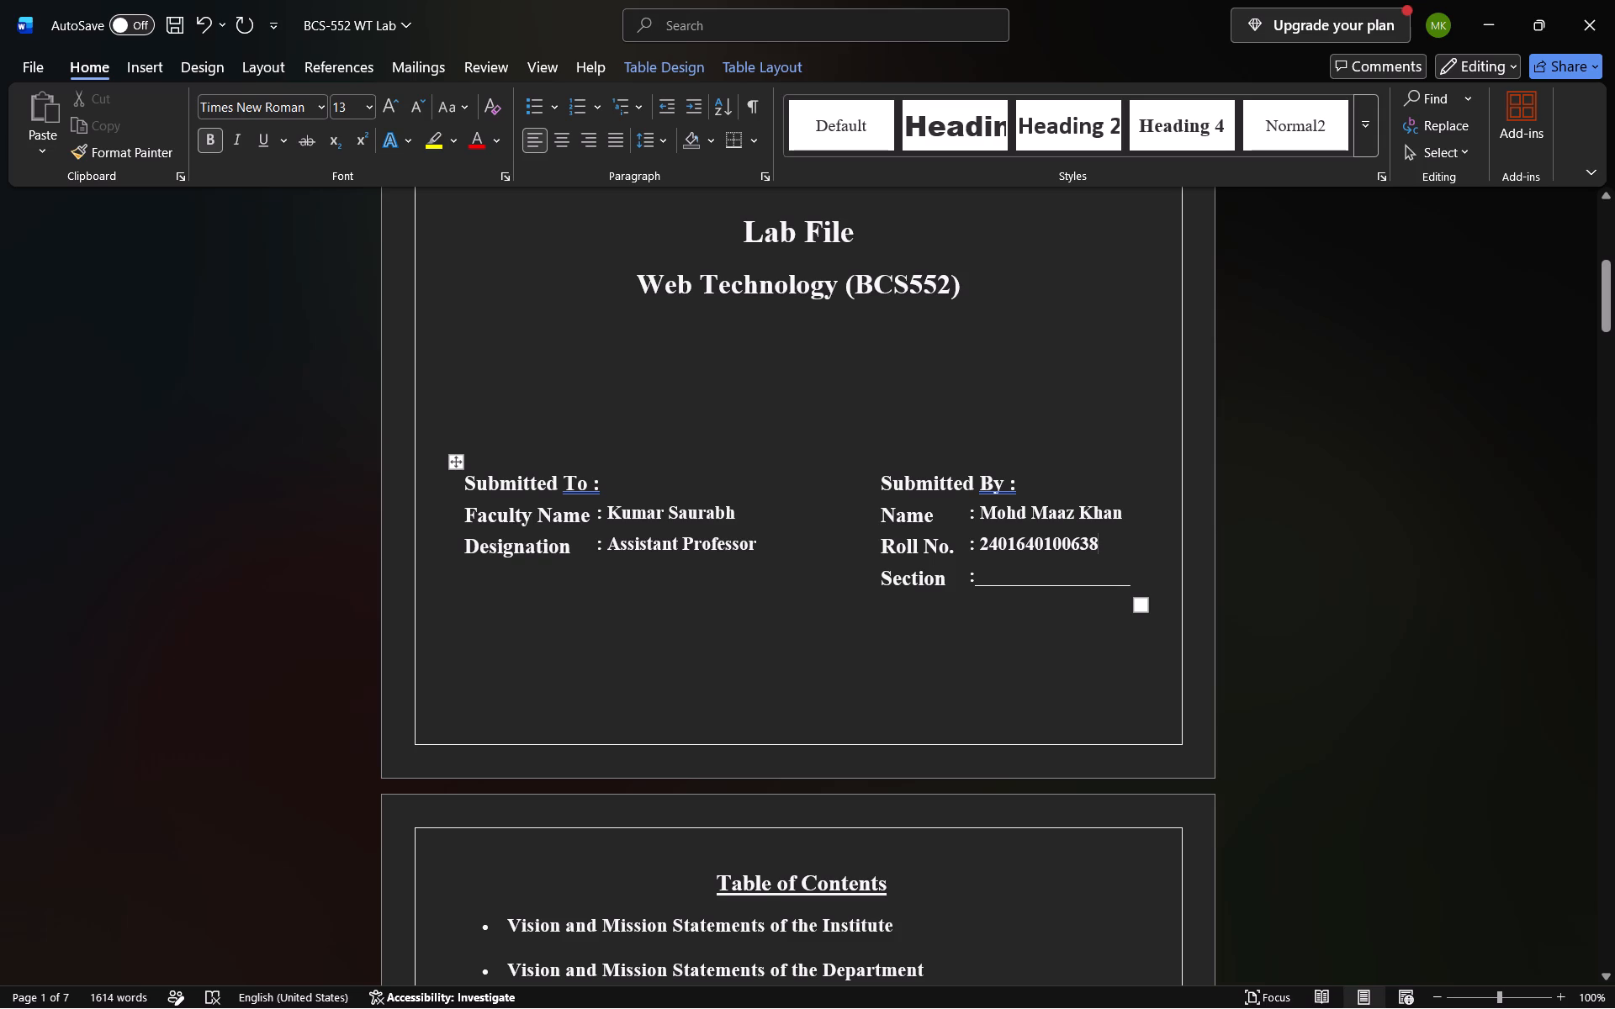
{"action": "left_click", "coordinate": [1125, 578]}
{"action": "key", "text": "BackSpace"}
{"action": "key", "text": "BackSpace"}
{"action": "key", "text": "BackSpace"}
{"action": "key", "text": "BackSpace"}
{"action": "key", "text": "BackSpace"}
{"action": "key", "text": "BackSpace"}
{"action": "key", "text": "BackSpace"}
{"action": "key", "text": "BackSpace"}
{"action": "key", "text": "BackSpace"}
{"action": "key", "text": "BackSpace"}
{"action": "key", "text": "BackSpace"}
{"action": "key", "text": "BackSpace"}
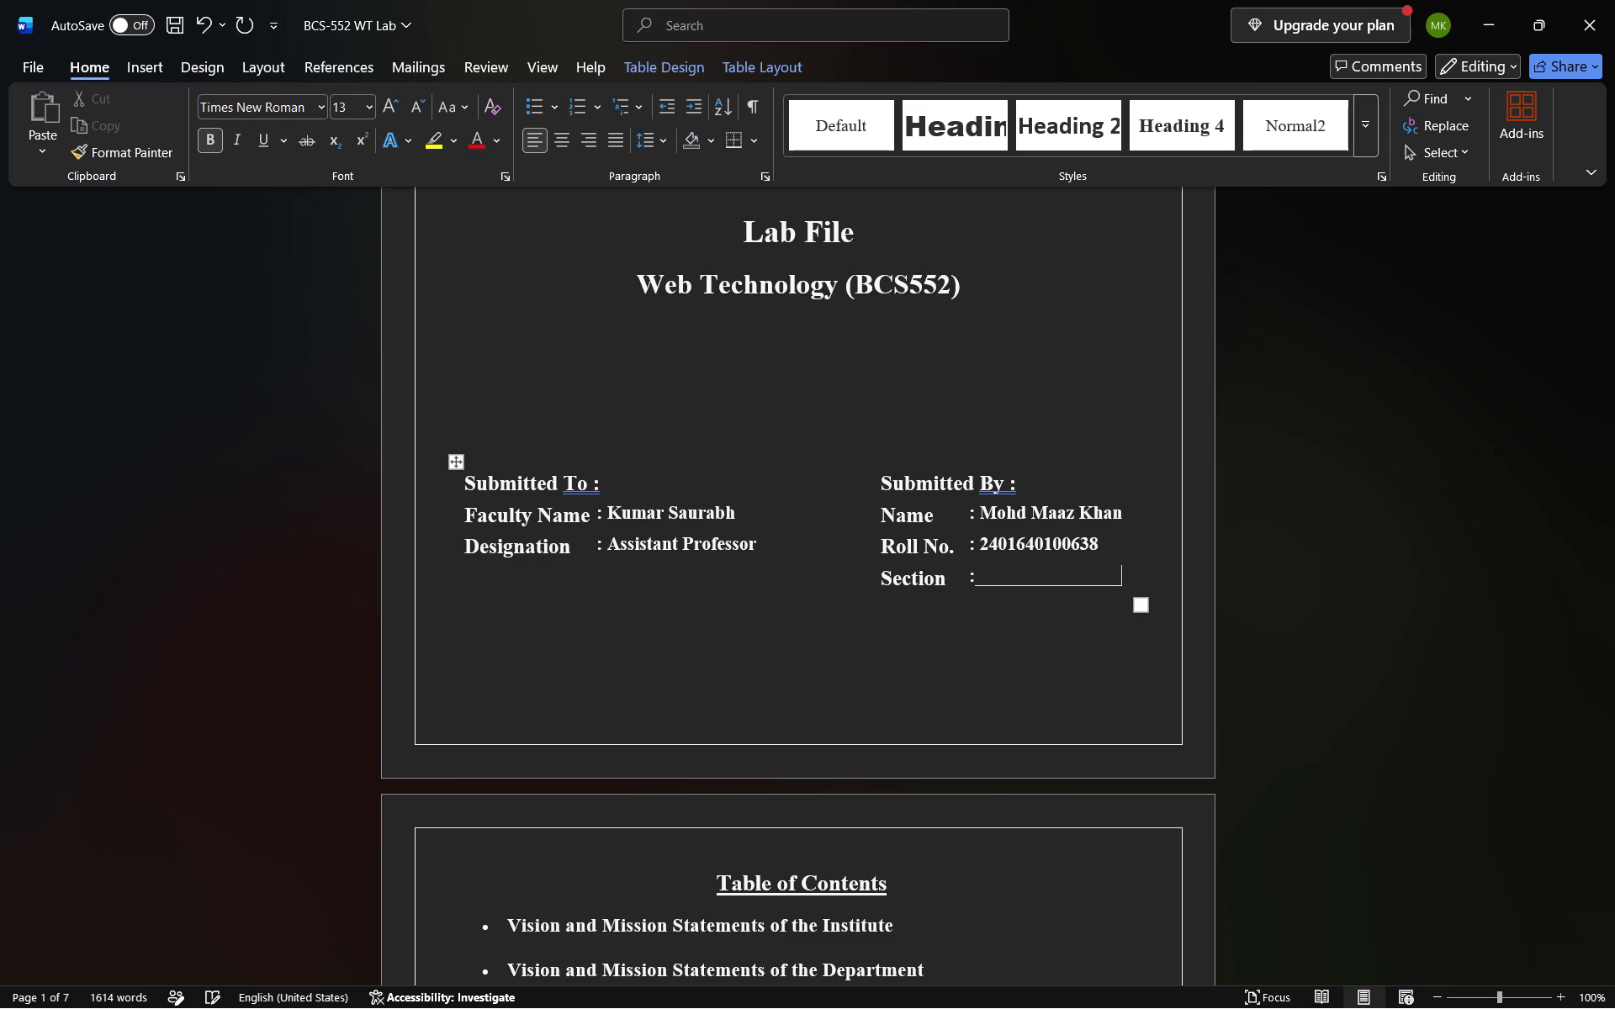
{"action": "key", "text": "BackSpace"}
{"action": "key", "text": "BackSpace"}
{"action": "key", "text": "BackSpace"}
{"action": "key", "text": "BackSpace"}
{"action": "key", "text": "BackSpace"}
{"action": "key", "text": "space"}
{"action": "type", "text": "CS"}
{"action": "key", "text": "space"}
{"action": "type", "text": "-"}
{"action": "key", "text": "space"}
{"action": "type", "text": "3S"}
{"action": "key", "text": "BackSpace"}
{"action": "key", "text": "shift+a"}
Append (Elite), with a capital E, directly after 3A in the Section entry.
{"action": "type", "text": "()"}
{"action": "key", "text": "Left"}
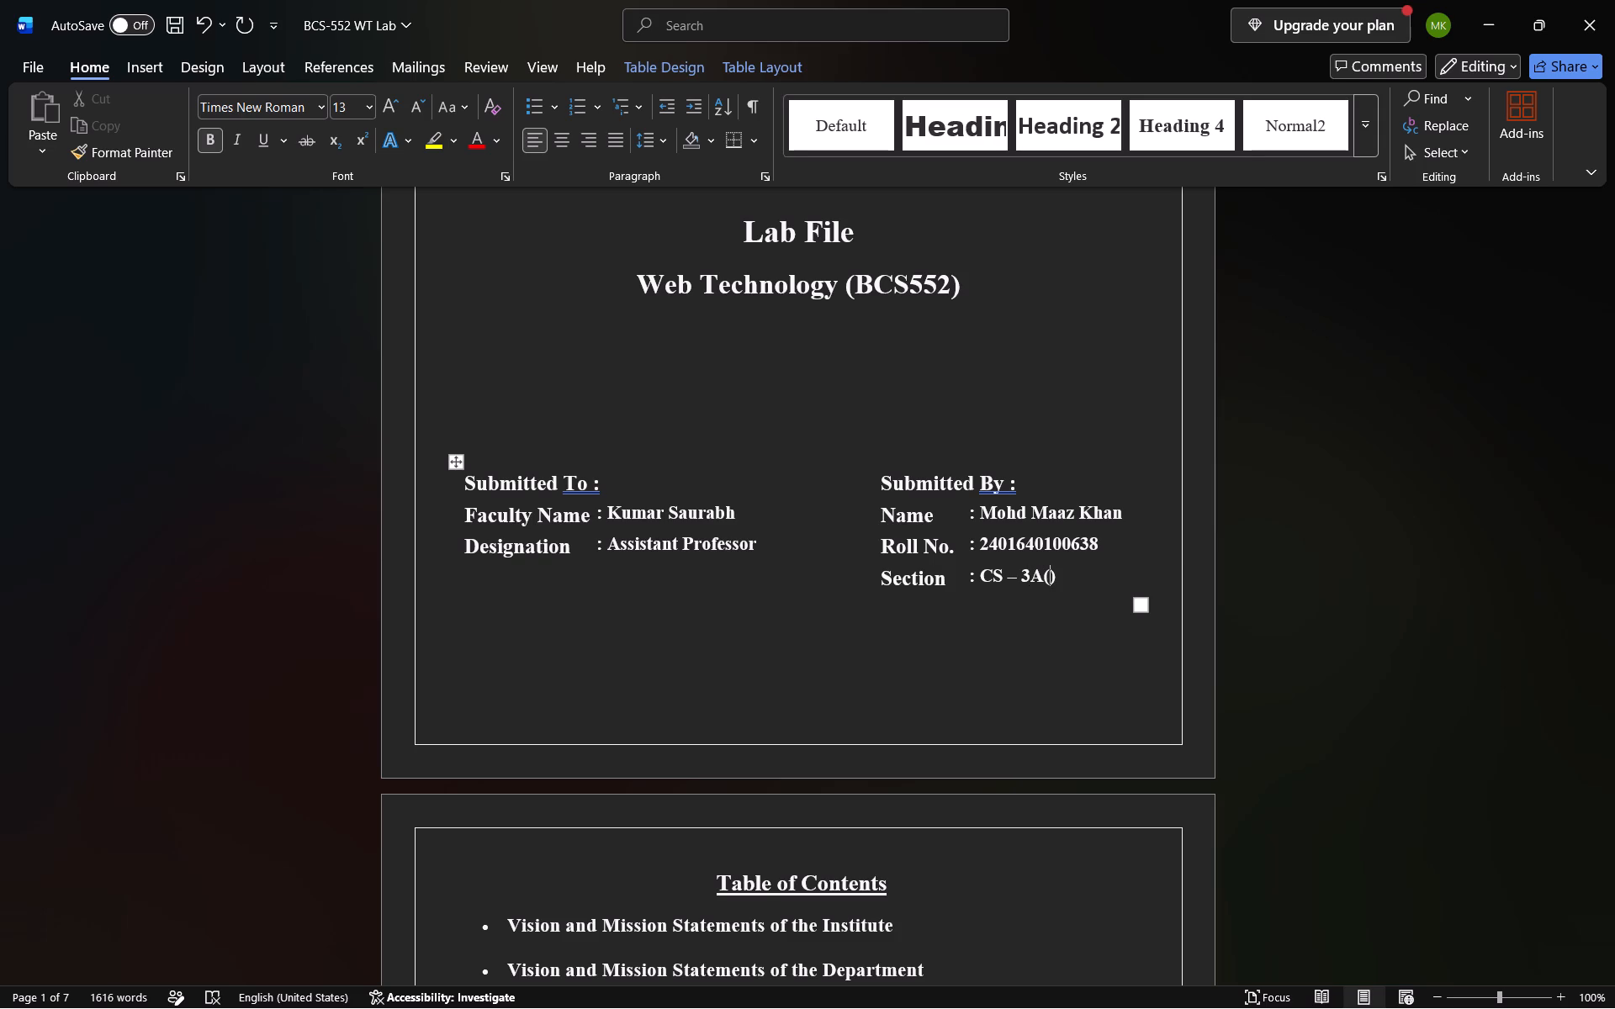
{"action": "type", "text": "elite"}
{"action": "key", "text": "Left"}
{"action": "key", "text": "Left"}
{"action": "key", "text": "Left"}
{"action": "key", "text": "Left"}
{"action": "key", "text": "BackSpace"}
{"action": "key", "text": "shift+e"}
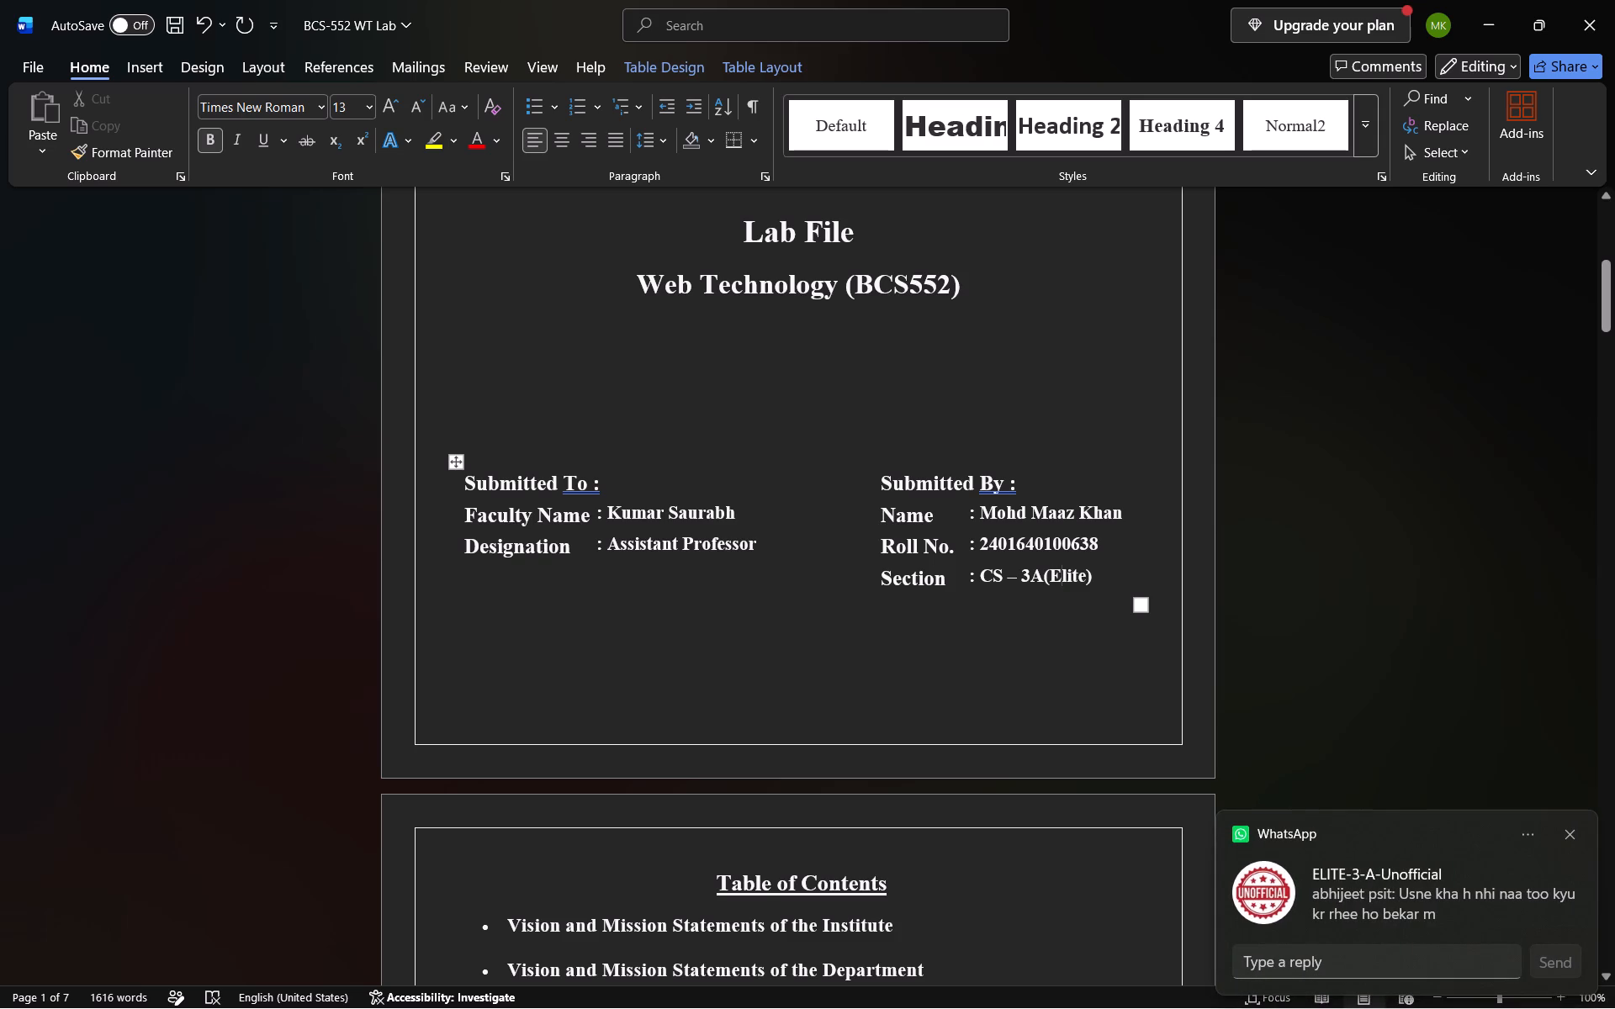
Remove the dash between CS and 3A in the Section entry, leaving a single space.
{"action": "left_click", "coordinate": [1019, 574]}
{"action": "key", "text": "BackSpace"}
{"action": "key", "text": "BackSpace"}
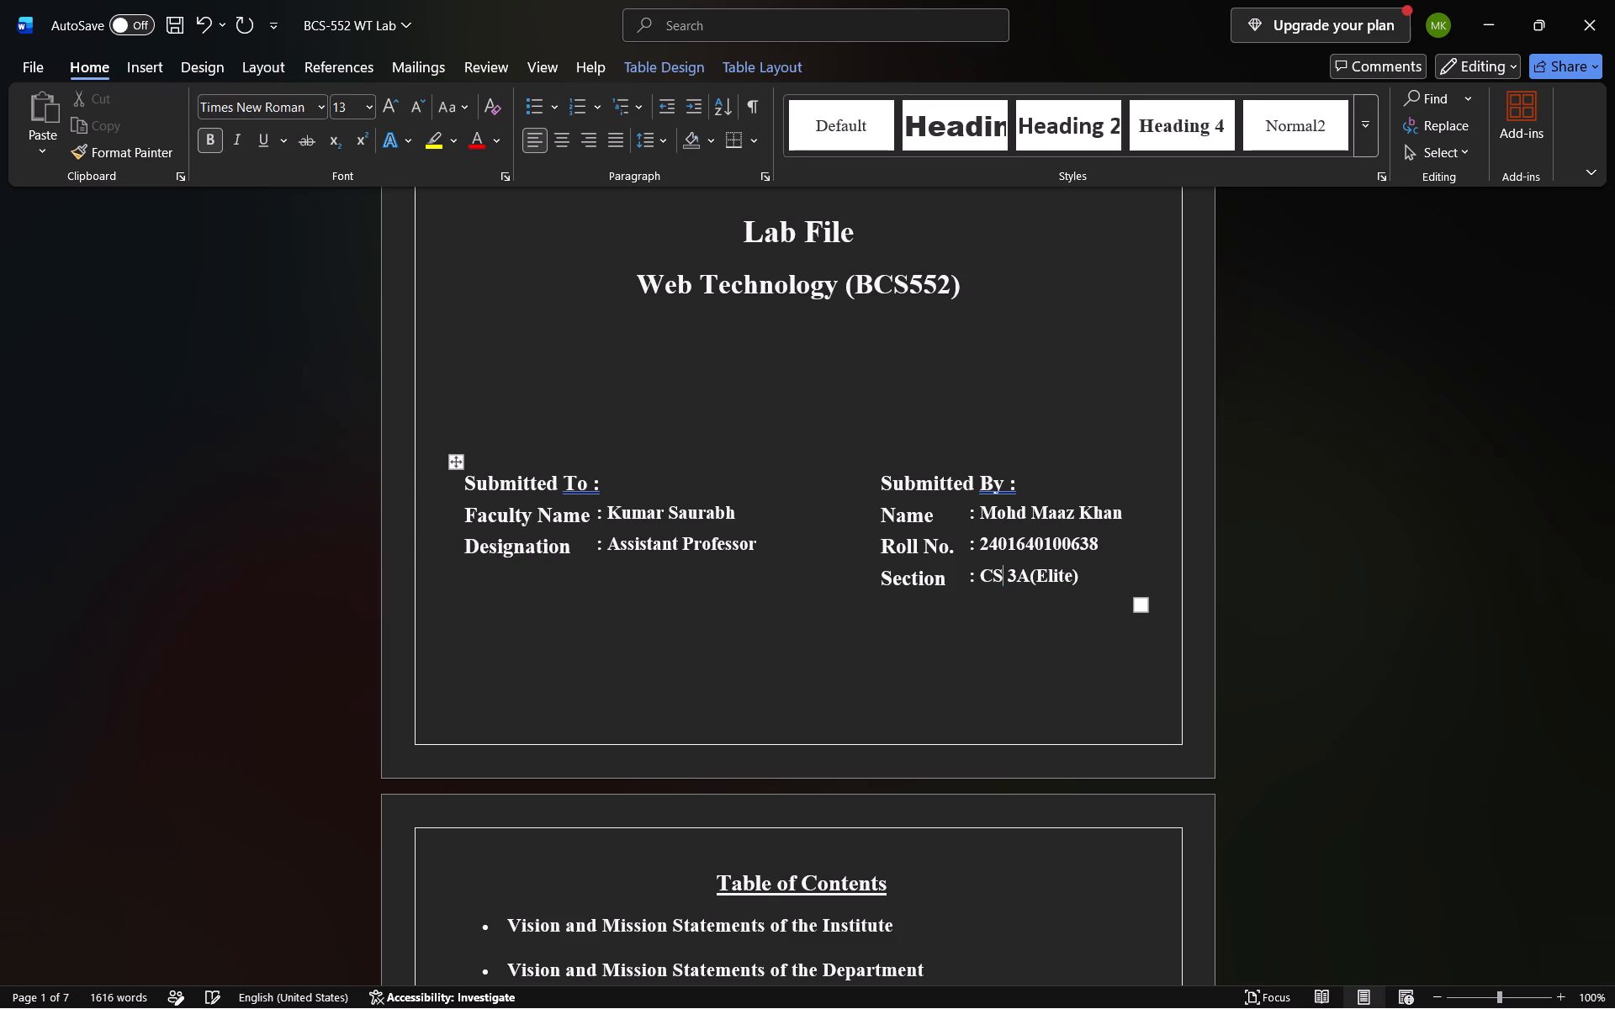
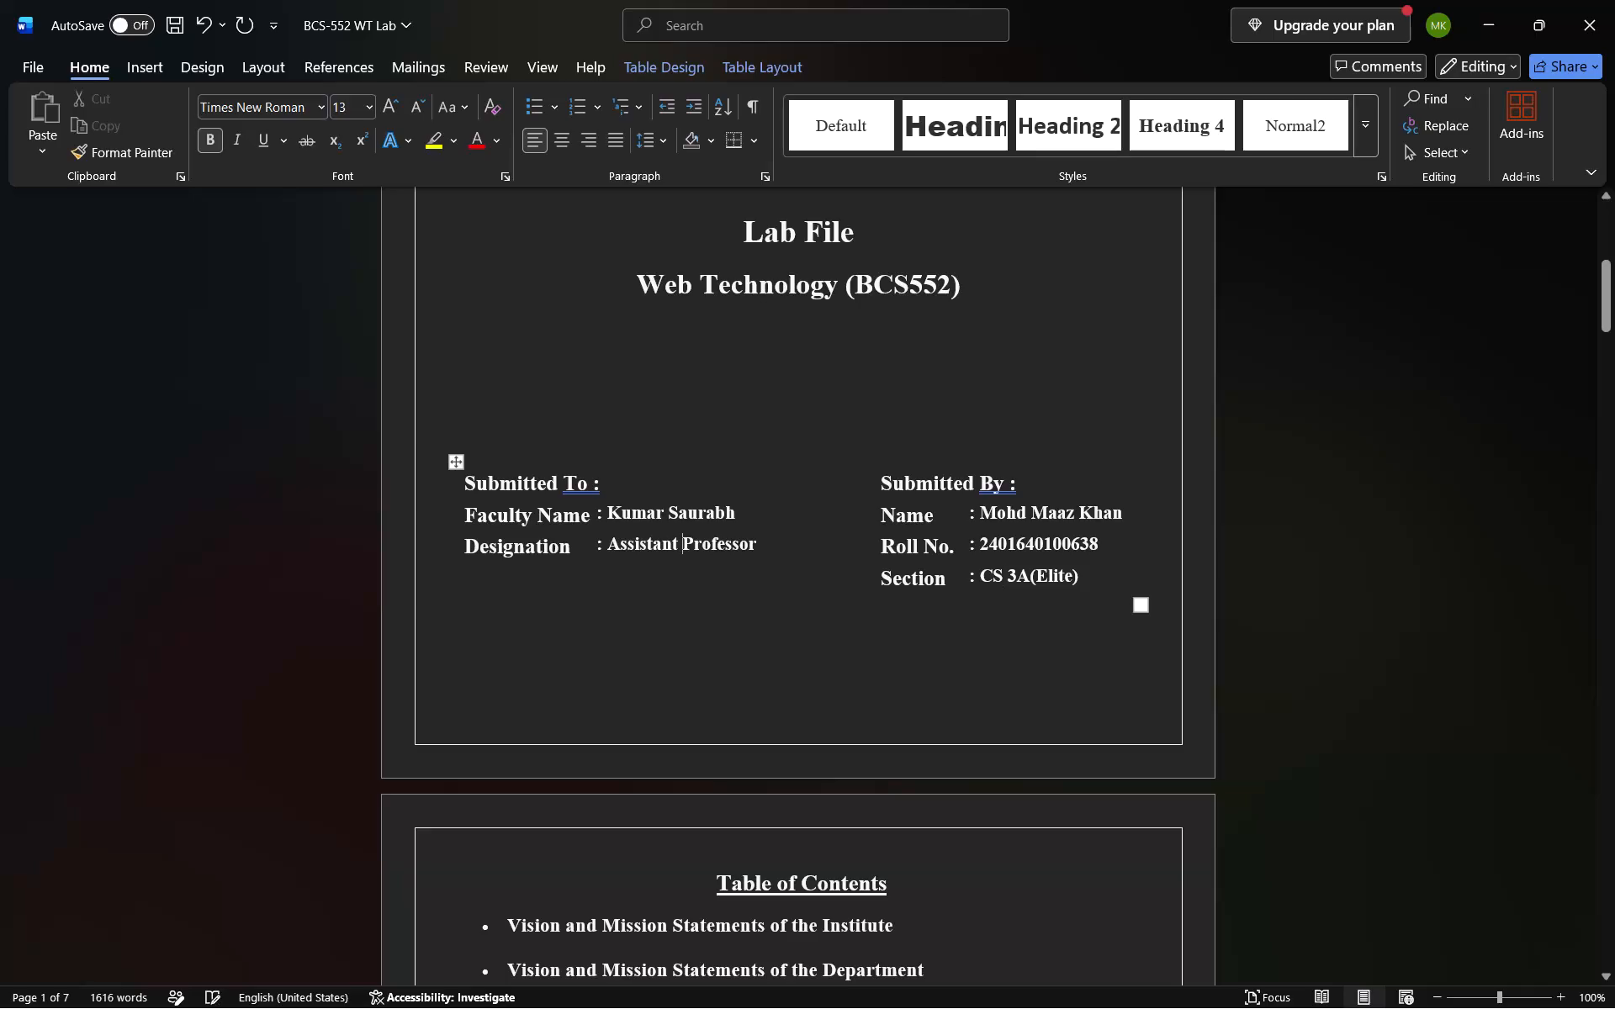
Change the word before Professor in the Designation entry under Submitted To so it reads Asociate, spelled with one s.
{"action": "key", "text": "Left"}
{"action": "key", "text": "BackSpace"}
{"action": "key", "text": "BackSpace"}
{"action": "key", "text": "BackSpace"}
{"action": "key", "text": "BackSpace"}
{"action": "key", "text": "BackSpace"}
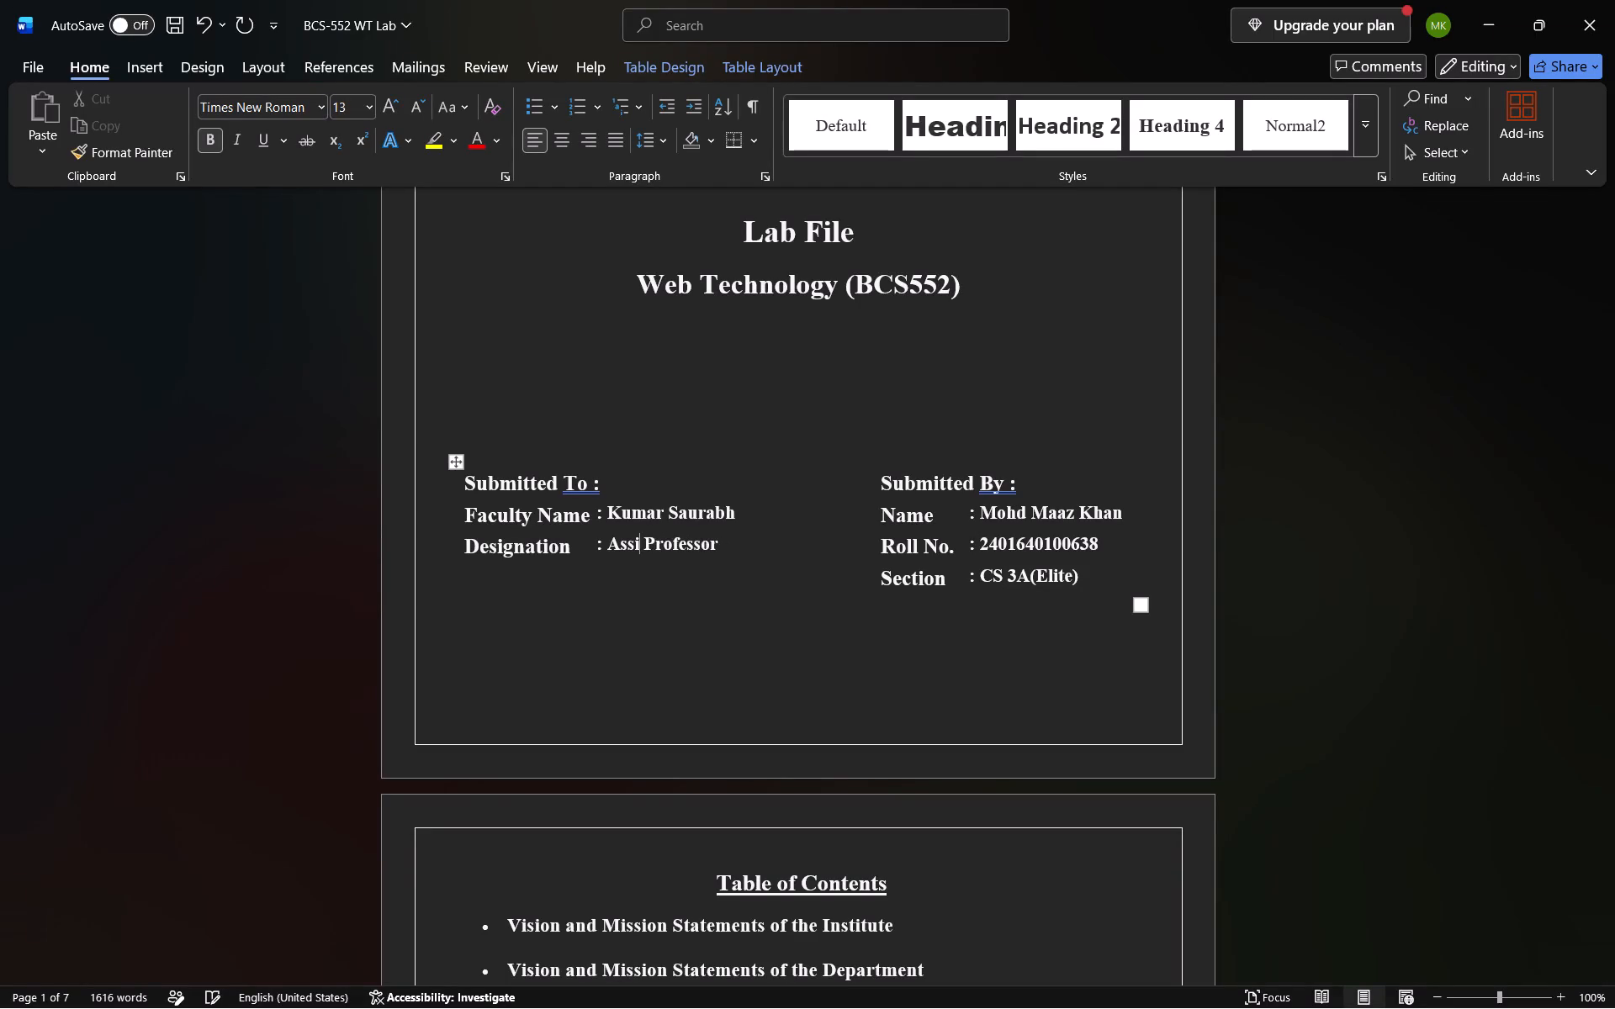
{"action": "key", "text": "BackSpace"}
{"action": "key", "text": "BackSpace"}
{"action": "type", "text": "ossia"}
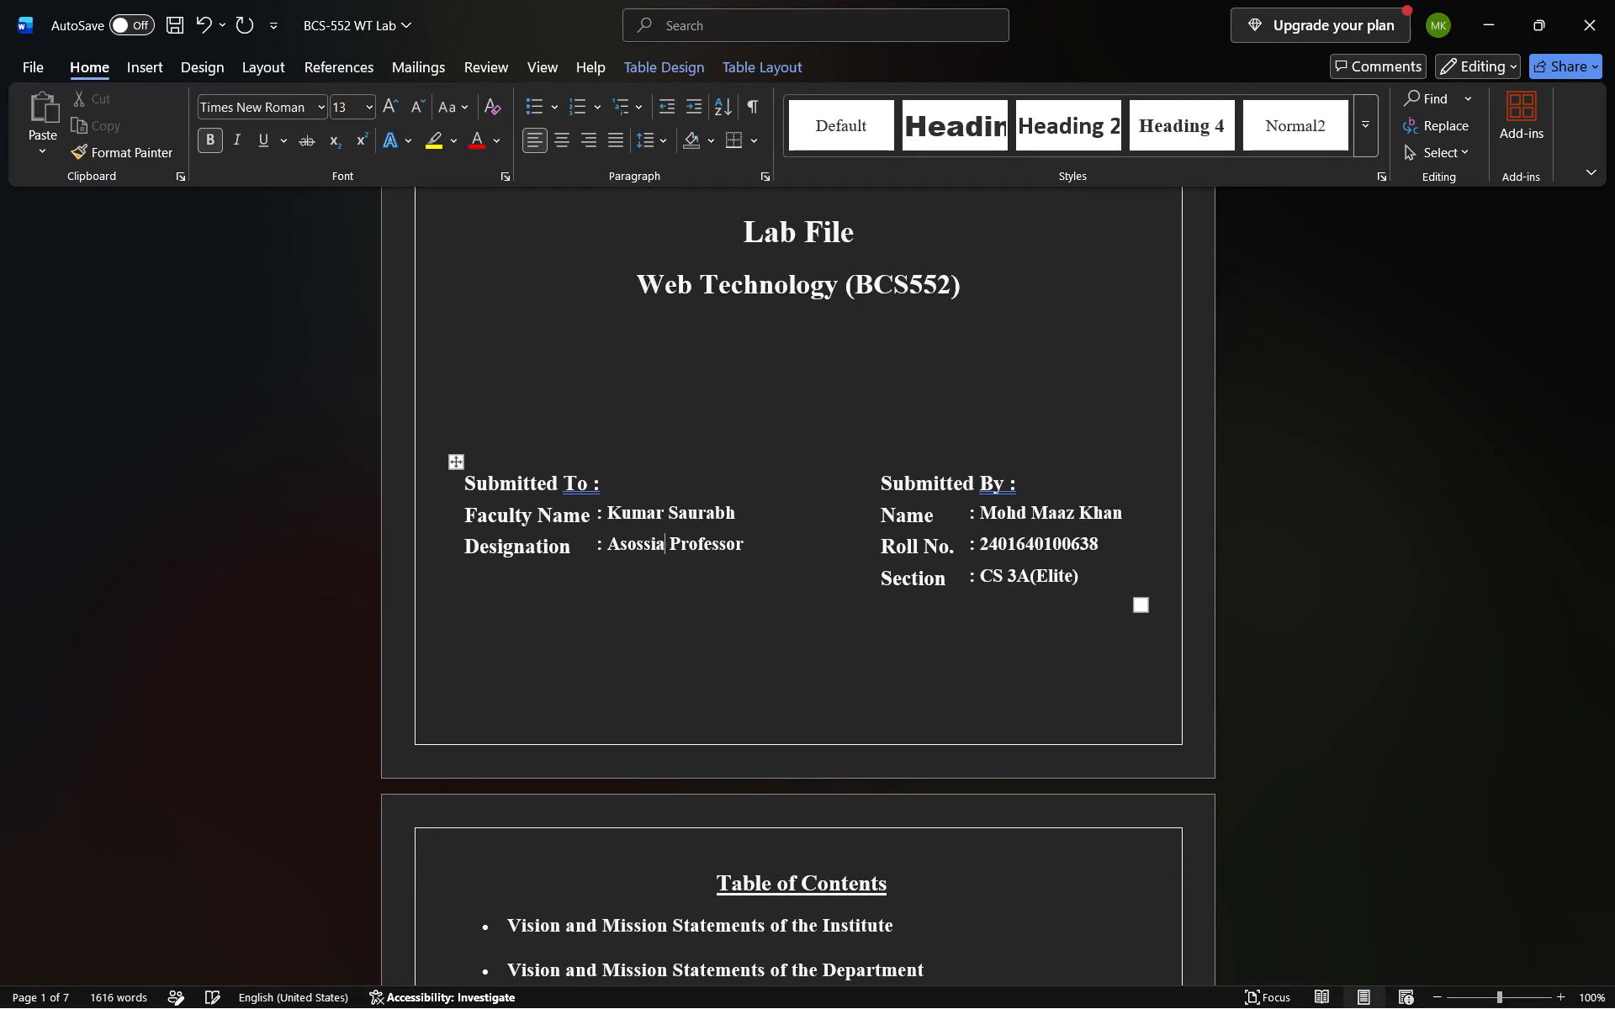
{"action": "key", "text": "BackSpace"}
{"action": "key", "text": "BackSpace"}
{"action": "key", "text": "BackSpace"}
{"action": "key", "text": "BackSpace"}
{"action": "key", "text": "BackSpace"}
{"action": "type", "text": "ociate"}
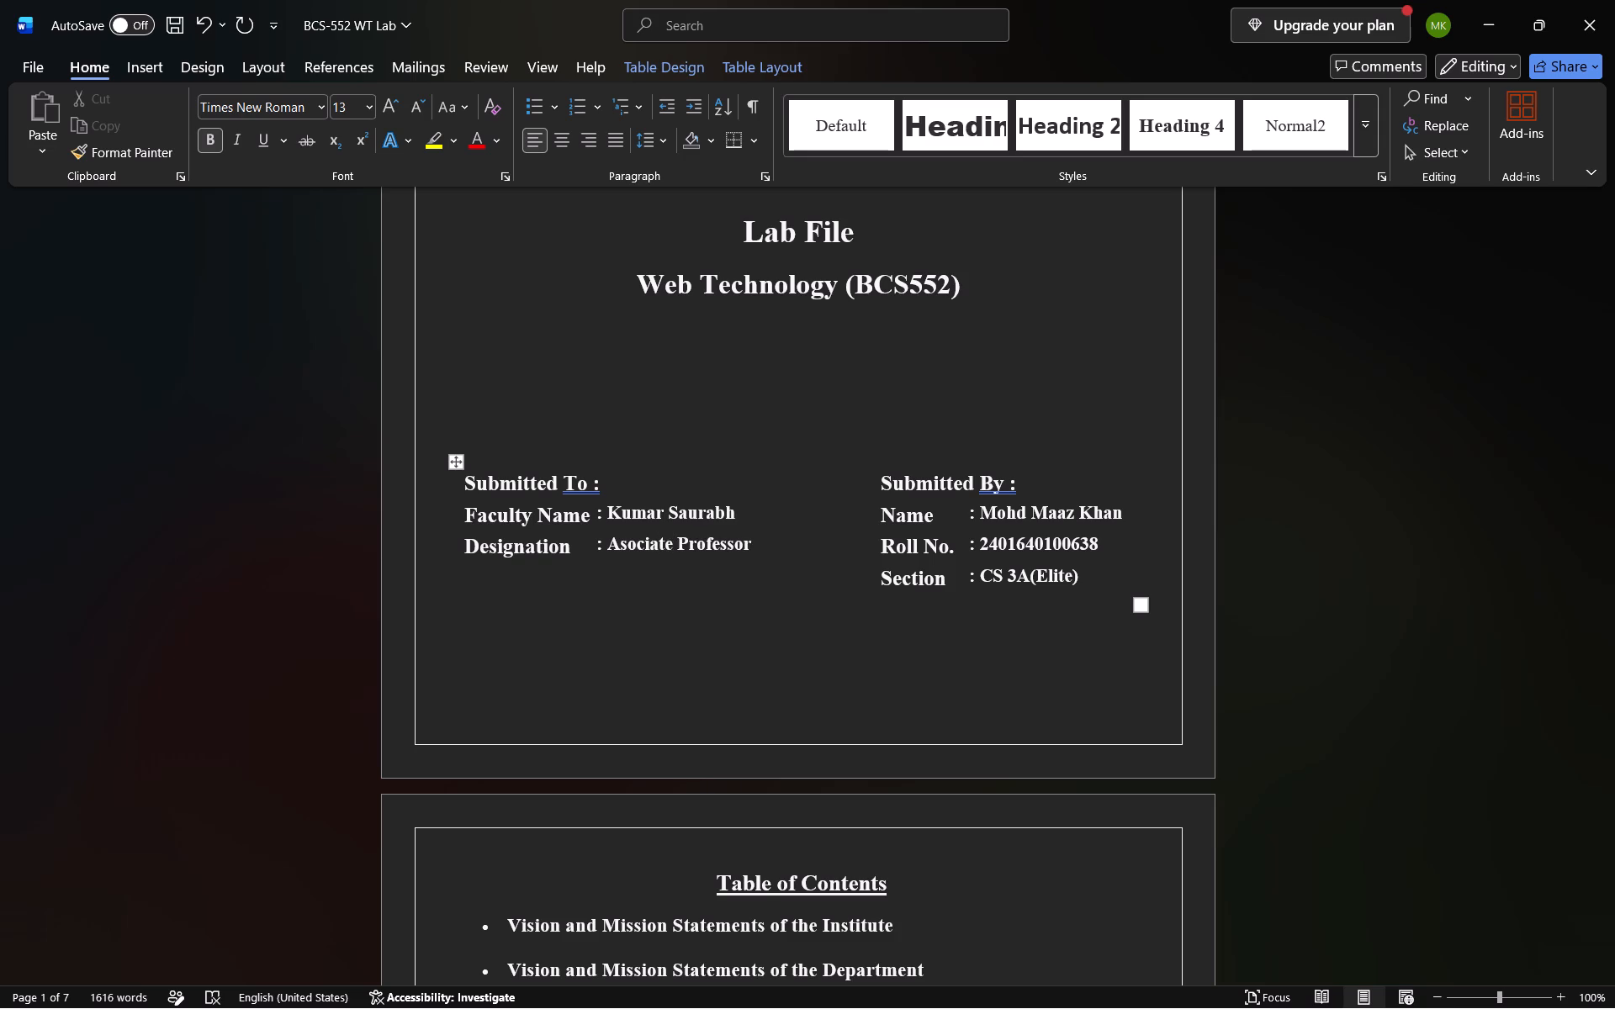
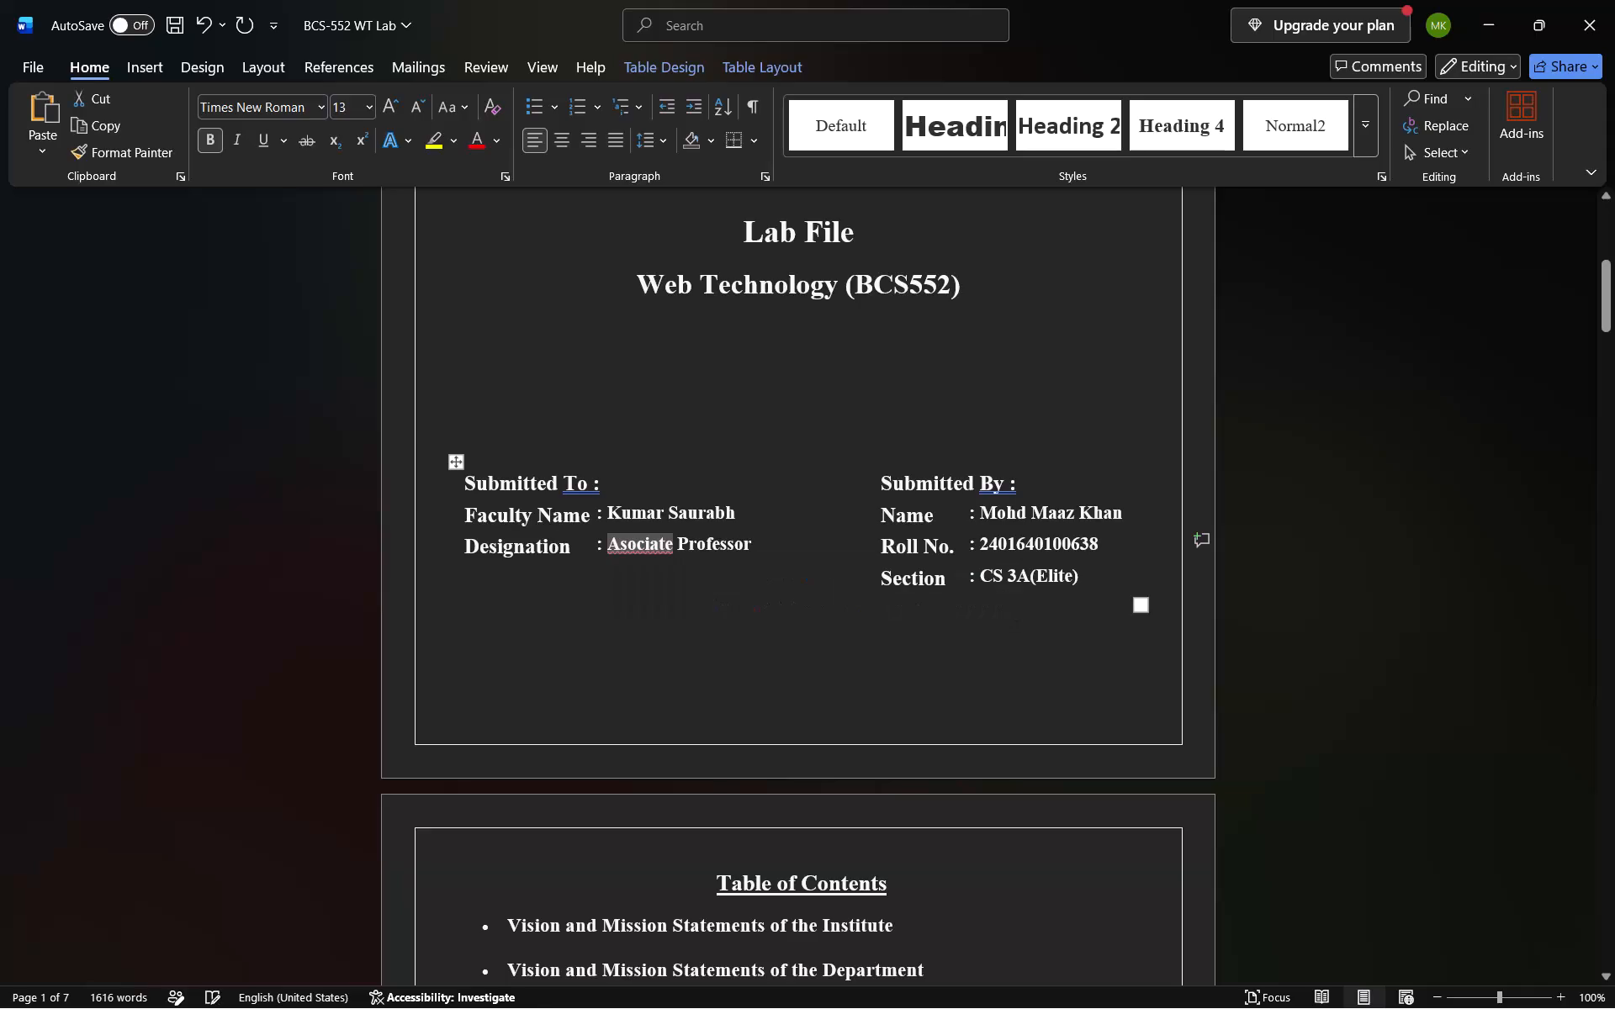
Replace the misspelled first word of the Designation entry under Submitted To with the copied spelling Associate.
{"action": "key", "text": "ctrl+v"}
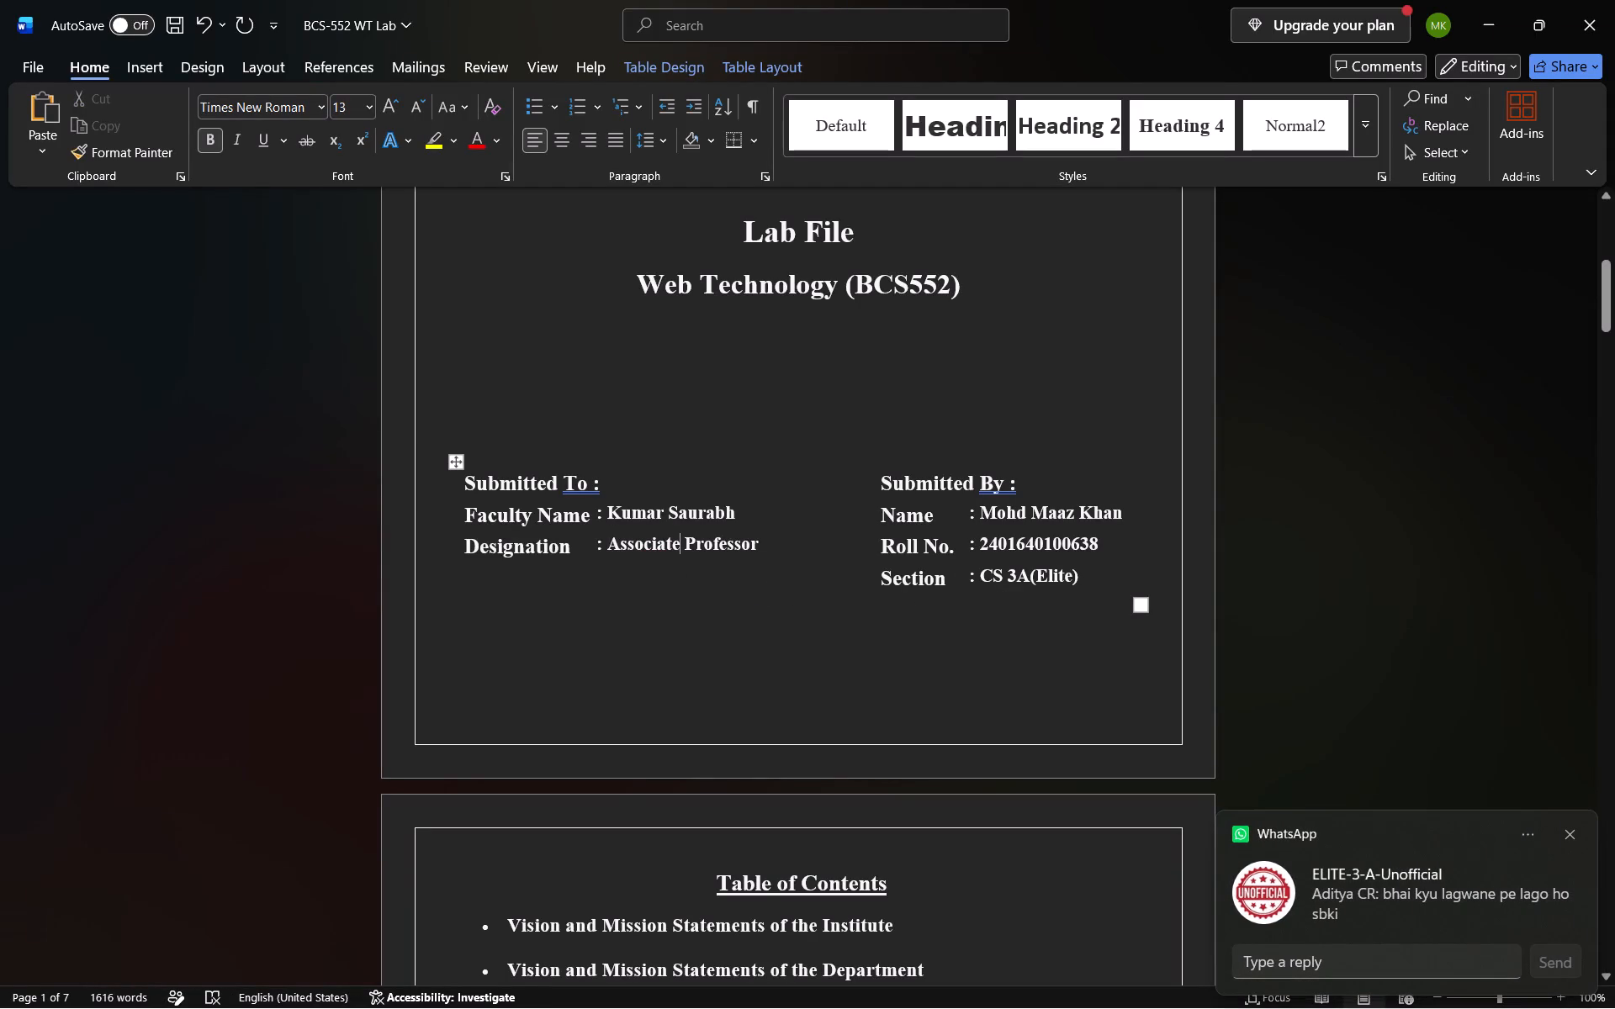
Insert the title Dr. and a space before the faculty member's name under Submitted To.
{"action": "left_click", "coordinate": [608, 510]}
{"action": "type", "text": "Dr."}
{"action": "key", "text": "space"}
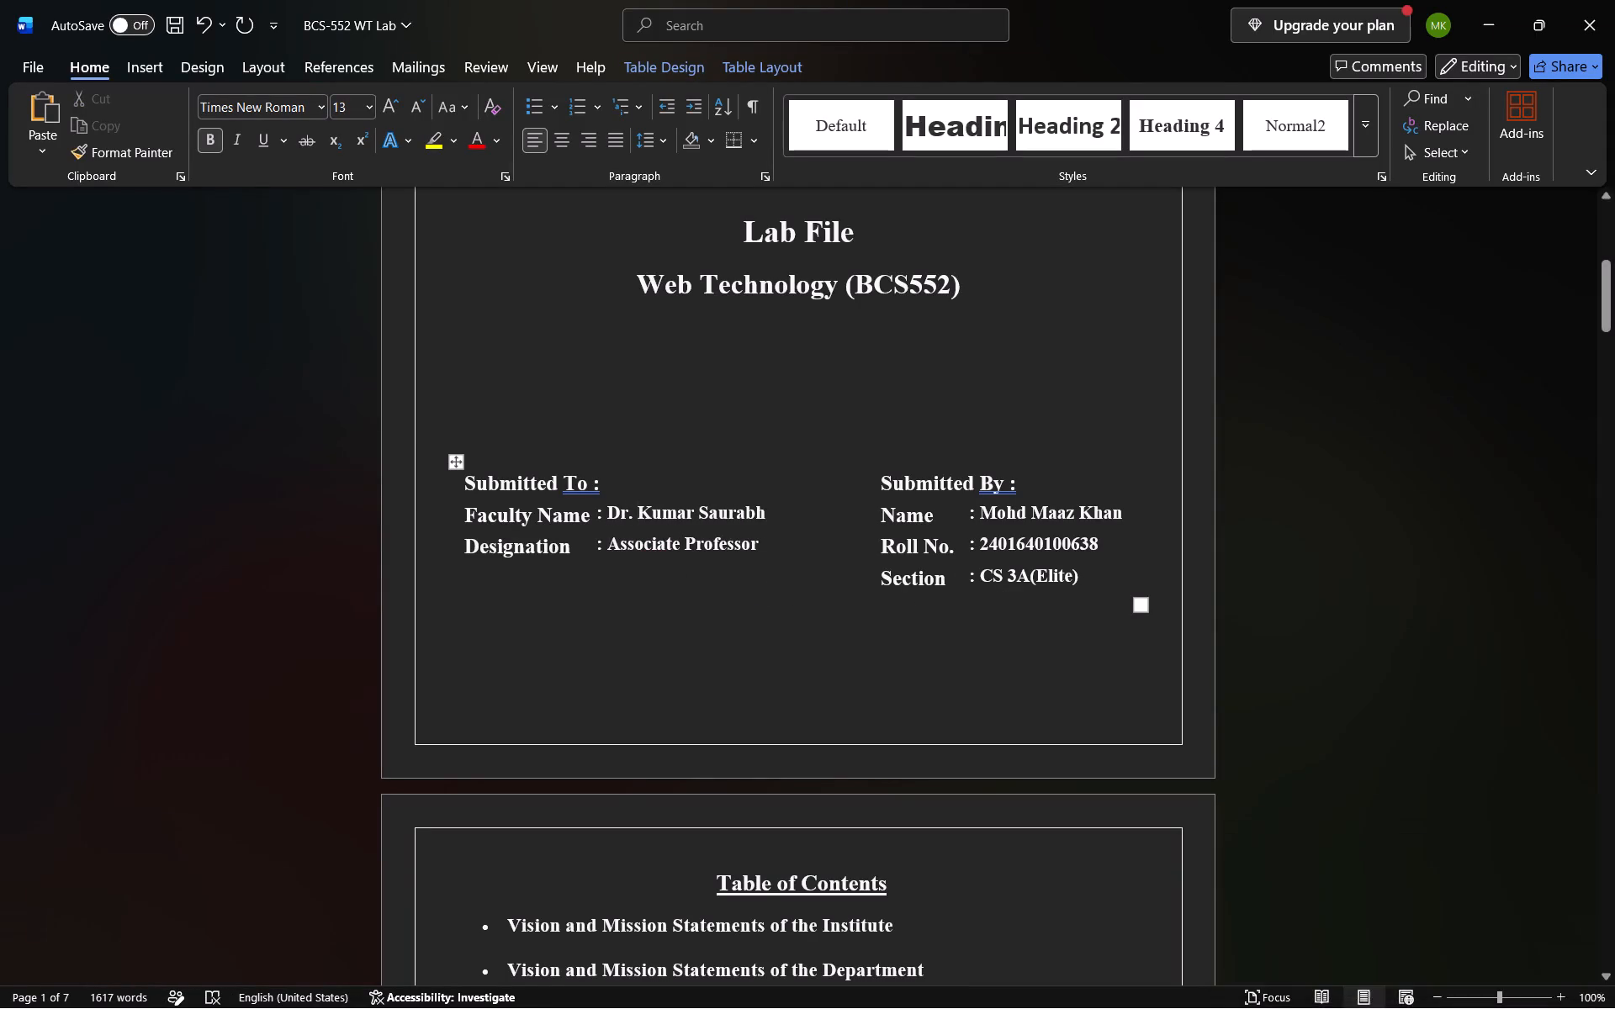
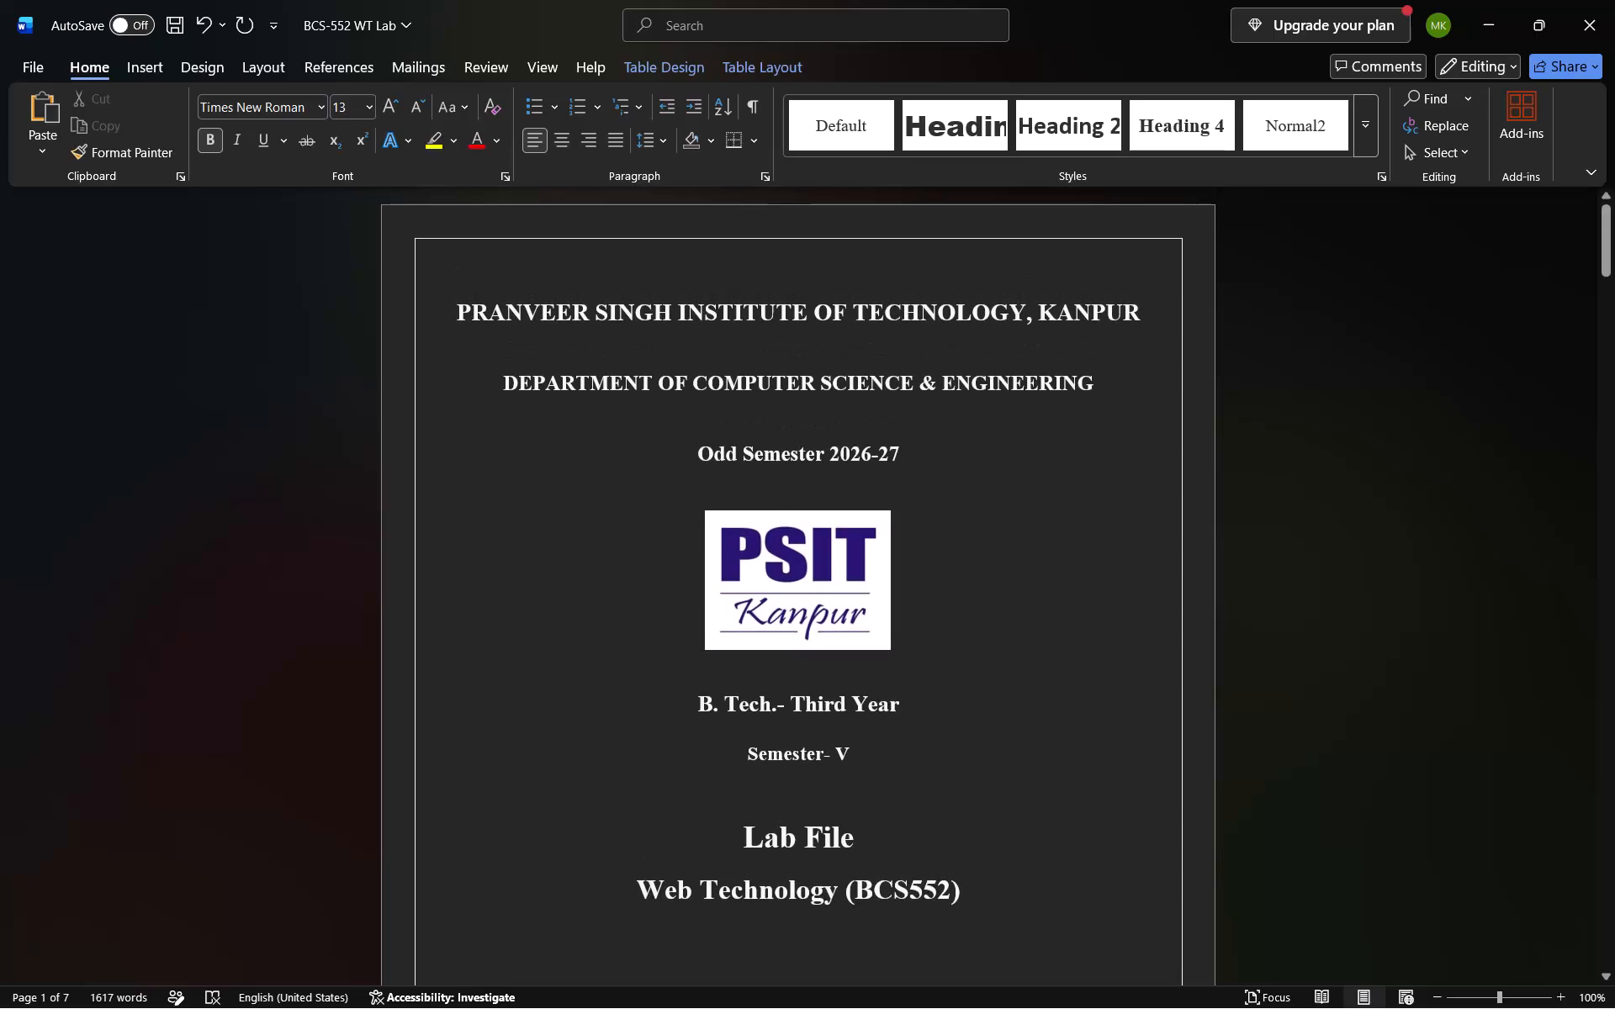
Review the cover page from the institute heading down through the Submitted To and Submitted By details.
{"action": "scroll", "coordinate": [896, 551], "scroll_direction": "down", "scroll_amount": 3}
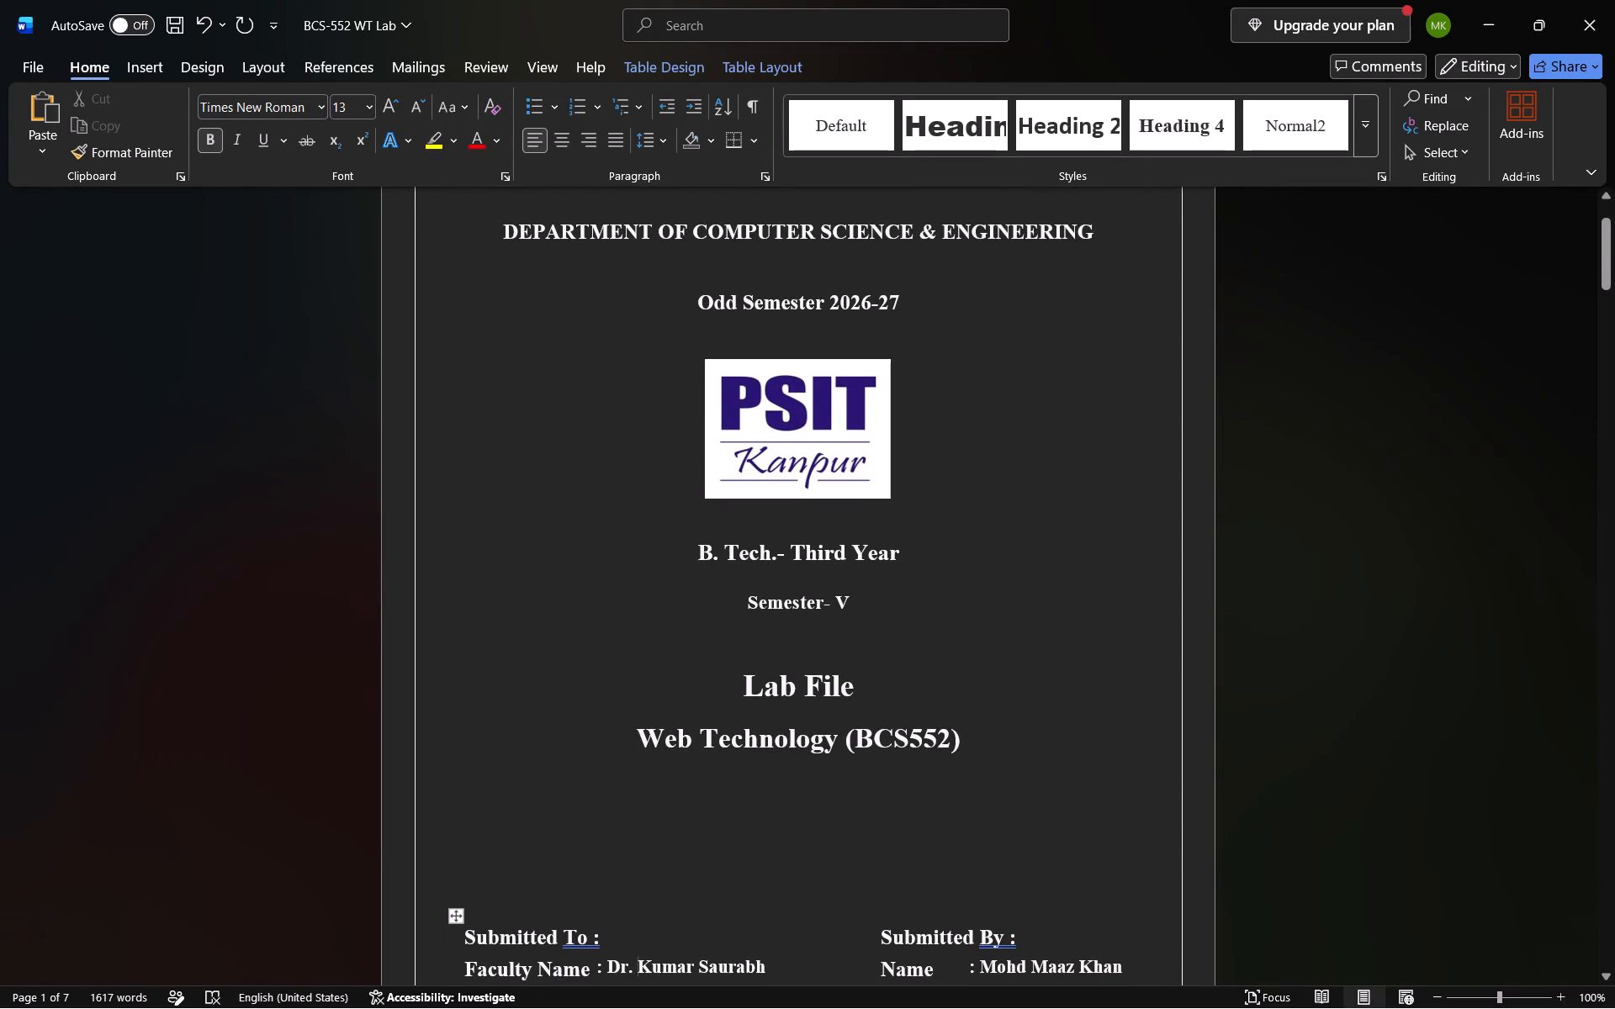
{"action": "scroll", "coordinate": [896, 551], "scroll_direction": "down", "scroll_amount": 5}
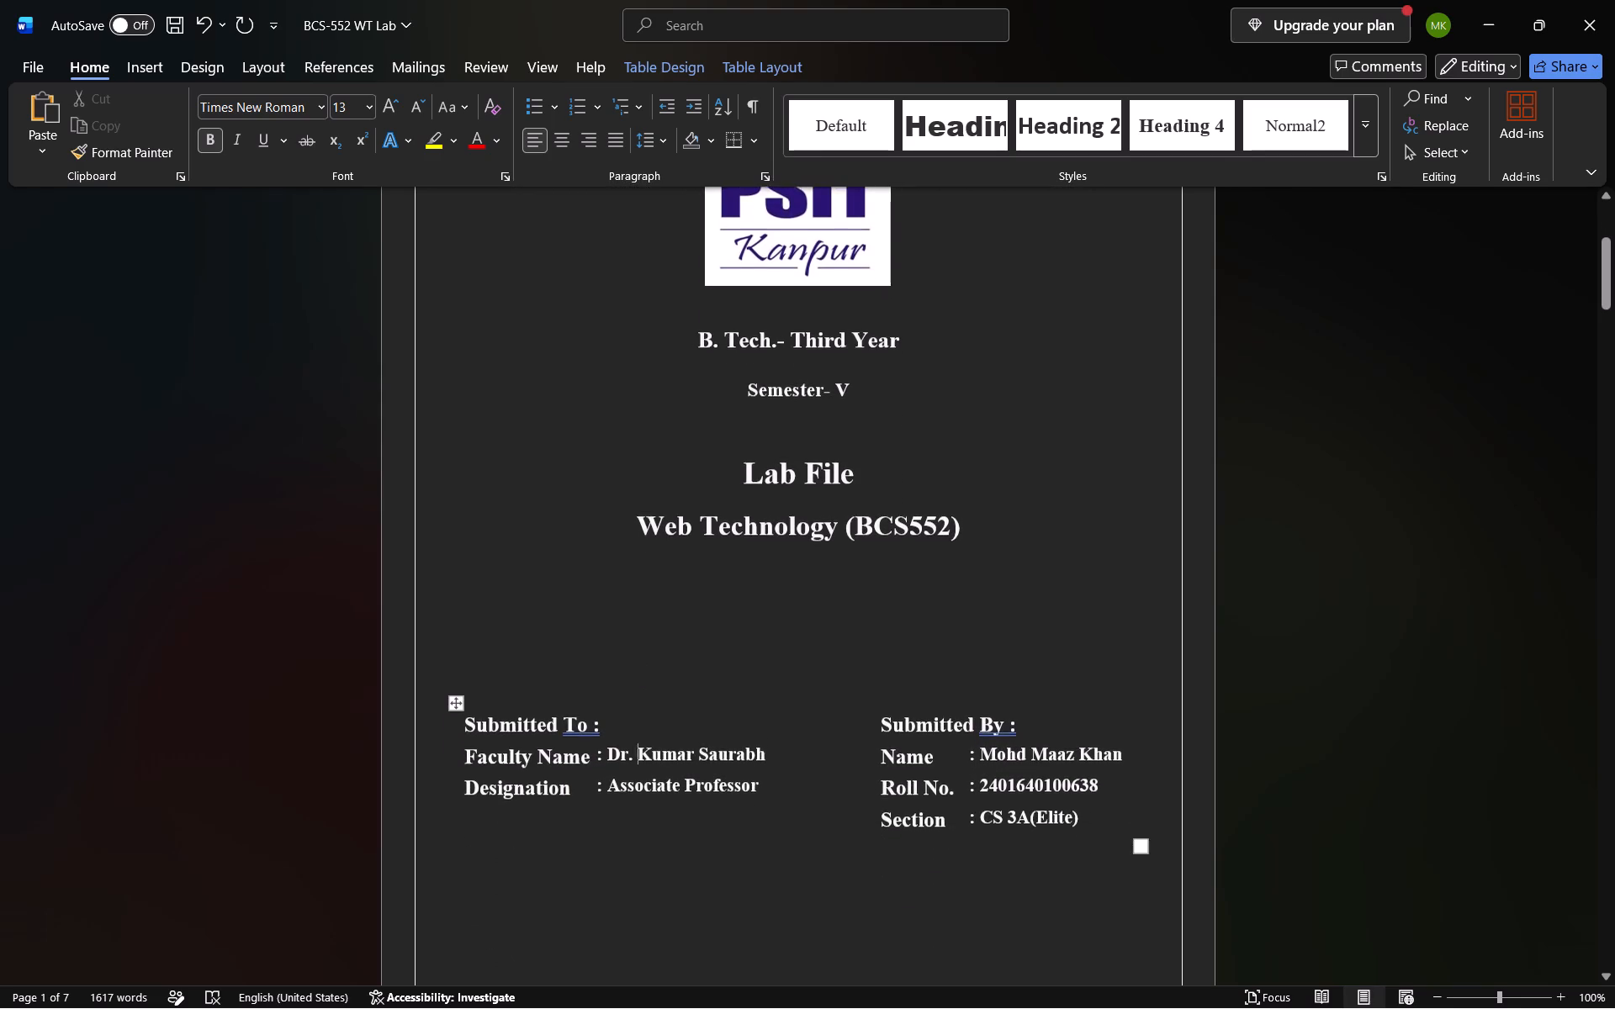
{"action": "scroll", "coordinate": [896, 551], "scroll_direction": "down", "scroll_amount": 3}
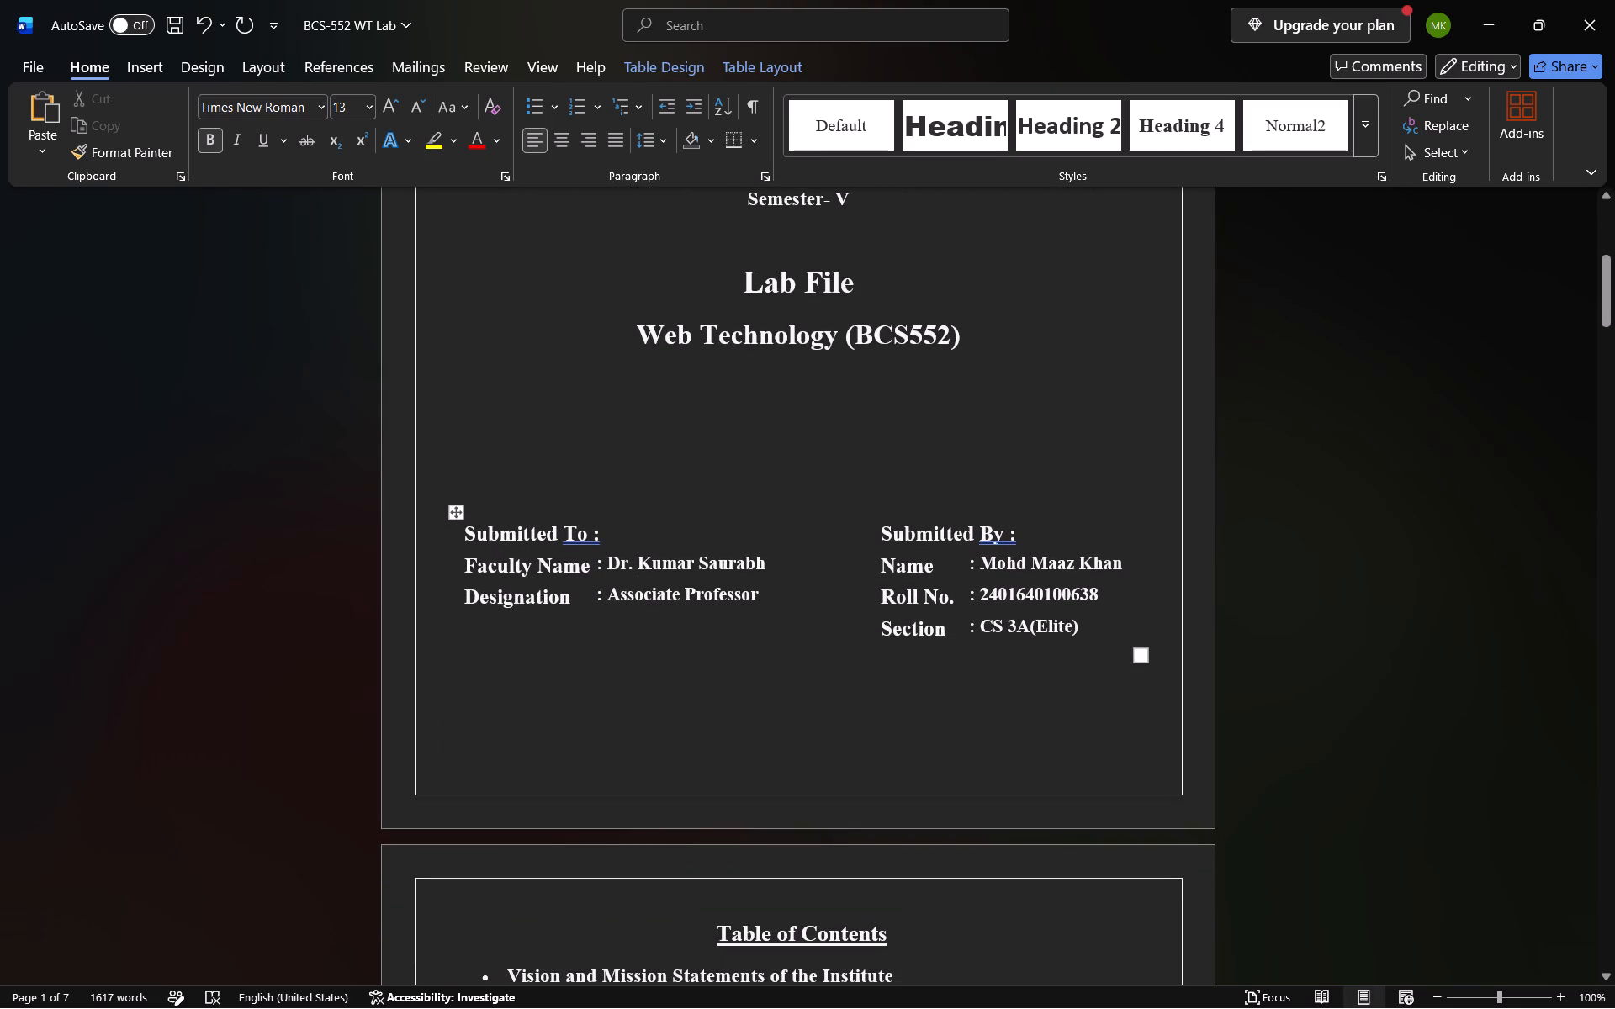
Look through the rest of the lab file, from the Table of Contents to the INDEX table on the last page.
{"action": "scroll", "coordinate": [896, 551], "scroll_direction": "down", "scroll_amount": 4}
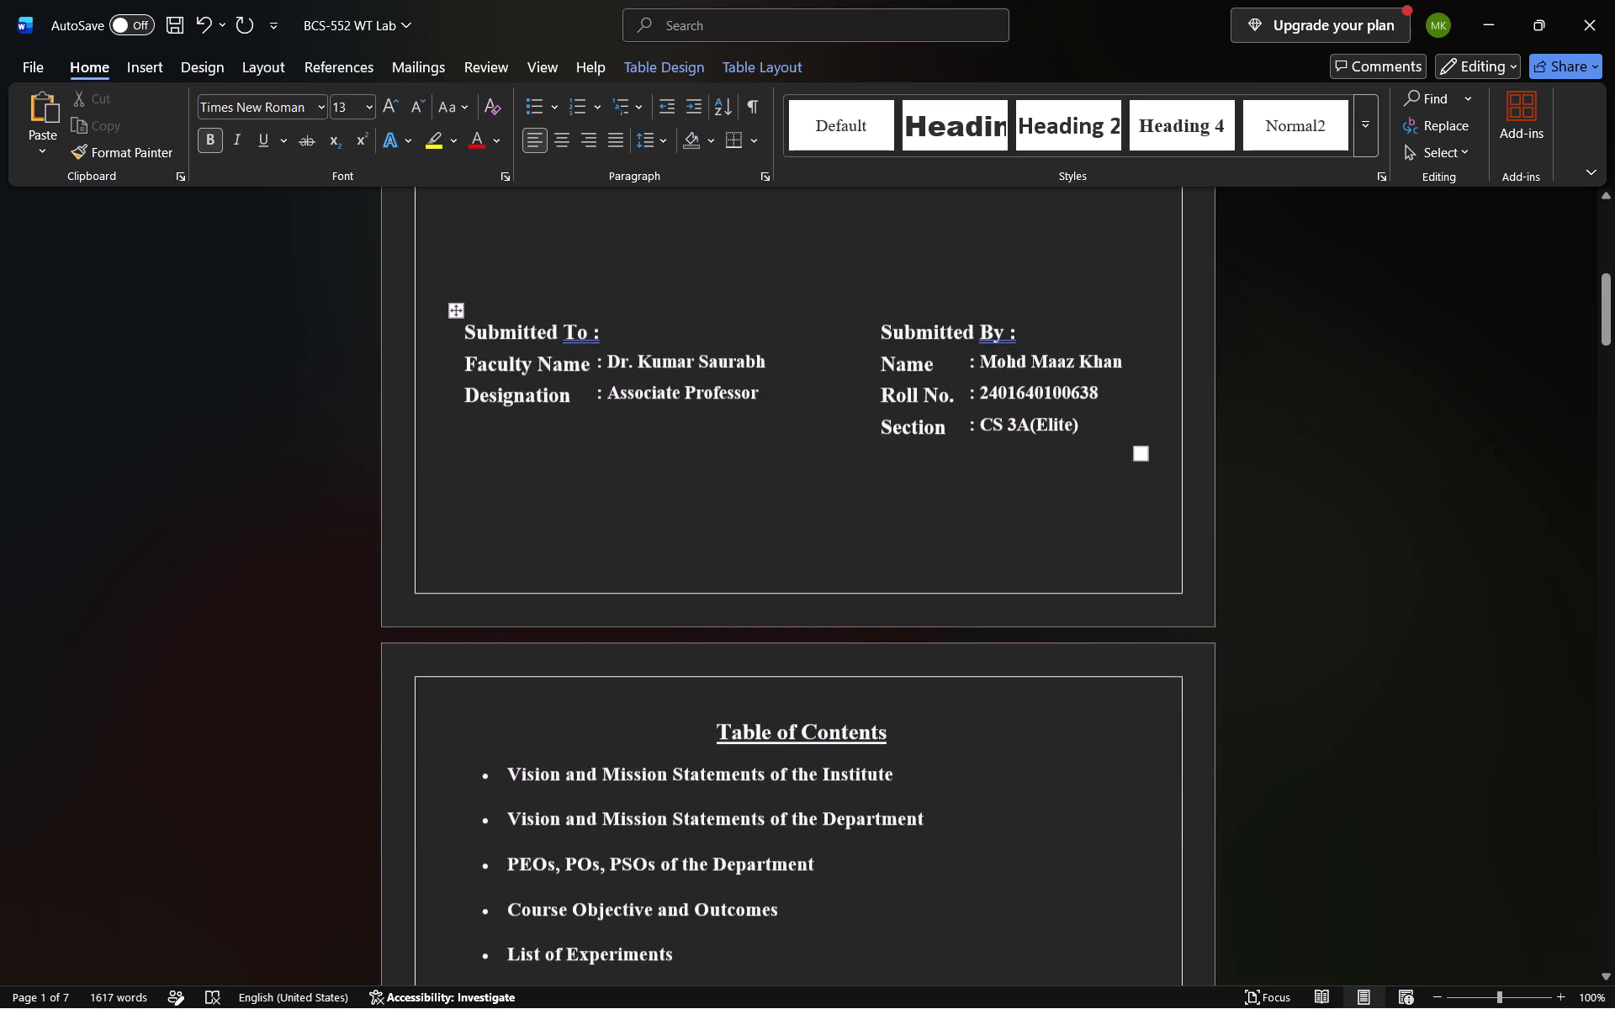
{"action": "scroll", "coordinate": [896, 551], "scroll_direction": "down", "scroll_amount": 15}
{"action": "scroll", "coordinate": [896, 551], "scroll_direction": "down", "scroll_amount": 11}
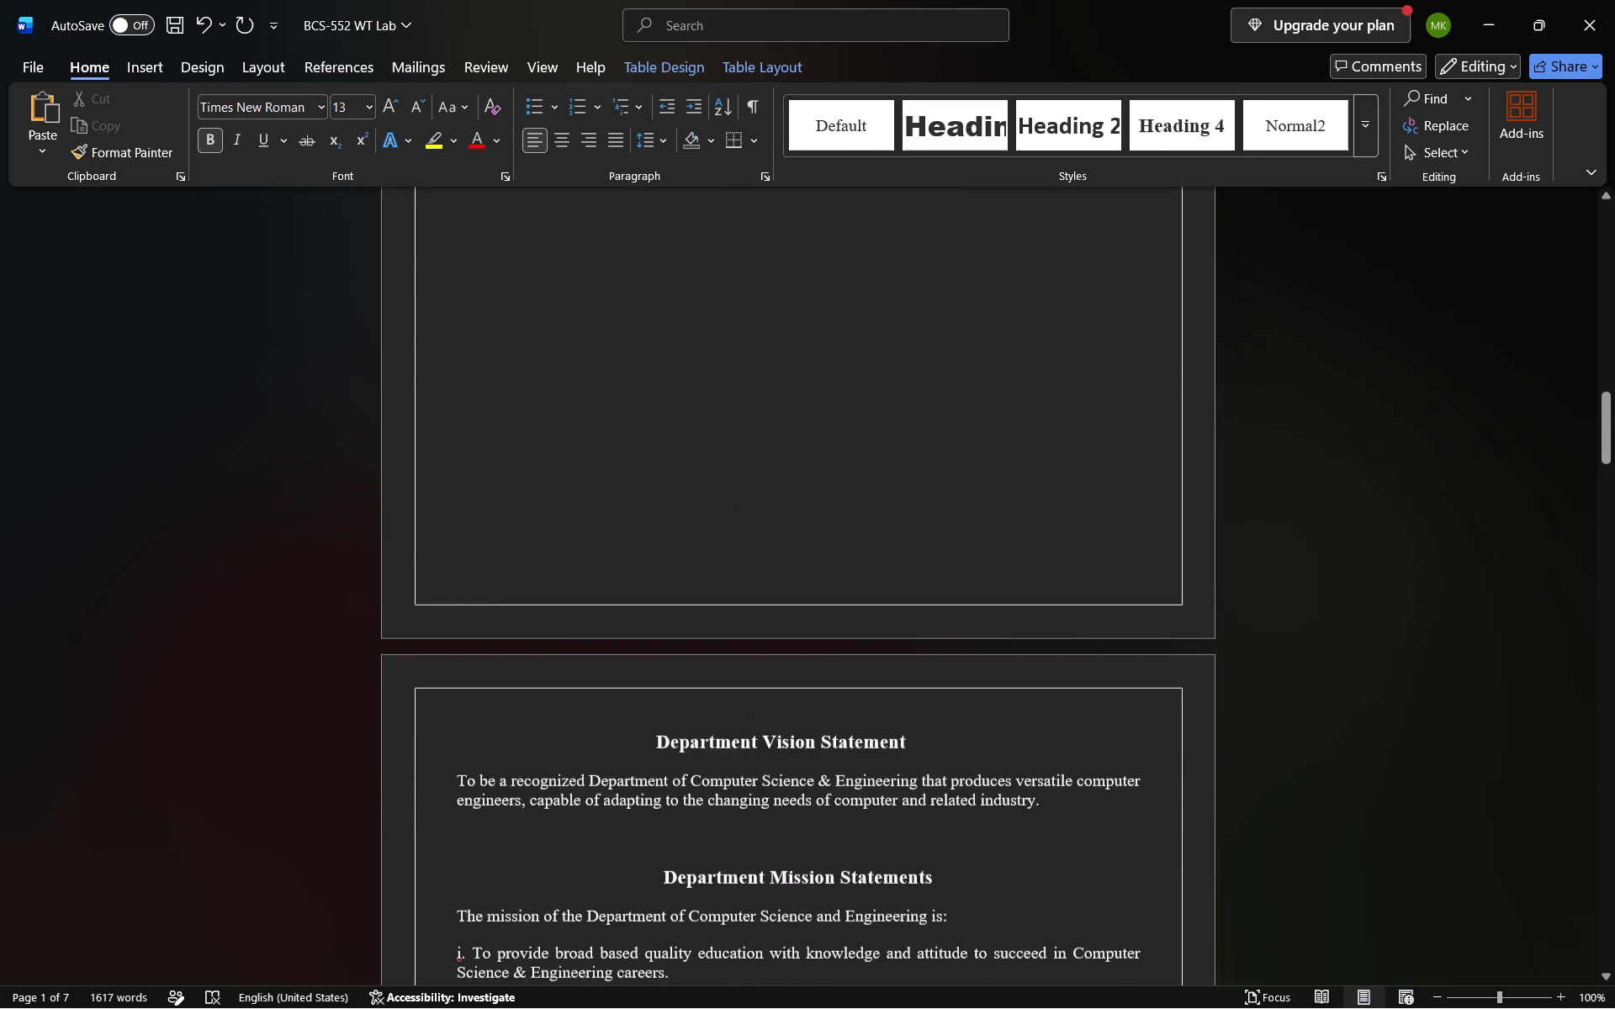
{"action": "scroll", "coordinate": [896, 551], "scroll_direction": "down", "scroll_amount": 20}
{"action": "scroll", "coordinate": [896, 551], "scroll_direction": "down", "scroll_amount": 2}
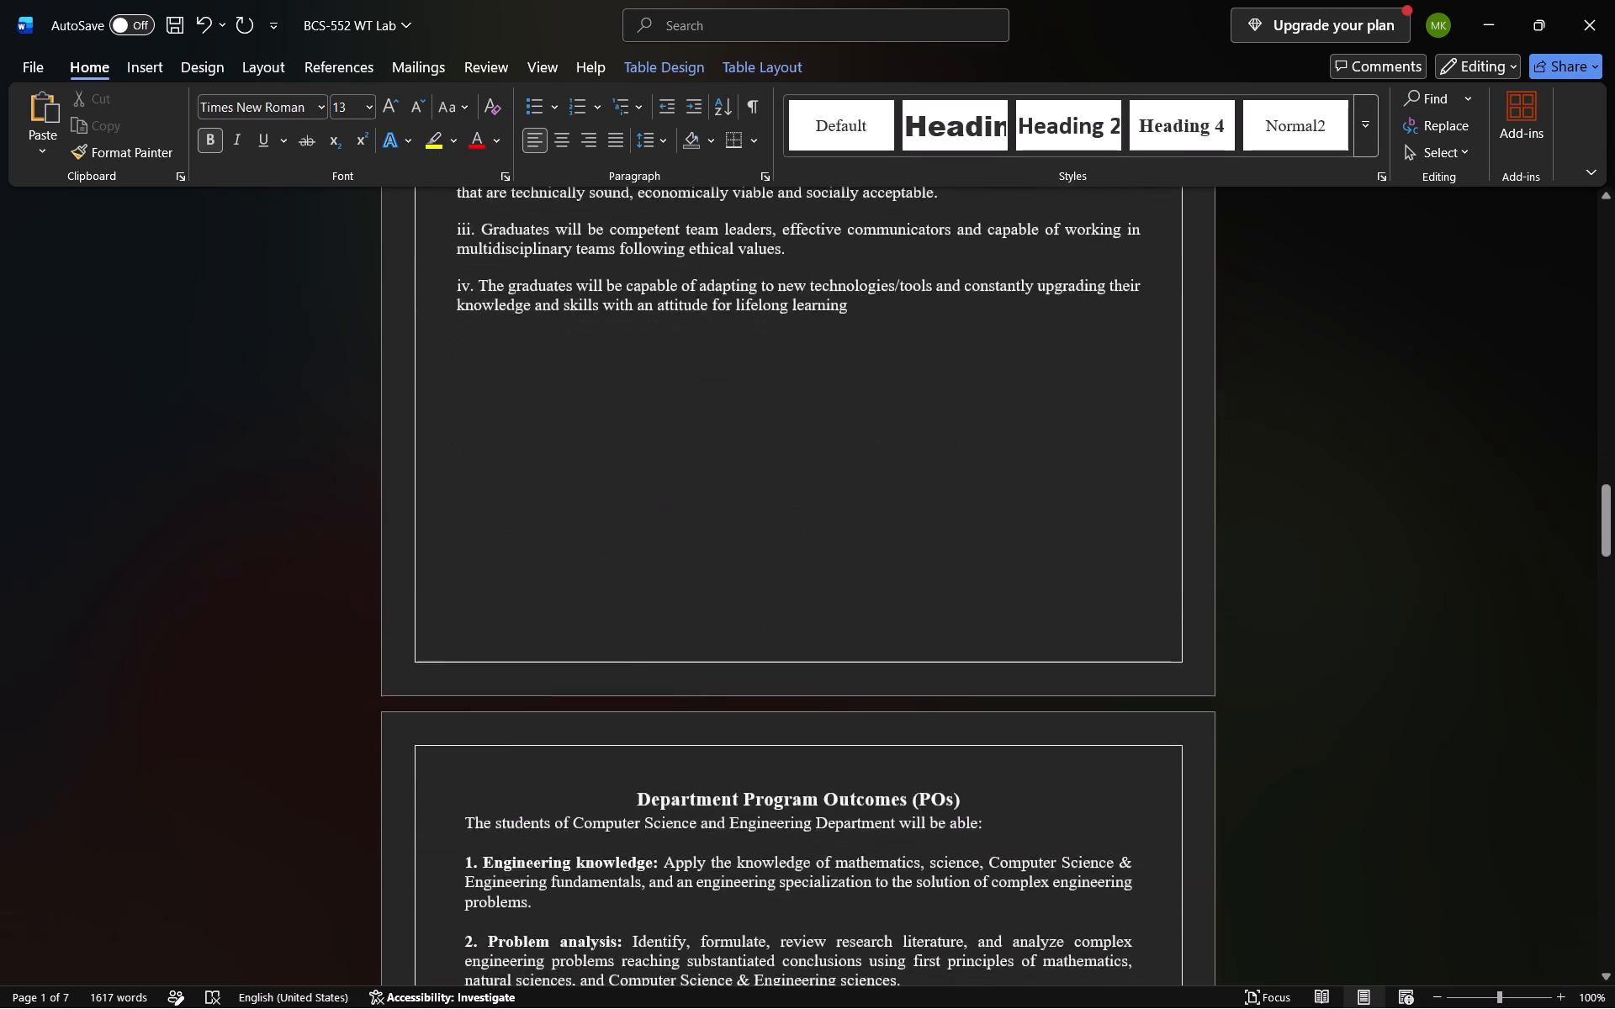
{"action": "scroll", "coordinate": [896, 551], "scroll_direction": "down", "scroll_amount": 17}
{"action": "scroll", "coordinate": [896, 551], "scroll_direction": "down", "scroll_amount": 10}
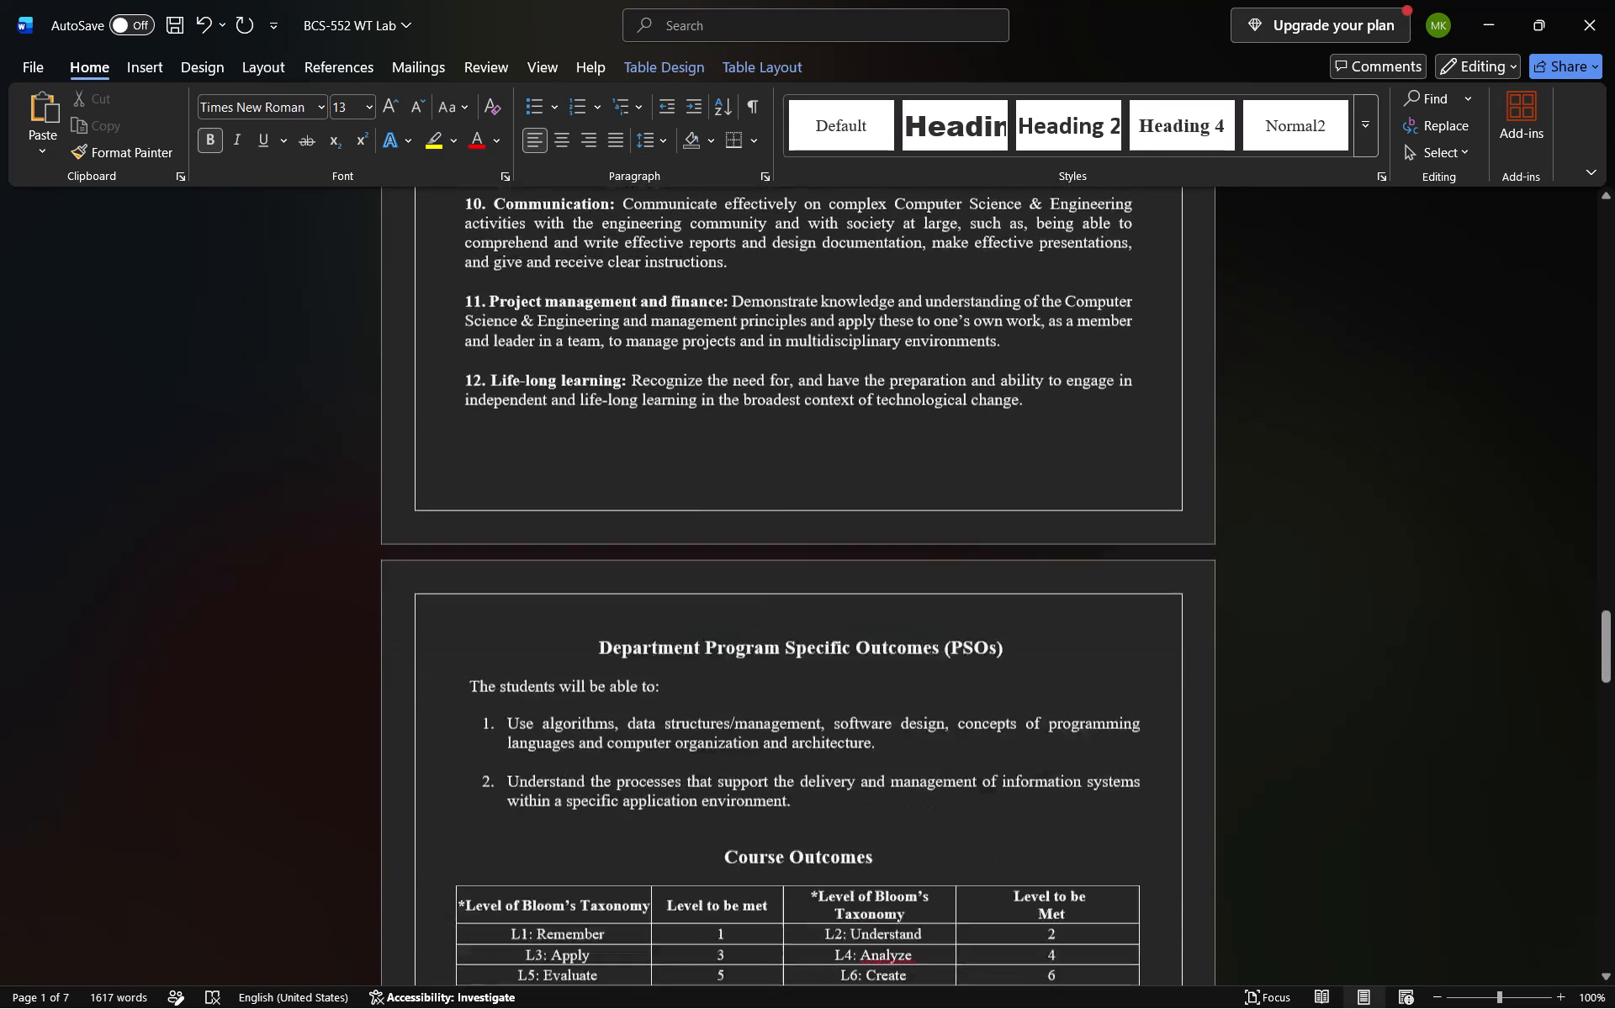
{"action": "scroll", "coordinate": [896, 551], "scroll_direction": "down", "scroll_amount": 18}
{"action": "scroll", "coordinate": [896, 551], "scroll_direction": "down", "scroll_amount": 5}
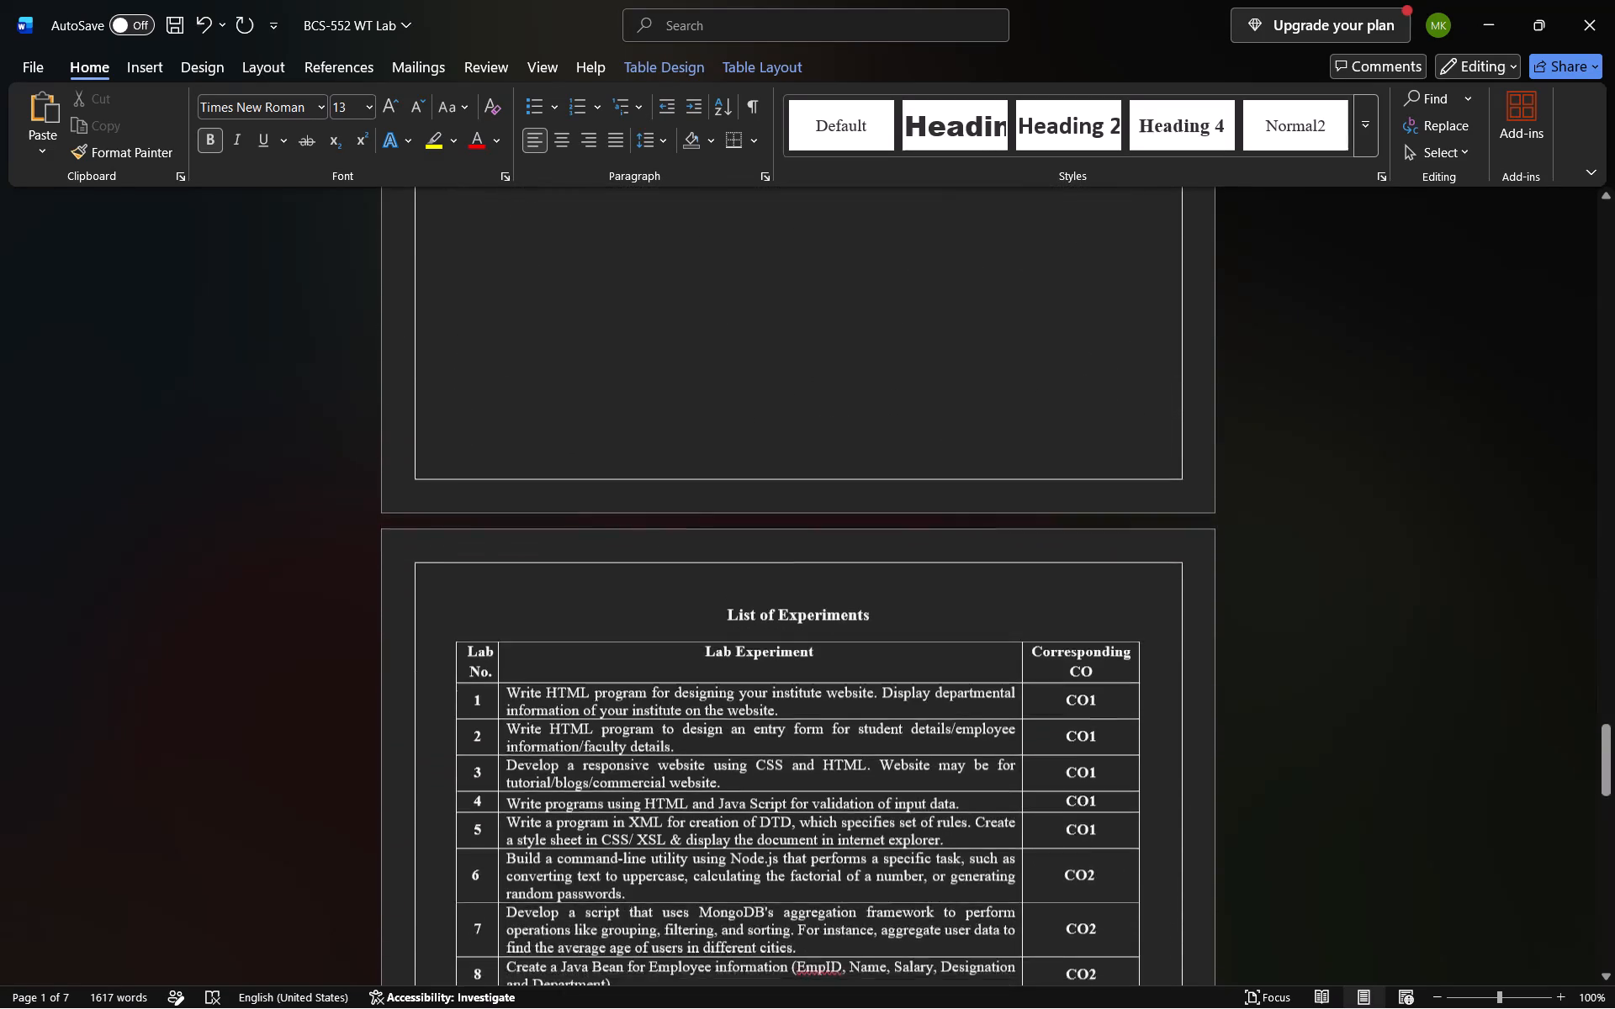
{"action": "scroll", "coordinate": [896, 551], "scroll_direction": "down", "scroll_amount": 16}
{"action": "scroll", "coordinate": [896, 551], "scroll_direction": "down", "scroll_amount": 12}
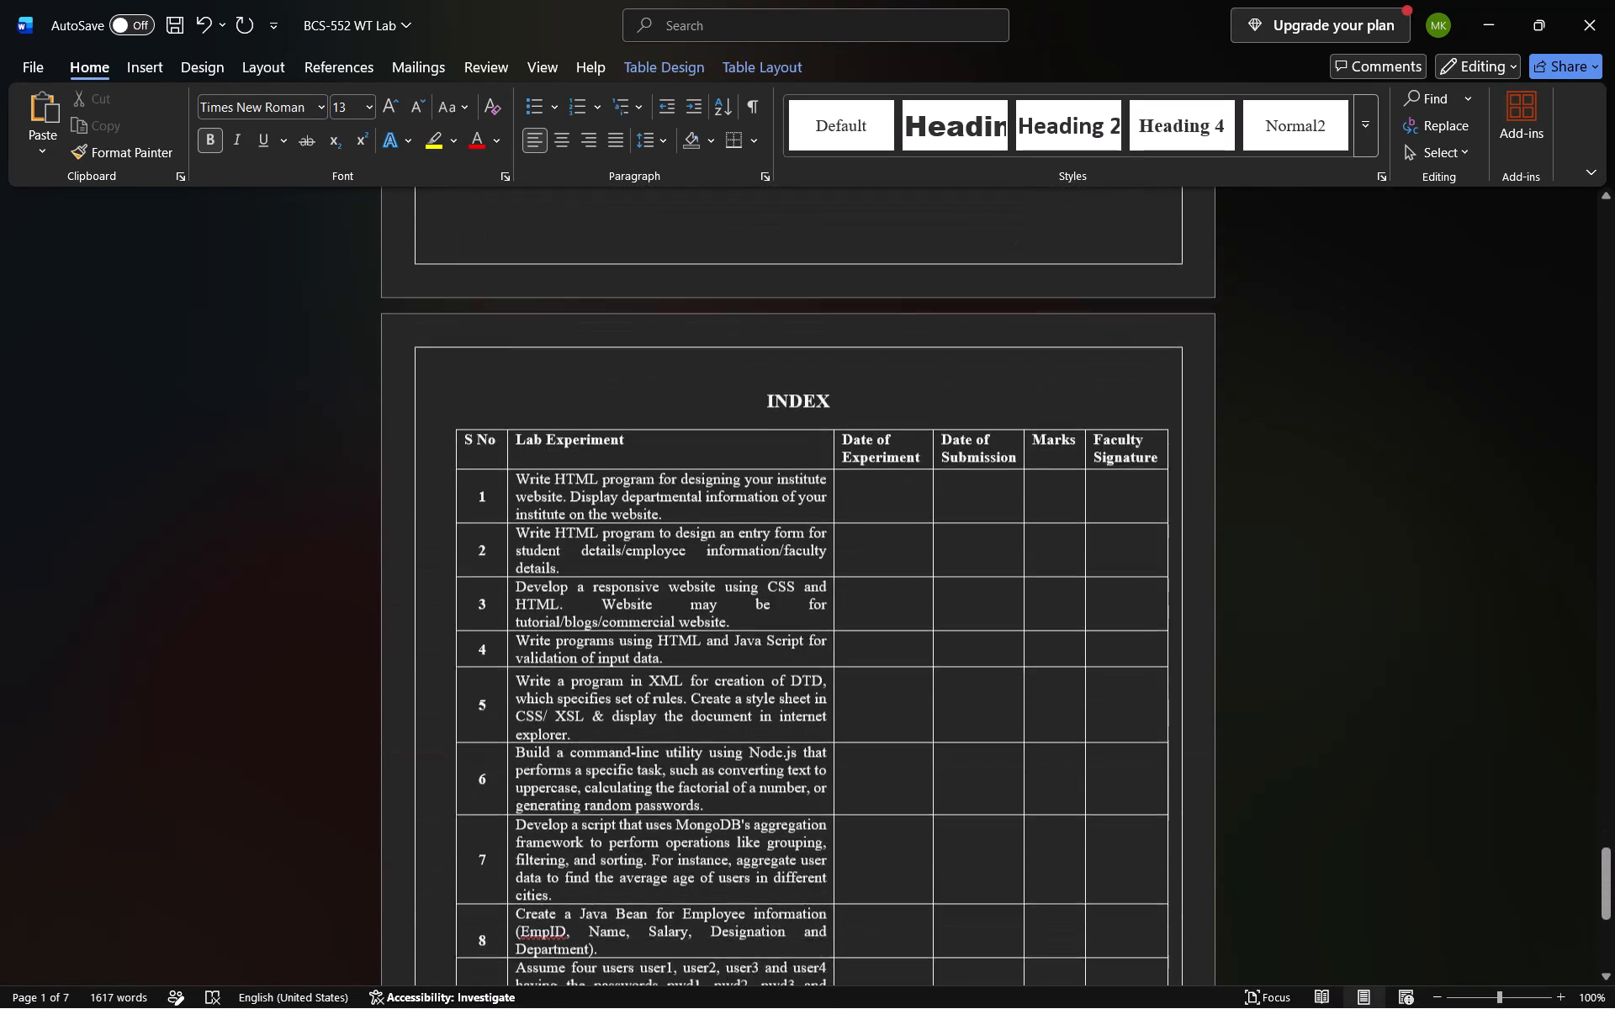
{"action": "scroll", "coordinate": [896, 551], "scroll_direction": "down", "scroll_amount": 19}
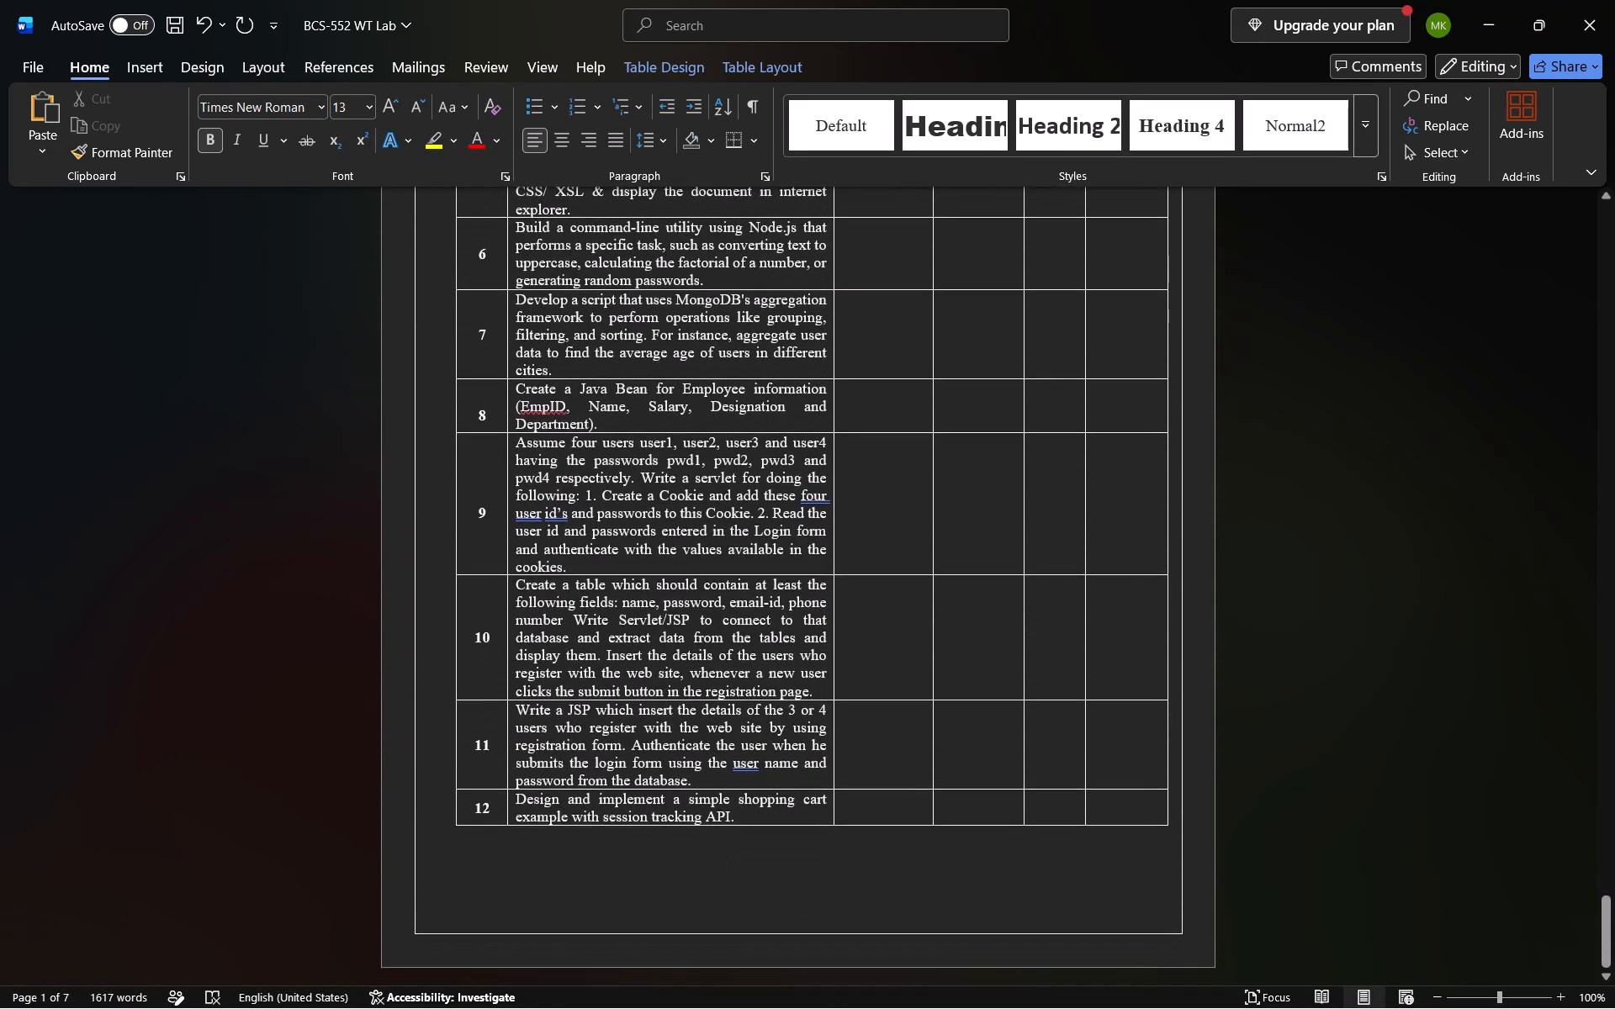
{"action": "scroll", "coordinate": [896, 551], "scroll_direction": "up", "scroll_amount": 14}
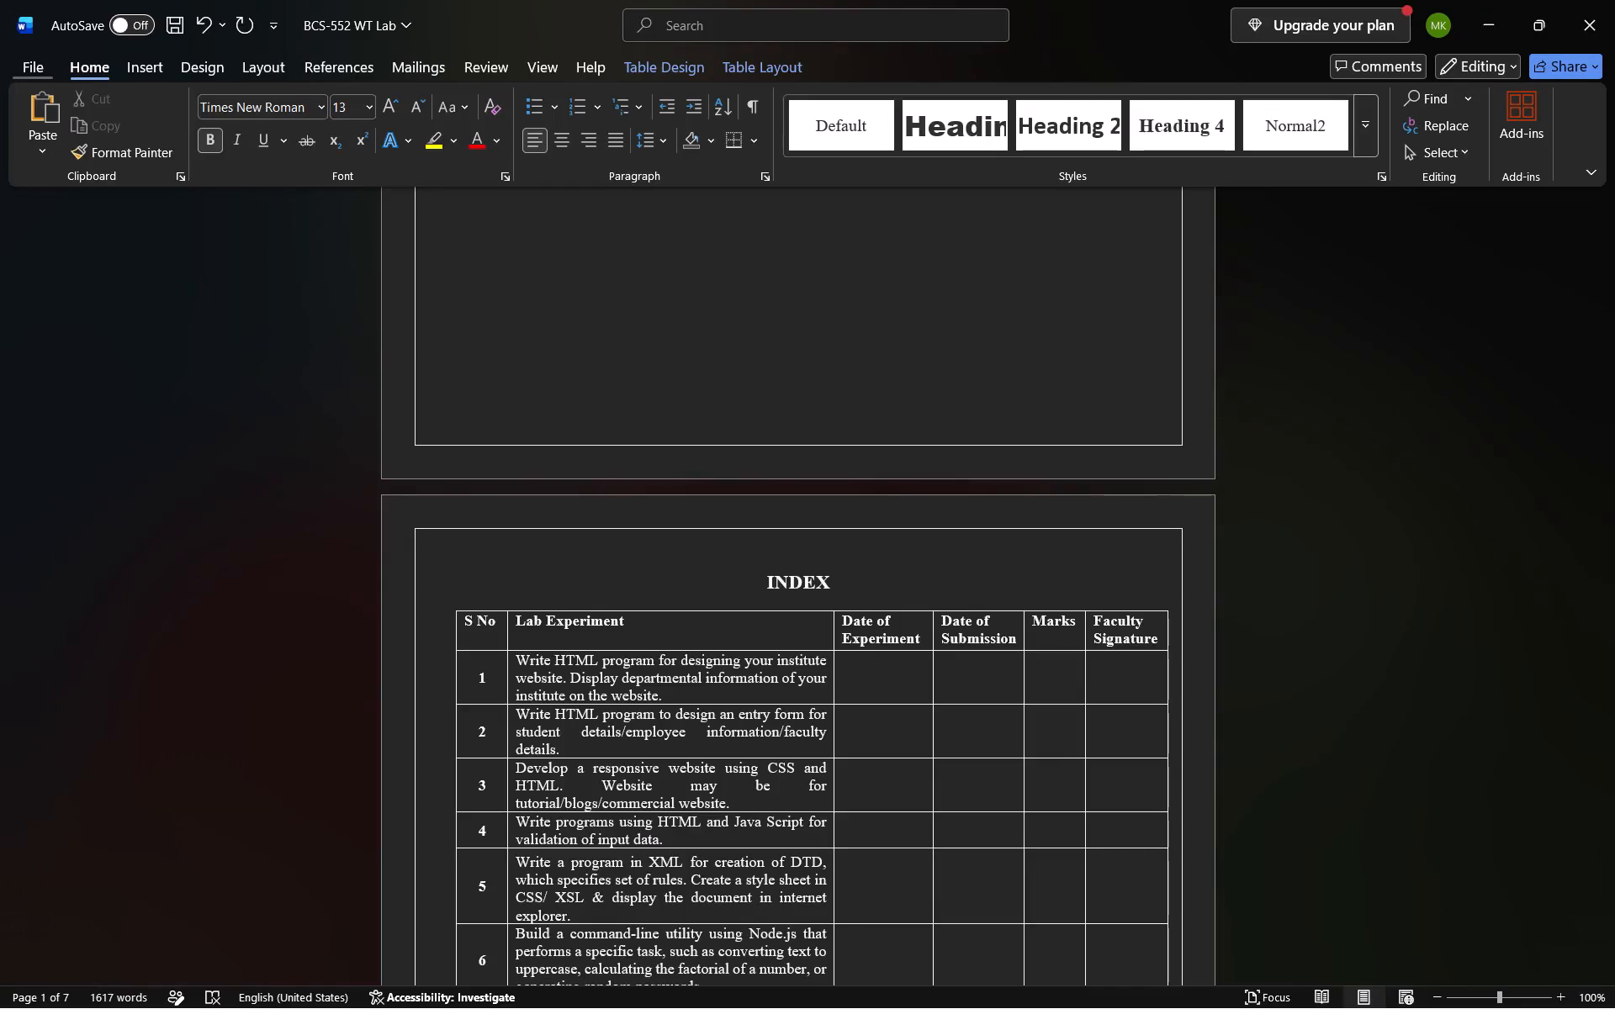
Save the lab file as a PDF named BCS-552 WT Lab in the Downloads folder.
{"action": "left_click", "coordinate": [25, 59]}
{"action": "left_click", "coordinate": [68, 389]}
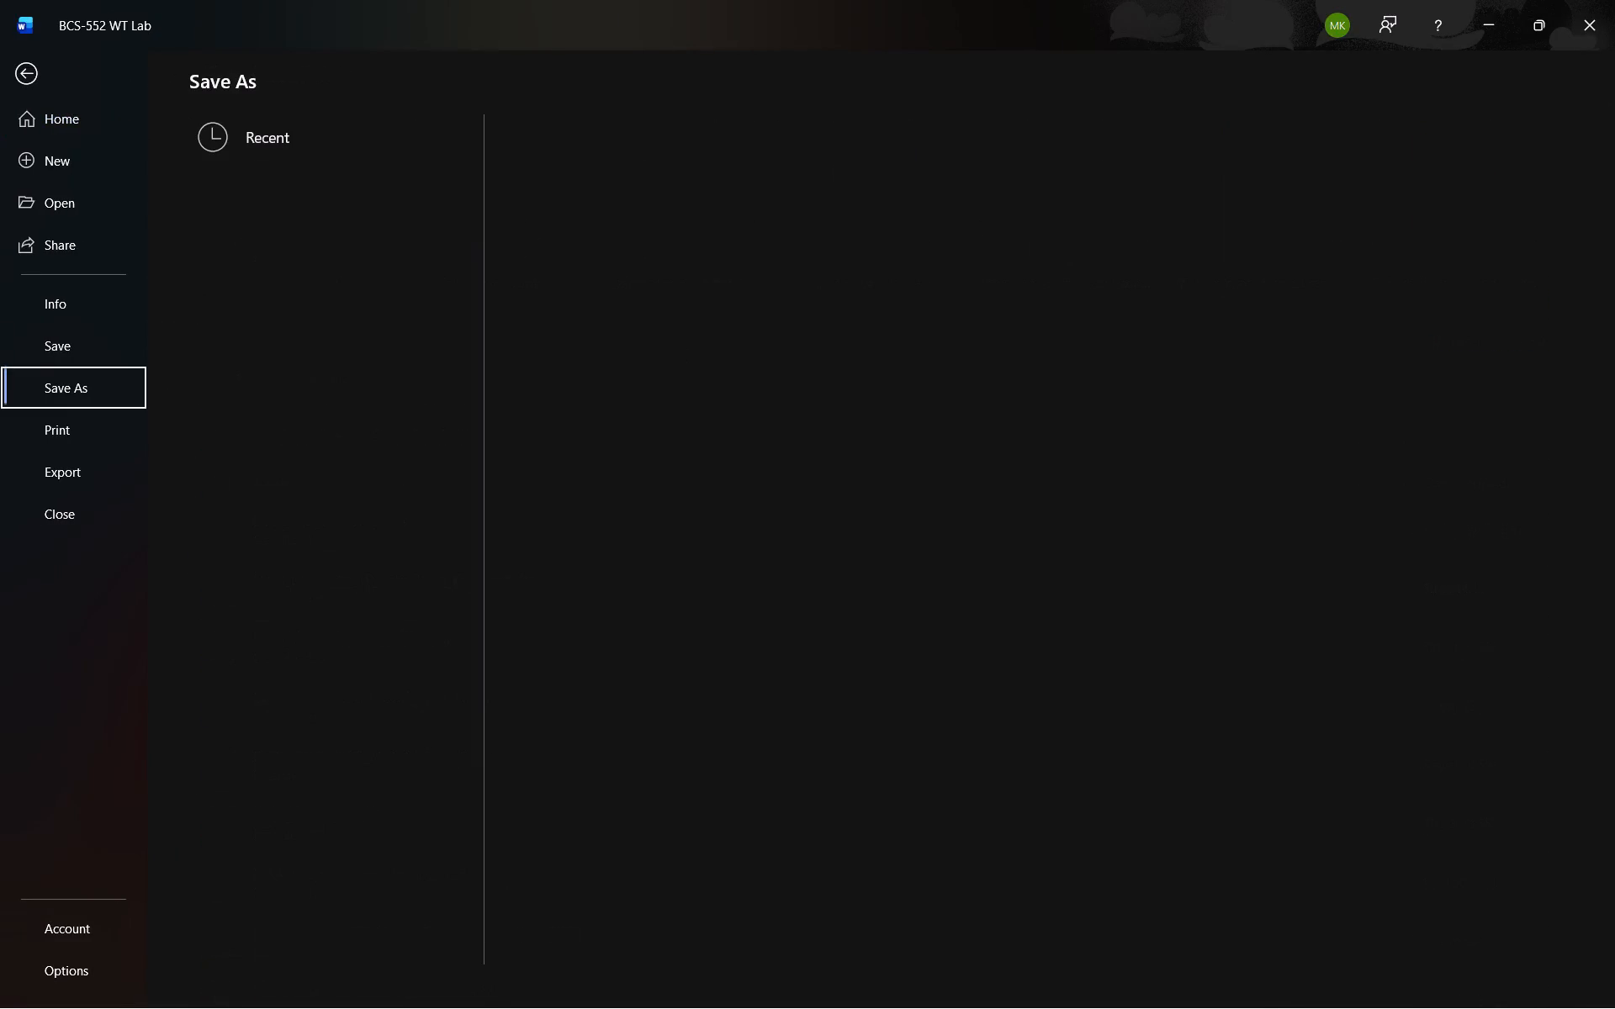
{"action": "left_click", "coordinate": [286, 477]}
{"action": "left_click", "coordinate": [616, 242]}
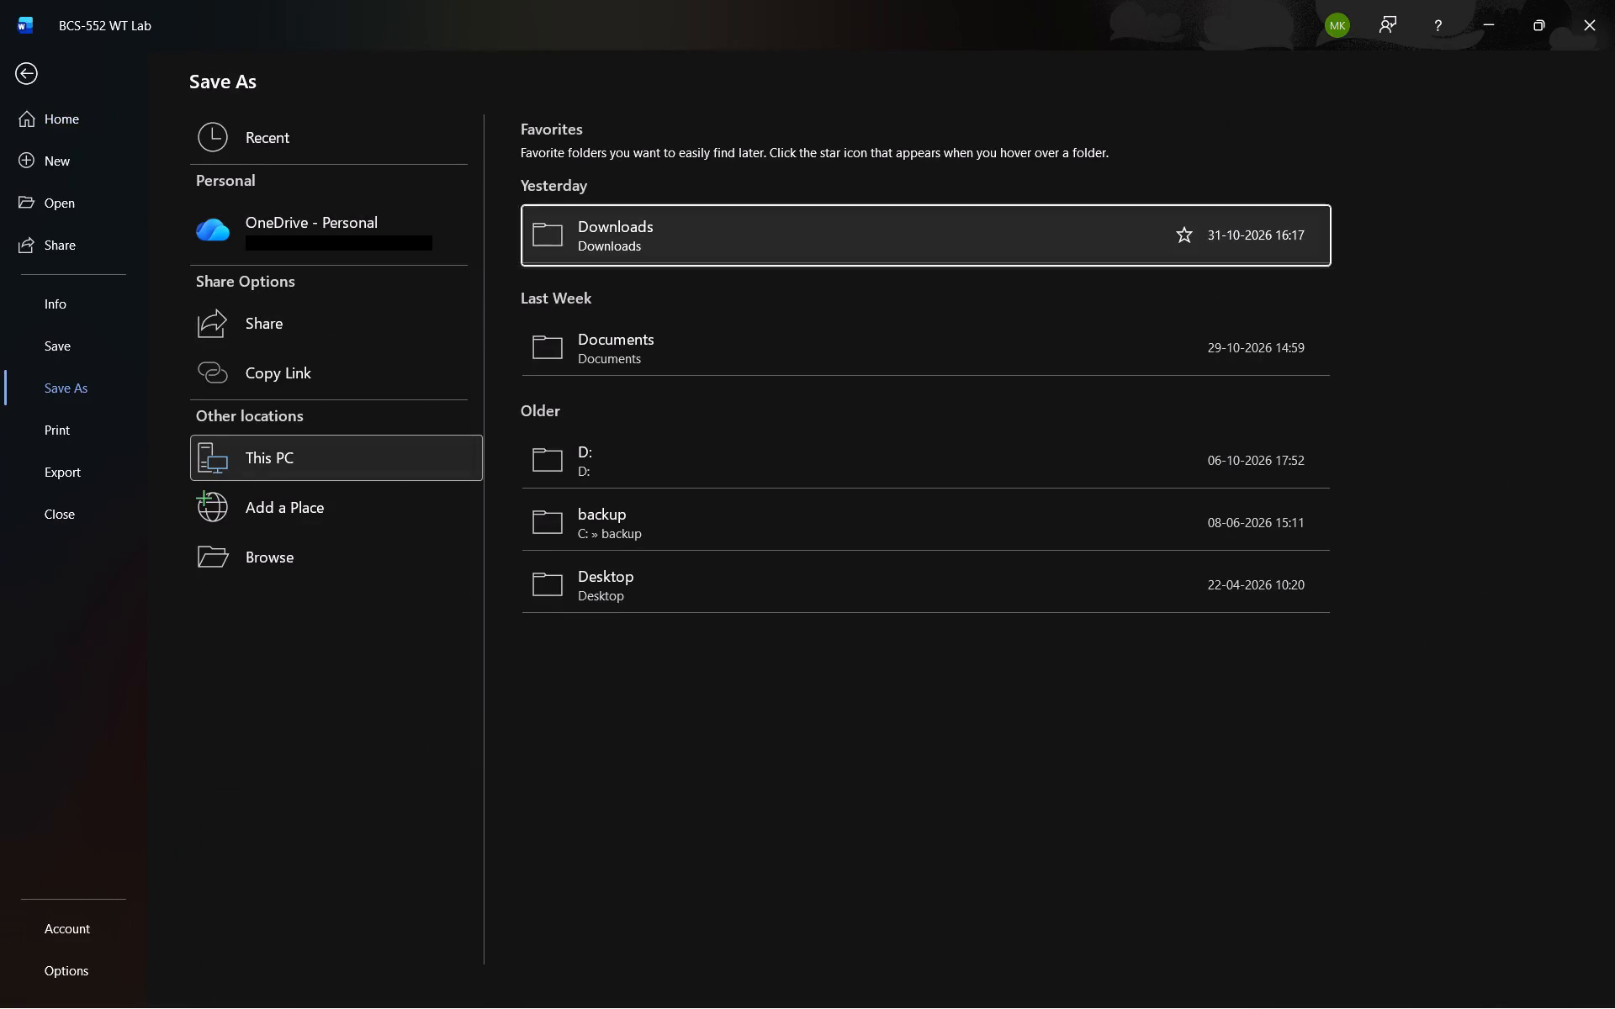
{"action": "left_click", "coordinate": [305, 372]}
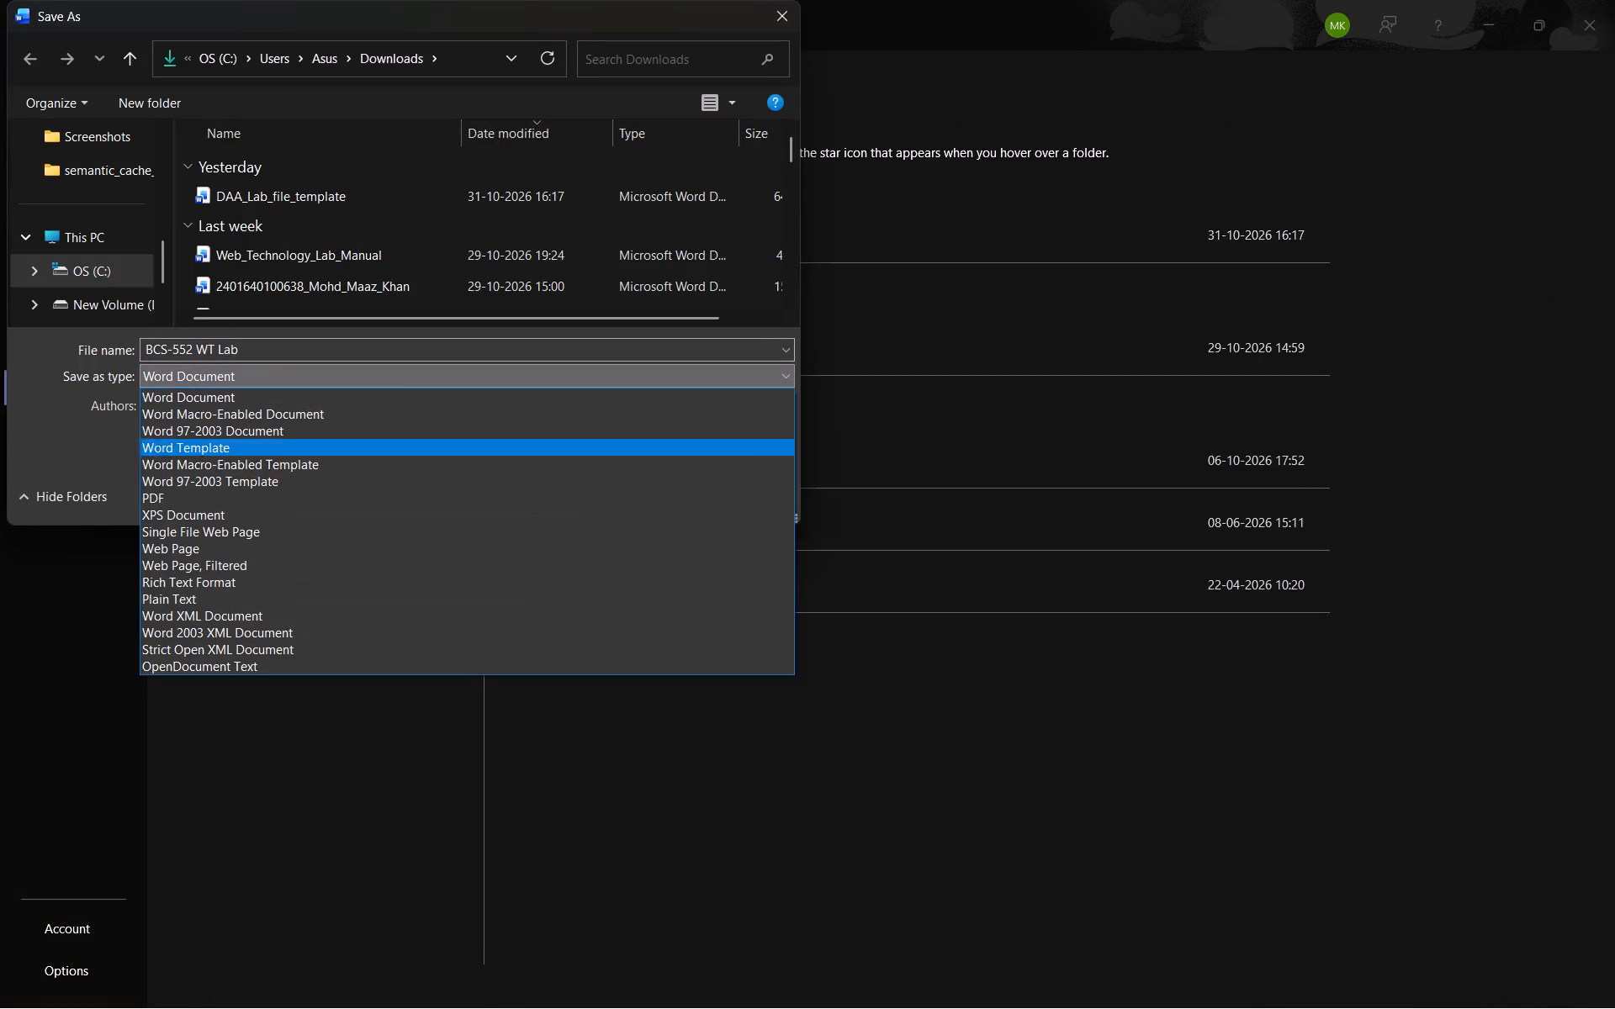
{"action": "left_click", "coordinate": [252, 501]}
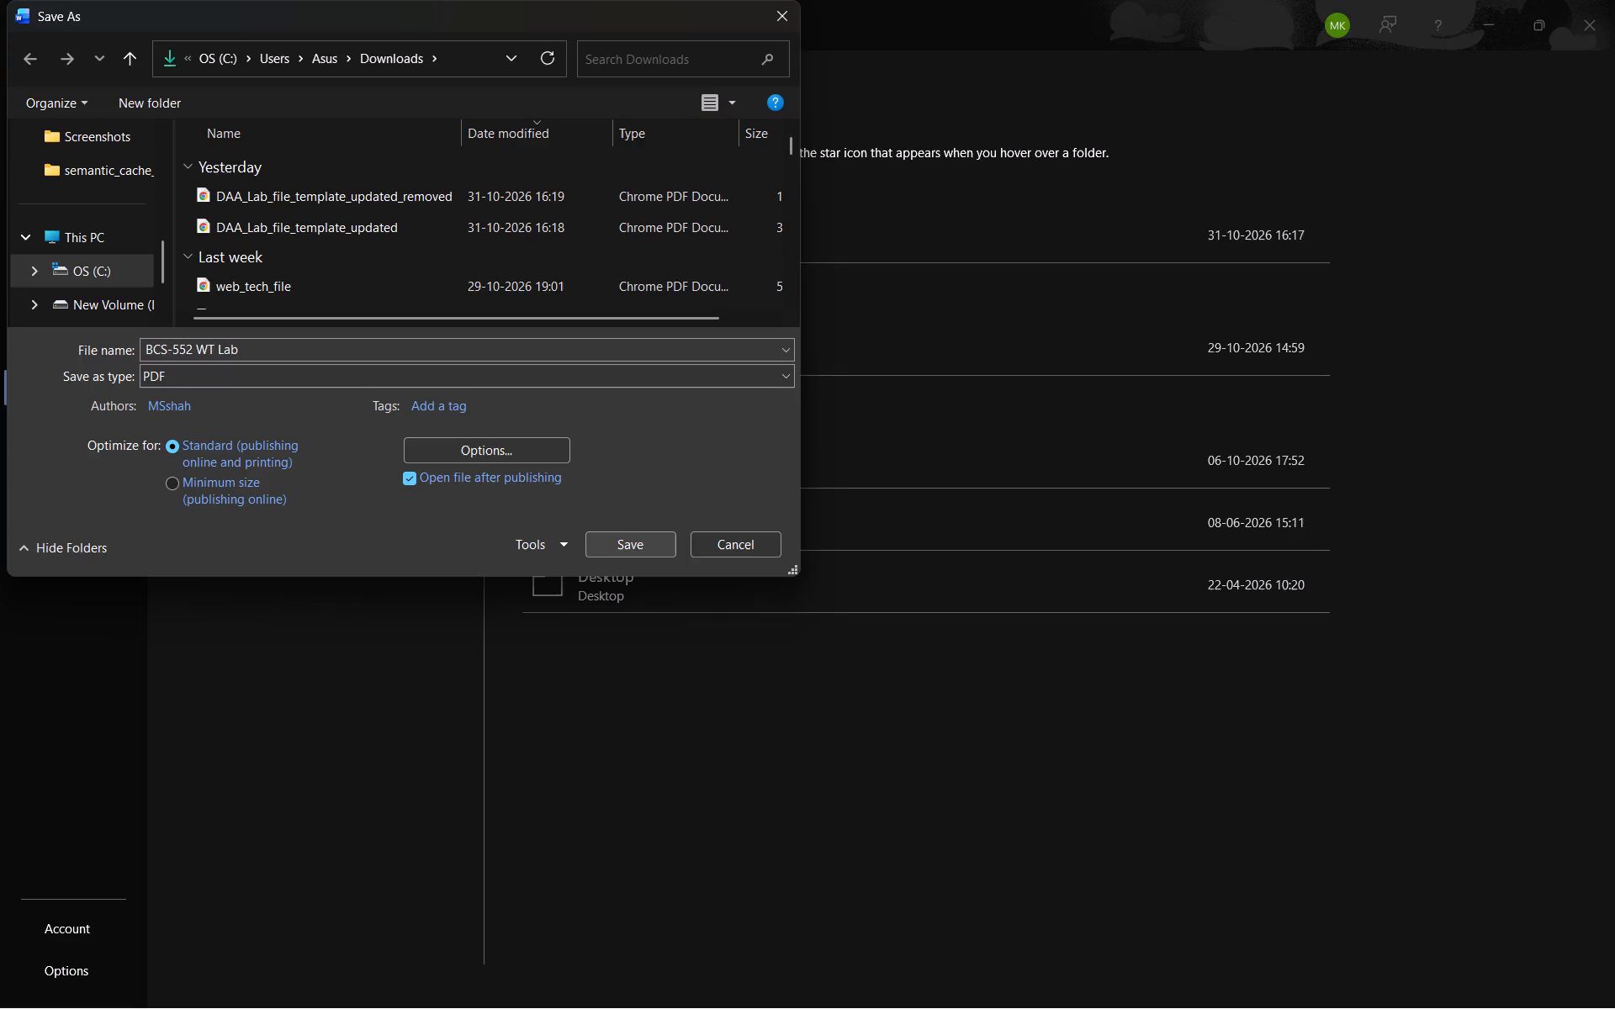
{"action": "scroll", "coordinate": [109, 233], "scroll_direction": "up", "scroll_amount": 5}
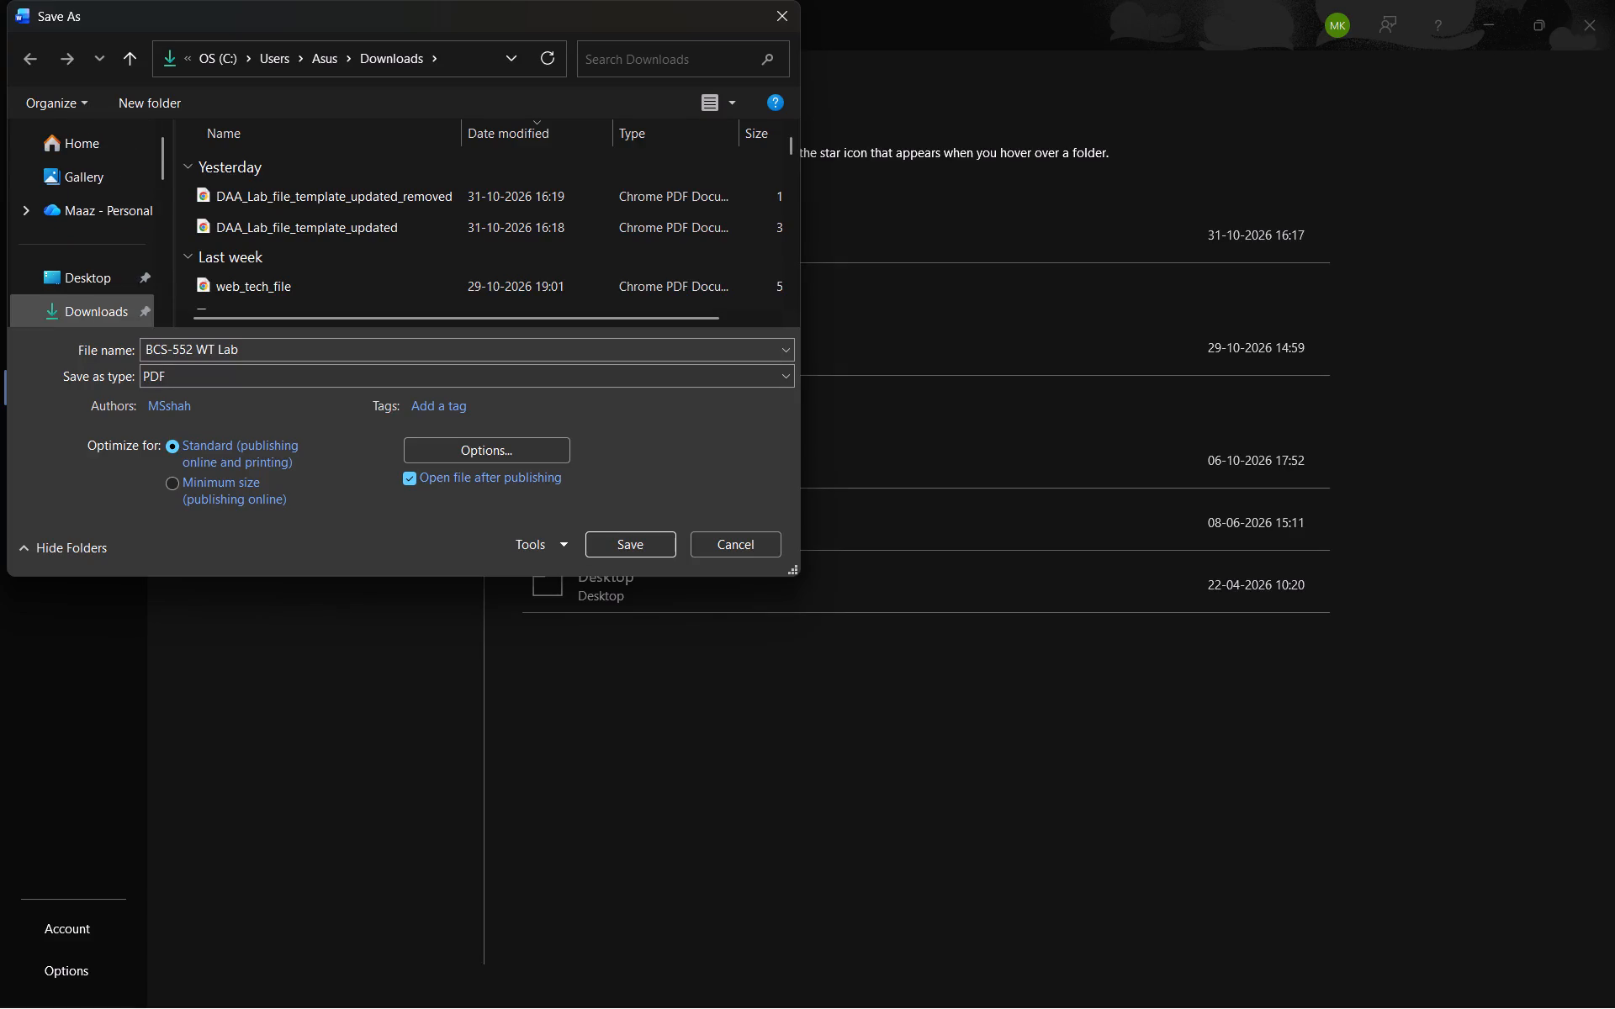
{"action": "left_click", "coordinate": [99, 296]}
{"action": "left_click", "coordinate": [617, 548]}
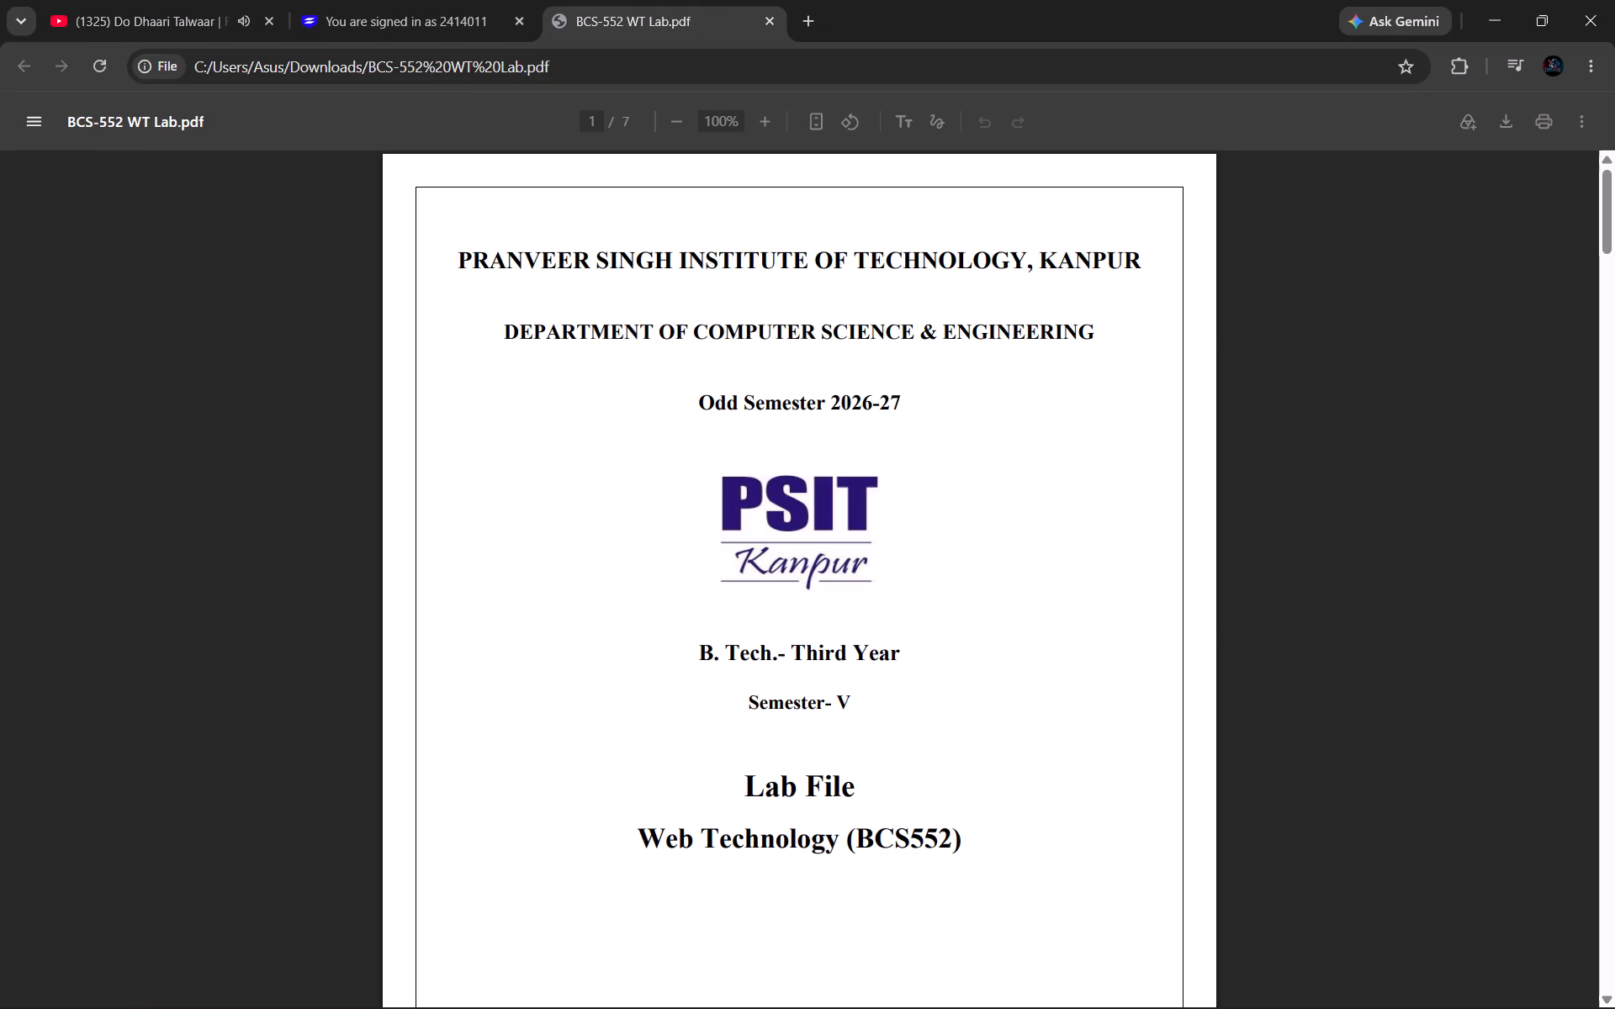
Check the exported PDF from the cover page through to the final index table, and close it.
{"action": "scroll", "coordinate": [622, 510], "scroll_direction": "down", "scroll_amount": 1}
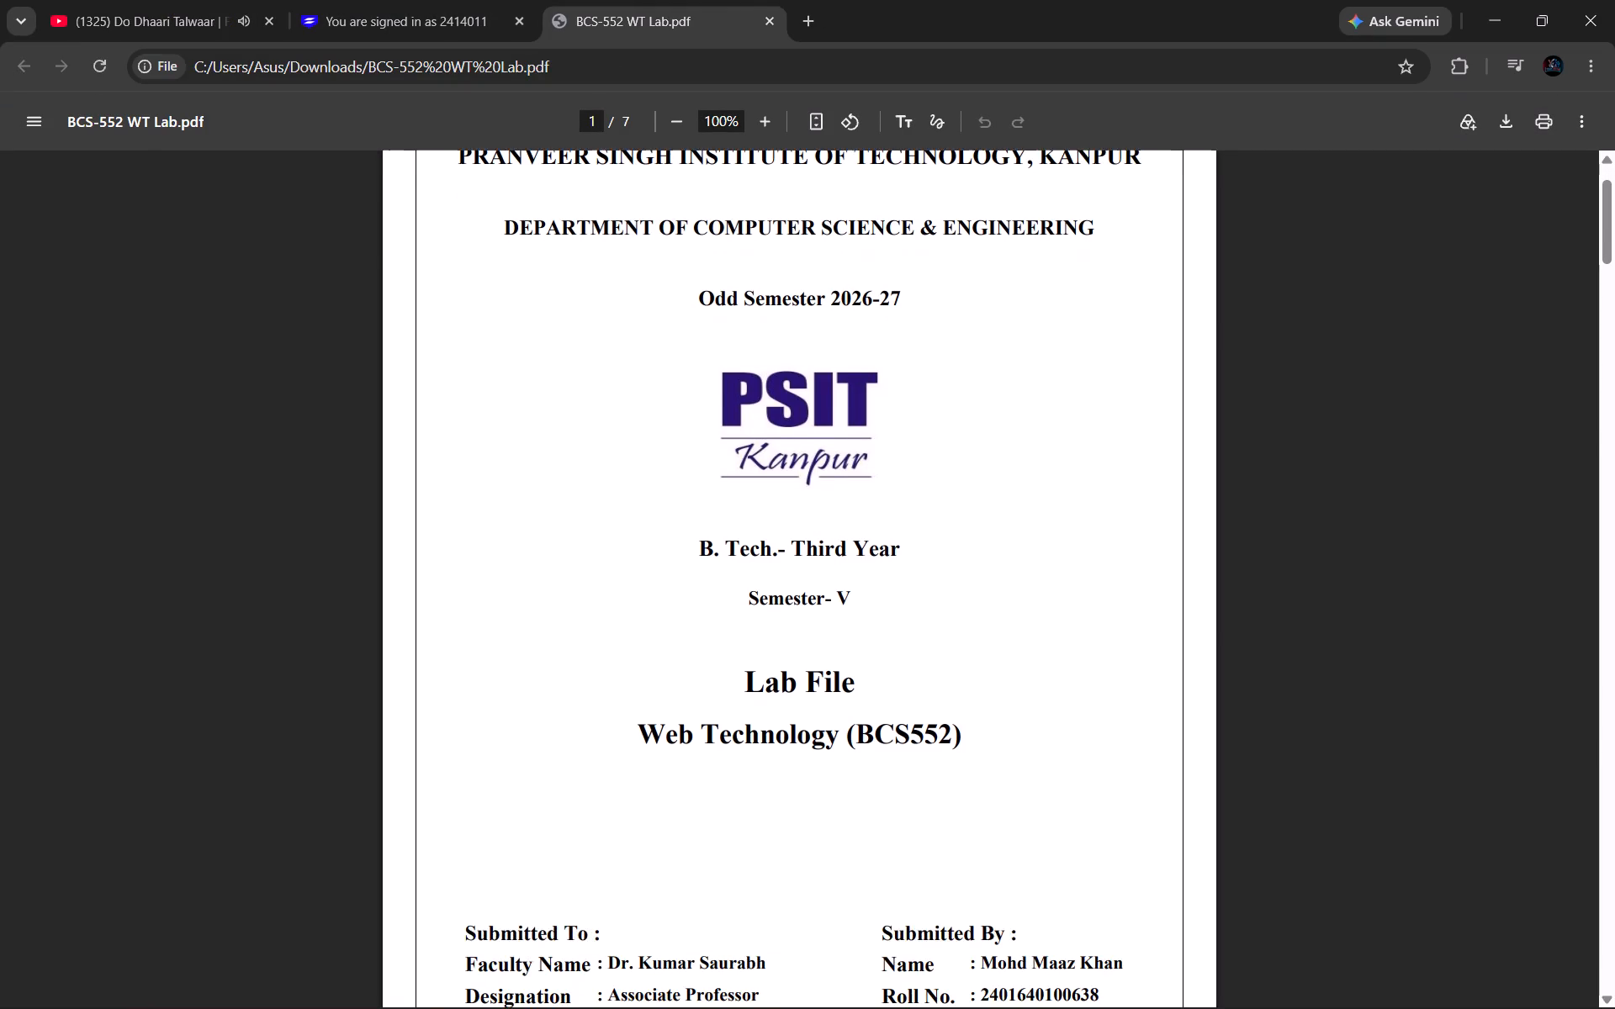
{"action": "scroll", "coordinate": [622, 510], "scroll_direction": "down", "scroll_amount": 5}
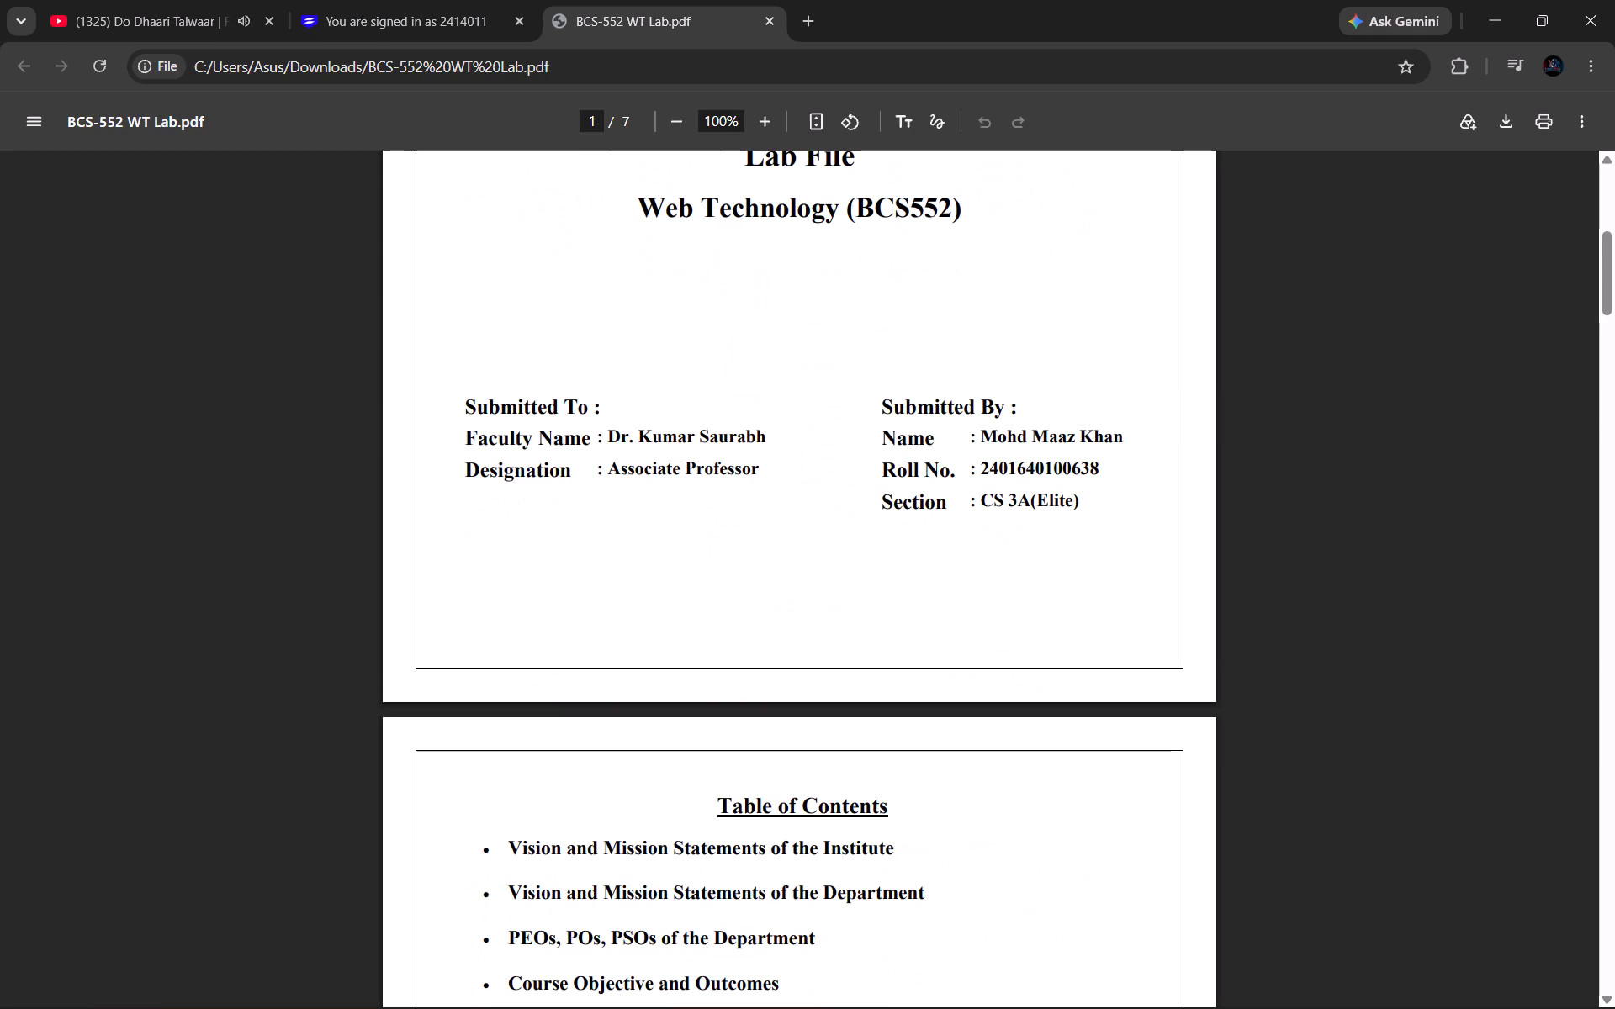
{"action": "scroll", "coordinate": [622, 510], "scroll_direction": "down", "scroll_amount": 6}
{"action": "scroll", "coordinate": [622, 510], "scroll_direction": "down", "scroll_amount": 20}
{"action": "scroll", "coordinate": [622, 510], "scroll_direction": "down", "scroll_amount": 11}
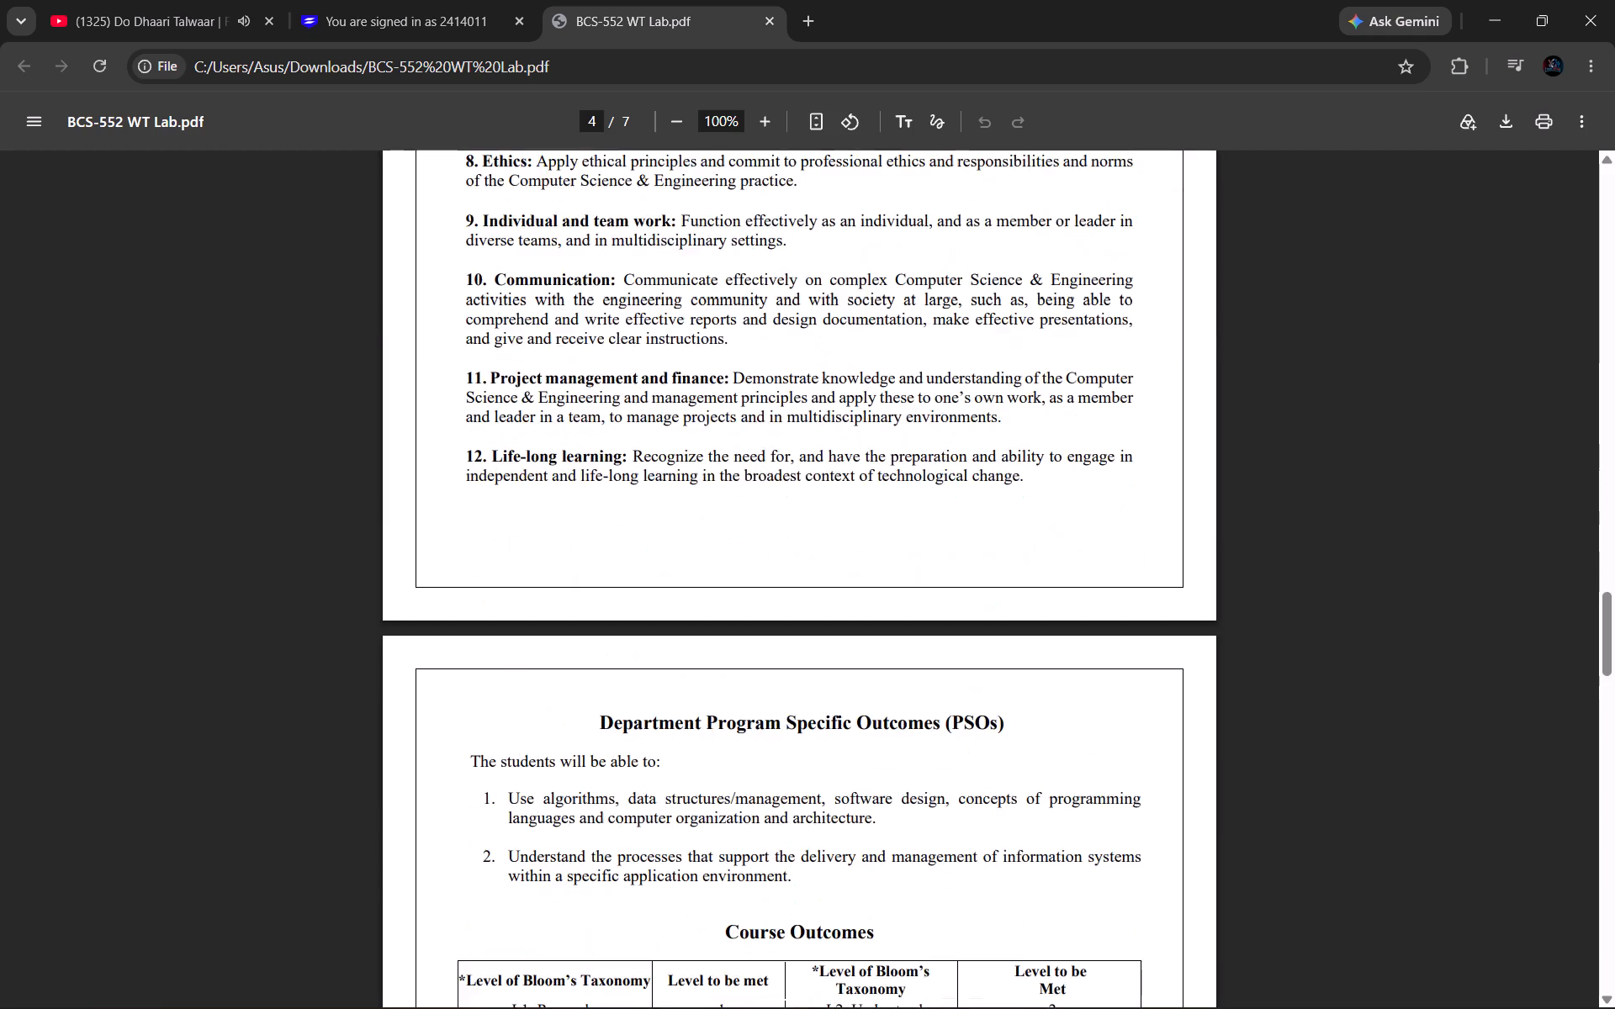
{"action": "scroll", "coordinate": [623, 501], "scroll_direction": "down", "scroll_amount": 11}
{"action": "scroll", "coordinate": [623, 495], "scroll_direction": "down", "scroll_amount": 20}
{"action": "scroll", "coordinate": [623, 495], "scroll_direction": "down", "scroll_amount": 8}
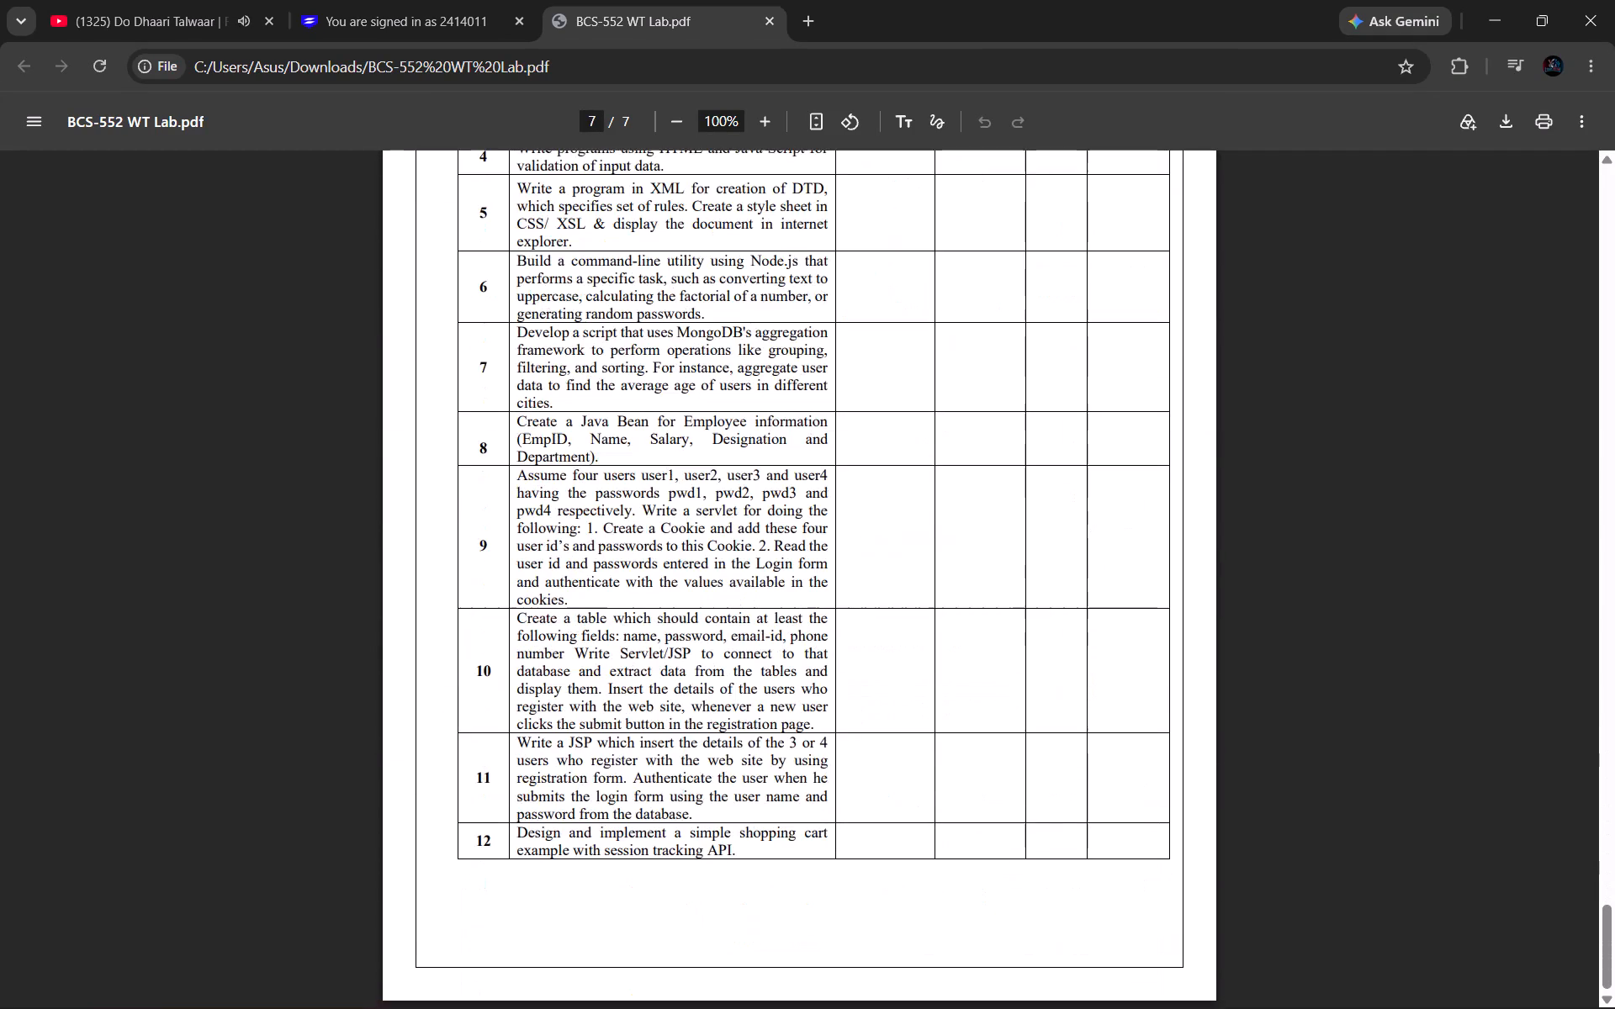
{"action": "left_click", "coordinate": [769, 13]}
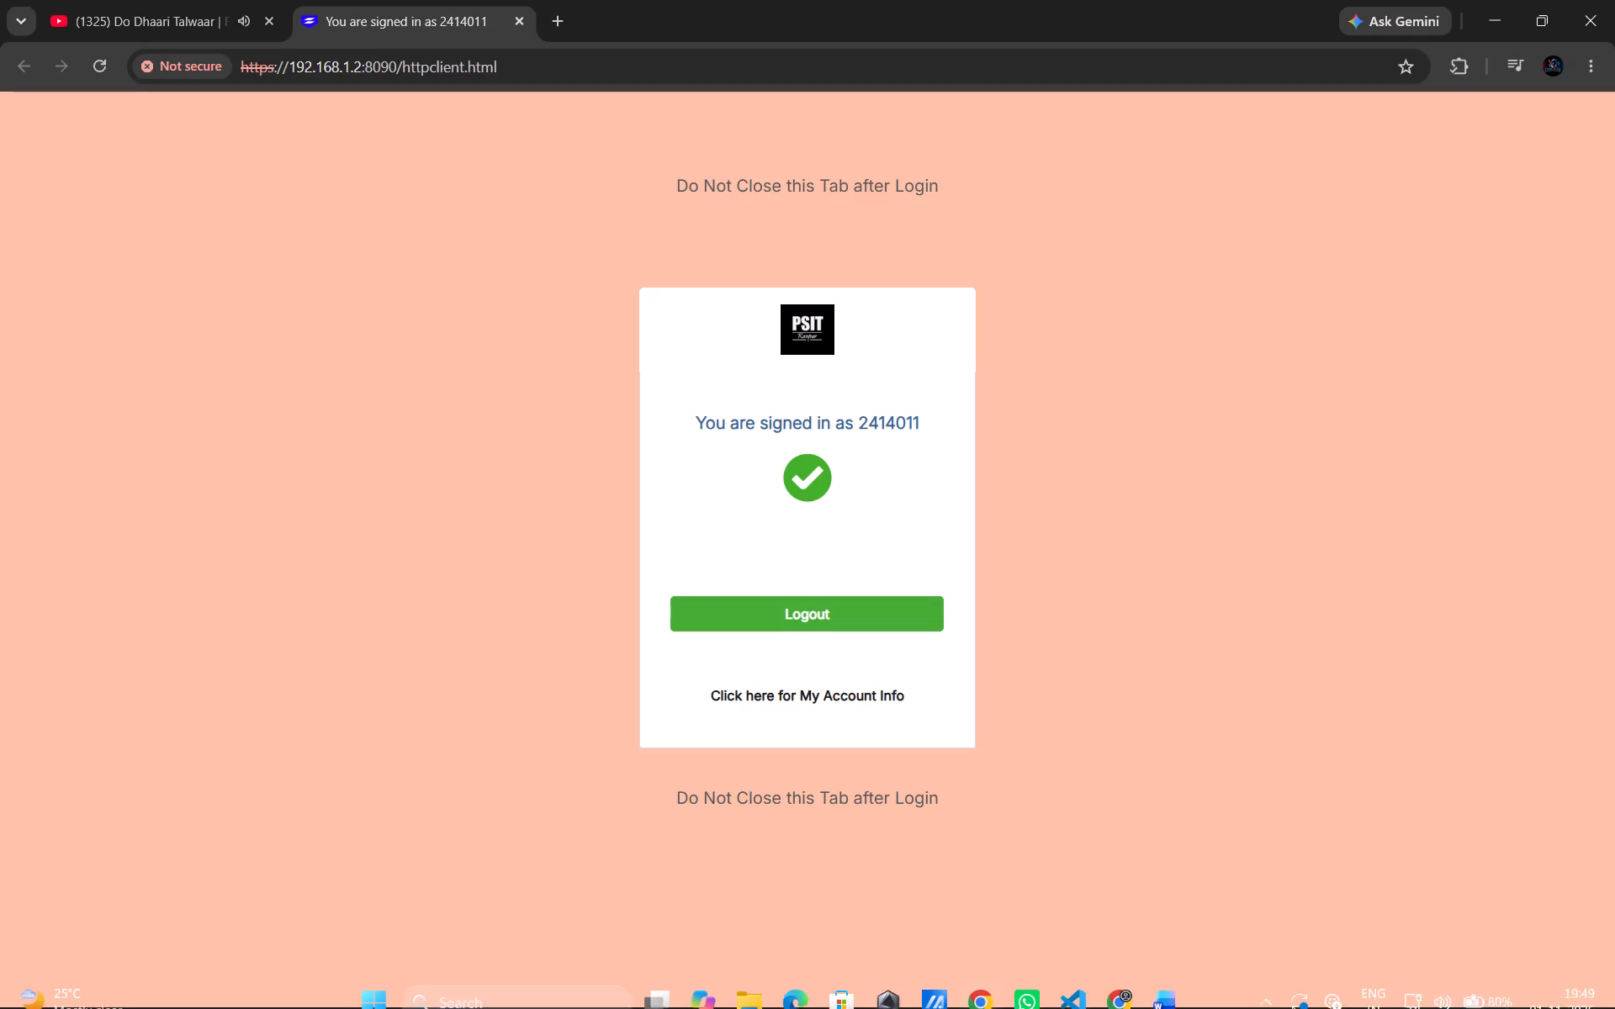
Open the Word document Web_Technology_Lab_Manual from the Downloads folder in File Explorer.
{"action": "left_click", "coordinate": [758, 979]}
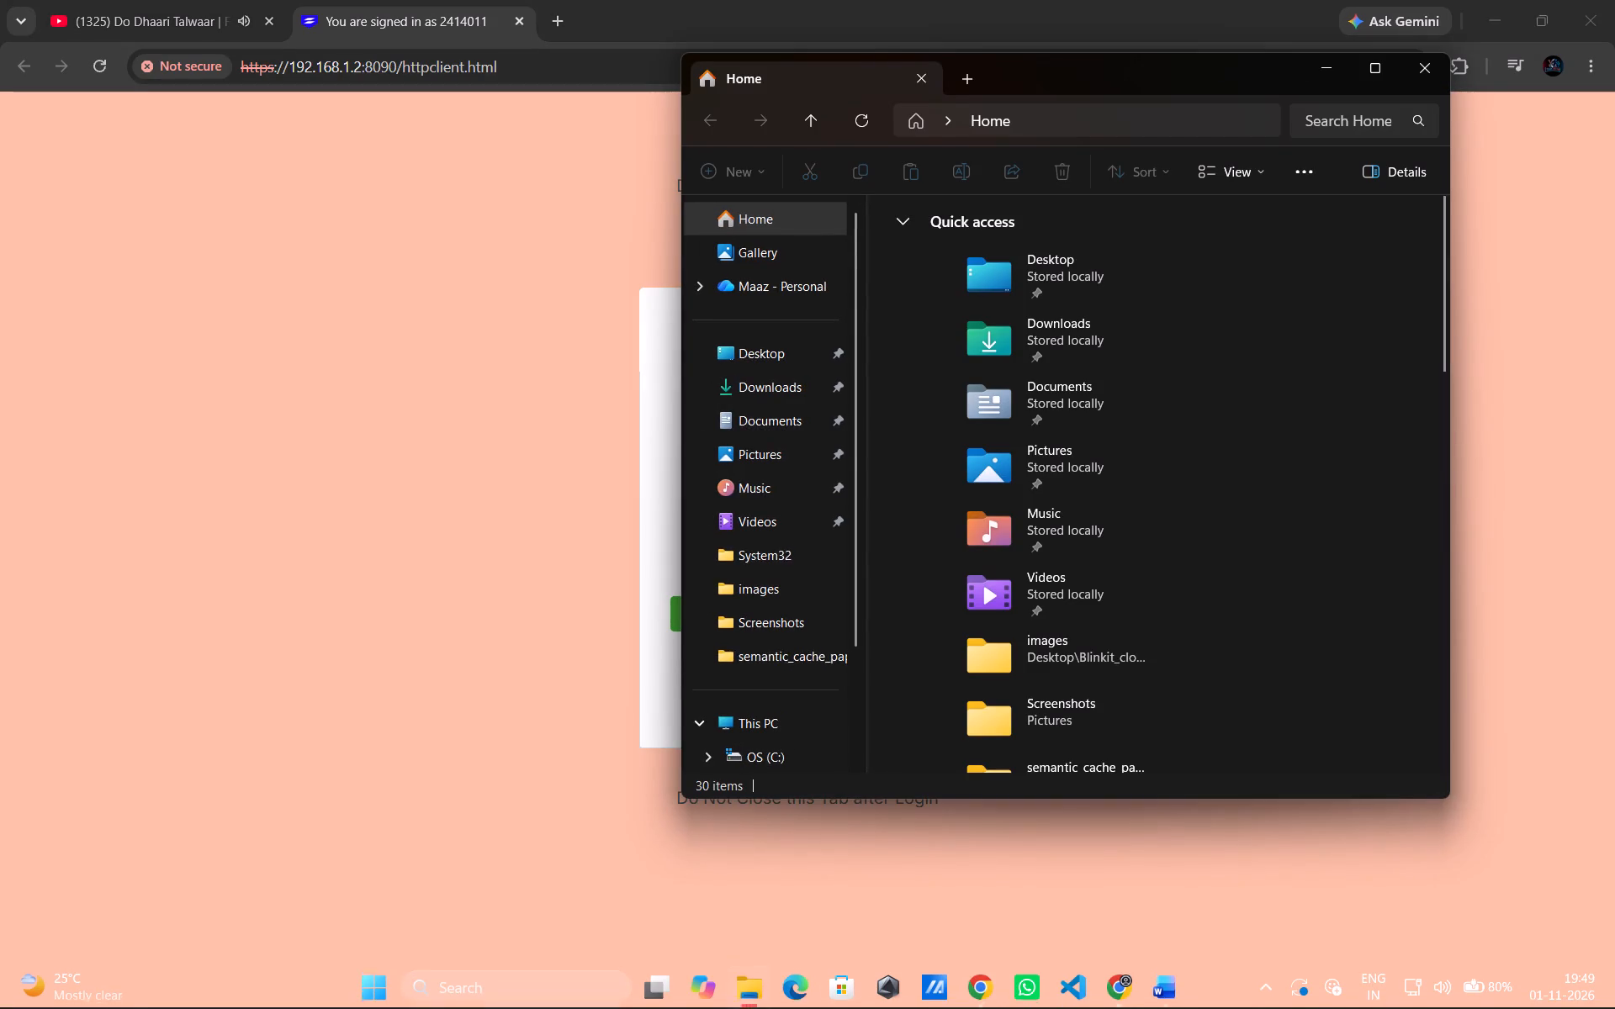
{"action": "left_click", "coordinate": [755, 394]}
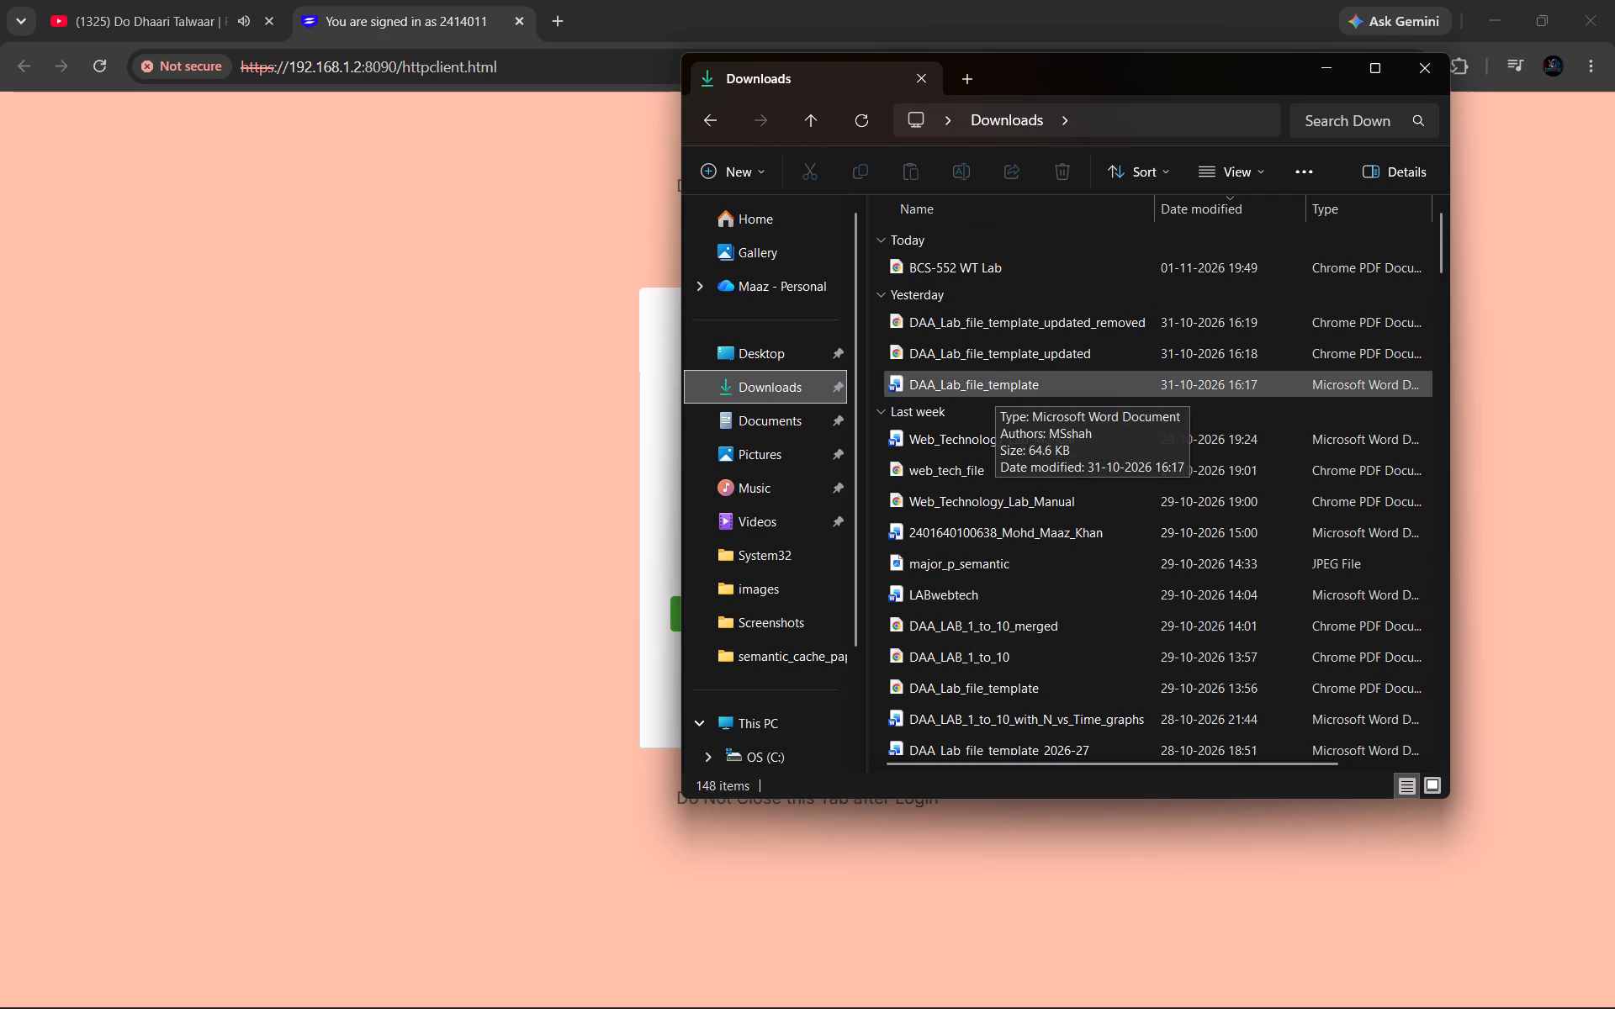
{"action": "double_click", "coordinate": [968, 442]}
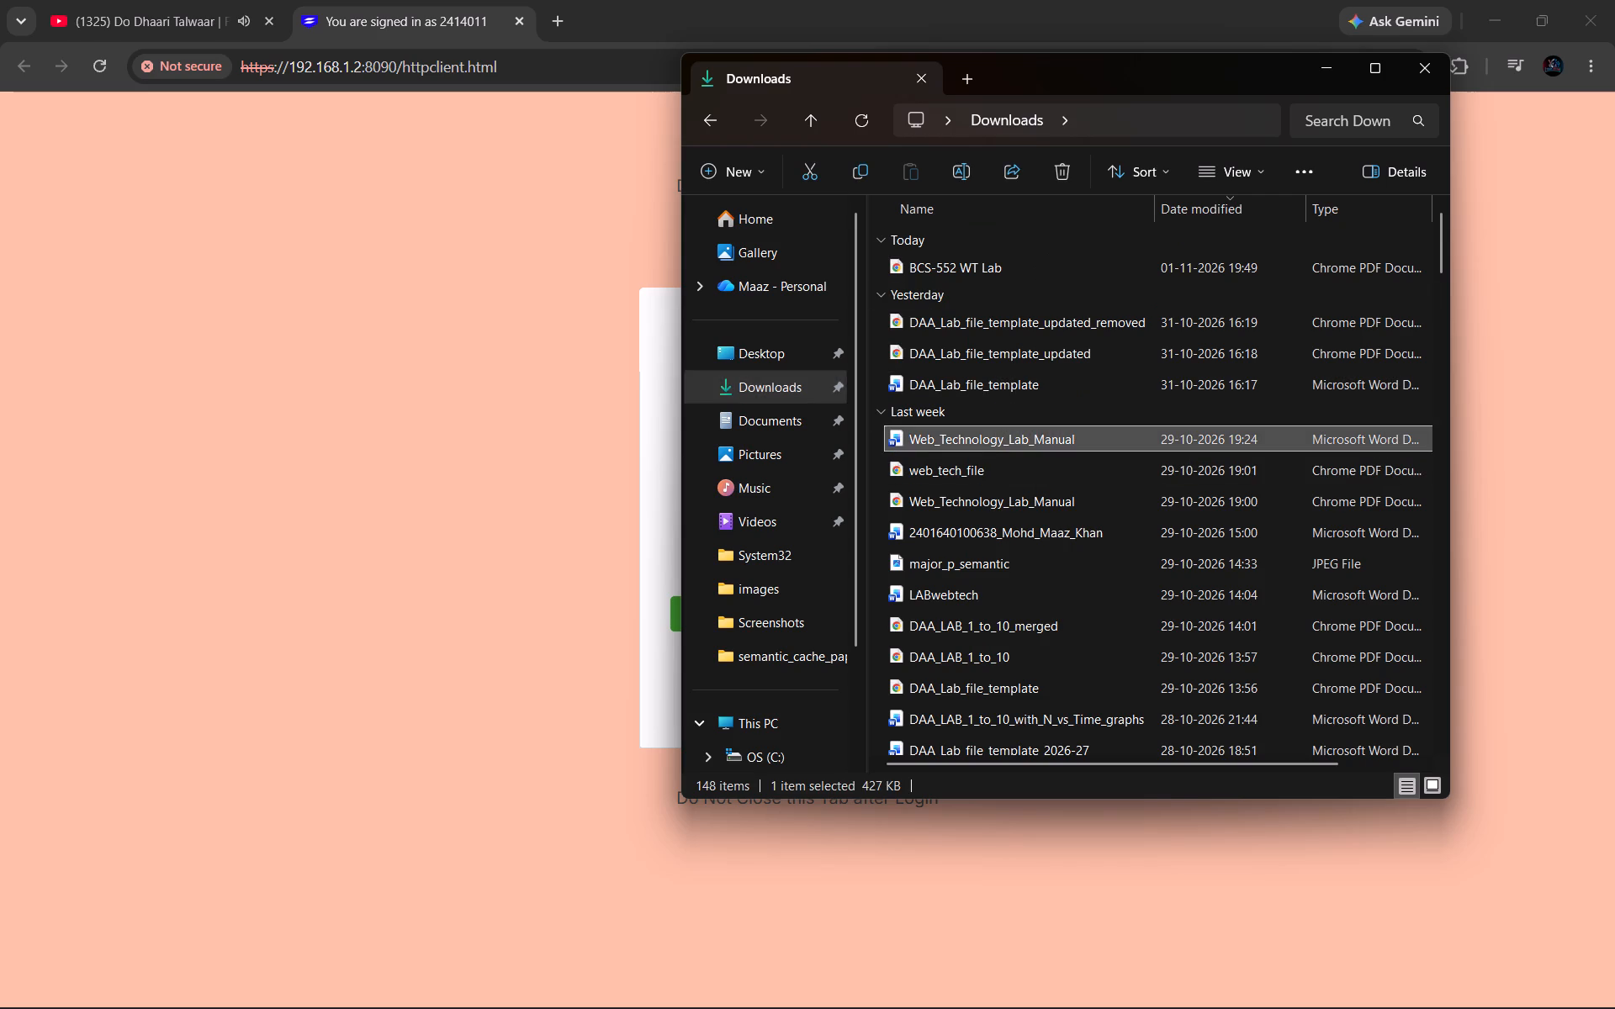
Add a box page border to the whole lab manual with a solid single line, automatic colour and ½ pt width.
{"action": "scroll", "coordinate": [968, 442], "scroll_direction": "down", "scroll_amount": 8}
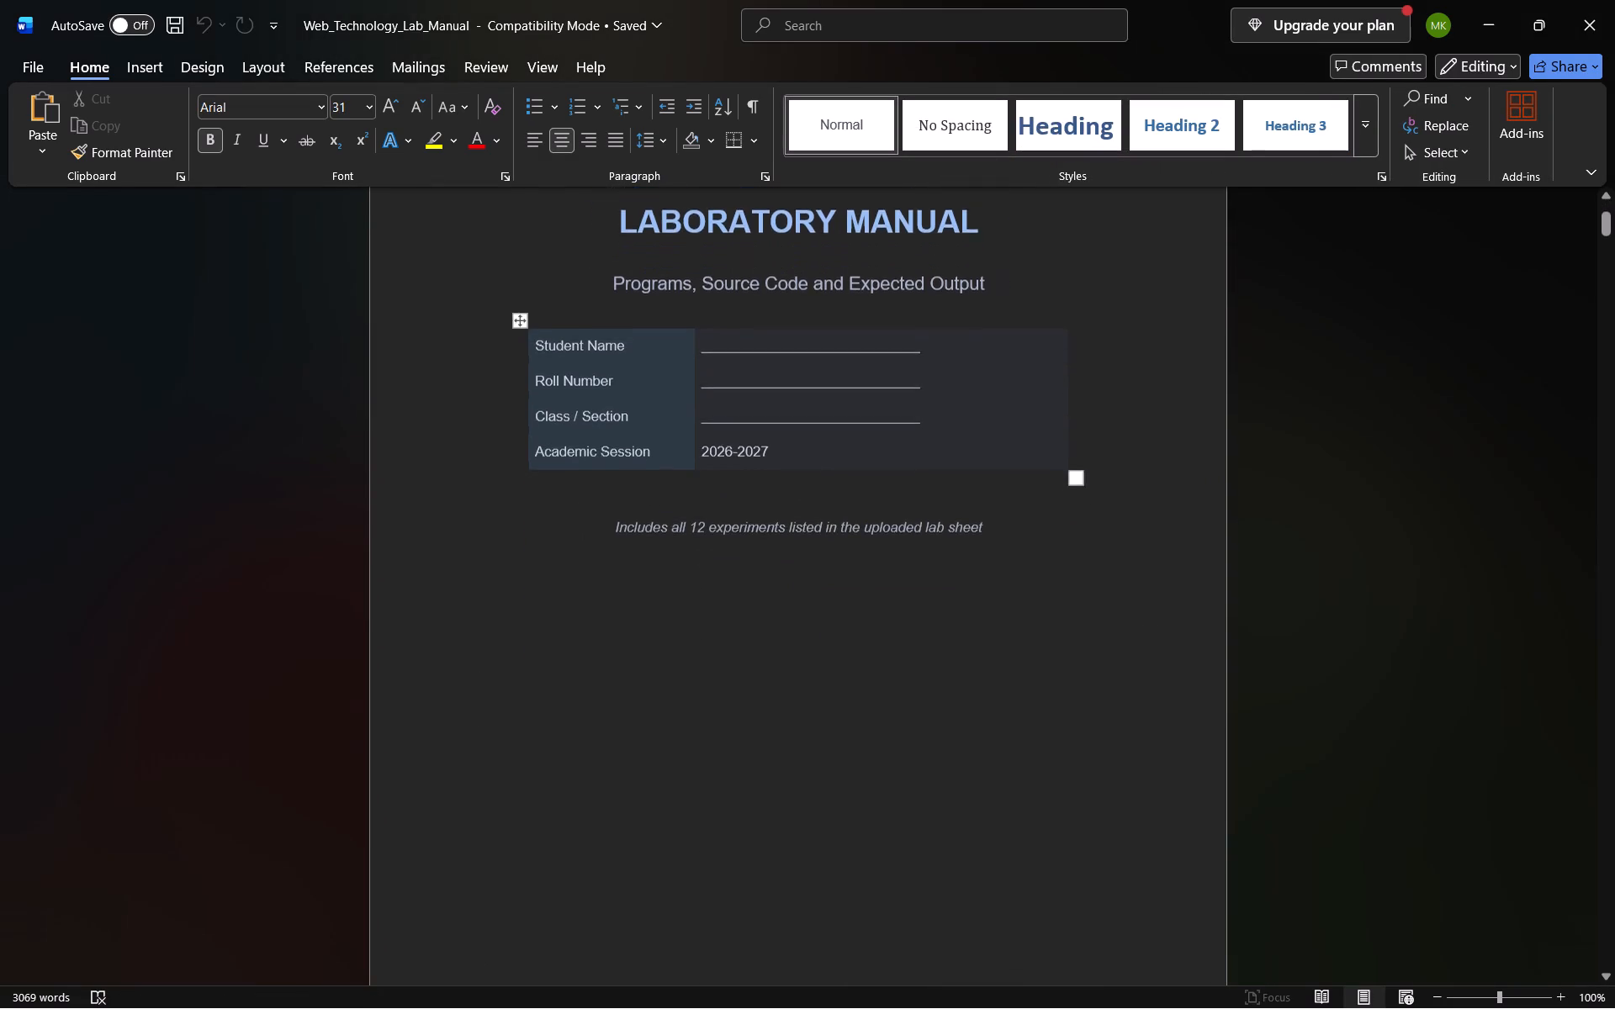
{"action": "scroll", "coordinate": [968, 442], "scroll_direction": "down", "scroll_amount": 9}
{"action": "scroll", "coordinate": [968, 442], "scroll_direction": "down", "scroll_amount": 19}
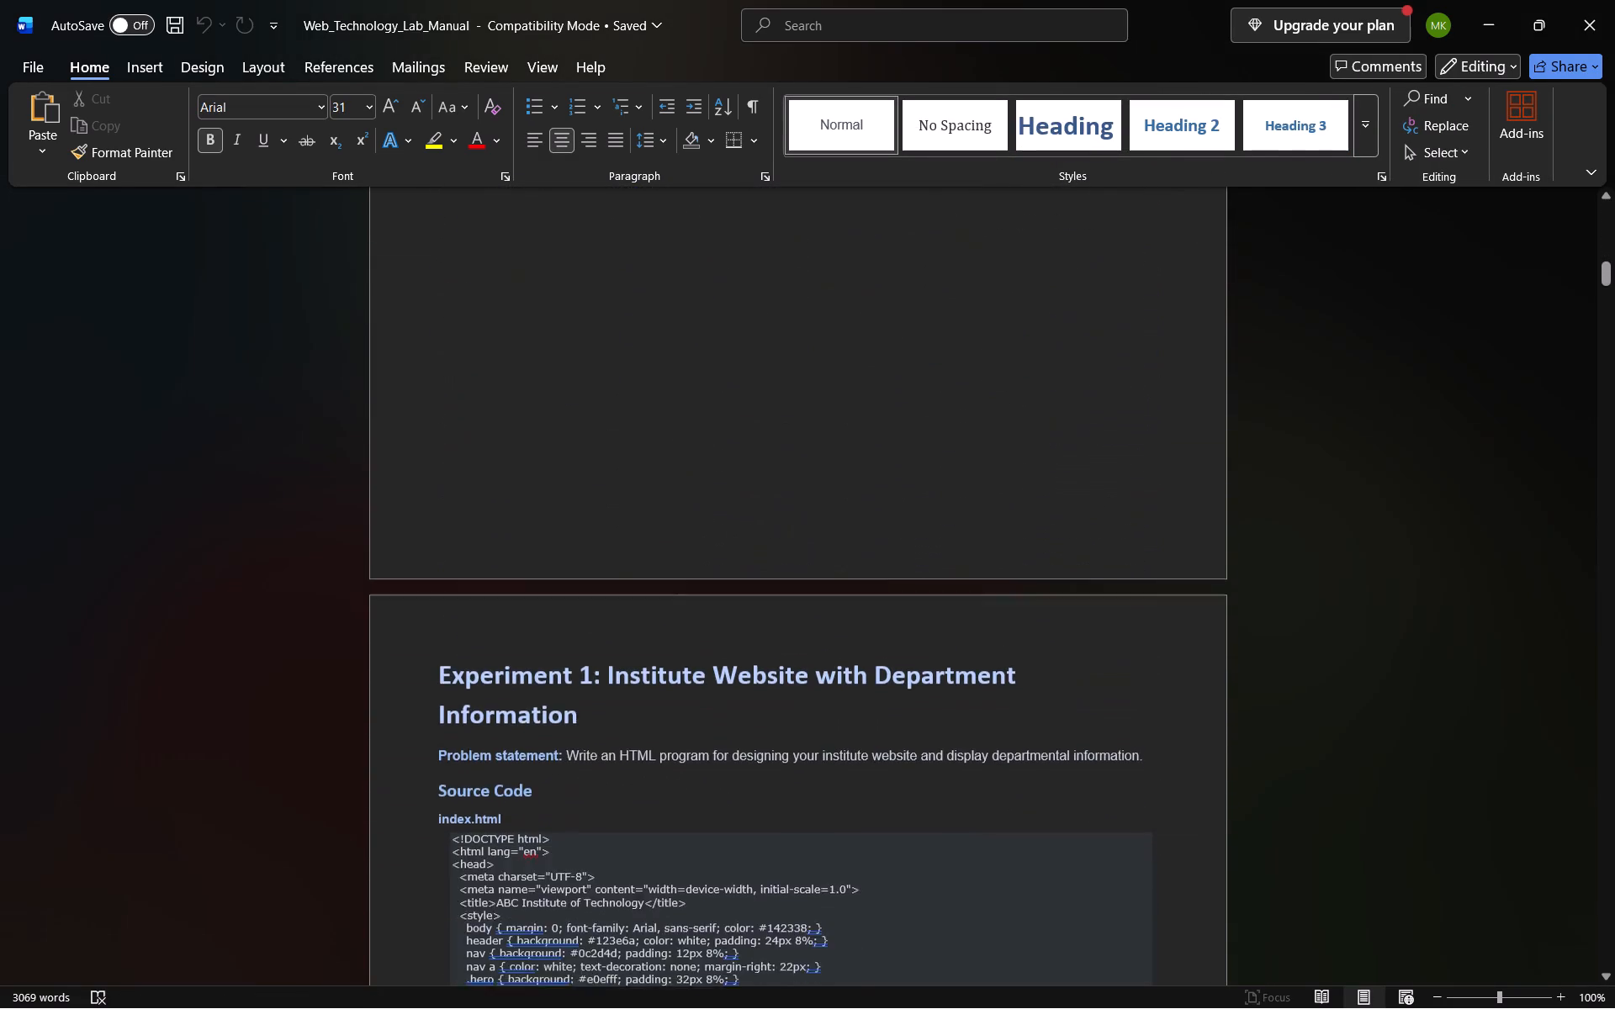
{"action": "scroll", "coordinate": [968, 442], "scroll_direction": "down", "scroll_amount": 15}
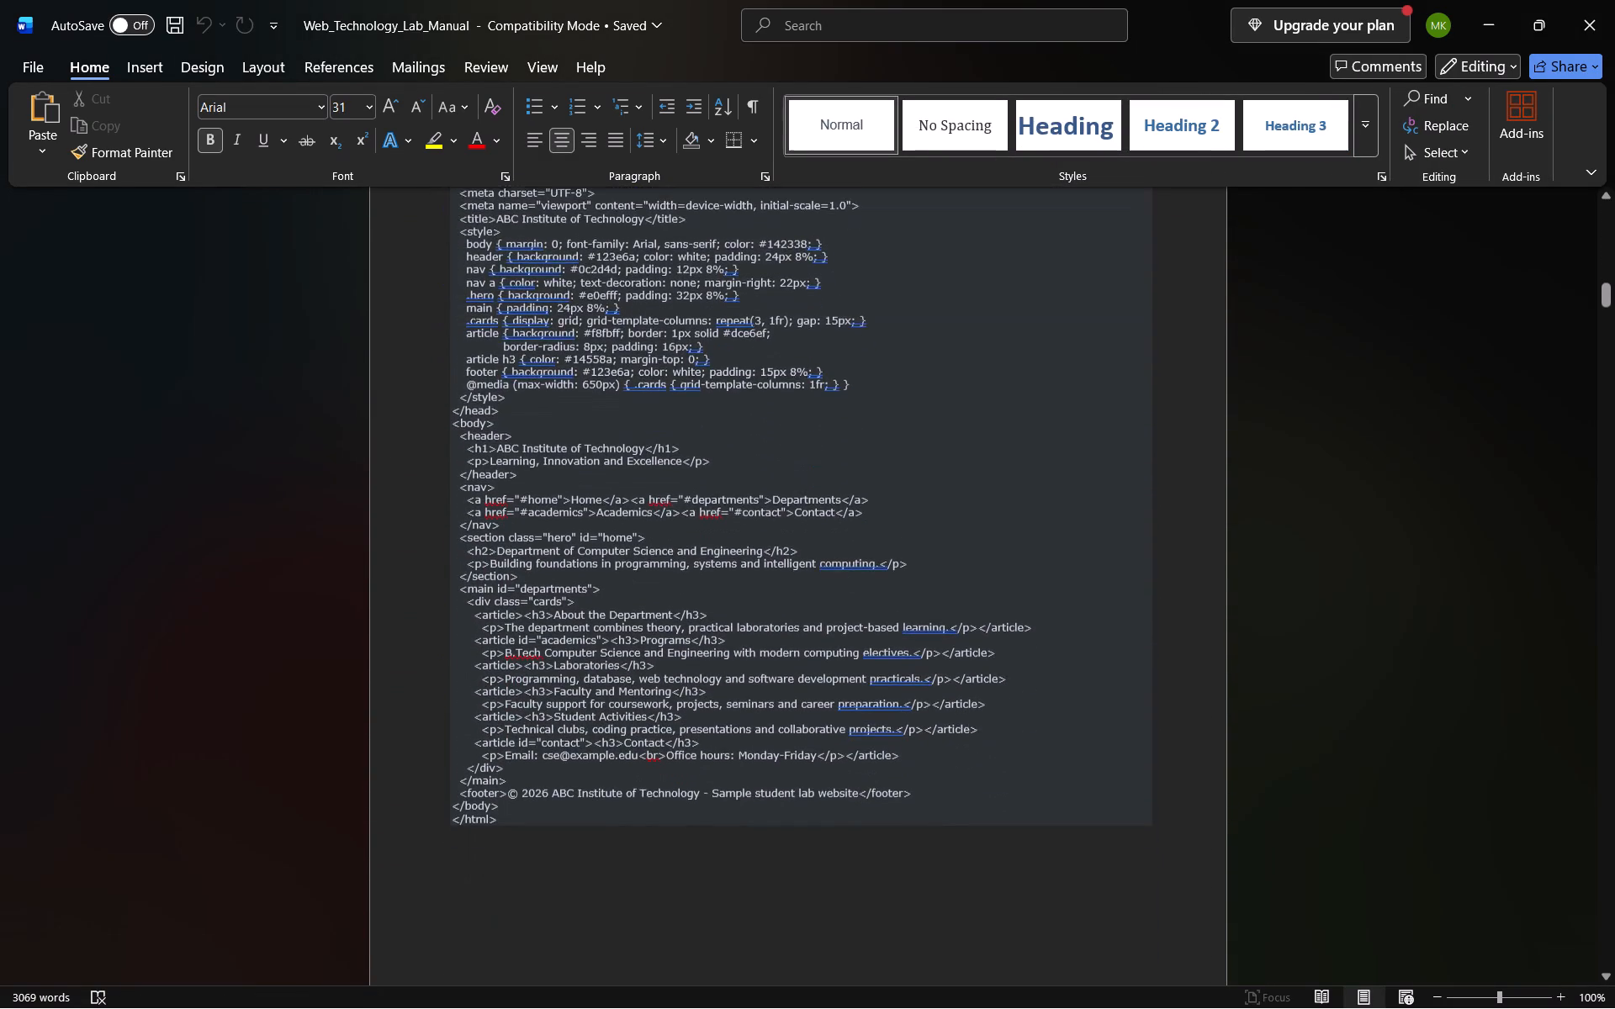
{"action": "scroll", "coordinate": [968, 442], "scroll_direction": "down", "scroll_amount": 4}
{"action": "scroll", "coordinate": [968, 442], "scroll_direction": "up", "scroll_amount": 14}
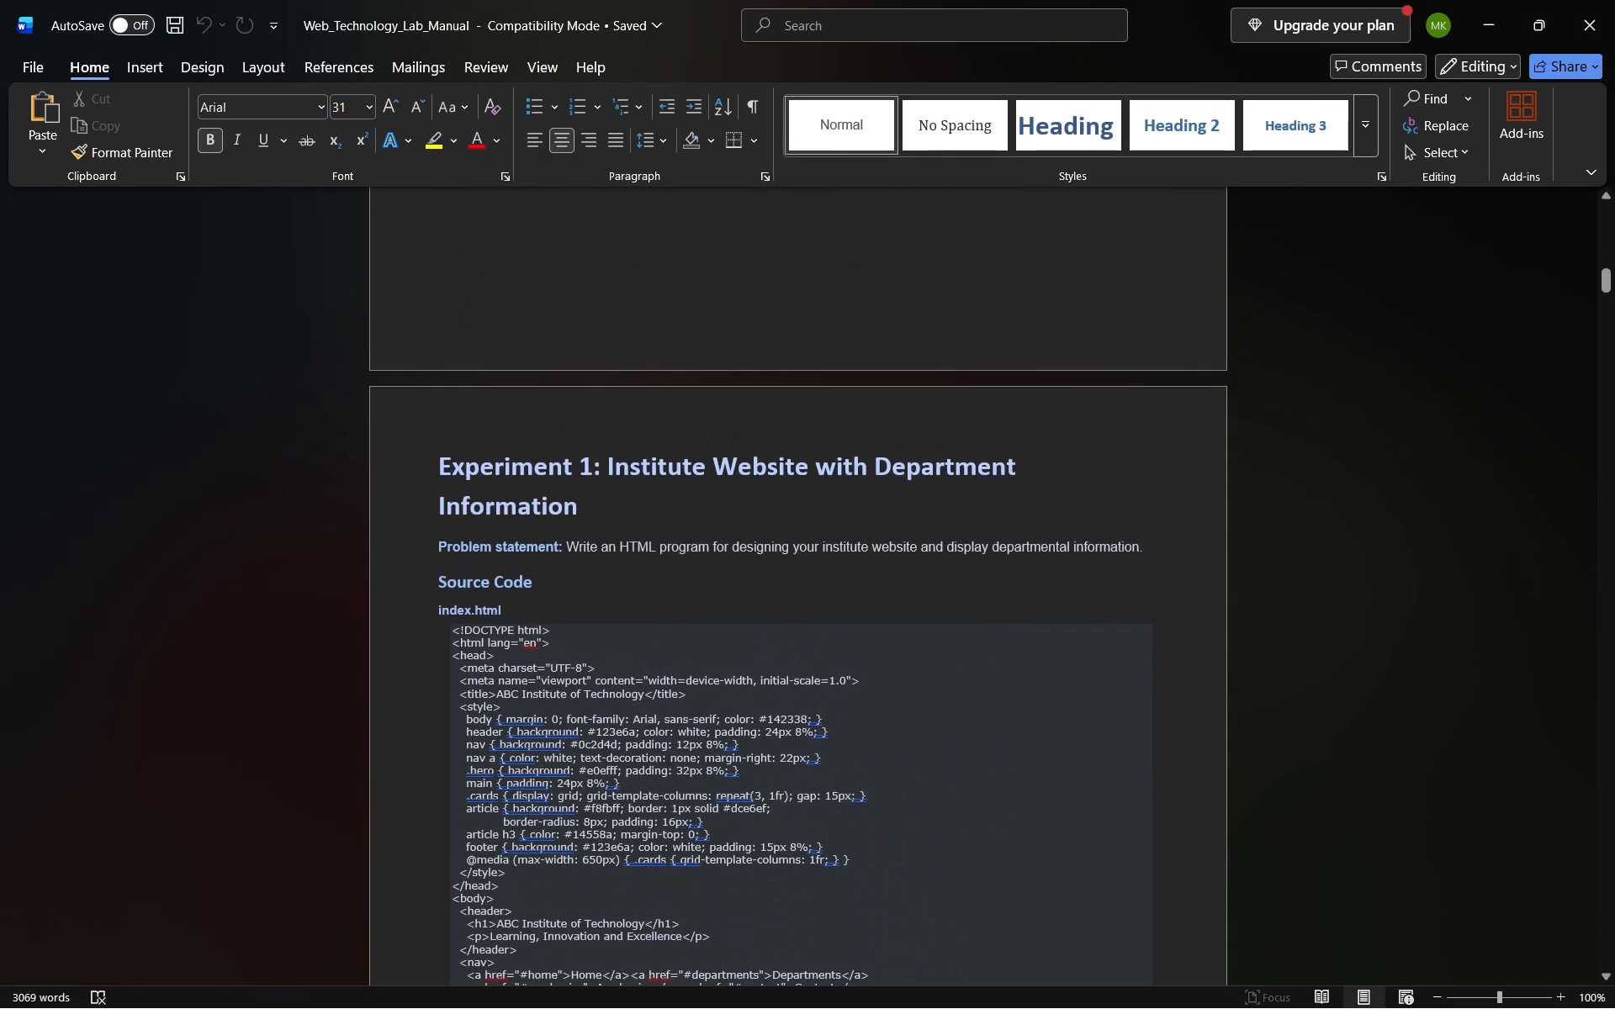
{"action": "left_click", "coordinate": [1093, 486]}
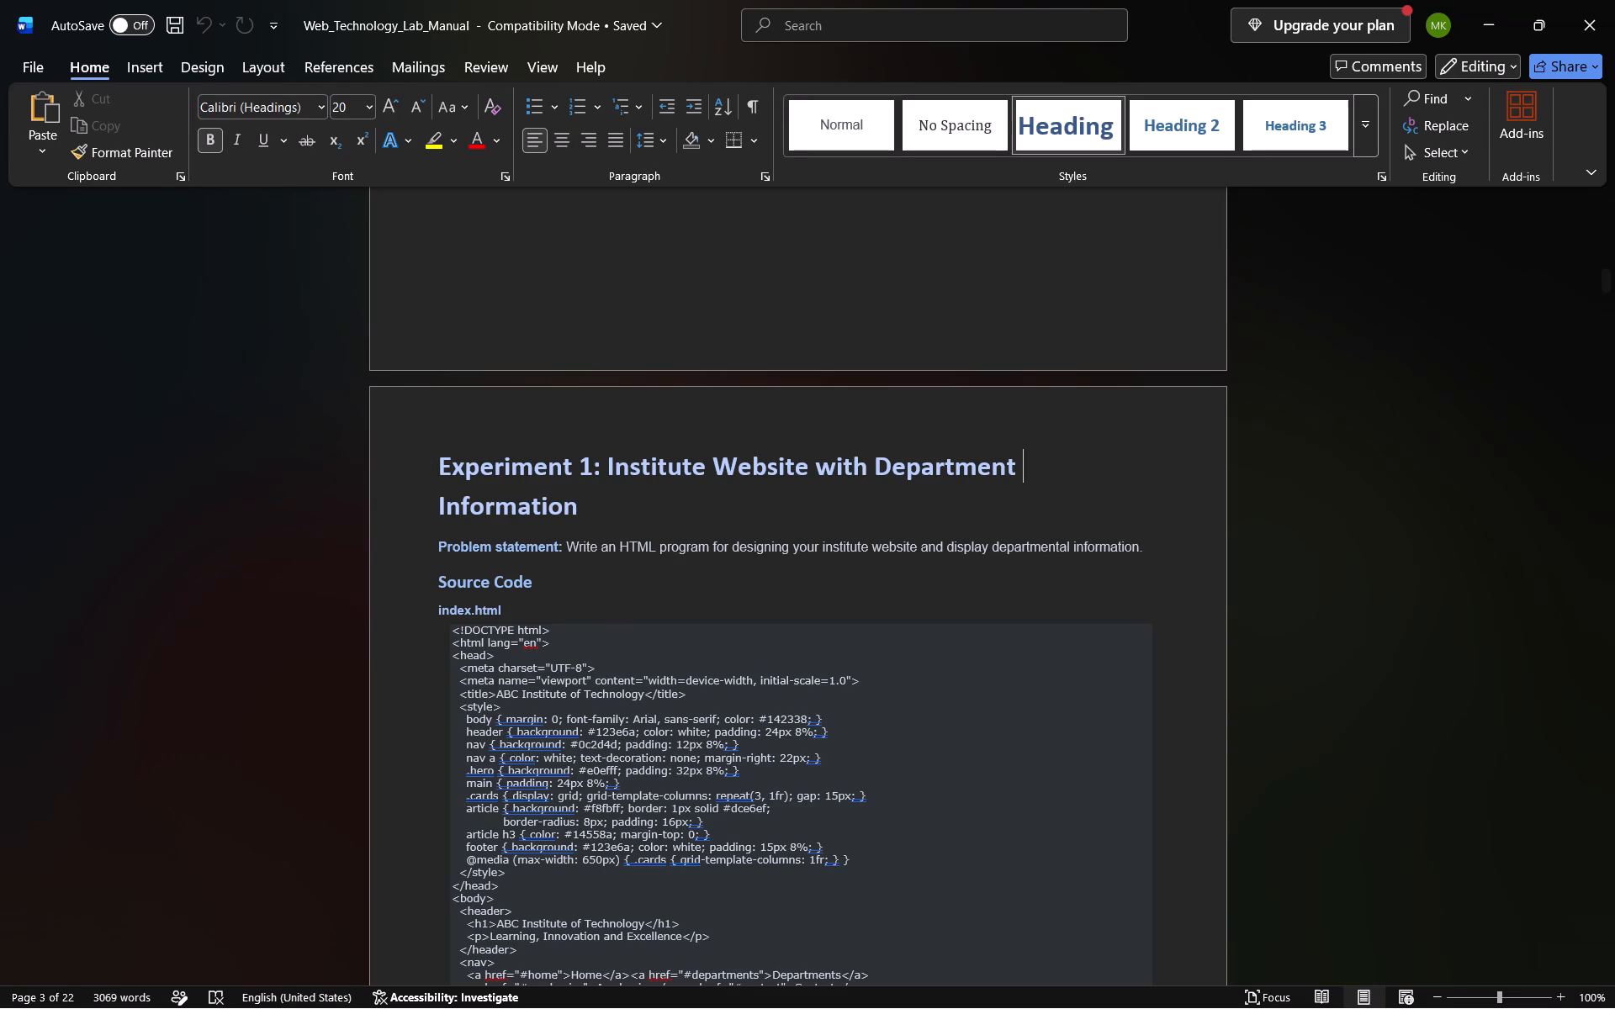
{"action": "left_click", "coordinate": [209, 59]}
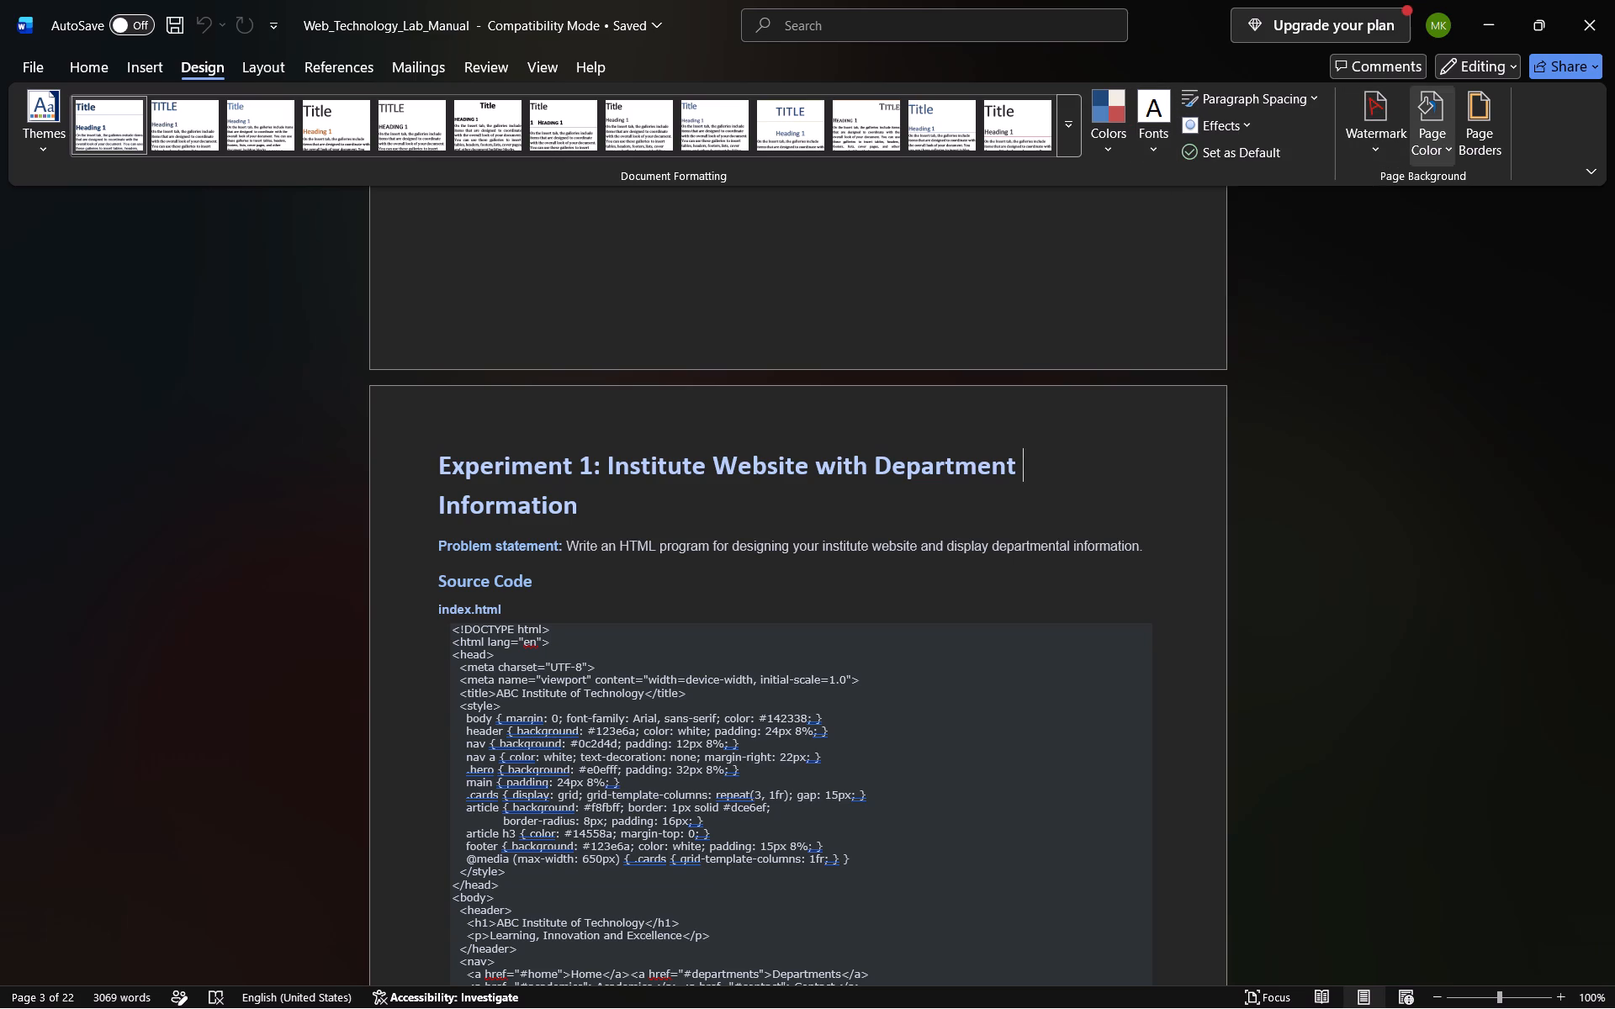
{"action": "left_click", "coordinate": [1477, 146]}
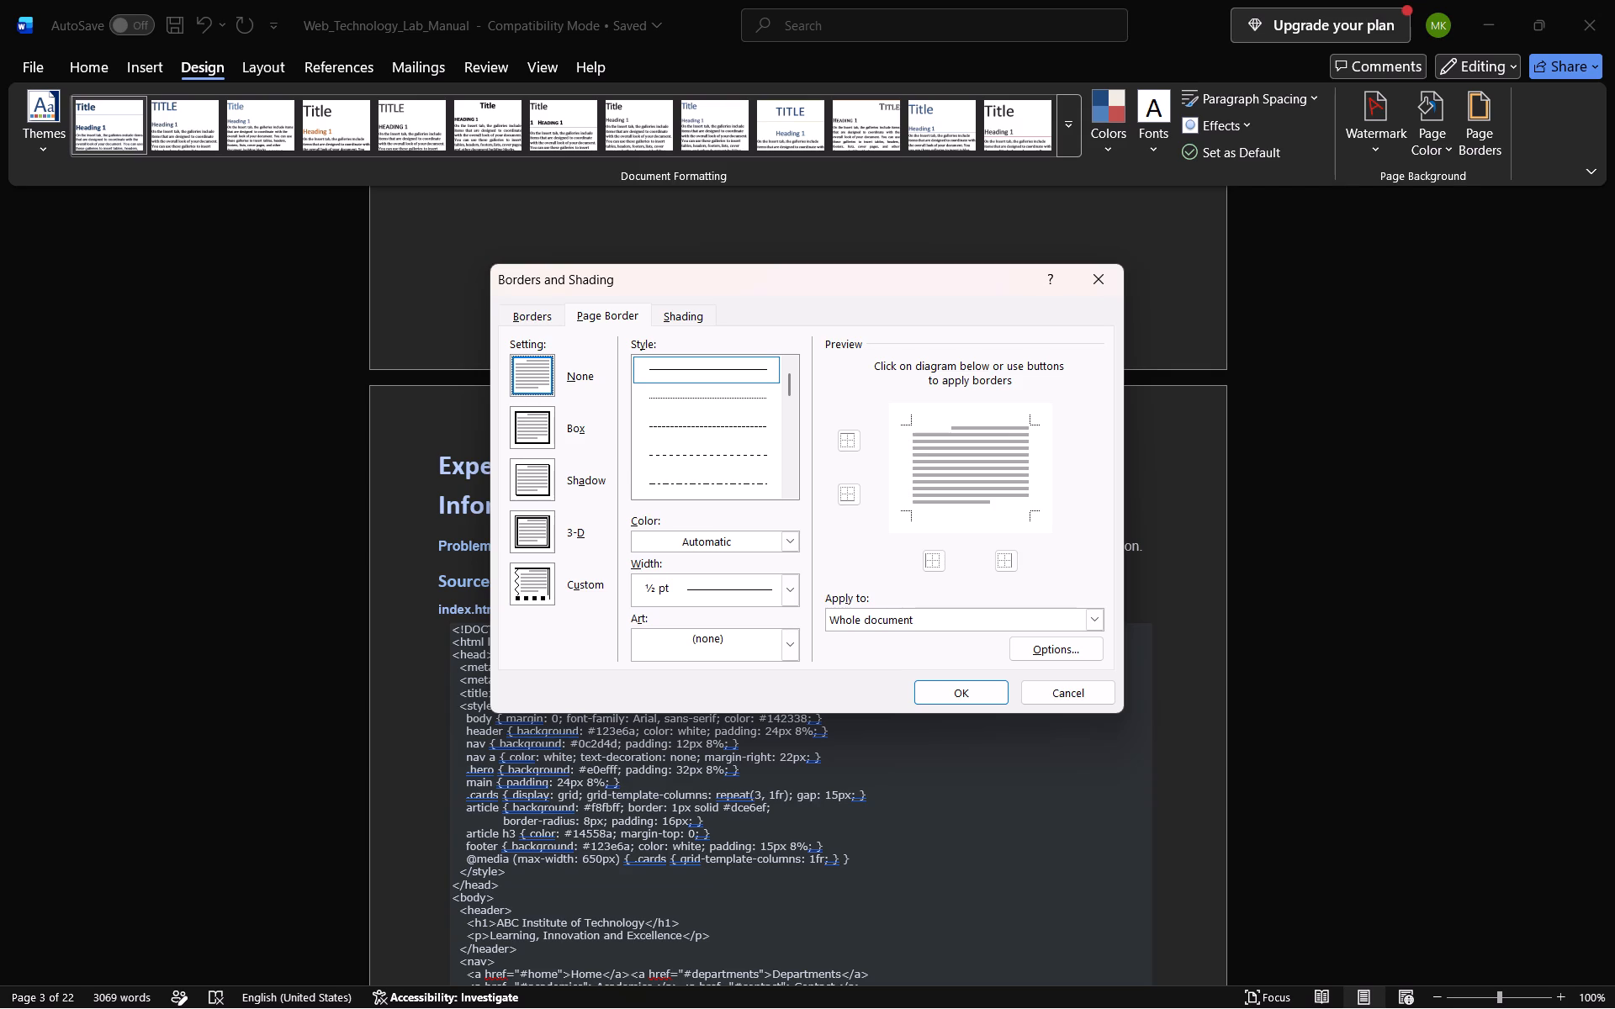
{"action": "left_click", "coordinate": [710, 404]}
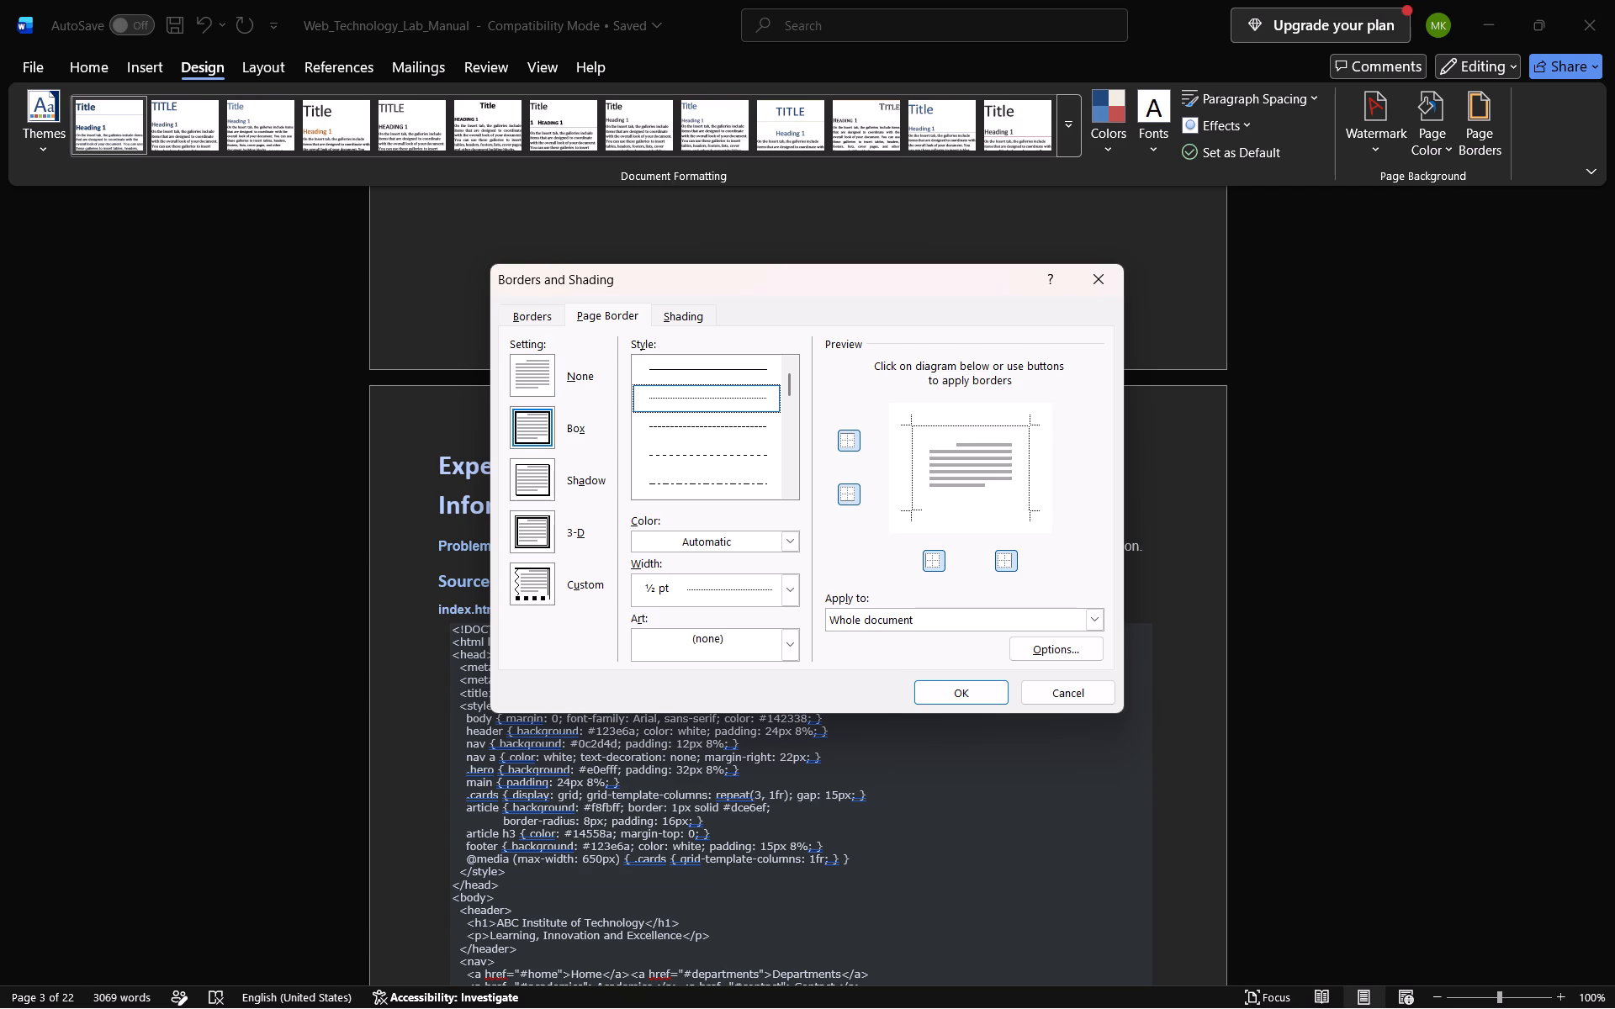
{"action": "left_click", "coordinate": [710, 373]}
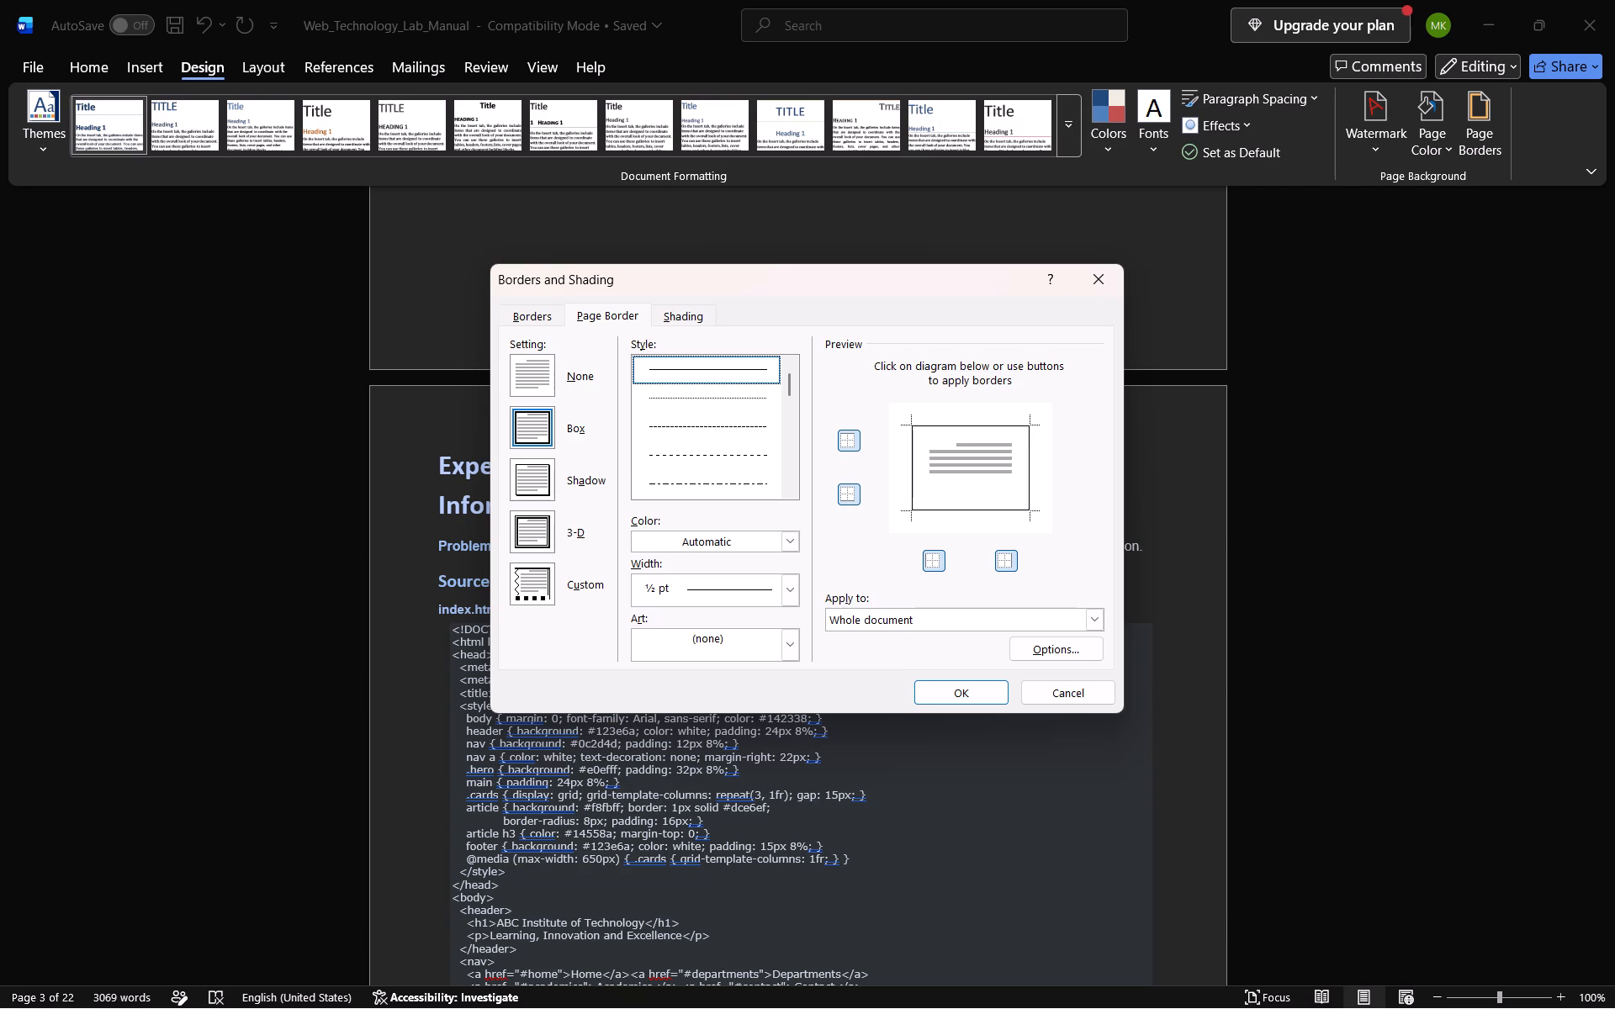
{"action": "left_click", "coordinate": [699, 410]}
{"action": "left_click", "coordinate": [699, 368]}
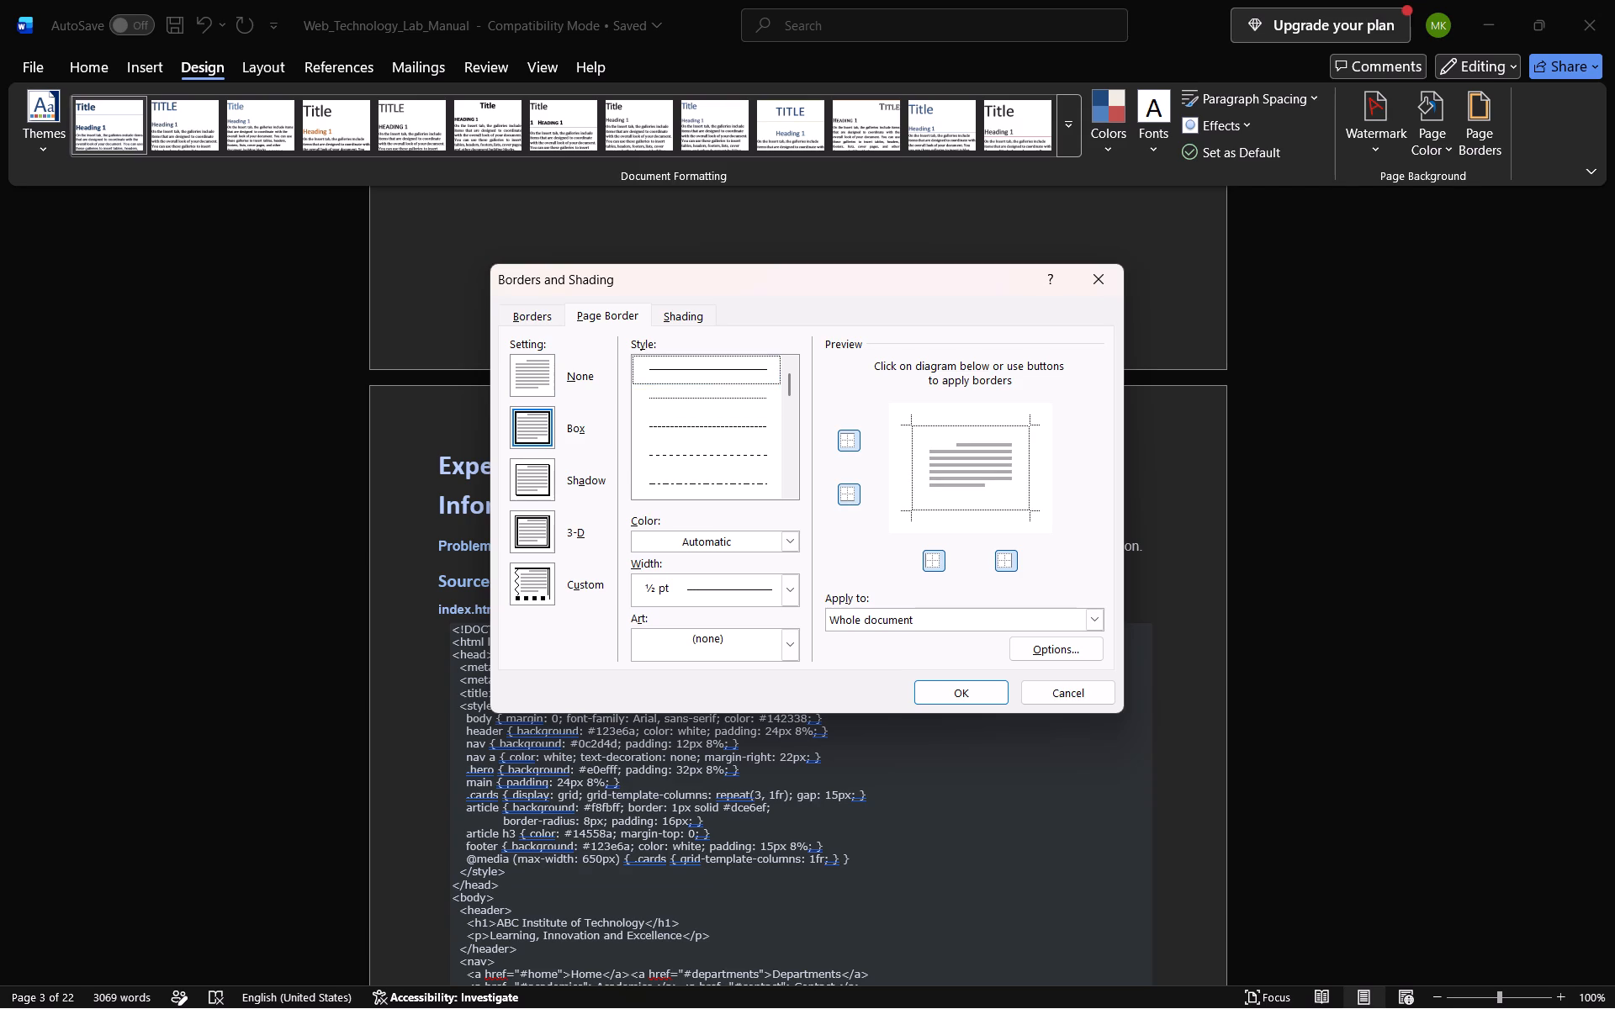
{"action": "left_click", "coordinate": [945, 688]}
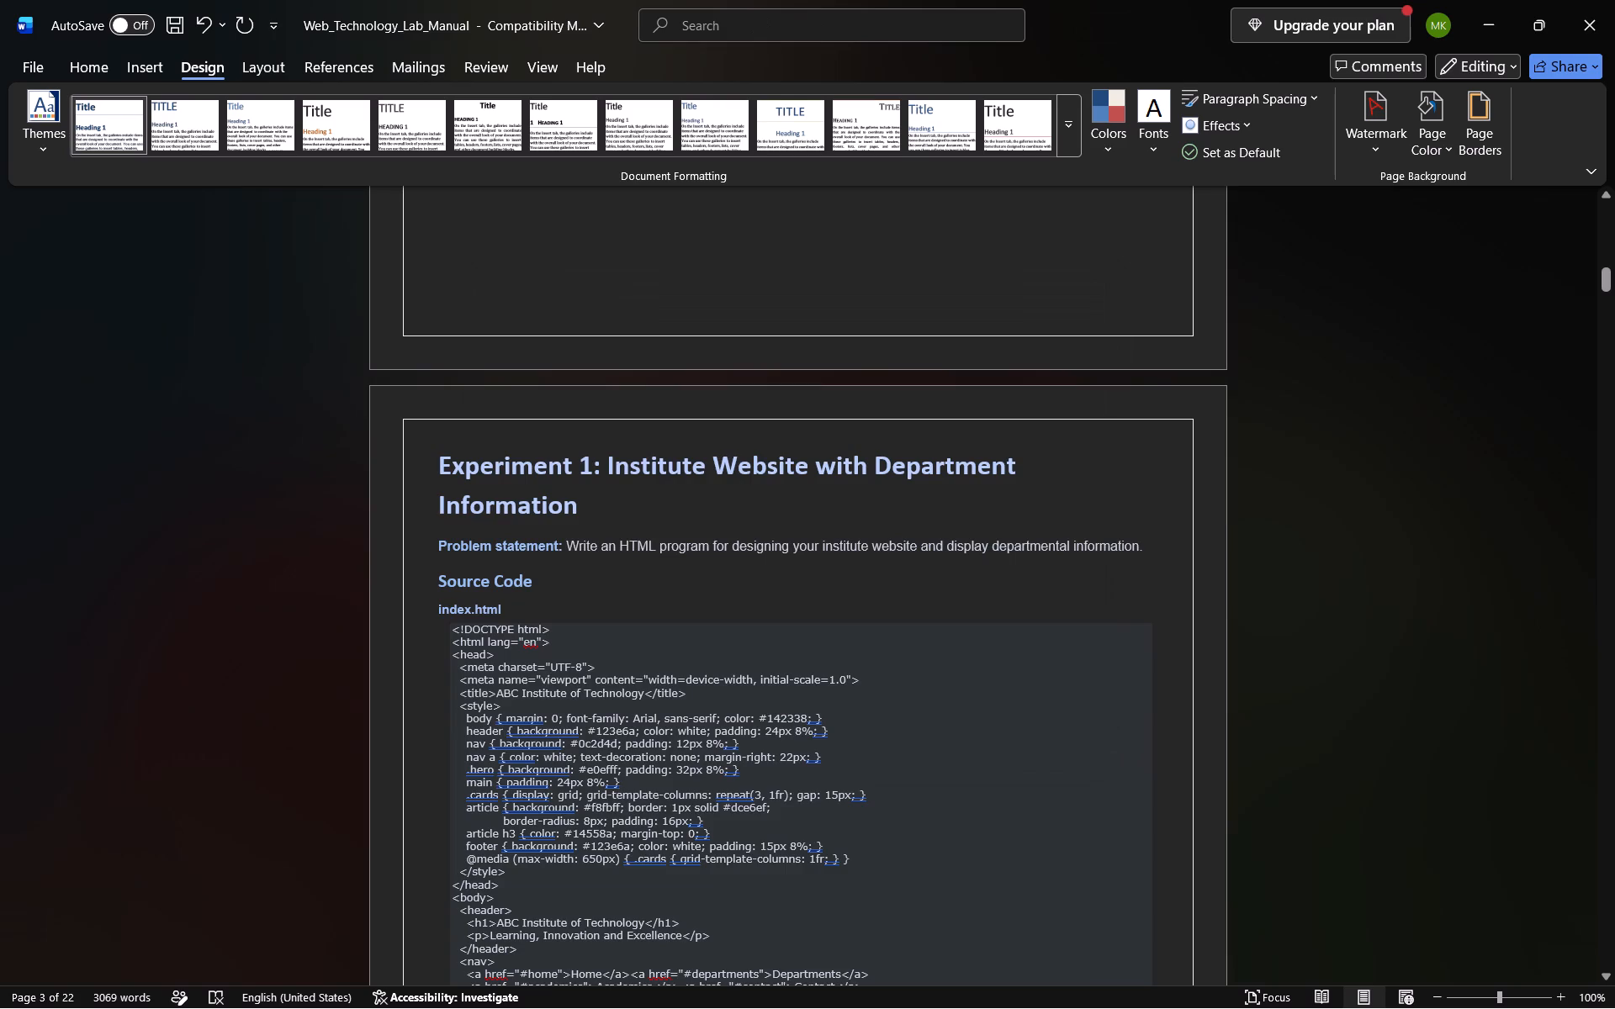
Check the page border on every page of the lab manual, from Experiment 1 through the end of Experiment 12.
{"action": "scroll", "coordinate": [945, 688], "scroll_direction": "down", "scroll_amount": 19}
{"action": "scroll", "coordinate": [945, 688], "scroll_direction": "down", "scroll_amount": 17}
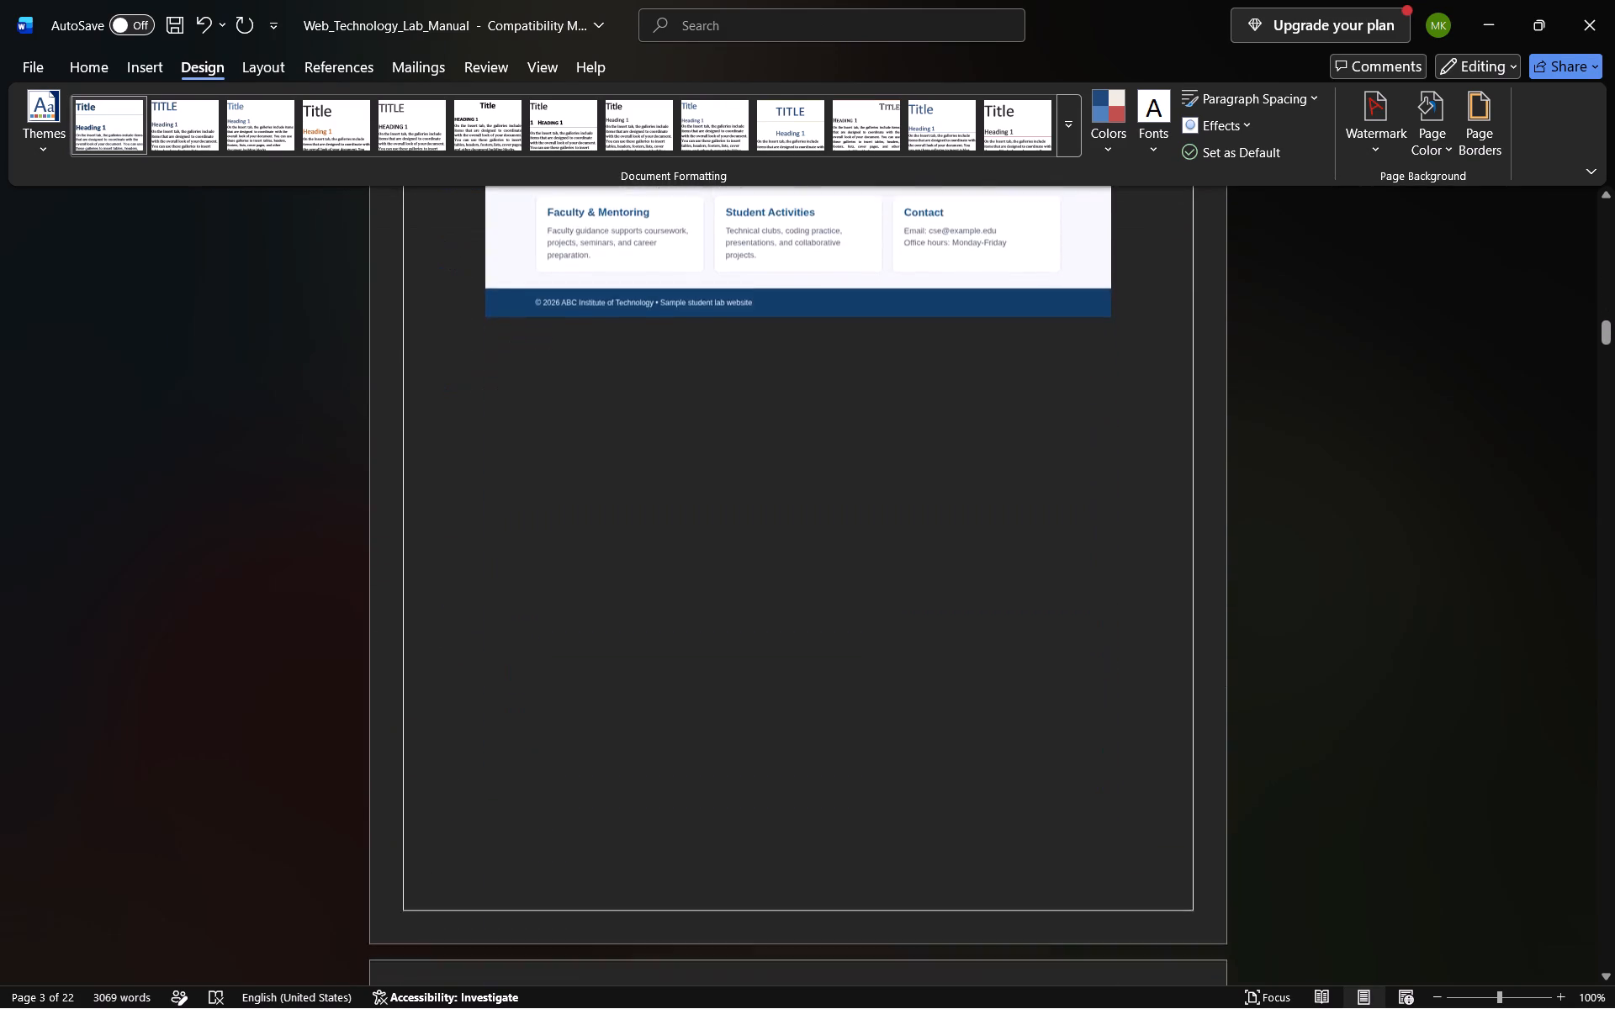
{"action": "scroll", "coordinate": [945, 688], "scroll_direction": "down", "scroll_amount": 20}
{"action": "scroll", "coordinate": [945, 688], "scroll_direction": "down", "scroll_amount": 20}
{"action": "scroll", "coordinate": [945, 688], "scroll_direction": "down", "scroll_amount": 4}
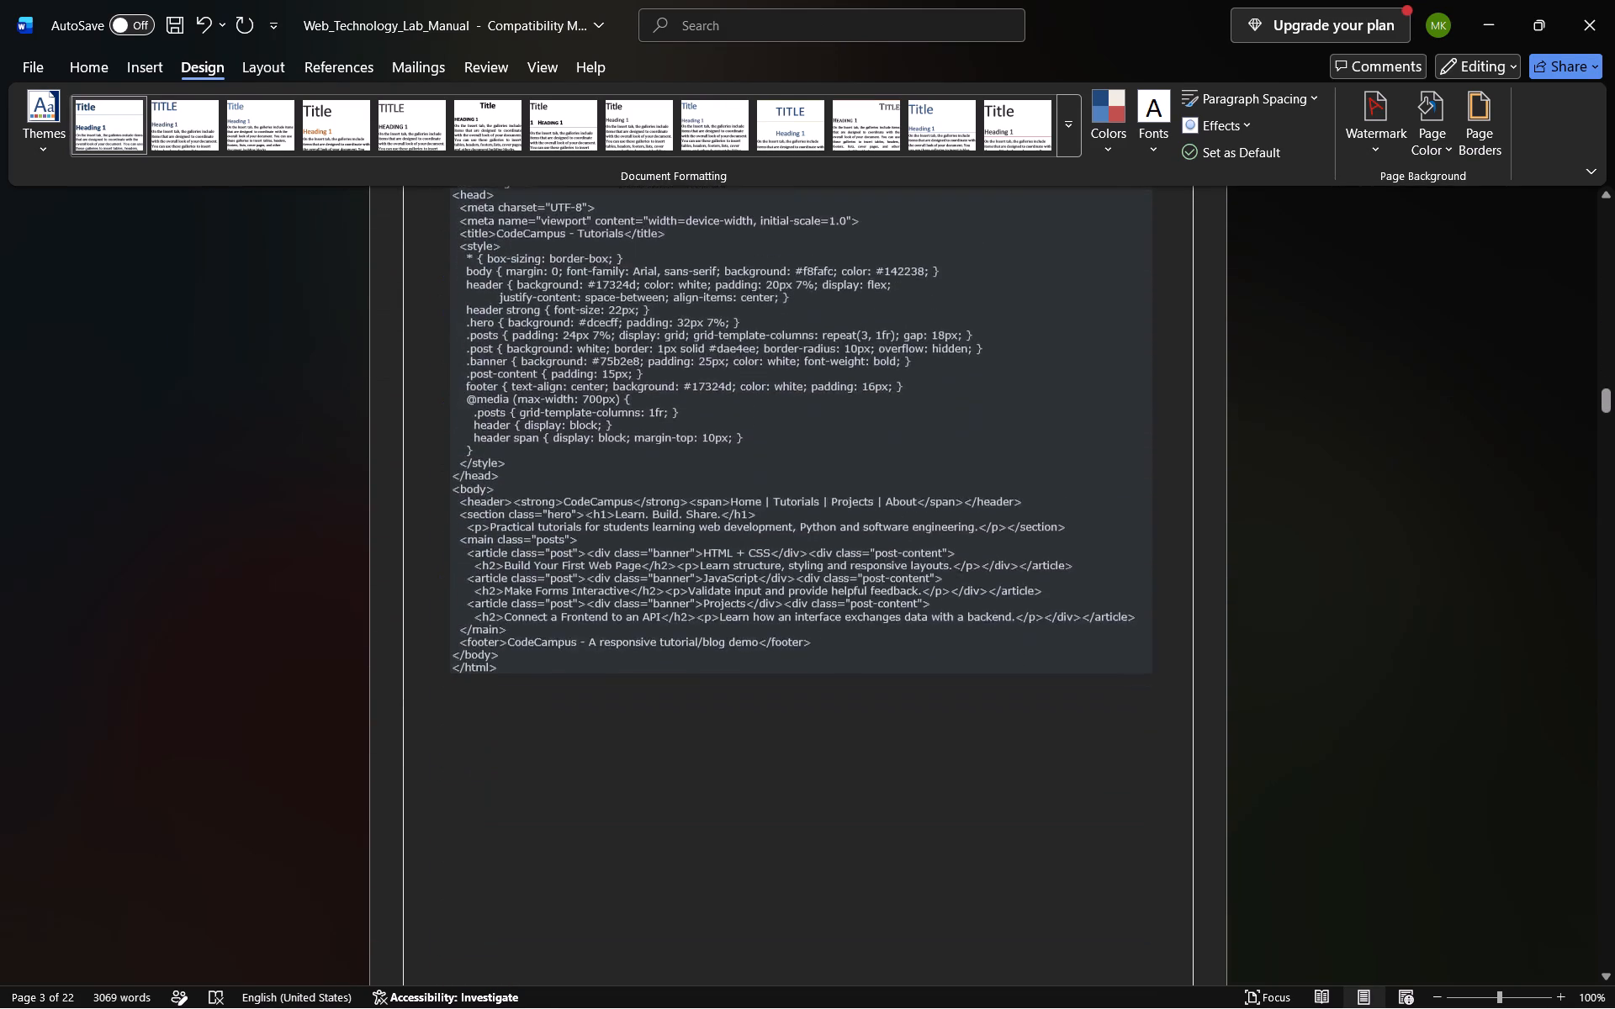
{"action": "scroll", "coordinate": [945, 688], "scroll_direction": "down", "scroll_amount": 13}
{"action": "scroll", "coordinate": [945, 688], "scroll_direction": "down", "scroll_amount": 13}
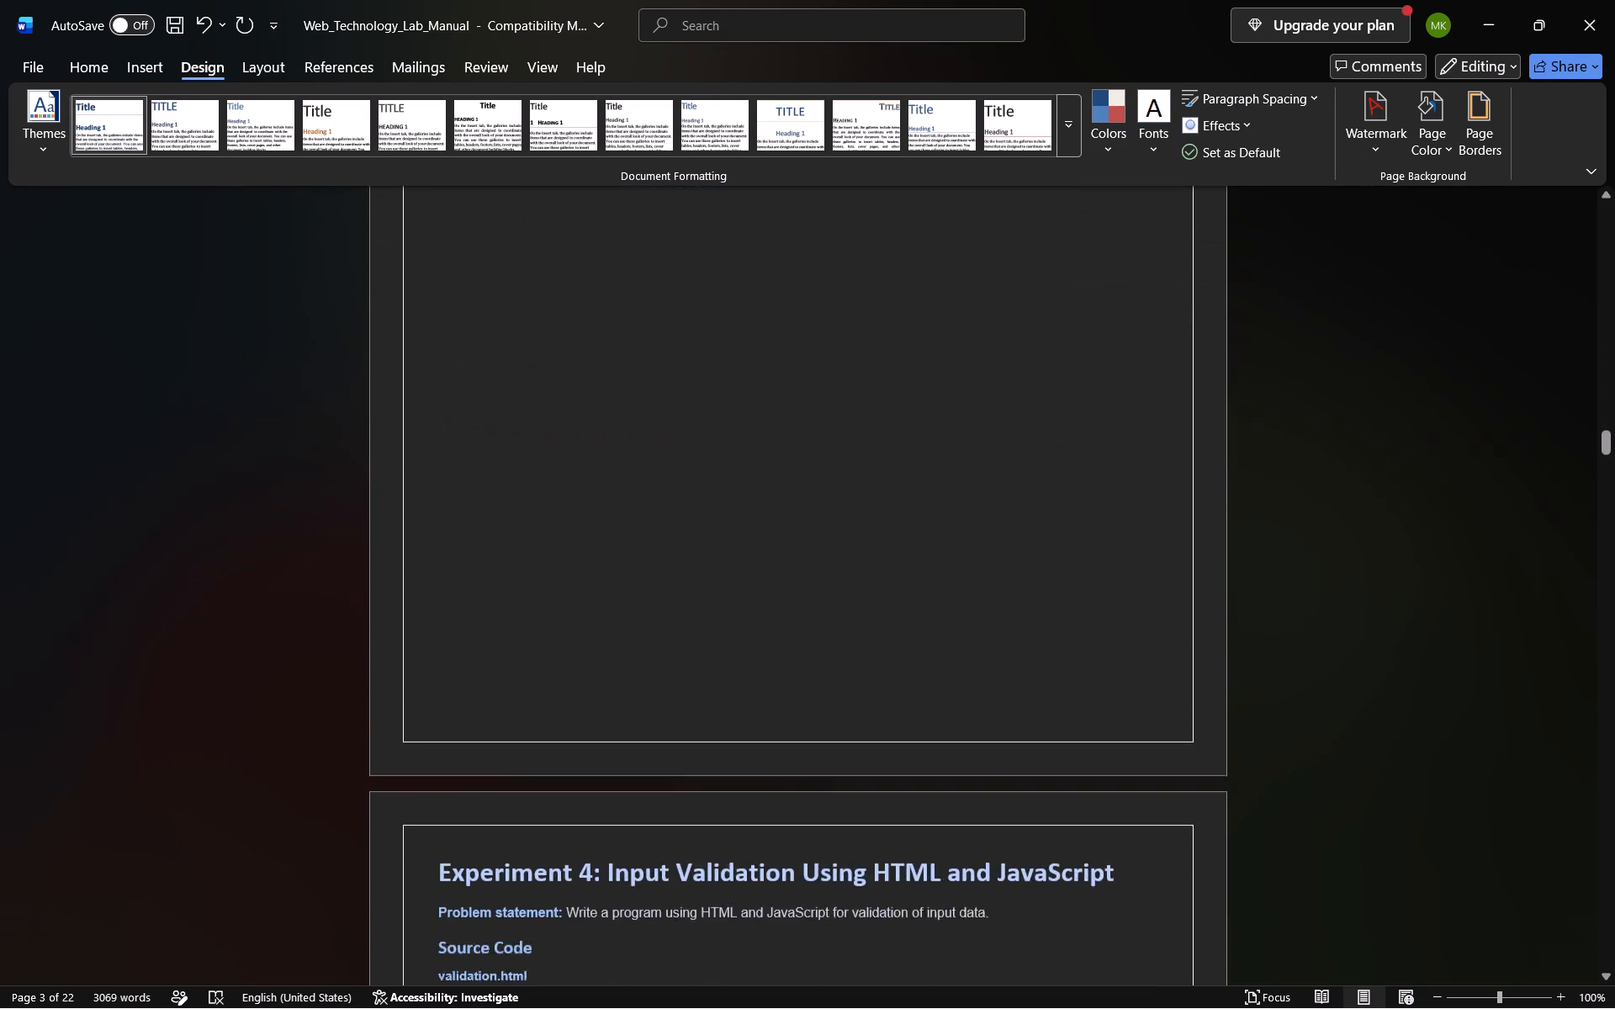
{"action": "scroll", "coordinate": [945, 688], "scroll_direction": "down", "scroll_amount": 20}
{"action": "scroll", "coordinate": [945, 688], "scroll_direction": "down", "scroll_amount": 19}
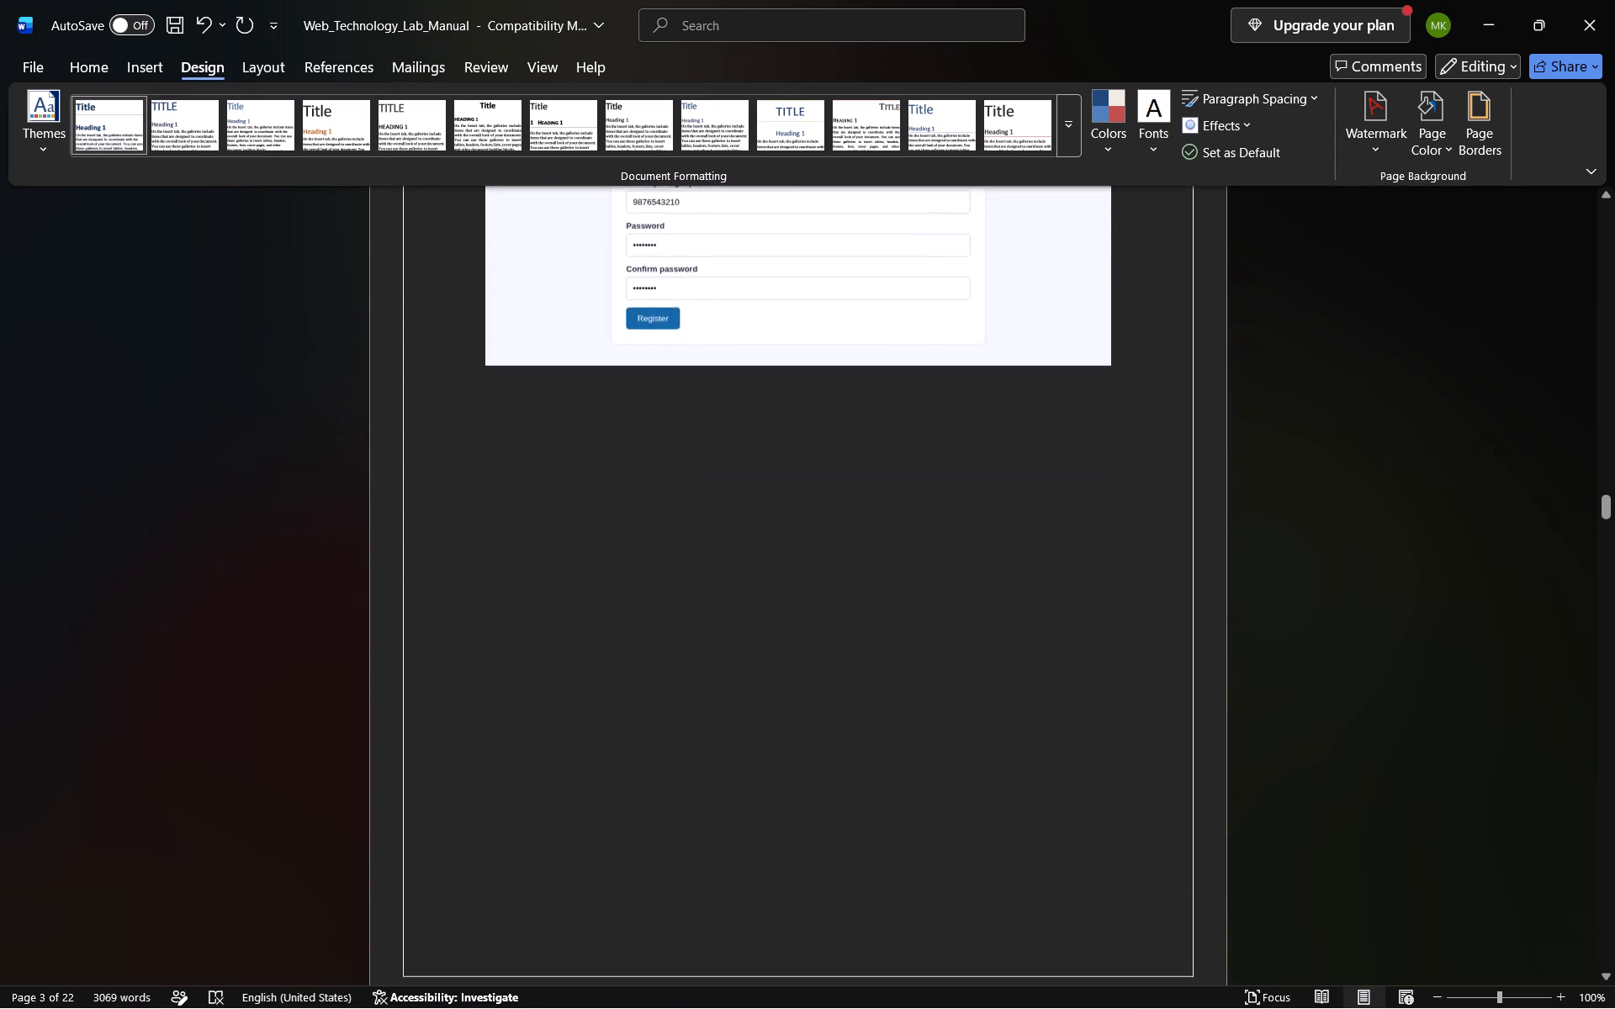
{"action": "scroll", "coordinate": [945, 688], "scroll_direction": "down", "scroll_amount": 17}
{"action": "scroll", "coordinate": [945, 688], "scroll_direction": "down", "scroll_amount": 20}
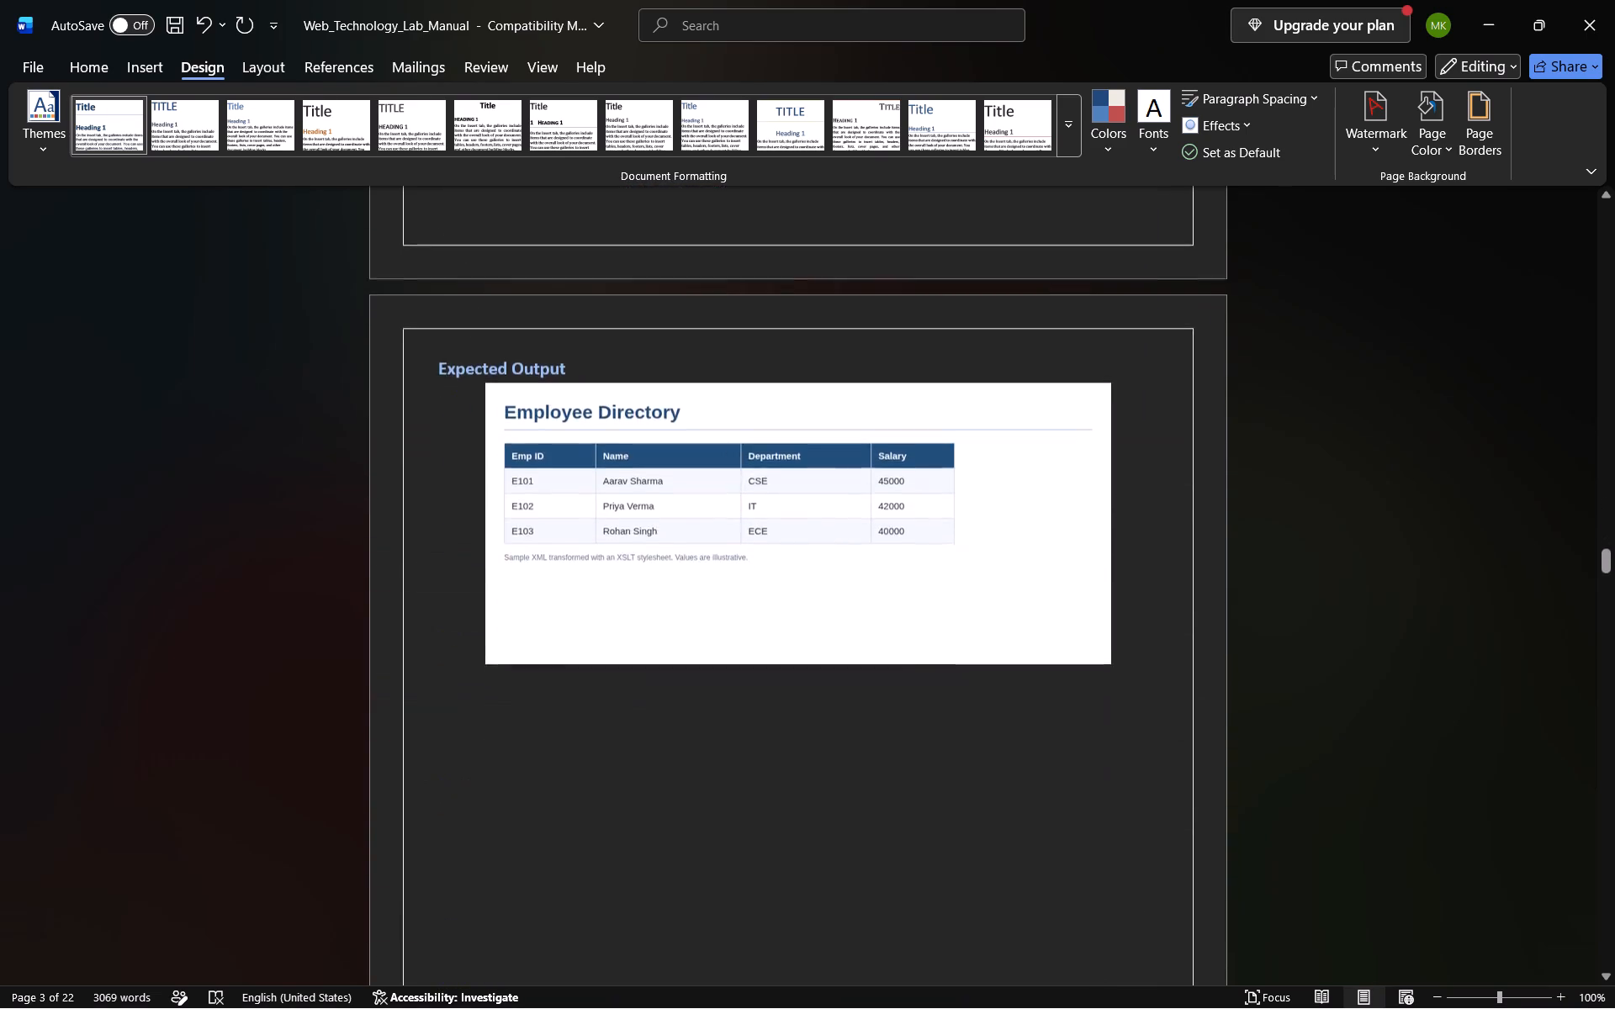
{"action": "scroll", "coordinate": [945, 688], "scroll_direction": "down", "scroll_amount": 11}
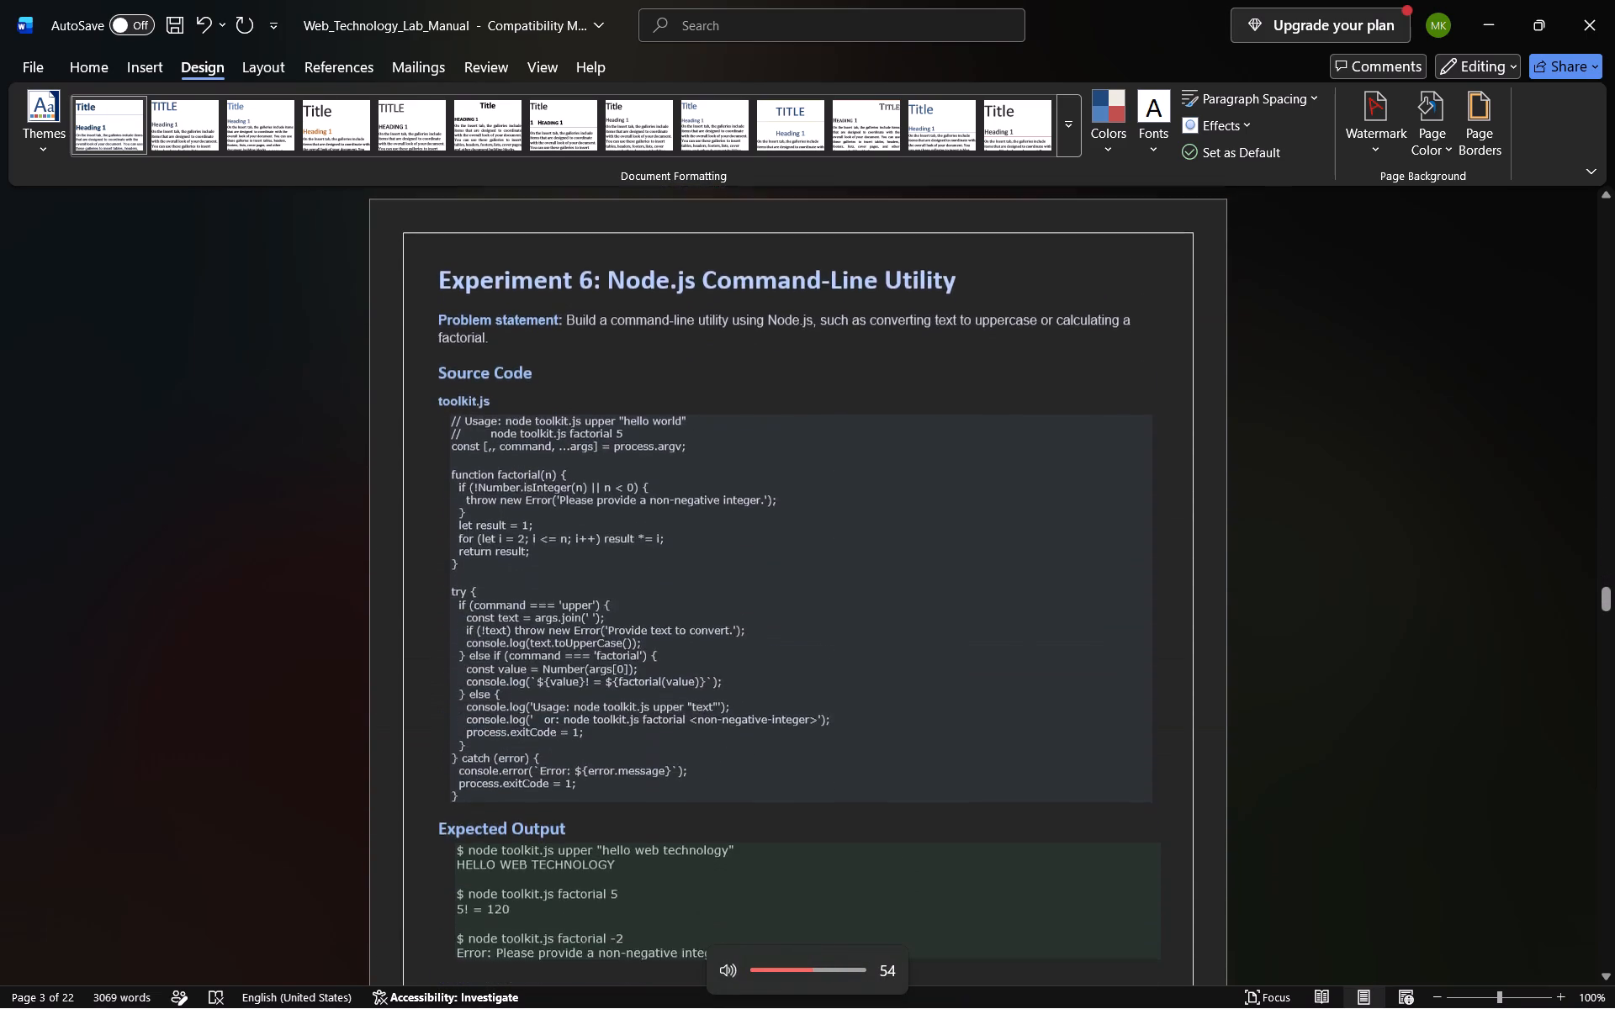
{"action": "scroll", "coordinate": [945, 688], "scroll_direction": "down", "scroll_amount": 12}
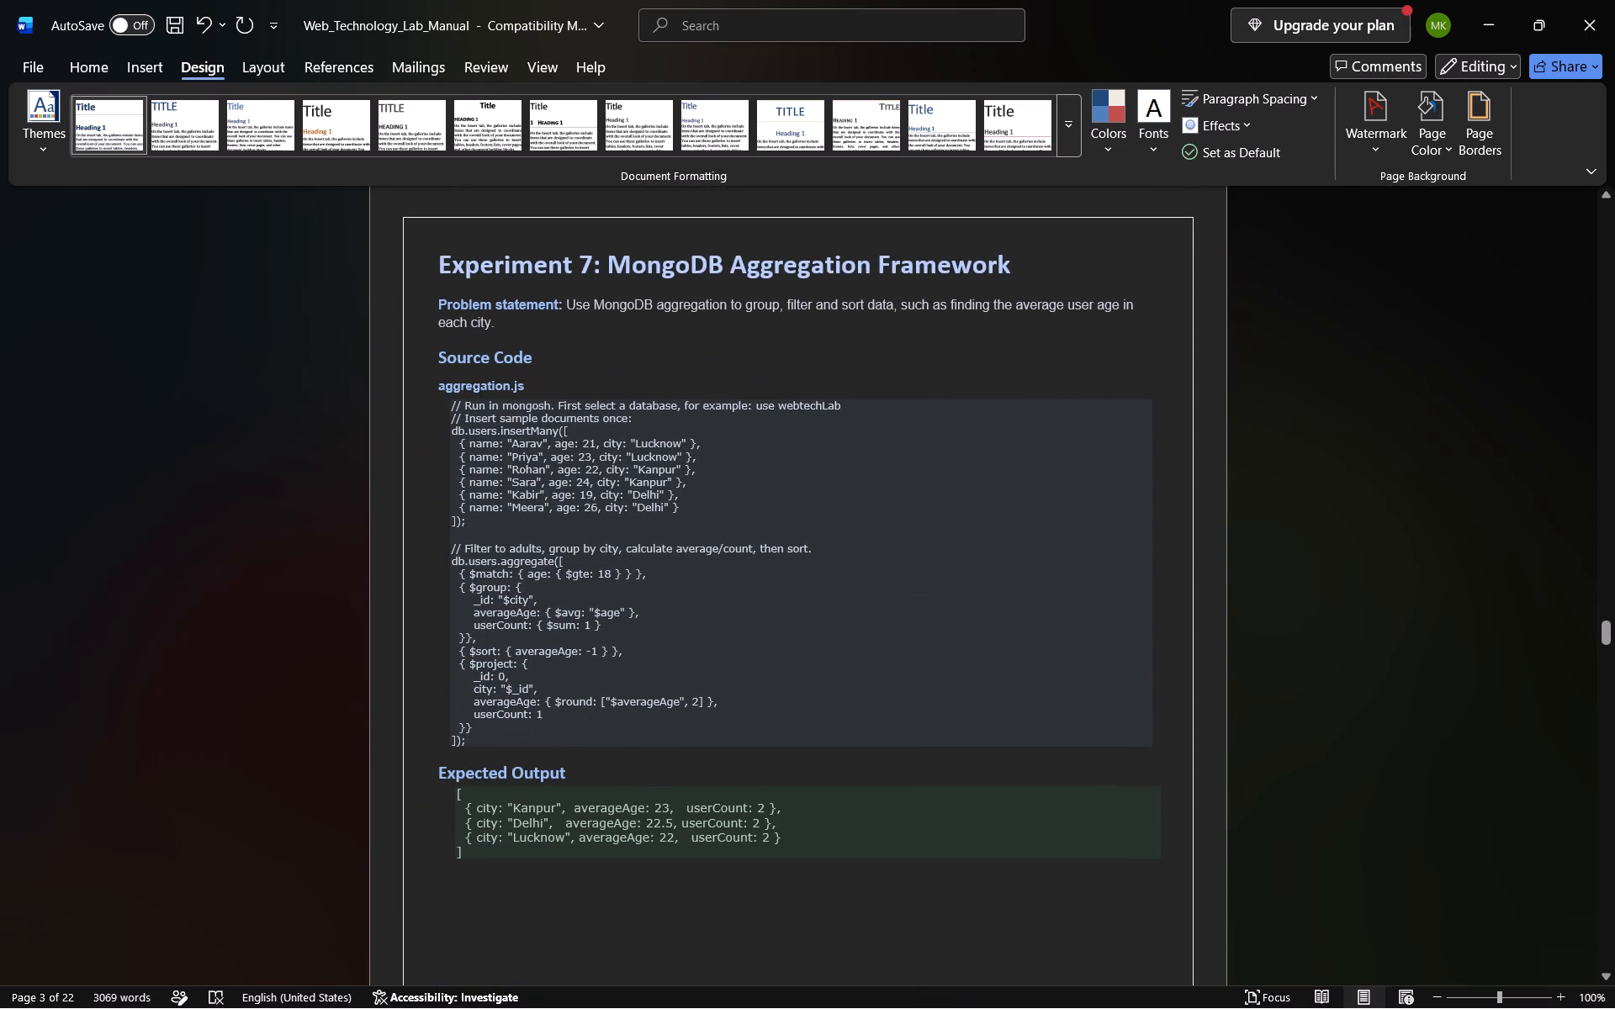
{"action": "scroll", "coordinate": [945, 688], "scroll_direction": "down", "scroll_amount": 20}
{"action": "scroll", "coordinate": [945, 688], "scroll_direction": "down", "scroll_amount": 10}
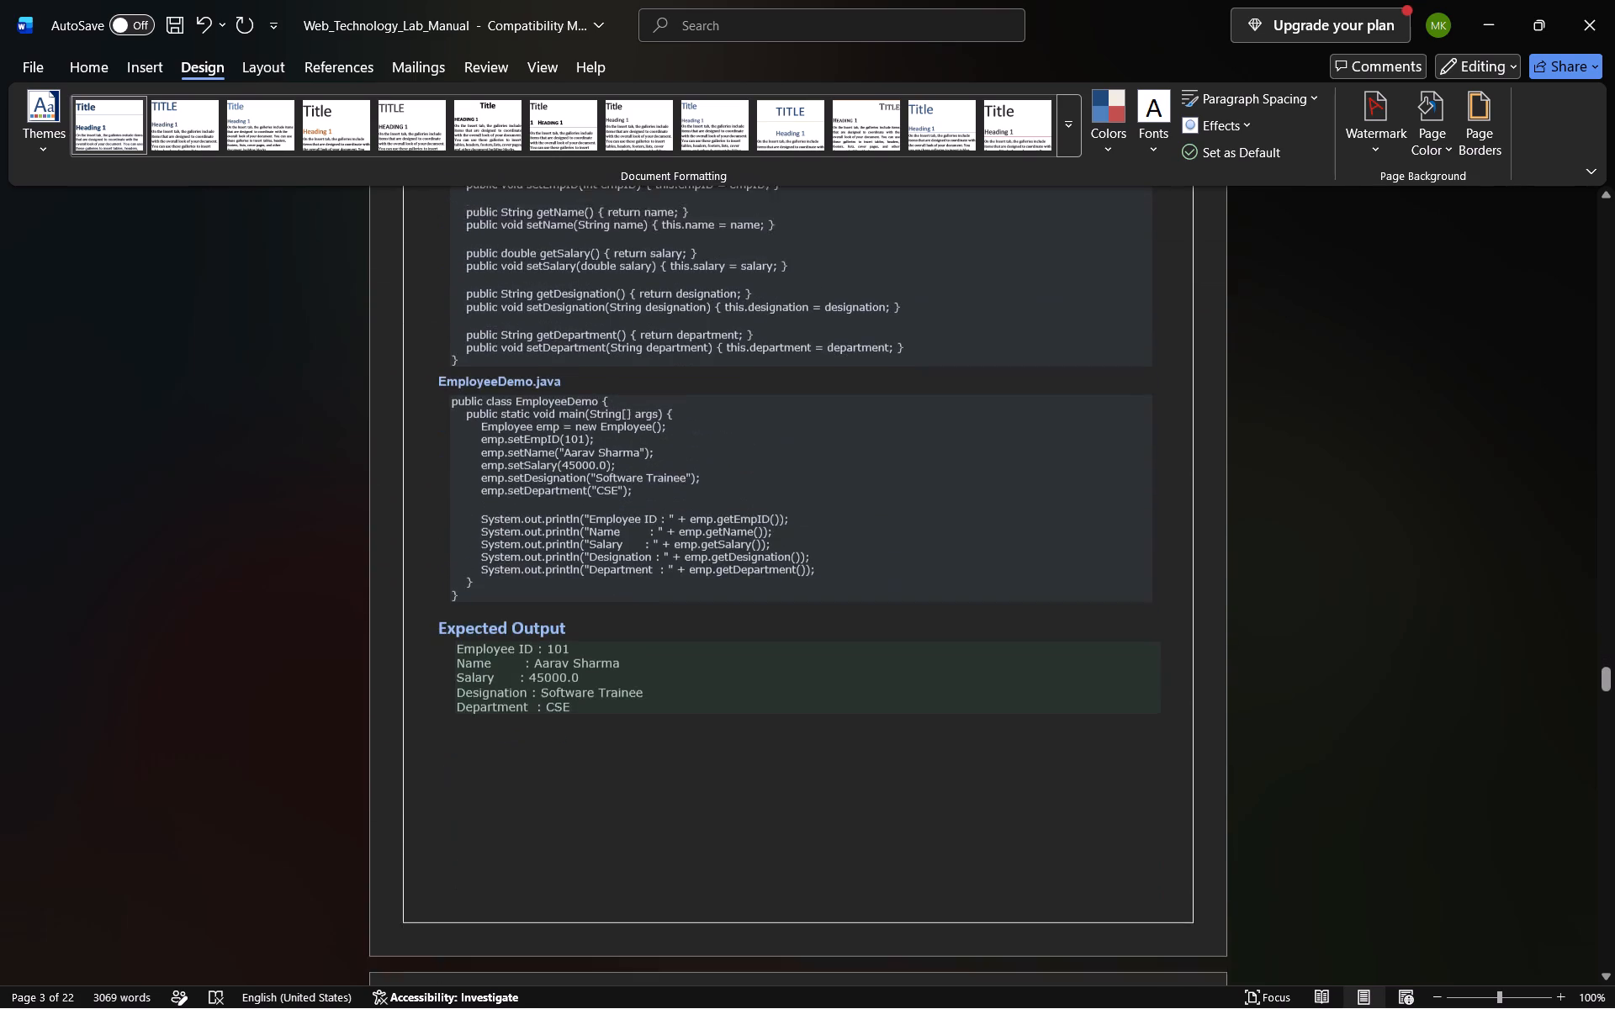
{"action": "scroll", "coordinate": [945, 688], "scroll_direction": "down", "scroll_amount": 20}
{"action": "scroll", "coordinate": [945, 688], "scroll_direction": "down", "scroll_amount": 14}
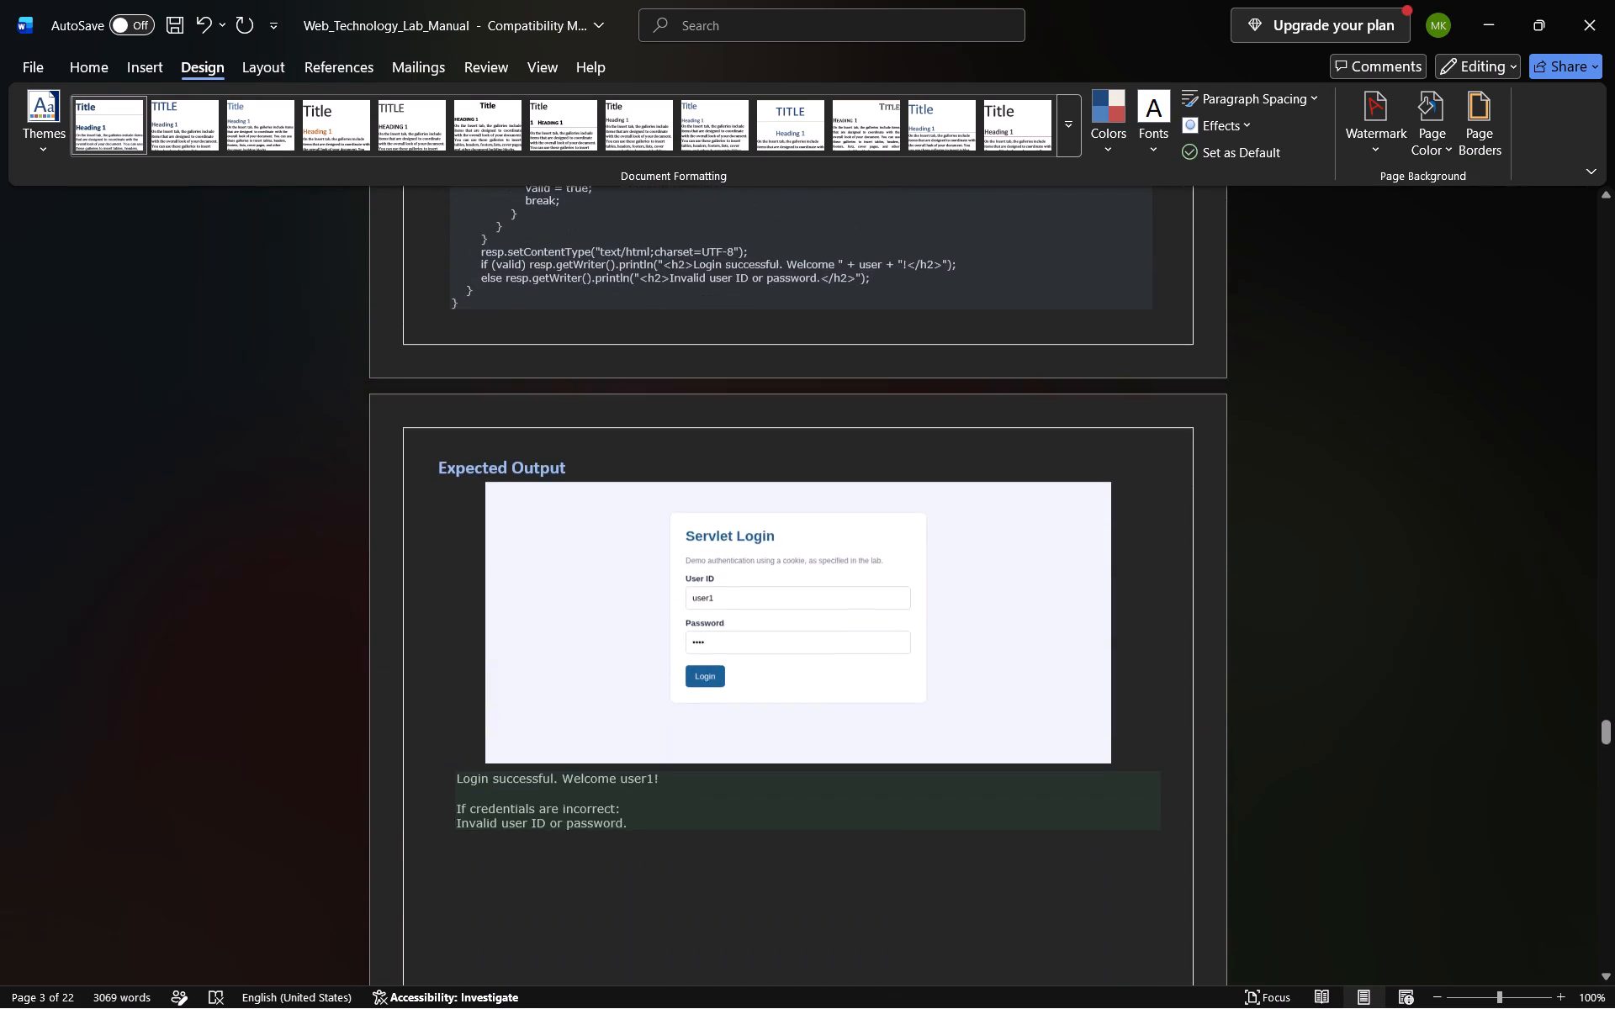
{"action": "scroll", "coordinate": [945, 688], "scroll_direction": "down", "scroll_amount": 20}
{"action": "scroll", "coordinate": [945, 688], "scroll_direction": "down", "scroll_amount": 10}
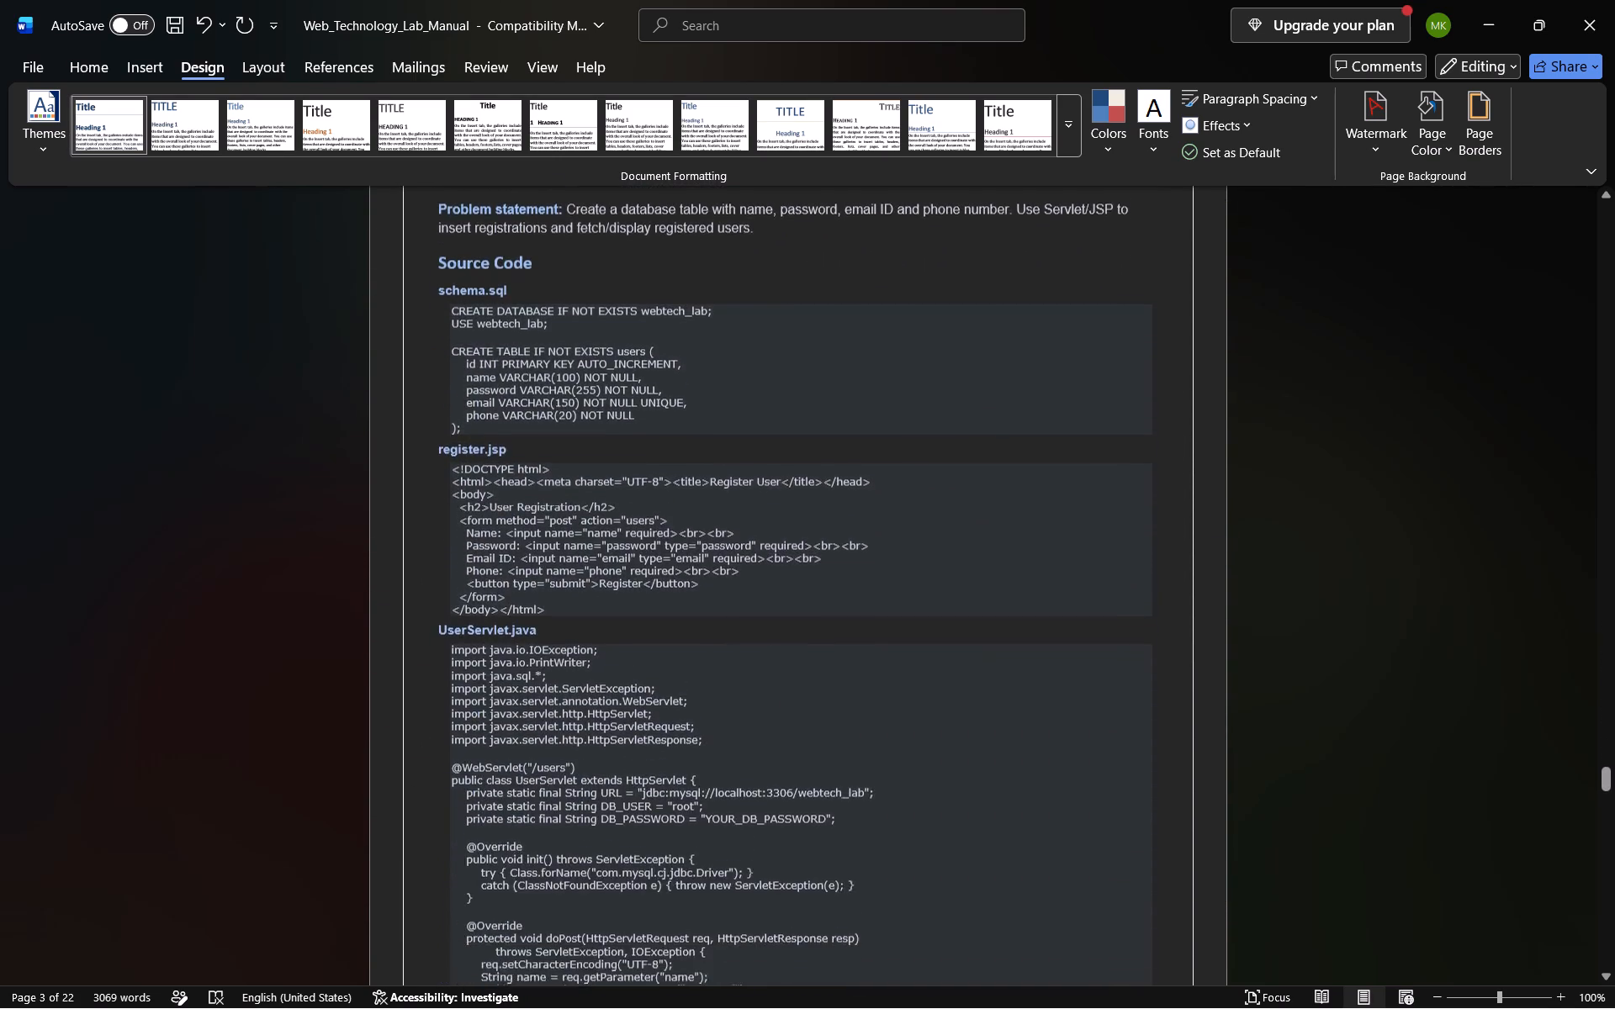
{"action": "scroll", "coordinate": [945, 688], "scroll_direction": "down", "scroll_amount": 13}
{"action": "scroll", "coordinate": [945, 688], "scroll_direction": "down", "scroll_amount": 18}
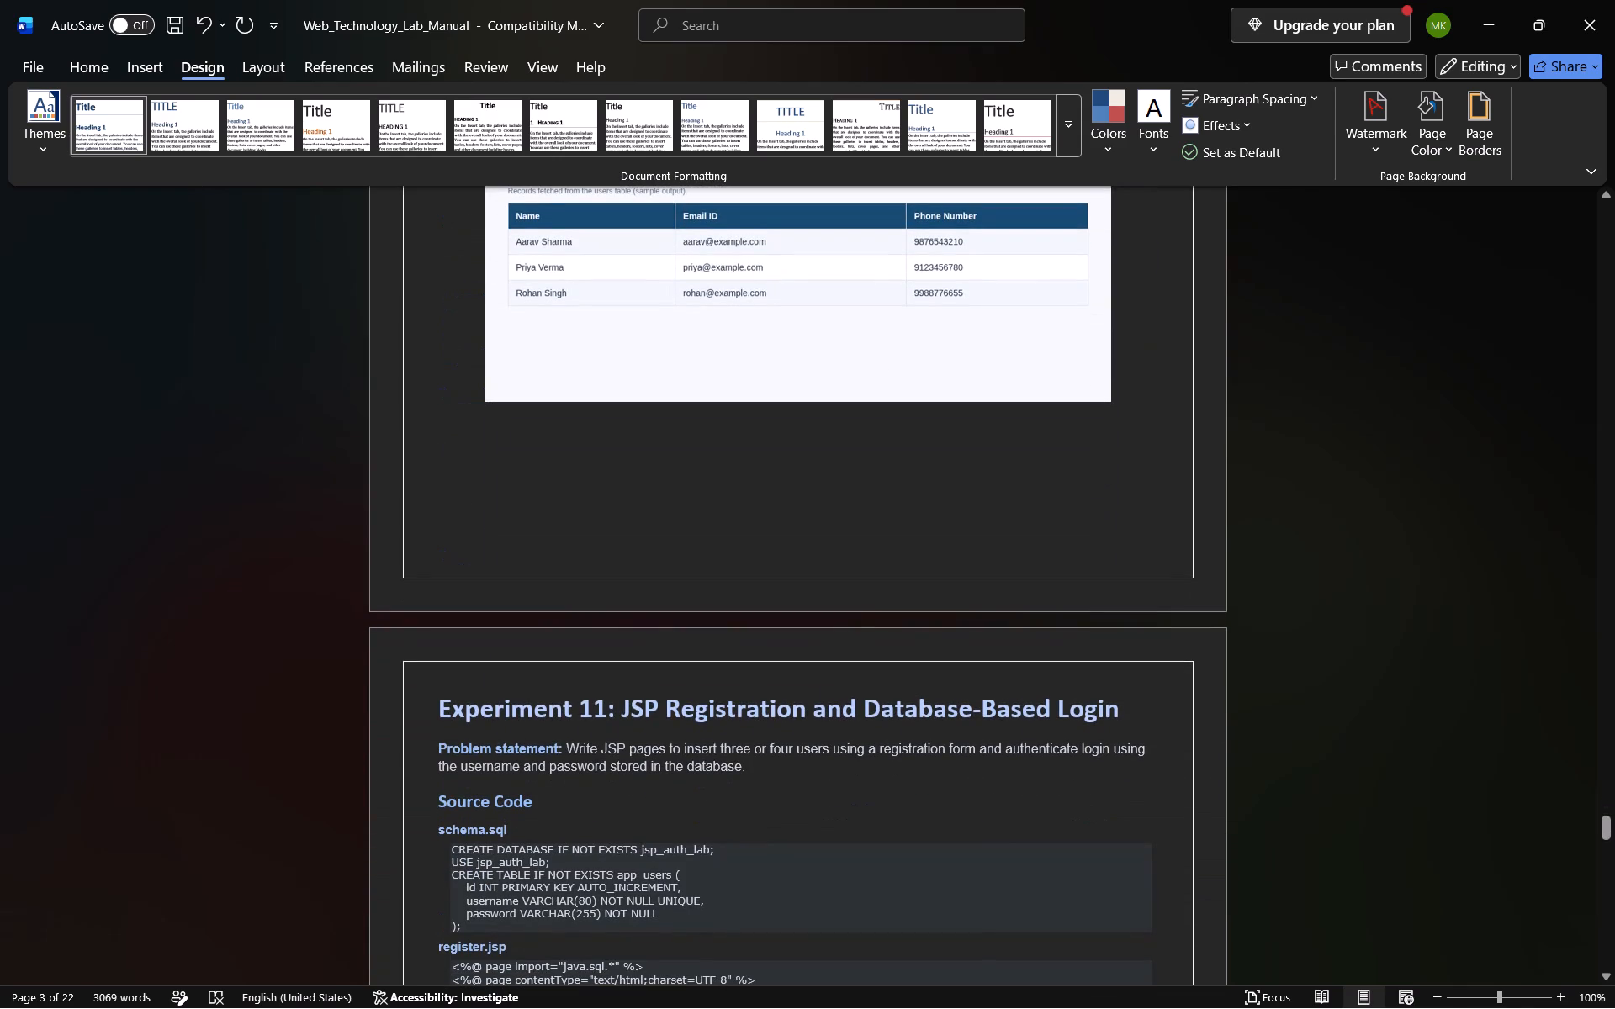
{"action": "scroll", "coordinate": [945, 688], "scroll_direction": "down", "scroll_amount": 18}
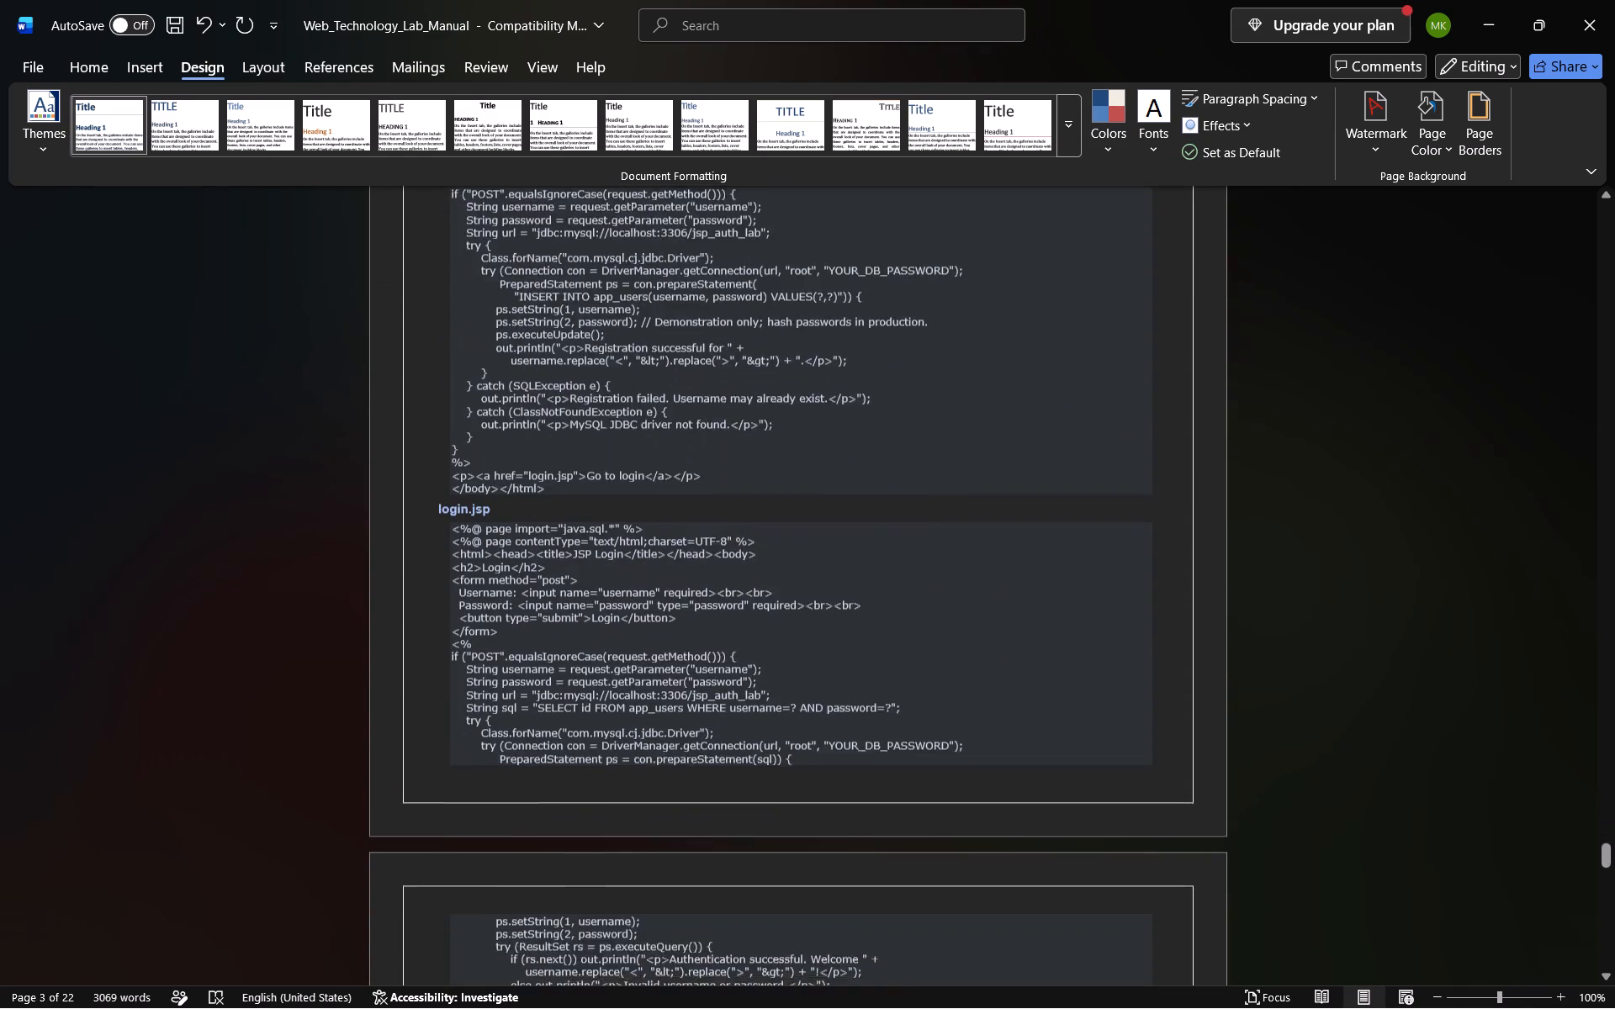
{"action": "scroll", "coordinate": [945, 688], "scroll_direction": "down", "scroll_amount": 20}
{"action": "scroll", "coordinate": [945, 688], "scroll_direction": "down", "scroll_amount": 17}
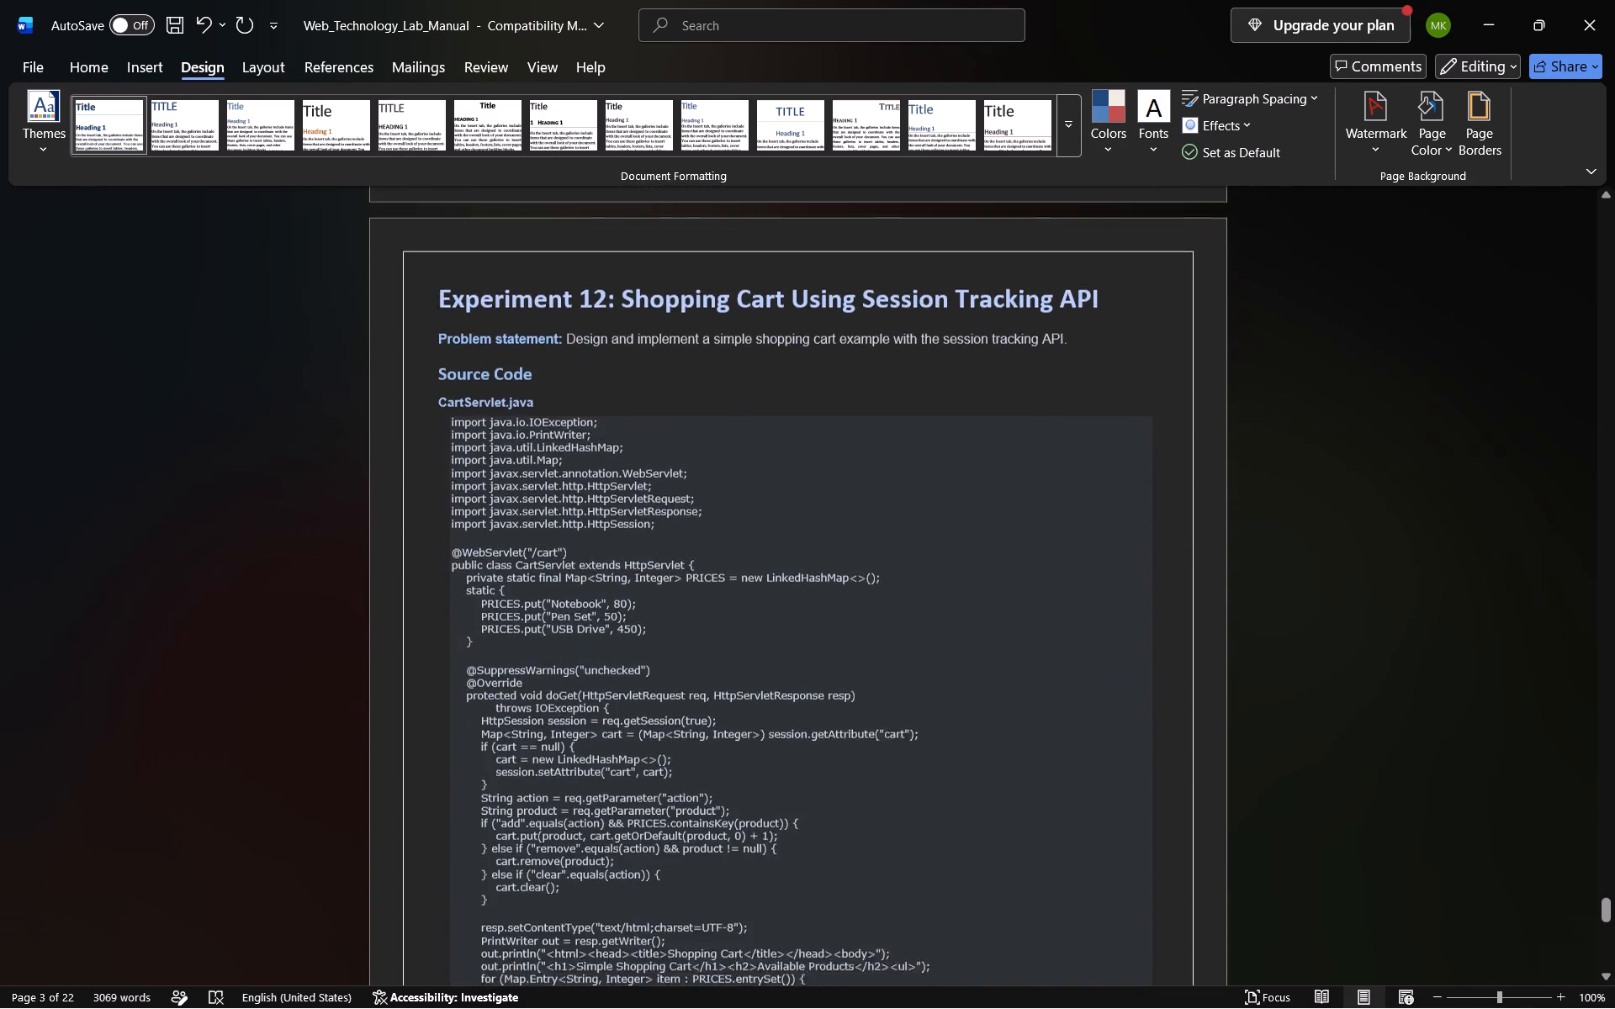
{"action": "scroll", "coordinate": [945, 688], "scroll_direction": "down", "scroll_amount": 20}
{"action": "scroll", "coordinate": [945, 688], "scroll_direction": "down", "scroll_amount": 17}
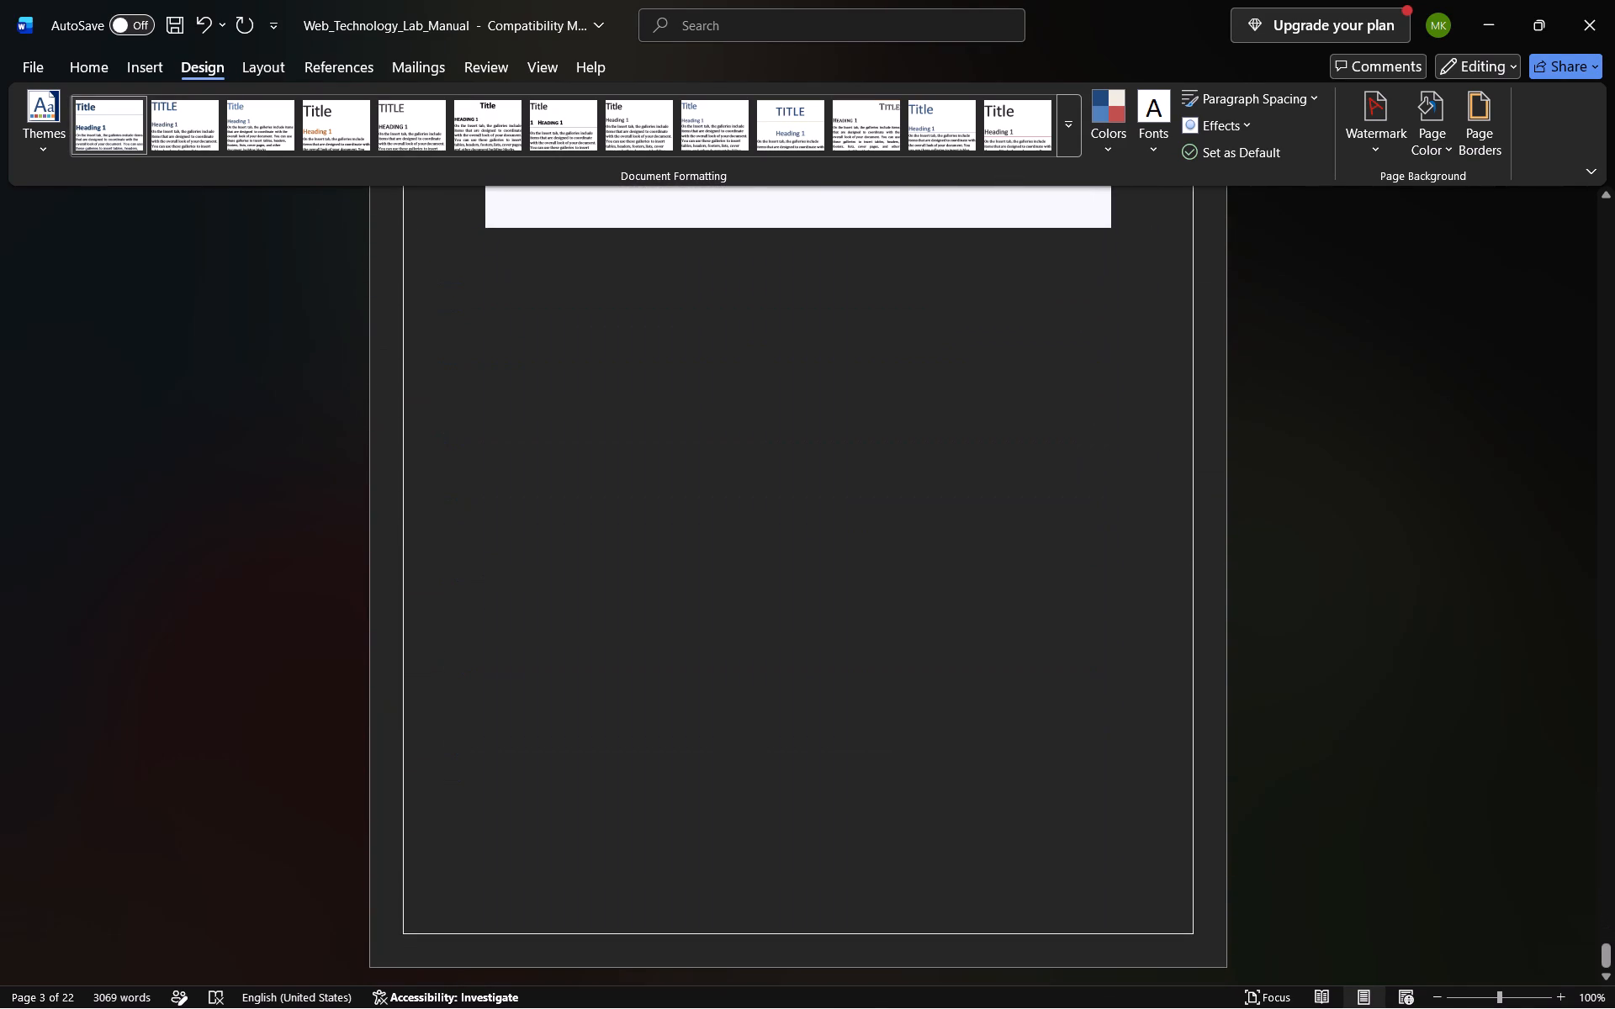
Review the lab manual's bordered pages backwards from the end of Experiment 12 through the preceding experiments' code and outputs.
{"action": "scroll", "coordinate": [945, 688], "scroll_direction": "down", "scroll_amount": 4}
{"action": "scroll", "coordinate": [945, 688], "scroll_direction": "up", "scroll_amount": 20}
{"action": "scroll", "coordinate": [945, 688], "scroll_direction": "up", "scroll_amount": 8}
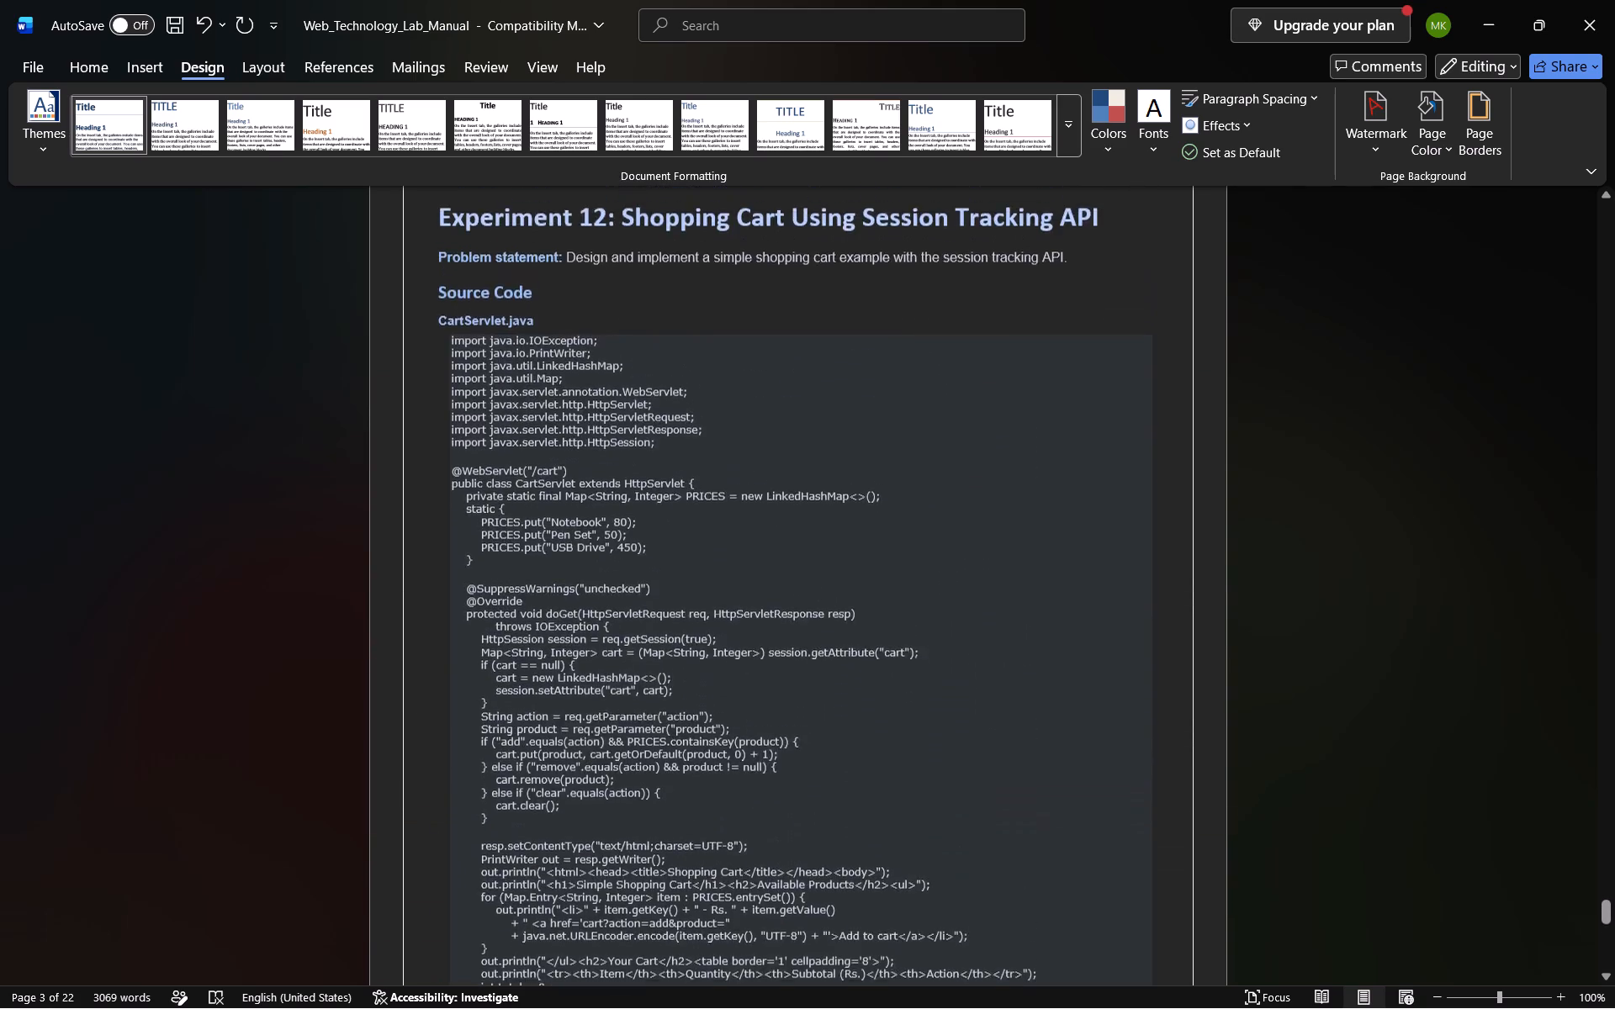
{"action": "scroll", "coordinate": [945, 688], "scroll_direction": "up", "scroll_amount": 20}
{"action": "scroll", "coordinate": [945, 688], "scroll_direction": "up", "scroll_amount": 13}
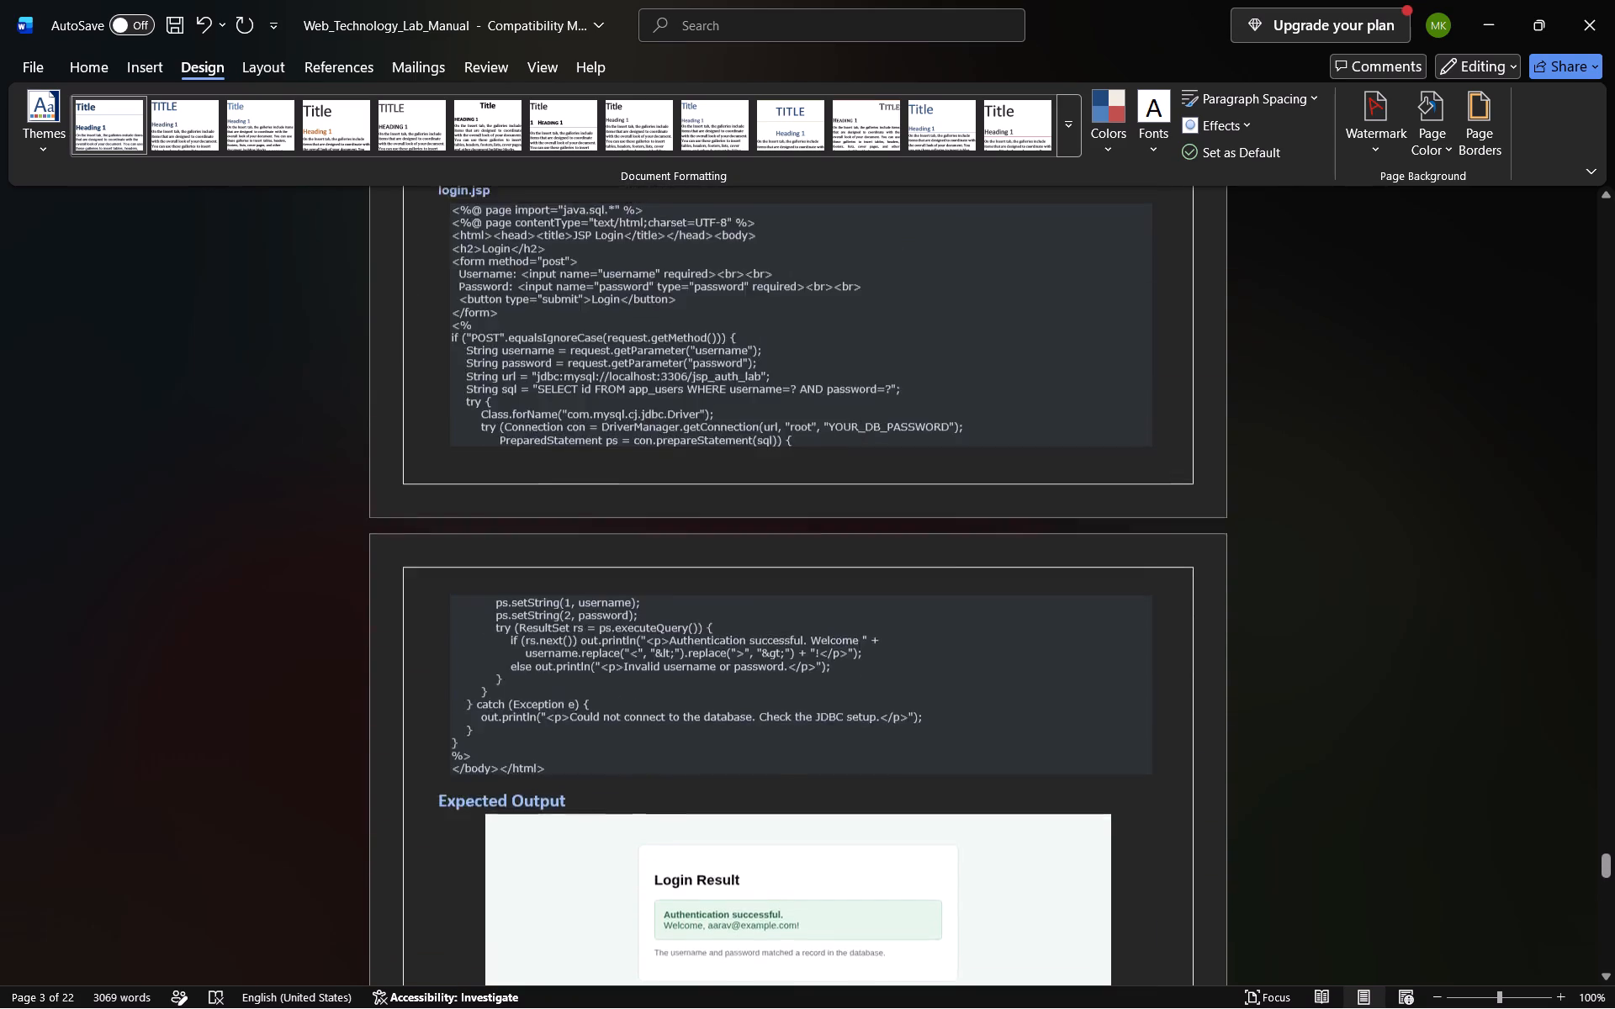
{"action": "scroll", "coordinate": [945, 688], "scroll_direction": "up", "scroll_amount": 20}
{"action": "scroll", "coordinate": [945, 688], "scroll_direction": "up", "scroll_amount": 8}
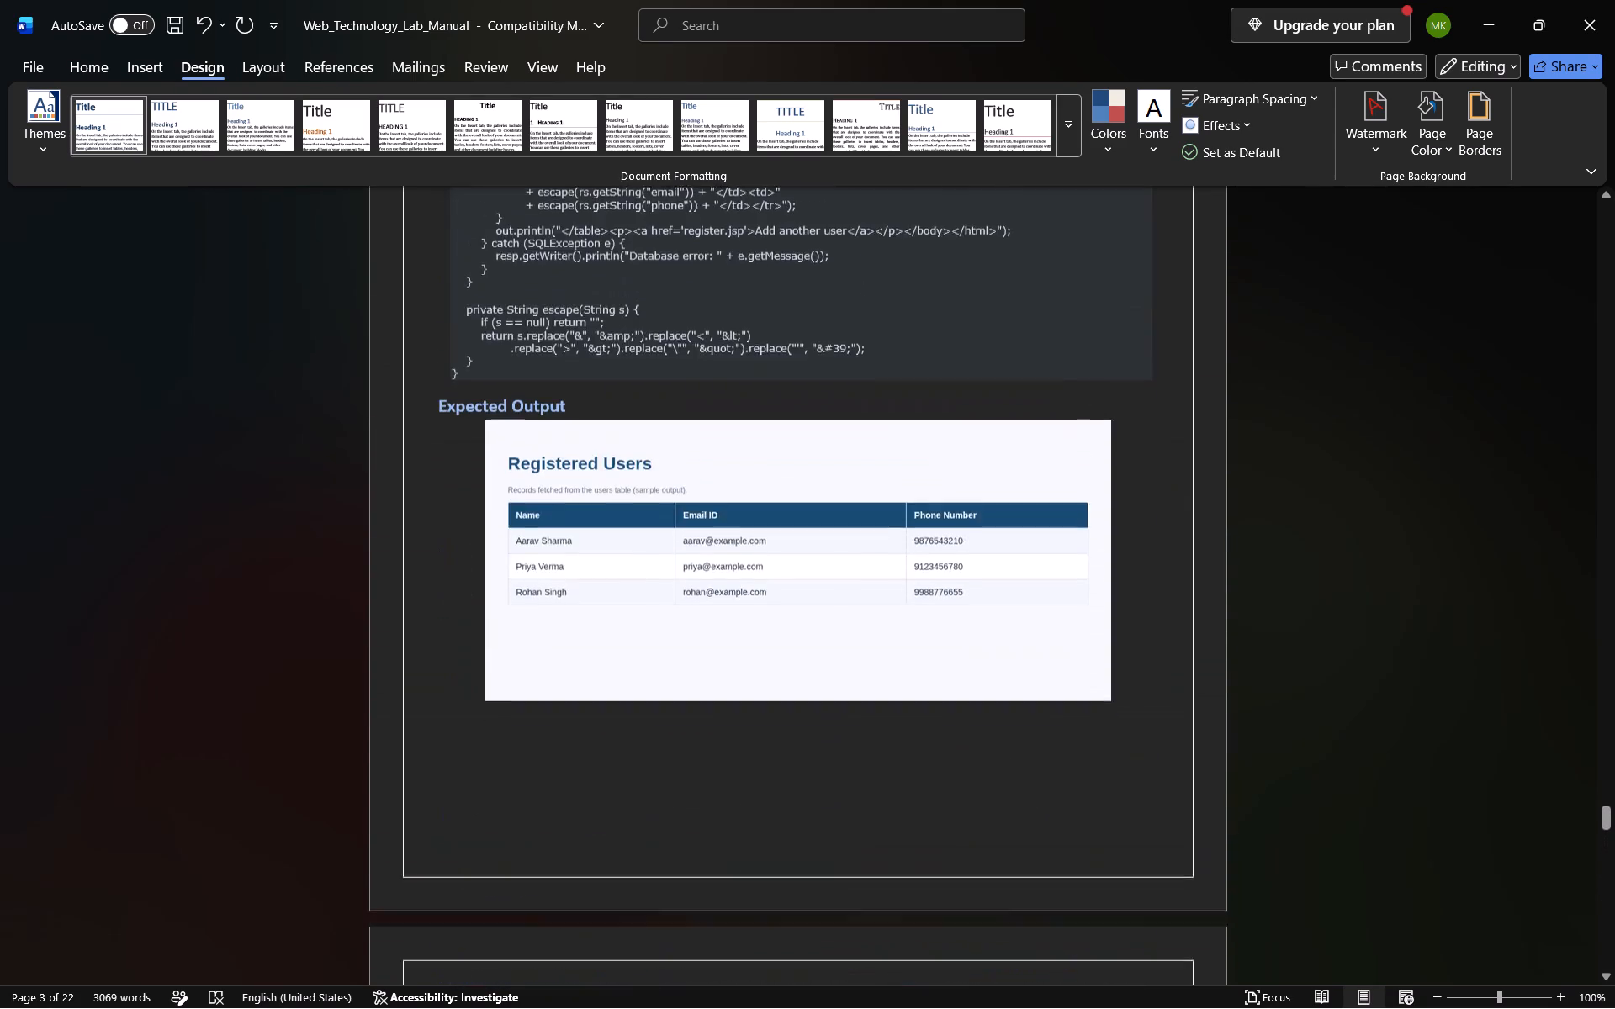
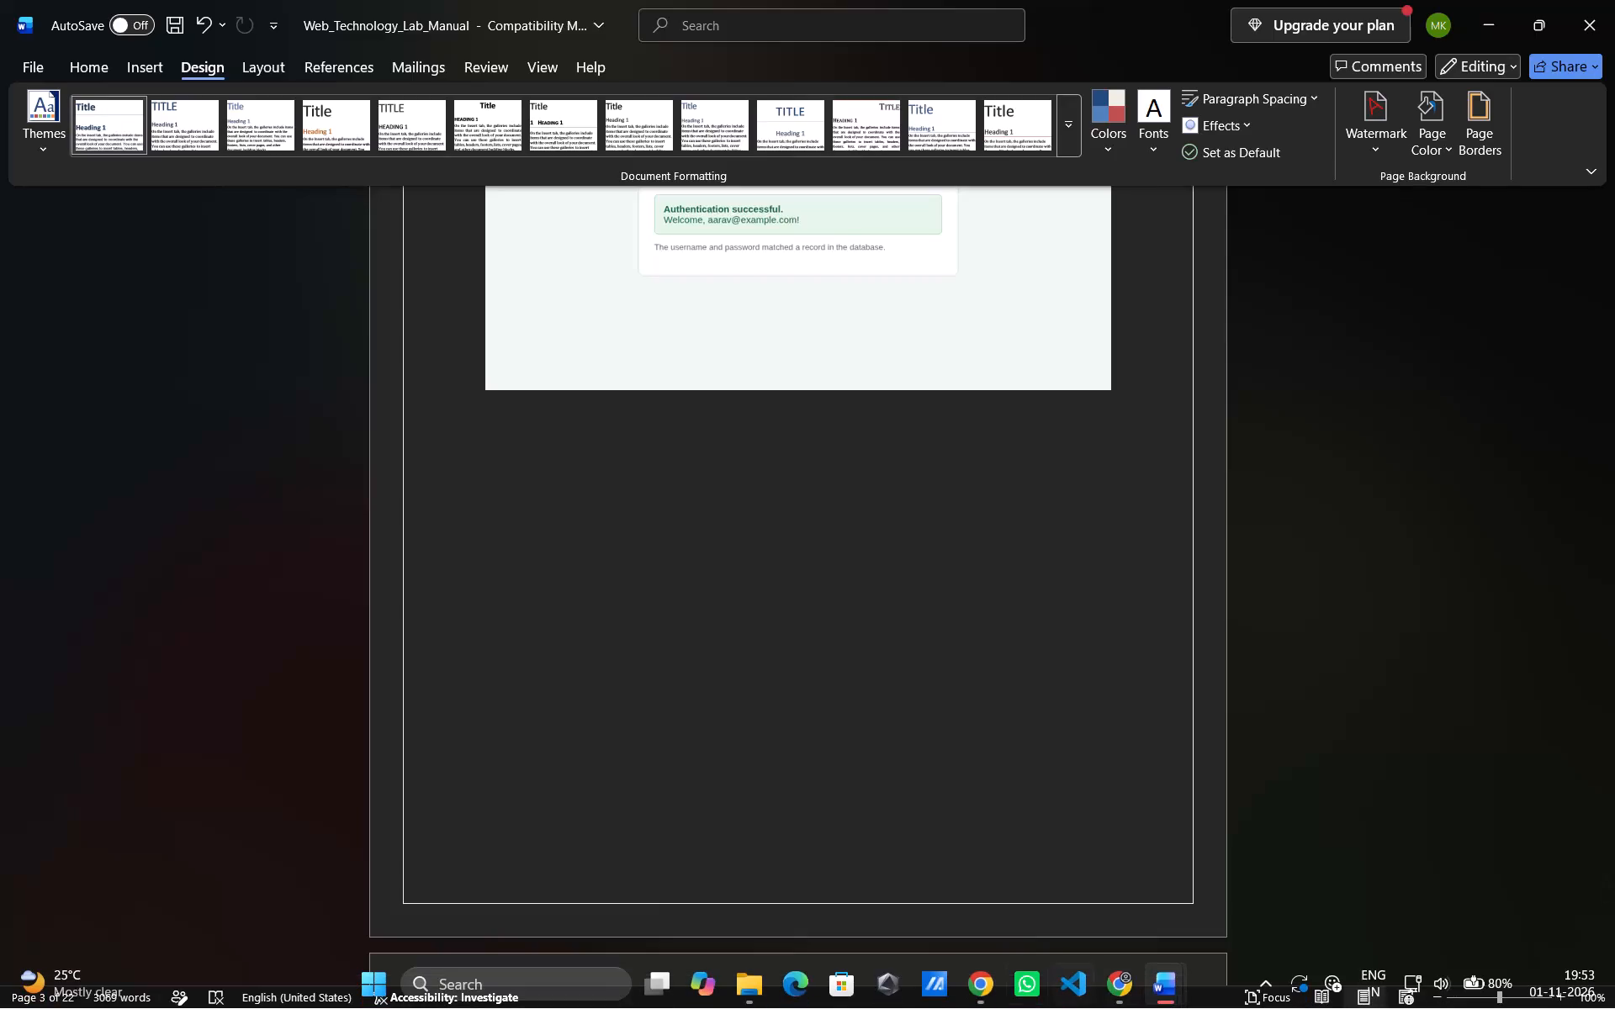
Switch to the Chrome window holding the Wi-Fi login pages, view the Connect to Wi-Fi page and close that window.
{"action": "left_click", "coordinate": [1115, 979]}
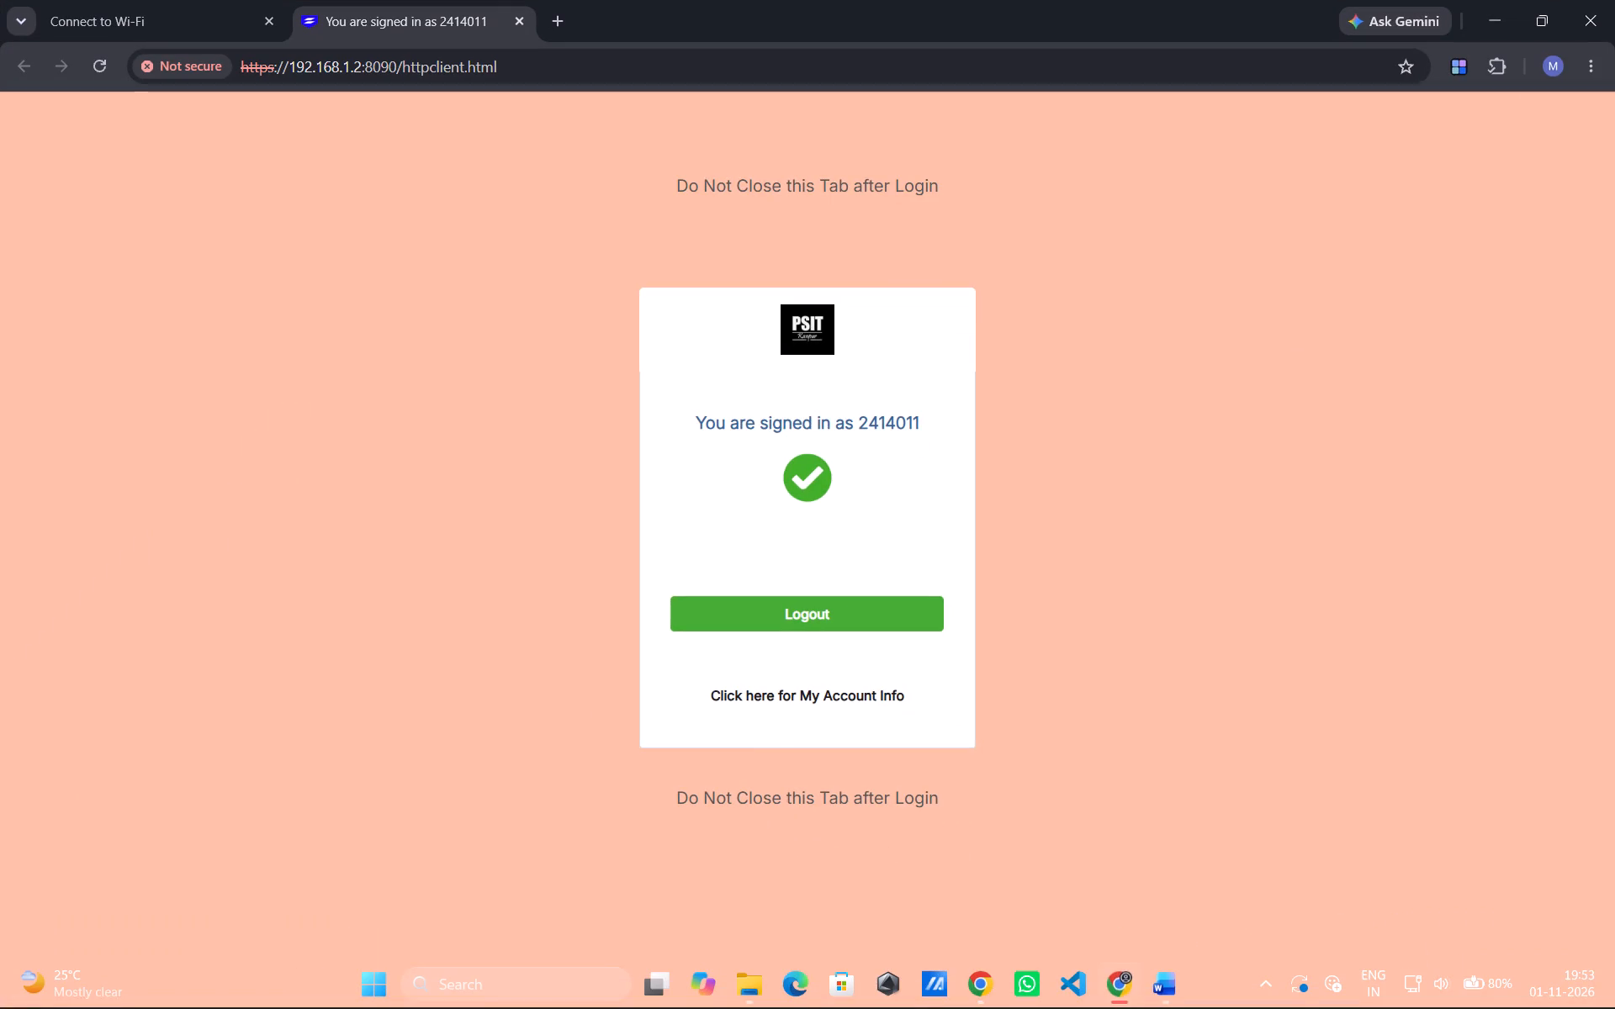
{"action": "left_click", "coordinate": [220, 0]}
{"action": "left_click", "coordinate": [1614, 0]}
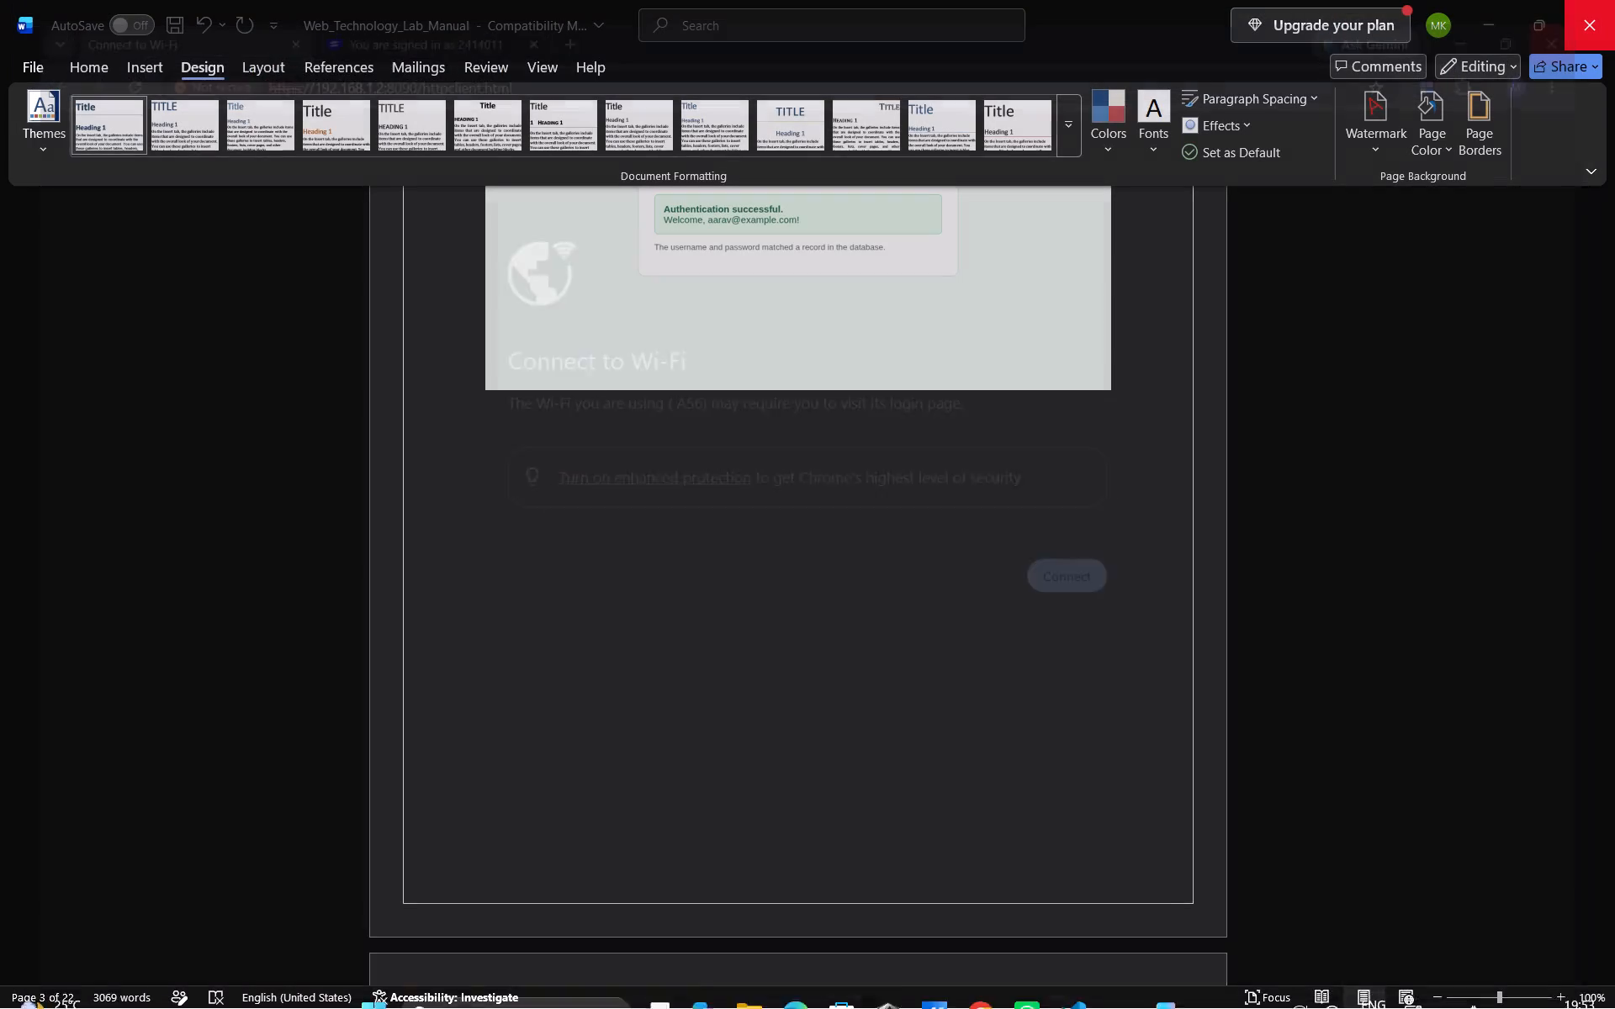
Play the song Do Dhaari Talwaar on YouTube in the other Chrome window and minimize it to return to the Word lab manual.
{"action": "left_click", "coordinate": [1028, 1005]}
{"action": "left_click", "coordinate": [743, 526]}
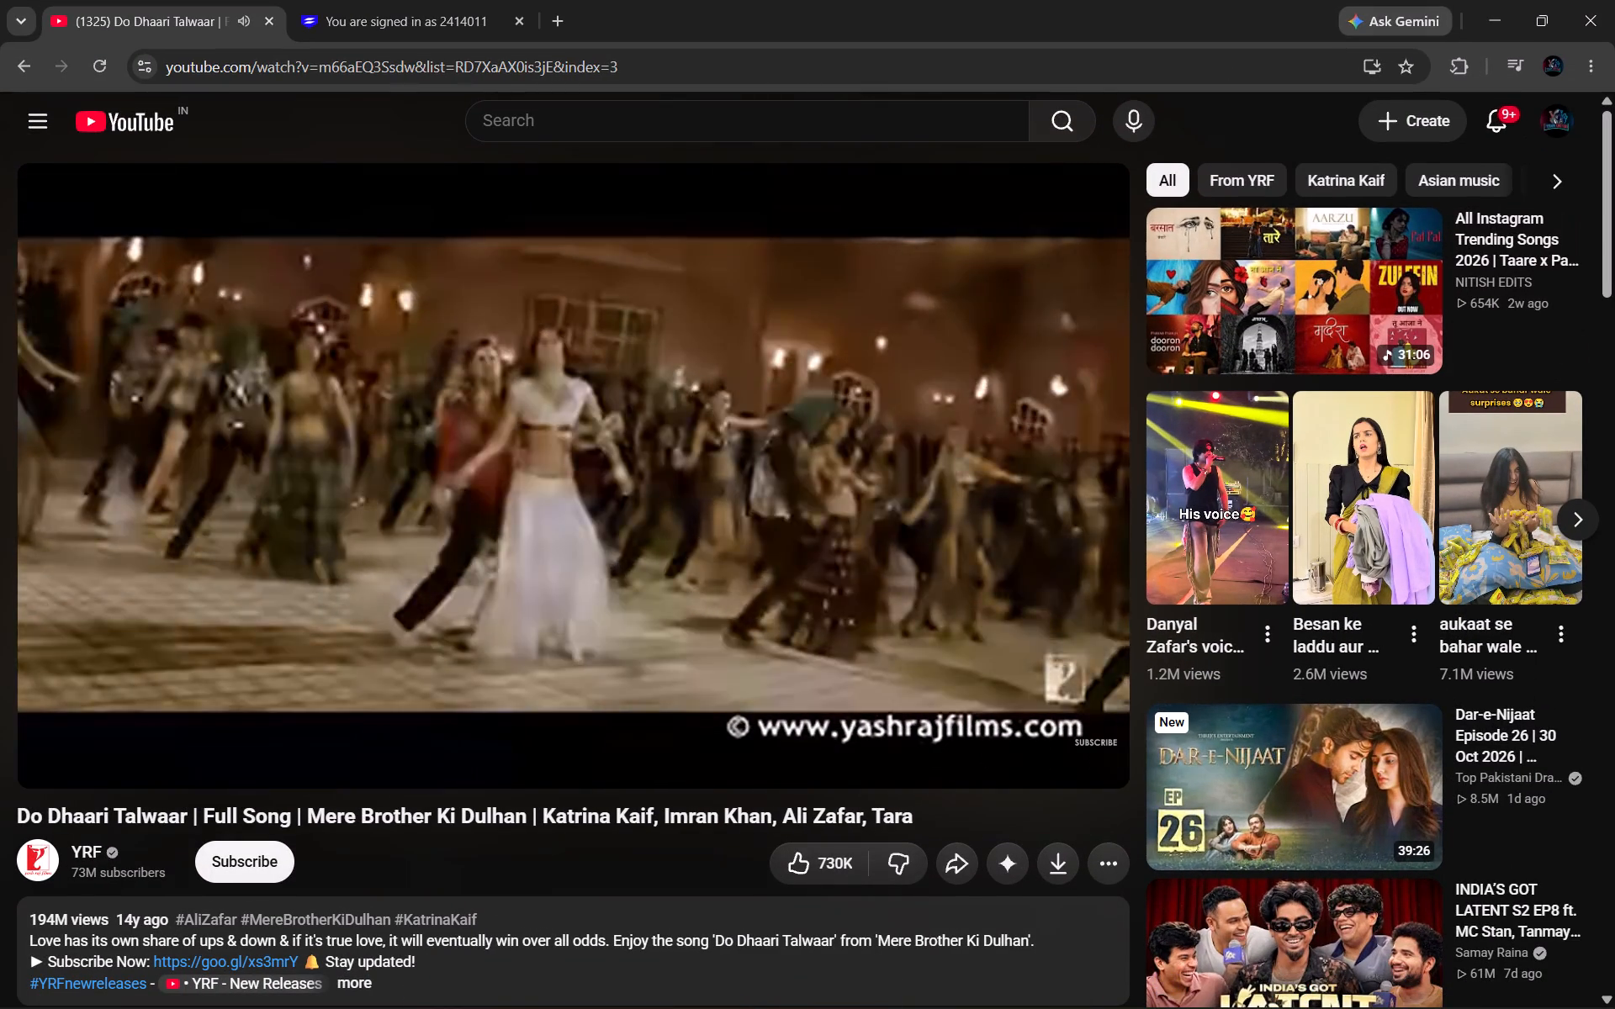
{"action": "left_click", "coordinate": [1484, 0]}
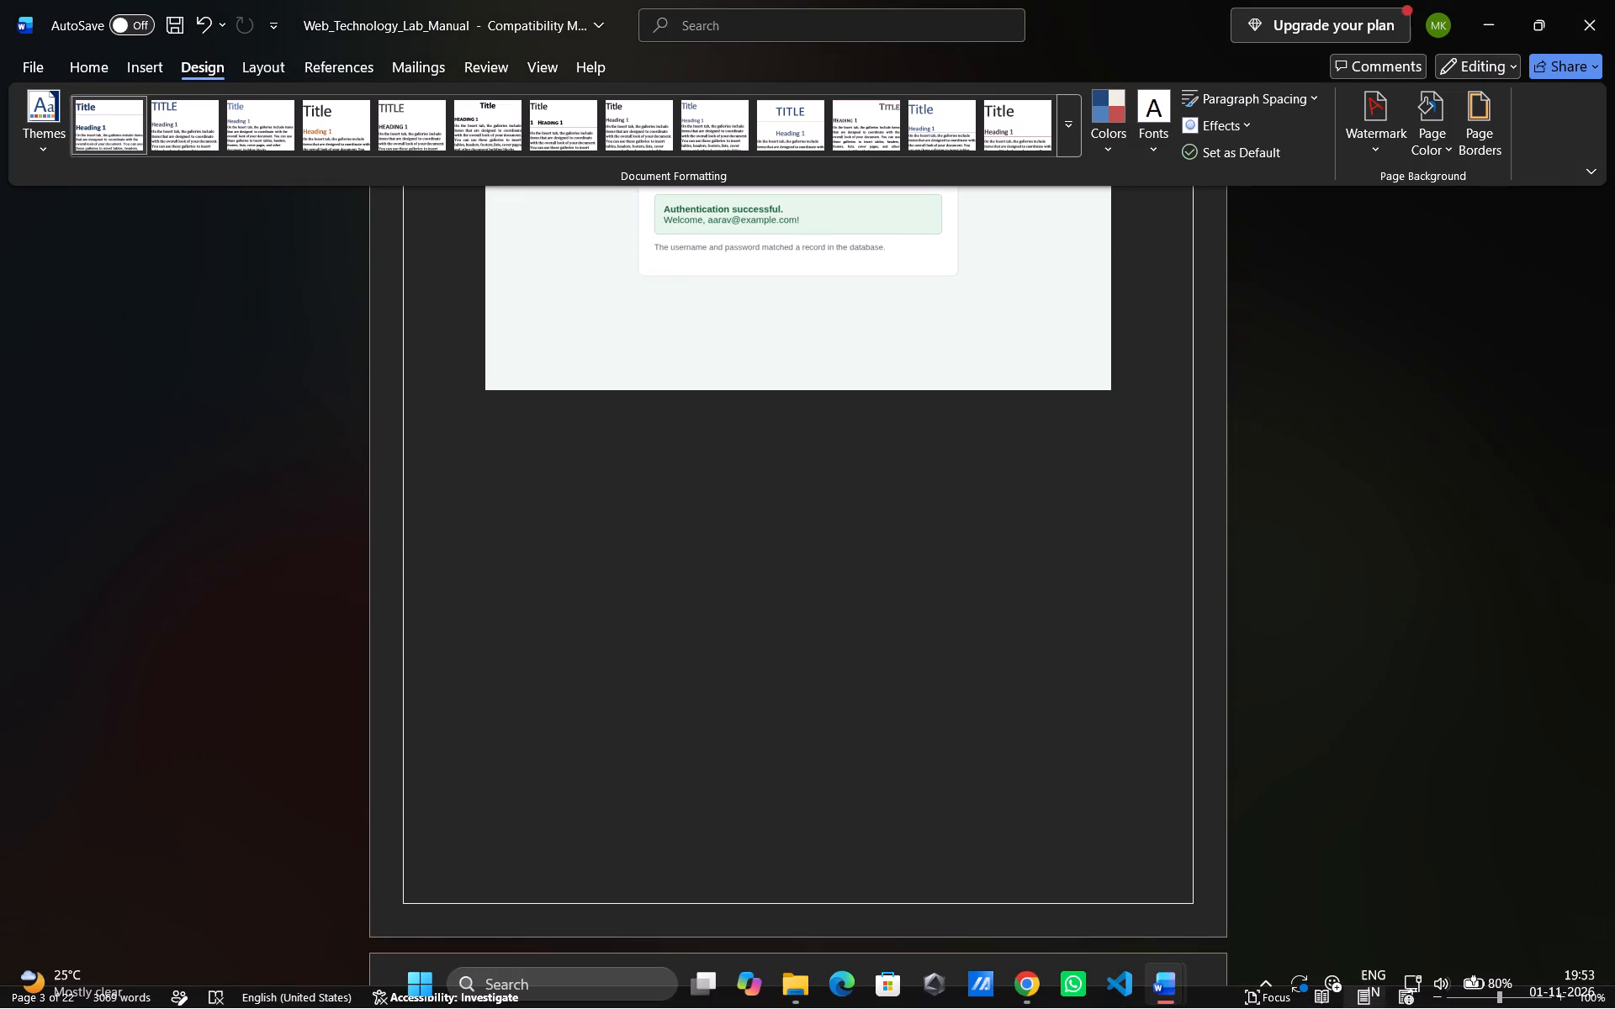
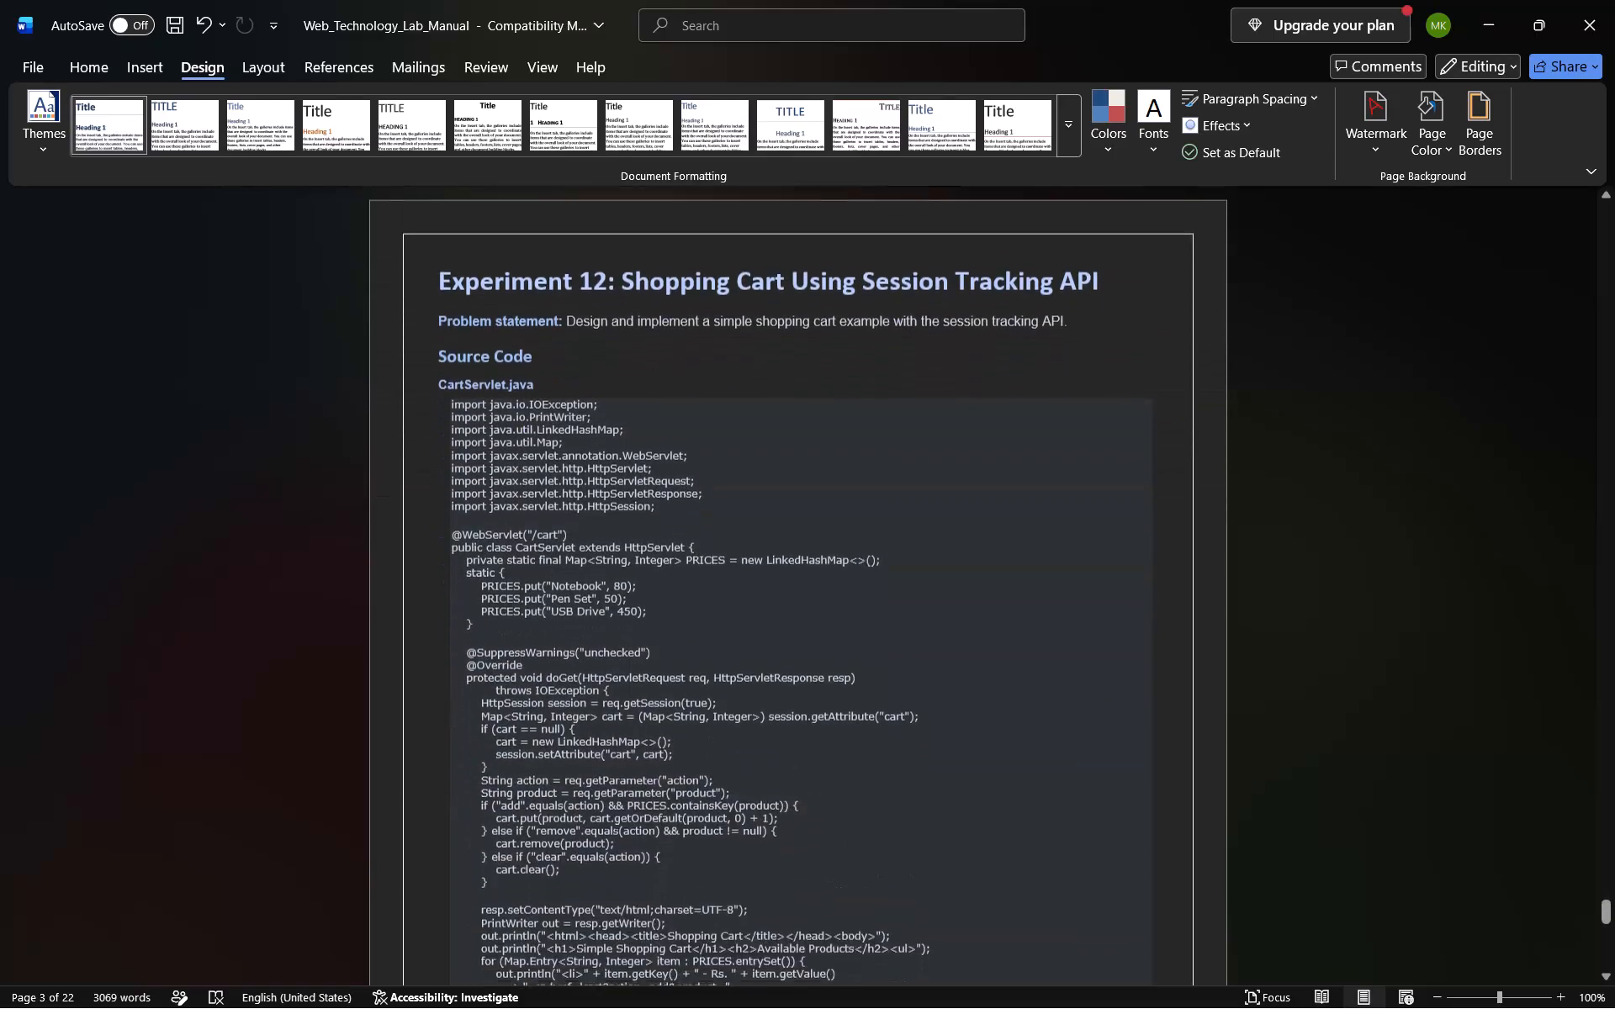
Recheck the layout and page border on Experiment 12's source code and expected output pages.
{"action": "scroll", "coordinate": [919, 625], "scroll_direction": "down", "scroll_amount": 5}
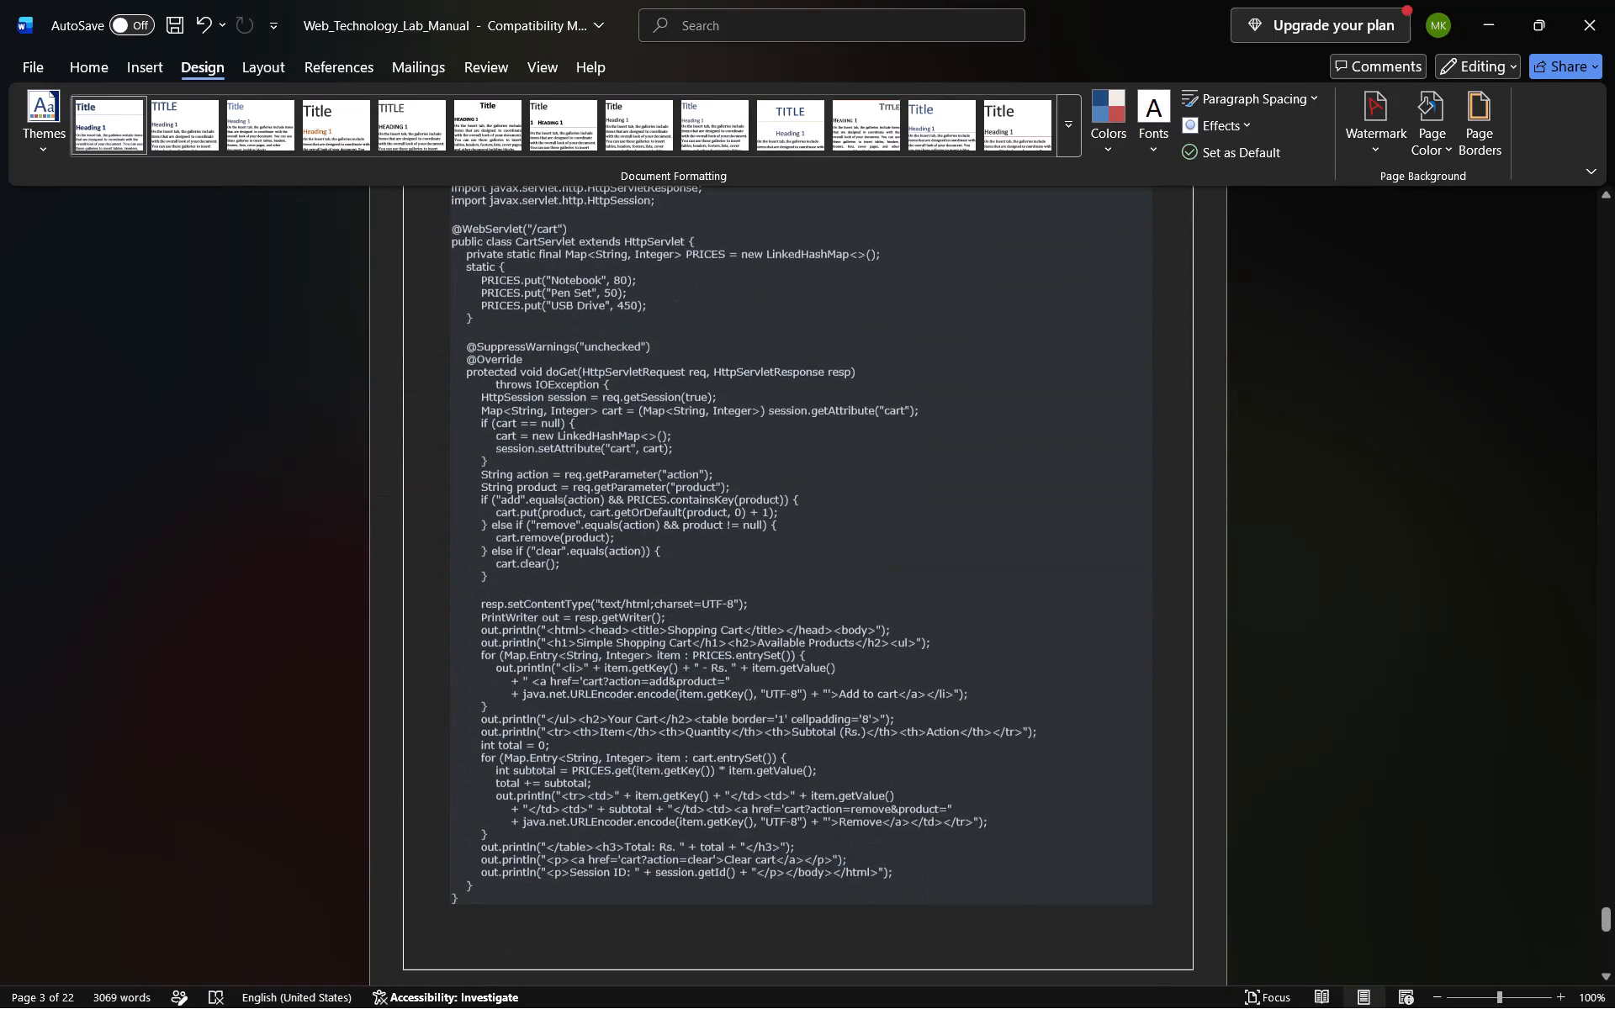
{"action": "scroll", "coordinate": [919, 625], "scroll_direction": "down", "scroll_amount": 1}
{"action": "scroll", "coordinate": [919, 625], "scroll_direction": "up", "scroll_amount": 7}
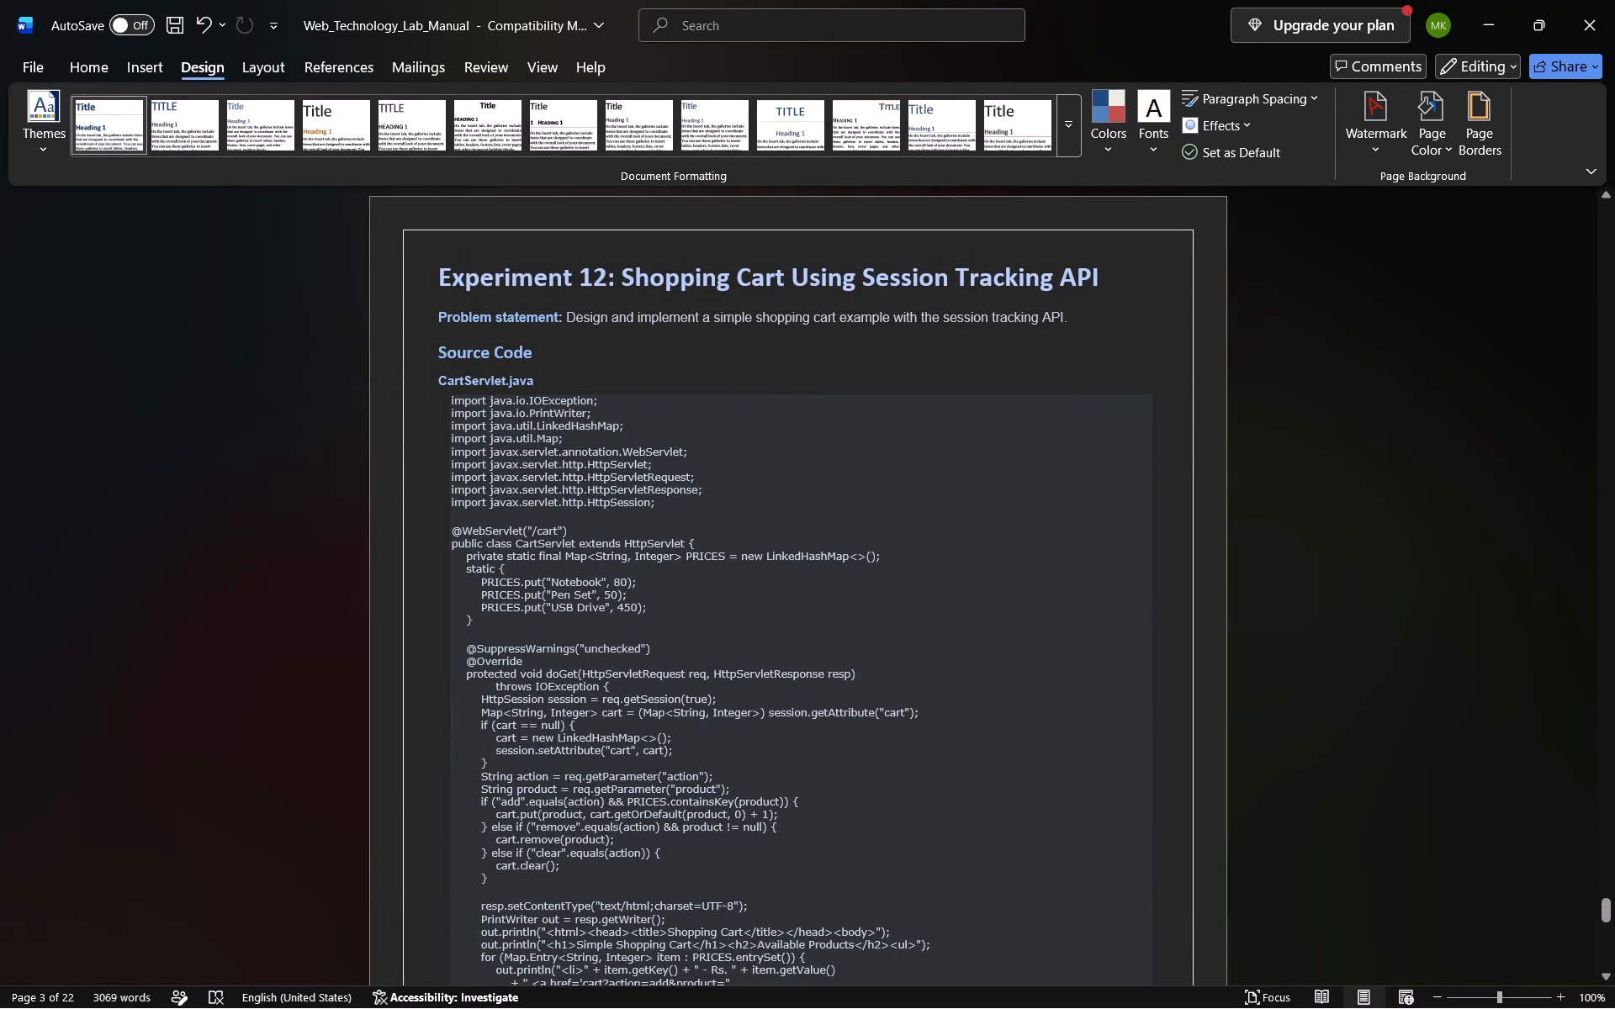
{"action": "scroll", "coordinate": [919, 625], "scroll_direction": "down", "scroll_amount": 1}
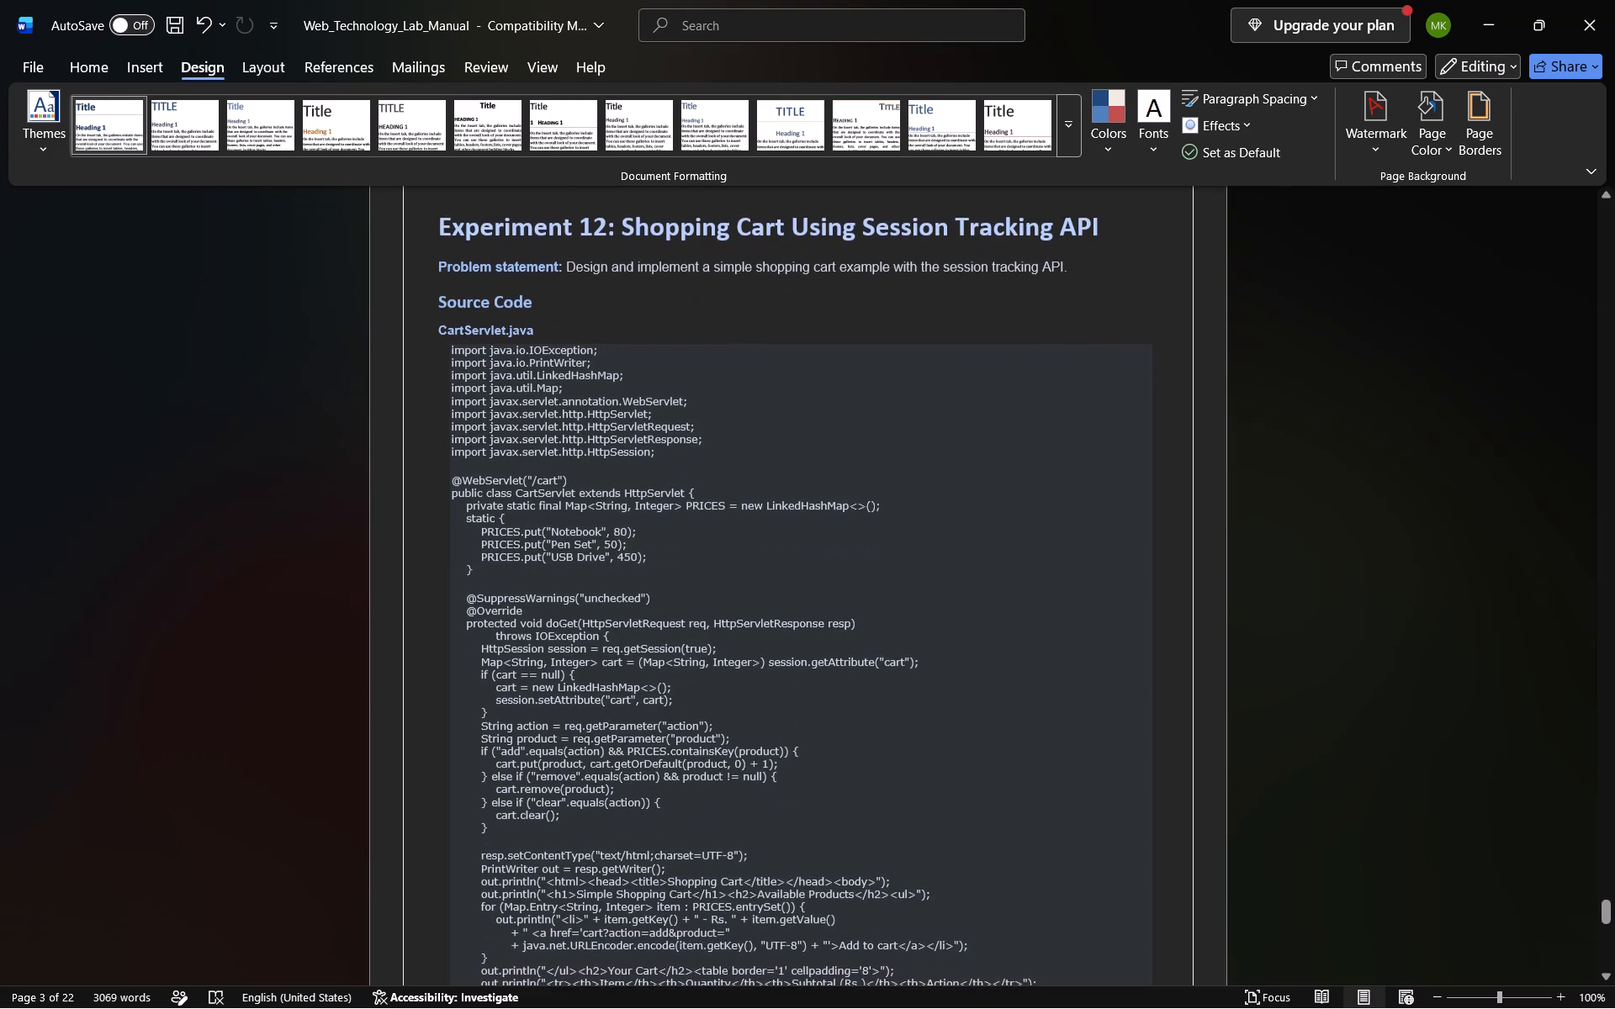
{"action": "scroll", "coordinate": [919, 625], "scroll_direction": "down", "scroll_amount": 16}
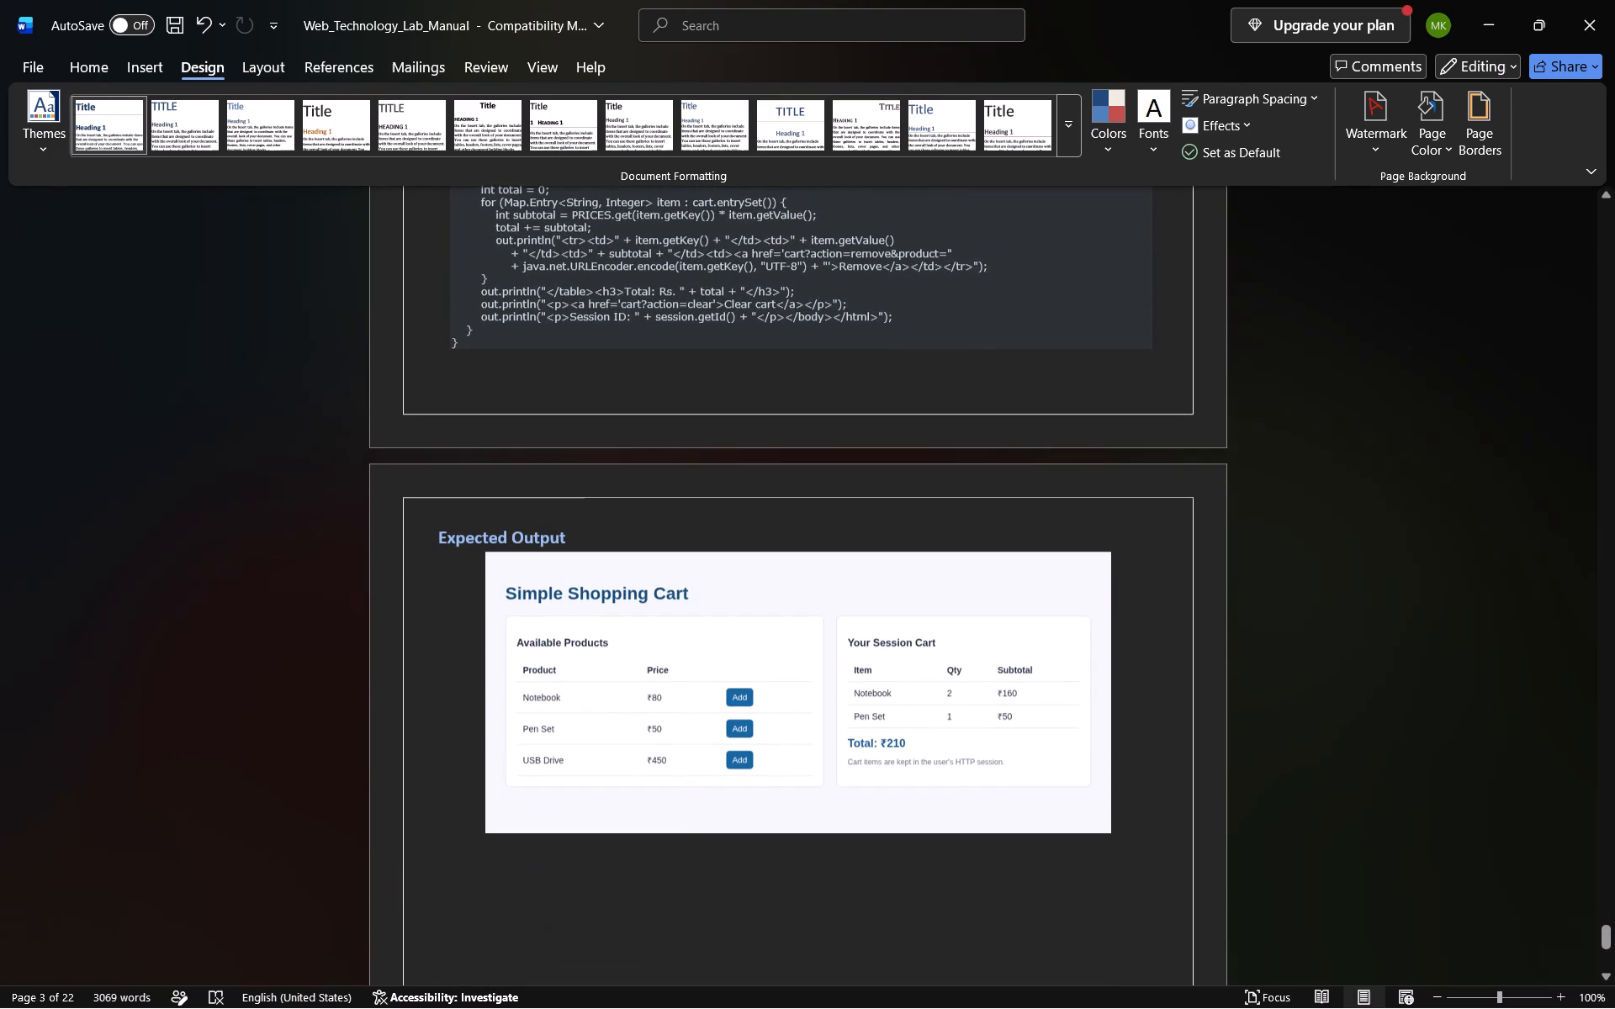
{"action": "scroll", "coordinate": [919, 625], "scroll_direction": "down", "scroll_amount": 16}
{"action": "scroll", "coordinate": [919, 625], "scroll_direction": "up", "scroll_amount": 11}
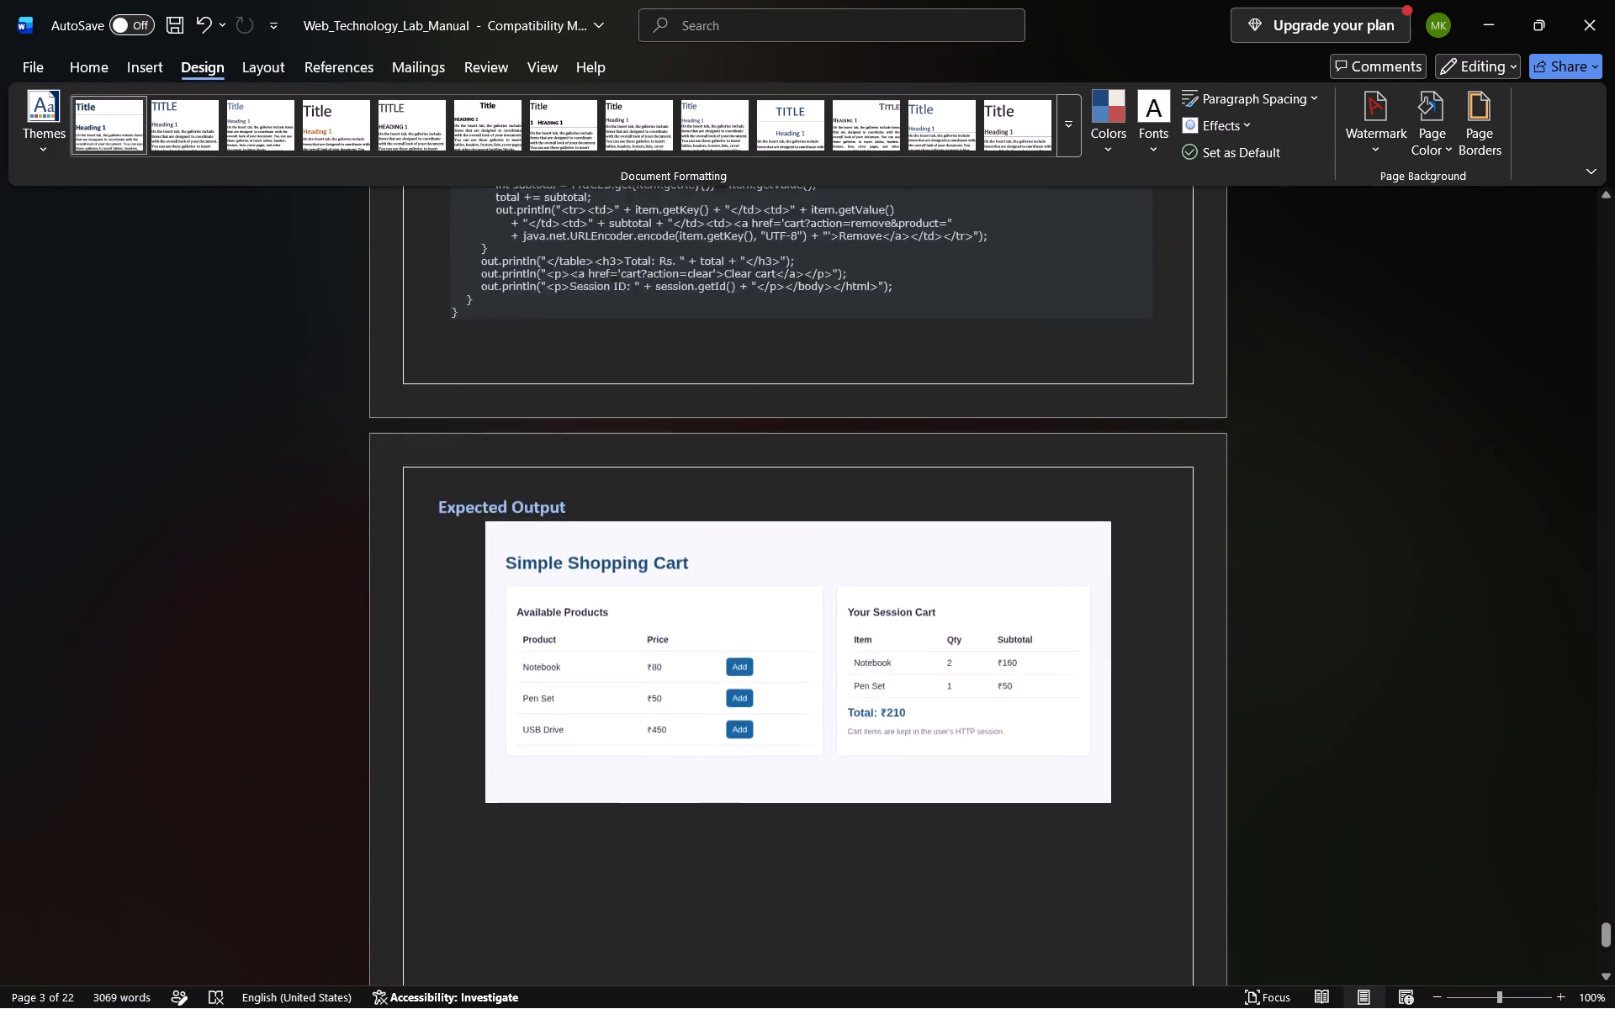
Review the page borders and content backwards from Experiment 11 to the Experiment 6 Node.js utility page.
{"action": "scroll", "coordinate": [919, 625], "scroll_direction": "up", "scroll_amount": 20}
{"action": "scroll", "coordinate": [919, 625], "scroll_direction": "up", "scroll_amount": 19}
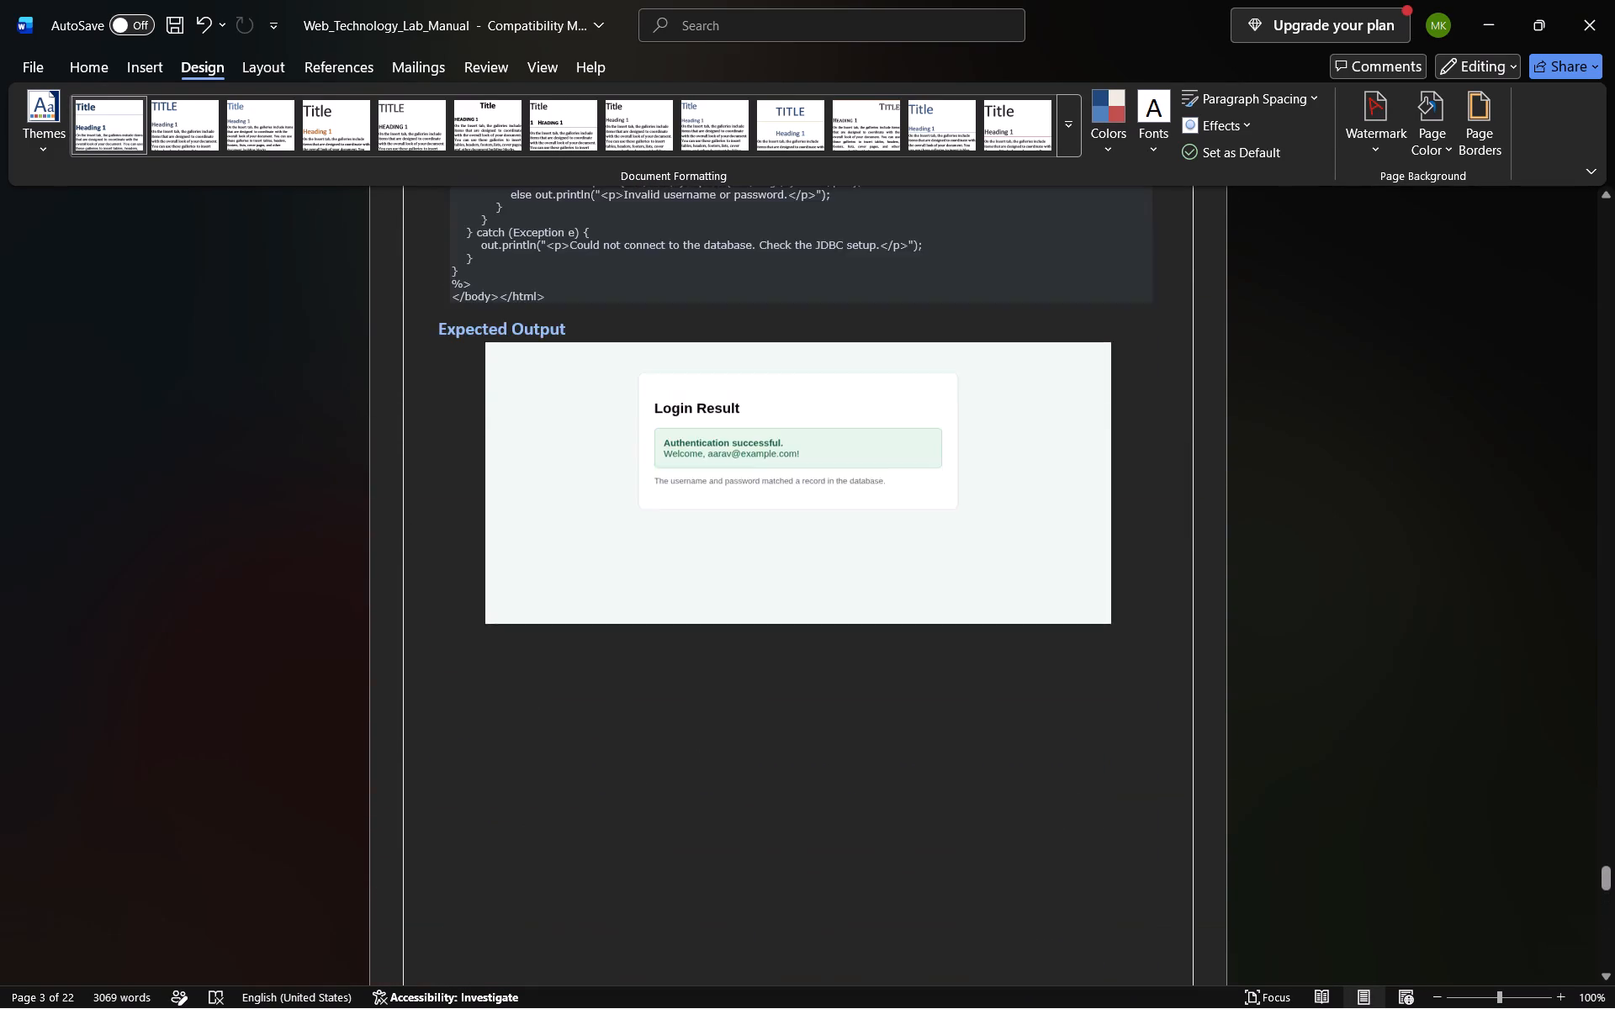
{"action": "scroll", "coordinate": [919, 622], "scroll_direction": "up", "scroll_amount": 7}
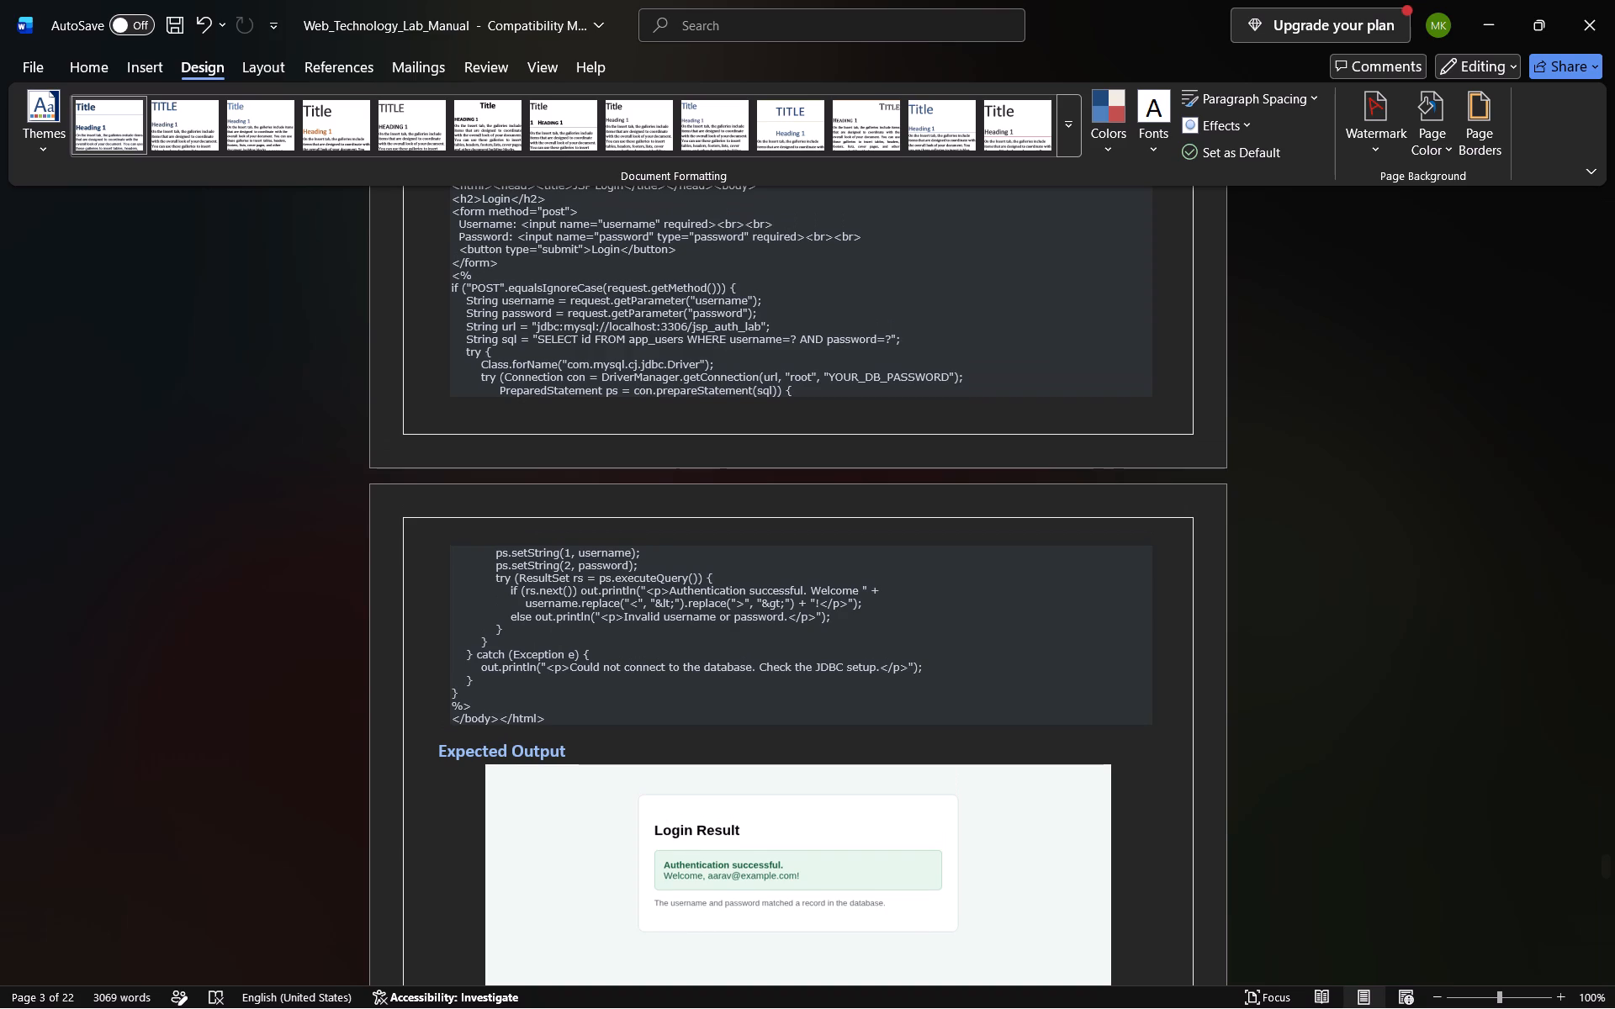
{"action": "scroll", "coordinate": [919, 622], "scroll_direction": "up", "scroll_amount": 9}
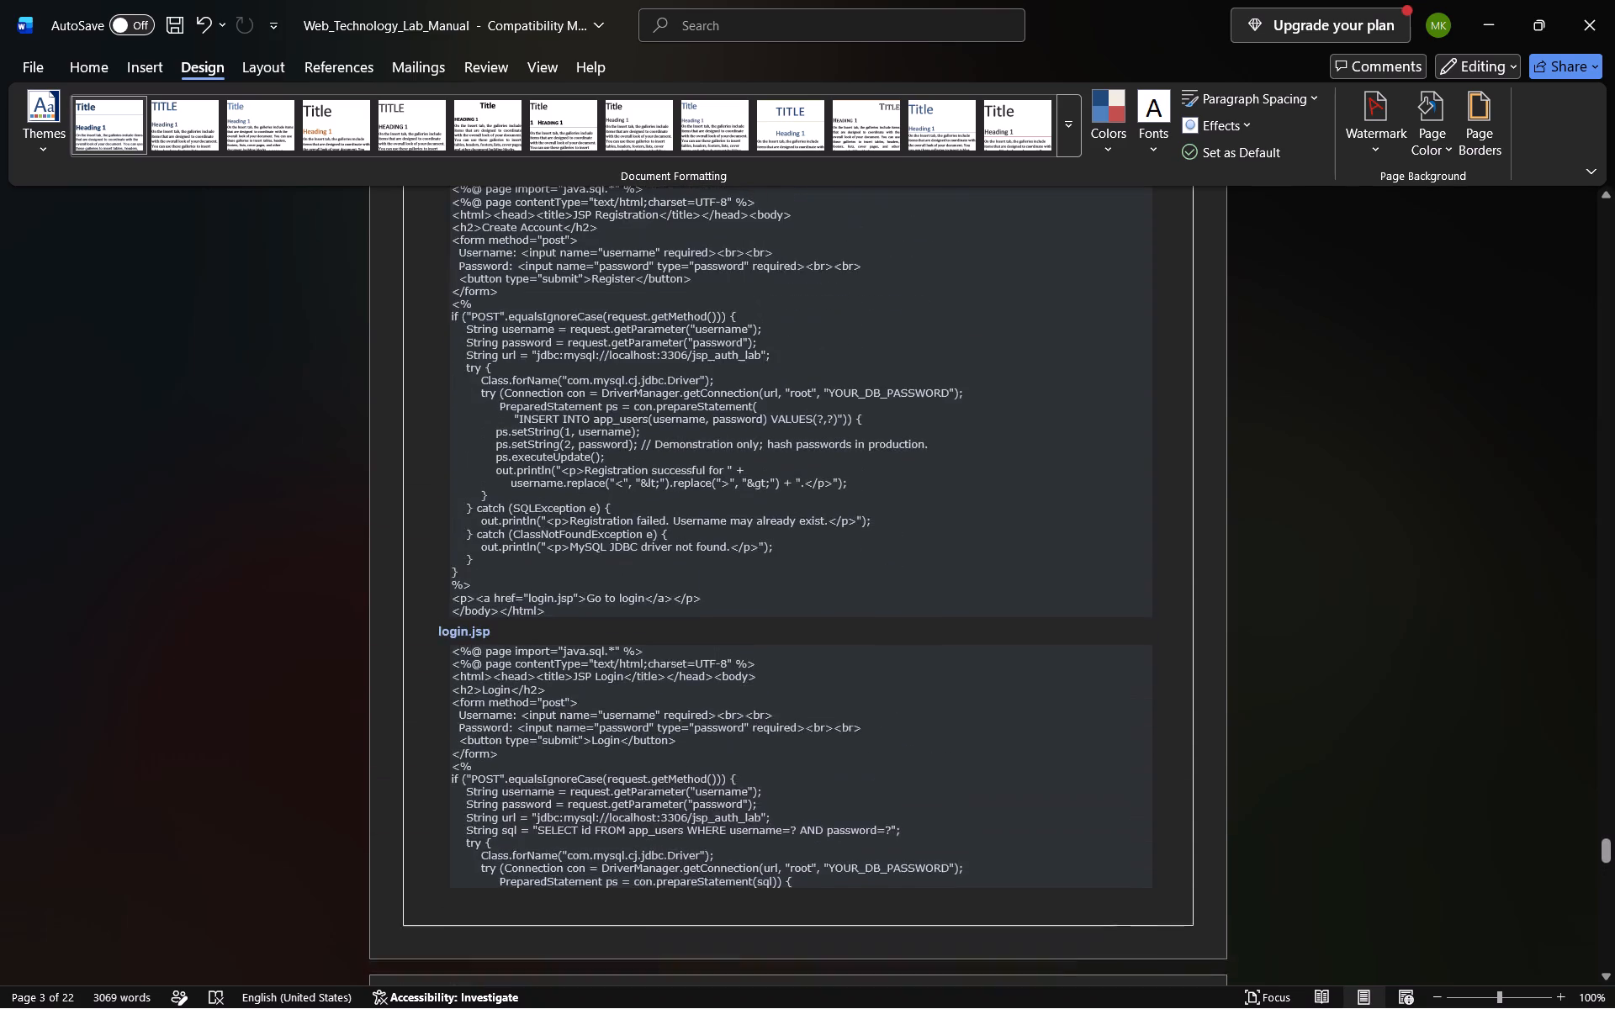
{"action": "scroll", "coordinate": [919, 622], "scroll_direction": "up", "scroll_amount": 20}
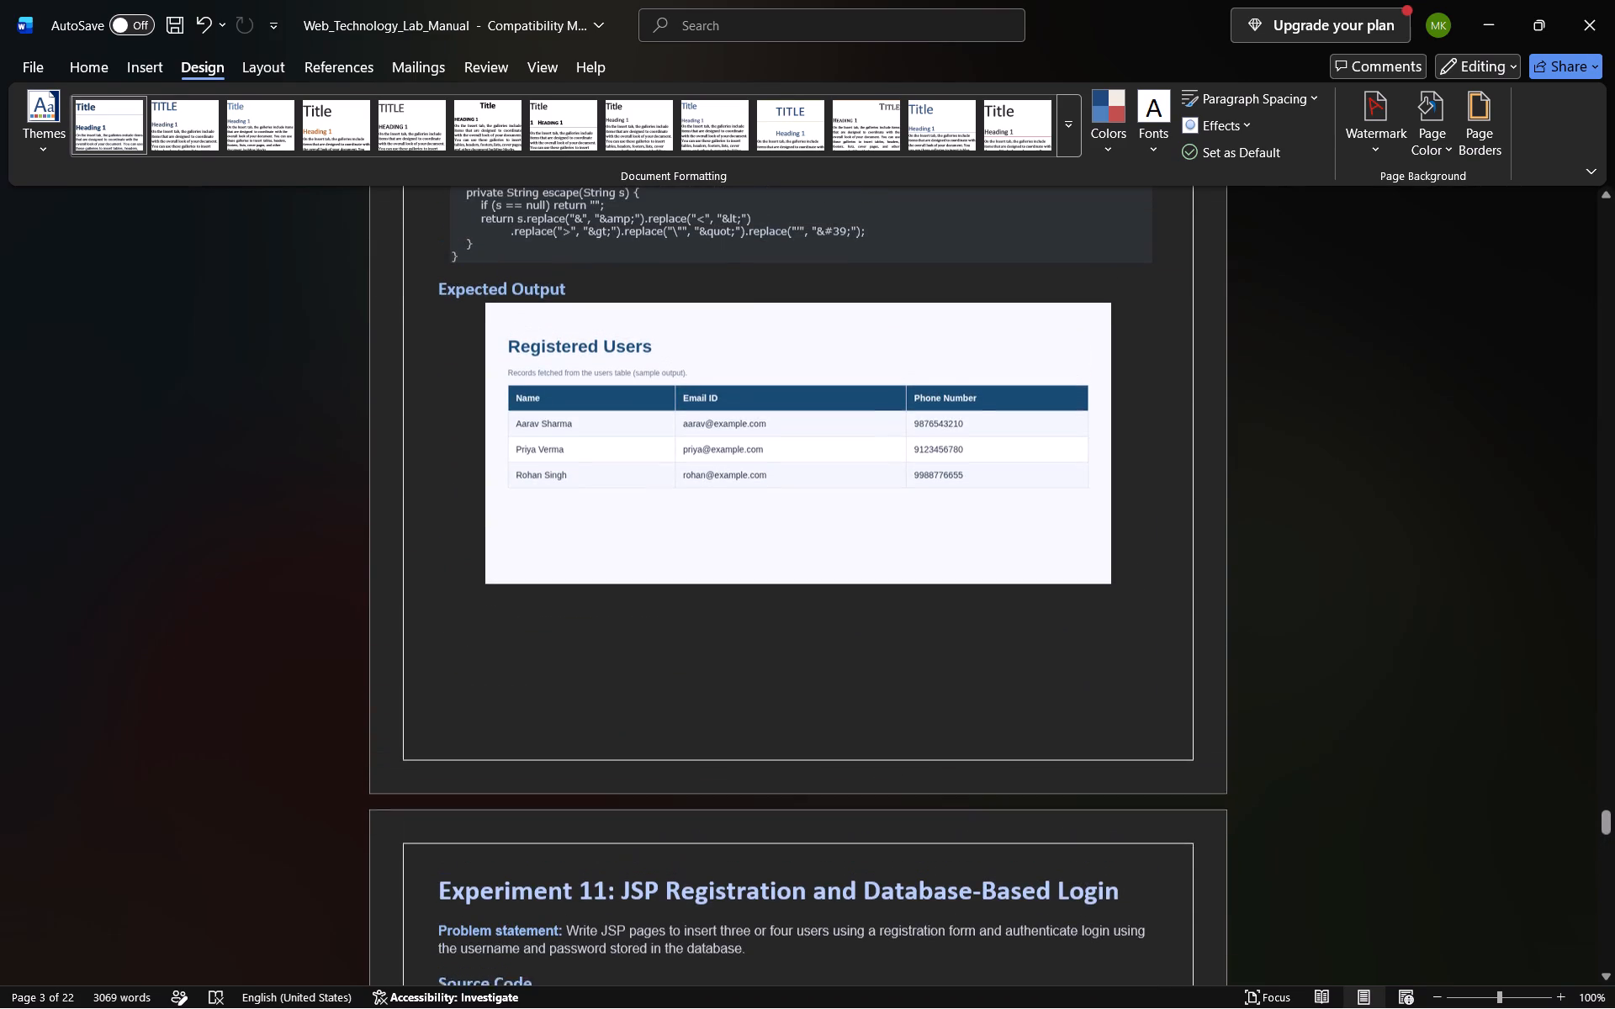
{"action": "scroll", "coordinate": [918, 621], "scroll_direction": "up", "scroll_amount": 3}
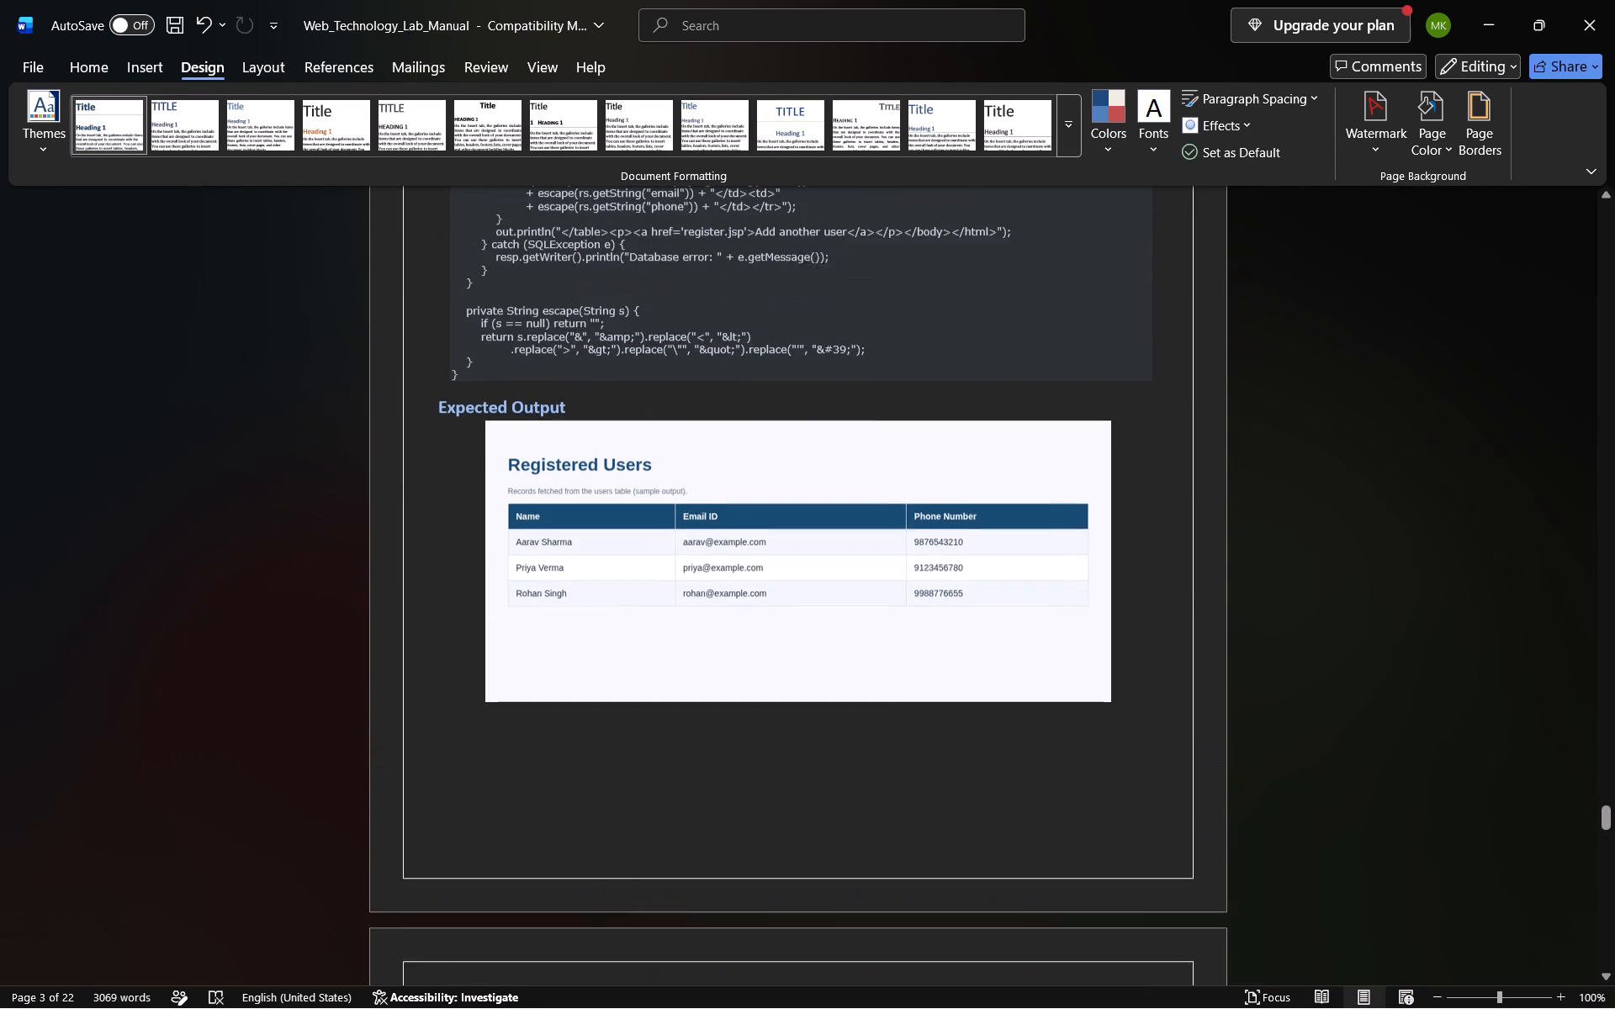
{"action": "scroll", "coordinate": [918, 621], "scroll_direction": "up", "scroll_amount": 5}
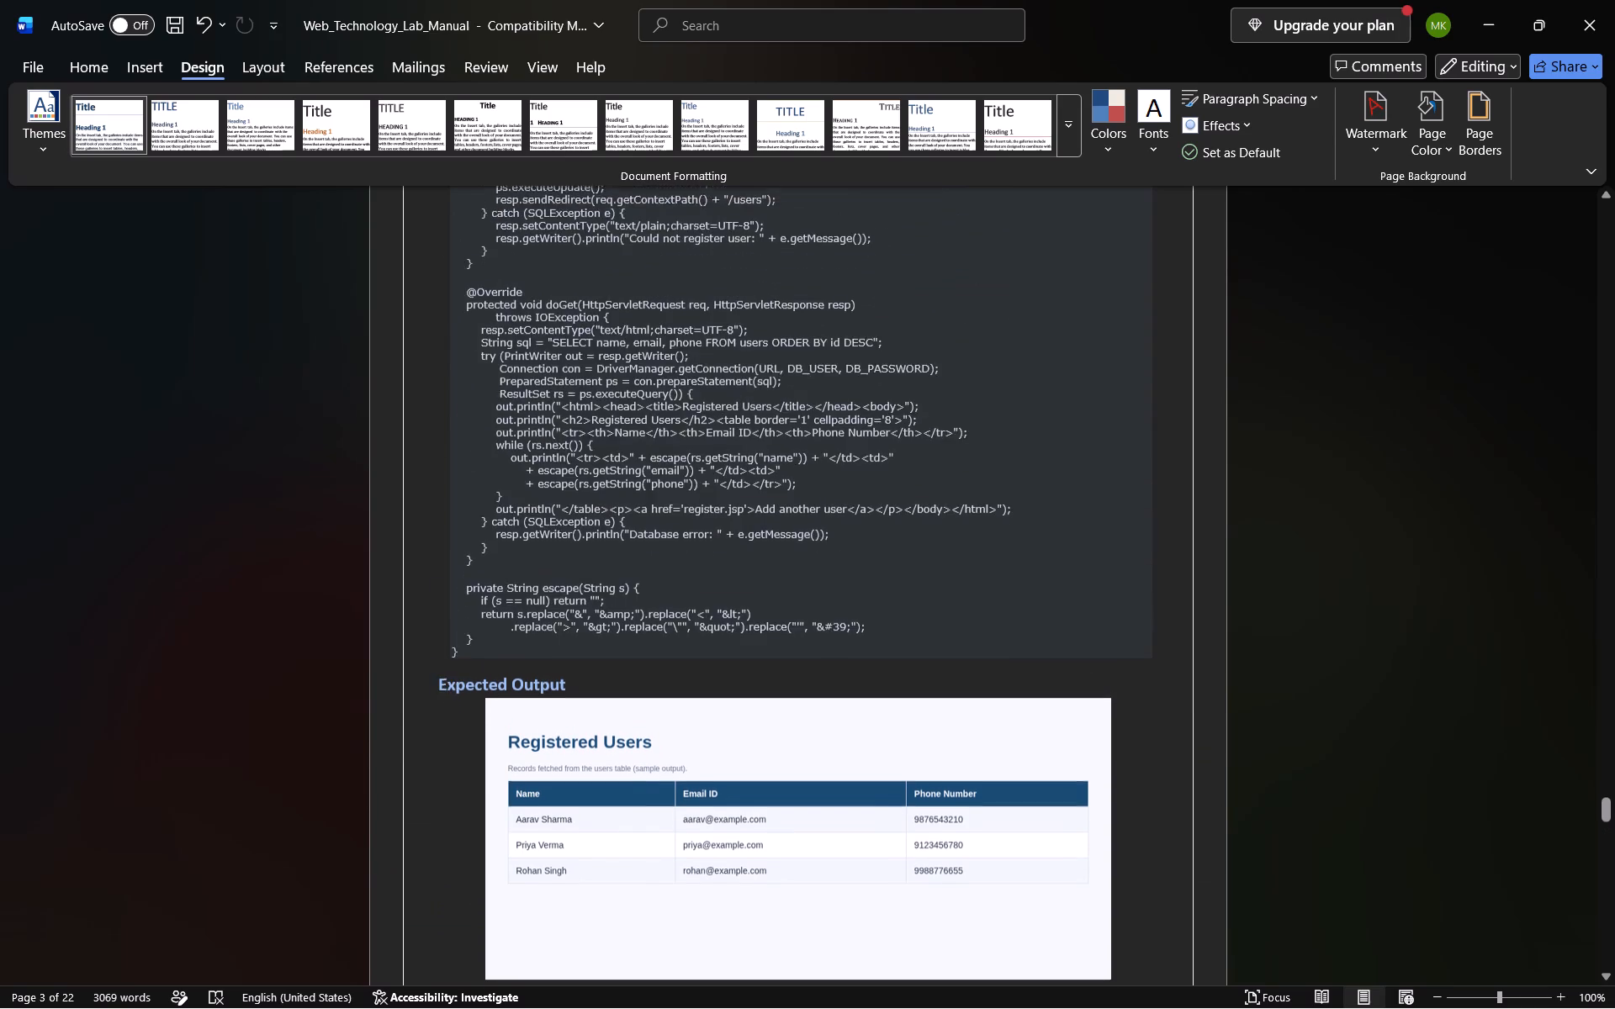
{"action": "scroll", "coordinate": [918, 621], "scroll_direction": "up", "scroll_amount": 17}
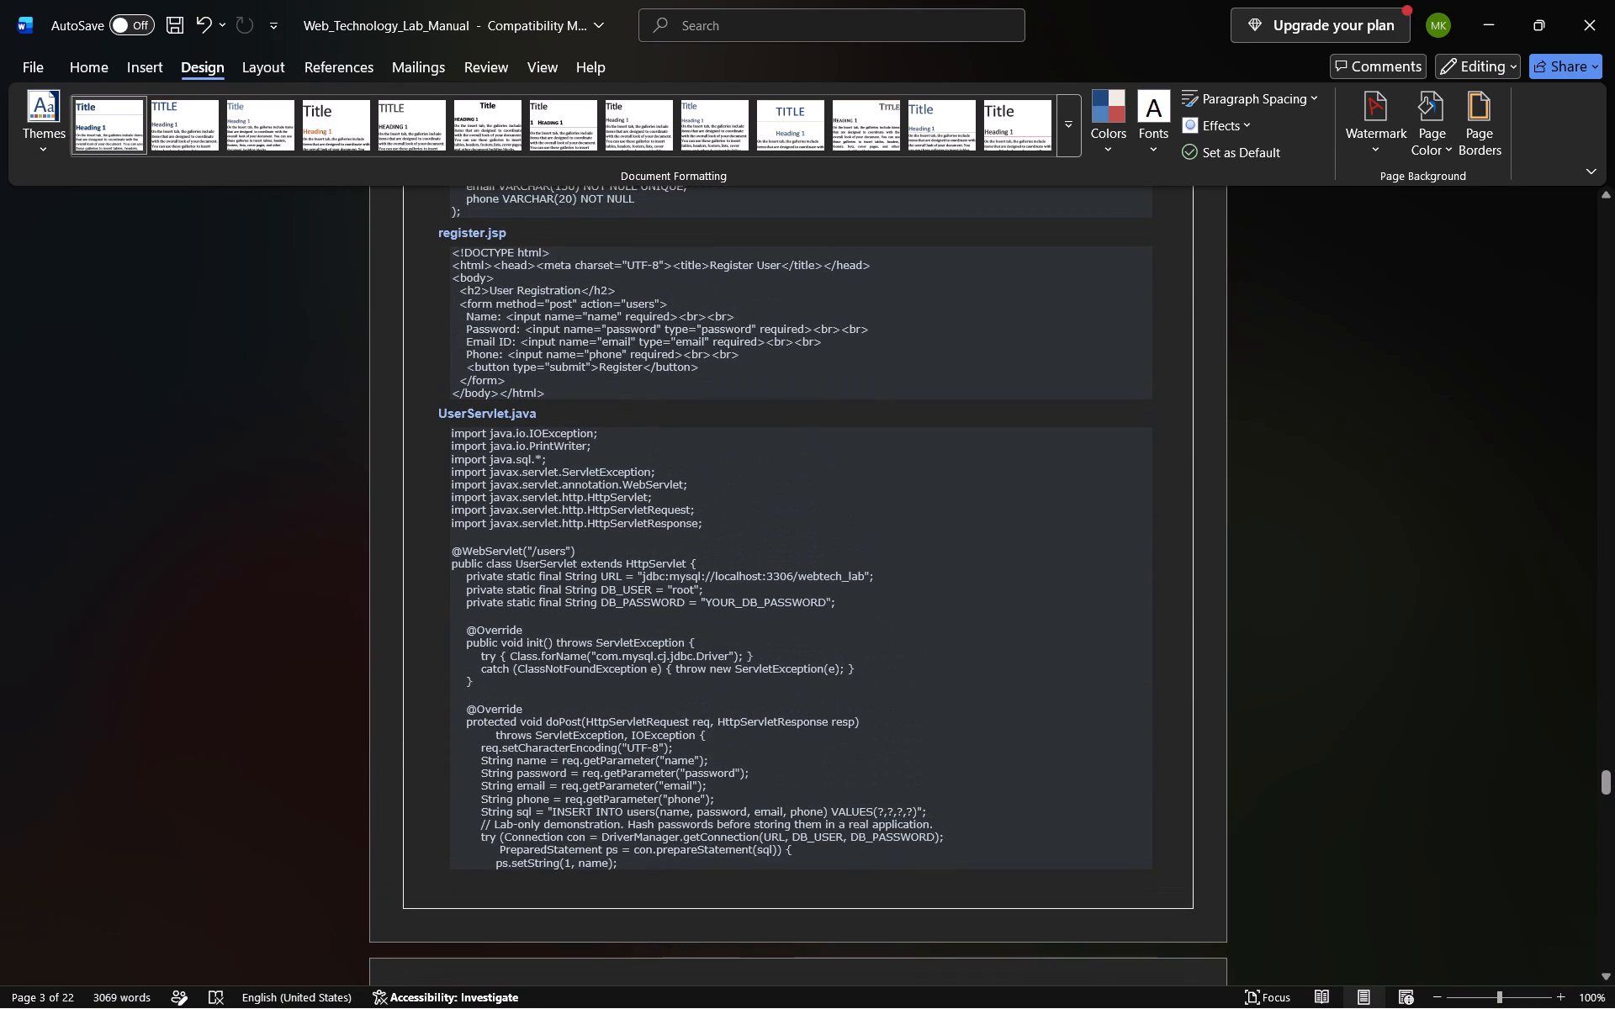
{"action": "scroll", "coordinate": [918, 621], "scroll_direction": "up", "scroll_amount": 10}
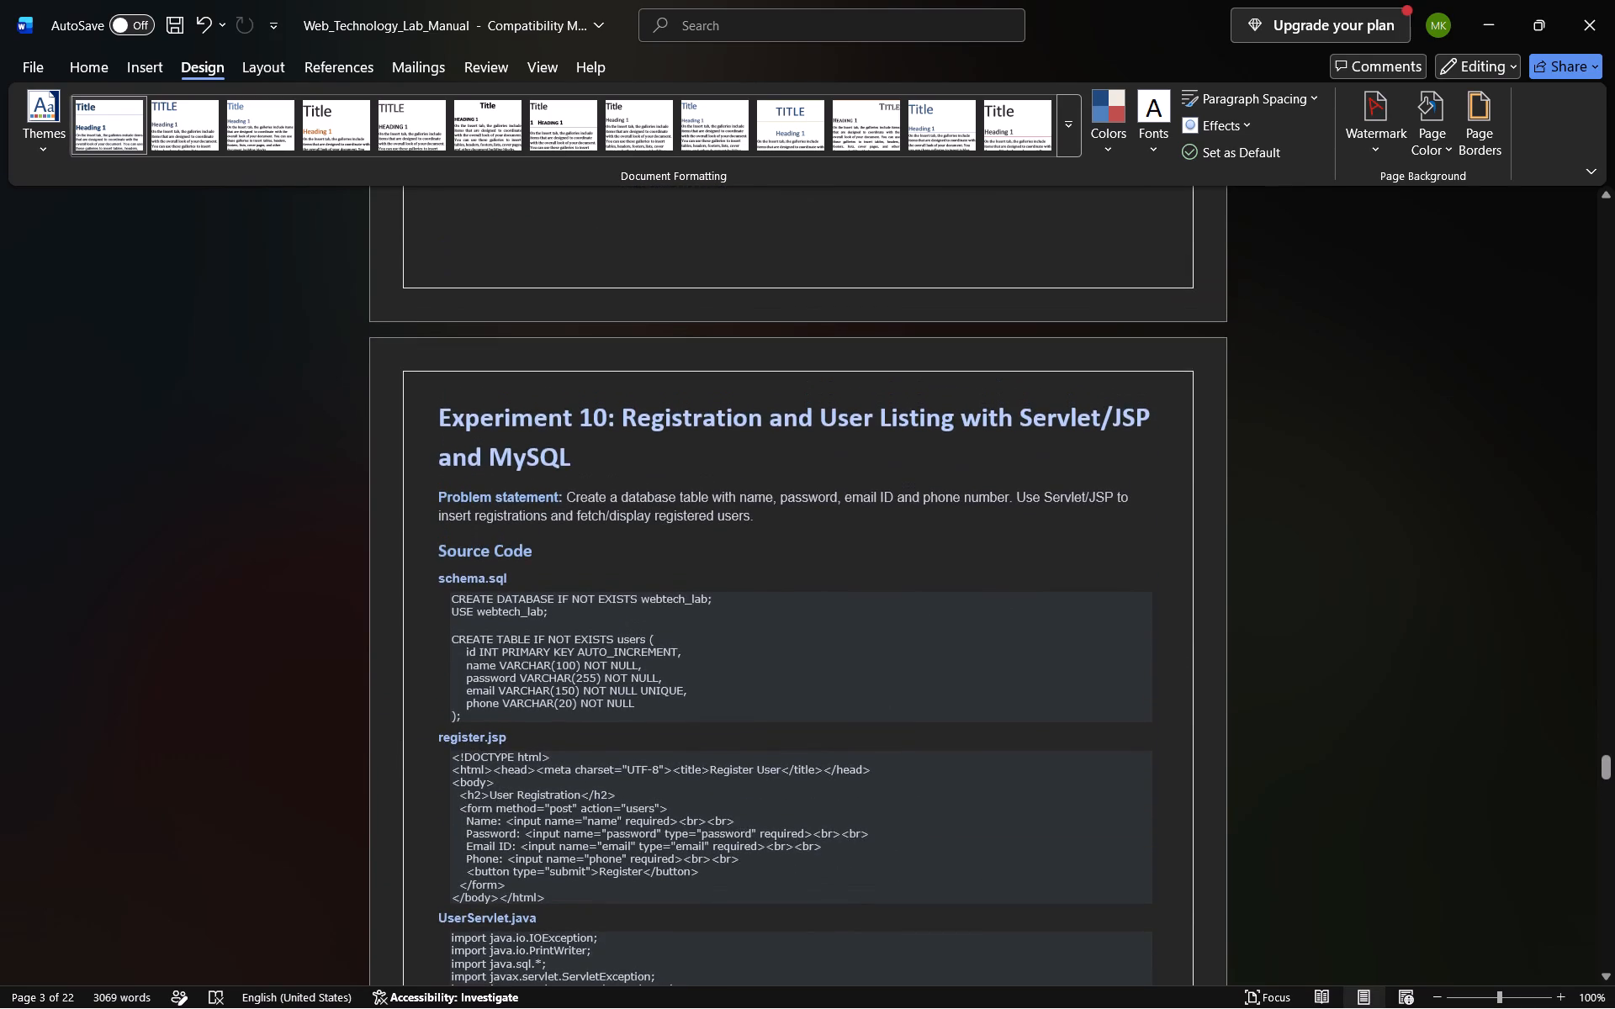
{"action": "scroll", "coordinate": [918, 620], "scroll_direction": "up", "scroll_amount": 7}
{"action": "scroll", "coordinate": [918, 620], "scroll_direction": "up", "scroll_amount": 16}
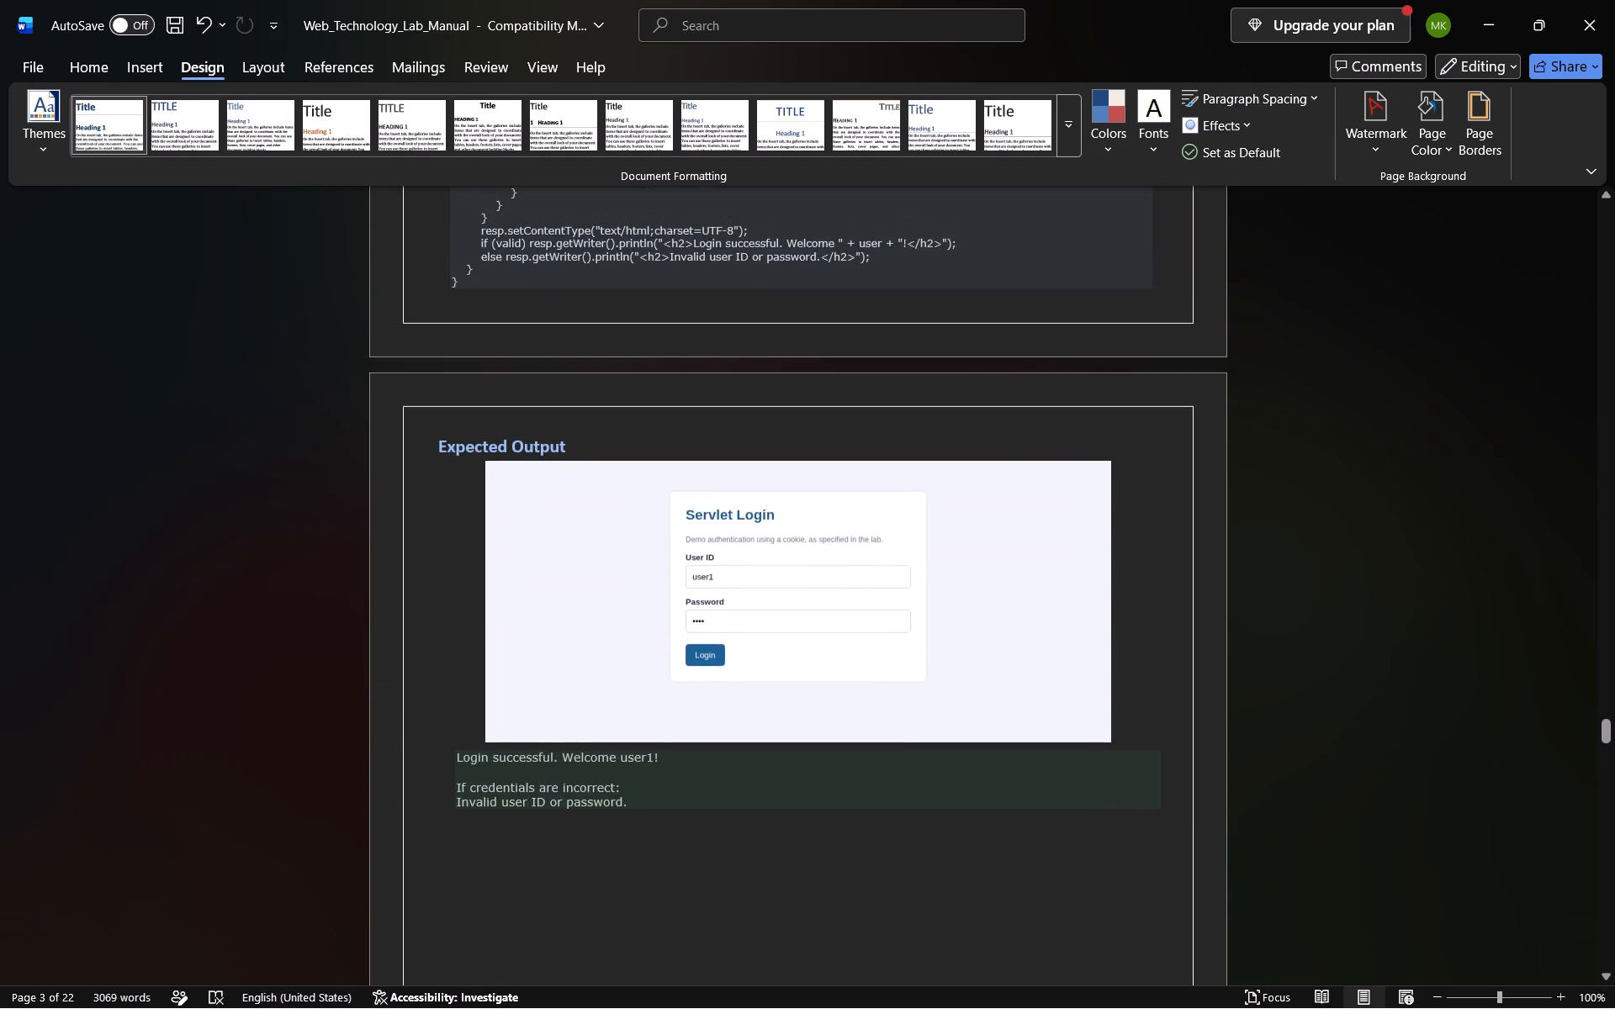
{"action": "scroll", "coordinate": [918, 617], "scroll_direction": "up", "scroll_amount": 10}
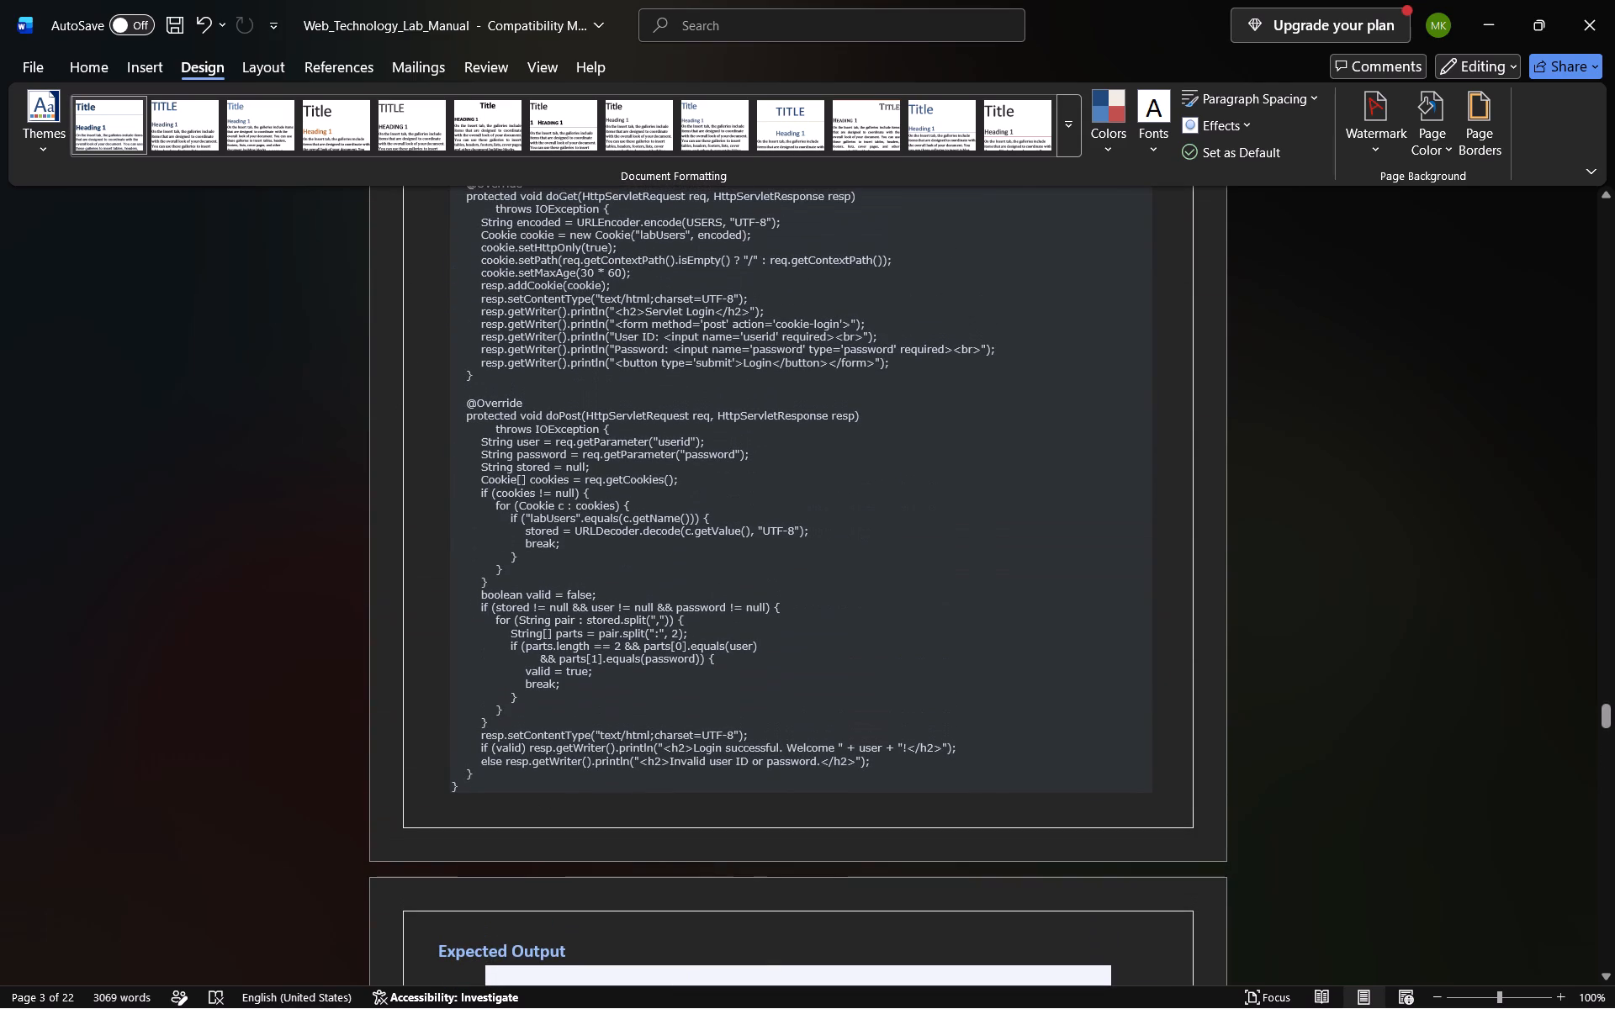
{"action": "scroll", "coordinate": [917, 617], "scroll_direction": "up", "scroll_amount": 16}
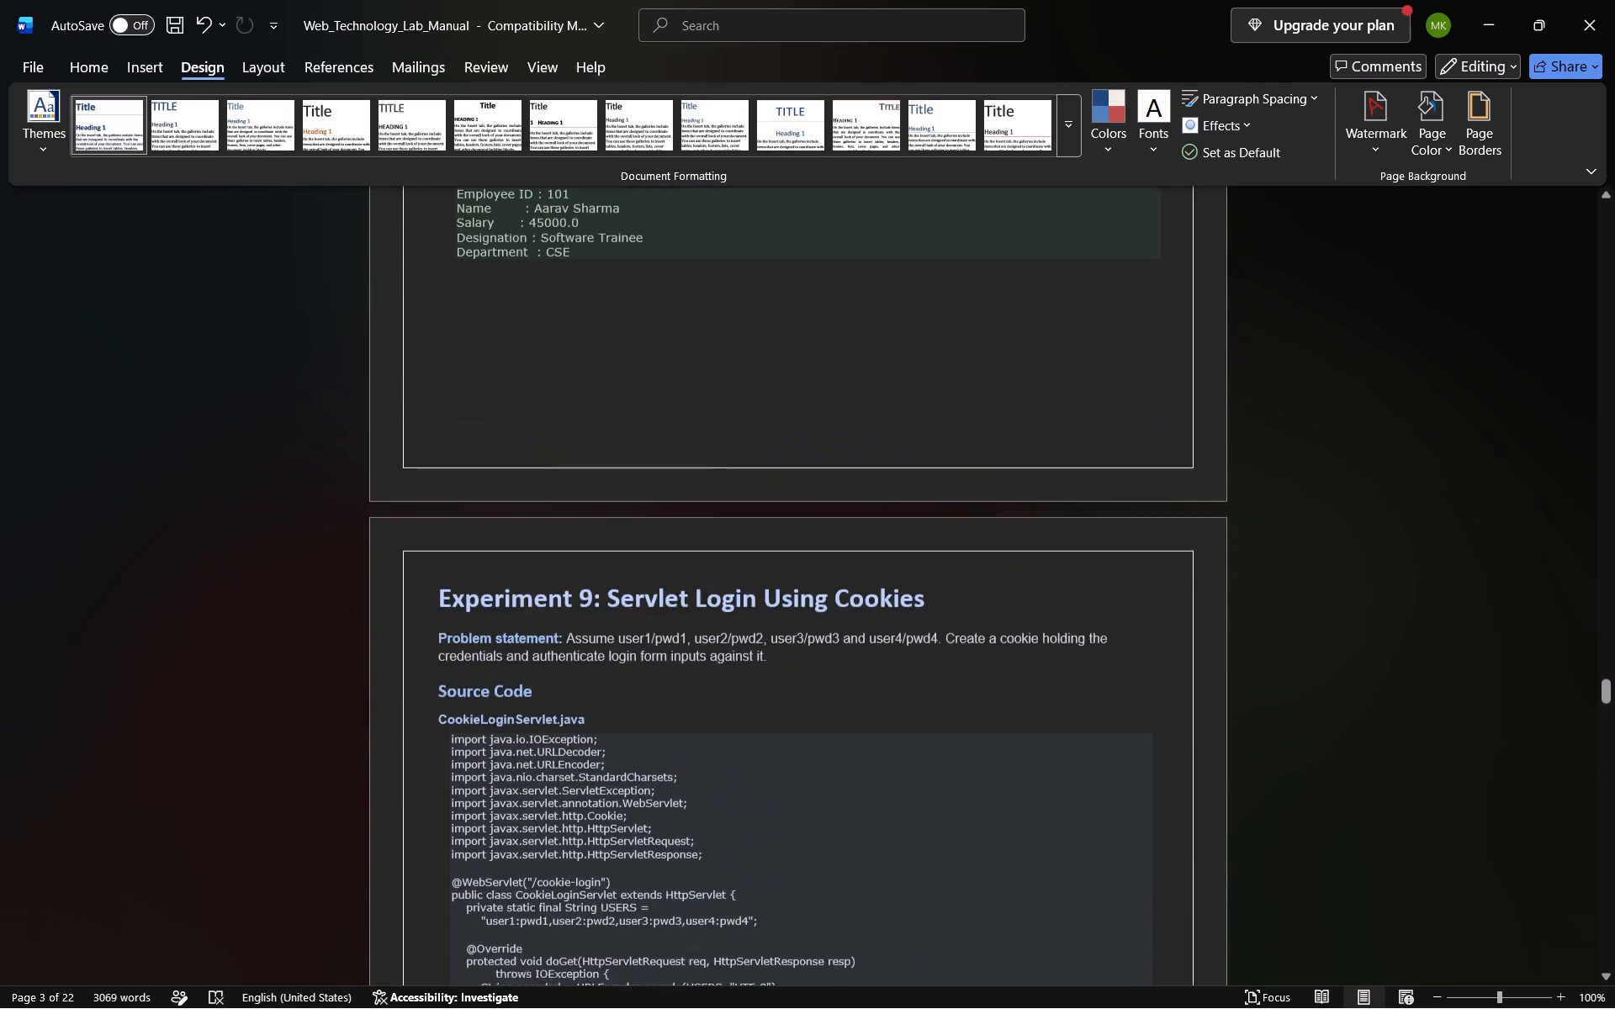
{"action": "scroll", "coordinate": [917, 617], "scroll_direction": "up", "scroll_amount": 11}
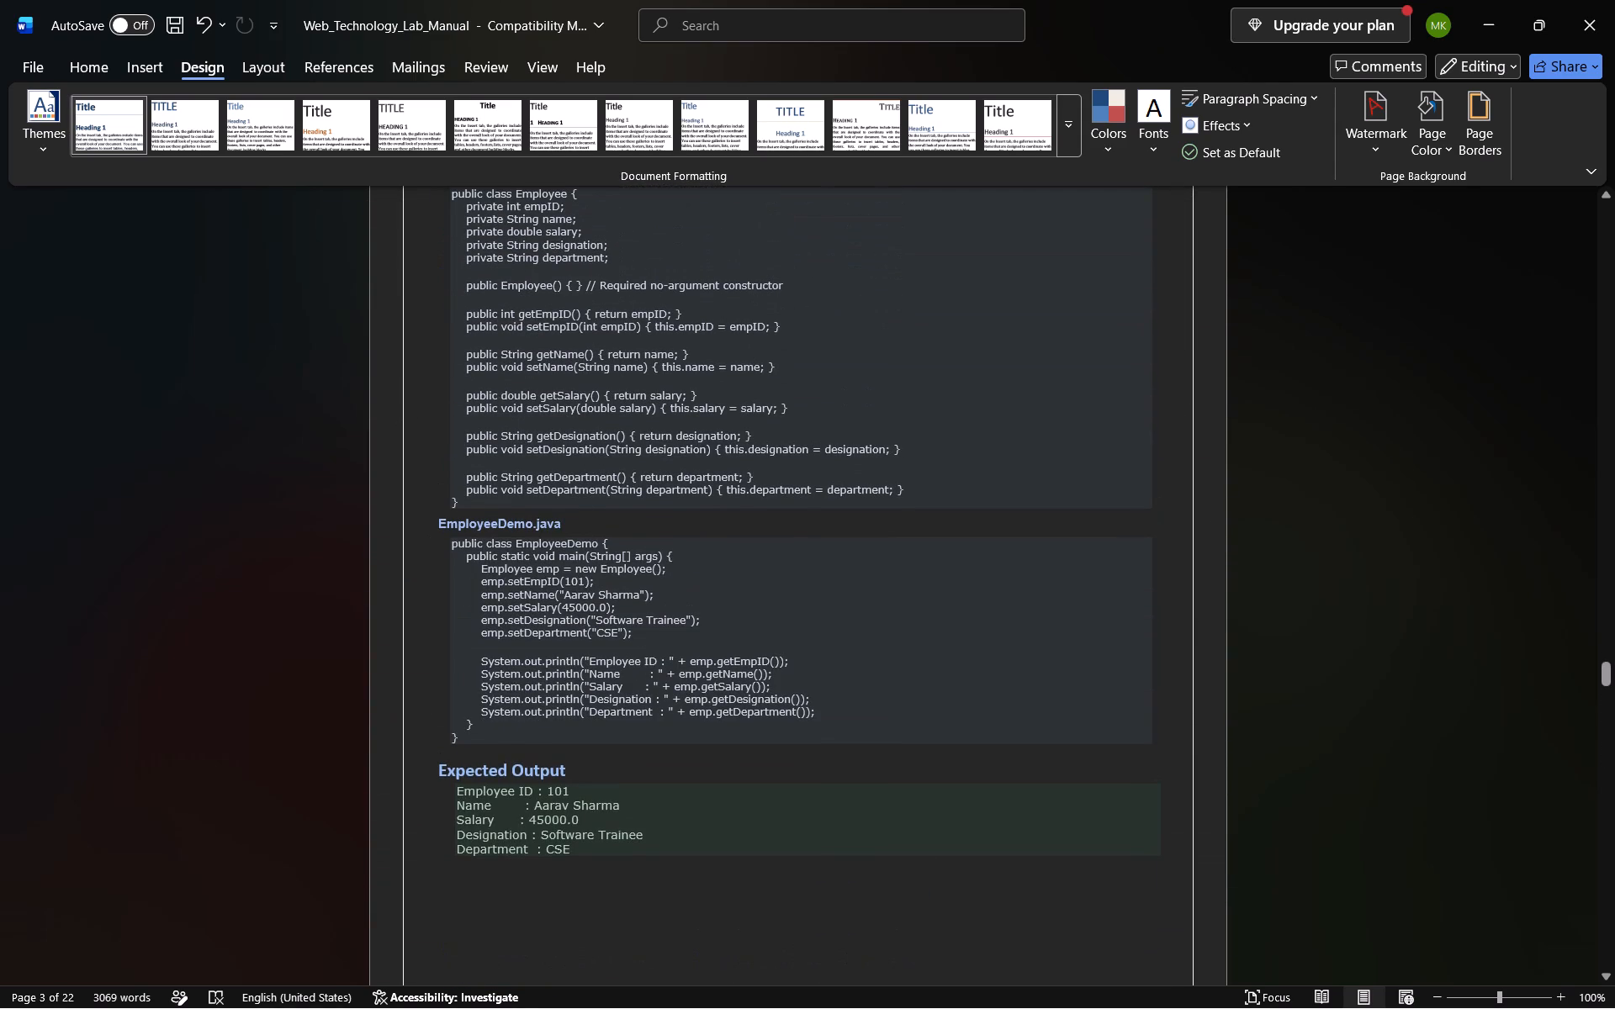
{"action": "scroll", "coordinate": [917, 616], "scroll_direction": "up", "scroll_amount": 7}
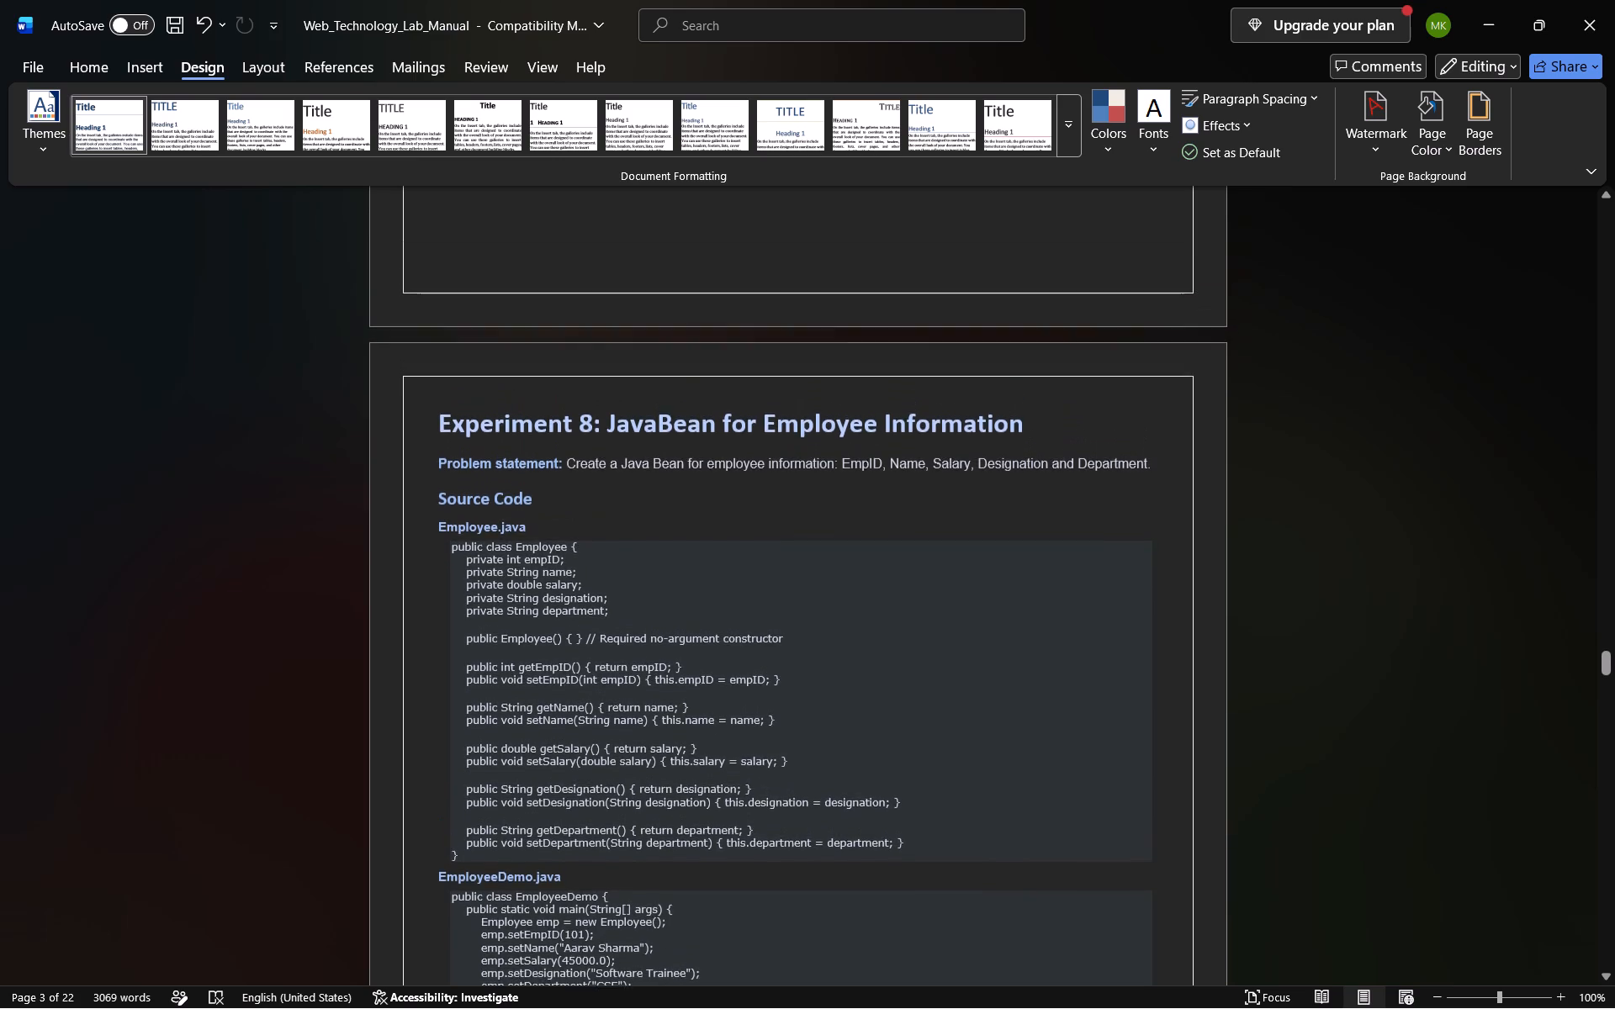
{"action": "scroll", "coordinate": [917, 616], "scroll_direction": "up", "scroll_amount": 17}
{"action": "scroll", "coordinate": [917, 615], "scroll_direction": "up", "scroll_amount": 5}
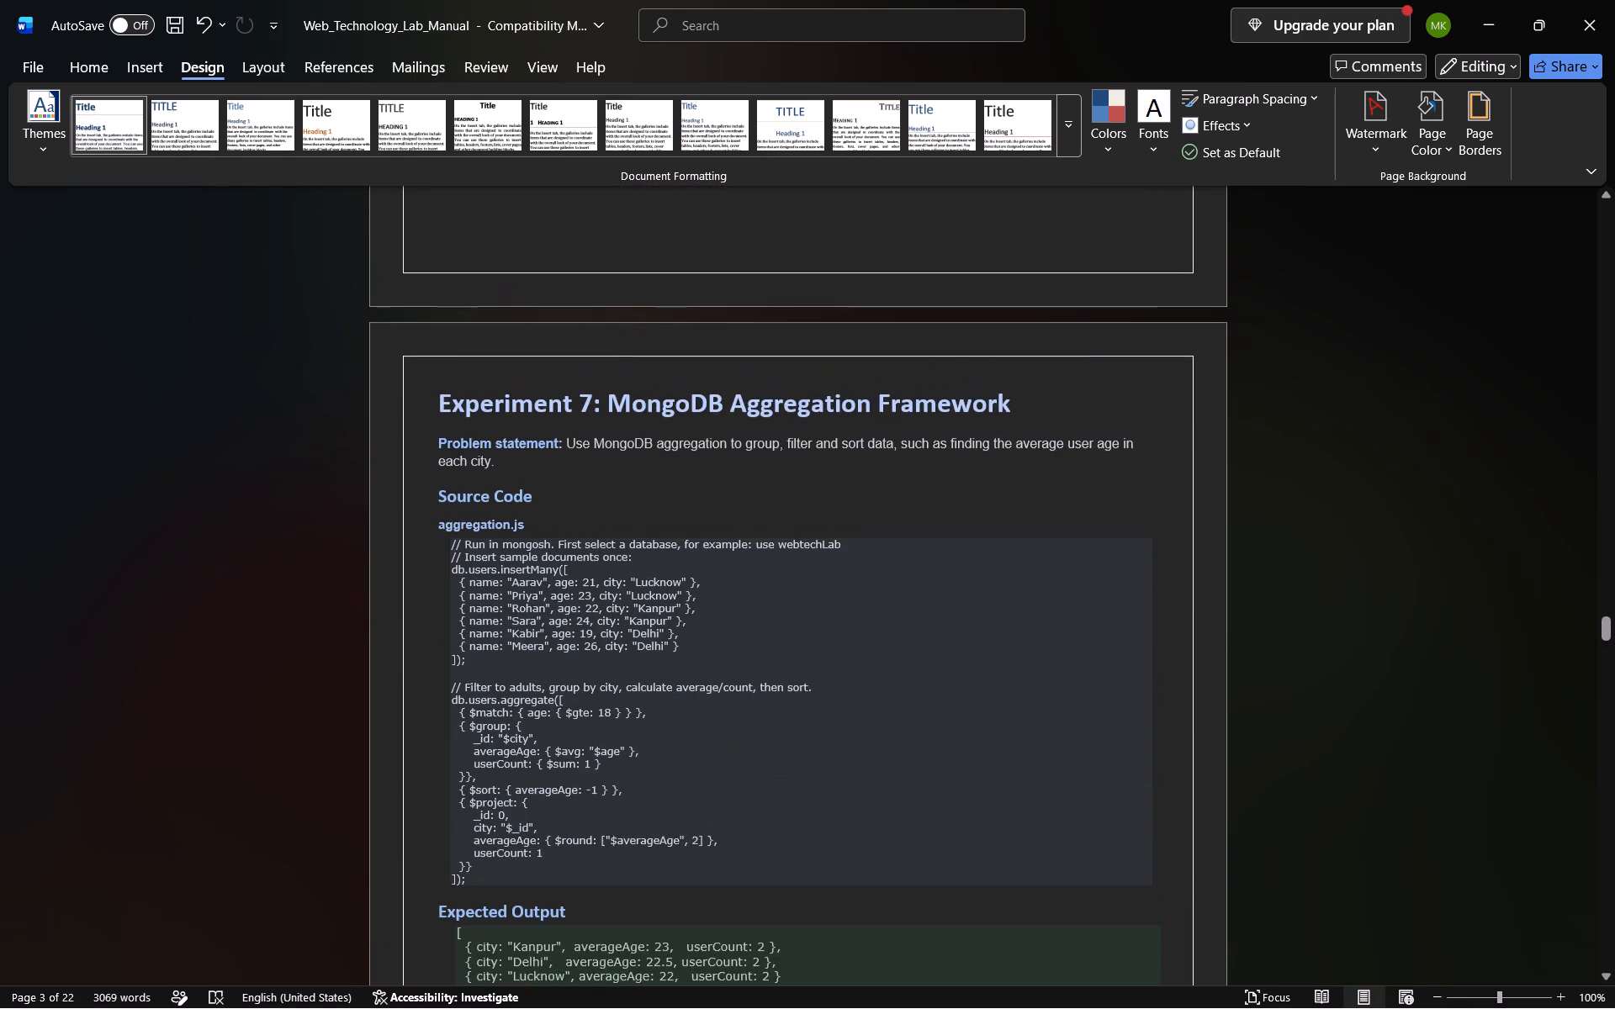
{"action": "scroll", "coordinate": [917, 615], "scroll_direction": "up", "scroll_amount": 14}
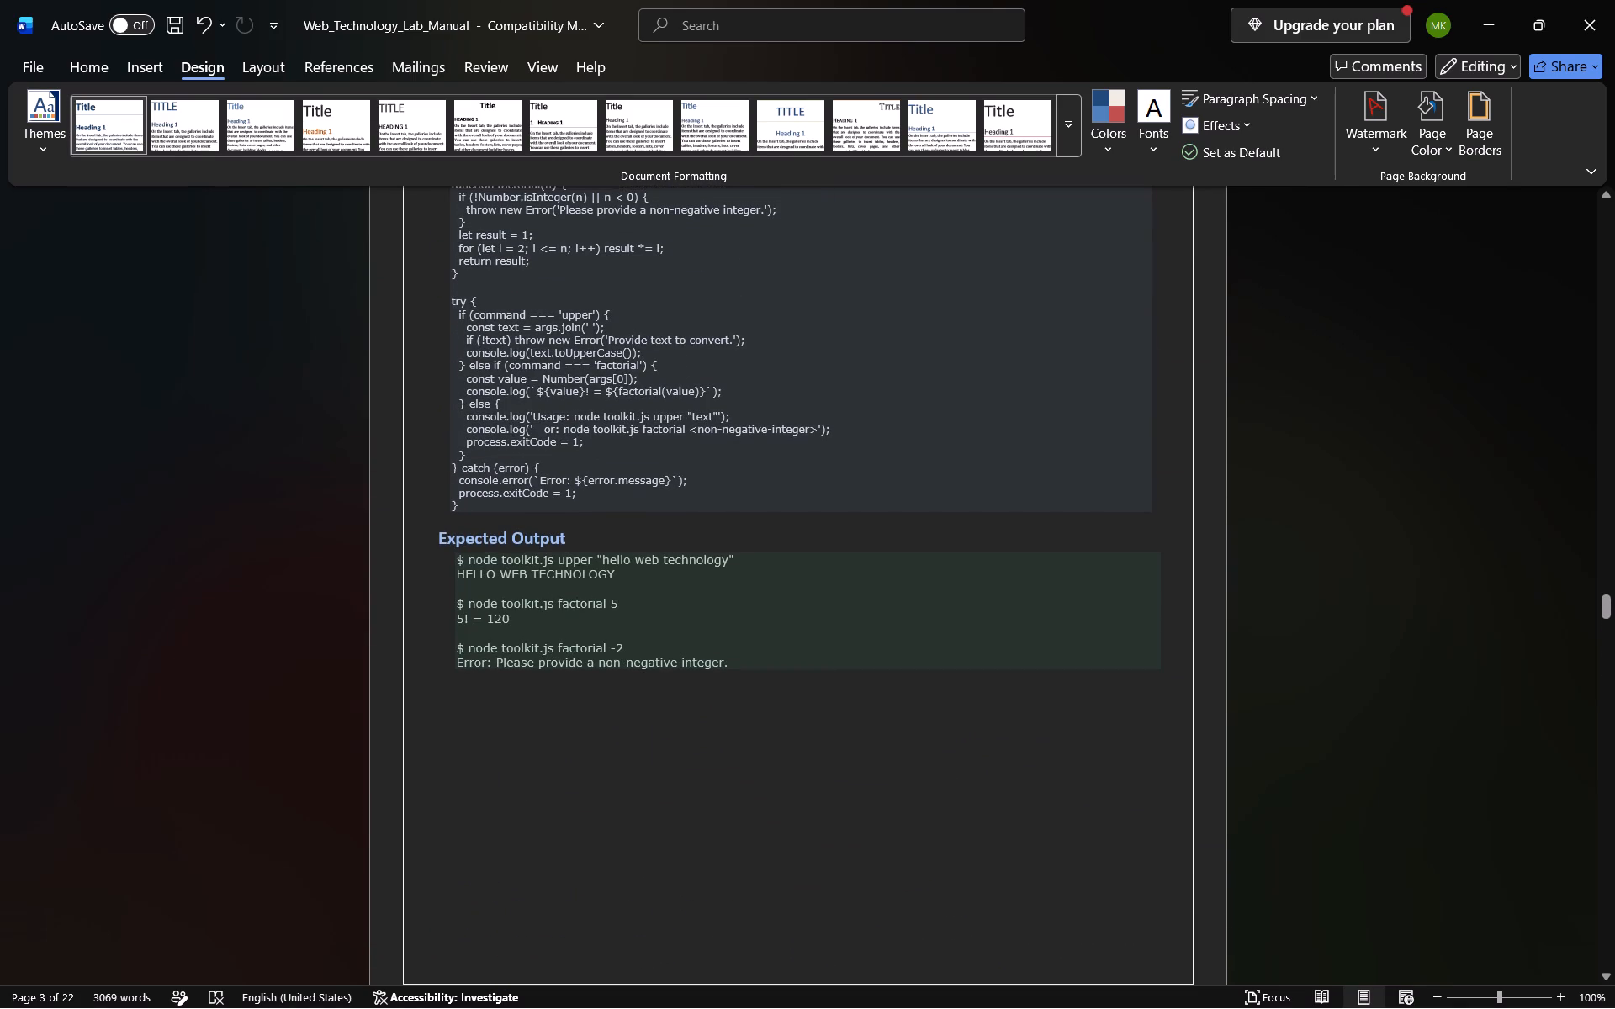
{"action": "left_click", "coordinate": [818, 438]}
Review the page borders and content backwards from Experiment 5 to the Contents and title pages.
{"action": "scroll", "coordinate": [823, 480], "scroll_direction": "up", "scroll_amount": 7}
{"action": "scroll", "coordinate": [823, 480], "scroll_direction": "down", "scroll_amount": 2}
{"action": "scroll", "coordinate": [823, 480], "scroll_direction": "up", "scroll_amount": 20}
{"action": "scroll", "coordinate": [823, 480], "scroll_direction": "up", "scroll_amount": 11}
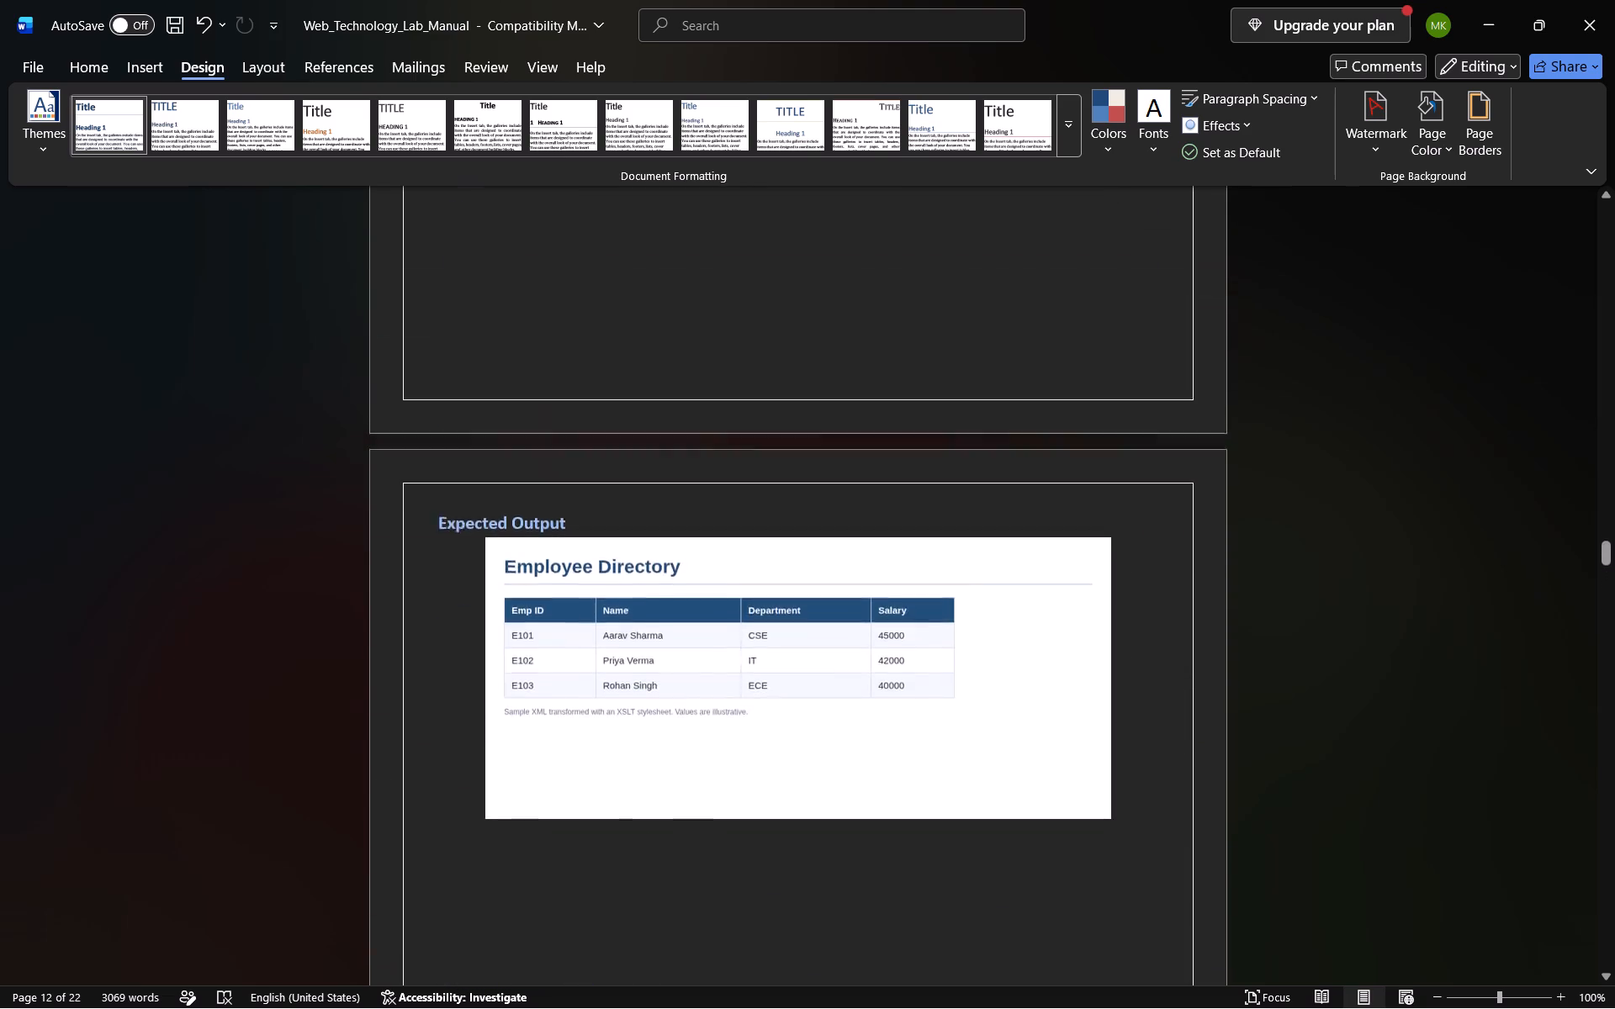
{"action": "scroll", "coordinate": [822, 485], "scroll_direction": "up", "scroll_amount": 1}
{"action": "scroll", "coordinate": [822, 485], "scroll_direction": "up", "scroll_amount": 20}
{"action": "scroll", "coordinate": [822, 485], "scroll_direction": "up", "scroll_amount": 8}
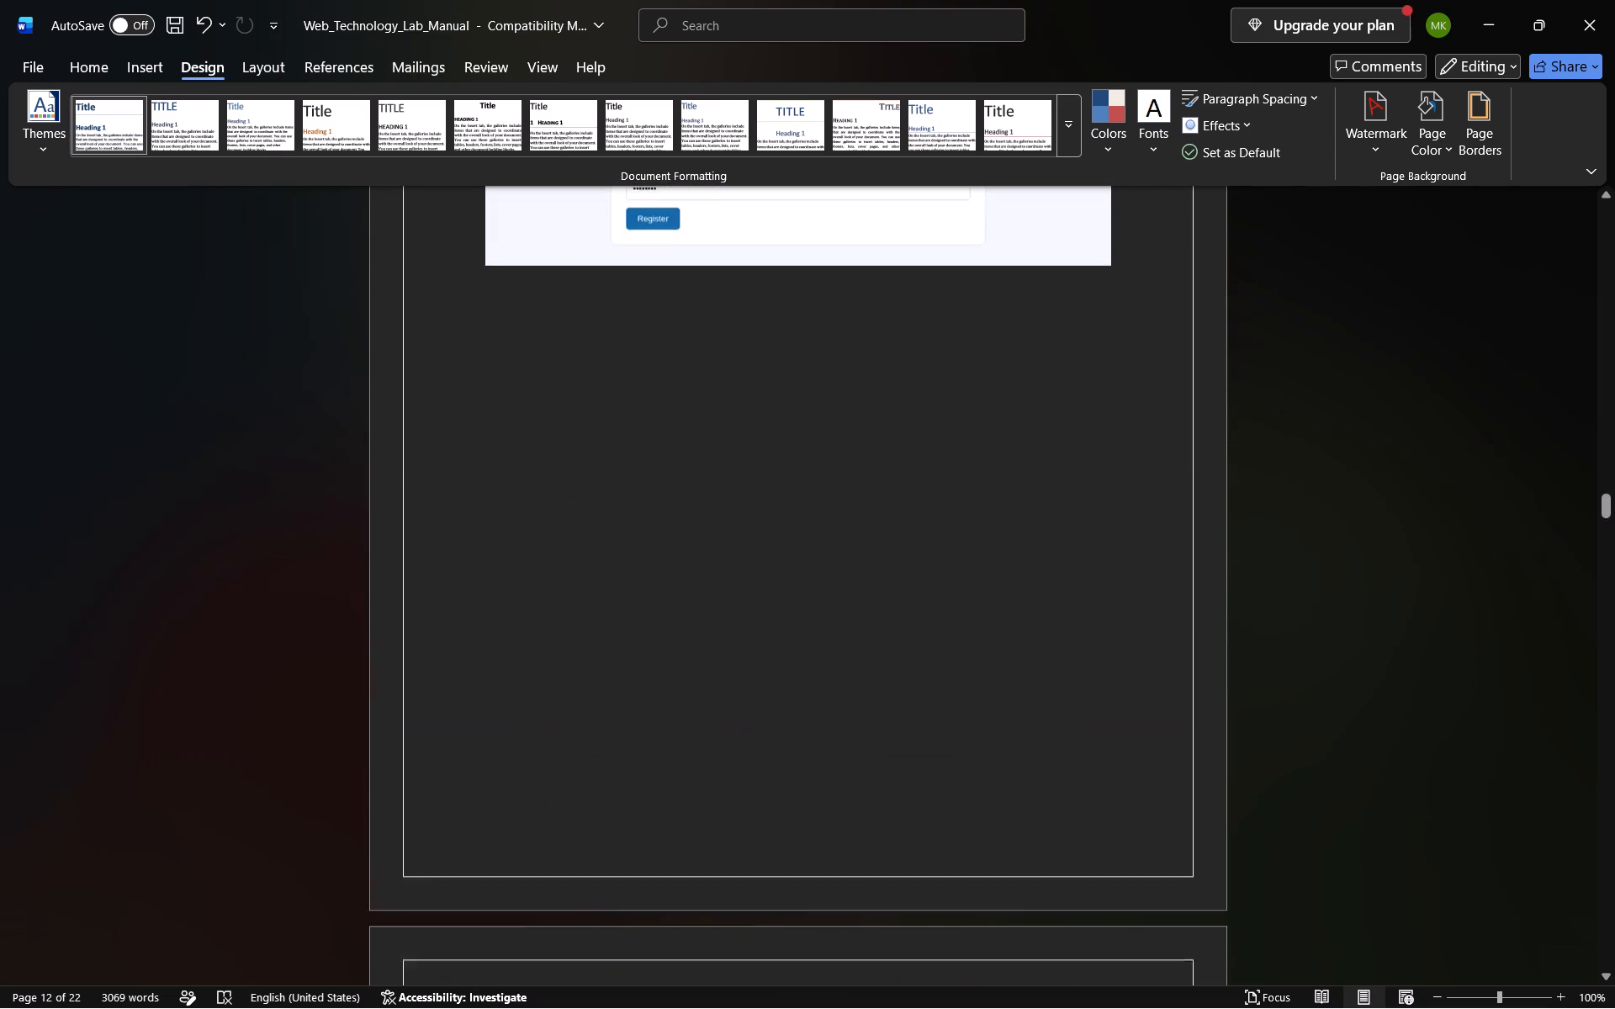
{"action": "scroll", "coordinate": [822, 485], "scroll_direction": "up", "scroll_amount": 17}
{"action": "scroll", "coordinate": [822, 486], "scroll_direction": "up", "scroll_amount": 5}
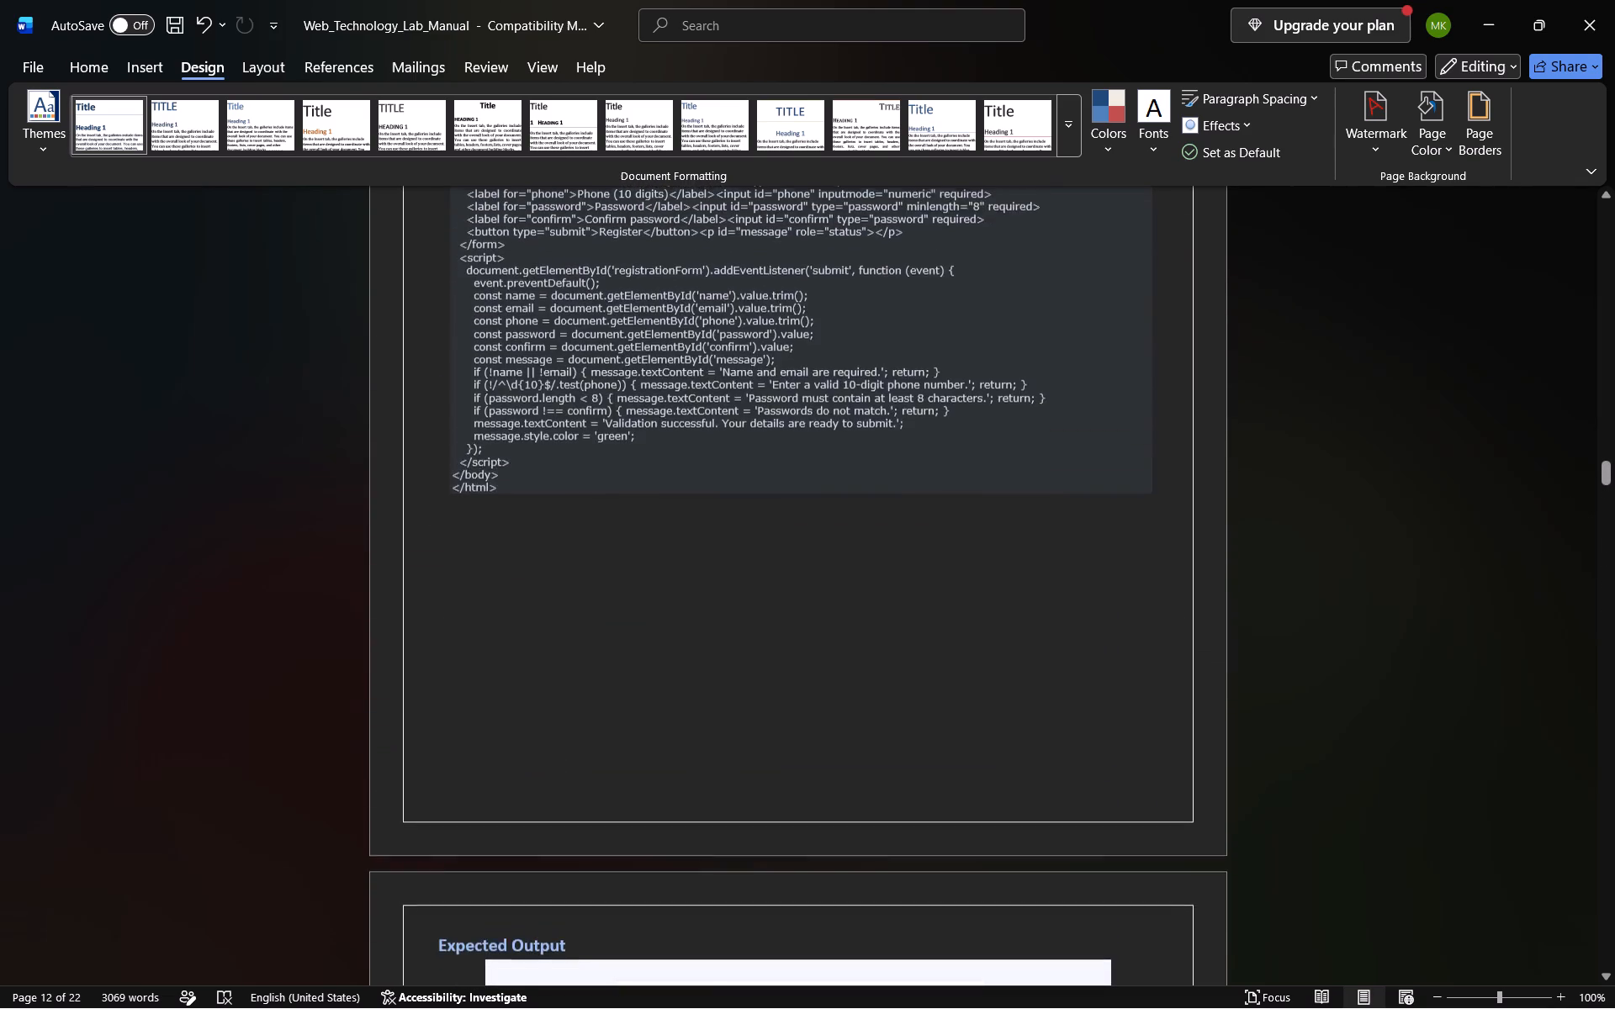
{"action": "scroll", "coordinate": [822, 486], "scroll_direction": "up", "scroll_amount": 7}
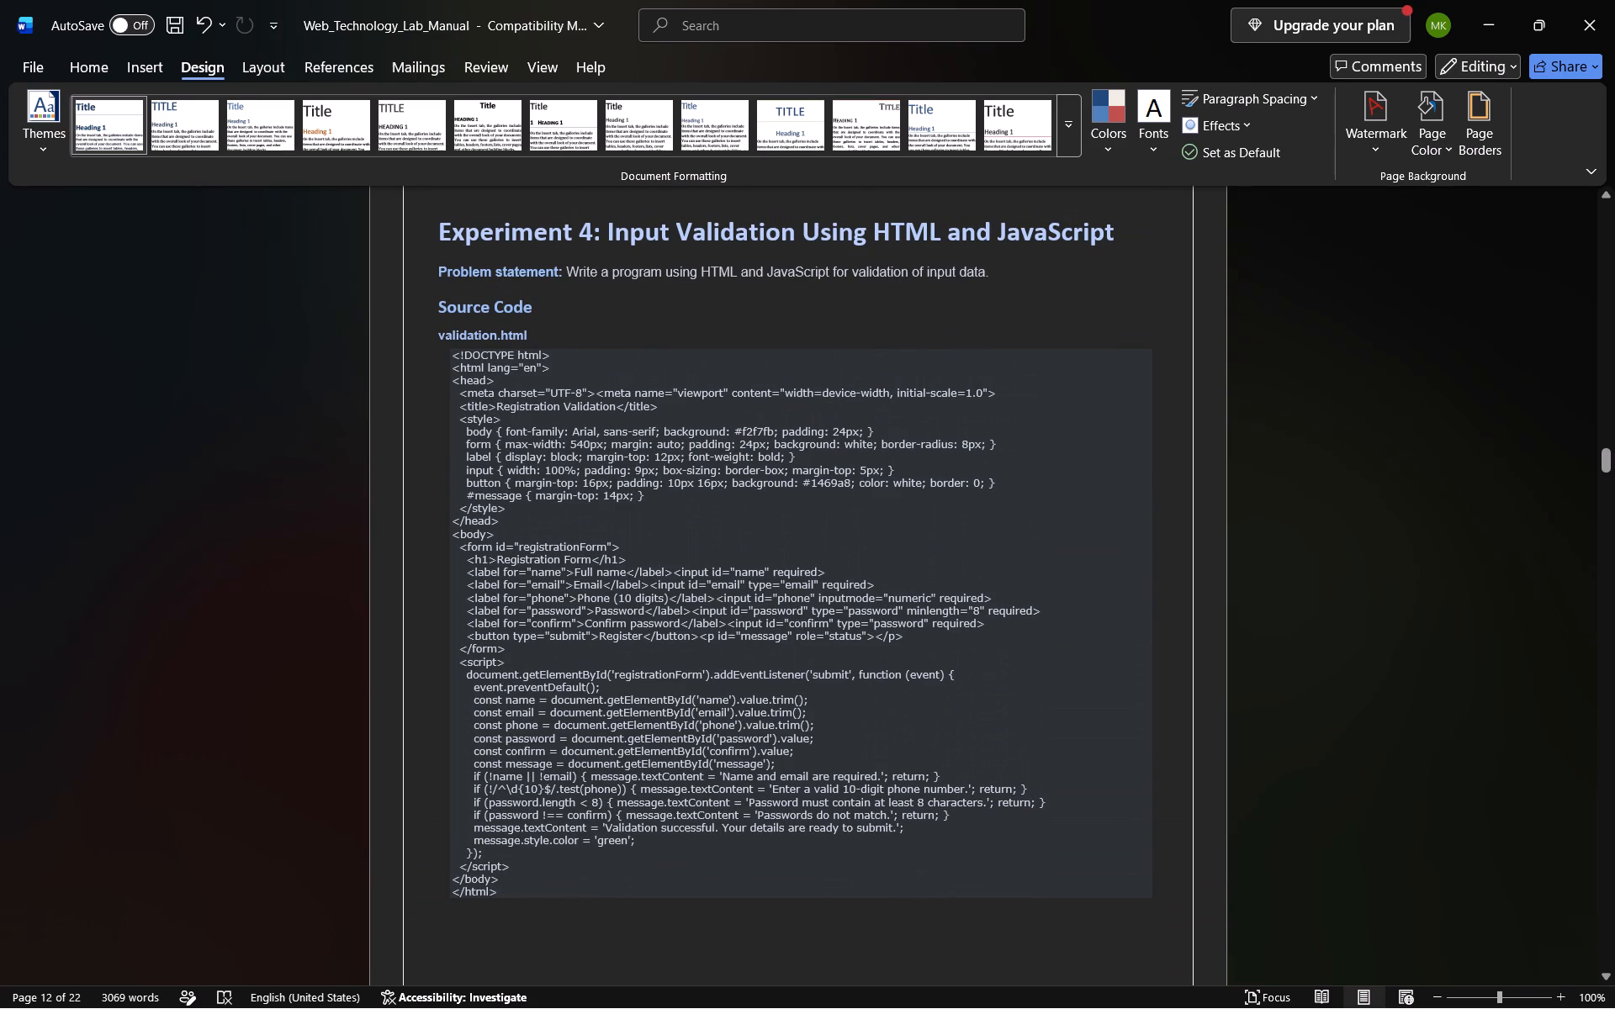
{"action": "scroll", "coordinate": [822, 484], "scroll_direction": "up", "scroll_amount": 15}
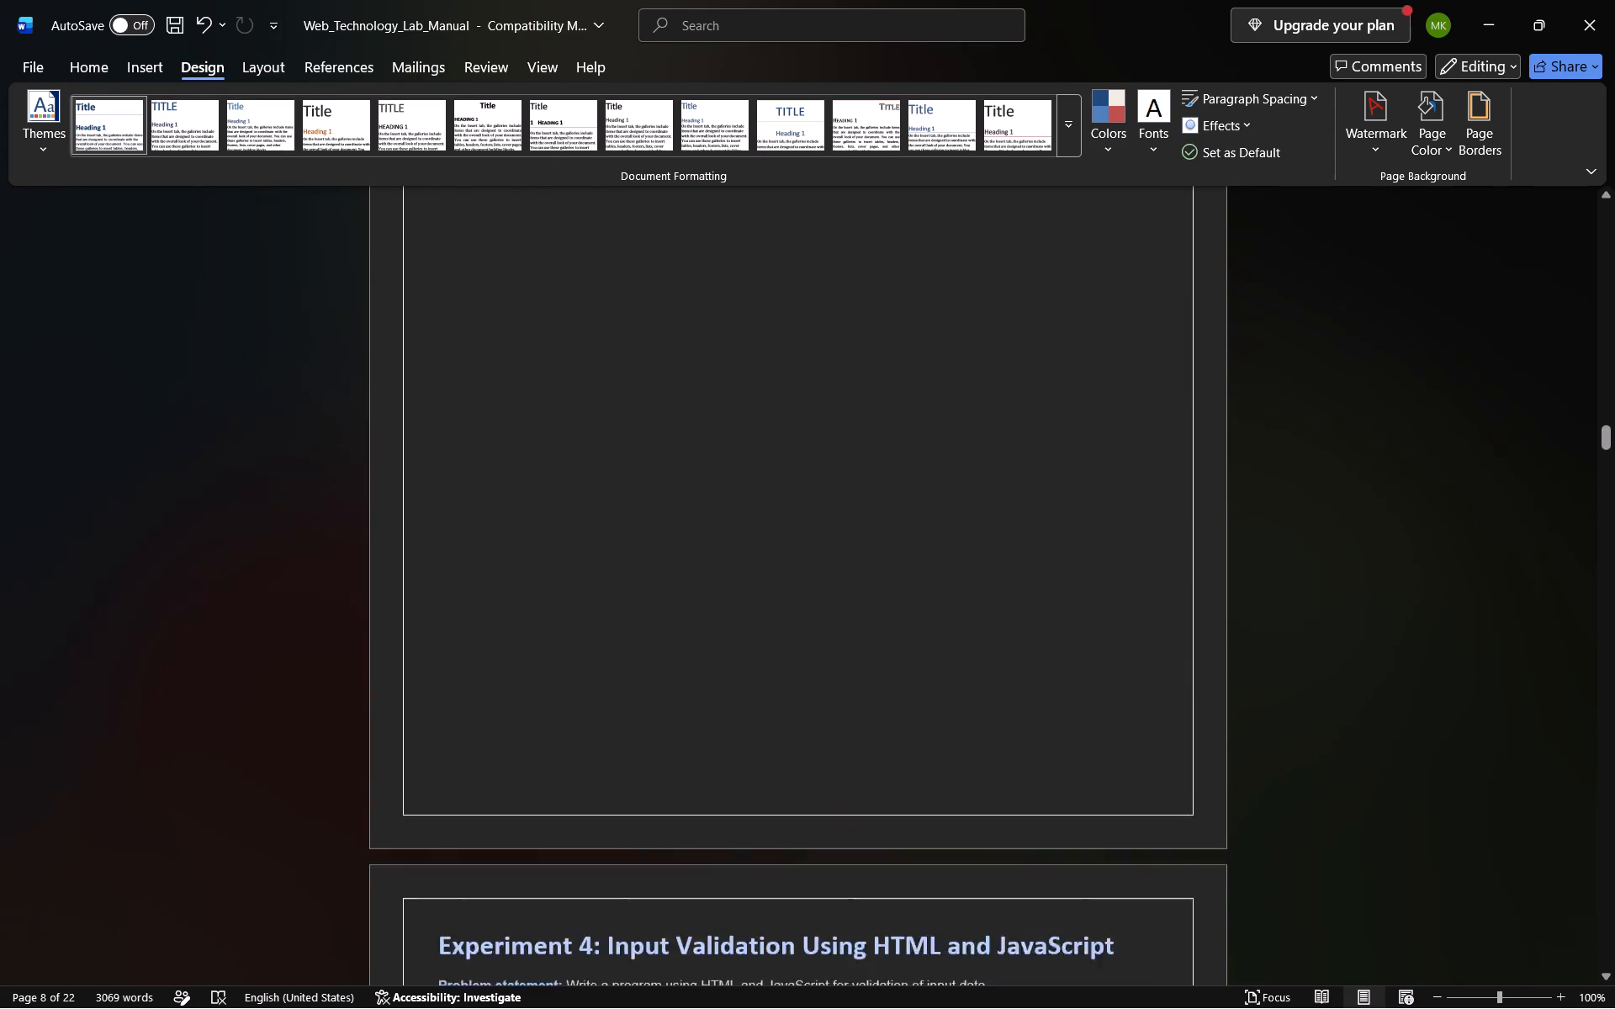
{"action": "scroll", "coordinate": [822, 483], "scroll_direction": "down", "scroll_amount": 2}
{"action": "scroll", "coordinate": [822, 483], "scroll_direction": "up", "scroll_amount": 4}
{"action": "scroll", "coordinate": [822, 483], "scroll_direction": "down", "scroll_amount": 1}
{"action": "scroll", "coordinate": [822, 483], "scroll_direction": "up", "scroll_amount": 16}
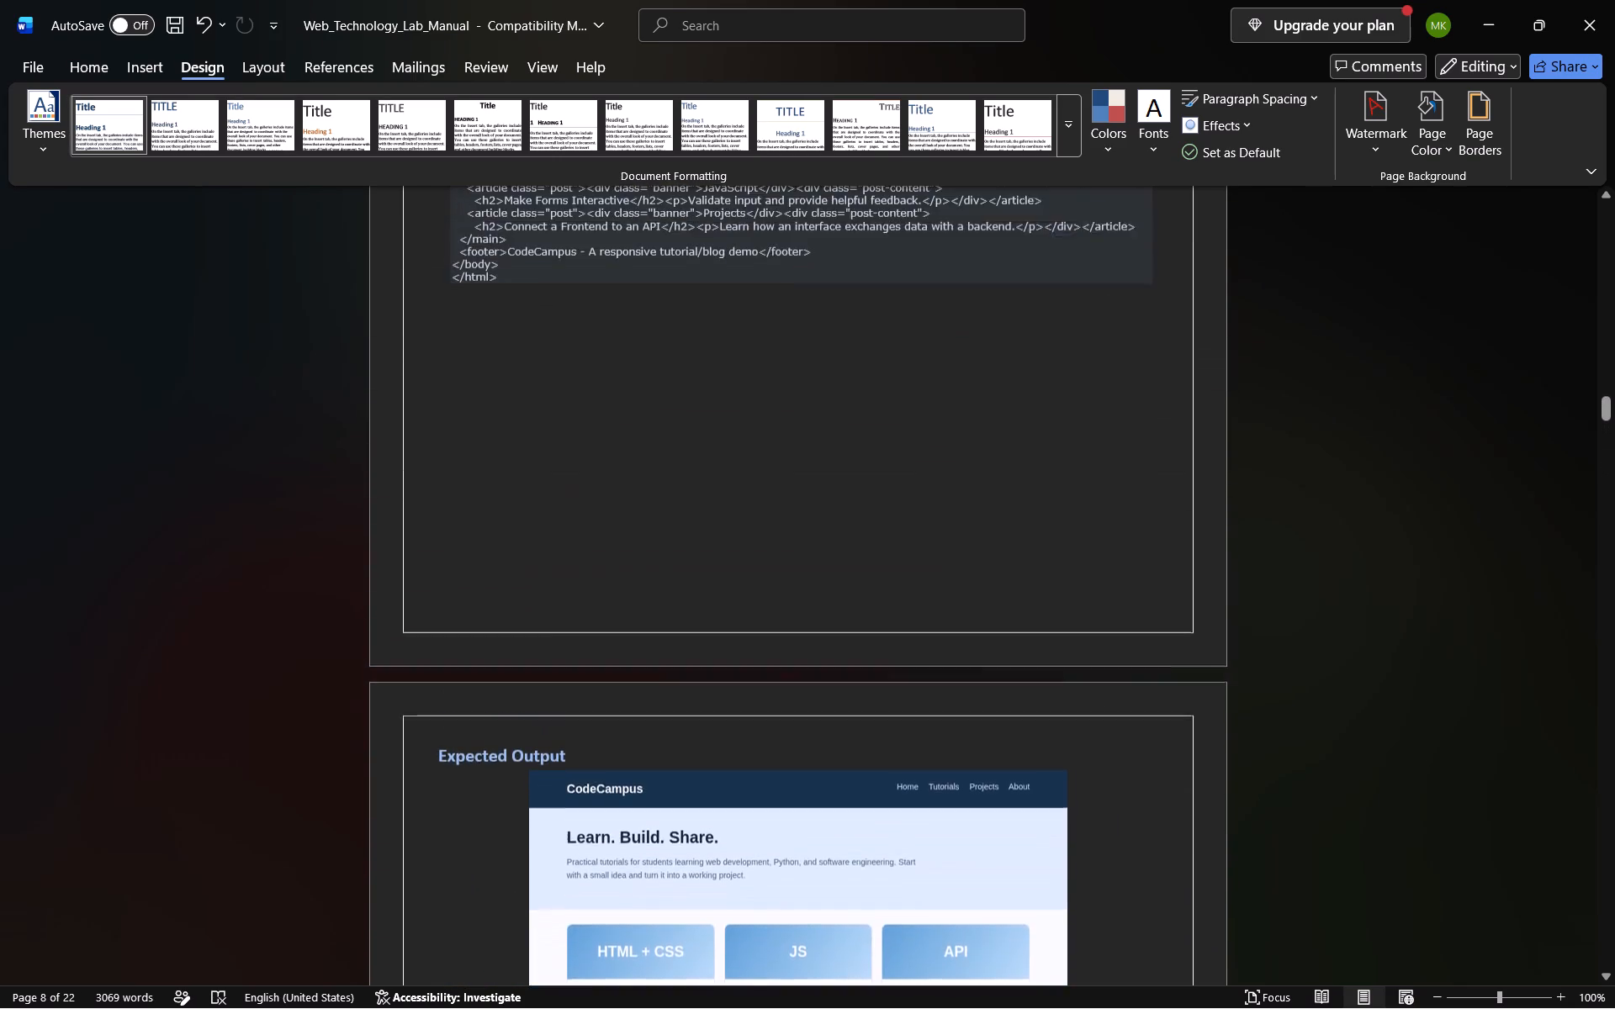
{"action": "scroll", "coordinate": [822, 480], "scroll_direction": "up", "scroll_amount": 16}
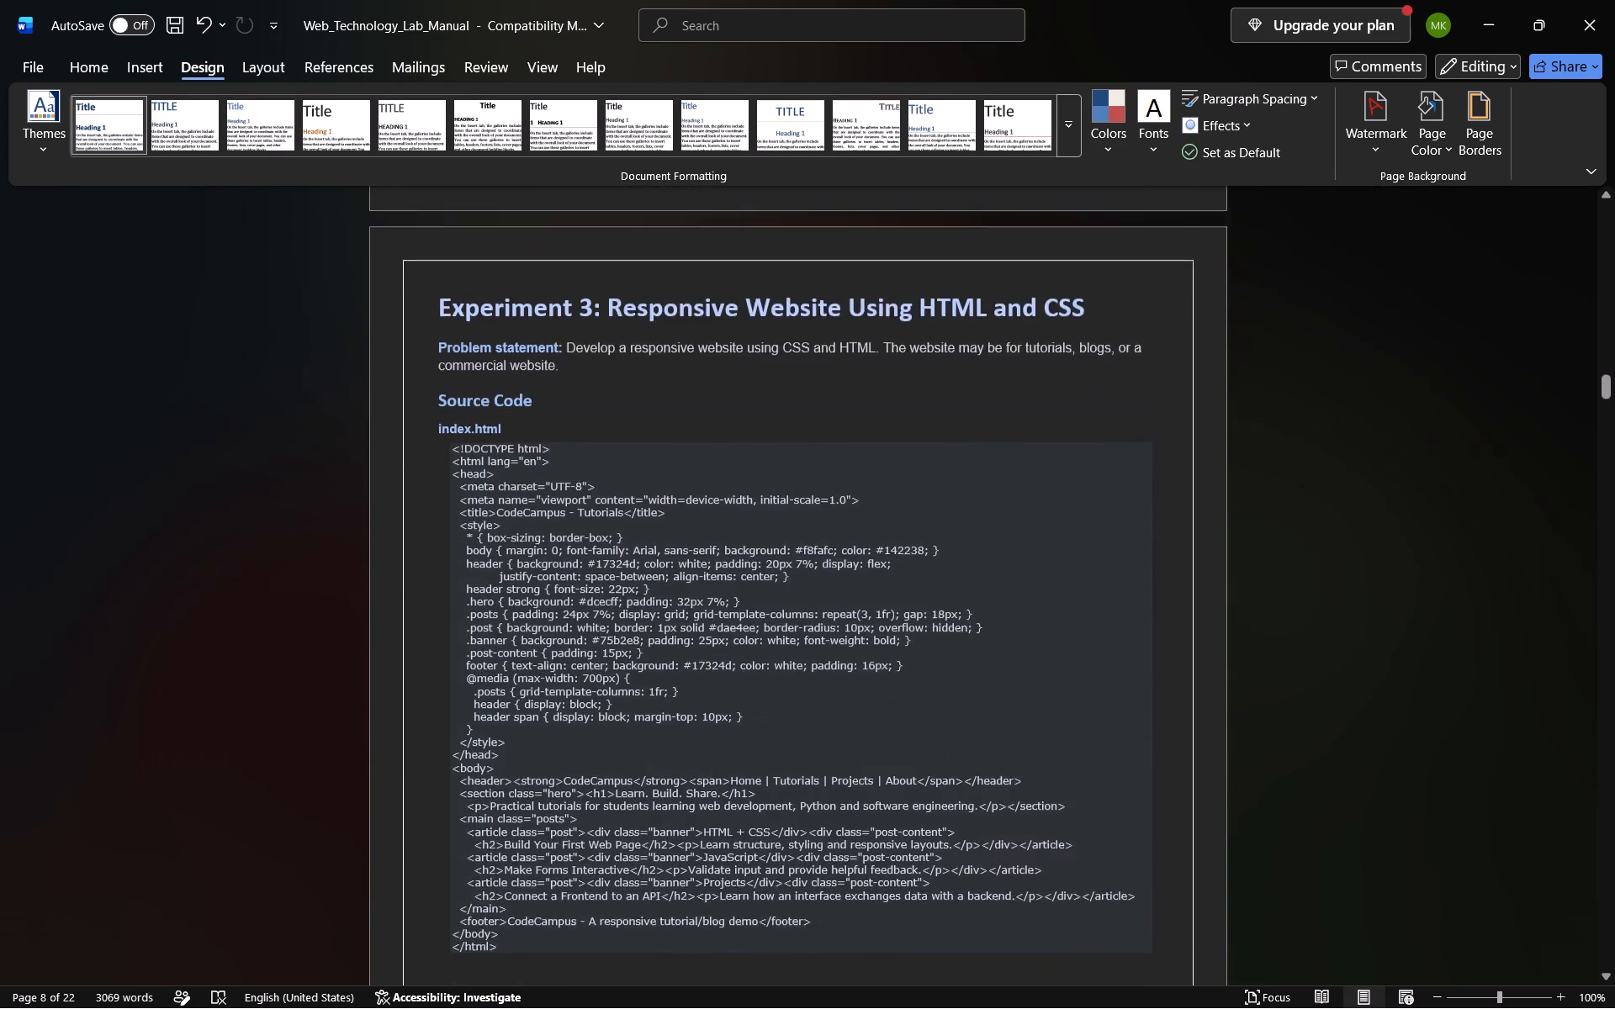
{"action": "scroll", "coordinate": [822, 476], "scroll_direction": "up", "scroll_amount": 20}
{"action": "scroll", "coordinate": [822, 476], "scroll_direction": "up", "scroll_amount": 9}
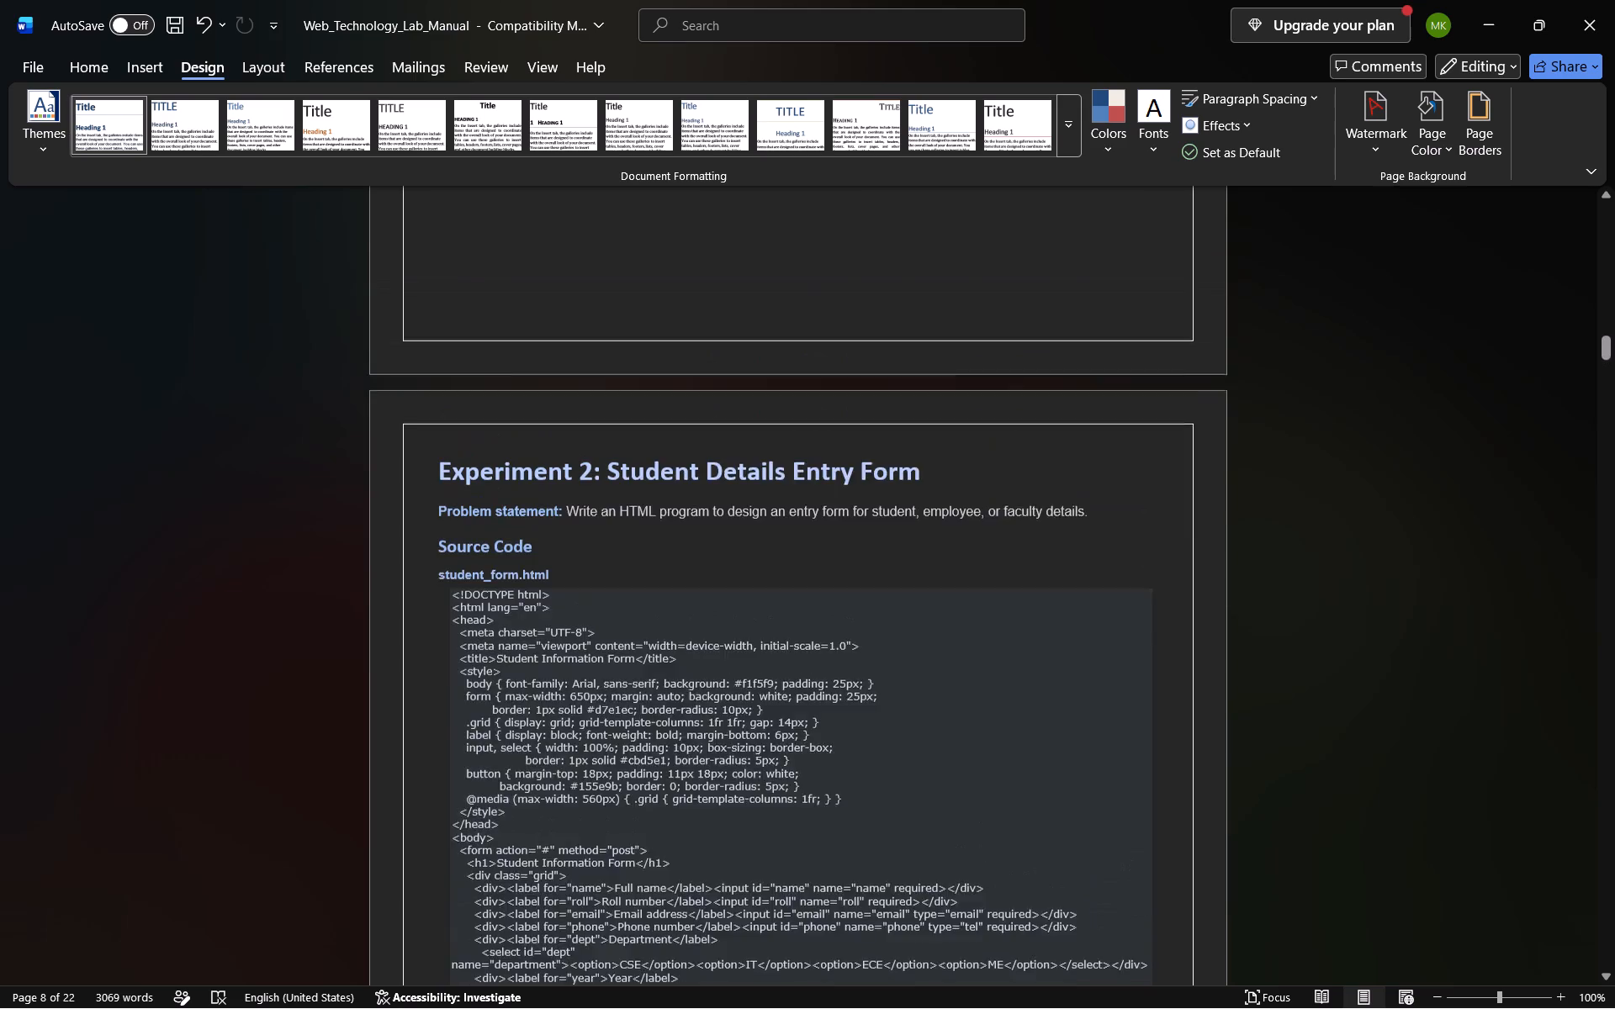
{"action": "scroll", "coordinate": [822, 473], "scroll_direction": "up", "scroll_amount": 20}
{"action": "scroll", "coordinate": [822, 473], "scroll_direction": "up", "scroll_amount": 9}
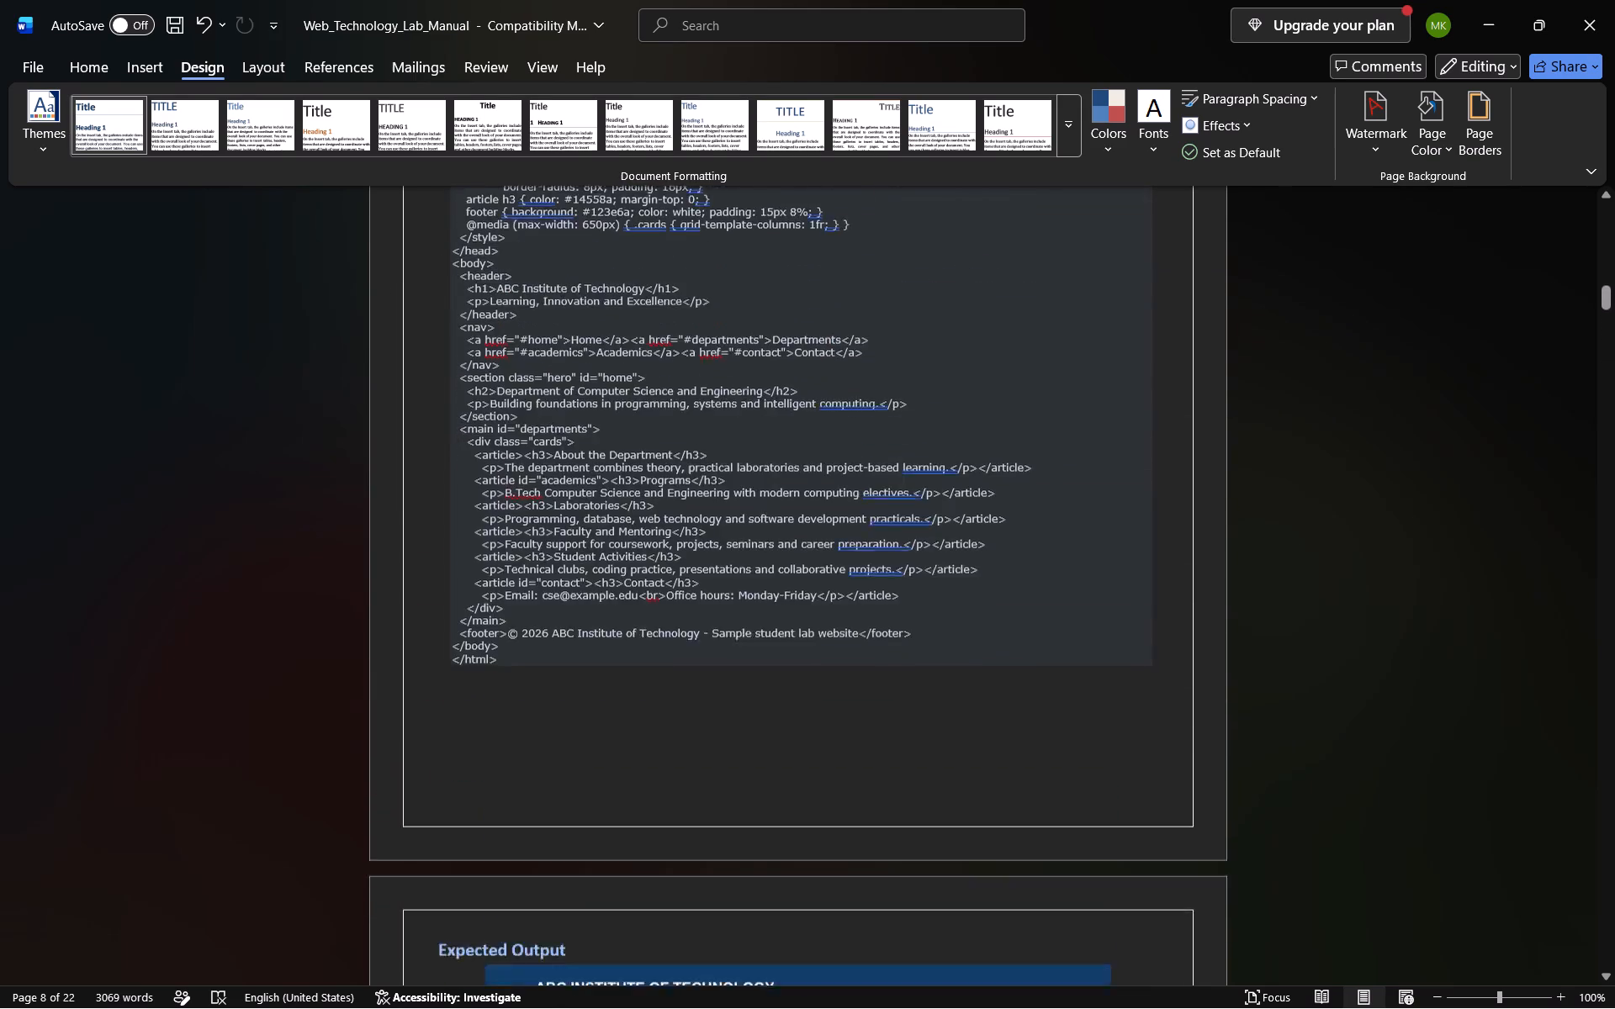
{"action": "scroll", "coordinate": [822, 469], "scroll_direction": "up", "scroll_amount": 16}
{"action": "scroll", "coordinate": [822, 468], "scroll_direction": "up", "scroll_amount": 11}
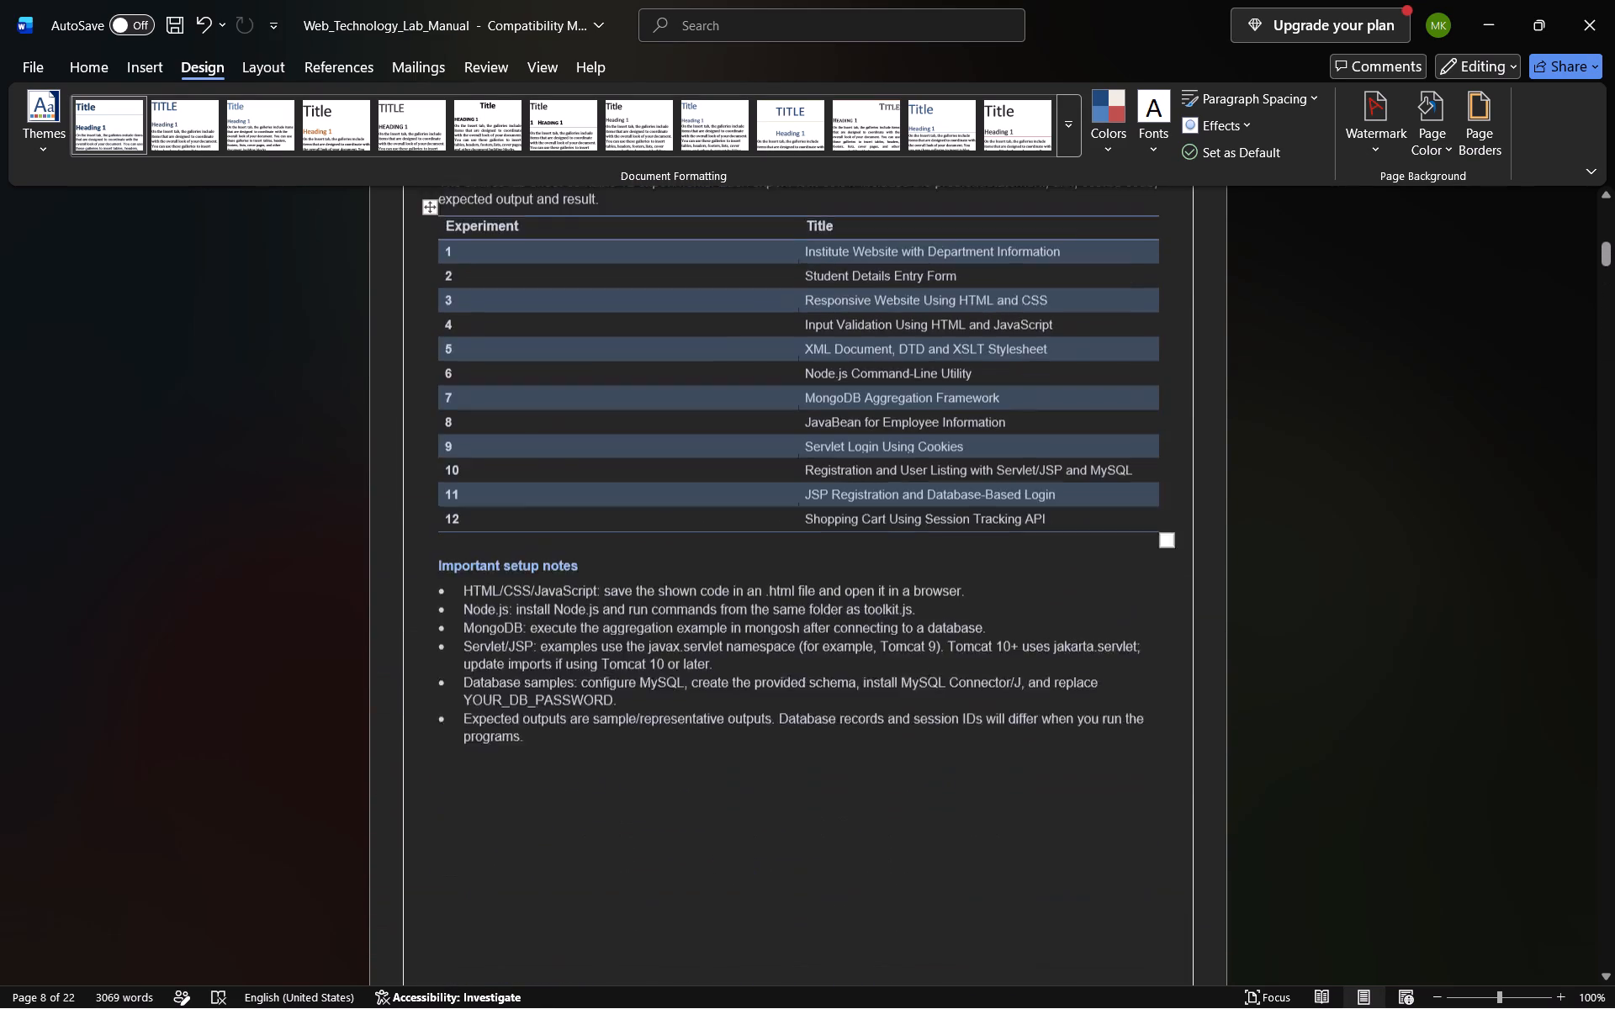
{"action": "scroll", "coordinate": [822, 467], "scroll_direction": "up", "scroll_amount": 19}
{"action": "scroll", "coordinate": [821, 466], "scroll_direction": "down", "scroll_amount": 6}
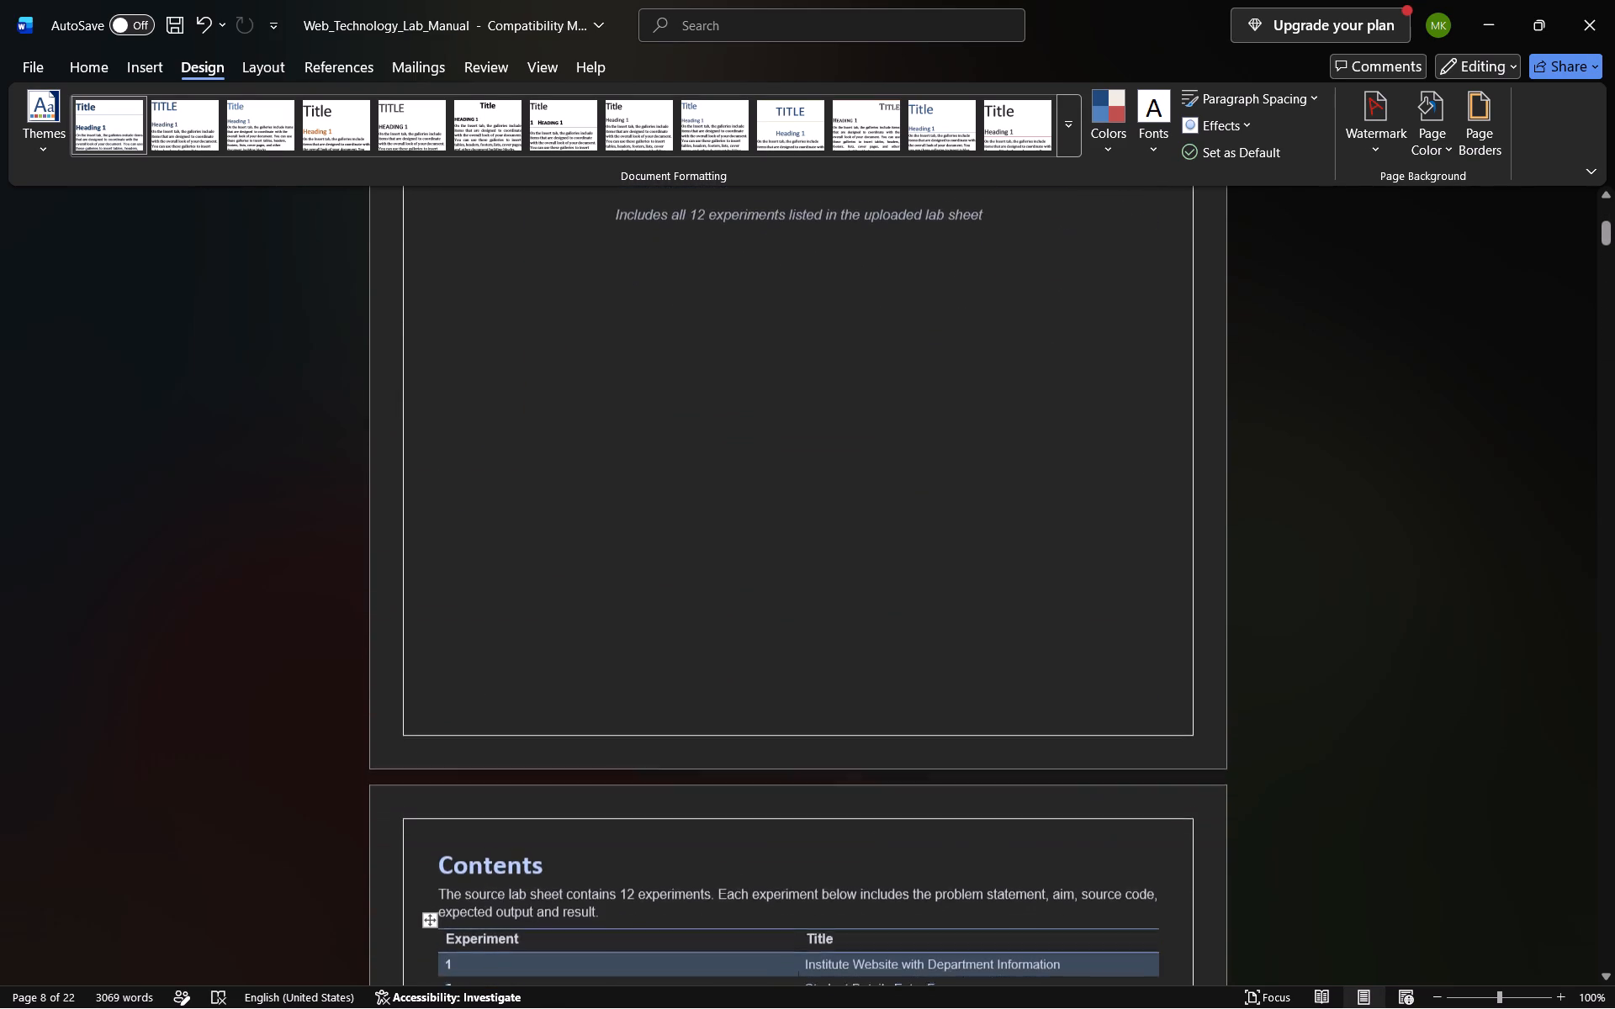
Minimize the lab manual document to return to the Downloads folder in File Explorer.
{"action": "left_click", "coordinate": [1500, 17]}
{"action": "left_click", "coordinate": [1502, 0]}
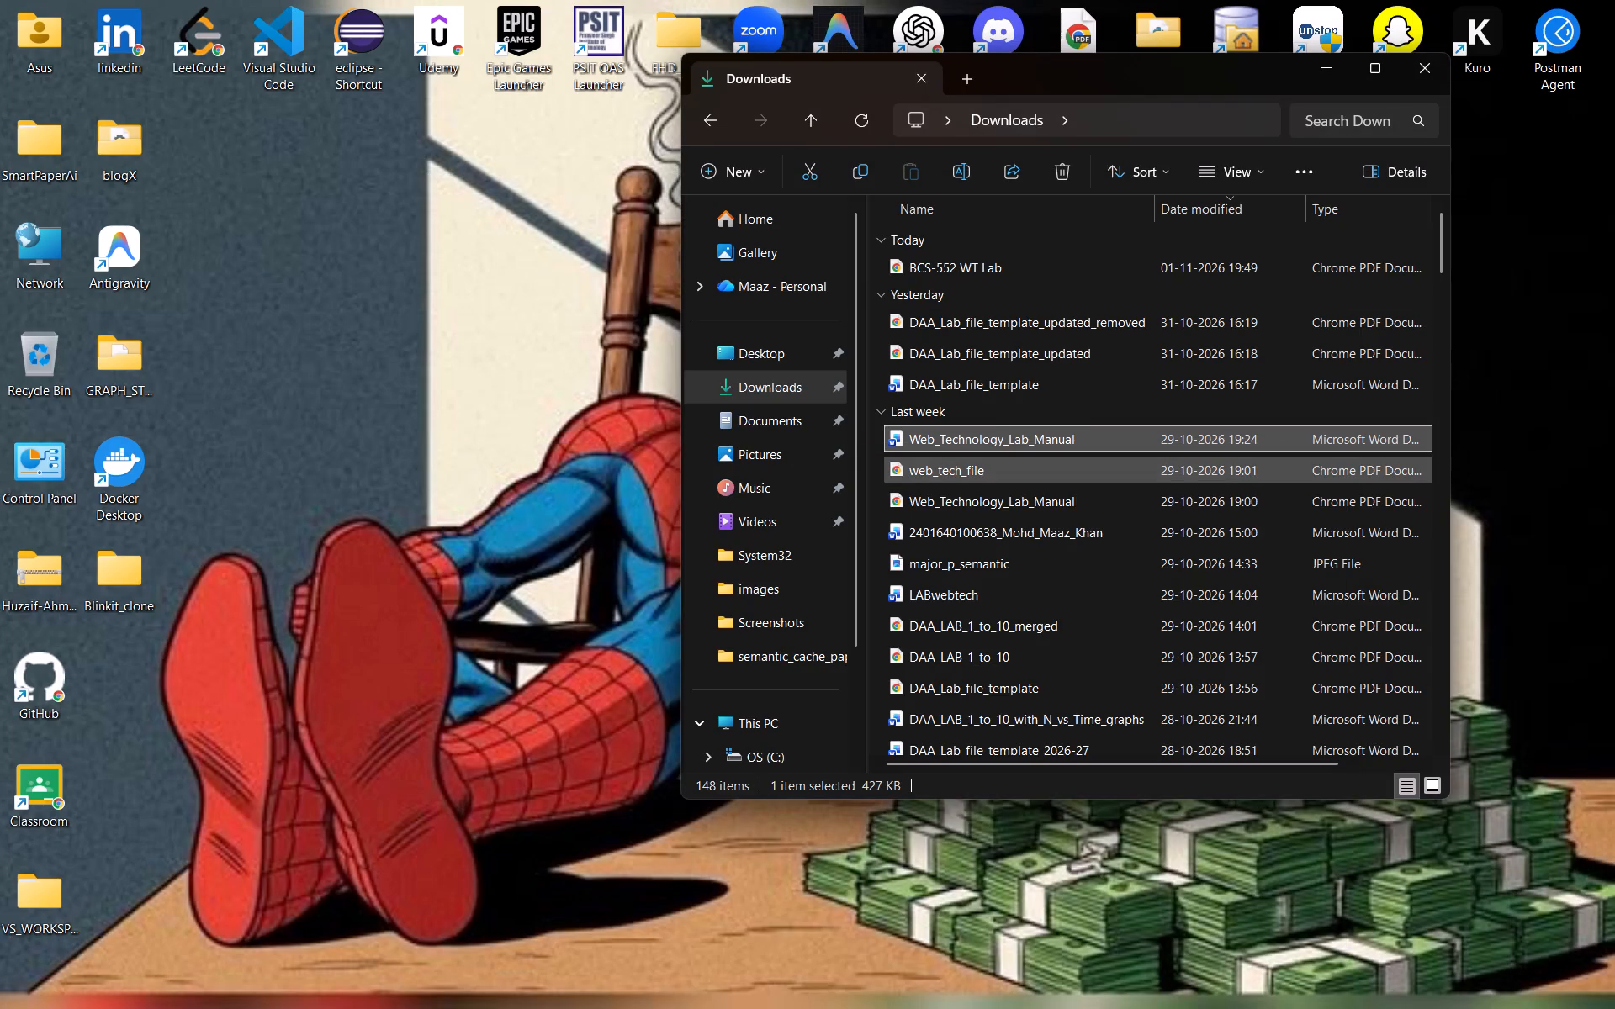
Open the web_tech_file PDF from the Downloads folder.
{"action": "double_click", "coordinate": [1008, 459]}
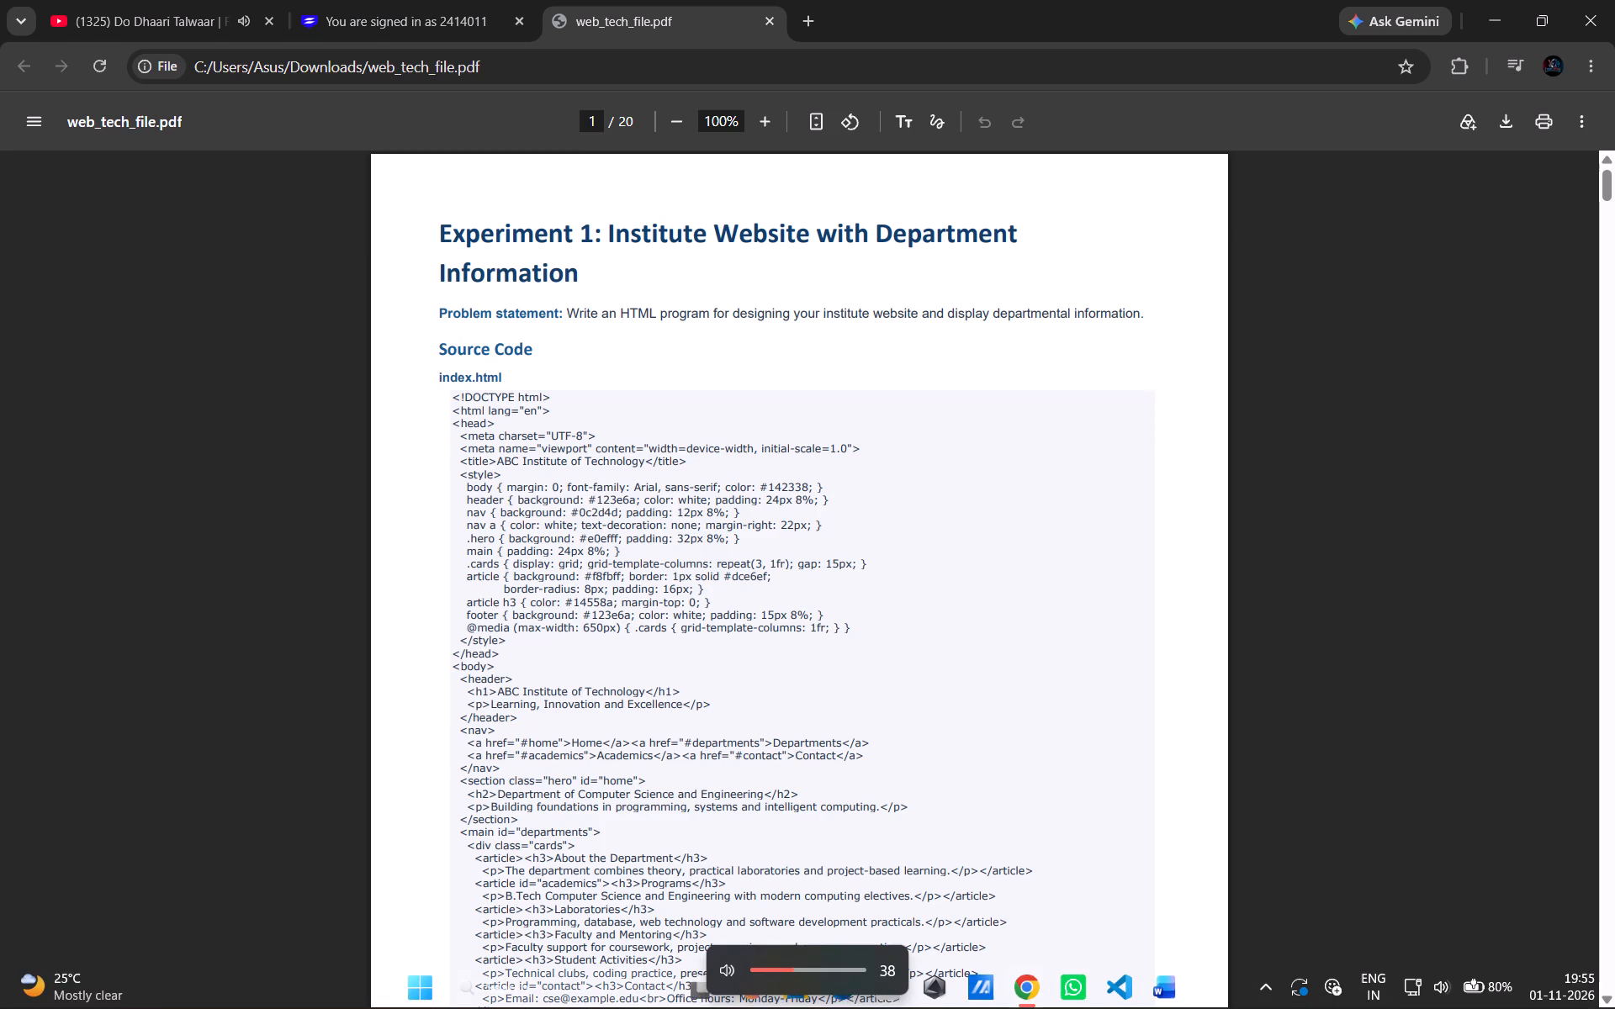
Toggle the computer's Bluetooth in the system quick settings.
{"action": "left_click", "coordinate": [1452, 975]}
{"action": "left_click", "coordinate": [1396, 574]}
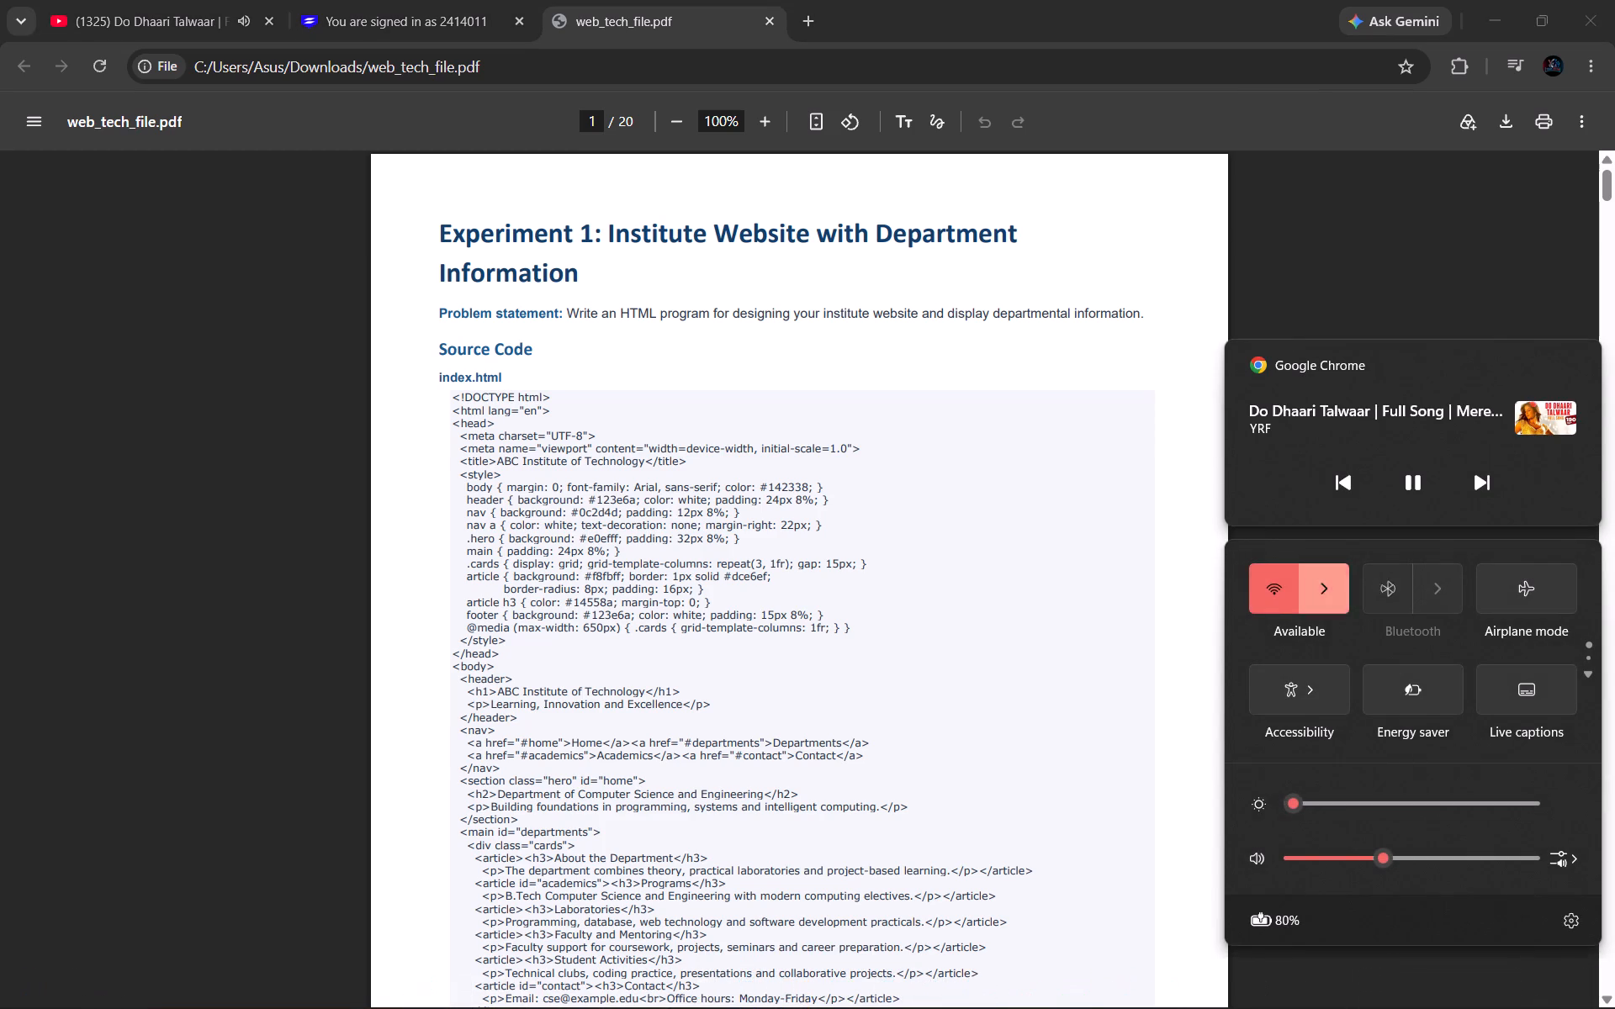
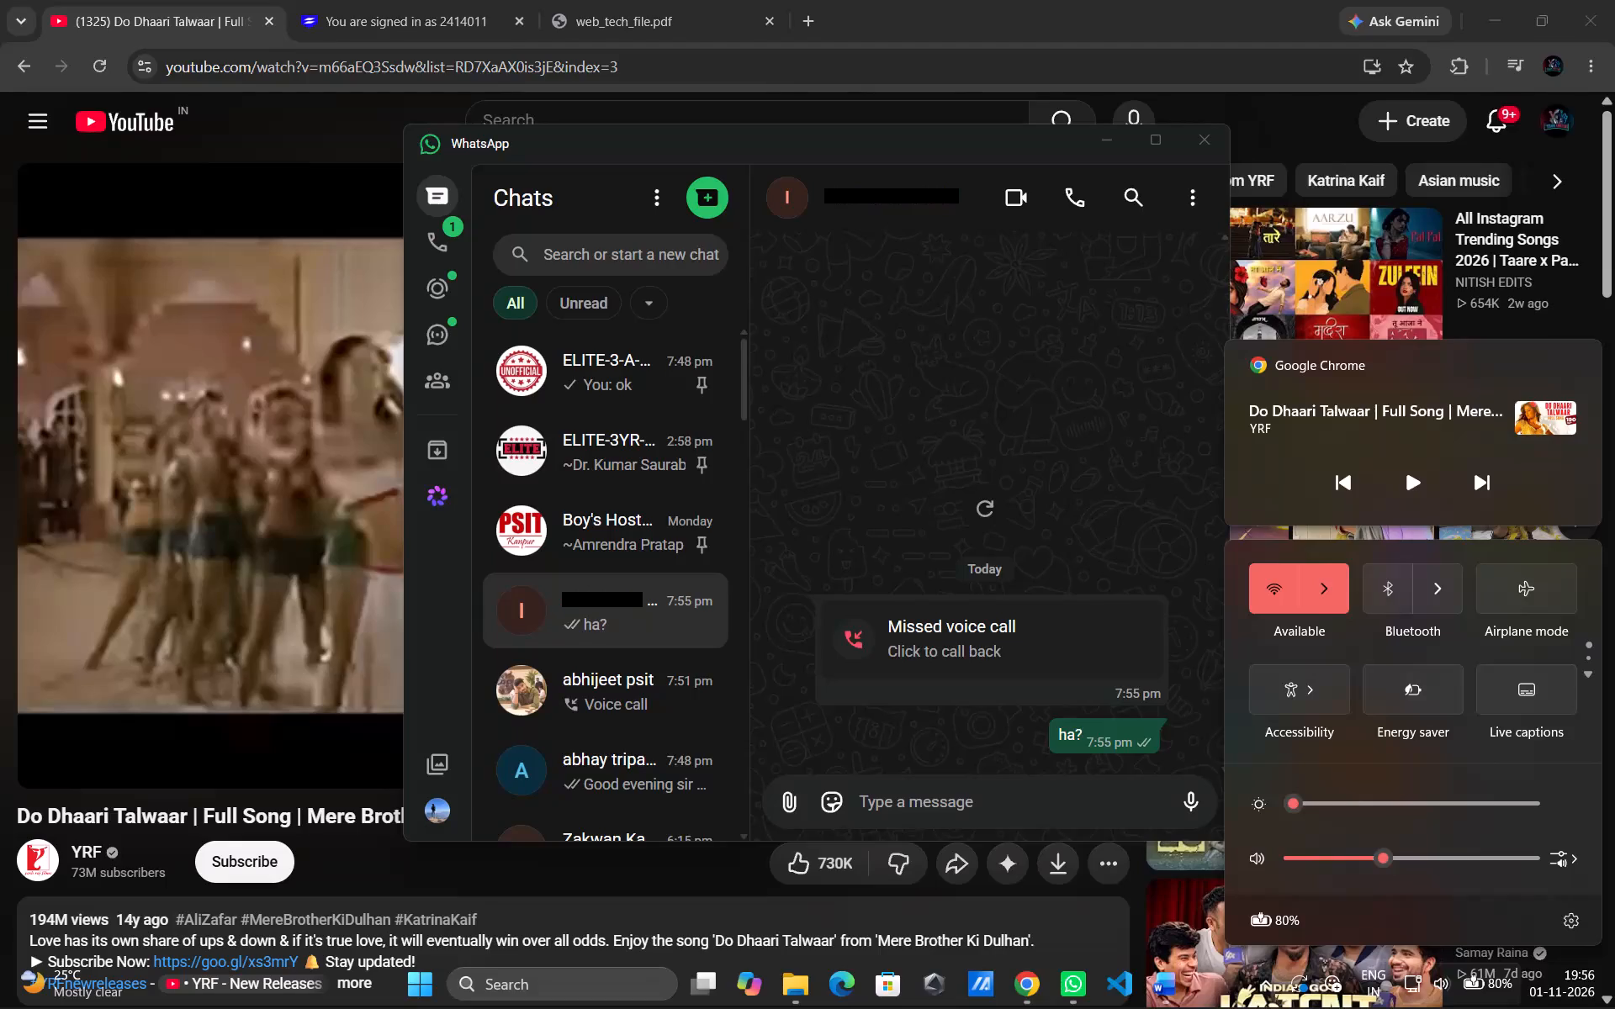
Turn on Bluetooth and connect the paired pTron TWS audio device.
{"action": "left_click", "coordinate": [1390, 579]}
{"action": "left_click", "coordinate": [1451, 605]}
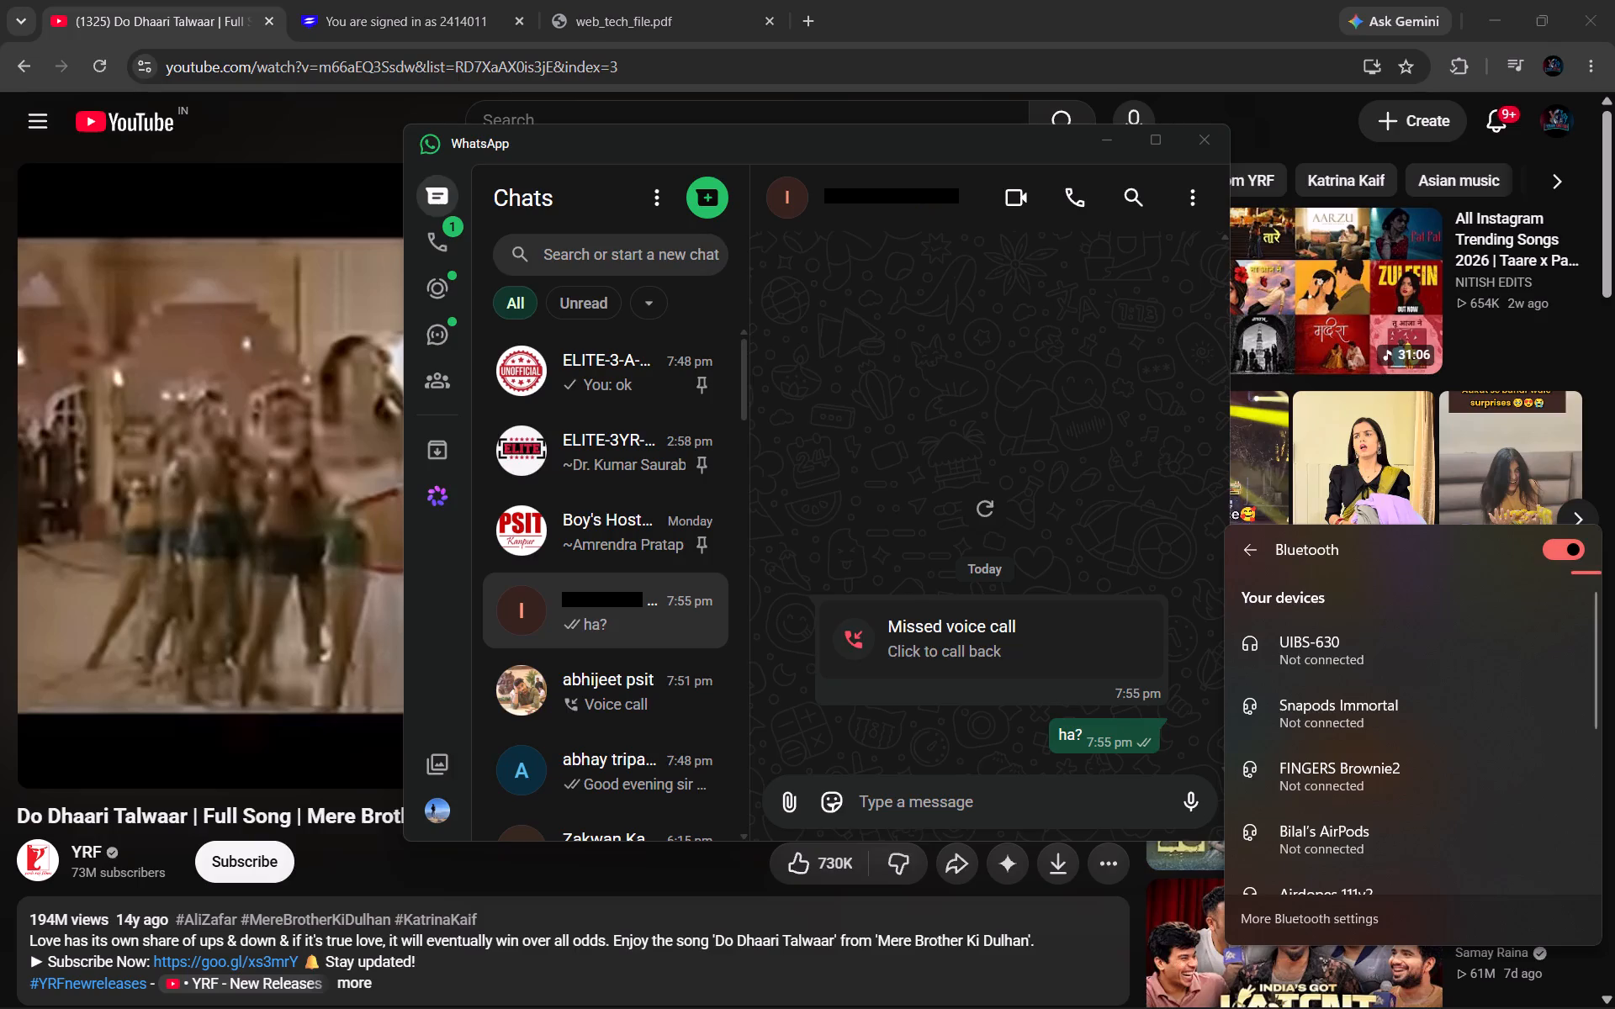
{"action": "scroll", "coordinate": [1365, 799], "scroll_direction": "down", "scroll_amount": 3}
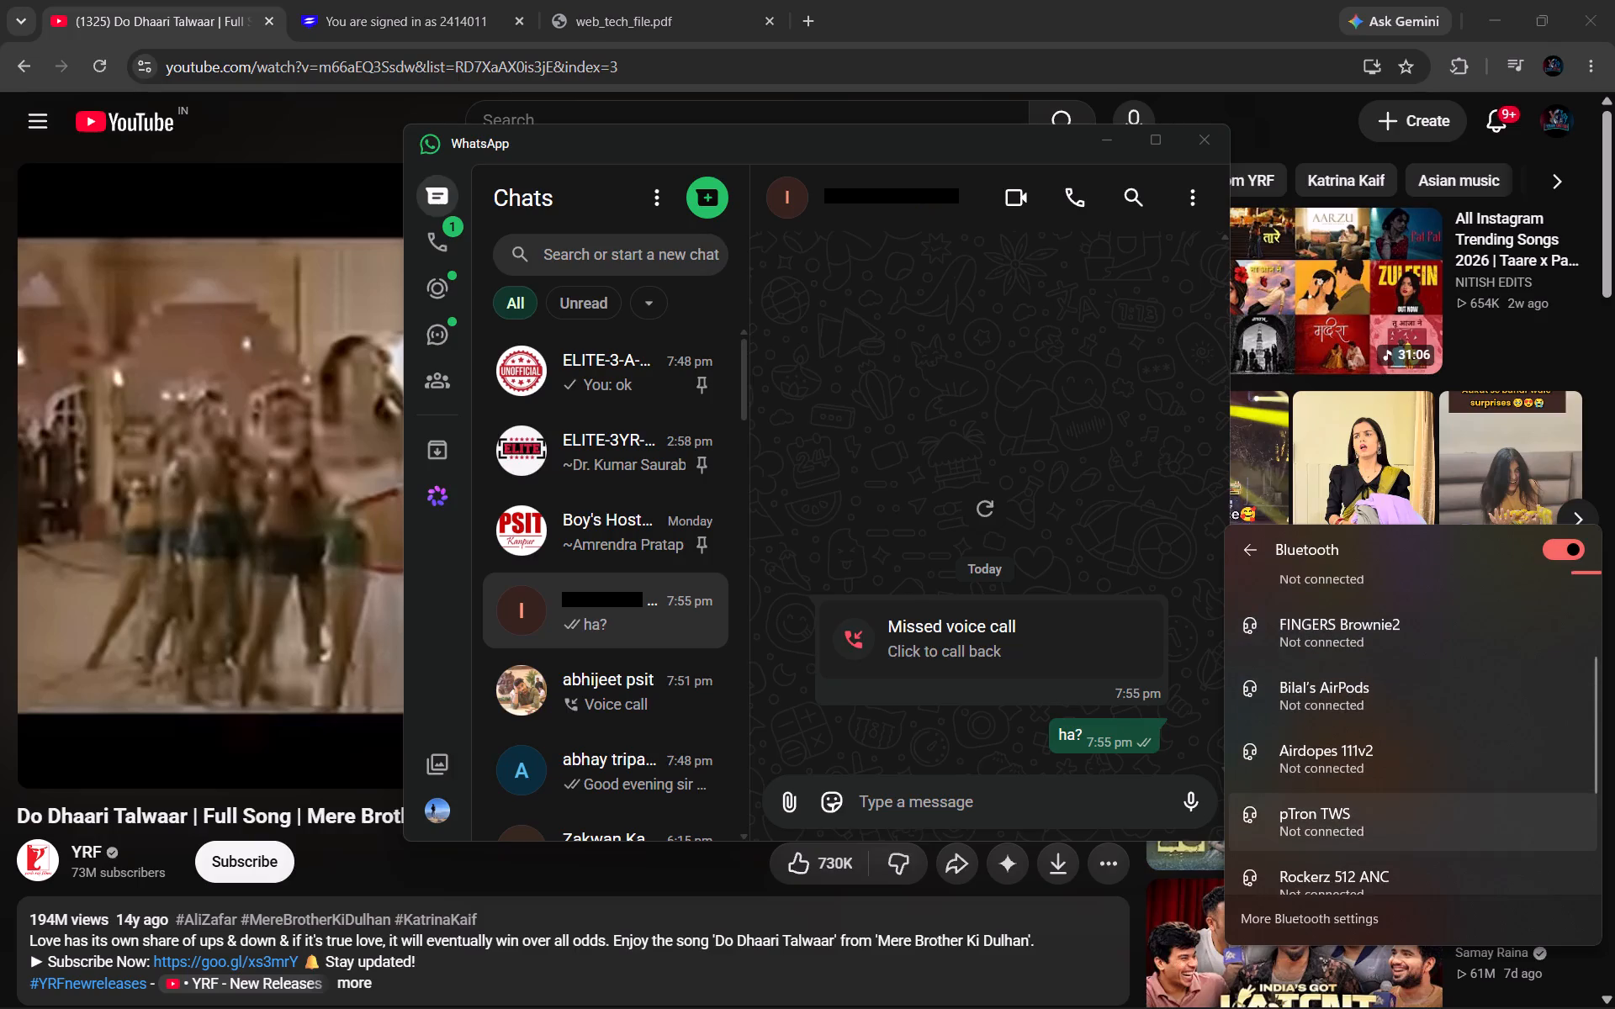
{"action": "left_click", "coordinate": [1347, 821]}
{"action": "scroll", "coordinate": [1432, 771], "scroll_direction": "up", "scroll_amount": 10}
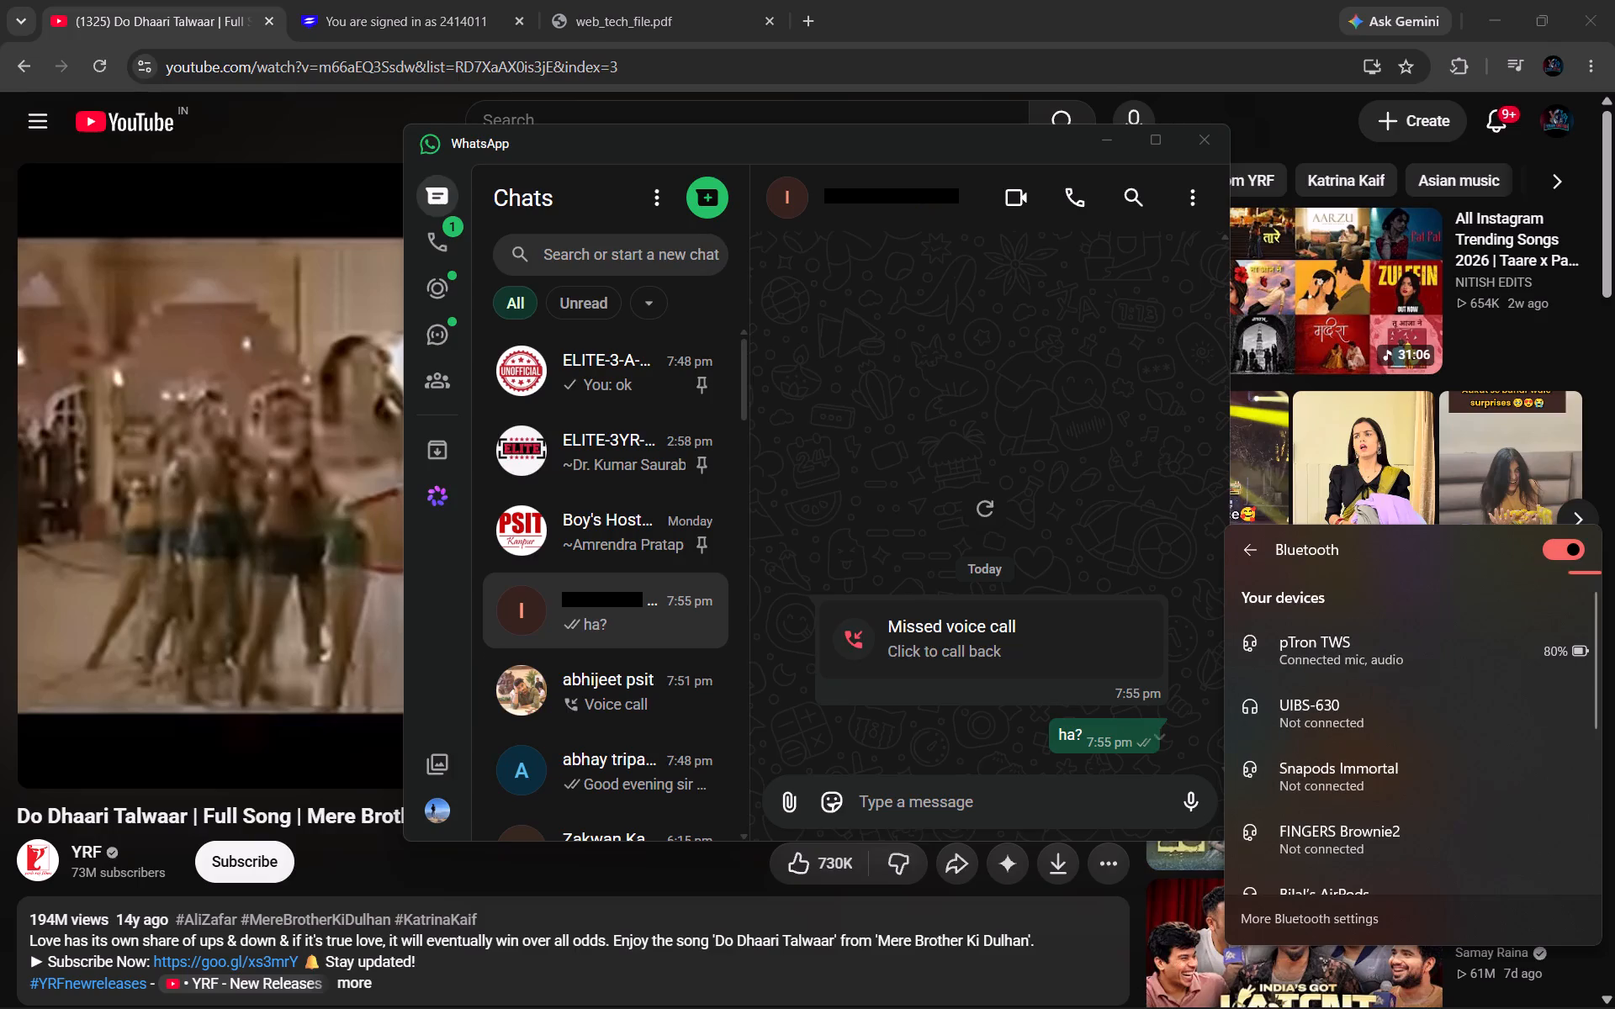
Switch to the YouTube page in Chrome and resume the Do Dhaari Talwaar song video.
{"action": "left_click", "coordinate": [361, 538]}
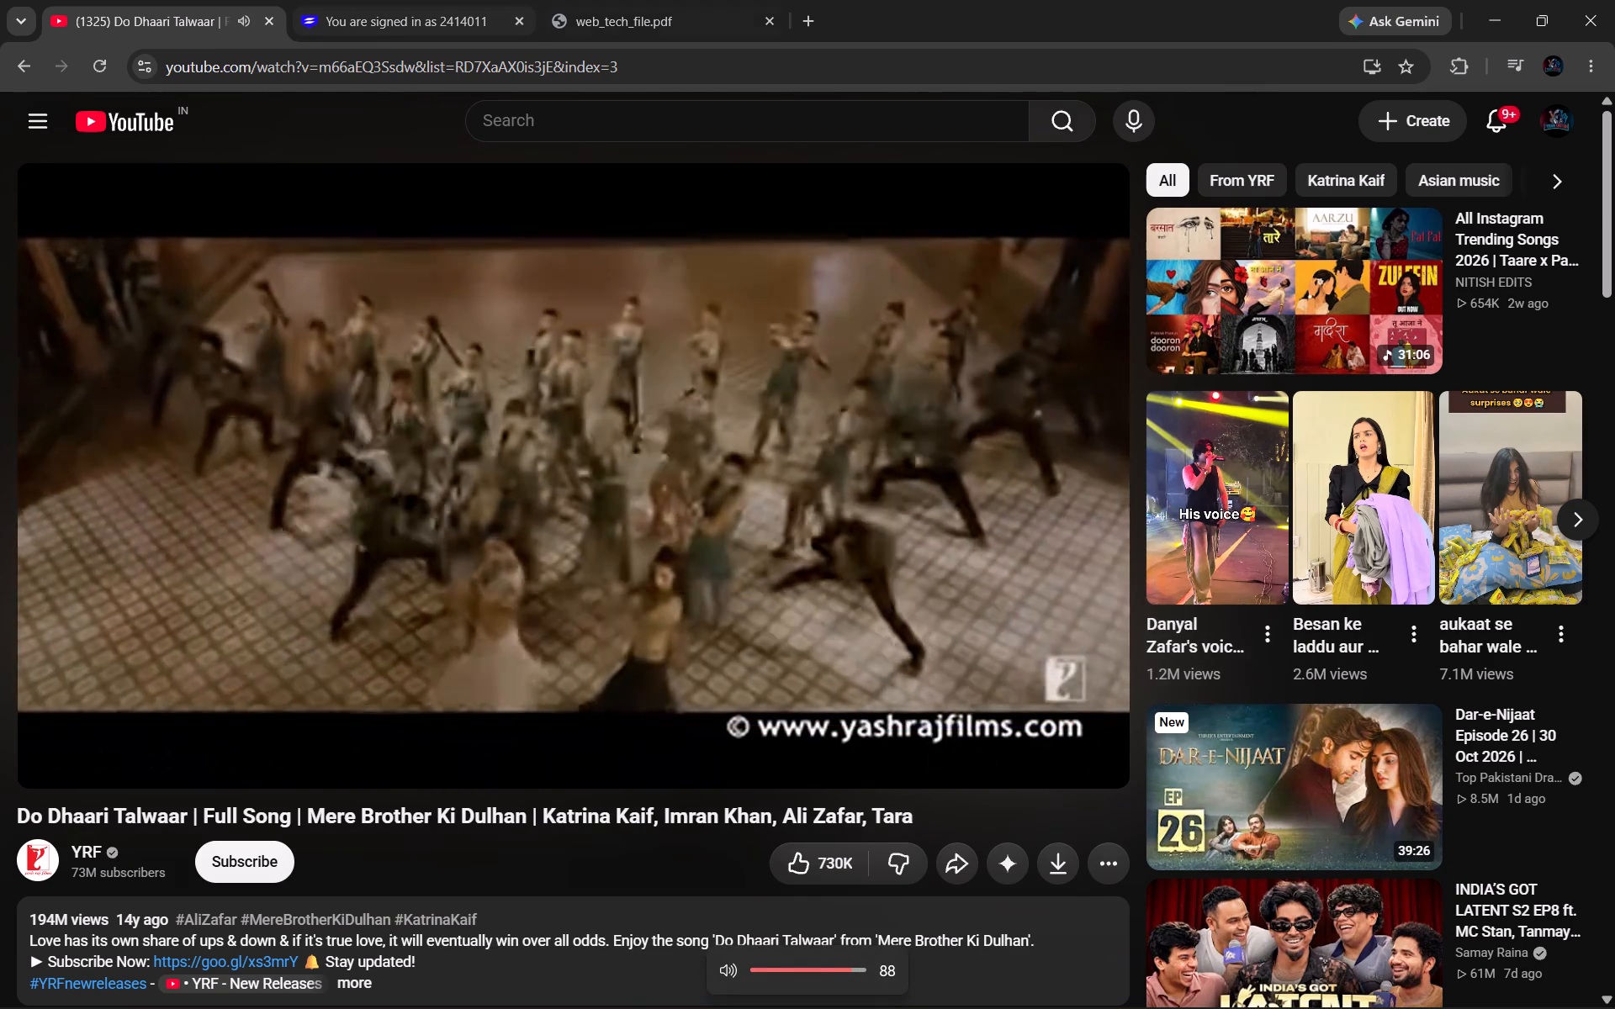
Switch to web_tech_file.pdf in Chrome and review its page layout from Experiment 1's source code to Experiment 2.
{"action": "left_click", "coordinate": [372, 0]}
{"action": "left_click", "coordinate": [763, 0]}
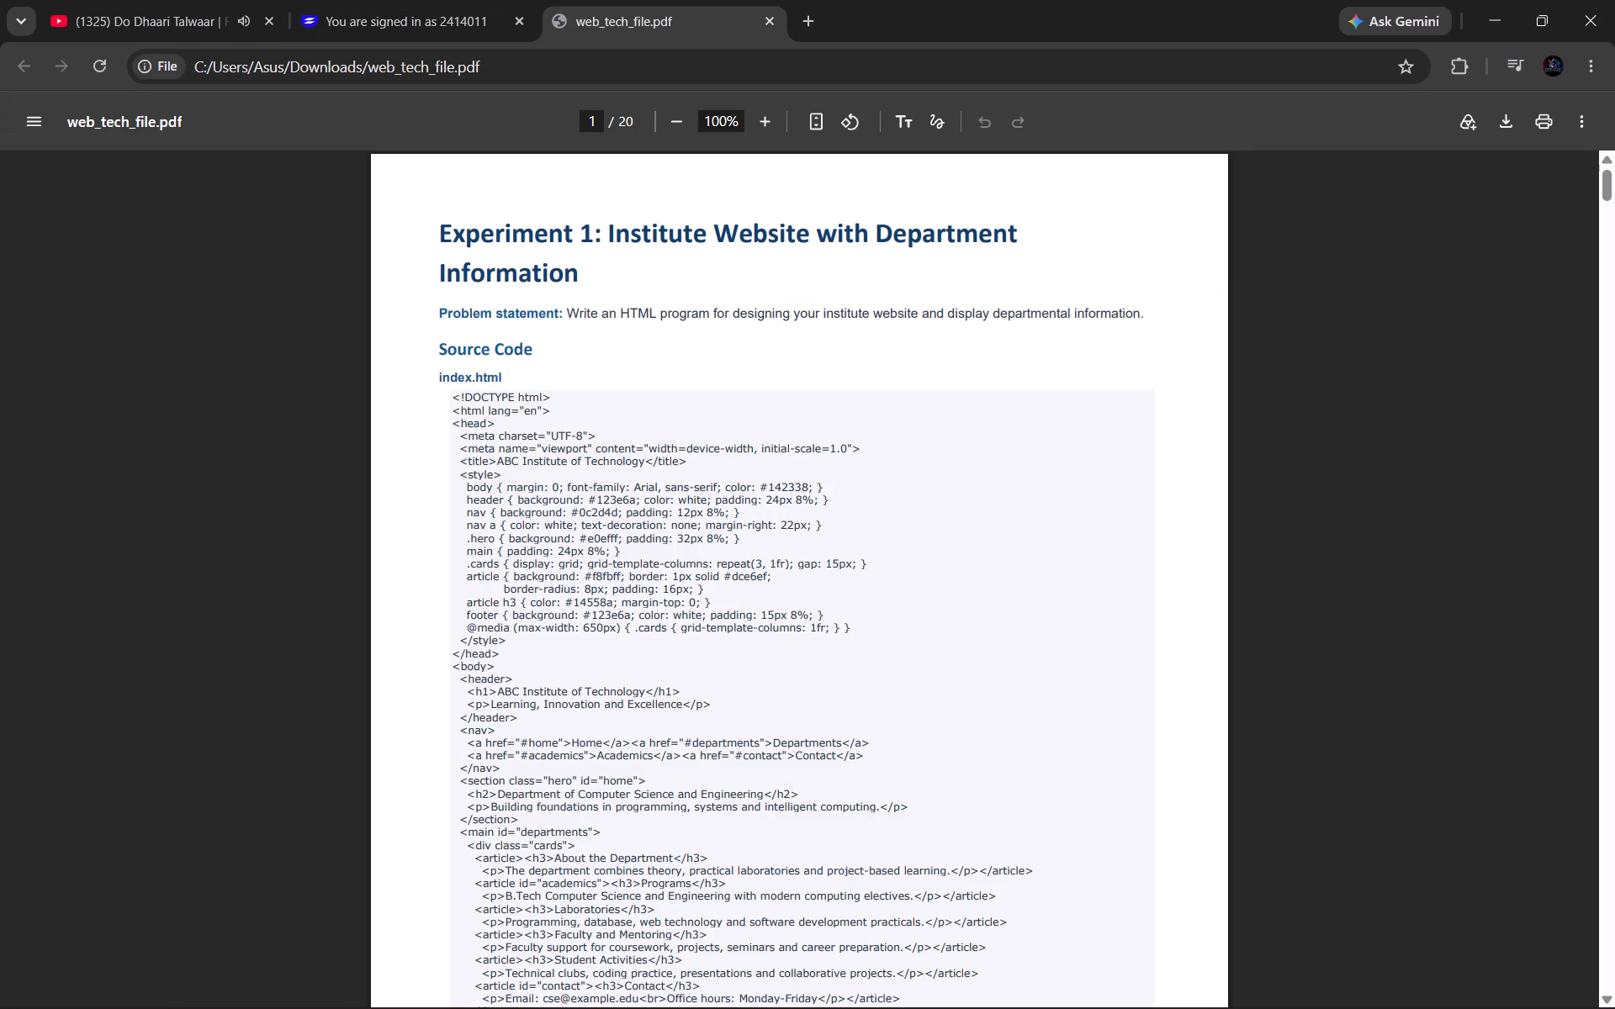
{"action": "scroll", "coordinate": [656, 224], "scroll_direction": "down", "scroll_amount": 11}
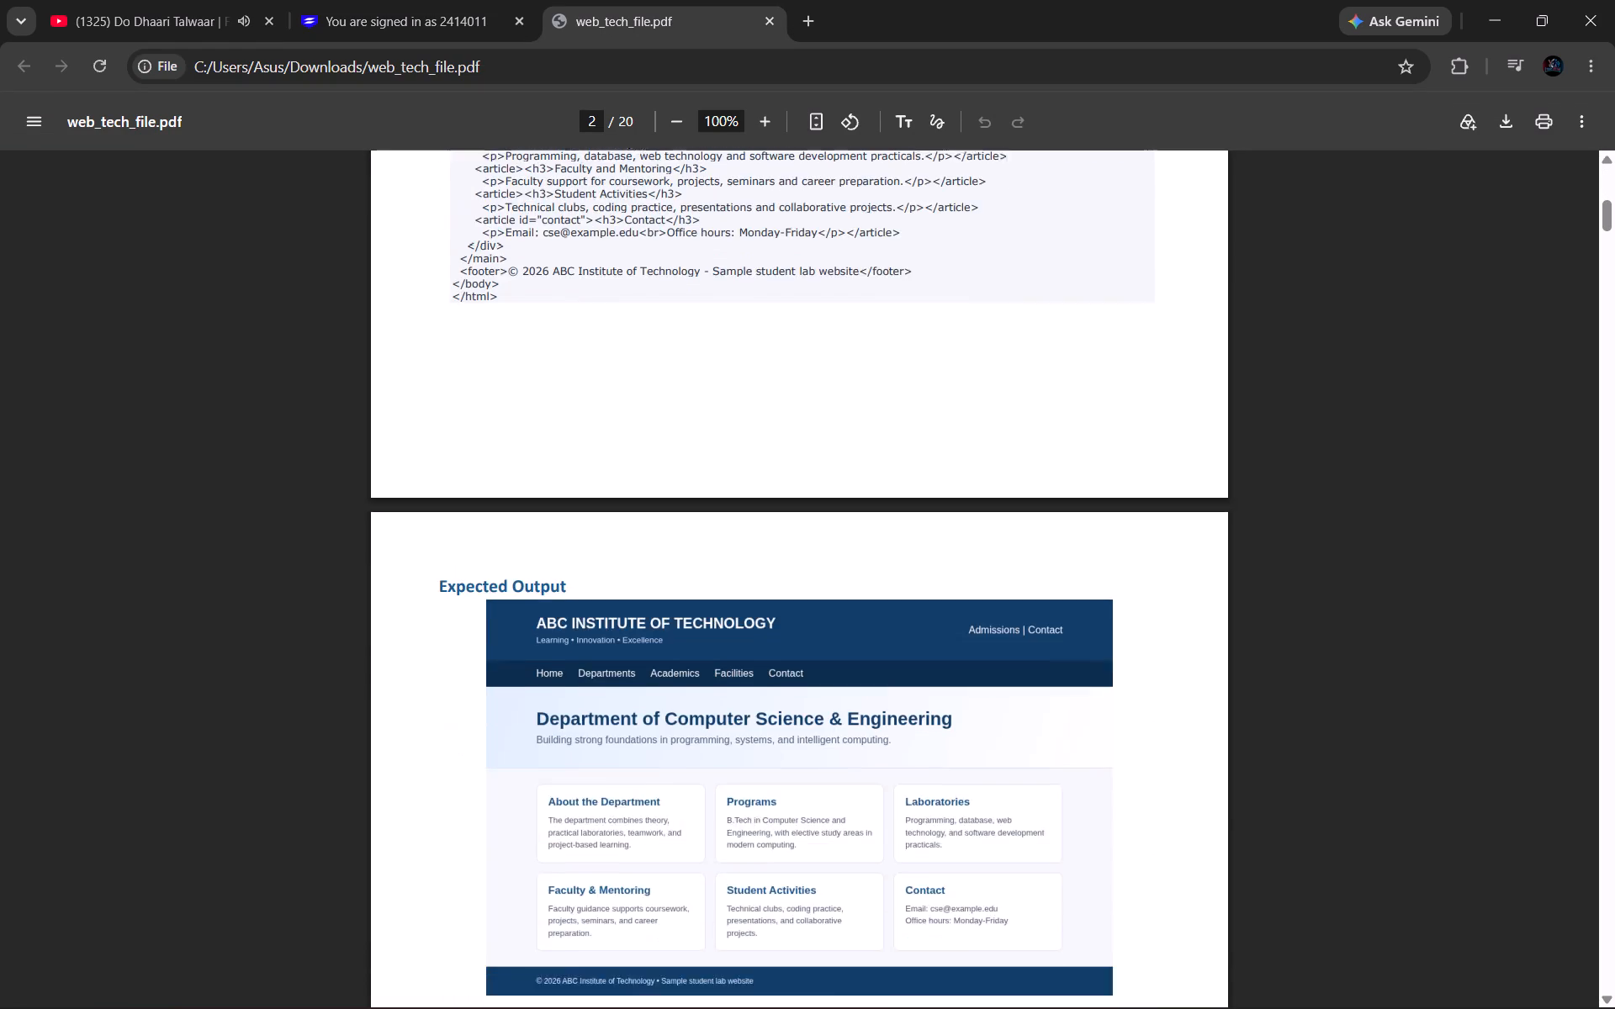
{"action": "scroll", "coordinate": [657, 223], "scroll_direction": "down", "scroll_amount": 7}
{"action": "scroll", "coordinate": [657, 222], "scroll_direction": "up", "scroll_amount": 8}
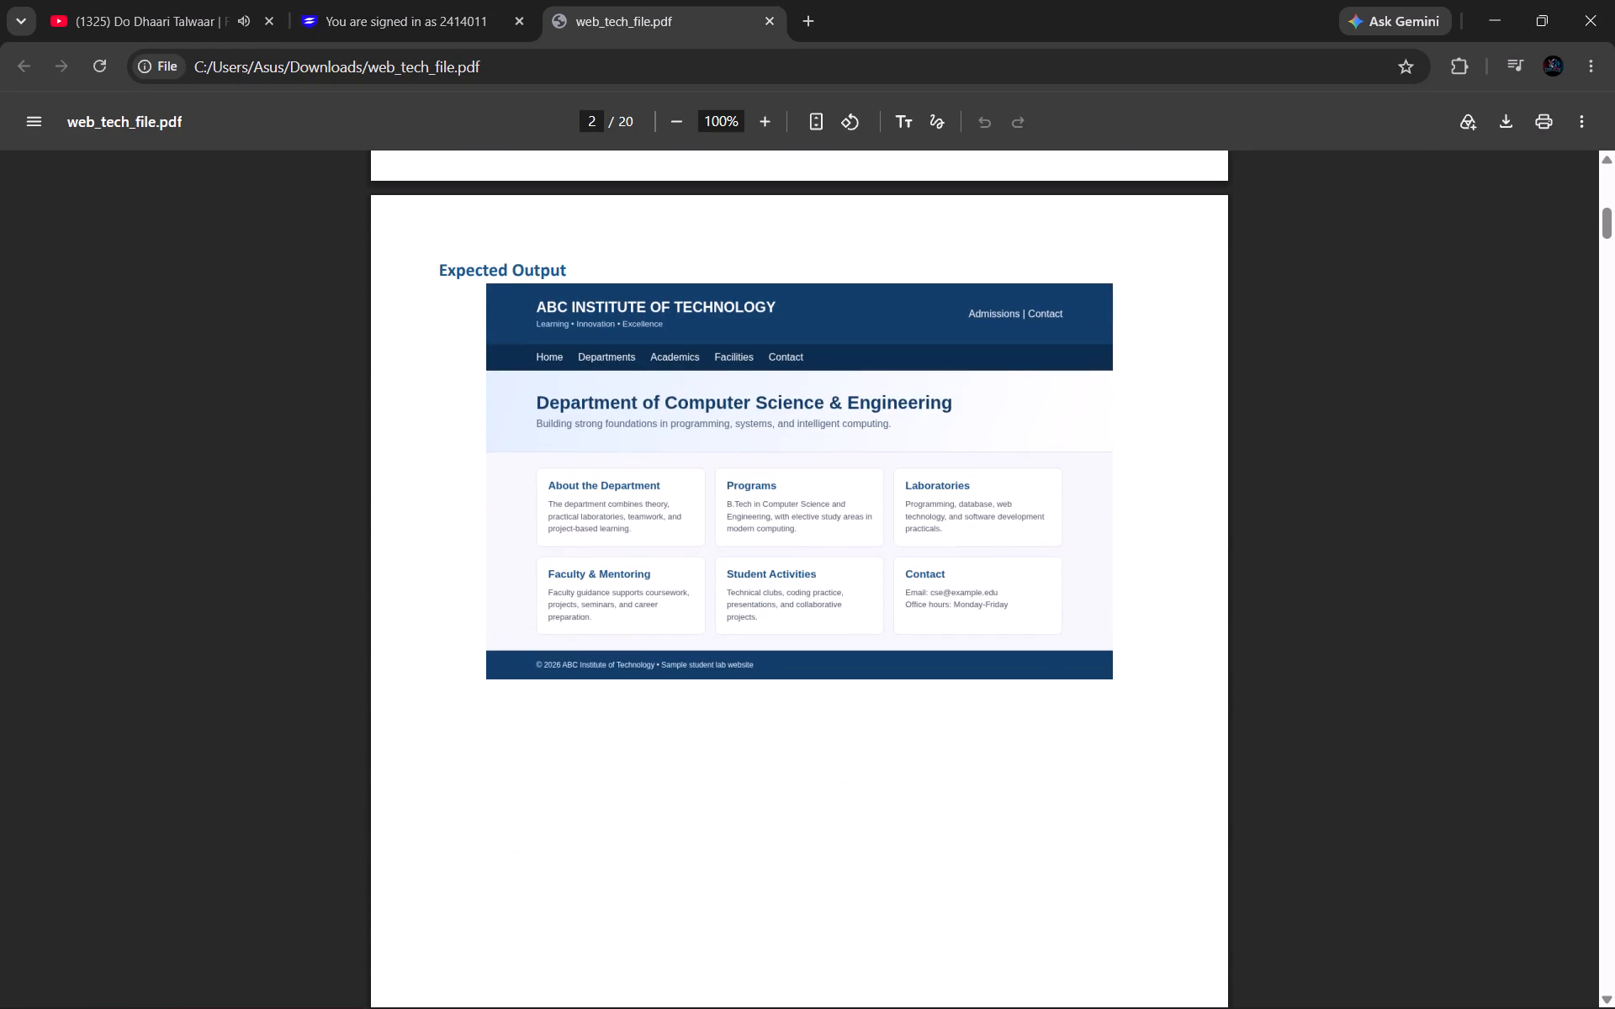
{"action": "scroll", "coordinate": [657, 219], "scroll_direction": "down", "scroll_amount": 2}
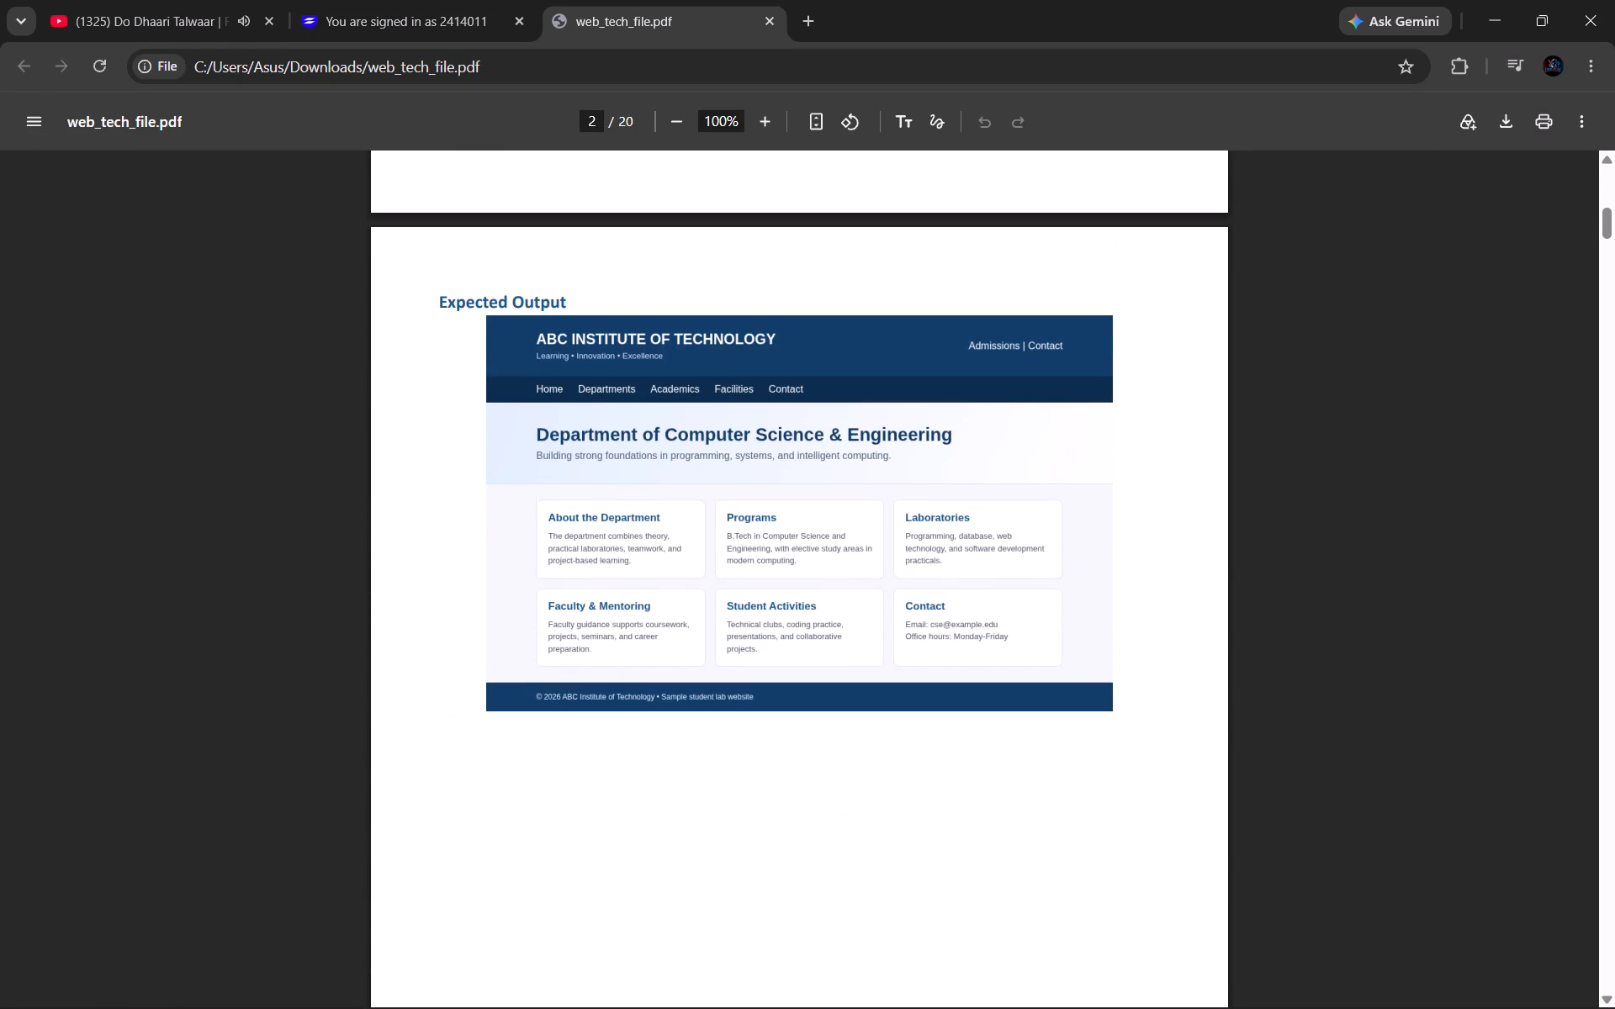
{"action": "scroll", "coordinate": [657, 219], "scroll_direction": "down", "scroll_amount": 10}
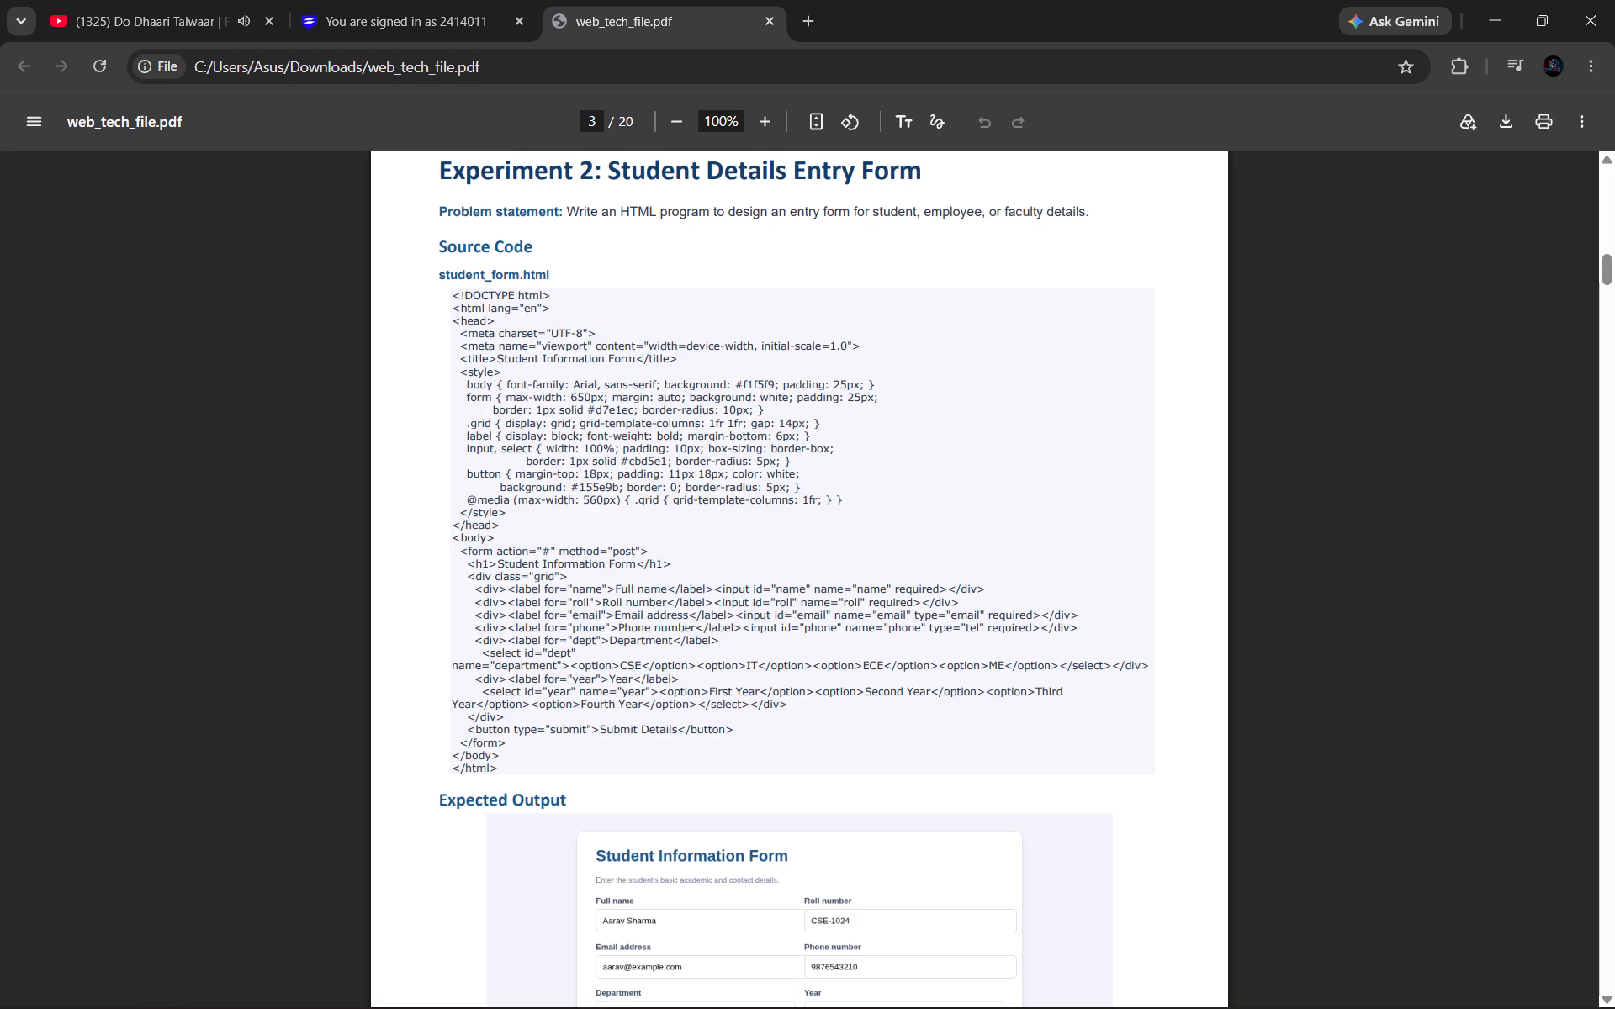
Close web_tech_file.pdf and open a new blank browser tab.
{"action": "left_click", "coordinate": [765, 22]}
{"action": "left_click", "coordinate": [560, 26]}
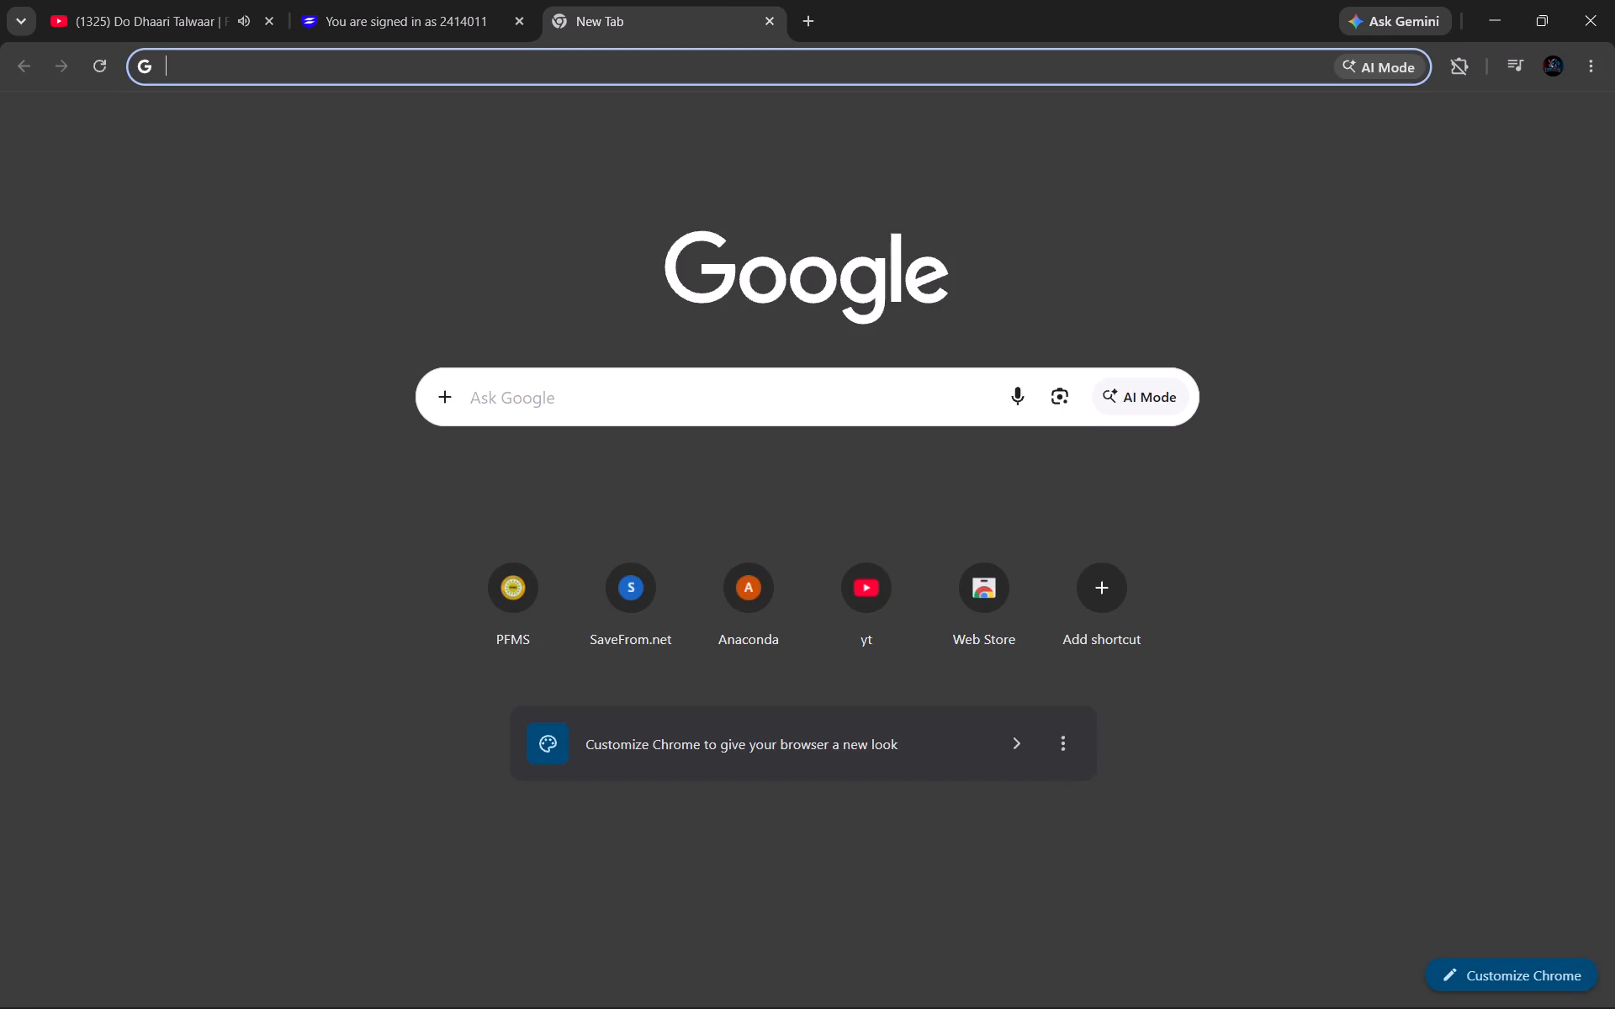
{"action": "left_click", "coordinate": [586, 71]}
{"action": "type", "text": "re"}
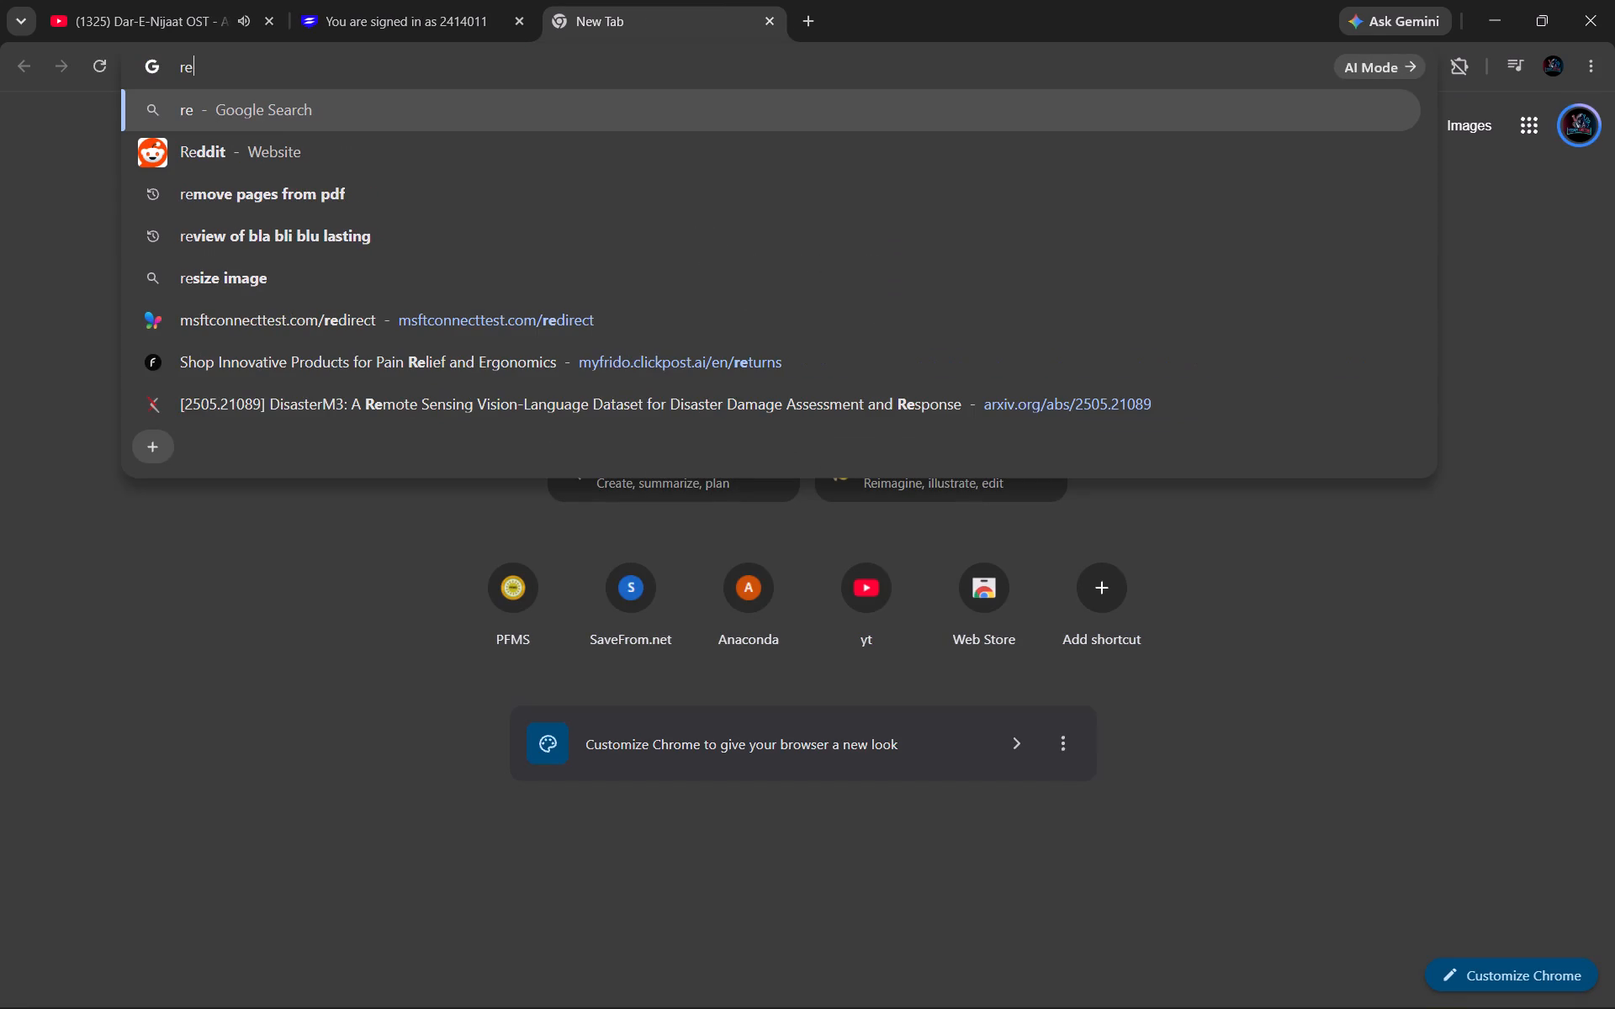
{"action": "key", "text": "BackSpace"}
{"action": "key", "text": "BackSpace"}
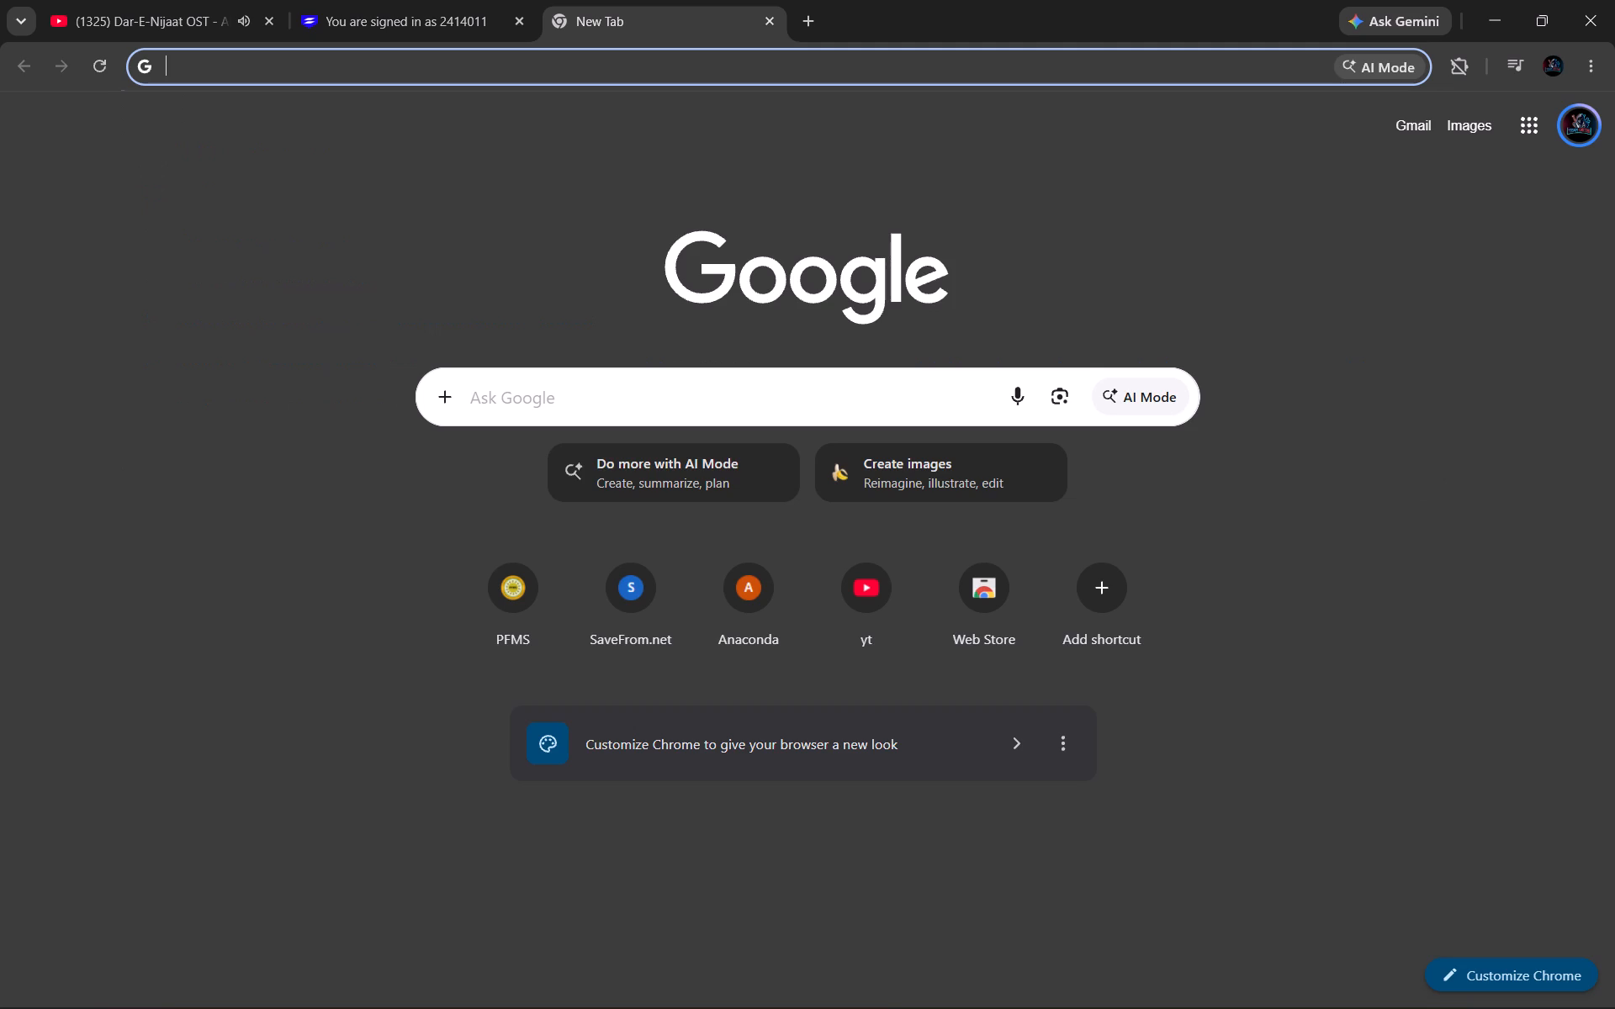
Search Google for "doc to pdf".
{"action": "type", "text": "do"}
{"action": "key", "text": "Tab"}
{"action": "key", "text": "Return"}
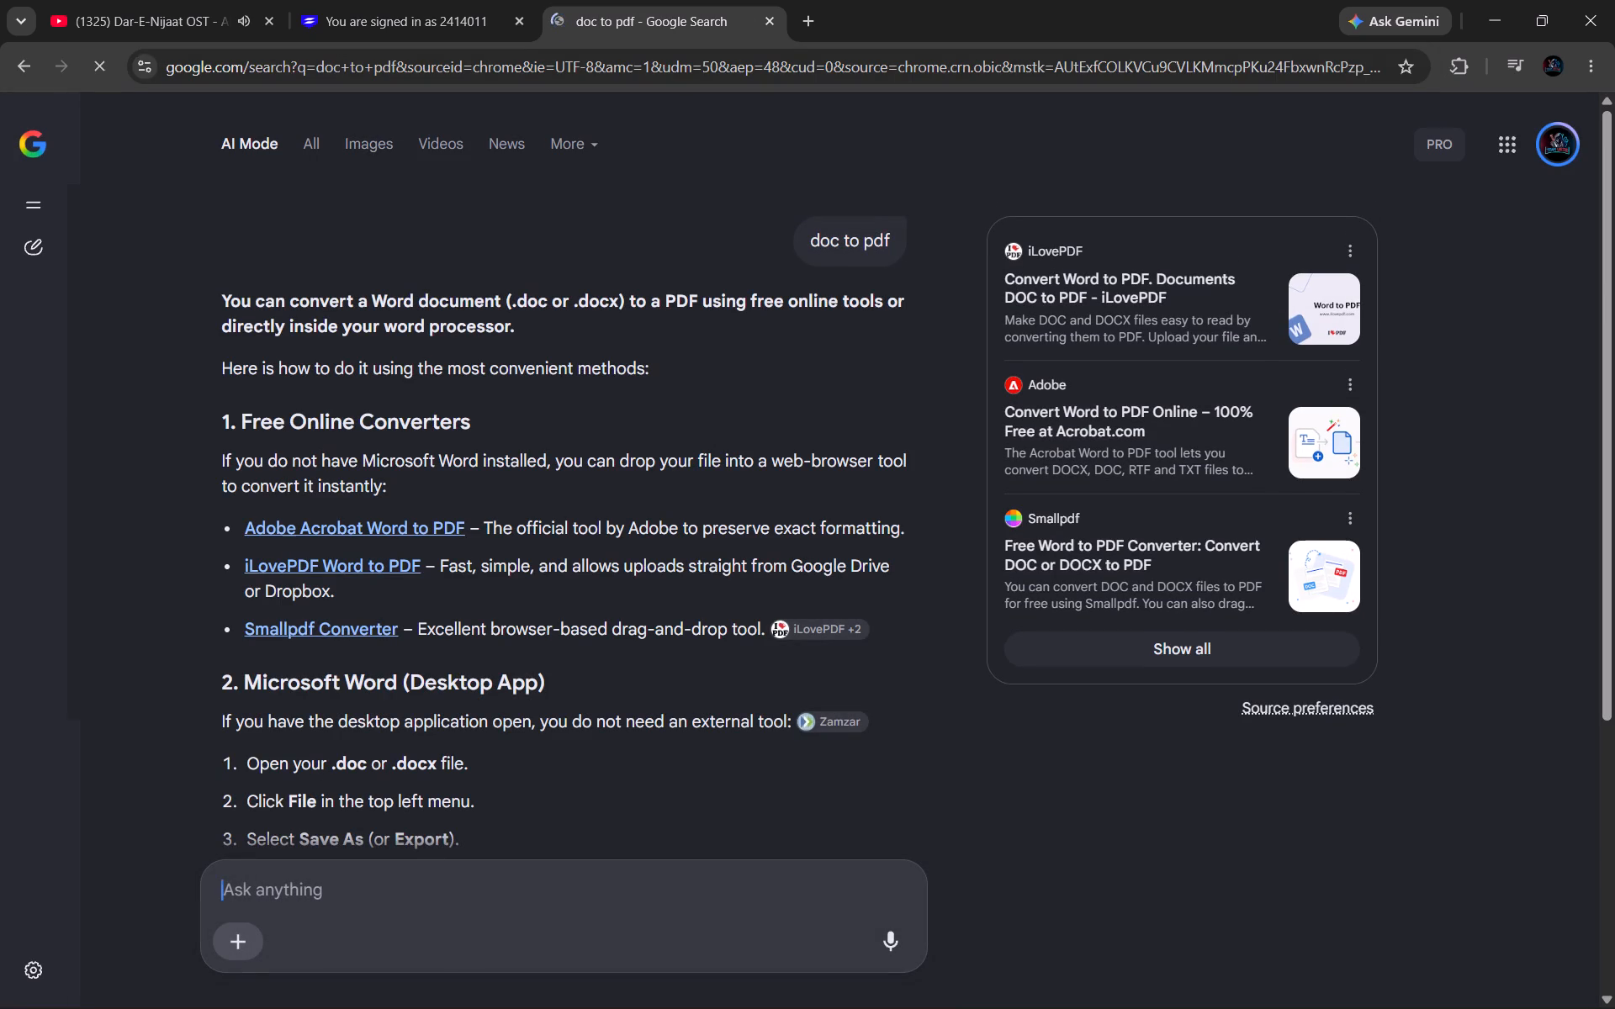
Search from the Google home page for "doc to pdf converter" and open iLovePDF's Word to PDF page.
{"action": "left_click", "coordinate": [21, 159]}
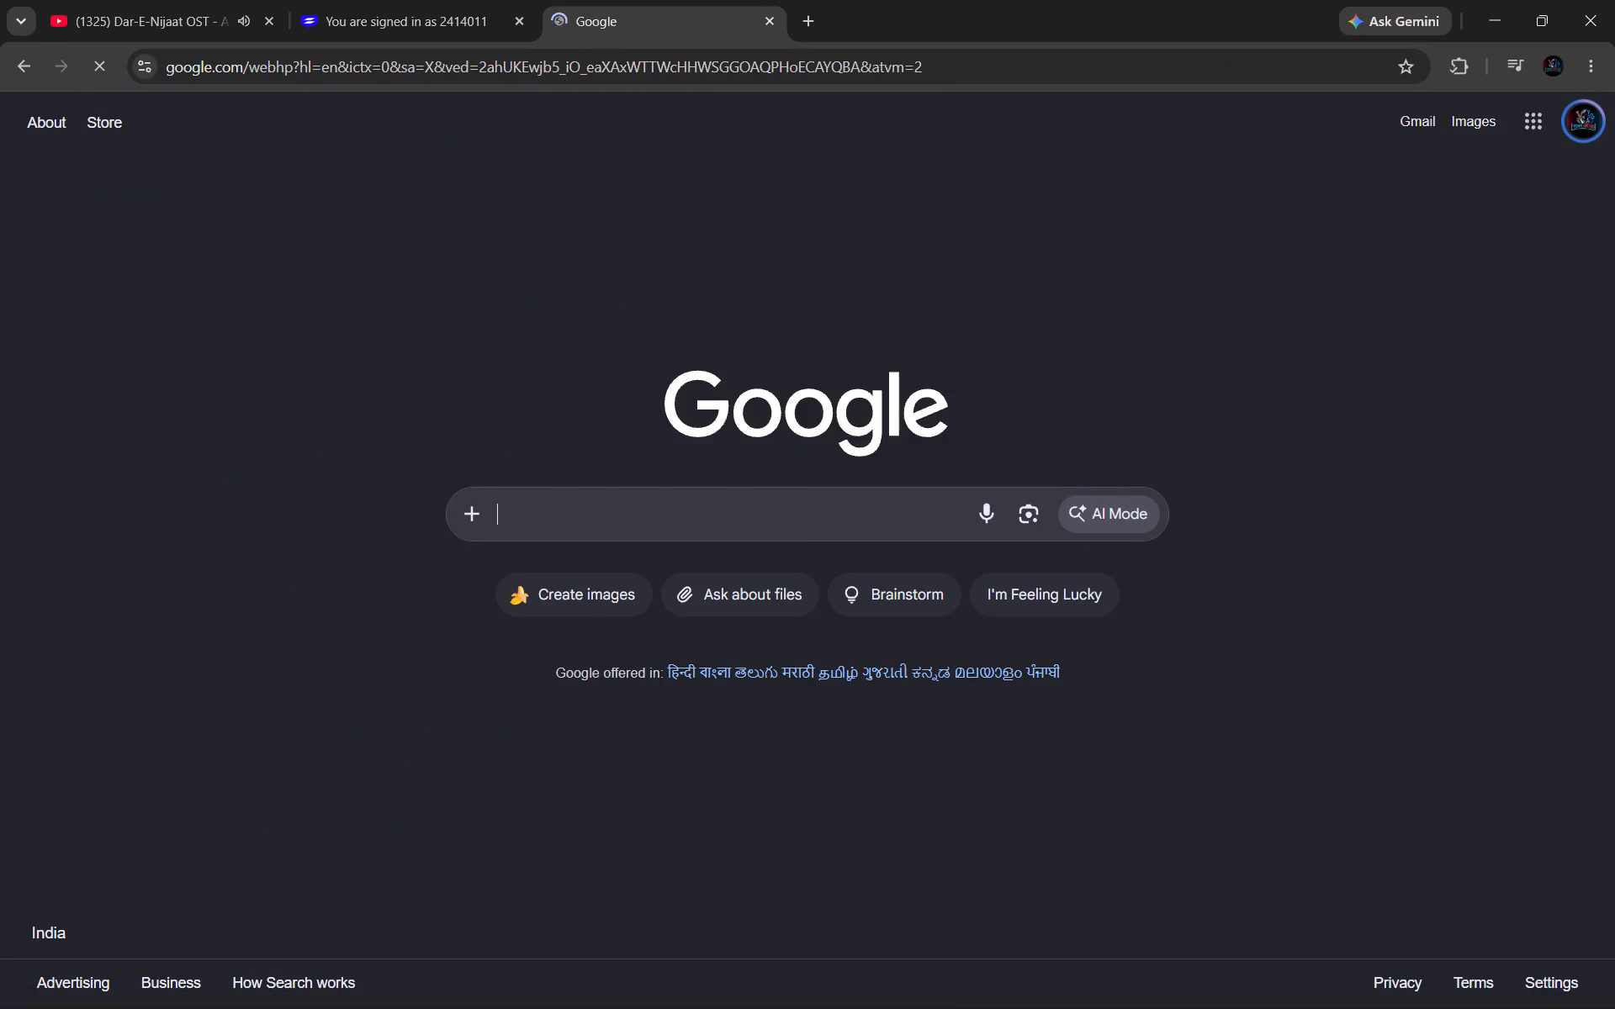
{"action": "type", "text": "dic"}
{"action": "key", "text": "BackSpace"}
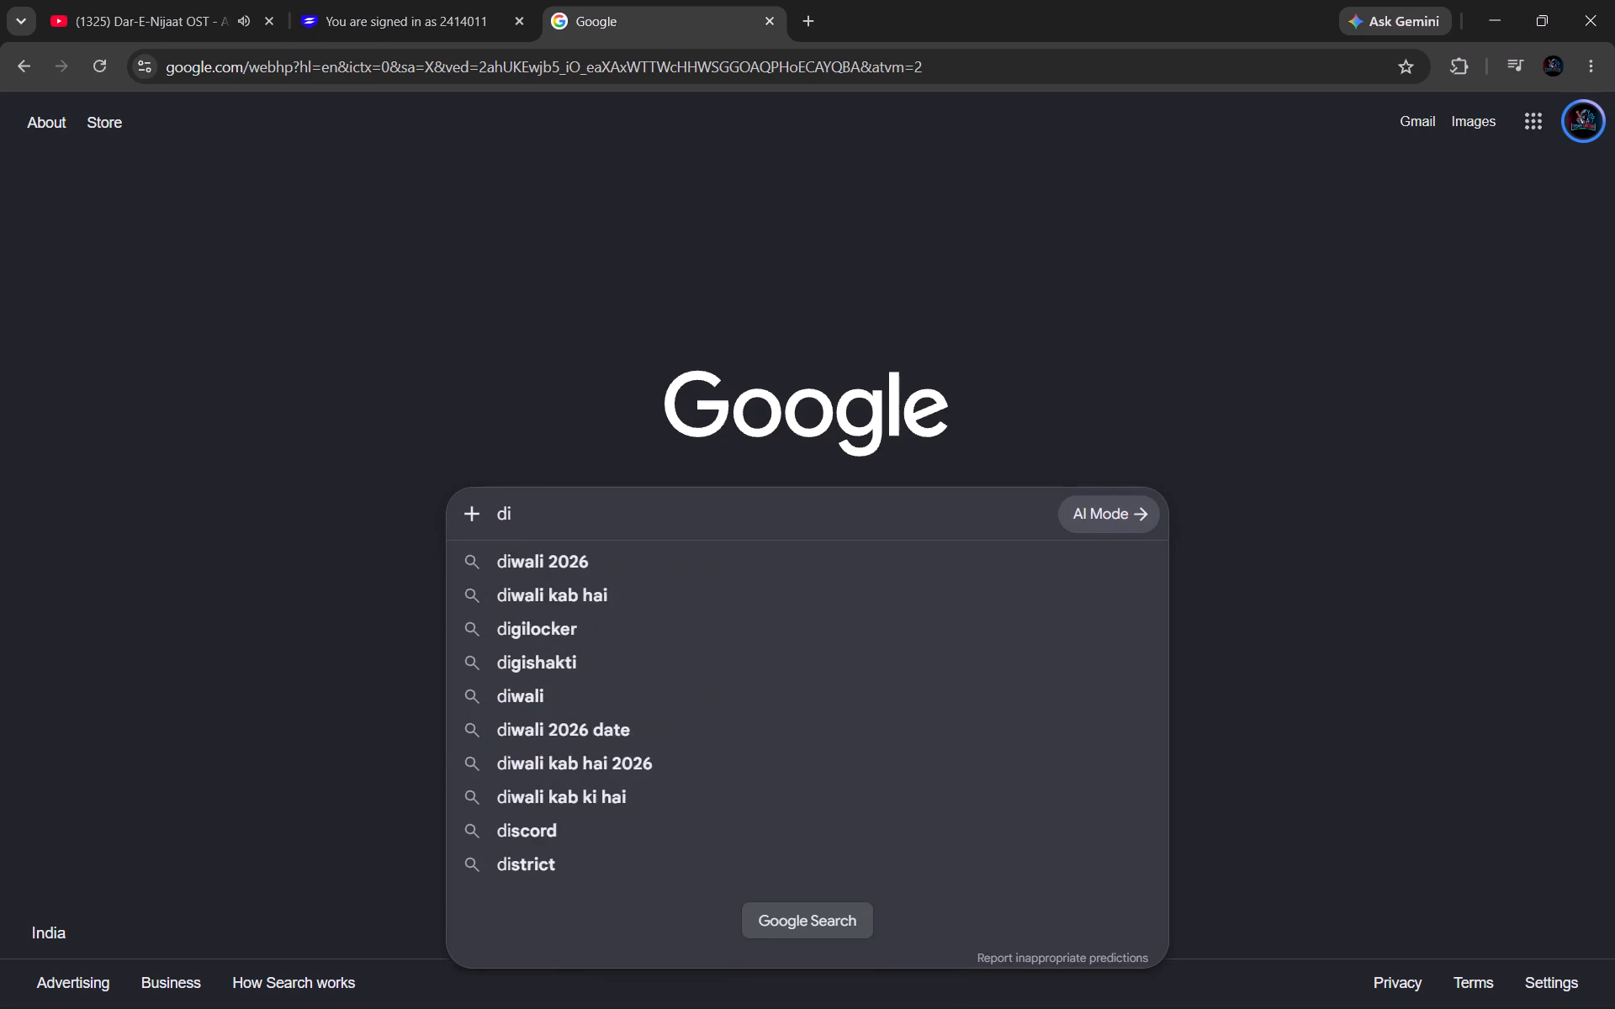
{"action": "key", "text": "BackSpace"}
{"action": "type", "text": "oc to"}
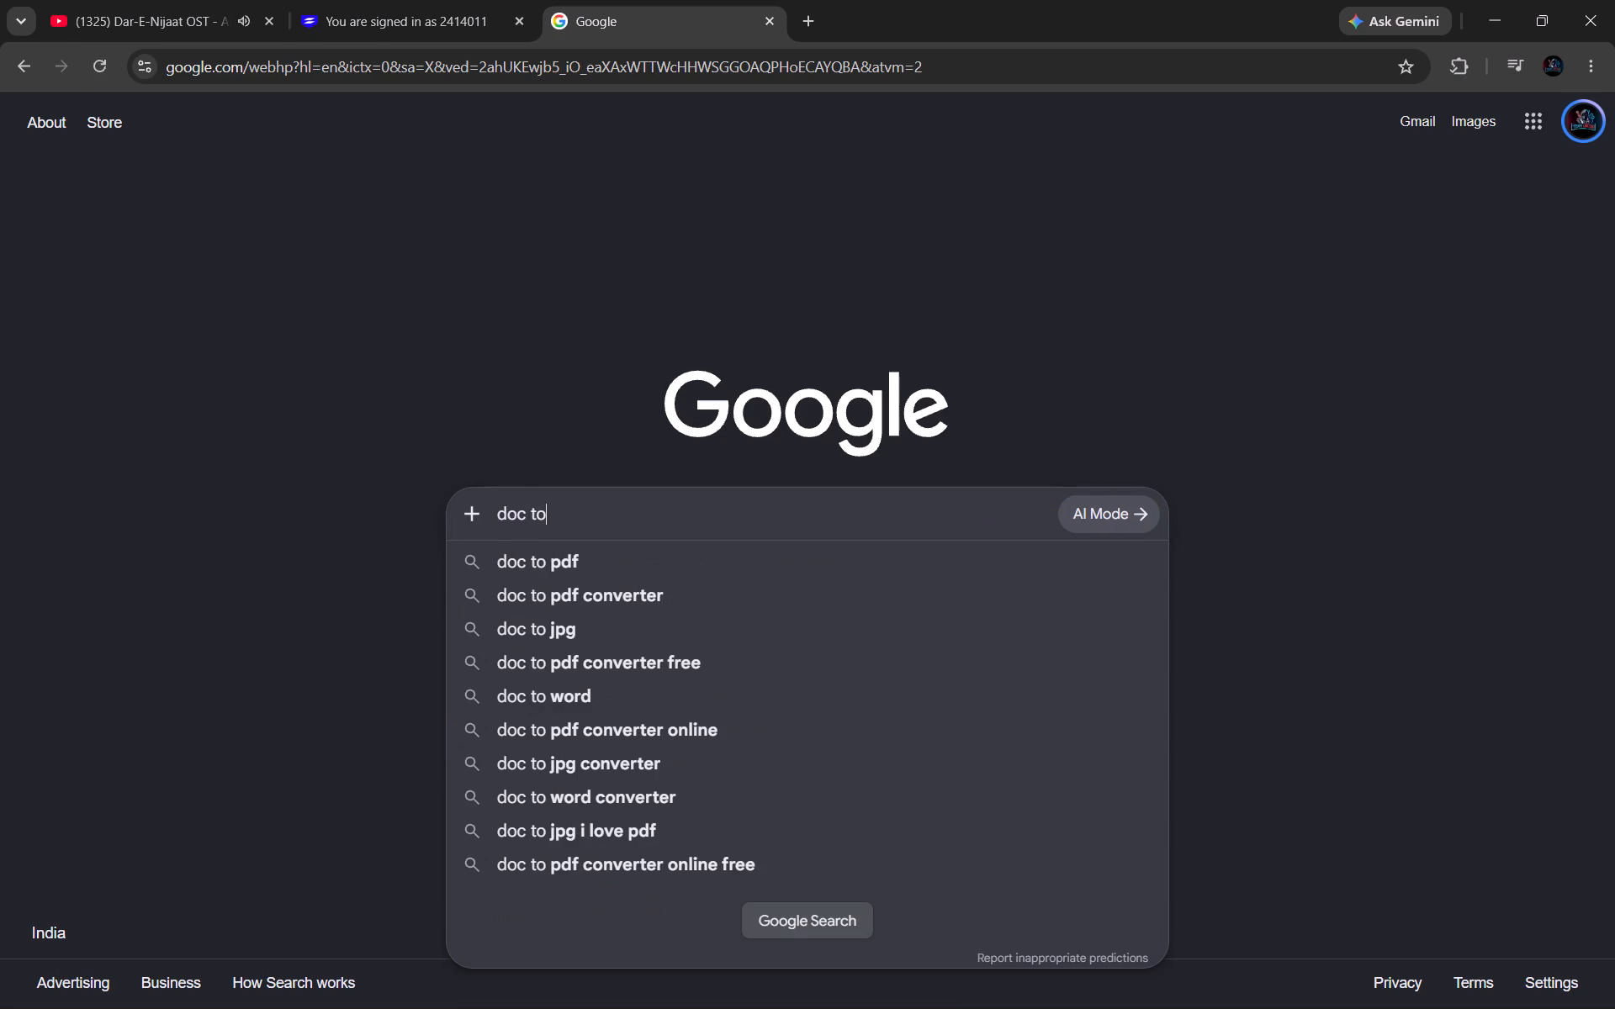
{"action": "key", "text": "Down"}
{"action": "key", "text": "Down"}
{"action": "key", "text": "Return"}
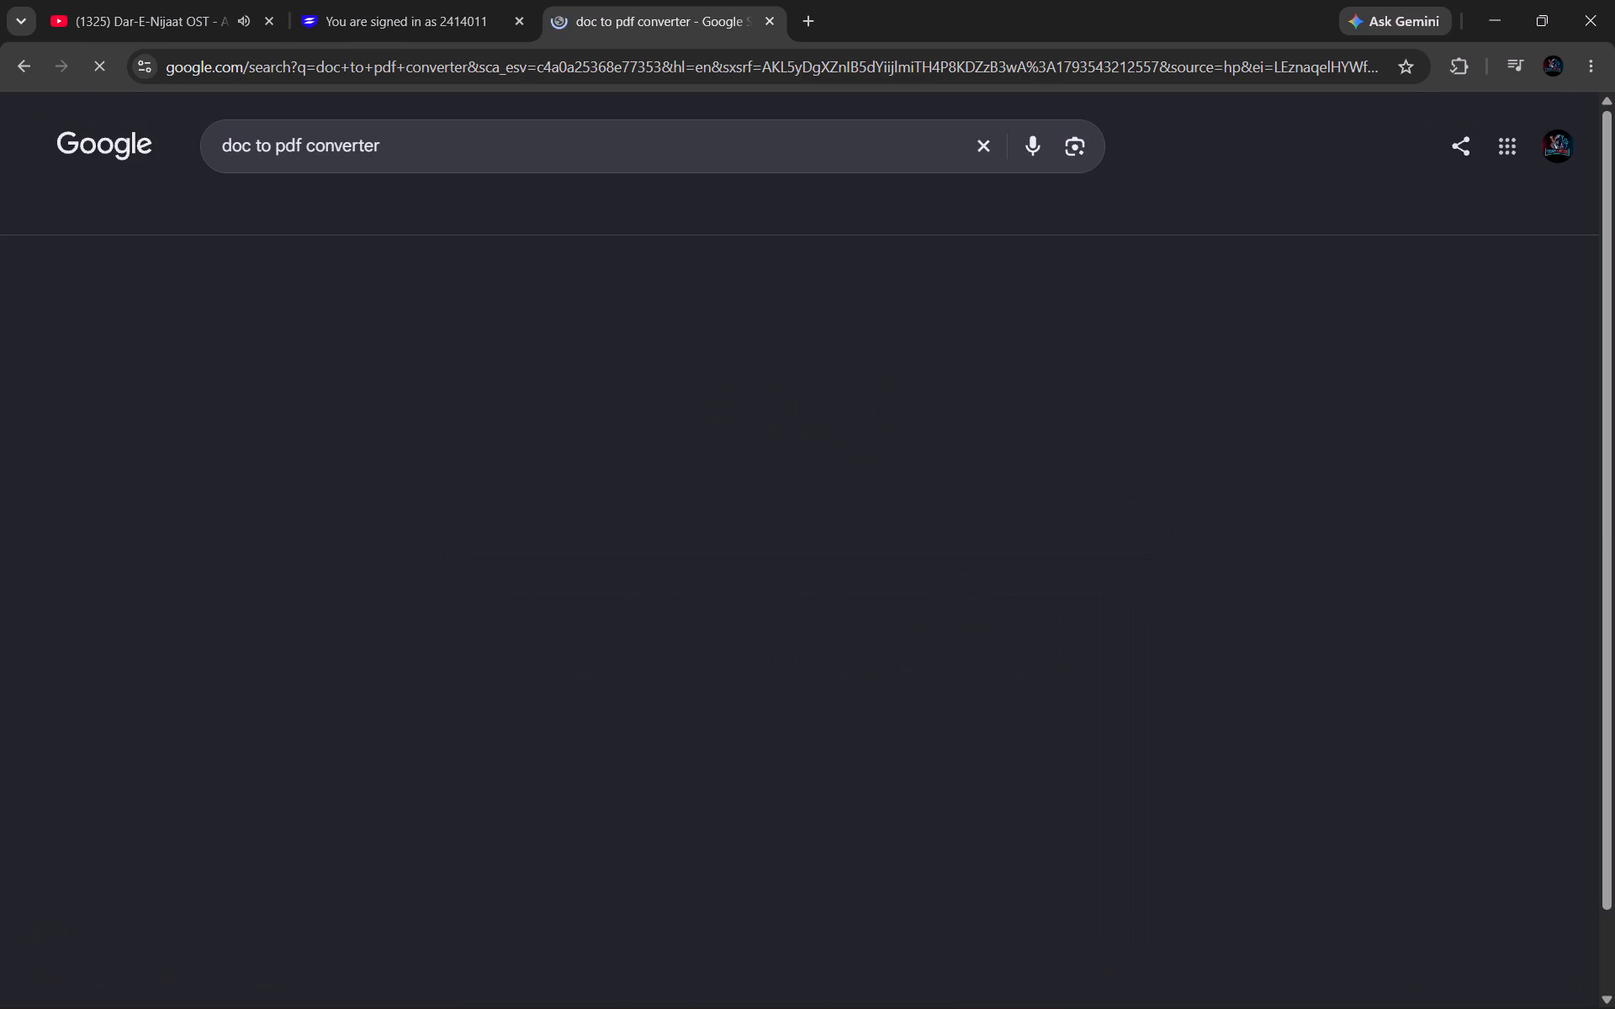
{"action": "left_click", "coordinate": [581, 314]}
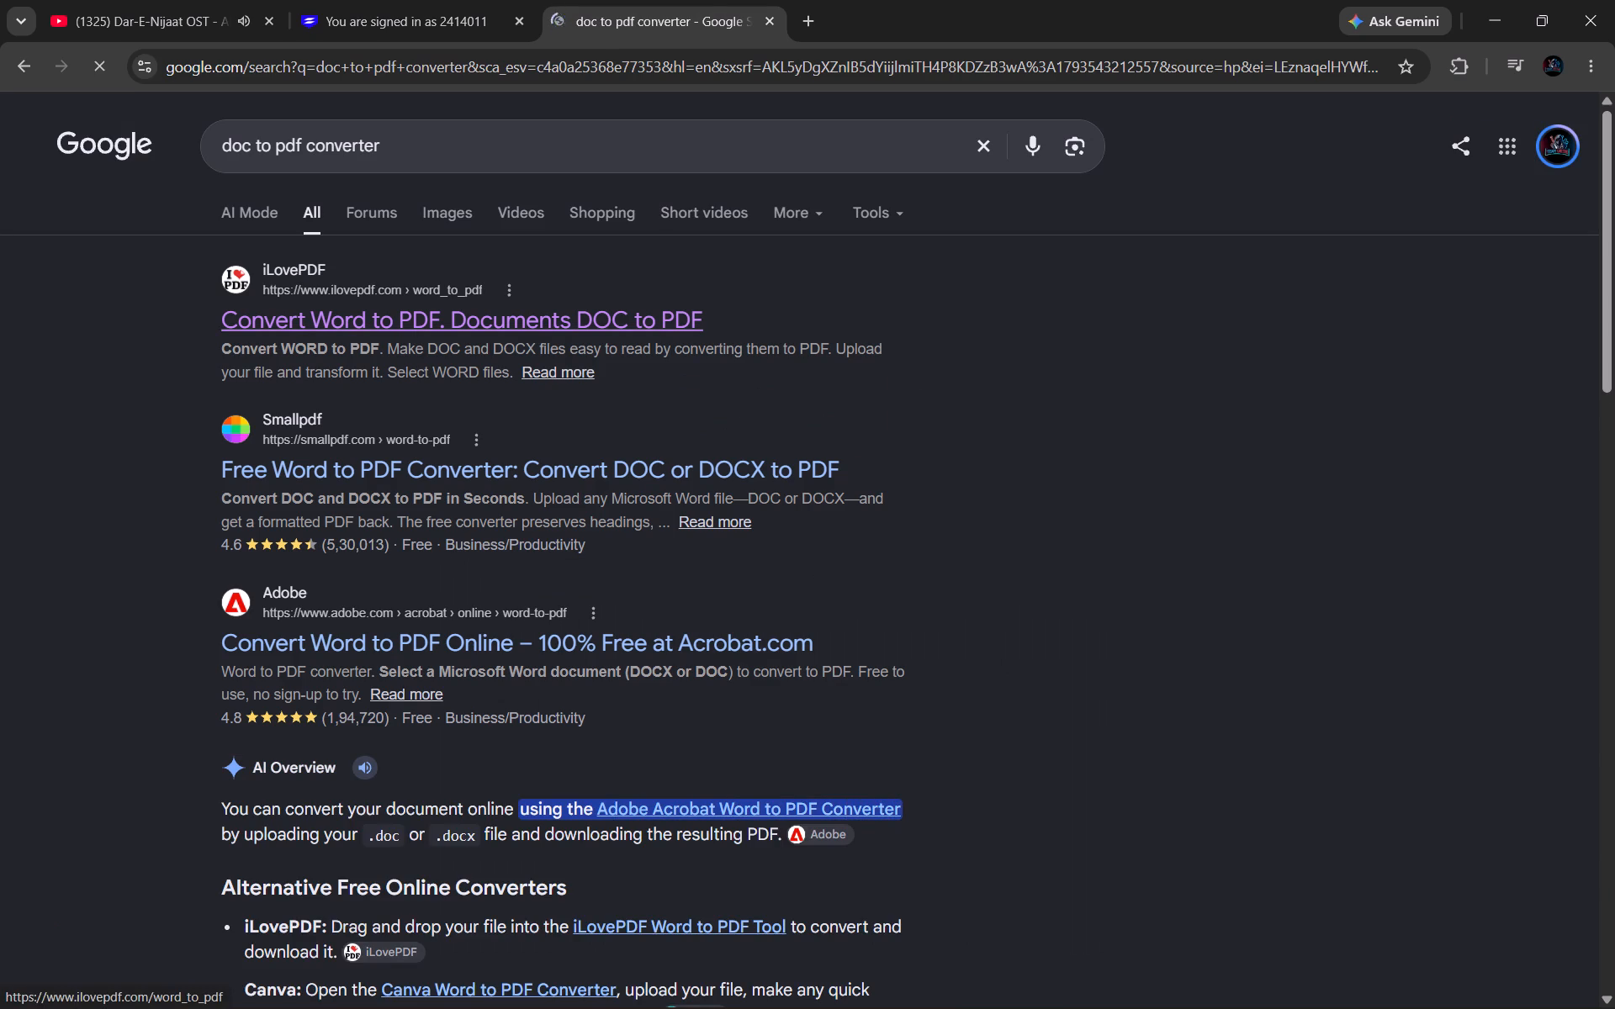
Choose Web_Technology_Lab_Manual from the Downloads folder as the Word file to convert to PDF.
{"action": "left_click", "coordinate": [752, 350]}
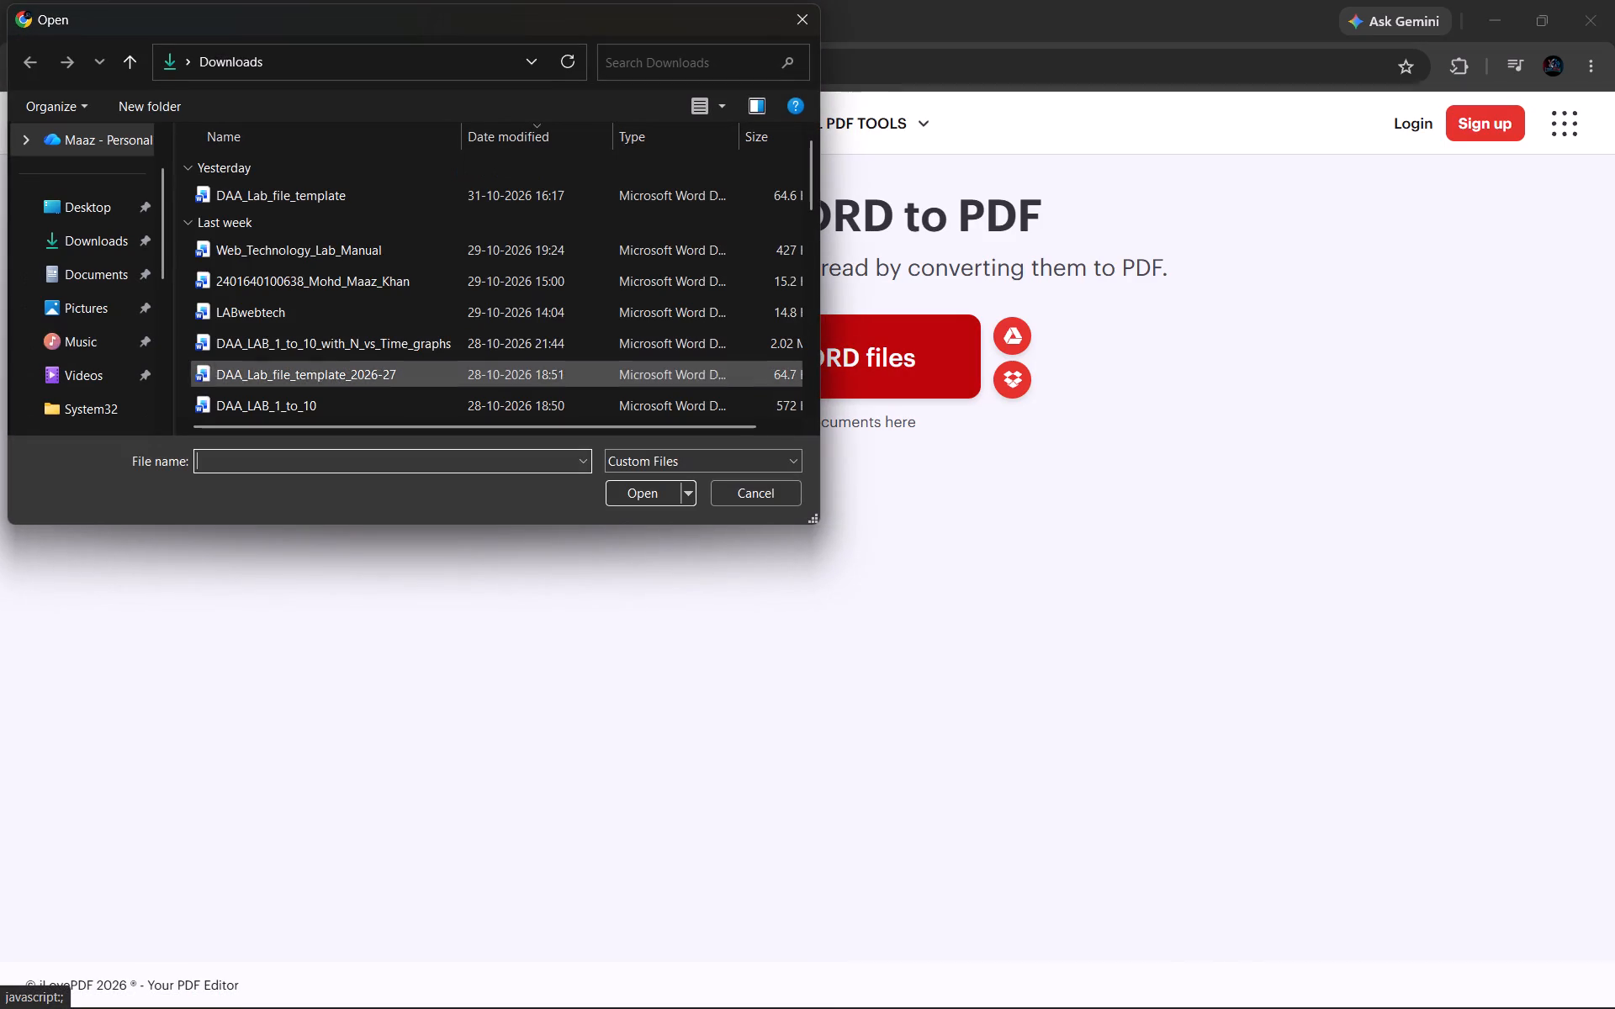
{"action": "left_click", "coordinate": [314, 251]}
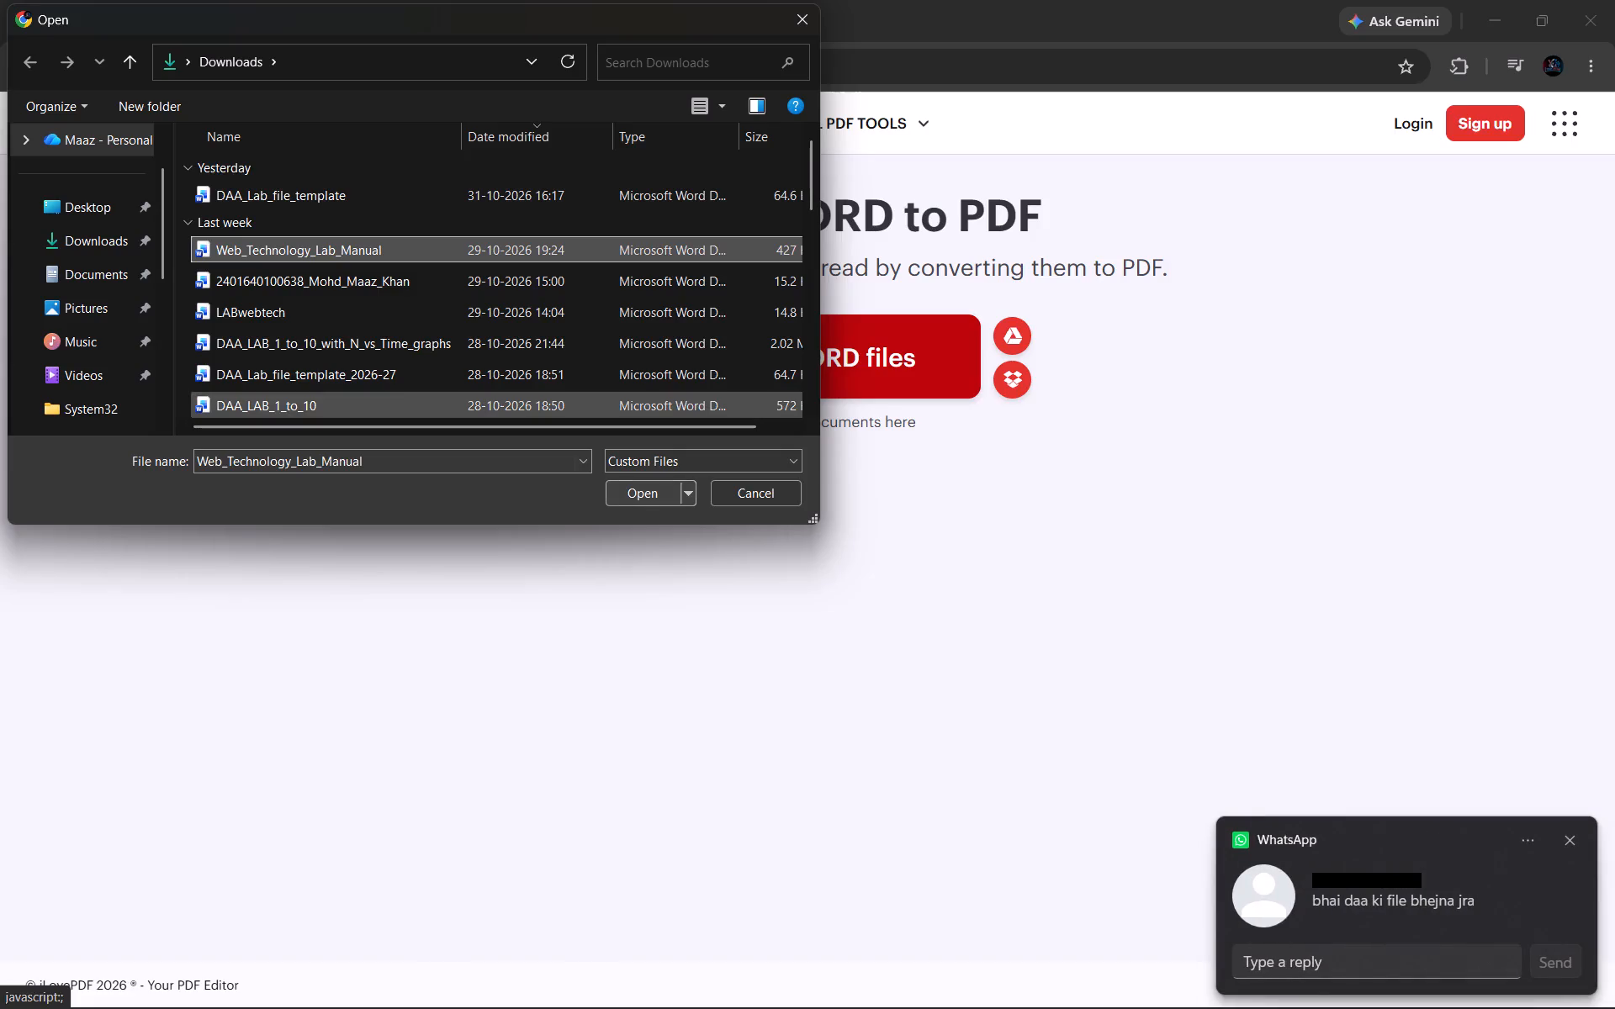
{"action": "scroll", "coordinate": [535, 397], "scroll_direction": "up", "scroll_amount": 4}
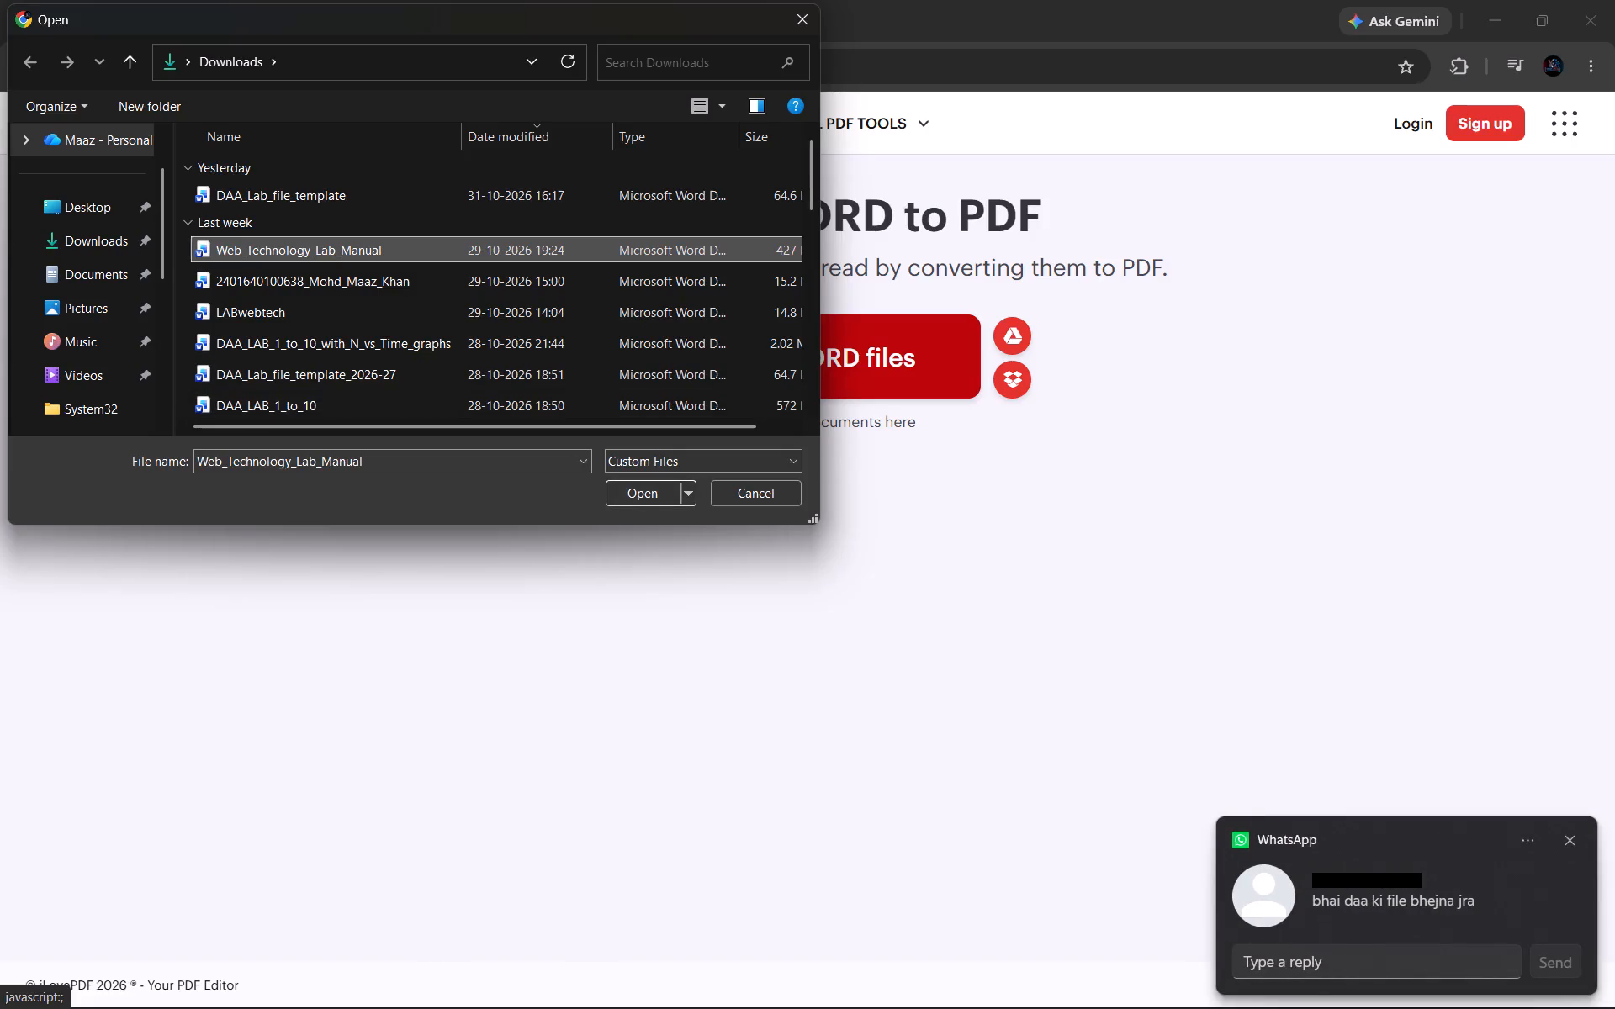
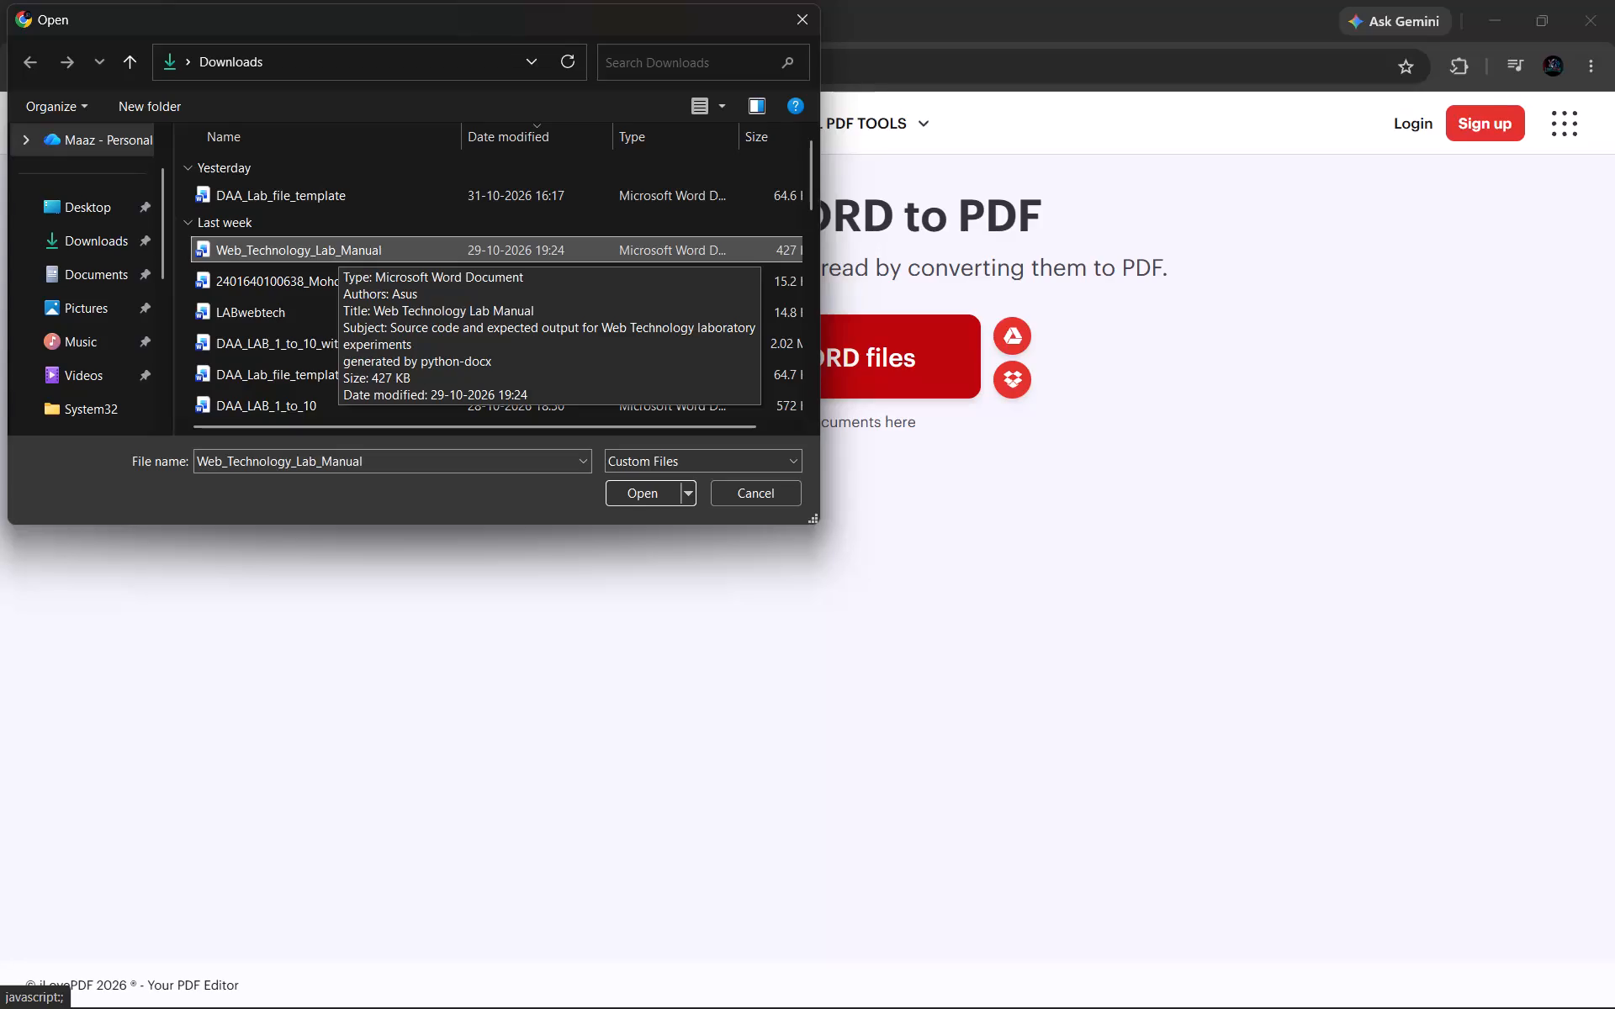
Look over the Word documents in Downloads in the file picker and switch to the Downloads folder in File Explorer.
{"action": "scroll", "coordinate": [338, 251], "scroll_direction": "up", "scroll_amount": 1}
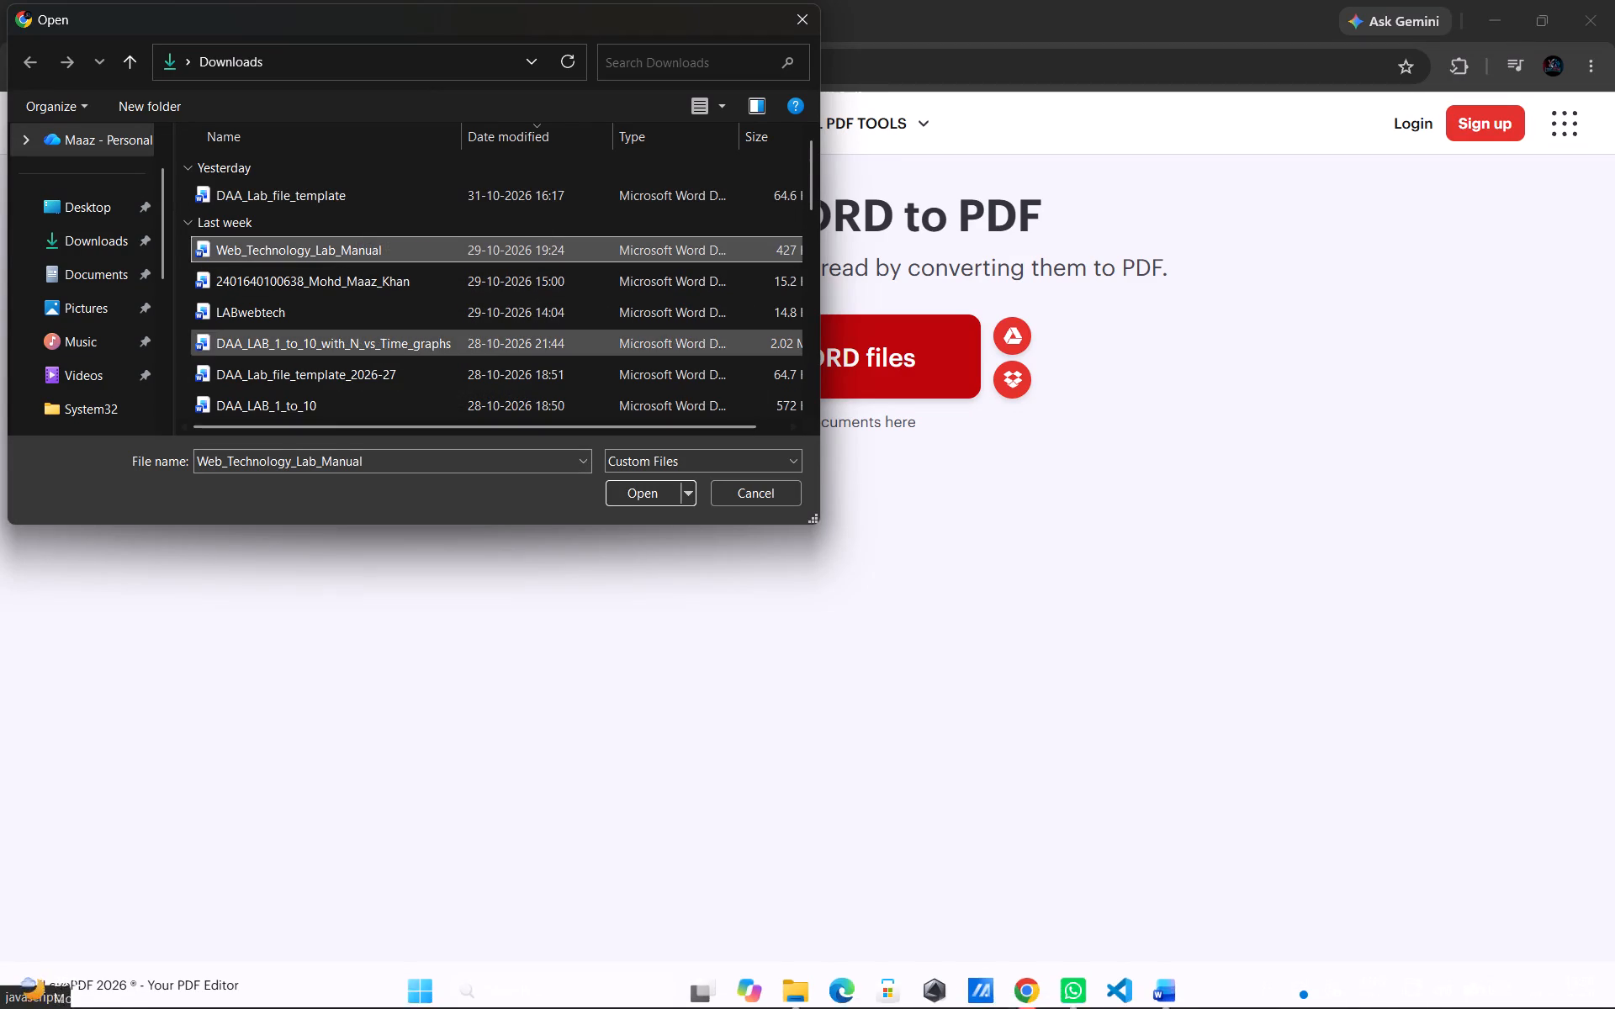
{"action": "left_click", "coordinate": [90, 230]}
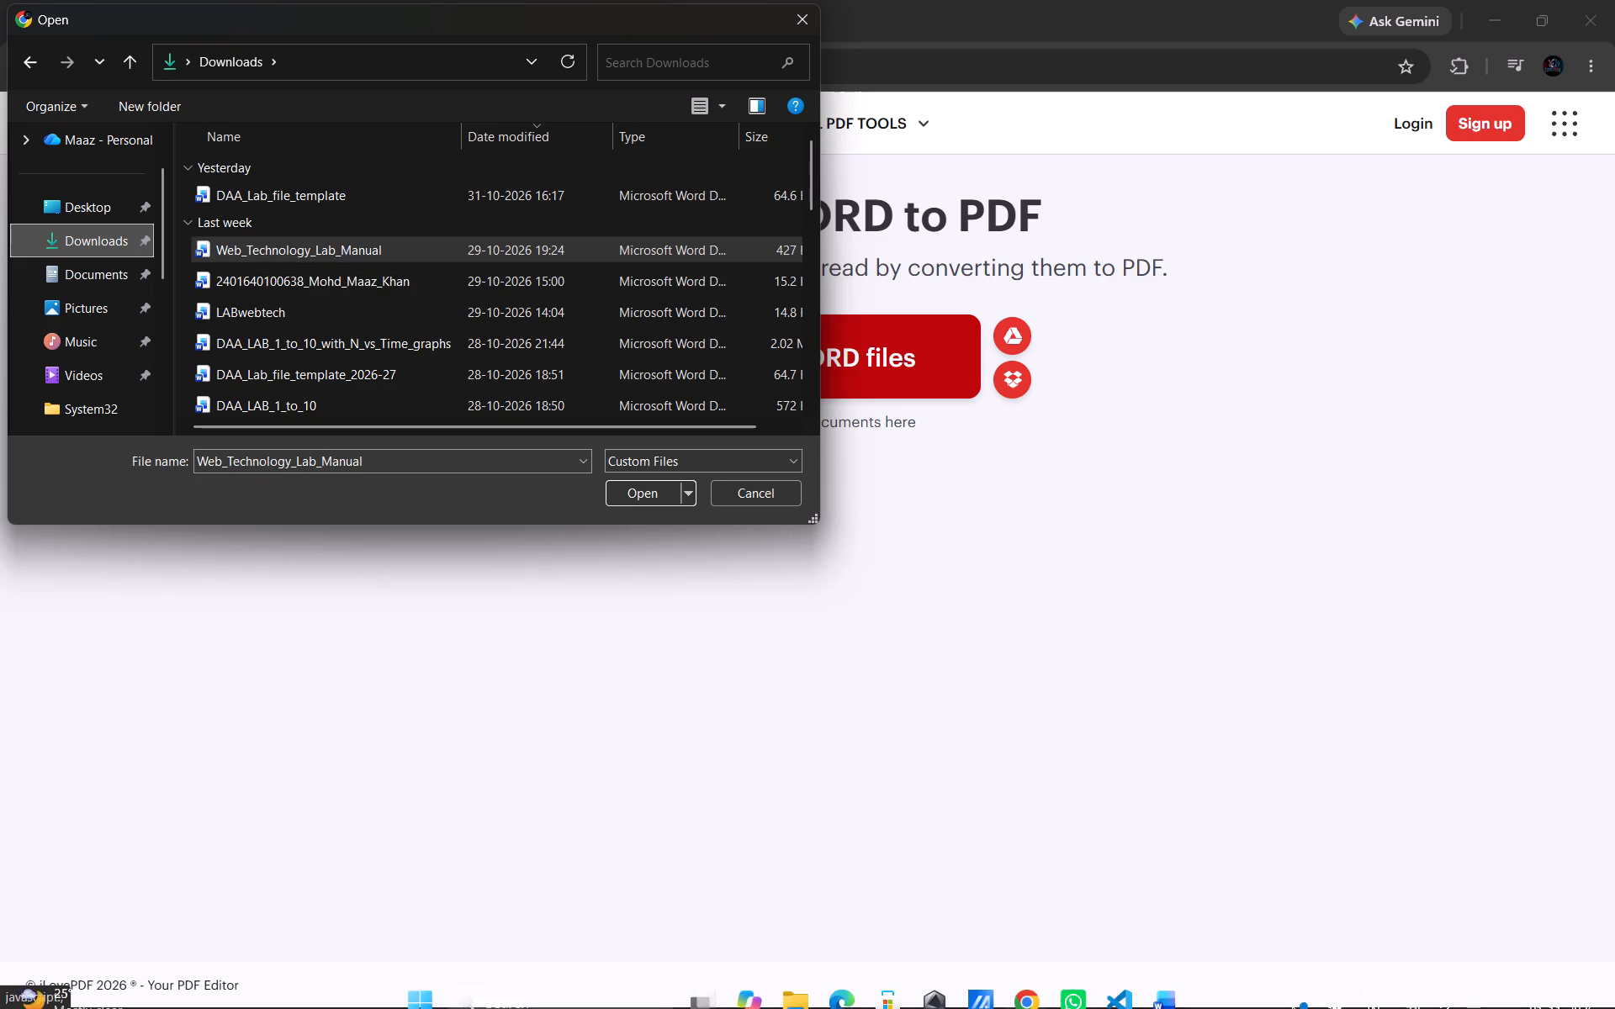
{"action": "left_click", "coordinate": [794, 982]}
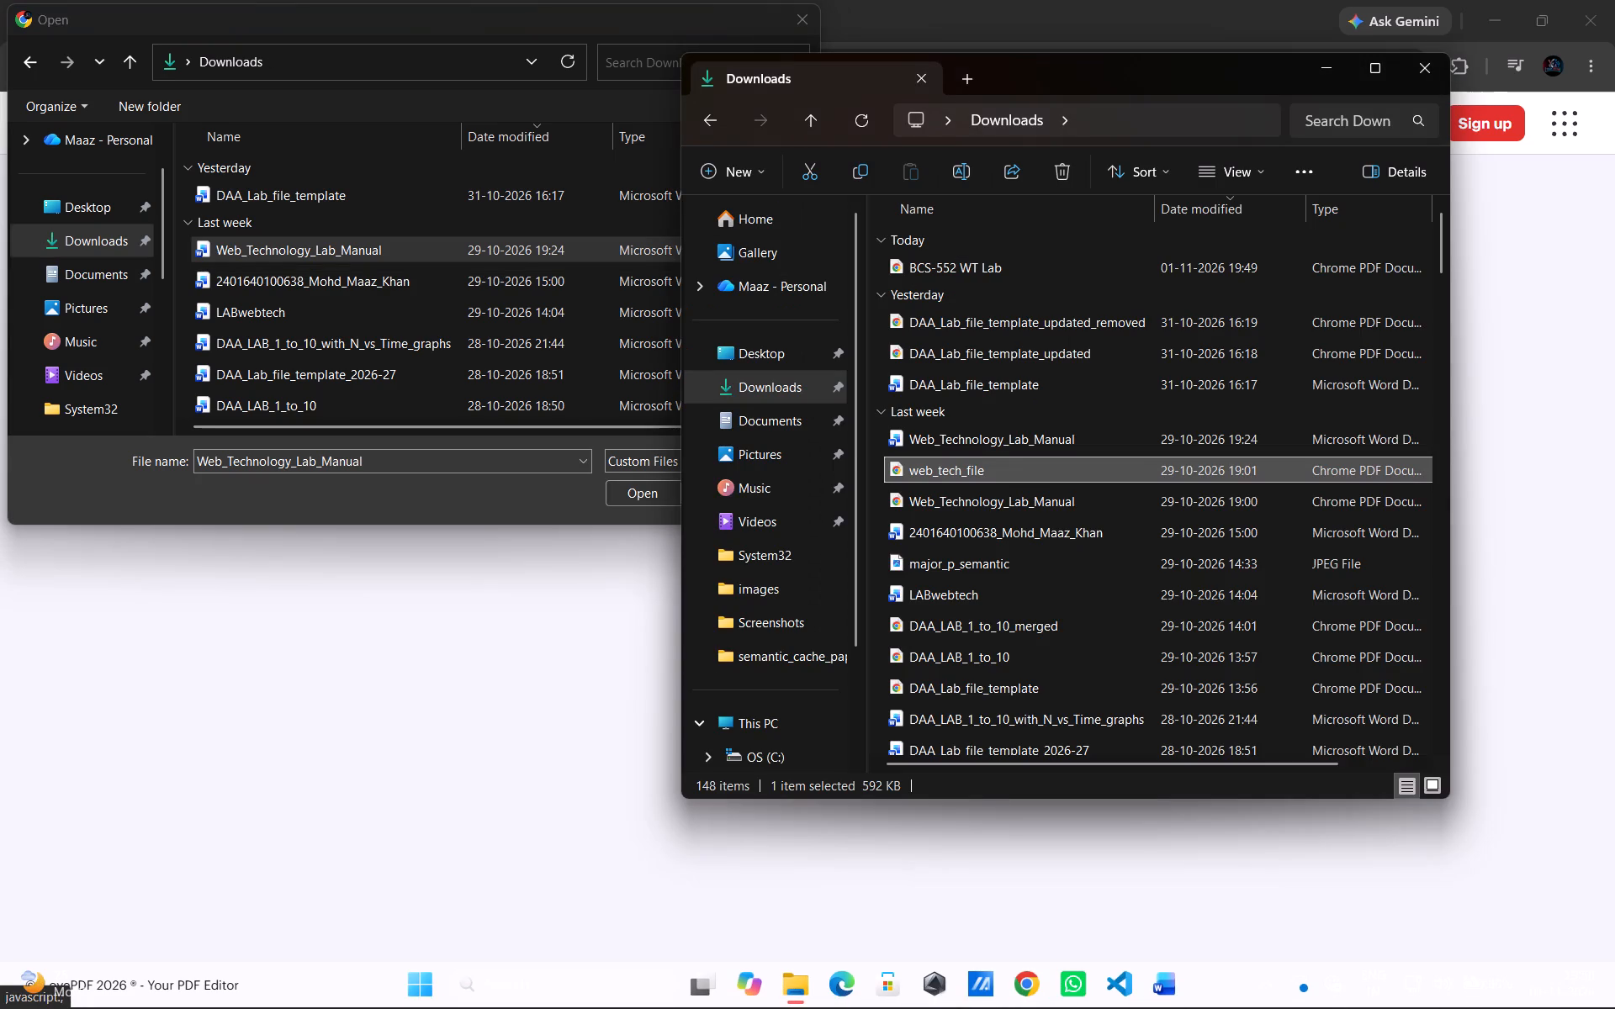
Upload the Web_Technology_Lab_Manual Word document from Downloads to iLovePDF's Word to PDF converter and convert it.
{"action": "left_click", "coordinate": [767, 379]}
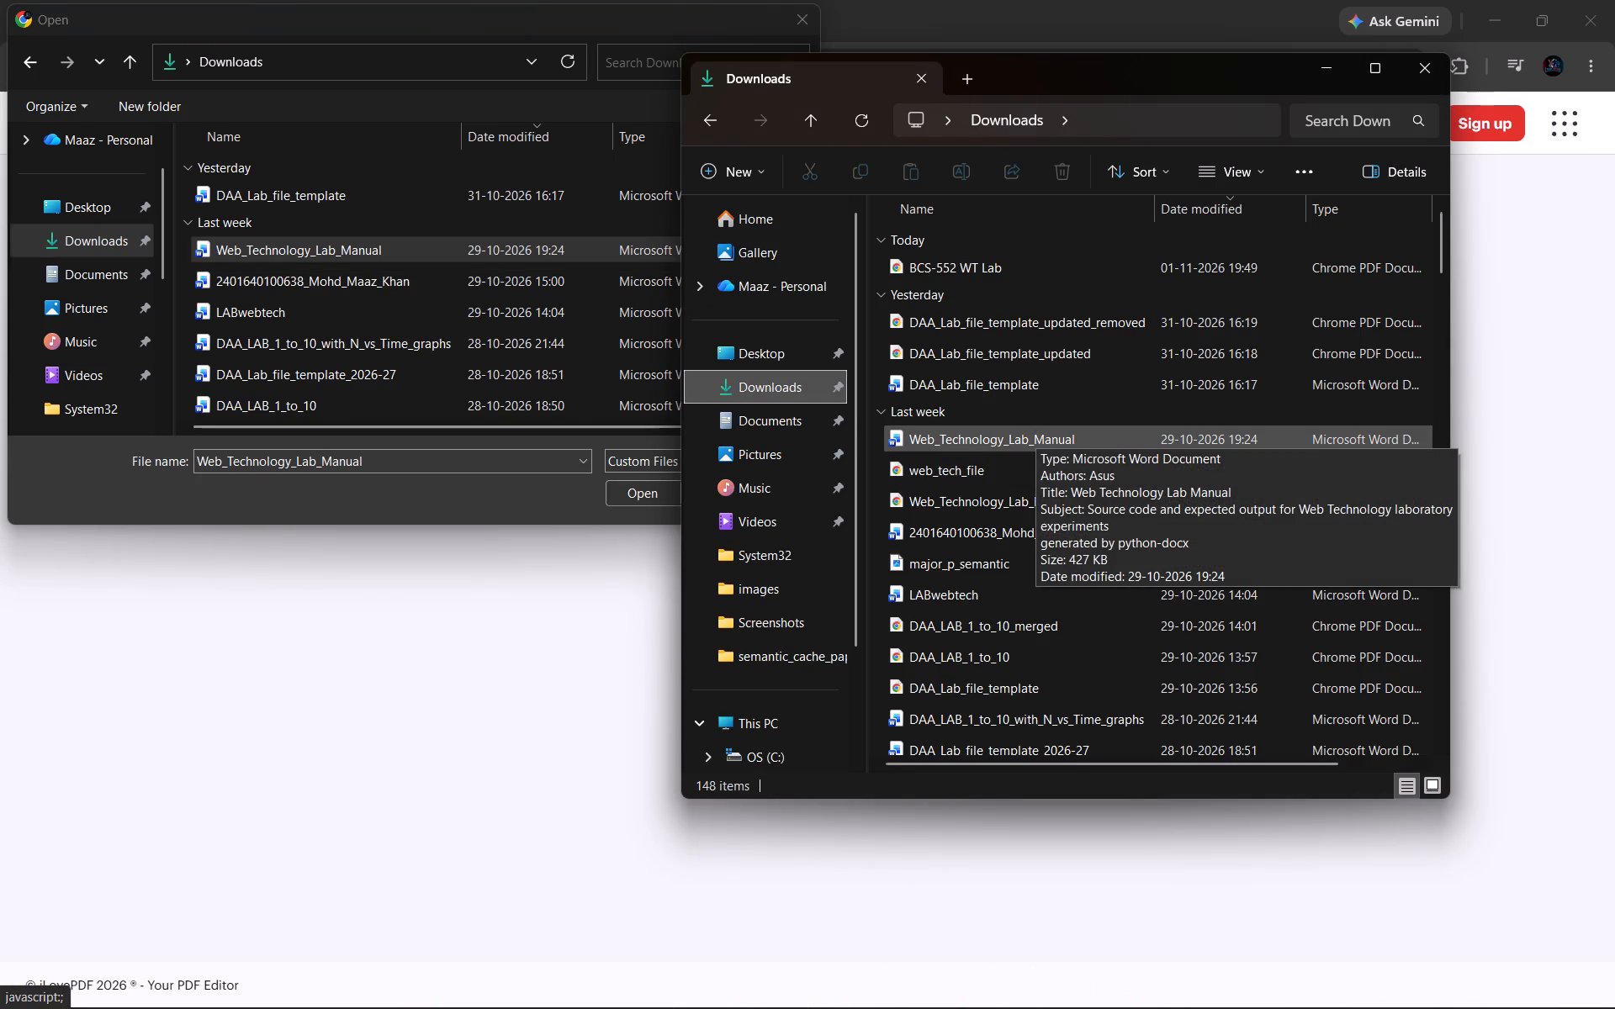
{"action": "left_click", "coordinate": [1326, 79]}
{"action": "left_click", "coordinate": [478, 252]}
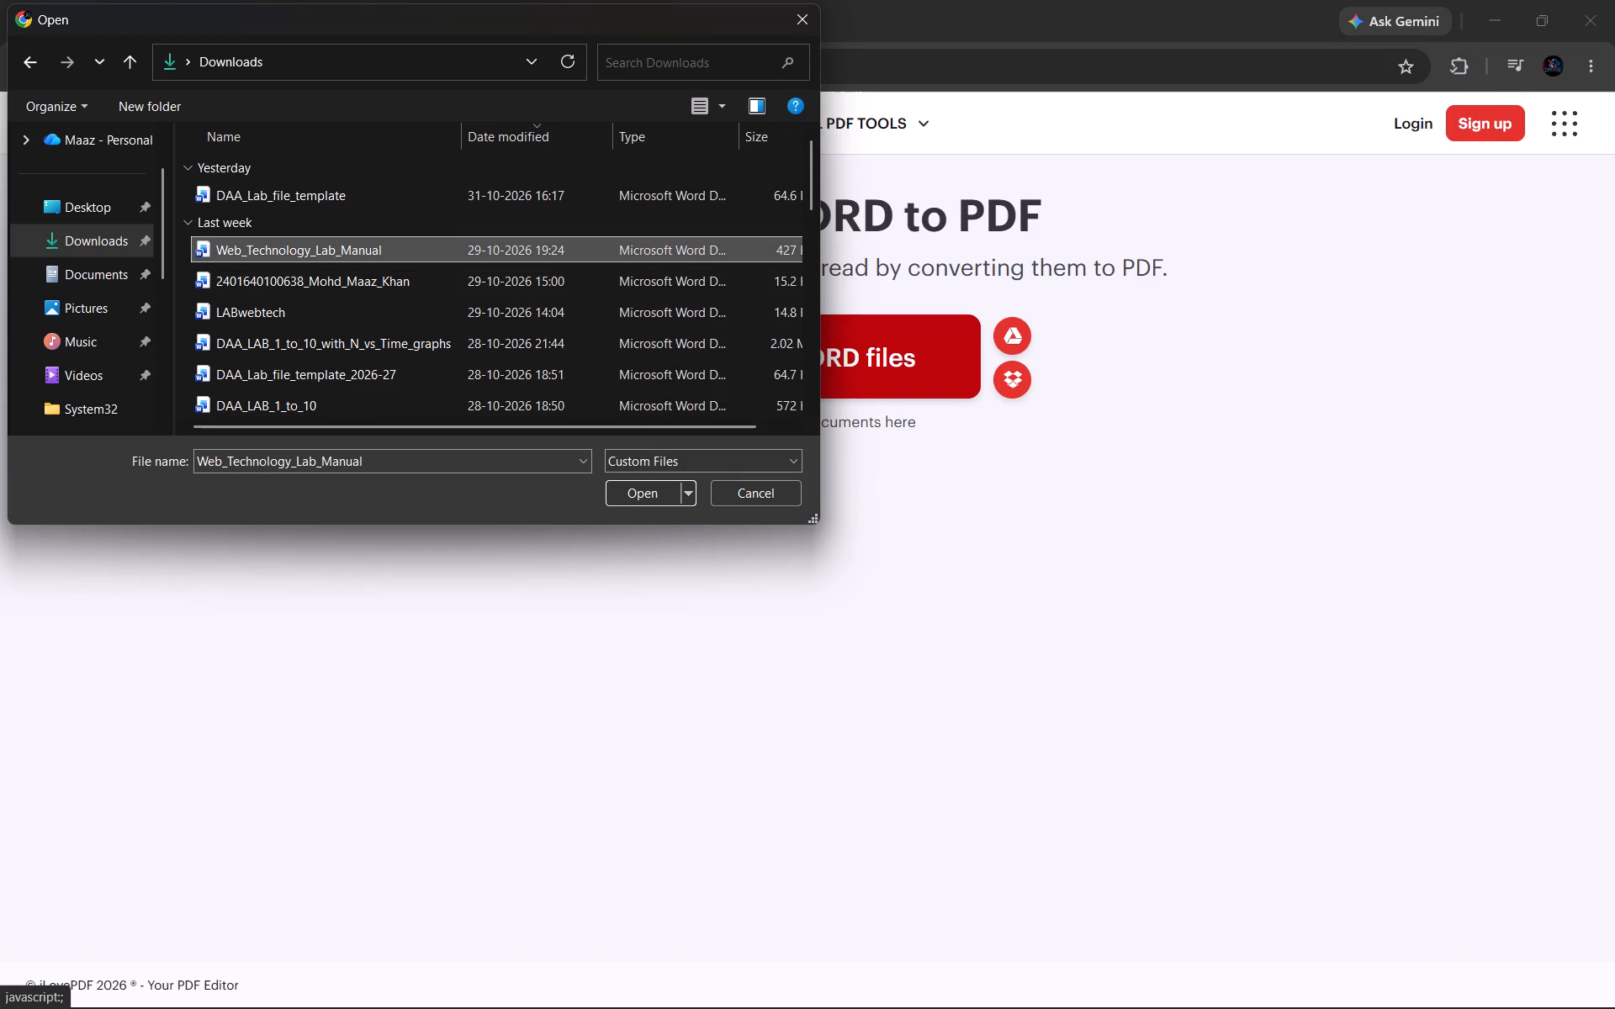
{"action": "left_click", "coordinate": [636, 495]}
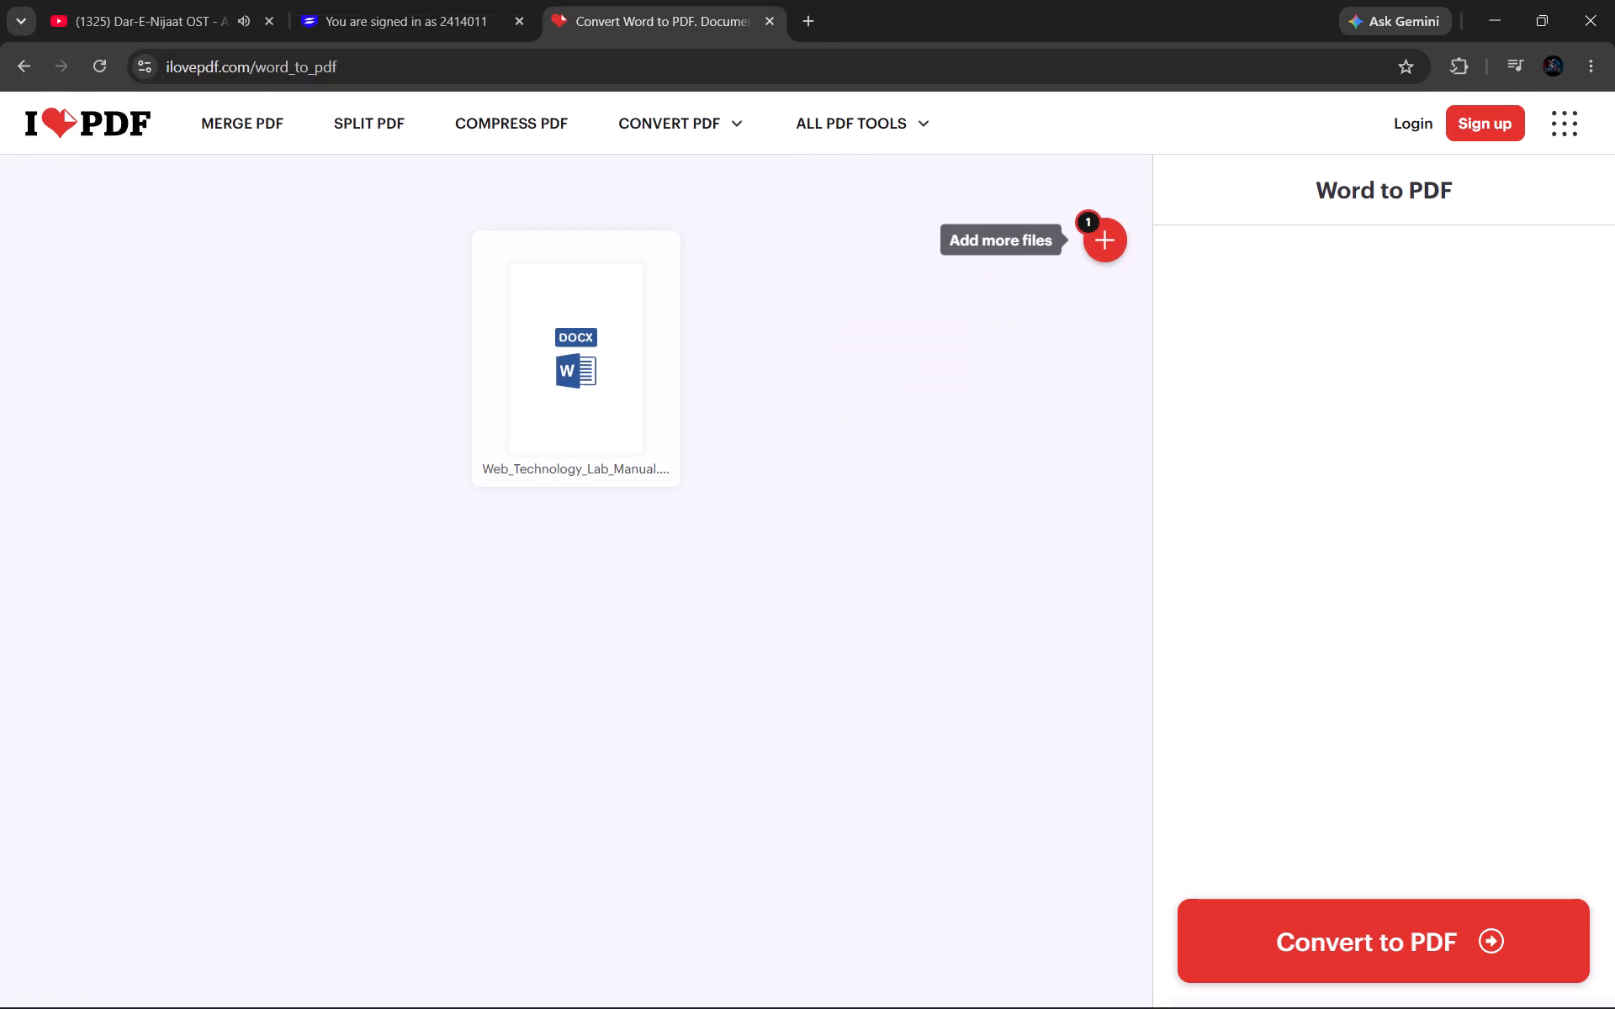
{"action": "left_click", "coordinate": [1444, 941]}
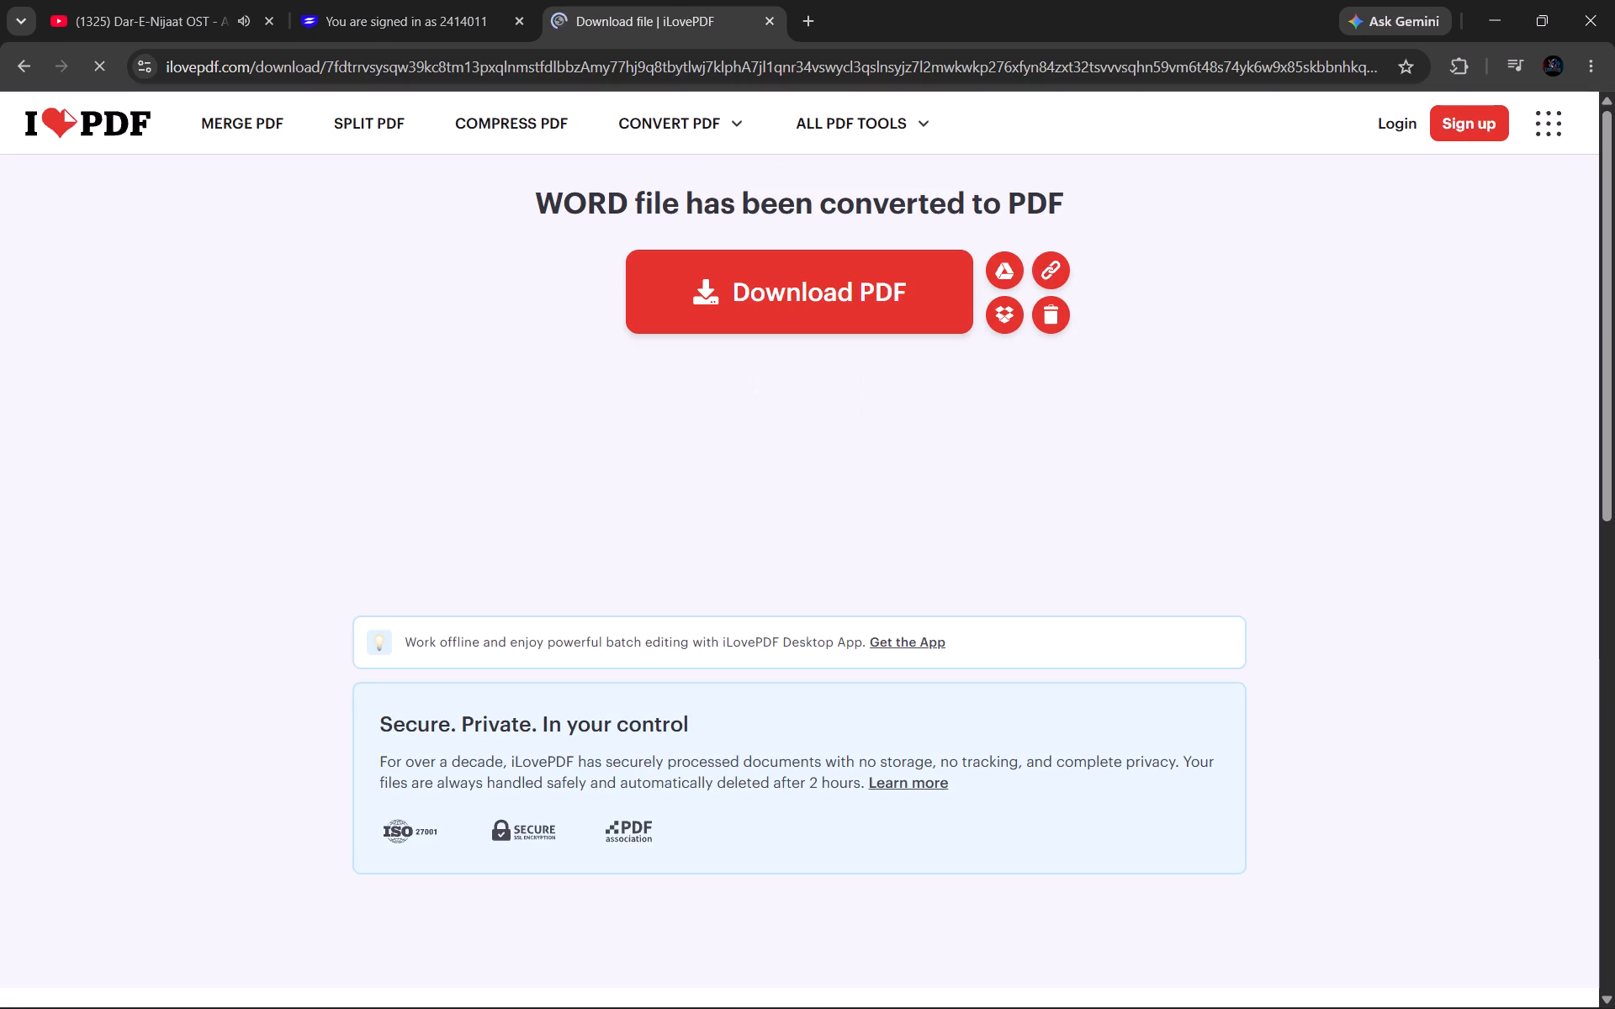
Download the converted PDF into the Downloads folder under the file name Web_Technology_Lab_Manual_pdf4.
{"action": "left_click", "coordinate": [713, 288]}
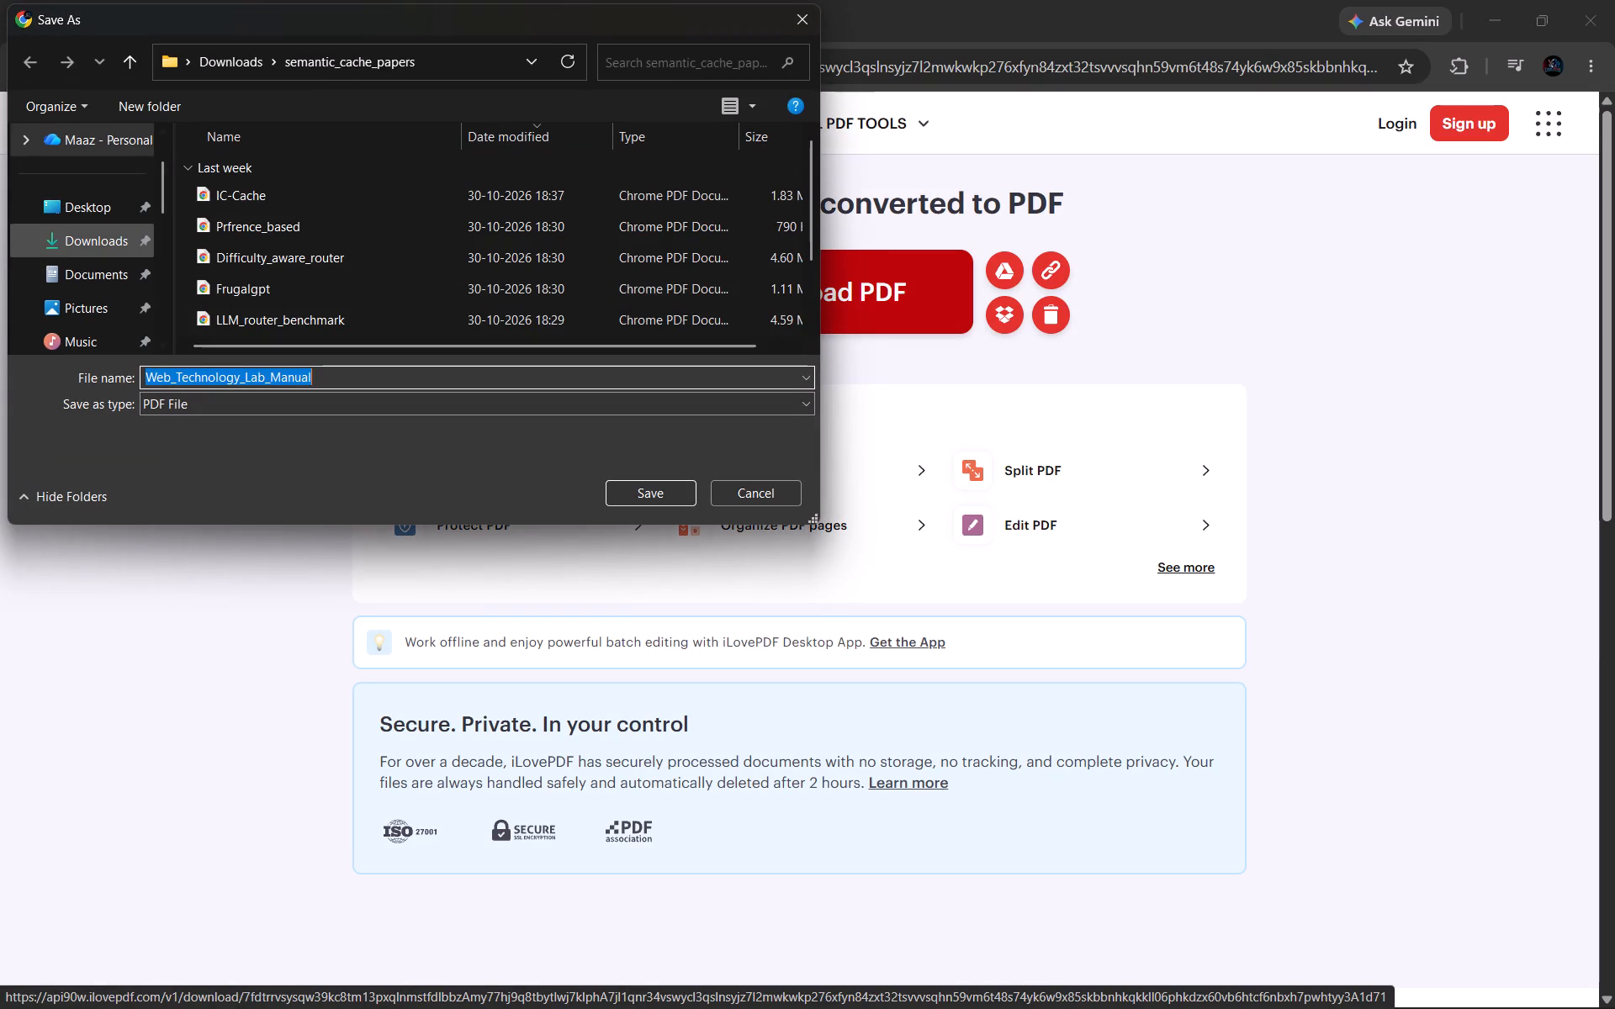
{"action": "left_click", "coordinate": [82, 240]}
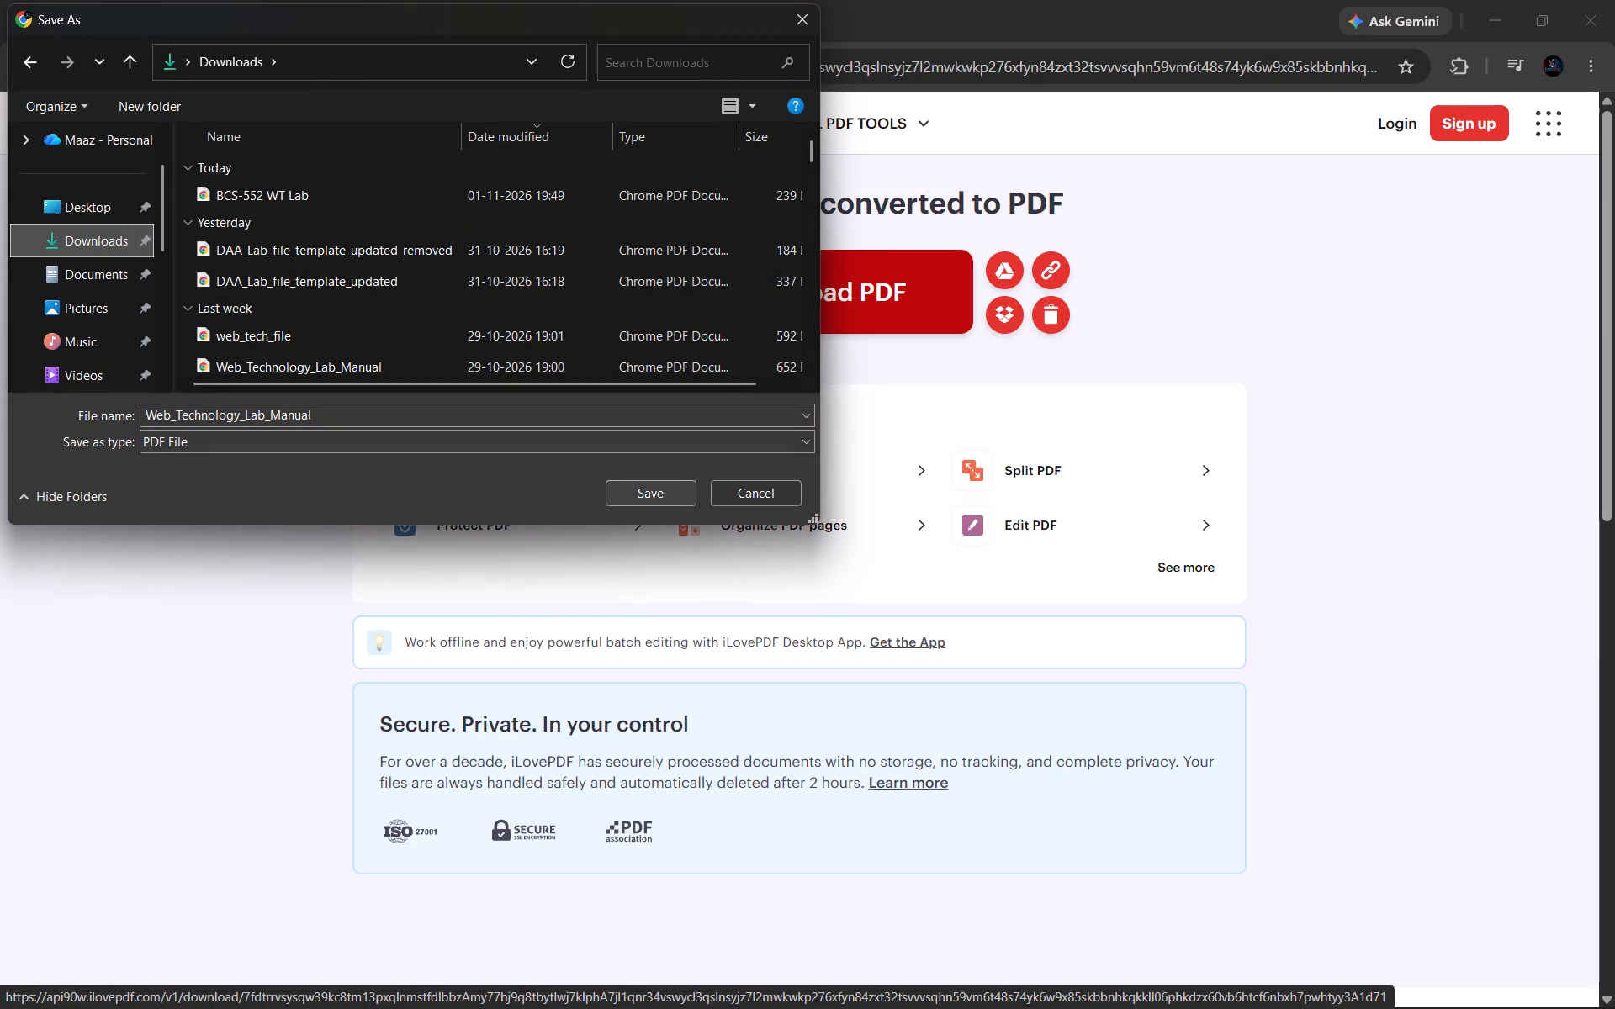
{"action": "left_click", "coordinate": [627, 494]}
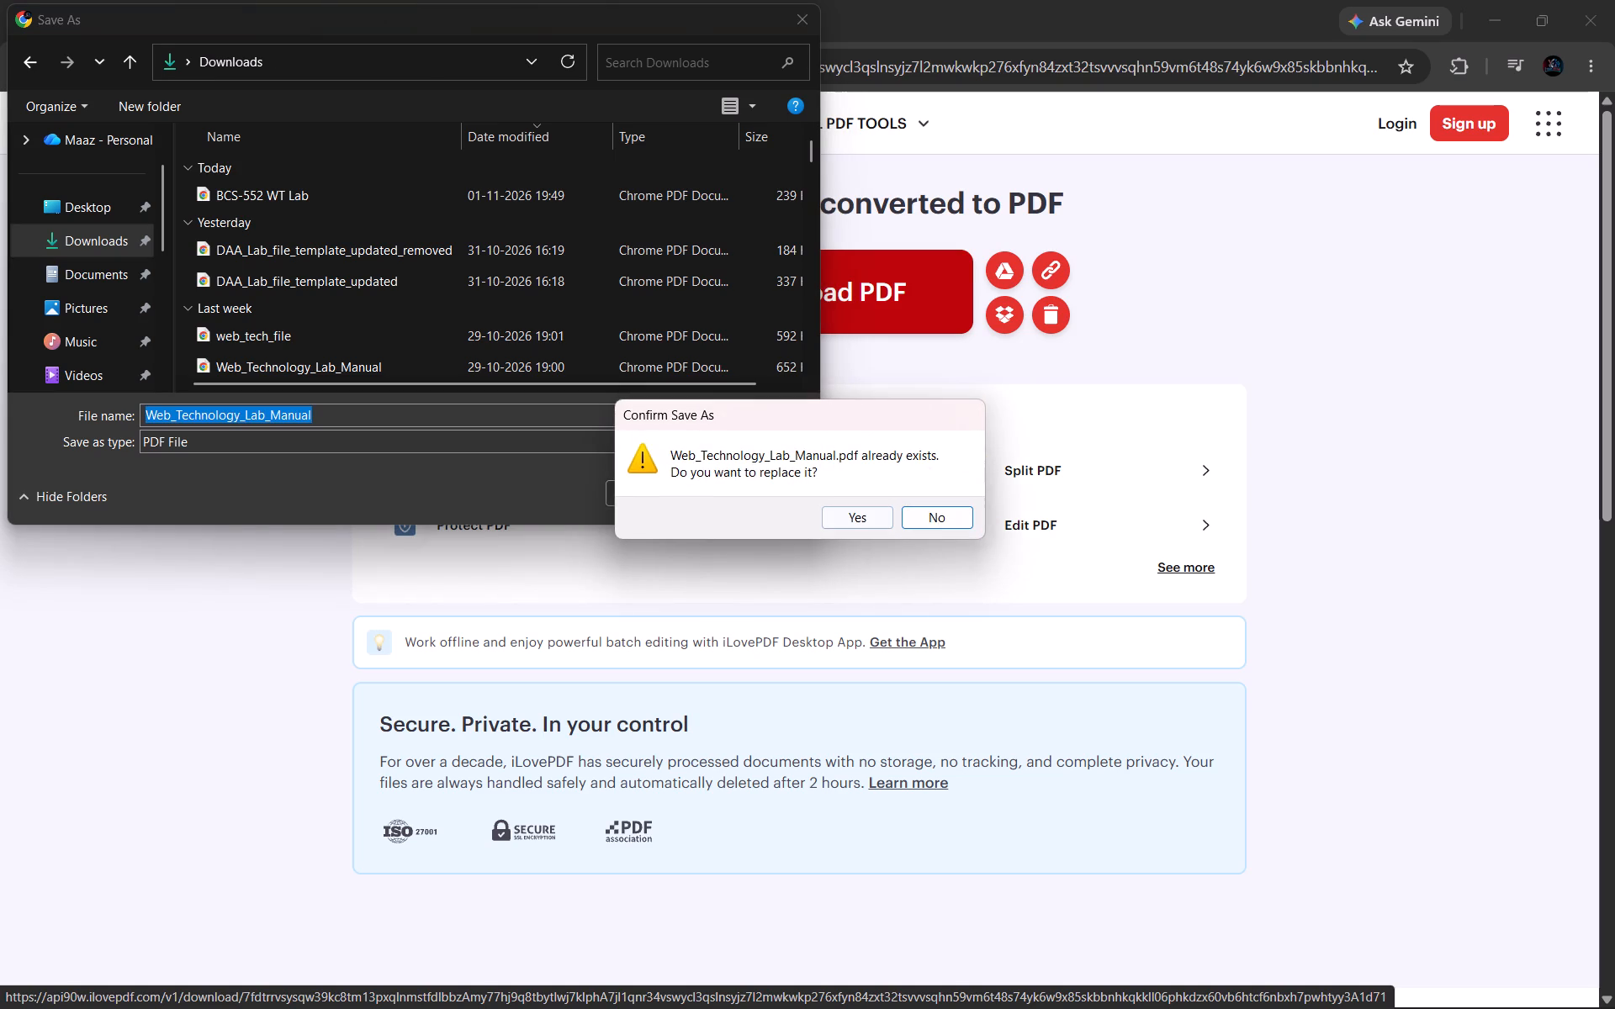
{"action": "left_click", "coordinate": [920, 515]}
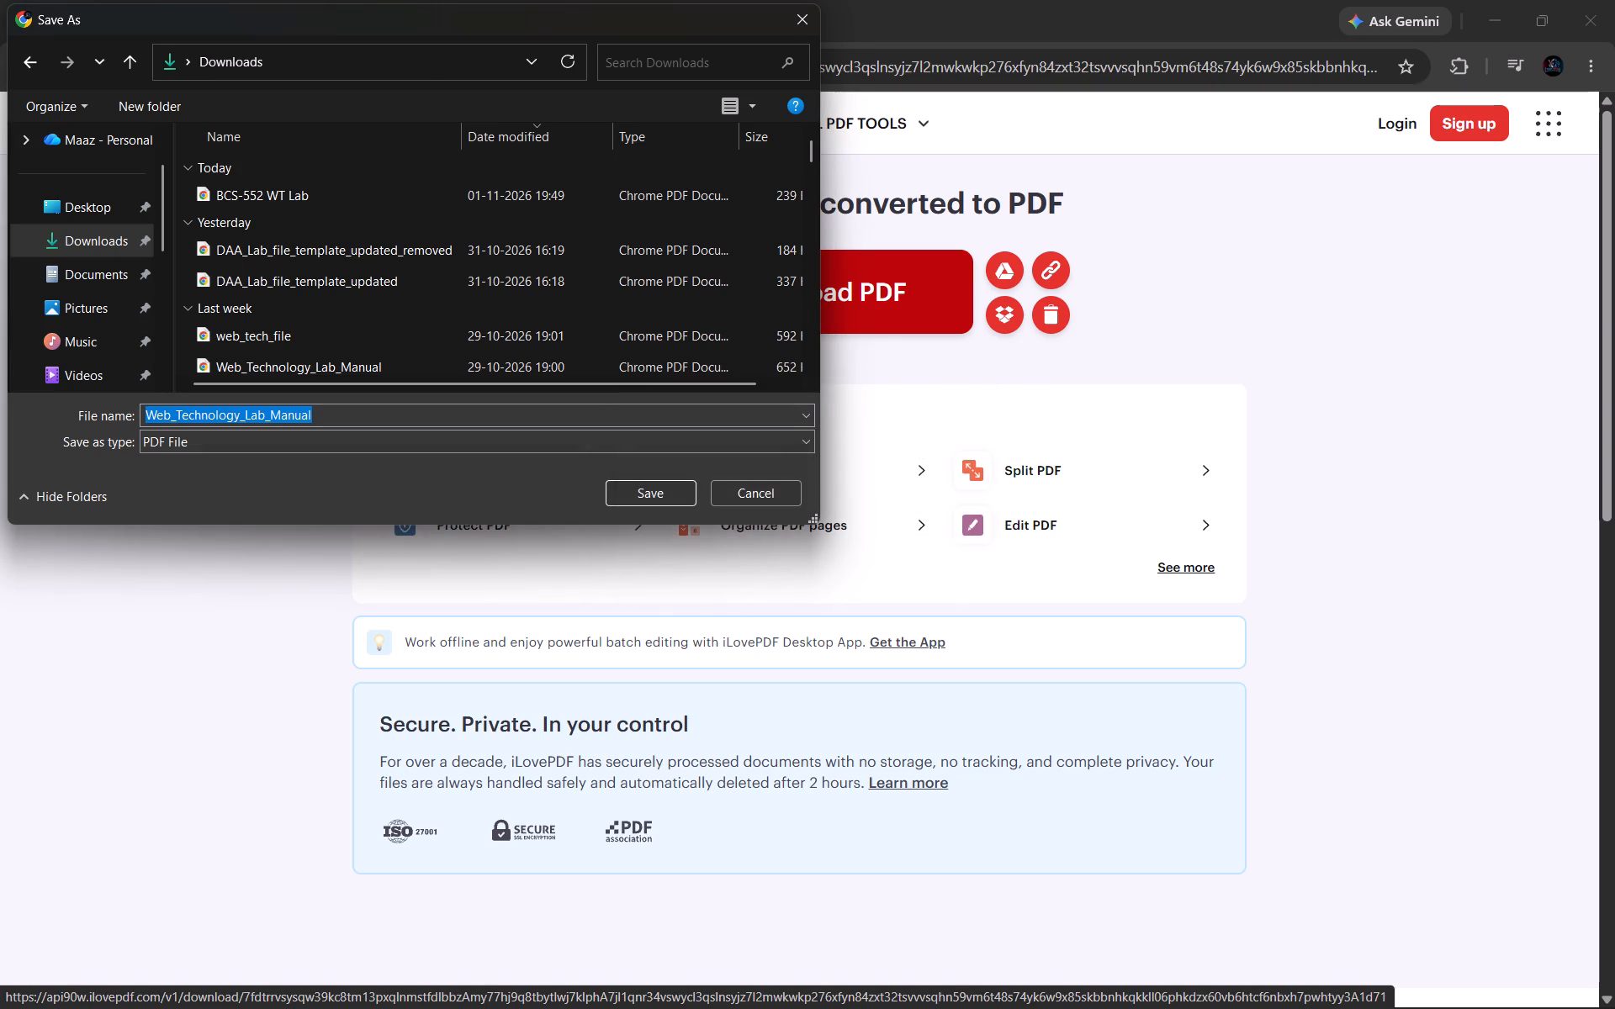
{"action": "left_click", "coordinate": [421, 419]}
{"action": "left_click", "coordinate": [421, 419]}
{"action": "left_click", "coordinate": [421, 419]}
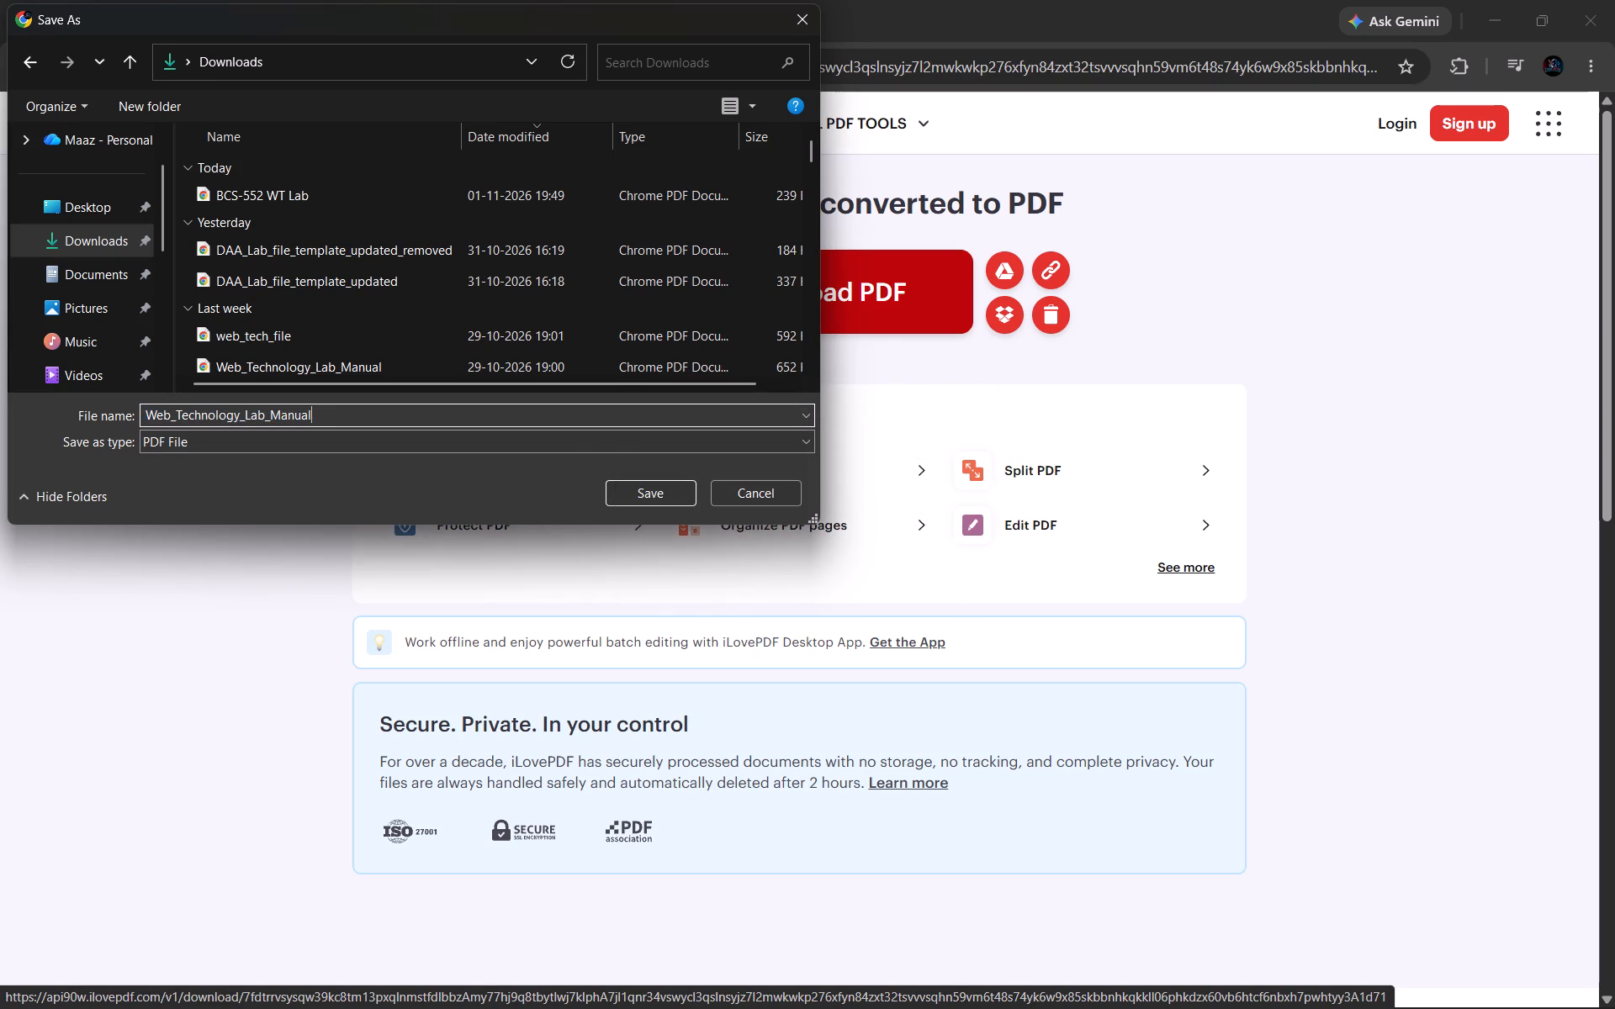
{"action": "type", "text": "_pdf4"}
{"action": "key", "text": "Return"}
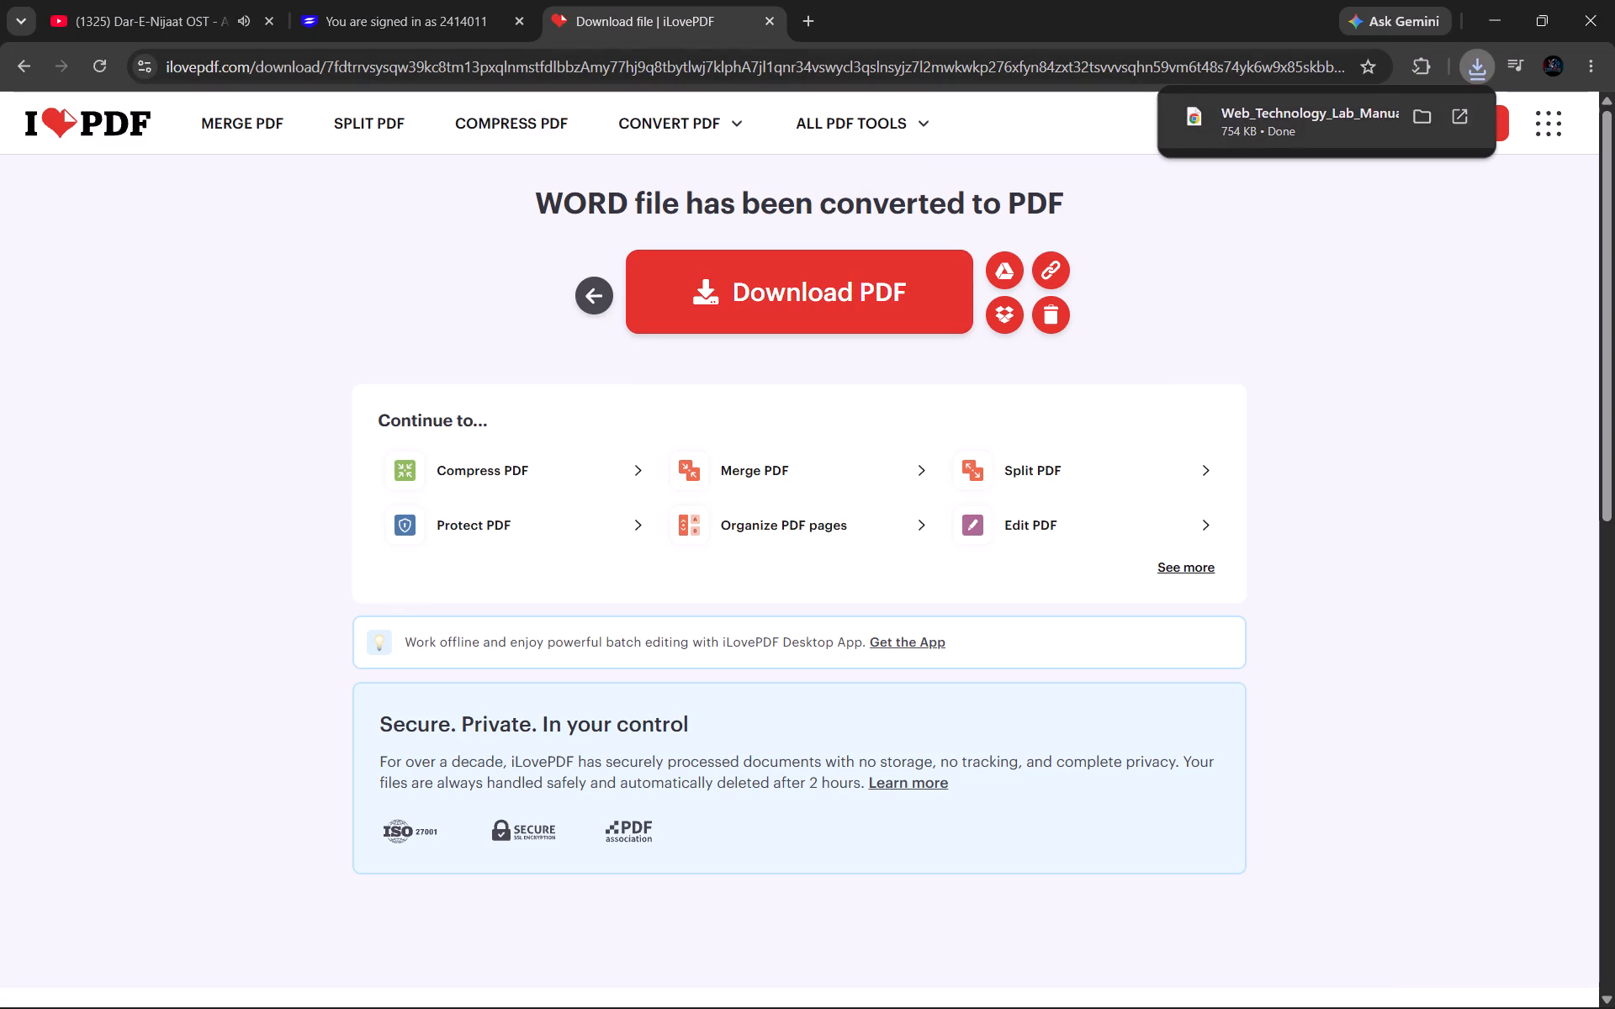
Open the downloaded Web_Technology_Lab_Manual_pdf4 and review its pages up to Experiment 1's expected output, checking for page borders.
{"action": "left_click", "coordinate": [1460, 120]}
{"action": "scroll", "coordinate": [1173, 225], "scroll_direction": "down", "scroll_amount": 12}
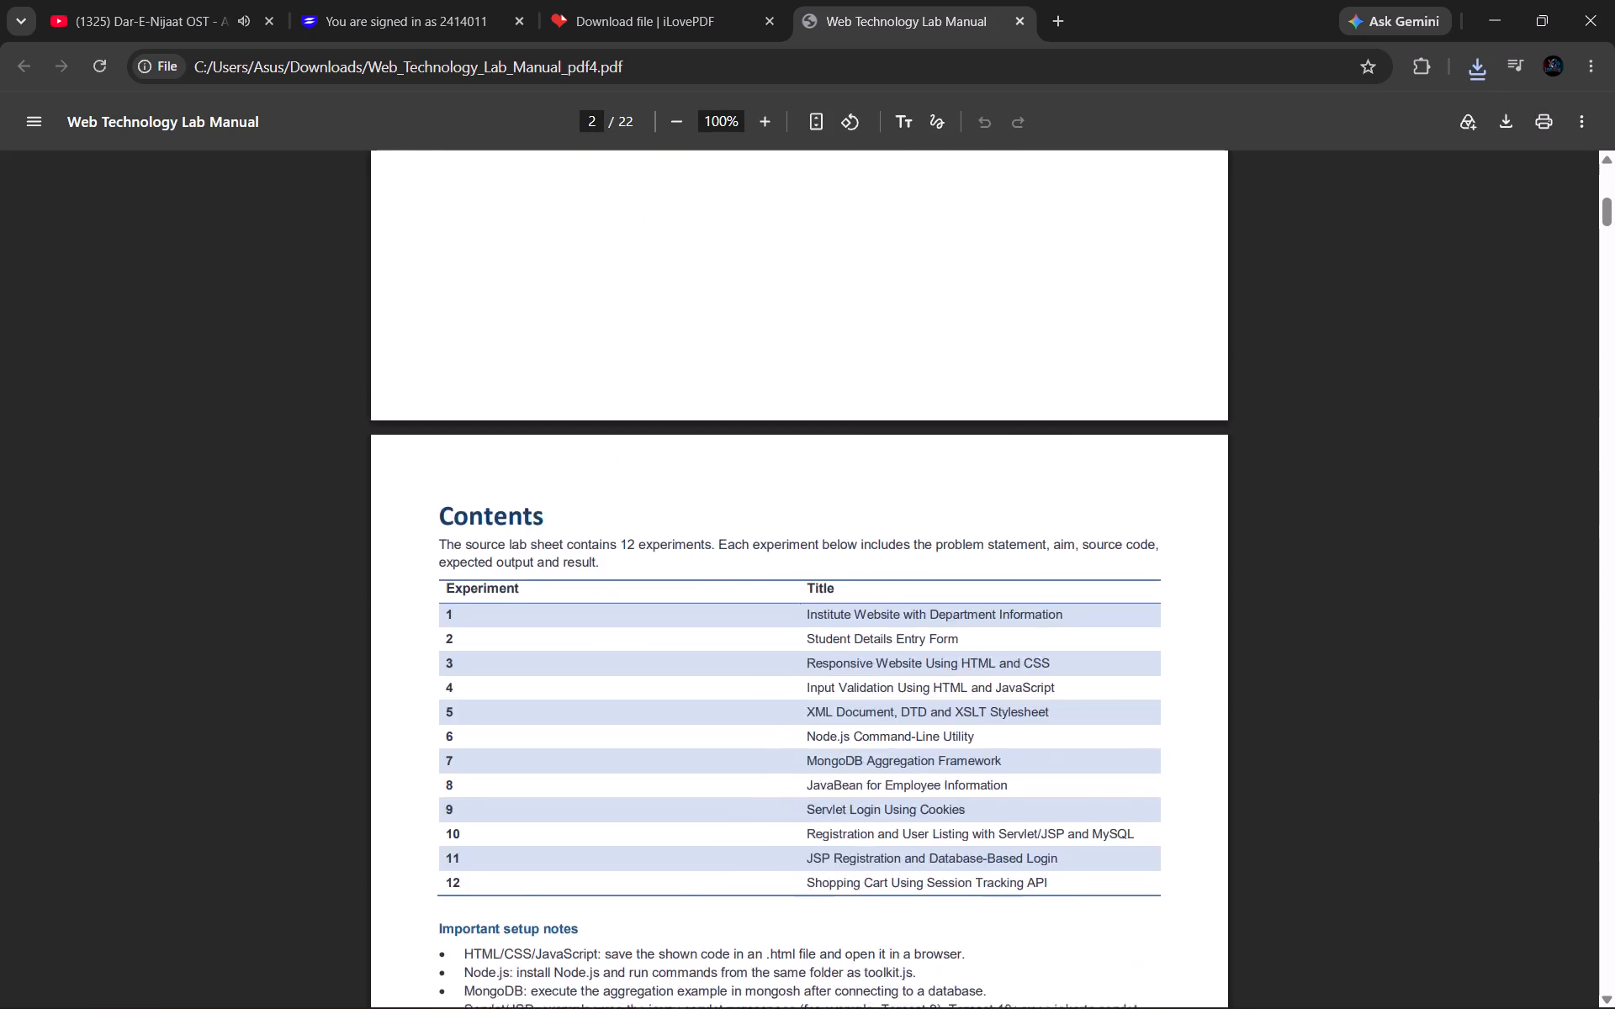
{"action": "scroll", "coordinate": [1130, 263], "scroll_direction": "down", "scroll_amount": 11}
{"action": "scroll", "coordinate": [1130, 263], "scroll_direction": "up", "scroll_amount": 3}
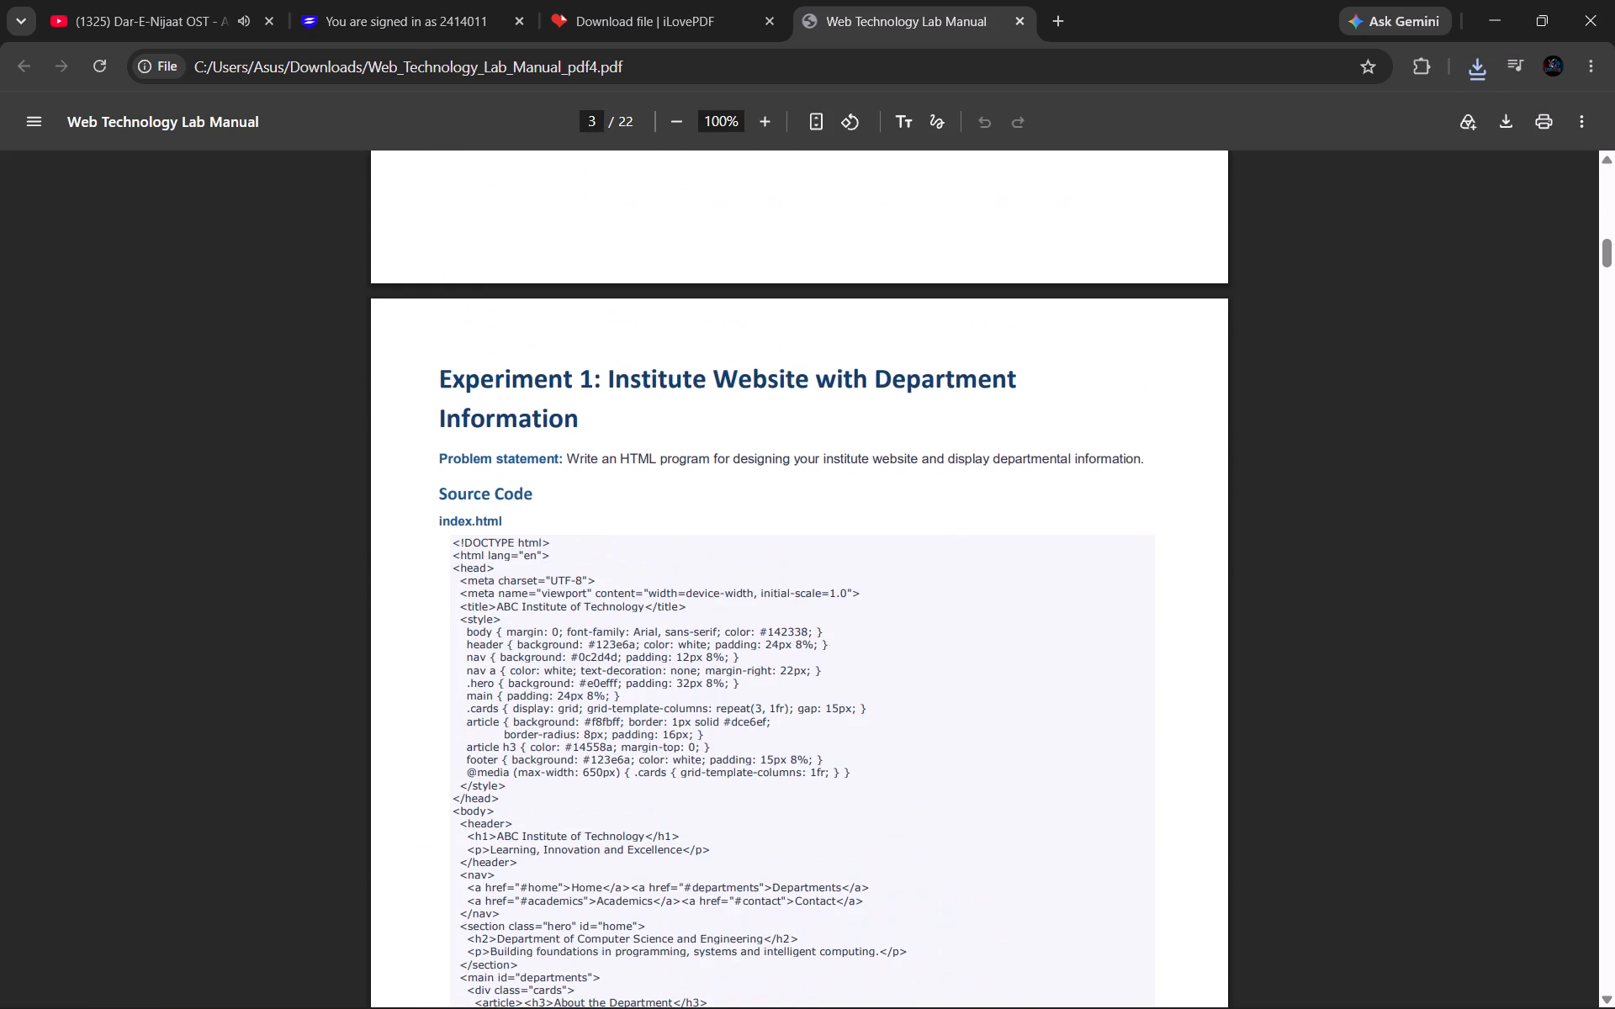
{"action": "scroll", "coordinate": [1130, 263], "scroll_direction": "down", "scroll_amount": 12}
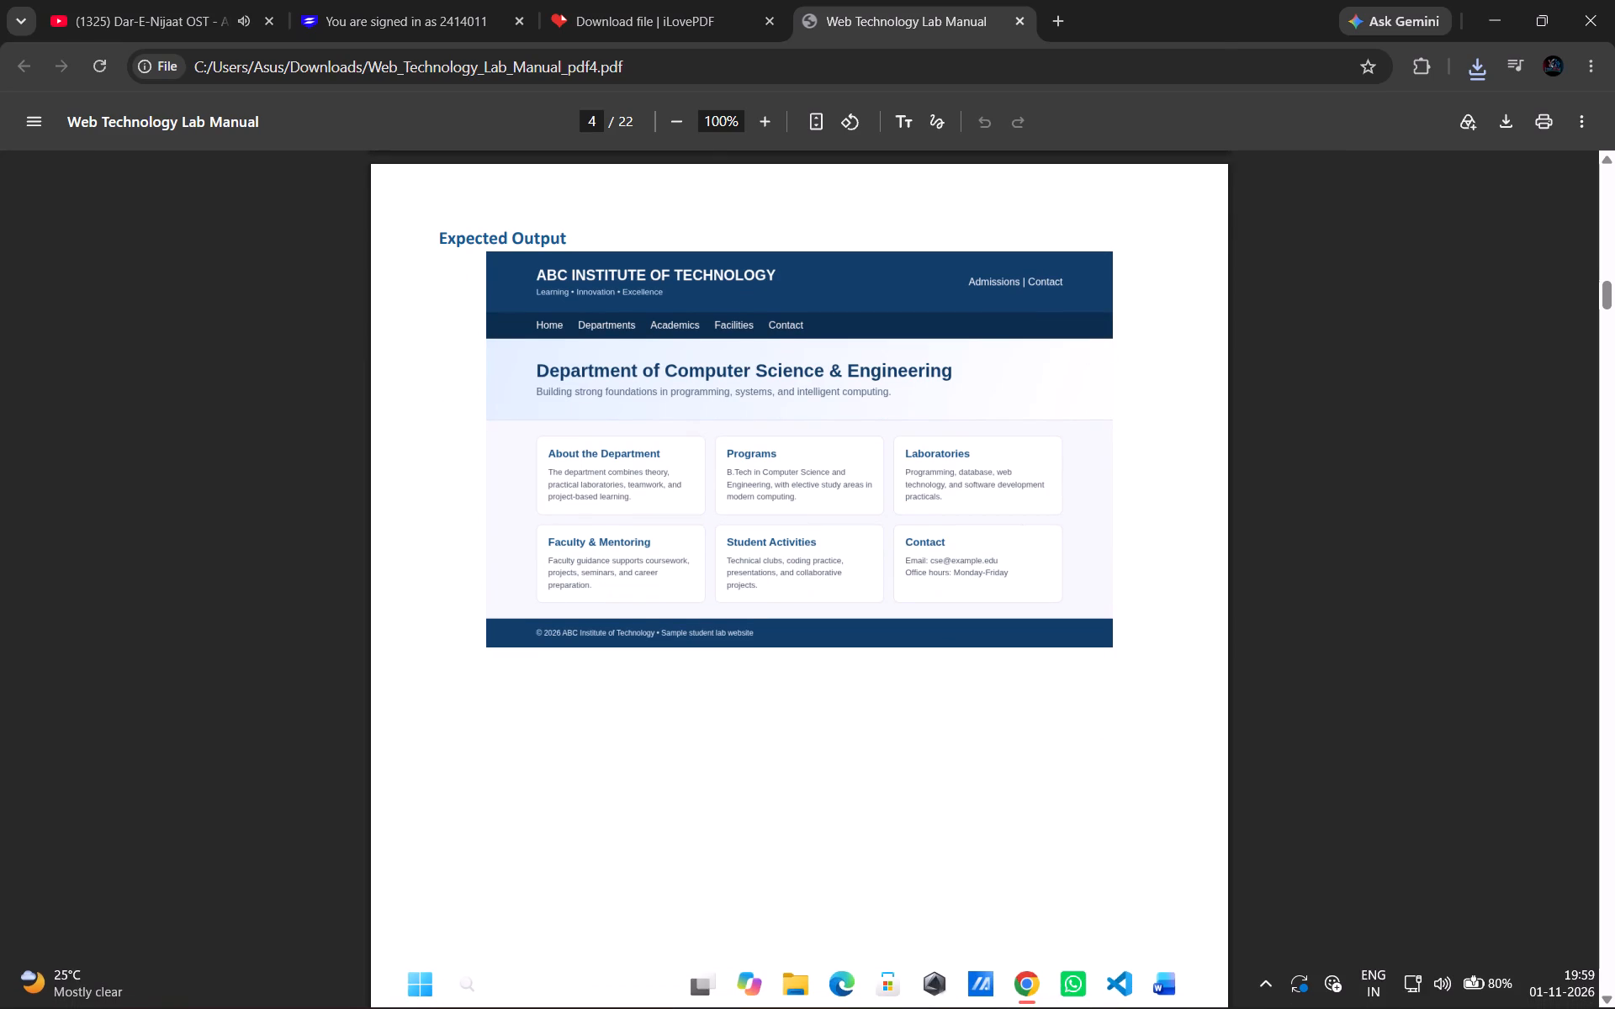
Open the BCS-552 WT Lab PDF from Downloads, check its bordered front page, and minimize Chrome.
{"action": "left_click", "coordinate": [796, 986]}
{"action": "left_click", "coordinate": [762, 389]}
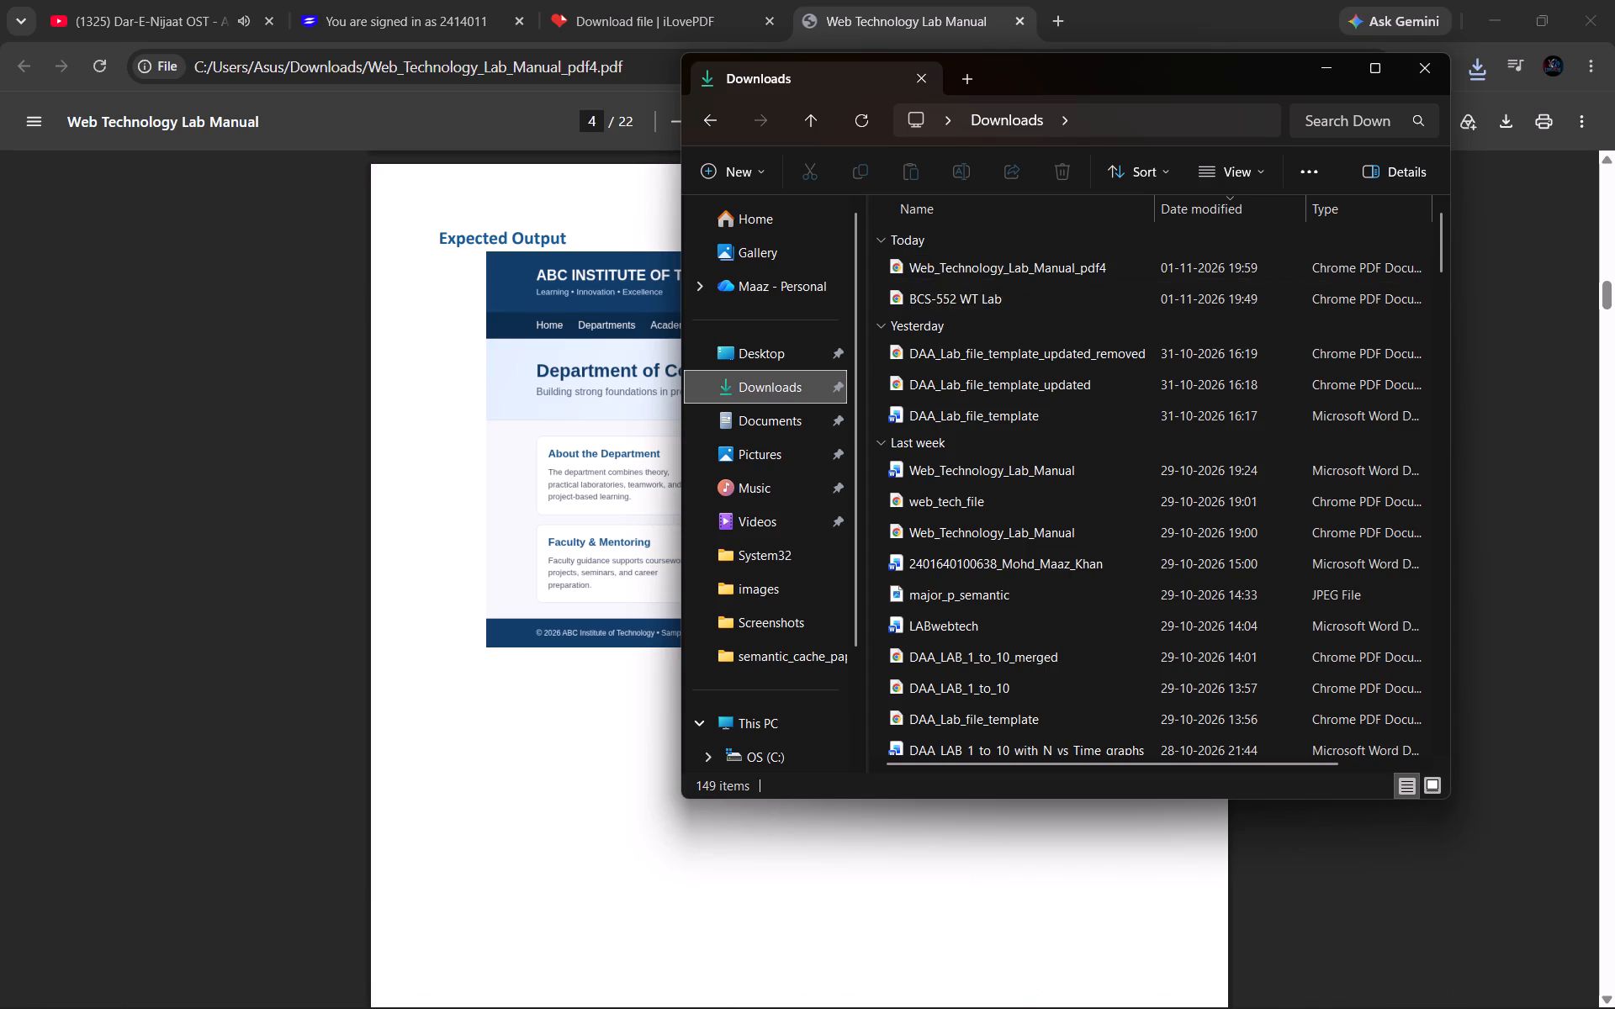
{"action": "double_click", "coordinate": [1017, 298]}
{"action": "scroll", "coordinate": [1017, 298], "scroll_direction": "down", "scroll_amount": 5}
{"action": "scroll", "coordinate": [1017, 298], "scroll_direction": "up", "scroll_amount": 3}
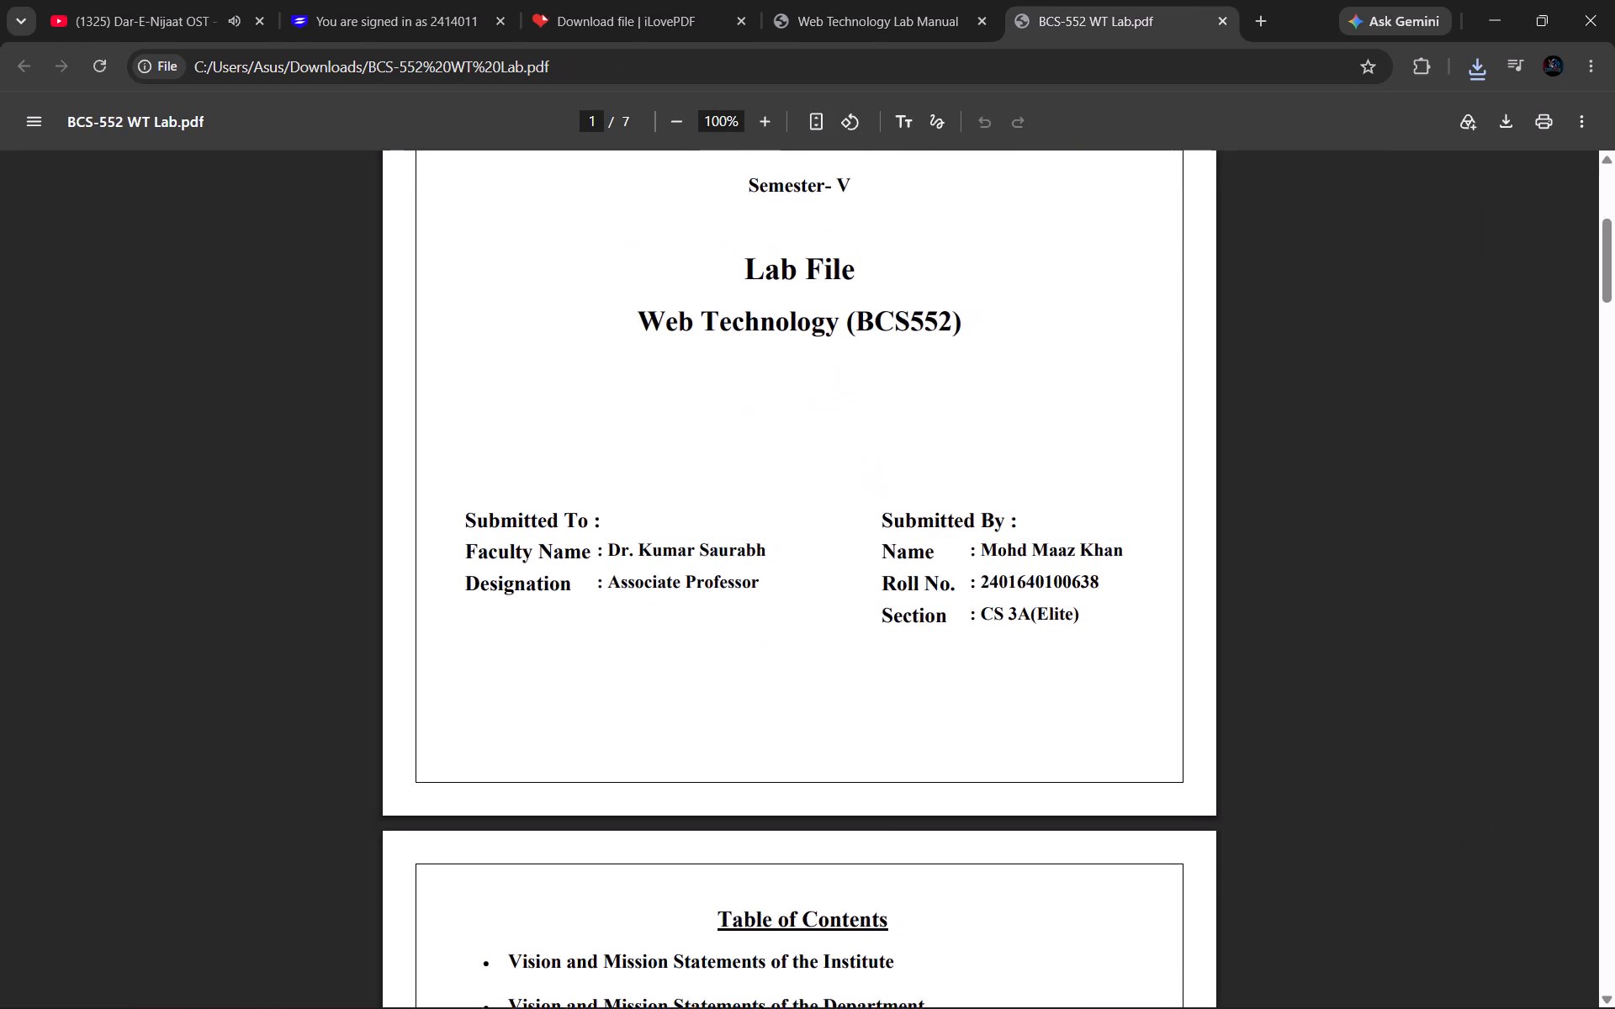
{"action": "scroll", "coordinate": [1017, 298], "scroll_direction": "up", "scroll_amount": 2}
{"action": "left_click", "coordinate": [1494, 0]}
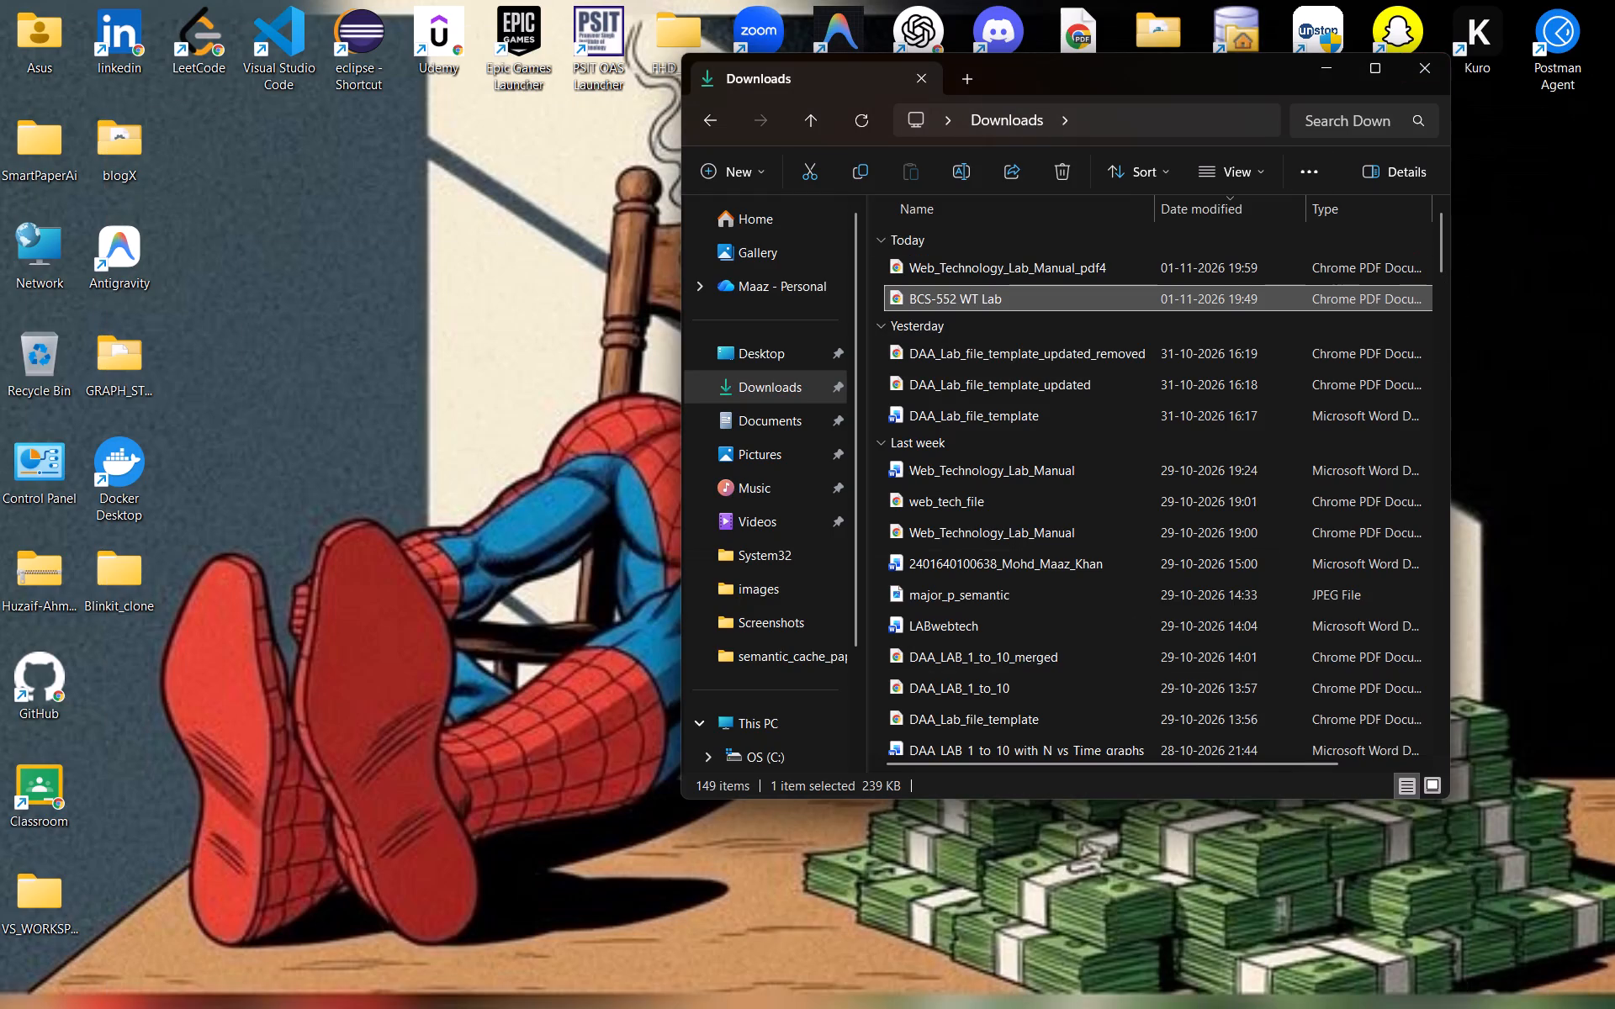
Bring up the Web_Technology_Lab_Manual Word document, check its page borders around Experiment 1, and close it without saving changes.
{"action": "scroll", "coordinate": [1003, 396], "scroll_direction": "up", "scroll_amount": 3}
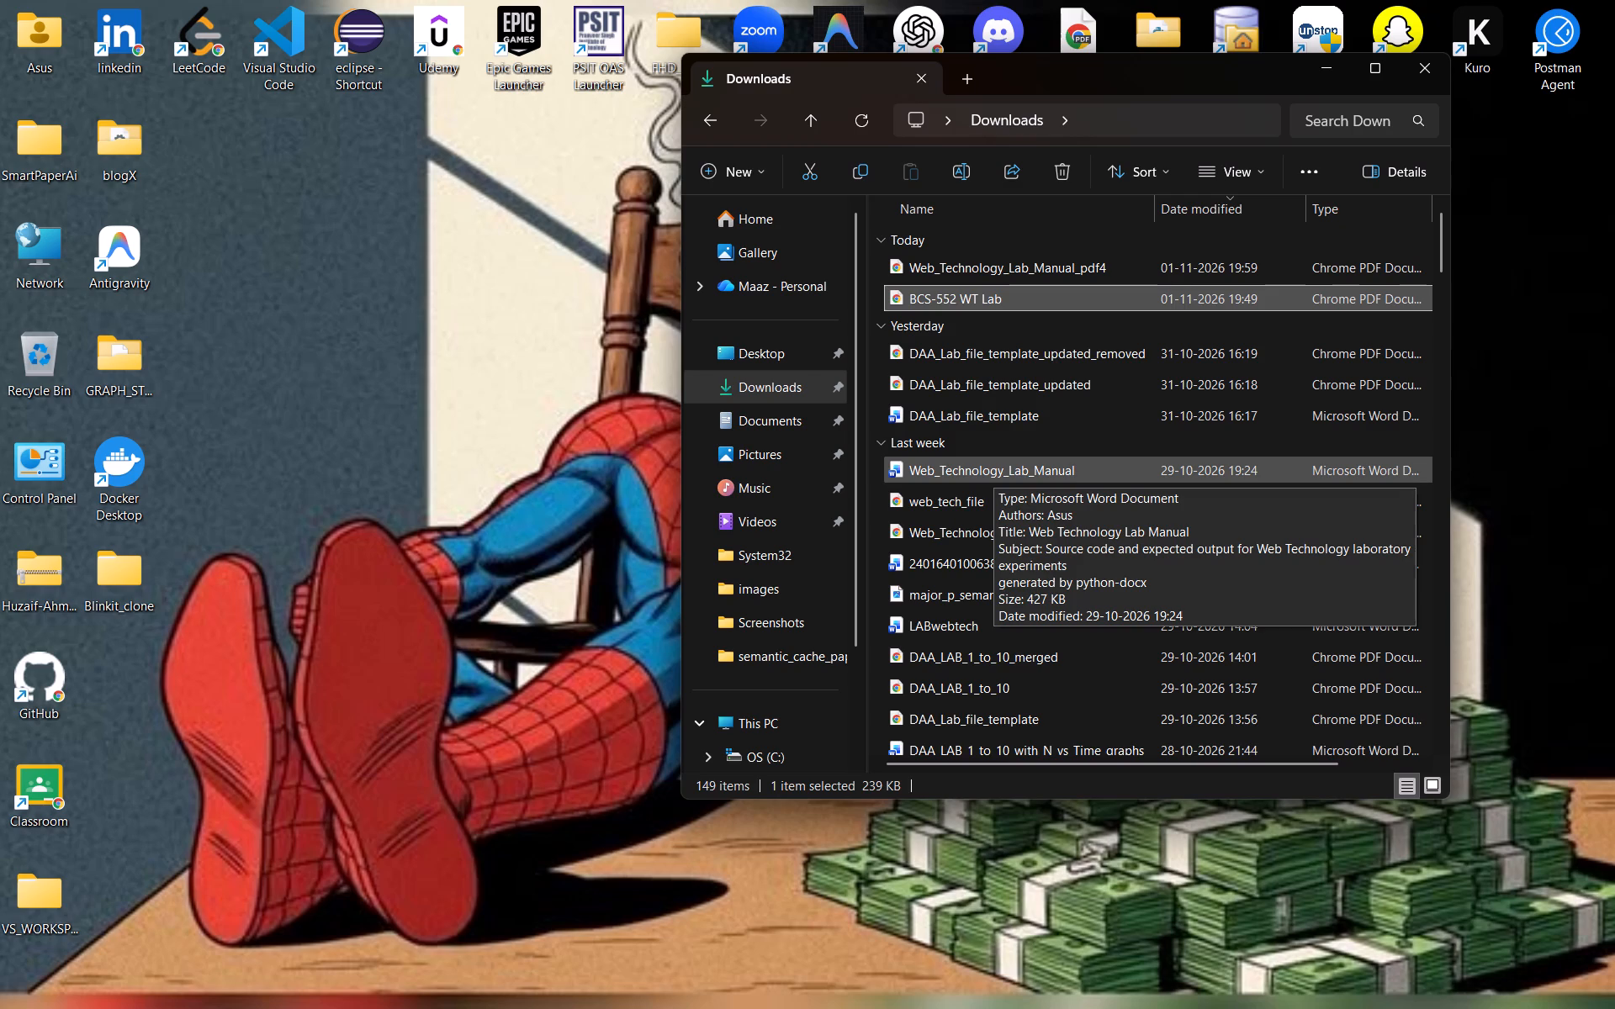
{"action": "left_click", "coordinate": [993, 473]}
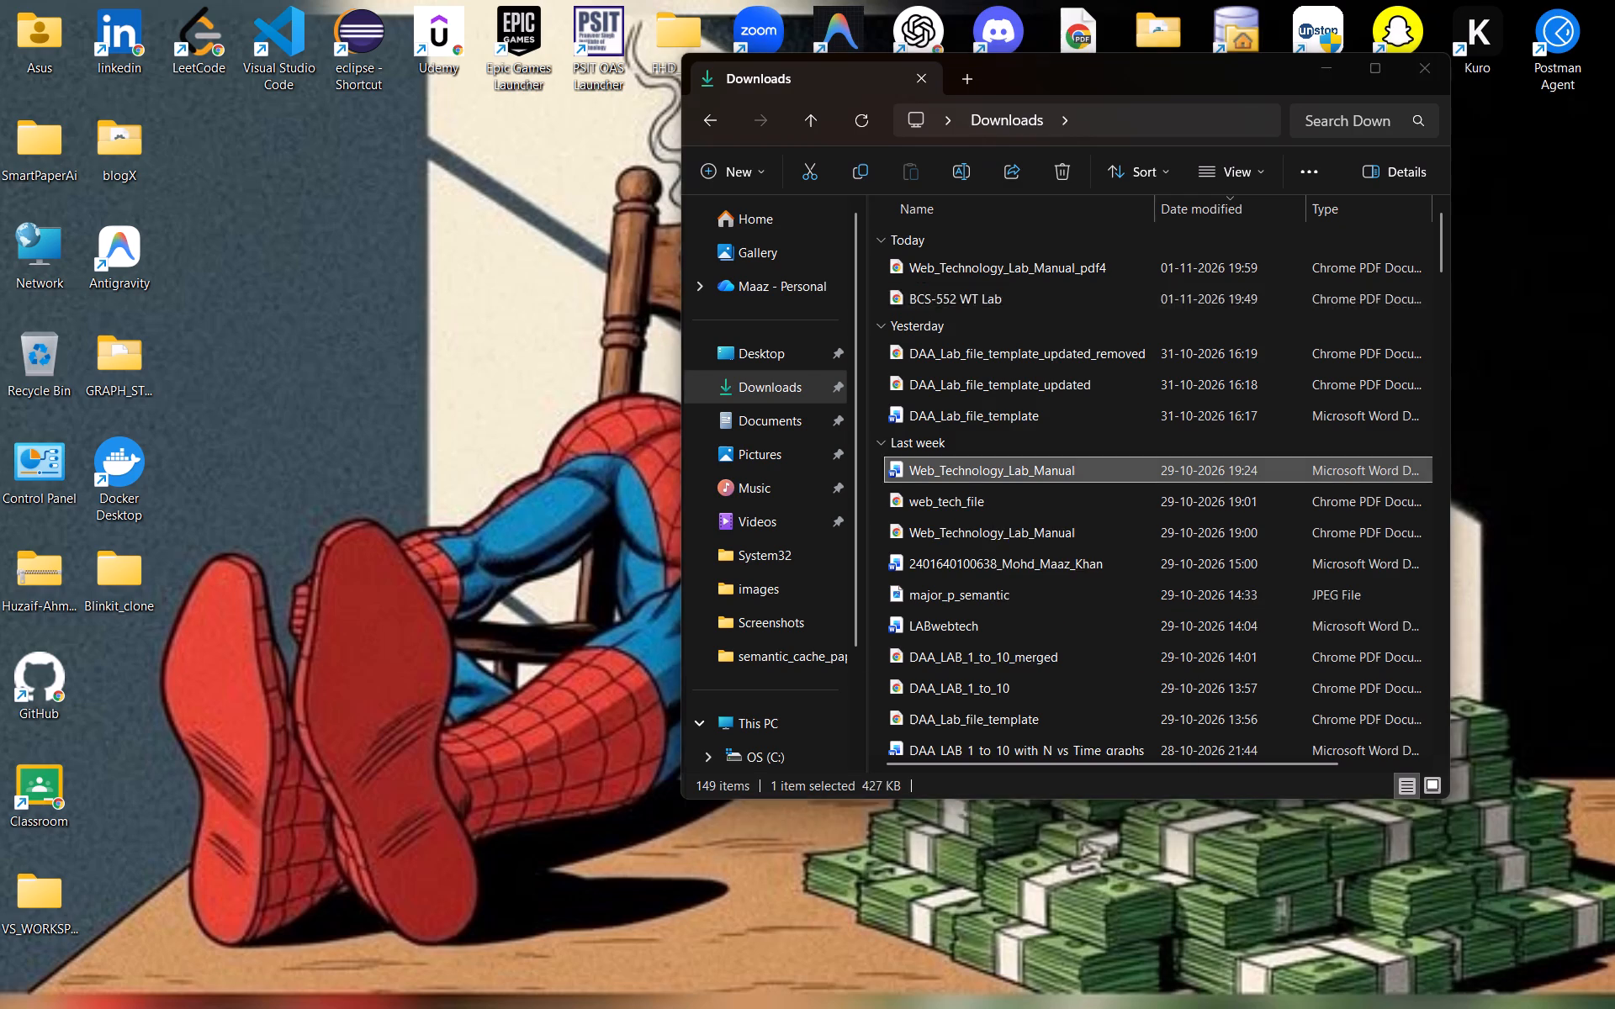
{"action": "scroll", "coordinate": [993, 472], "scroll_direction": "down", "scroll_amount": 20}
{"action": "scroll", "coordinate": [993, 472], "scroll_direction": "down", "scroll_amount": 9}
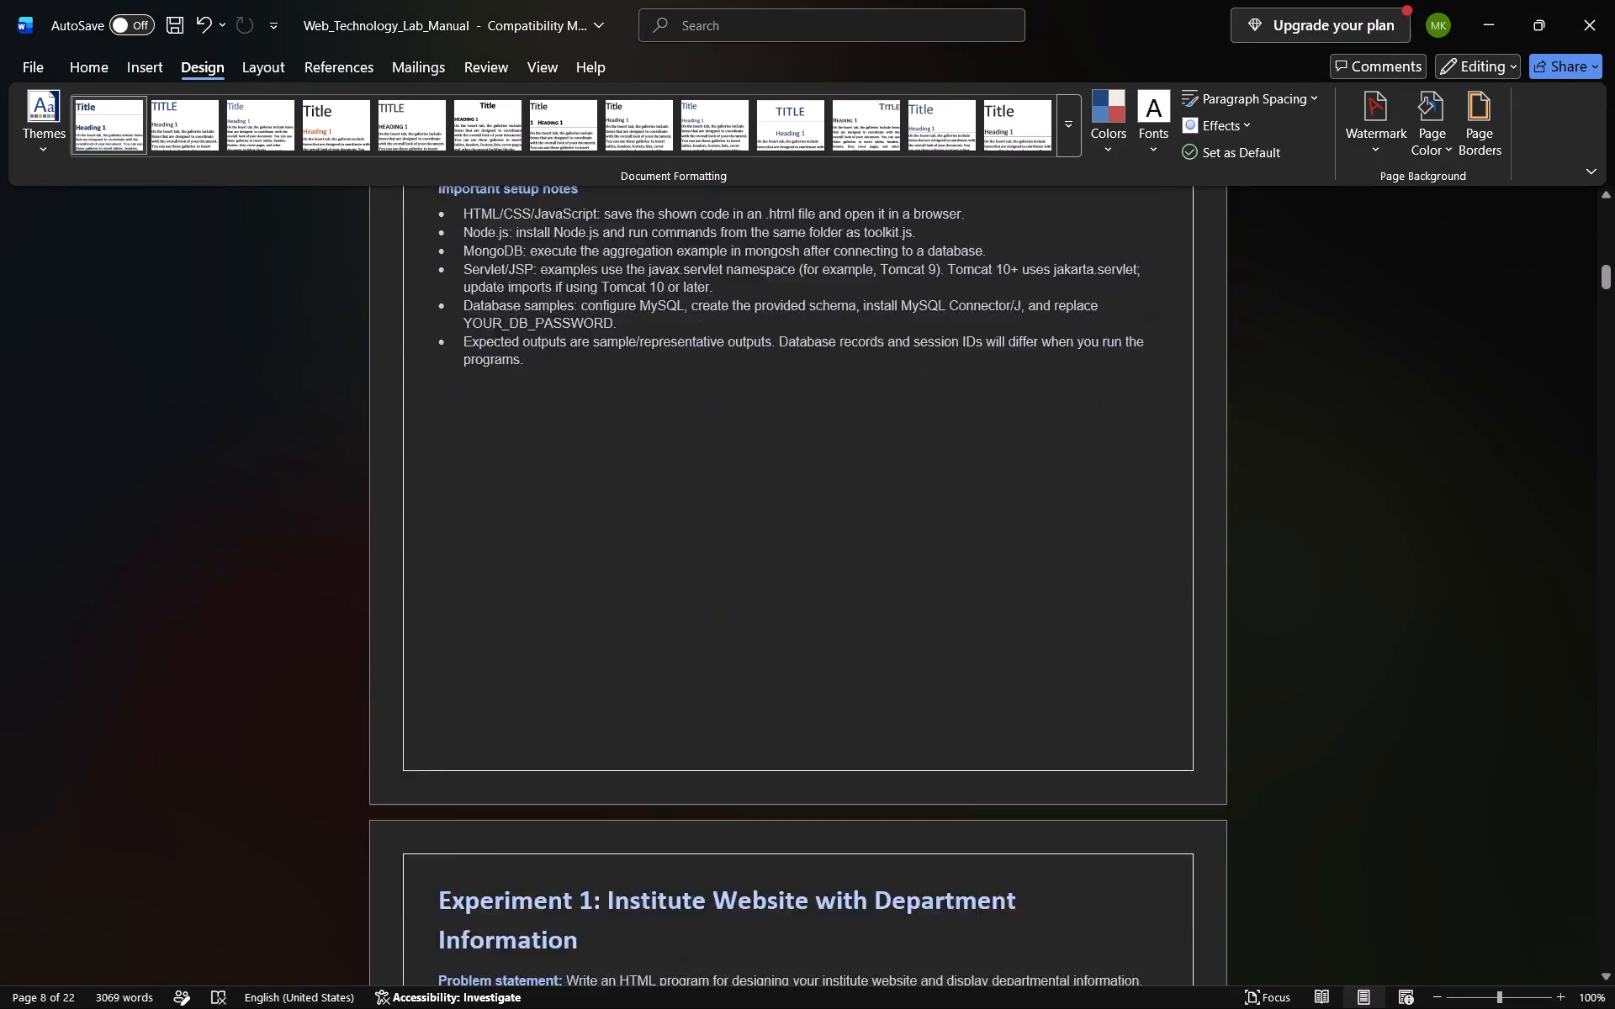
{"action": "scroll", "coordinate": [993, 470], "scroll_direction": "down", "scroll_amount": 9}
{"action": "scroll", "coordinate": [993, 469], "scroll_direction": "up", "scroll_amount": 4}
{"action": "scroll", "coordinate": [993, 469], "scroll_direction": "down", "scroll_amount": 19}
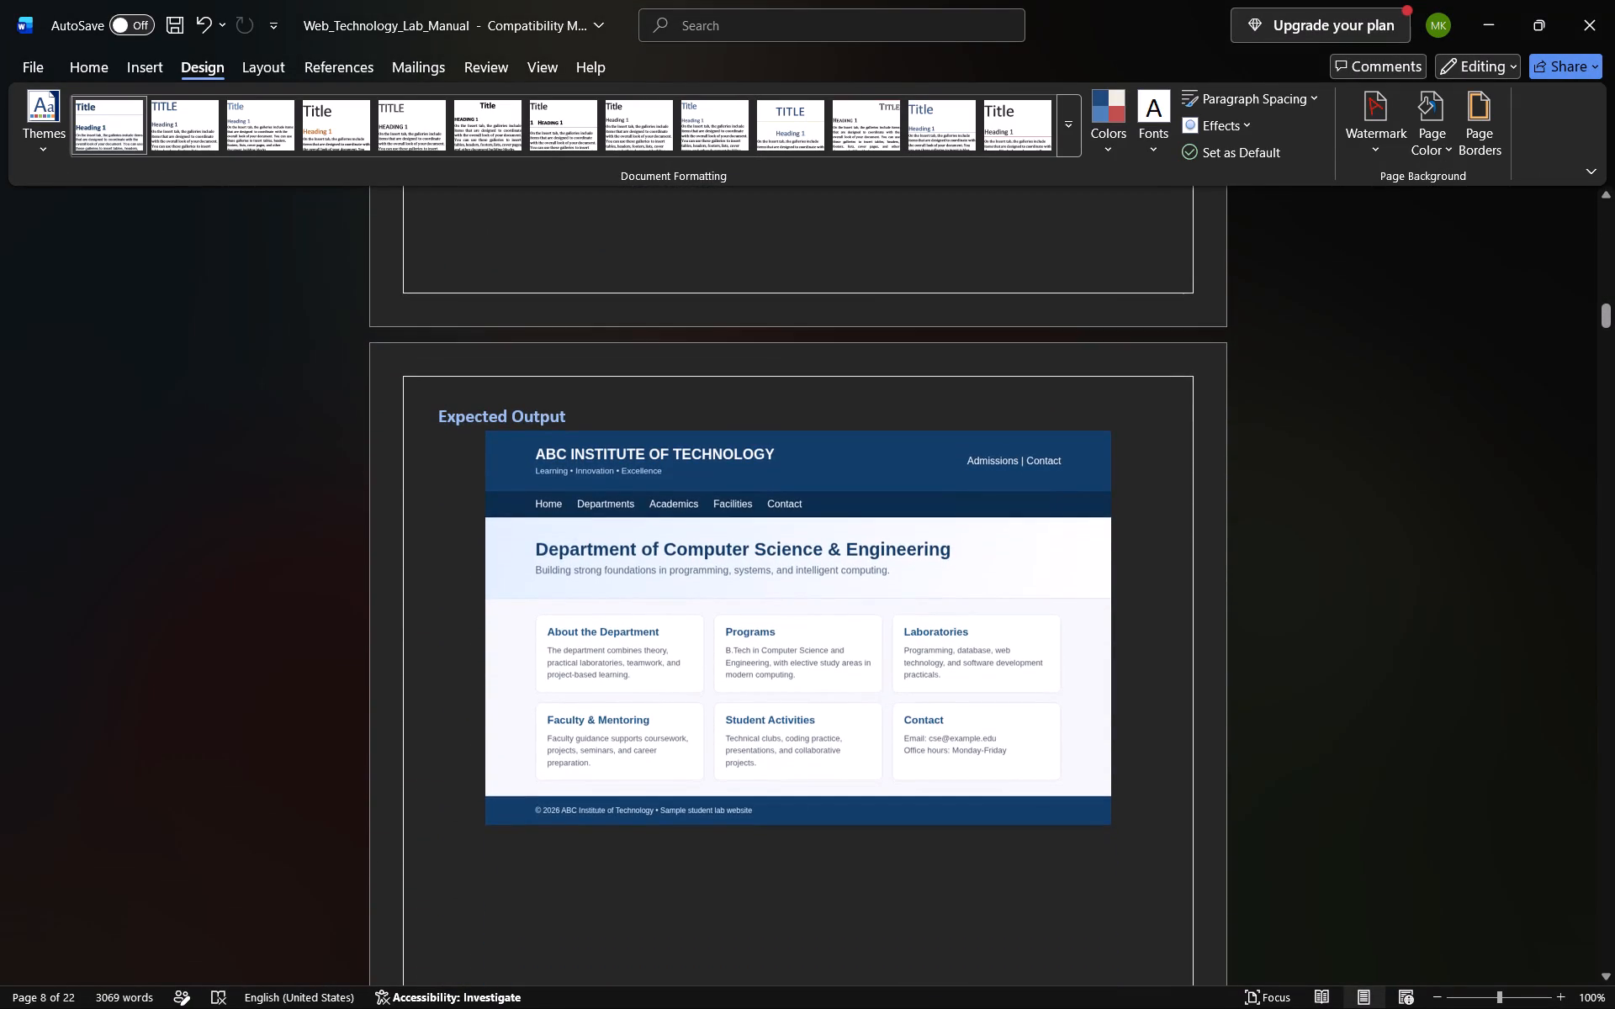
{"action": "left_click", "coordinate": [1614, 0]}
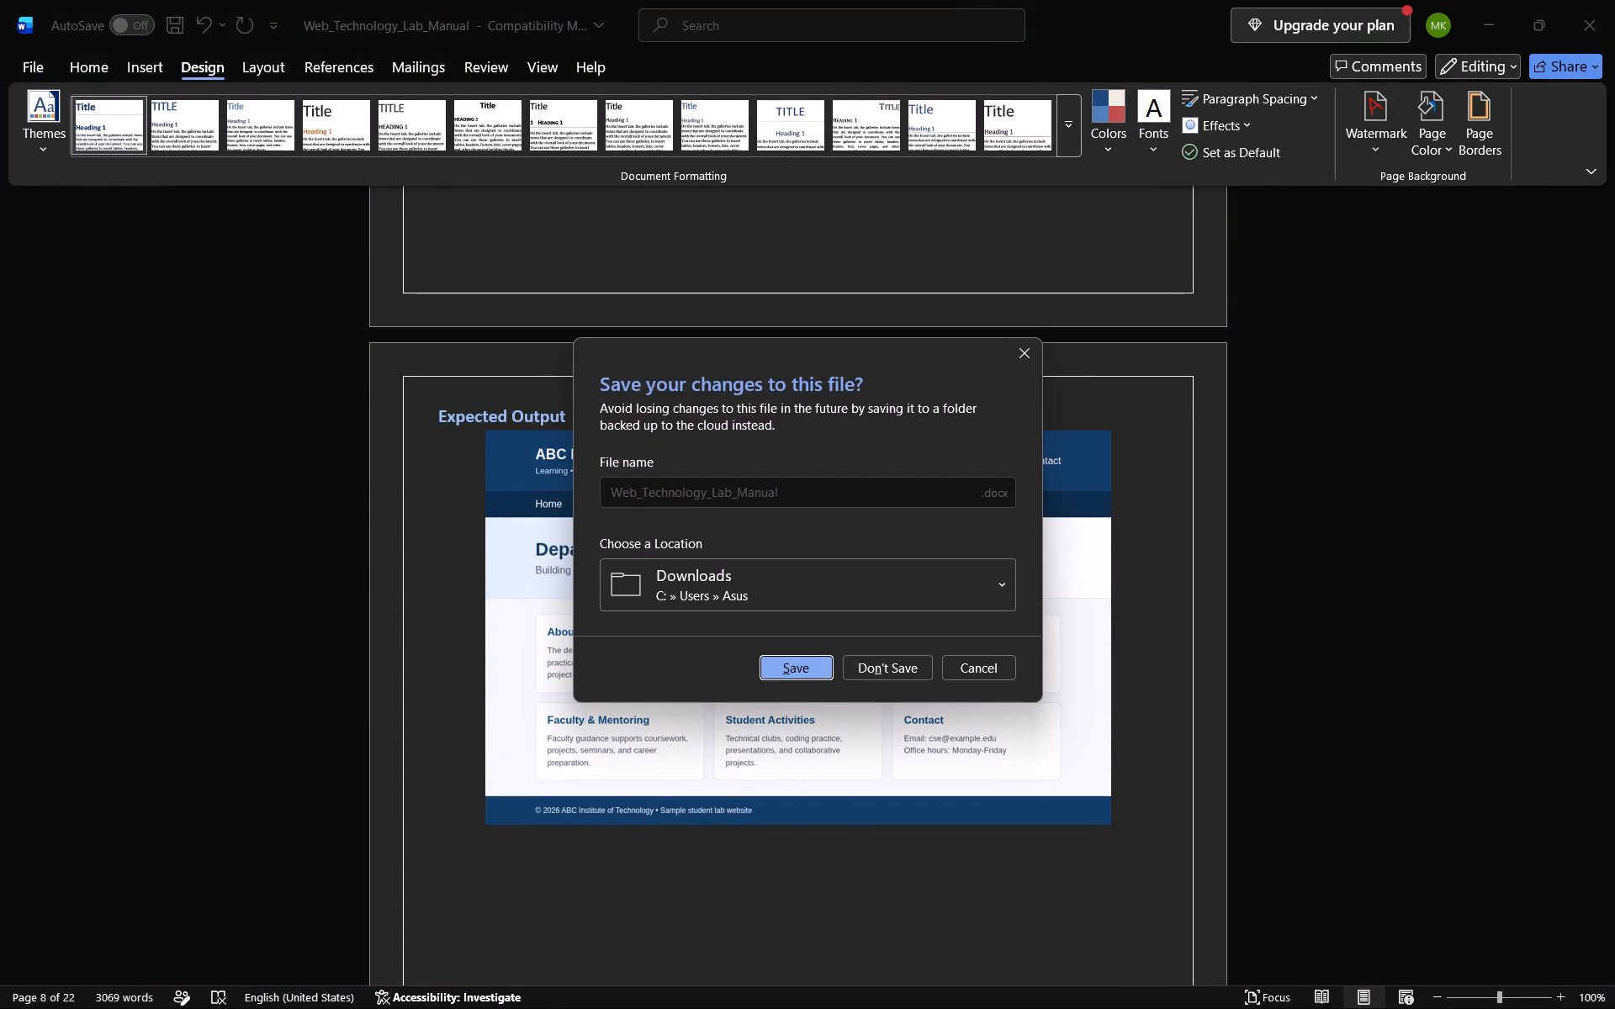
{"action": "left_click", "coordinate": [886, 675]}
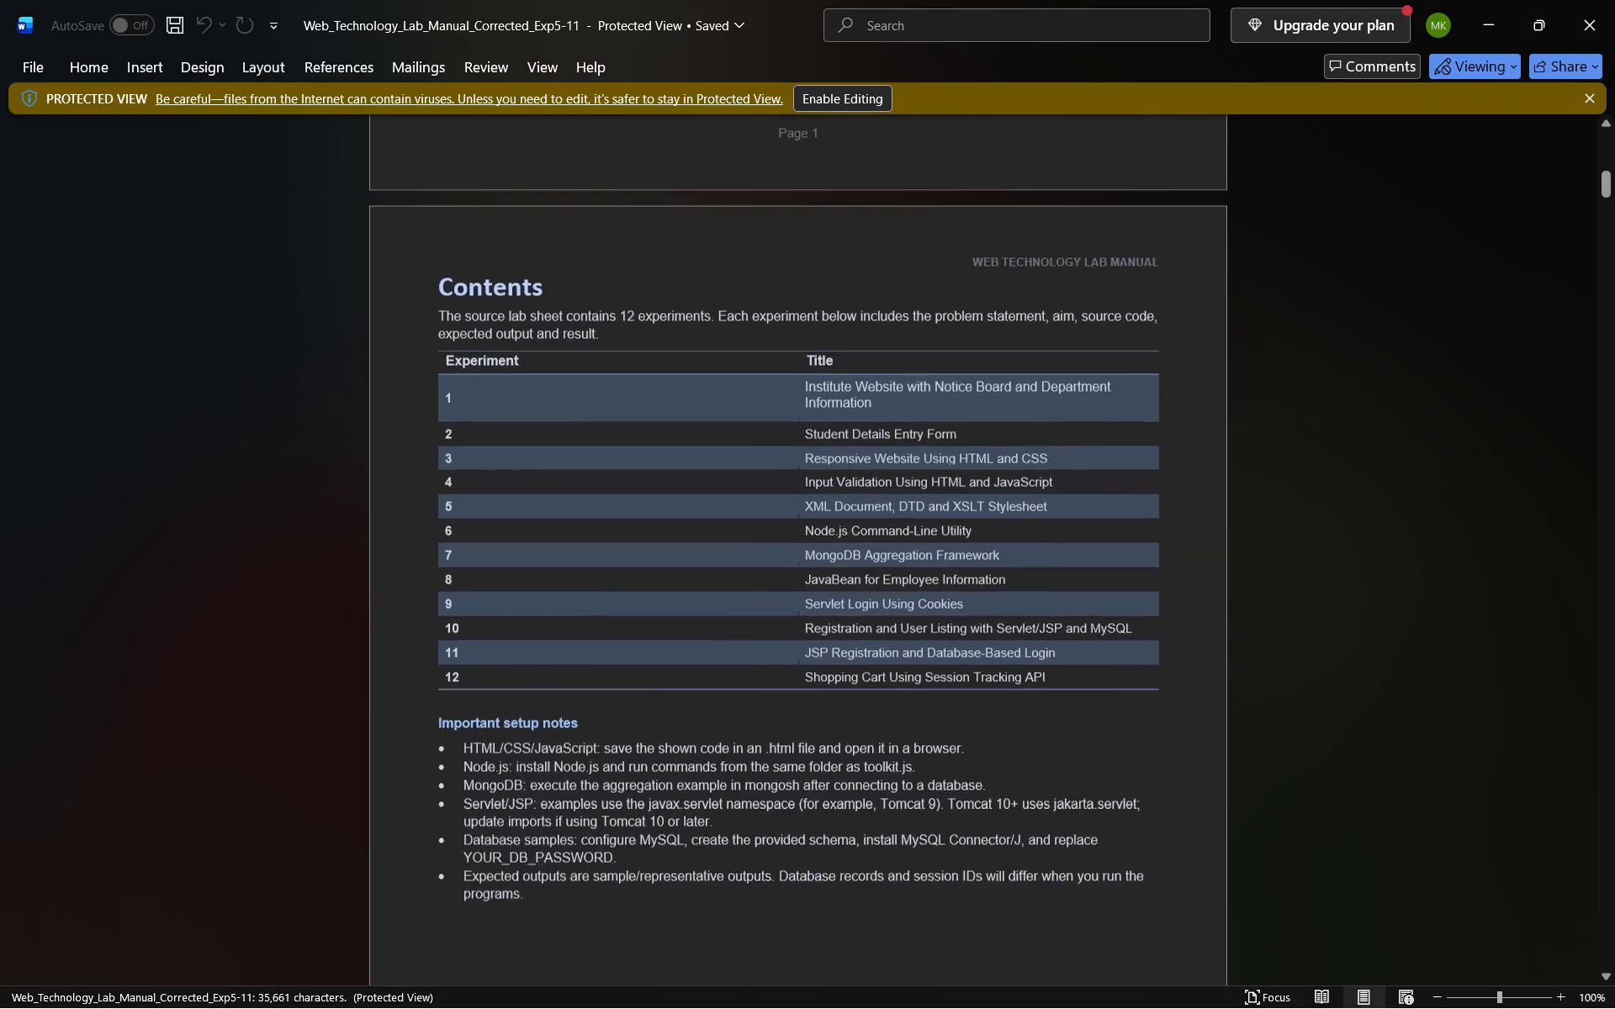
{"action": "scroll", "coordinate": [854, 455], "scroll_direction": "down", "scroll_amount": 15}
{"action": "scroll", "coordinate": [854, 455], "scroll_direction": "down", "scroll_amount": 19}
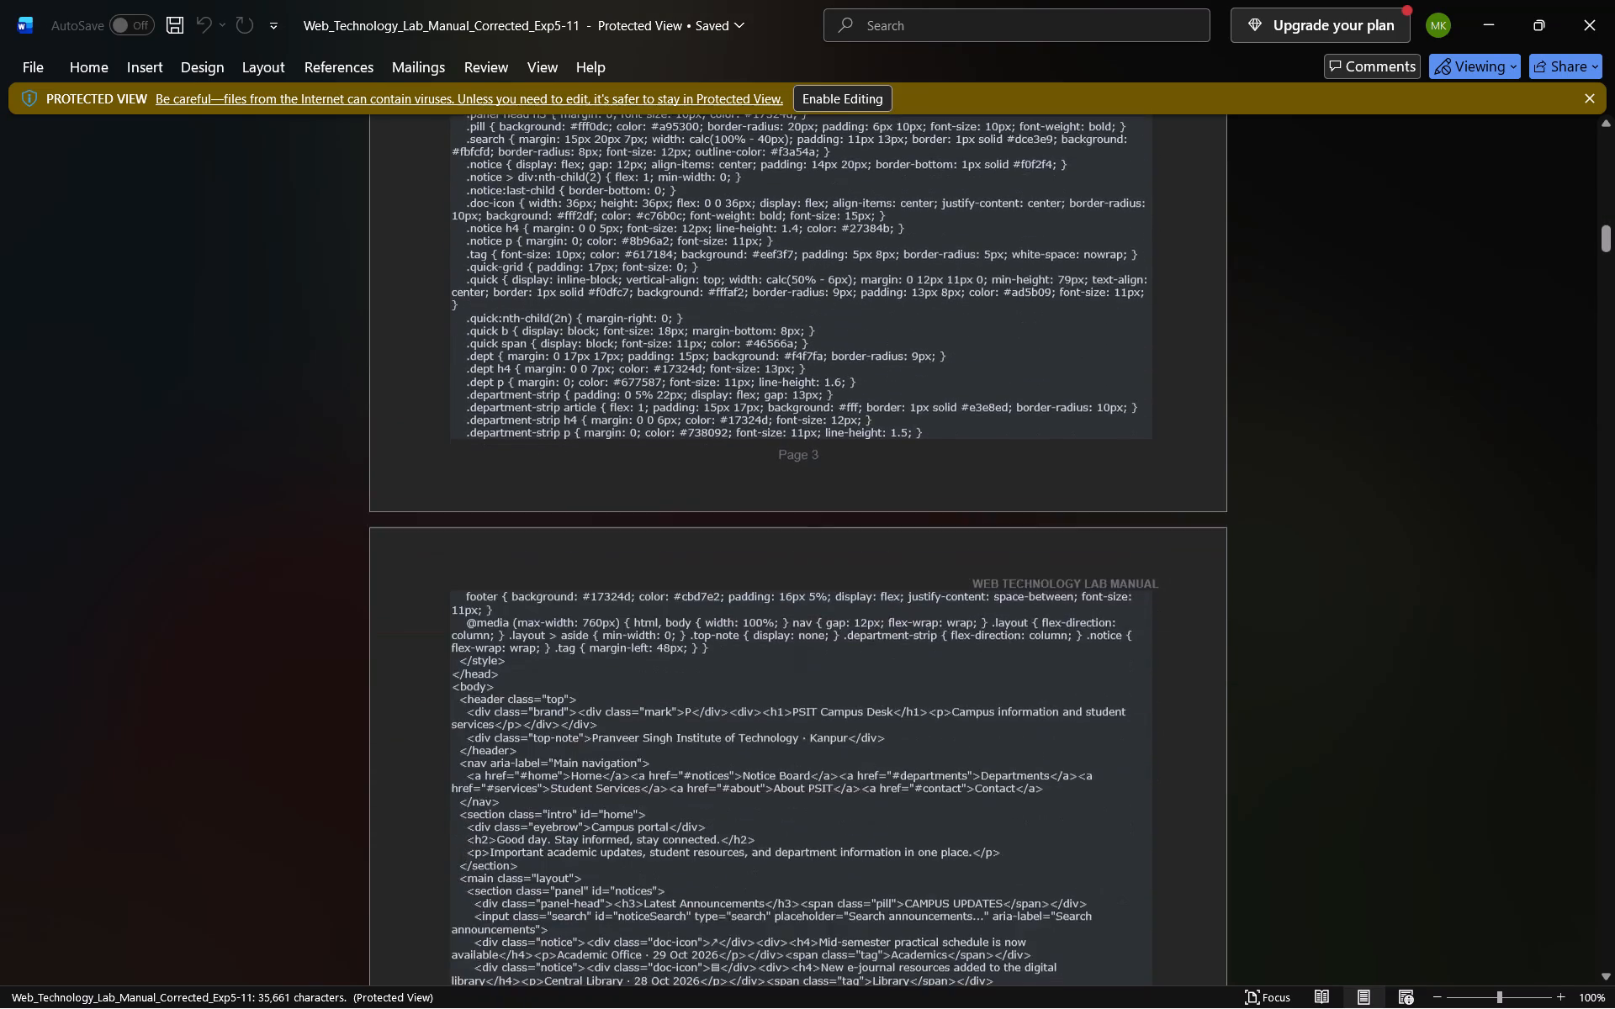
{"action": "scroll", "coordinate": [854, 455], "scroll_direction": "down", "scroll_amount": 20}
{"action": "scroll", "coordinate": [854, 455], "scroll_direction": "down", "scroll_amount": 11}
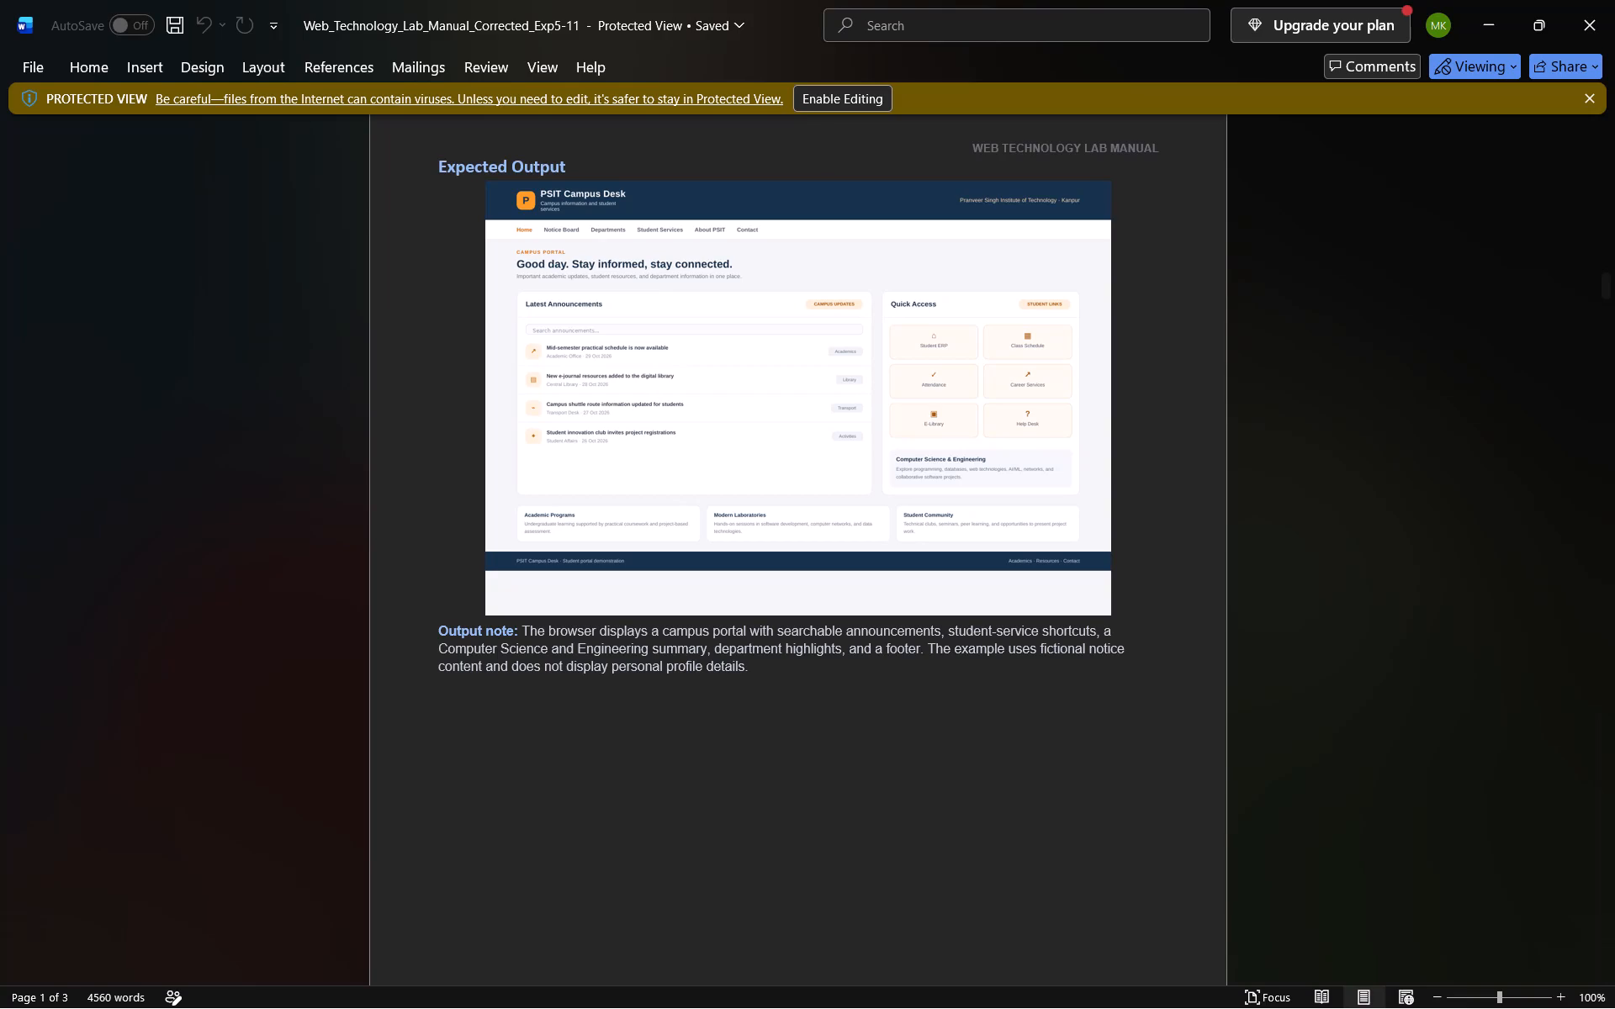
{"action": "scroll", "coordinate": [854, 454], "scroll_direction": "down", "scroll_amount": 16}
{"action": "scroll", "coordinate": [854, 454], "scroll_direction": "down", "scroll_amount": 5}
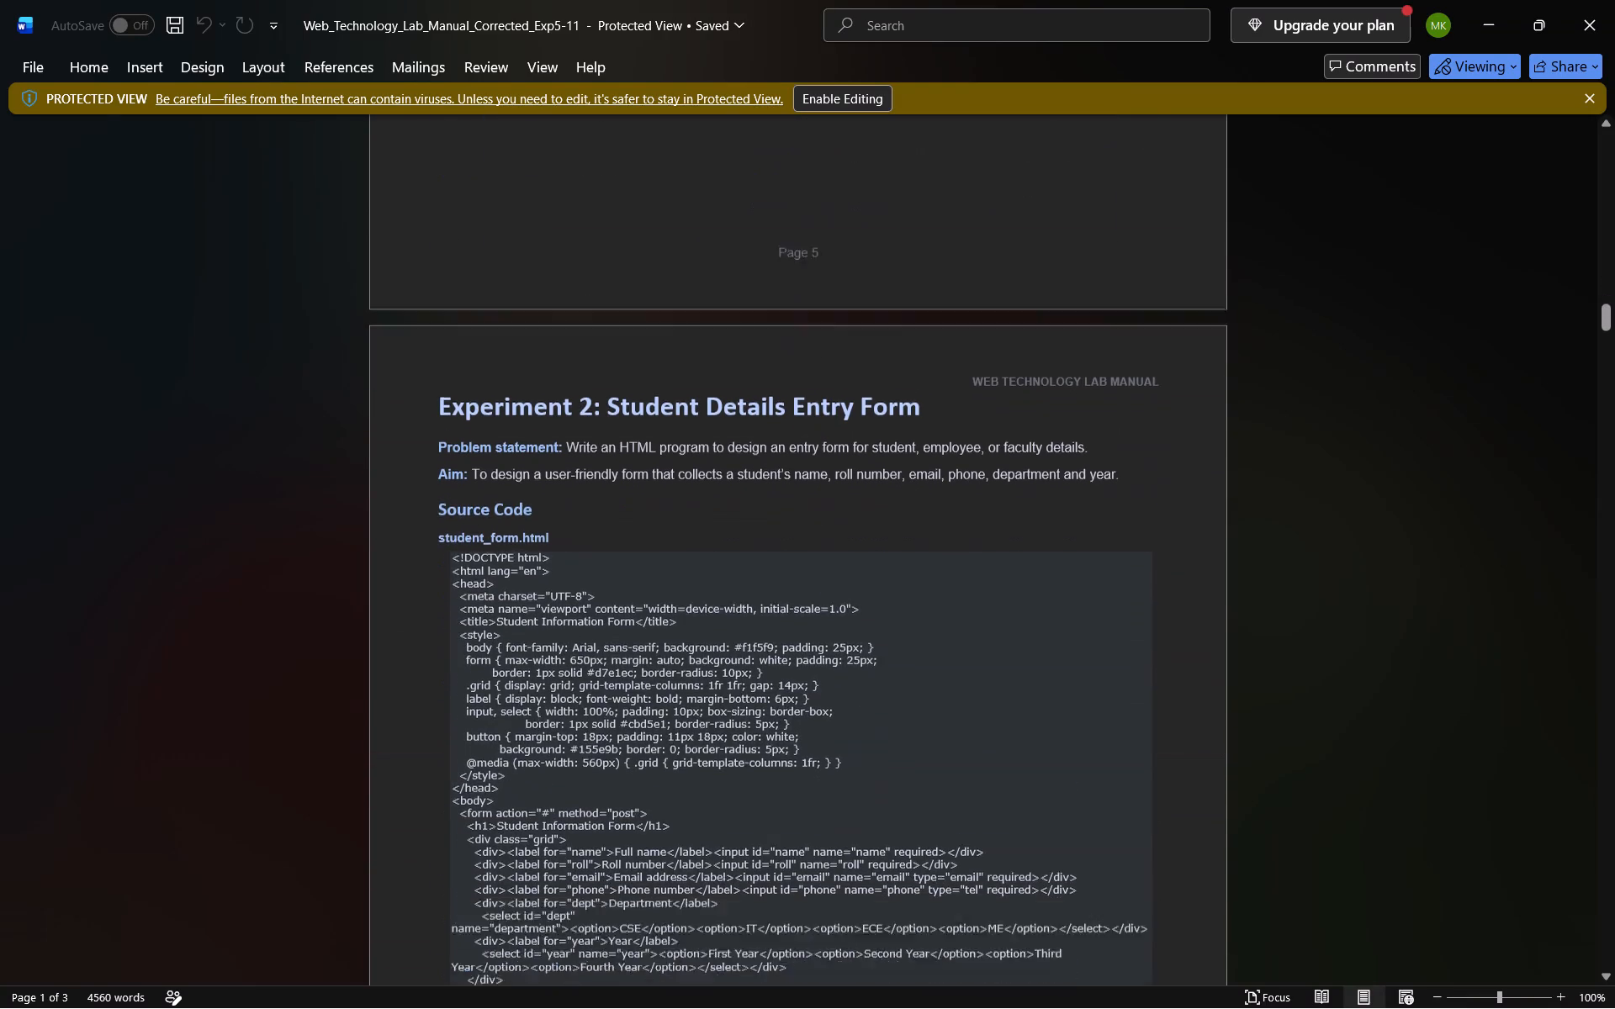
{"action": "scroll", "coordinate": [854, 454], "scroll_direction": "down", "scroll_amount": 2}
{"action": "scroll", "coordinate": [854, 454], "scroll_direction": "up", "scroll_amount": 4}
{"action": "left_click", "coordinate": [854, 454]}
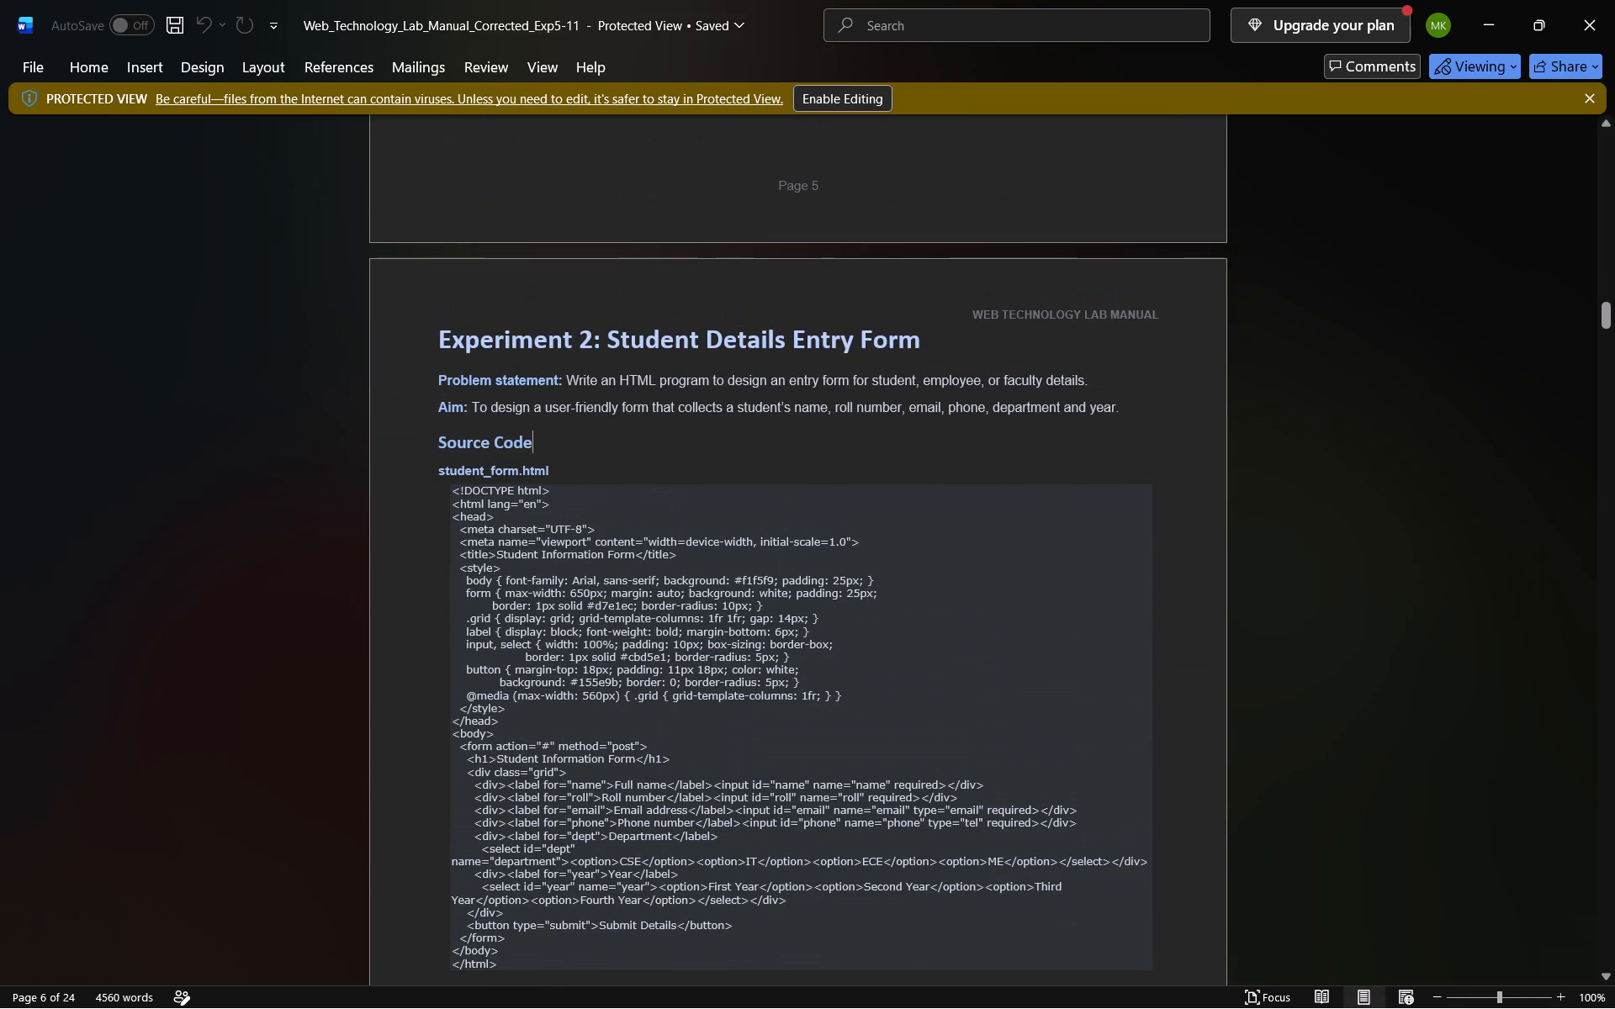
{"action": "scroll", "coordinate": [854, 454], "scroll_direction": "down", "scroll_amount": 4}
{"action": "scroll", "coordinate": [854, 454], "scroll_direction": "down", "scroll_amount": 19}
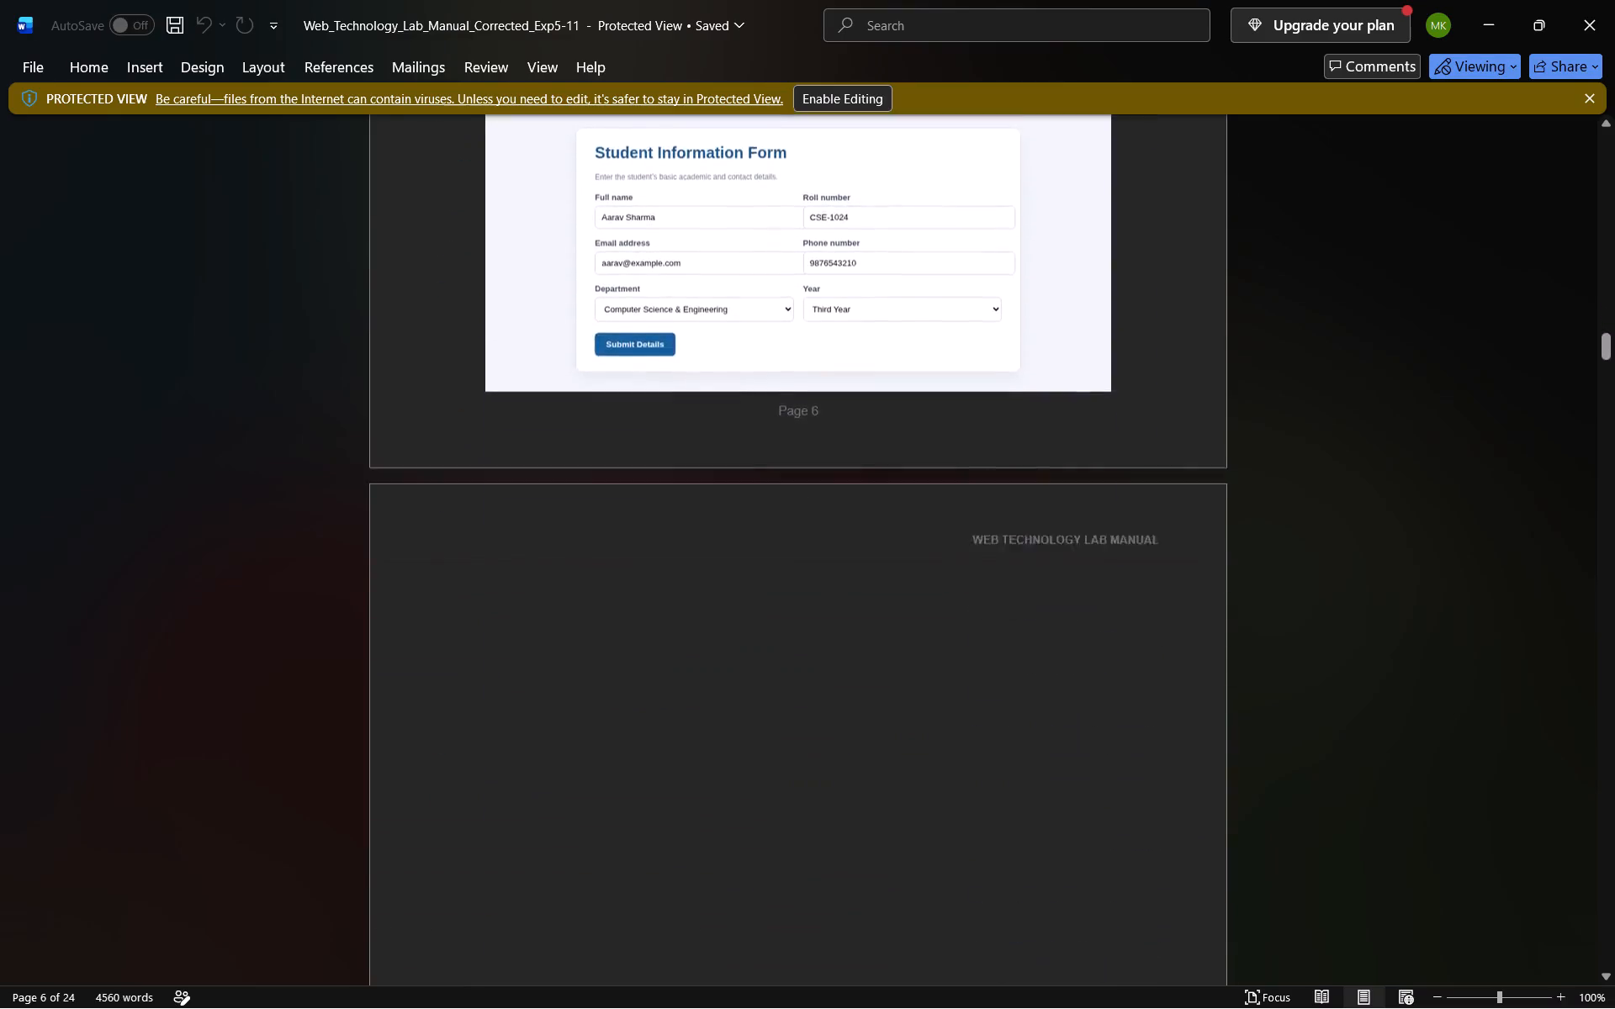
{"action": "scroll", "coordinate": [854, 454], "scroll_direction": "down", "scroll_amount": 13}
{"action": "scroll", "coordinate": [854, 454], "scroll_direction": "up", "scroll_amount": 13}
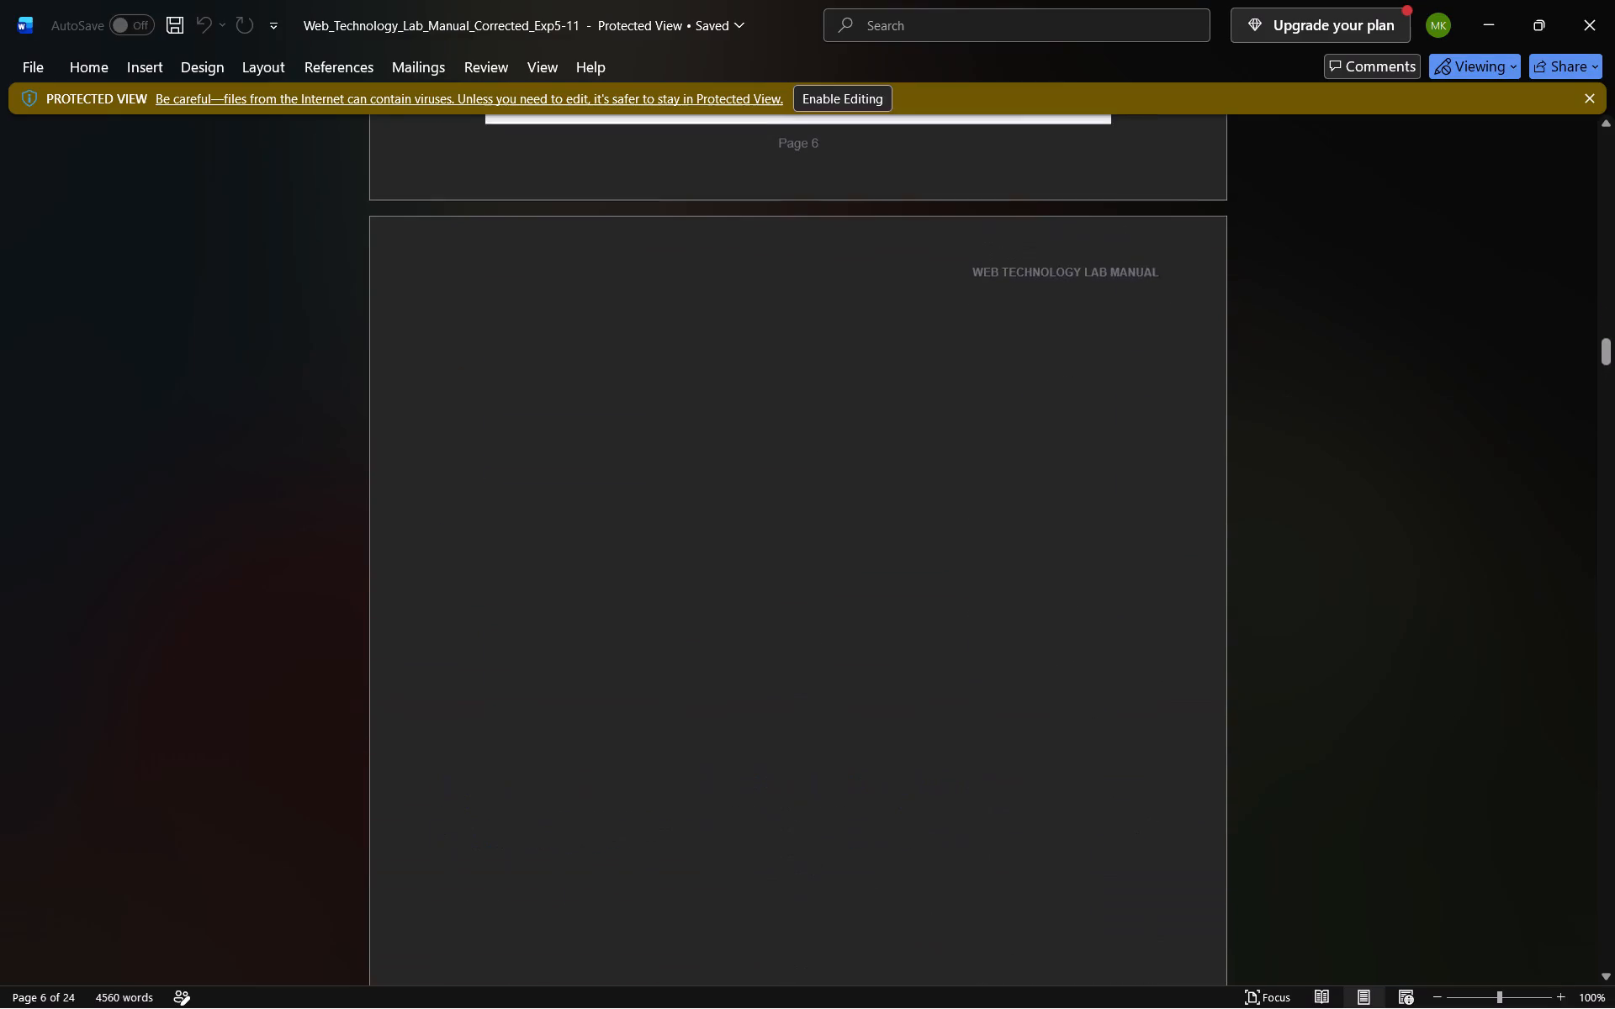
{"action": "scroll", "coordinate": [854, 454], "scroll_direction": "down", "scroll_amount": 2}
{"action": "scroll", "coordinate": [854, 454], "scroll_direction": "up", "scroll_amount": 7}
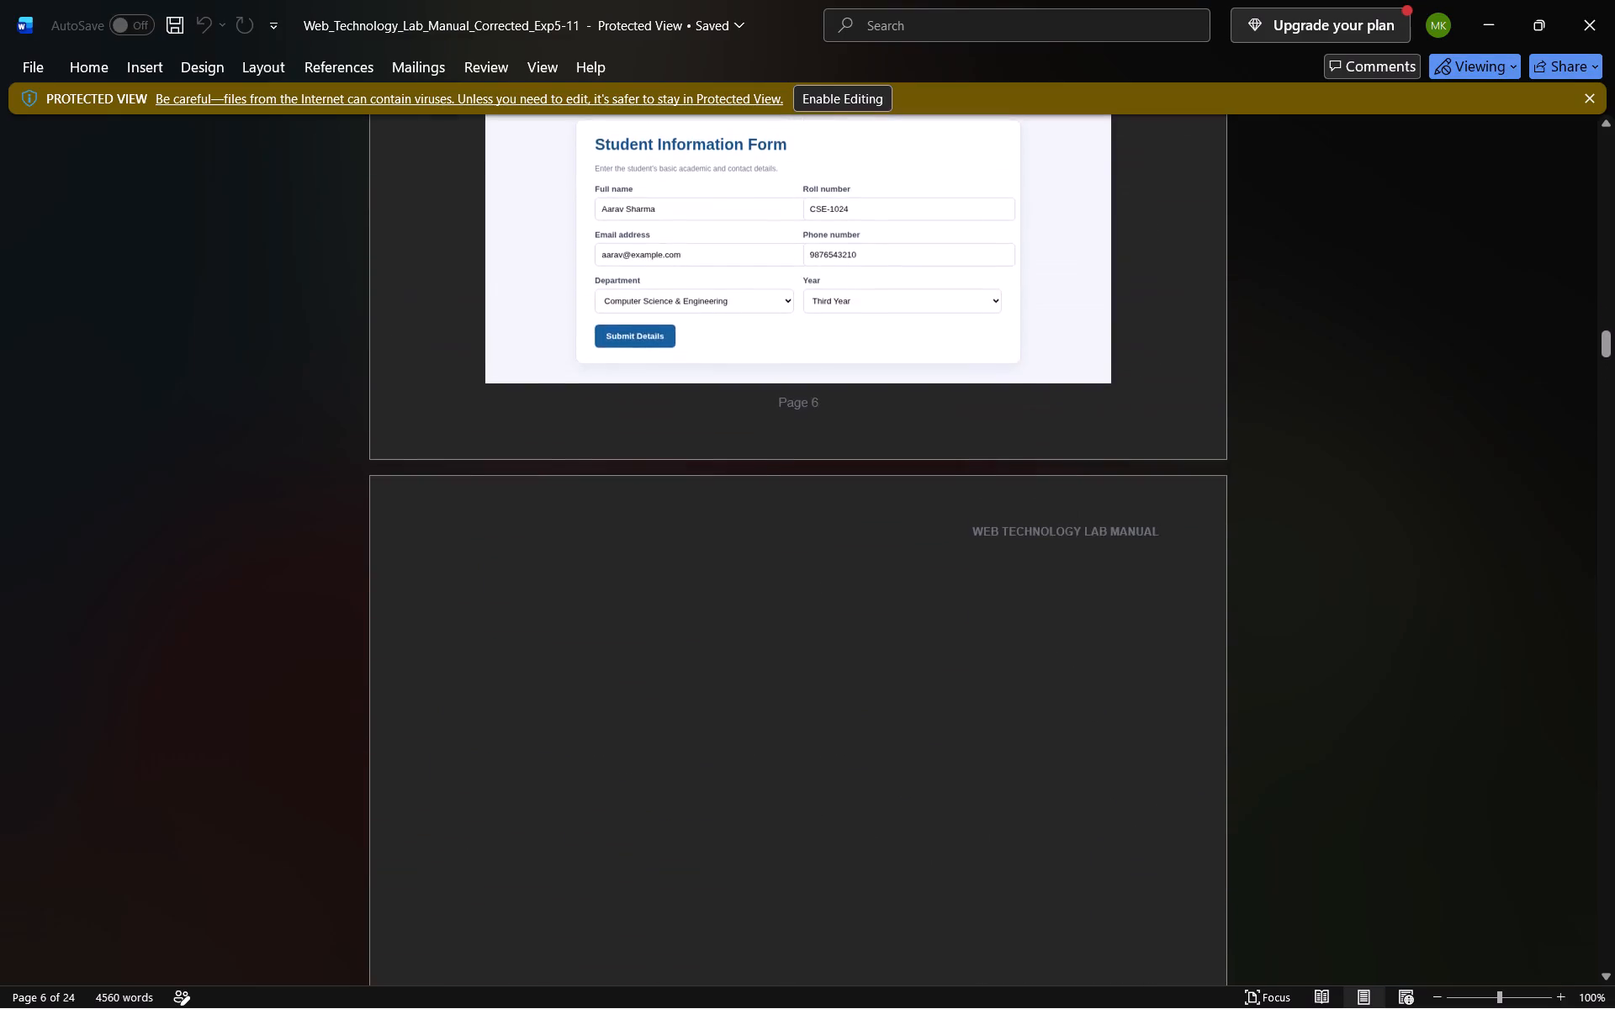
{"action": "scroll", "coordinate": [854, 454], "scroll_direction": "up", "scroll_amount": 7}
Enable editing for the protected Web_Technology_Lab_Manual_Corrected_Exp5-11 document.
{"action": "left_click", "coordinate": [825, 92]}
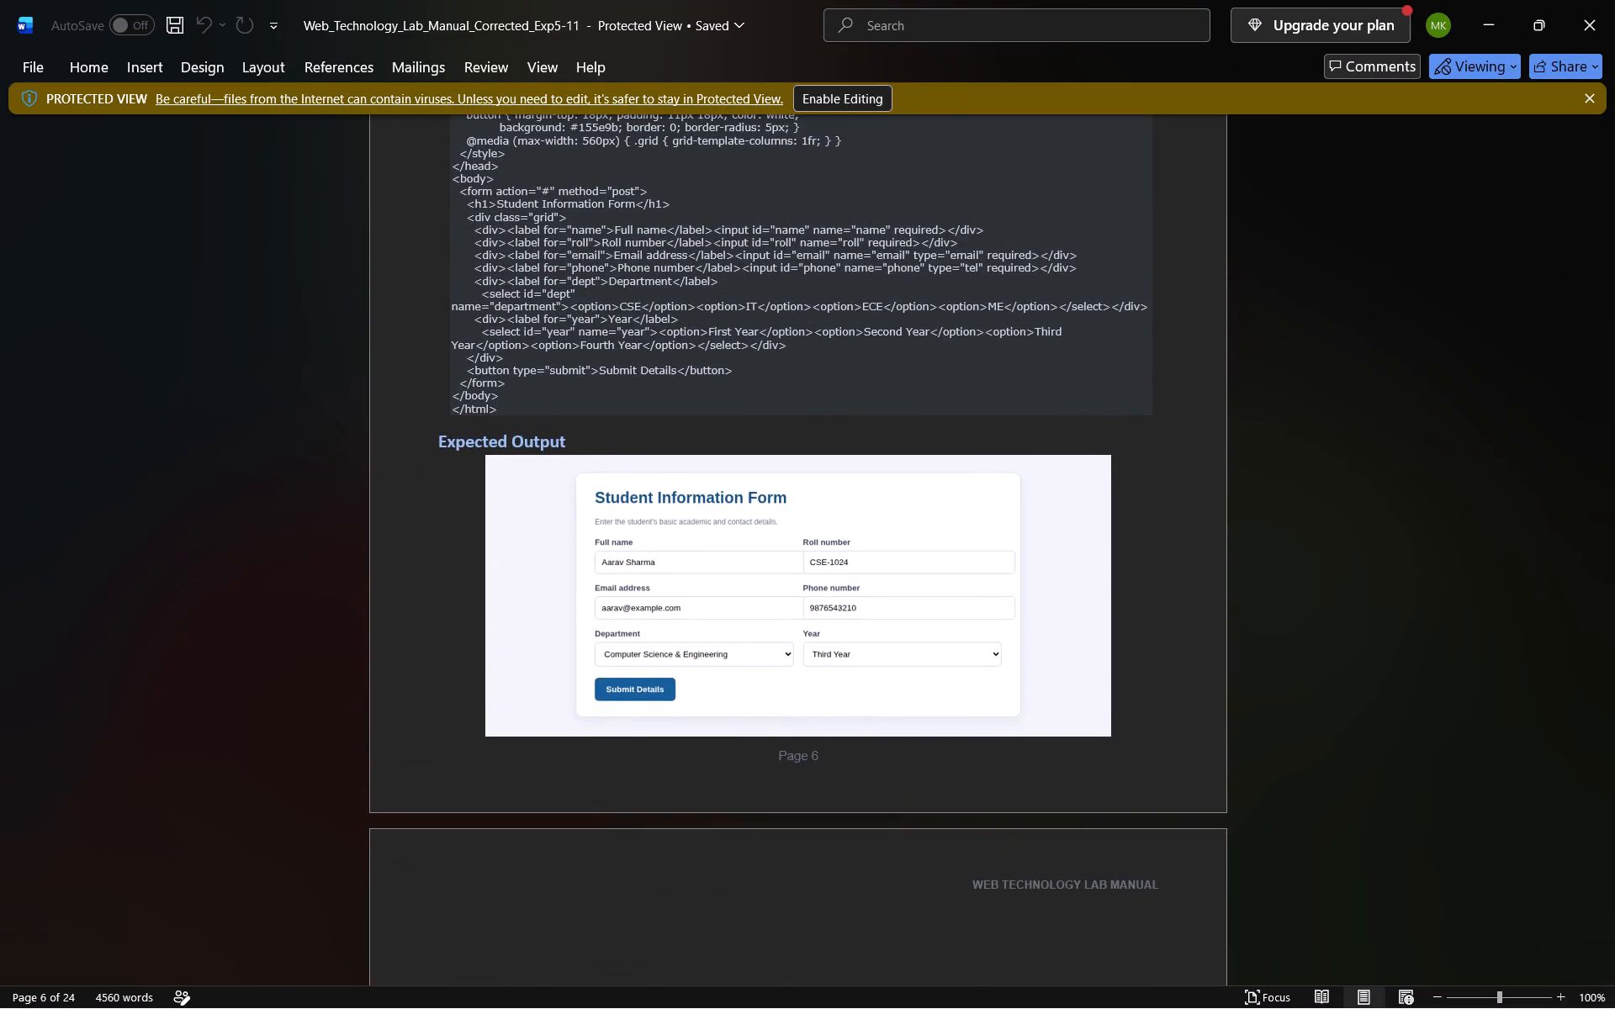
Examine the editable manual from the cover and contents pages through Experiments 1 to 12 to the conclusion on page 24.
{"action": "scroll", "coordinate": [837, 276], "scroll_direction": "down", "scroll_amount": 16}
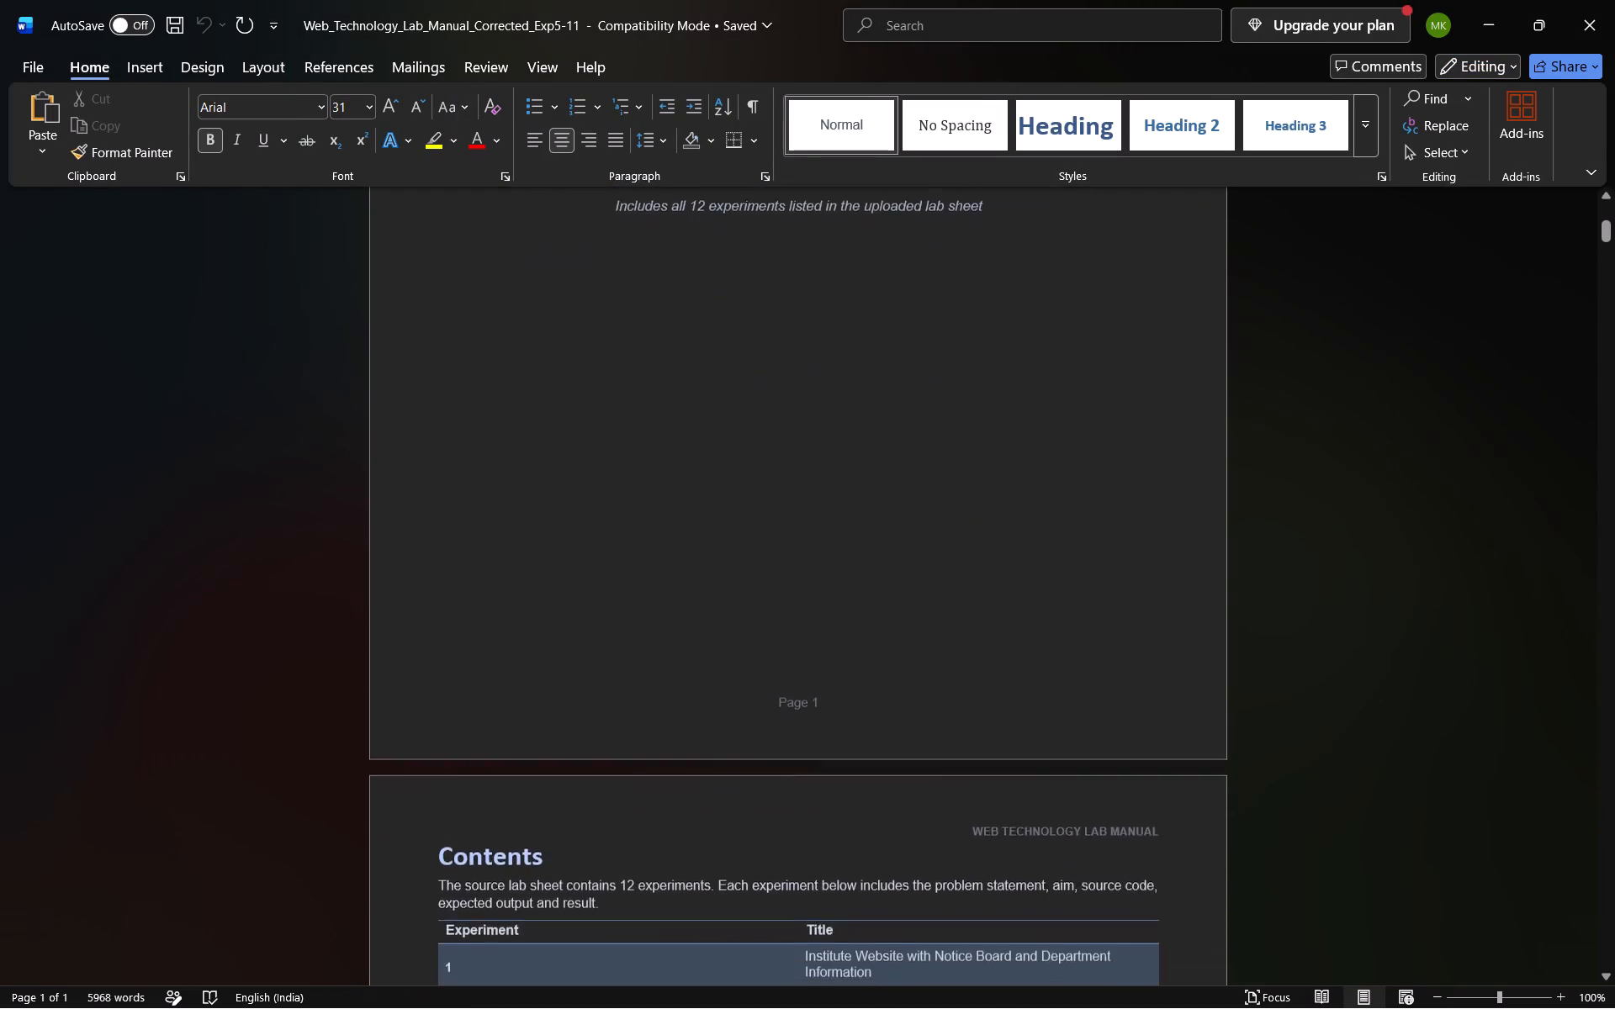
{"action": "scroll", "coordinate": [837, 276], "scroll_direction": "down", "scroll_amount": 20}
{"action": "scroll", "coordinate": [837, 276], "scroll_direction": "down", "scroll_amount": 20}
{"action": "scroll", "coordinate": [837, 276], "scroll_direction": "down", "scroll_amount": 10}
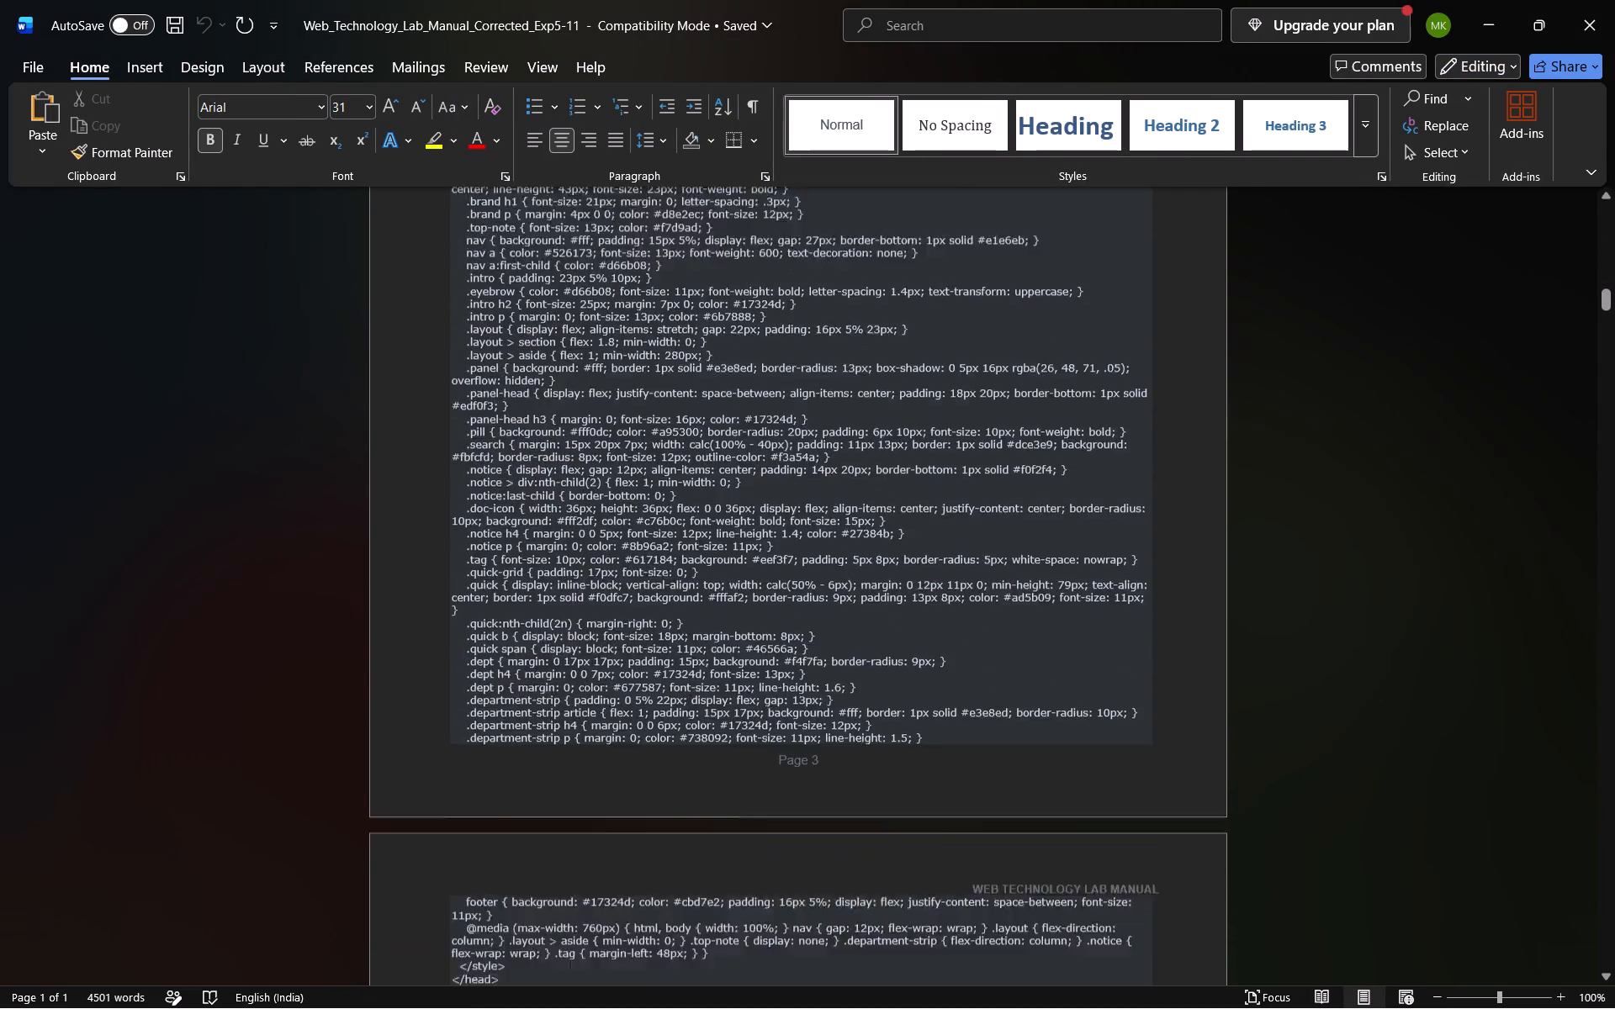
{"action": "scroll", "coordinate": [837, 276], "scroll_direction": "down", "scroll_amount": 20}
{"action": "scroll", "coordinate": [837, 276], "scroll_direction": "down", "scroll_amount": 11}
{"action": "scroll", "coordinate": [837, 276], "scroll_direction": "down", "scroll_amount": 14}
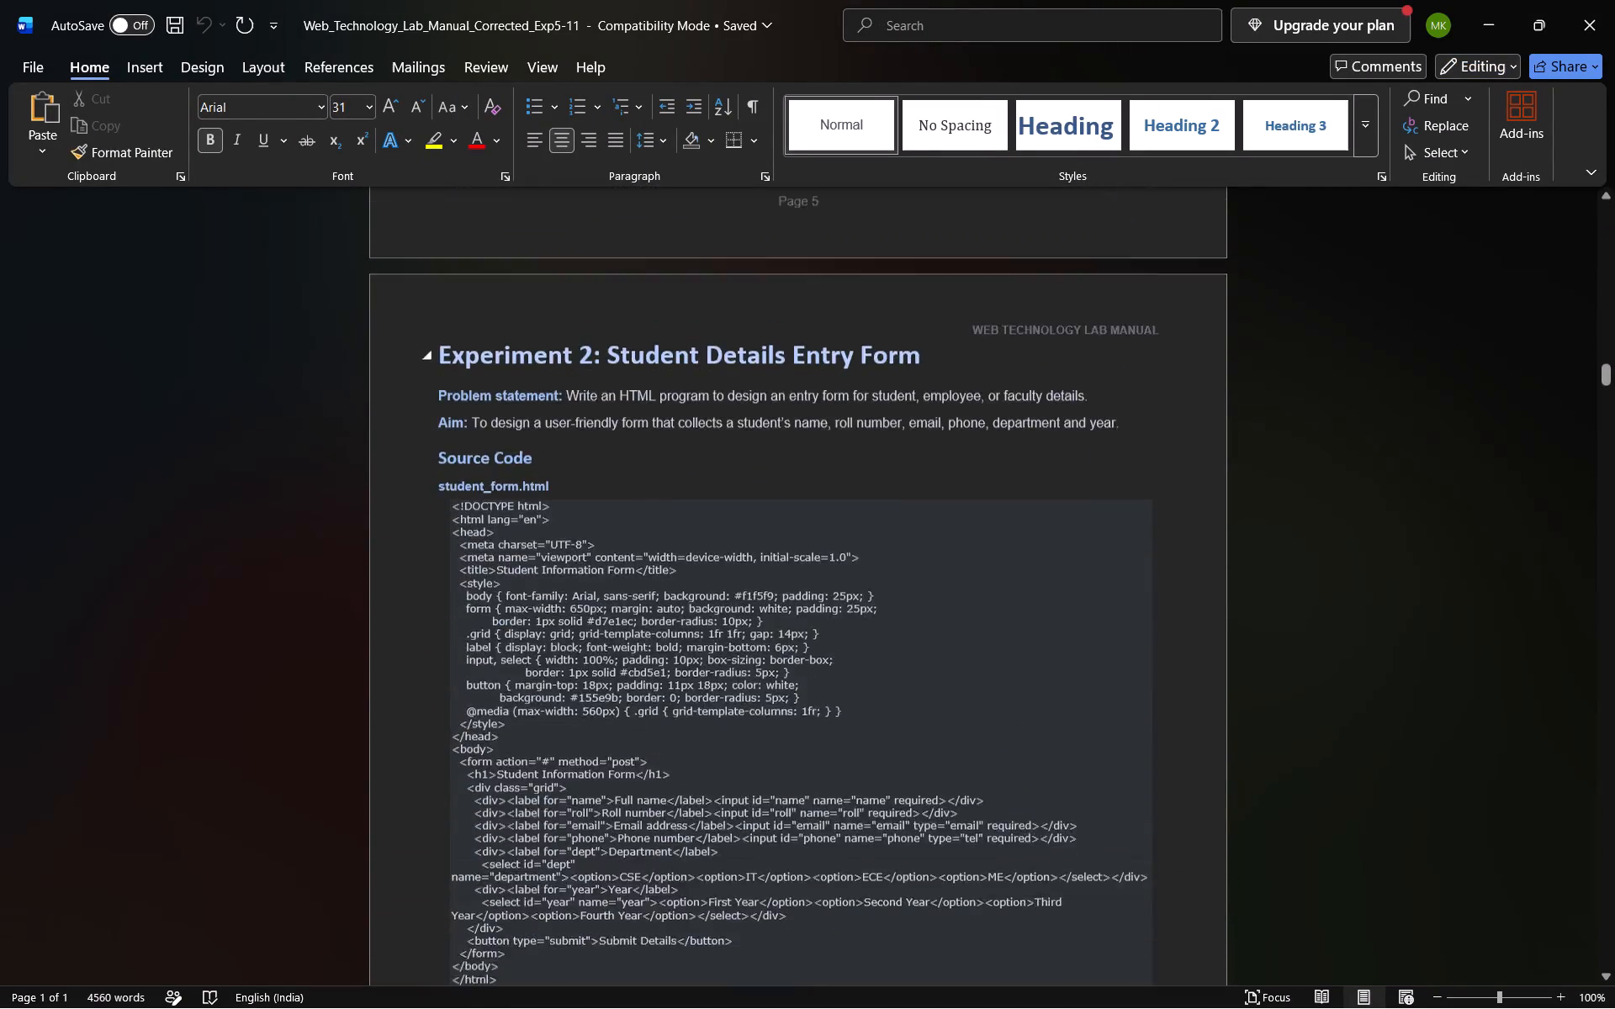
{"action": "scroll", "coordinate": [837, 276], "scroll_direction": "down", "scroll_amount": 15}
{"action": "scroll", "coordinate": [837, 276], "scroll_direction": "down", "scroll_amount": 20}
{"action": "scroll", "coordinate": [837, 276], "scroll_direction": "down", "scroll_amount": 3}
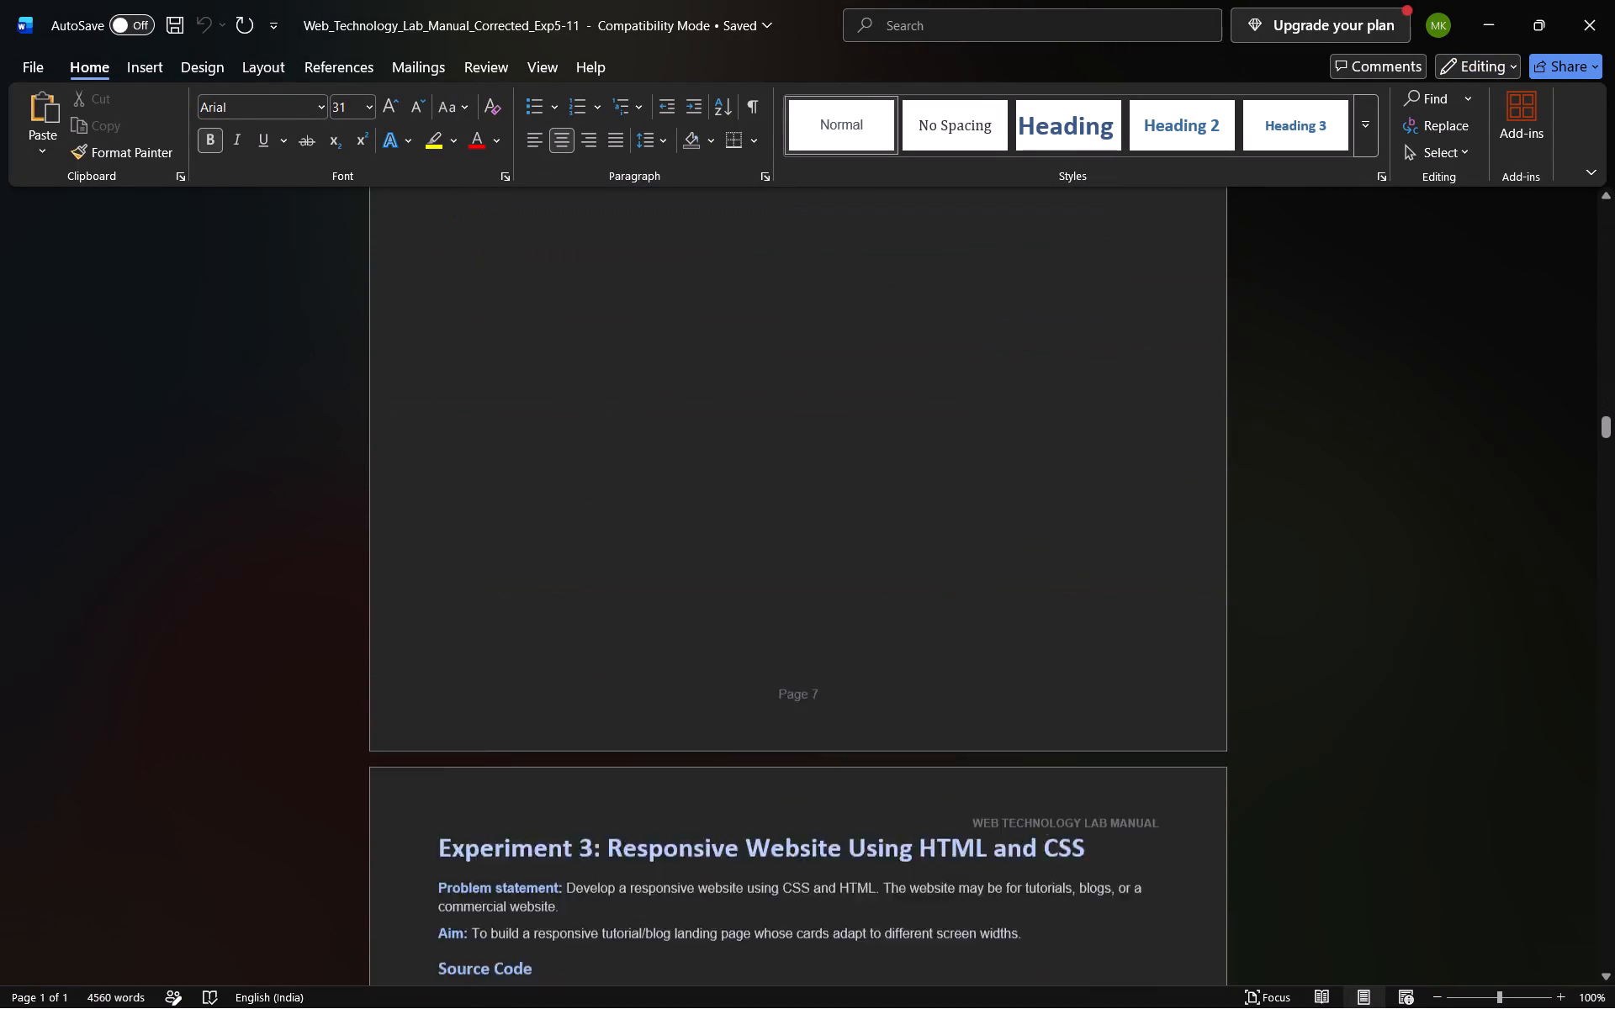
{"action": "scroll", "coordinate": [837, 276], "scroll_direction": "down", "scroll_amount": 9}
{"action": "scroll", "coordinate": [837, 276], "scroll_direction": "down", "scroll_amount": 20}
{"action": "scroll", "coordinate": [837, 276], "scroll_direction": "down", "scroll_amount": 20}
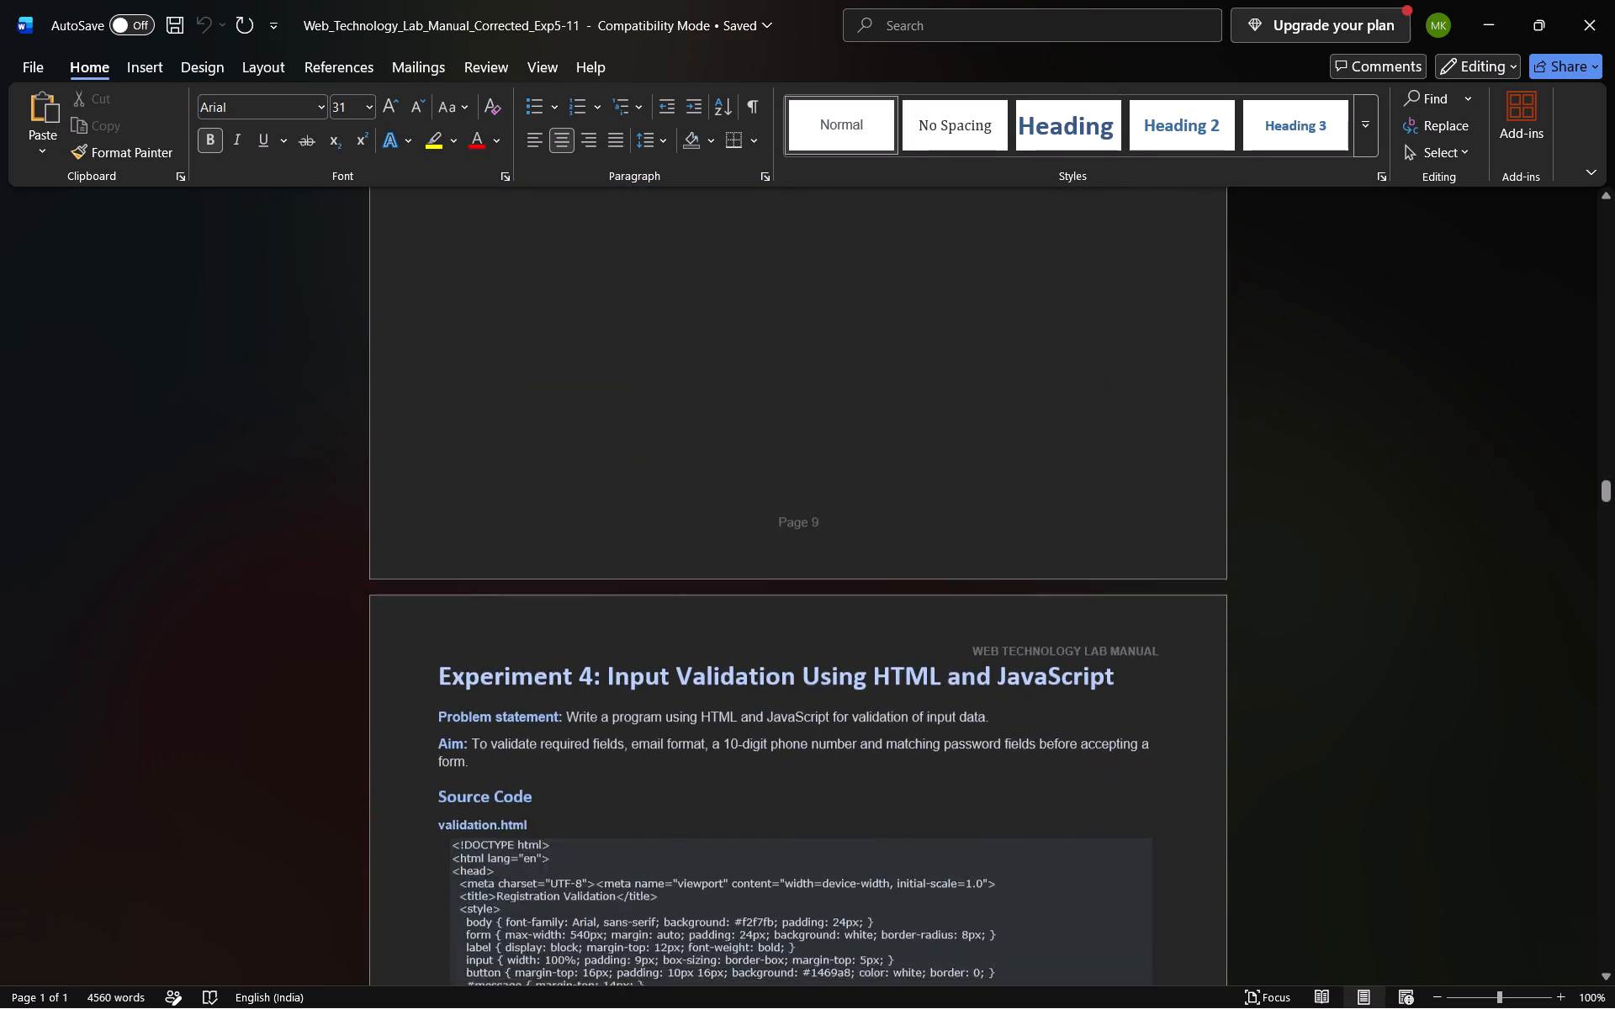
{"action": "scroll", "coordinate": [837, 276], "scroll_direction": "down", "scroll_amount": 3}
{"action": "scroll", "coordinate": [837, 276], "scroll_direction": "down", "scroll_amount": 20}
{"action": "scroll", "coordinate": [837, 276], "scroll_direction": "down", "scroll_amount": 3}
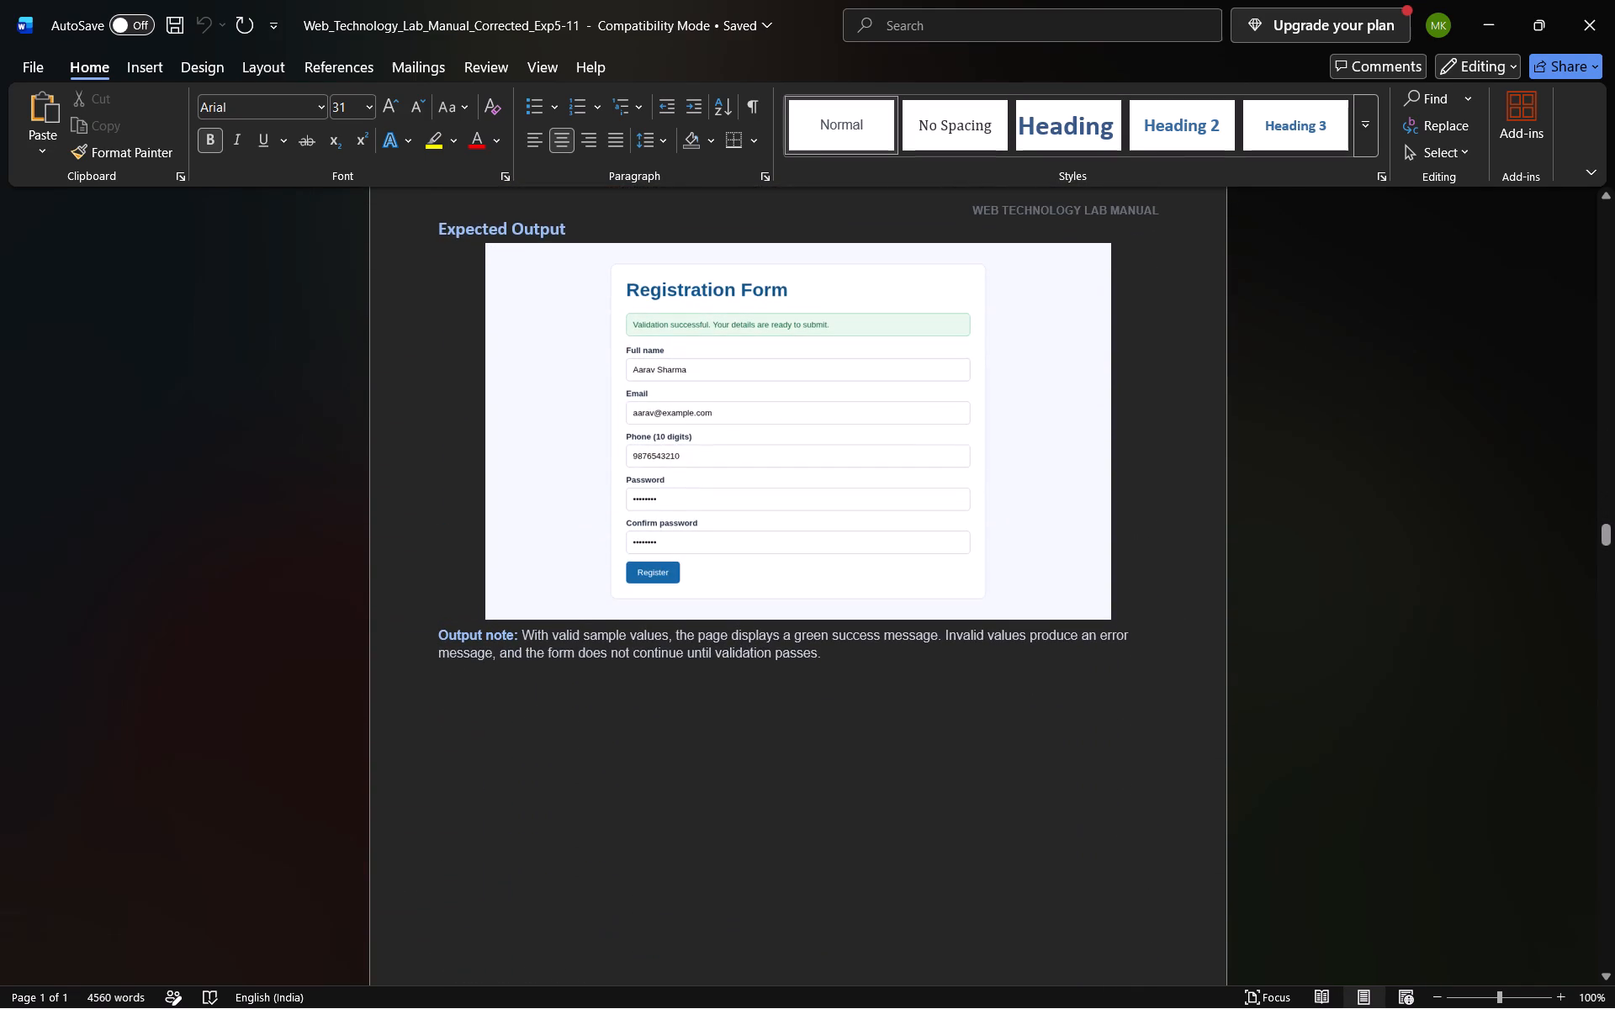
{"action": "scroll", "coordinate": [837, 276], "scroll_direction": "down", "scroll_amount": 15}
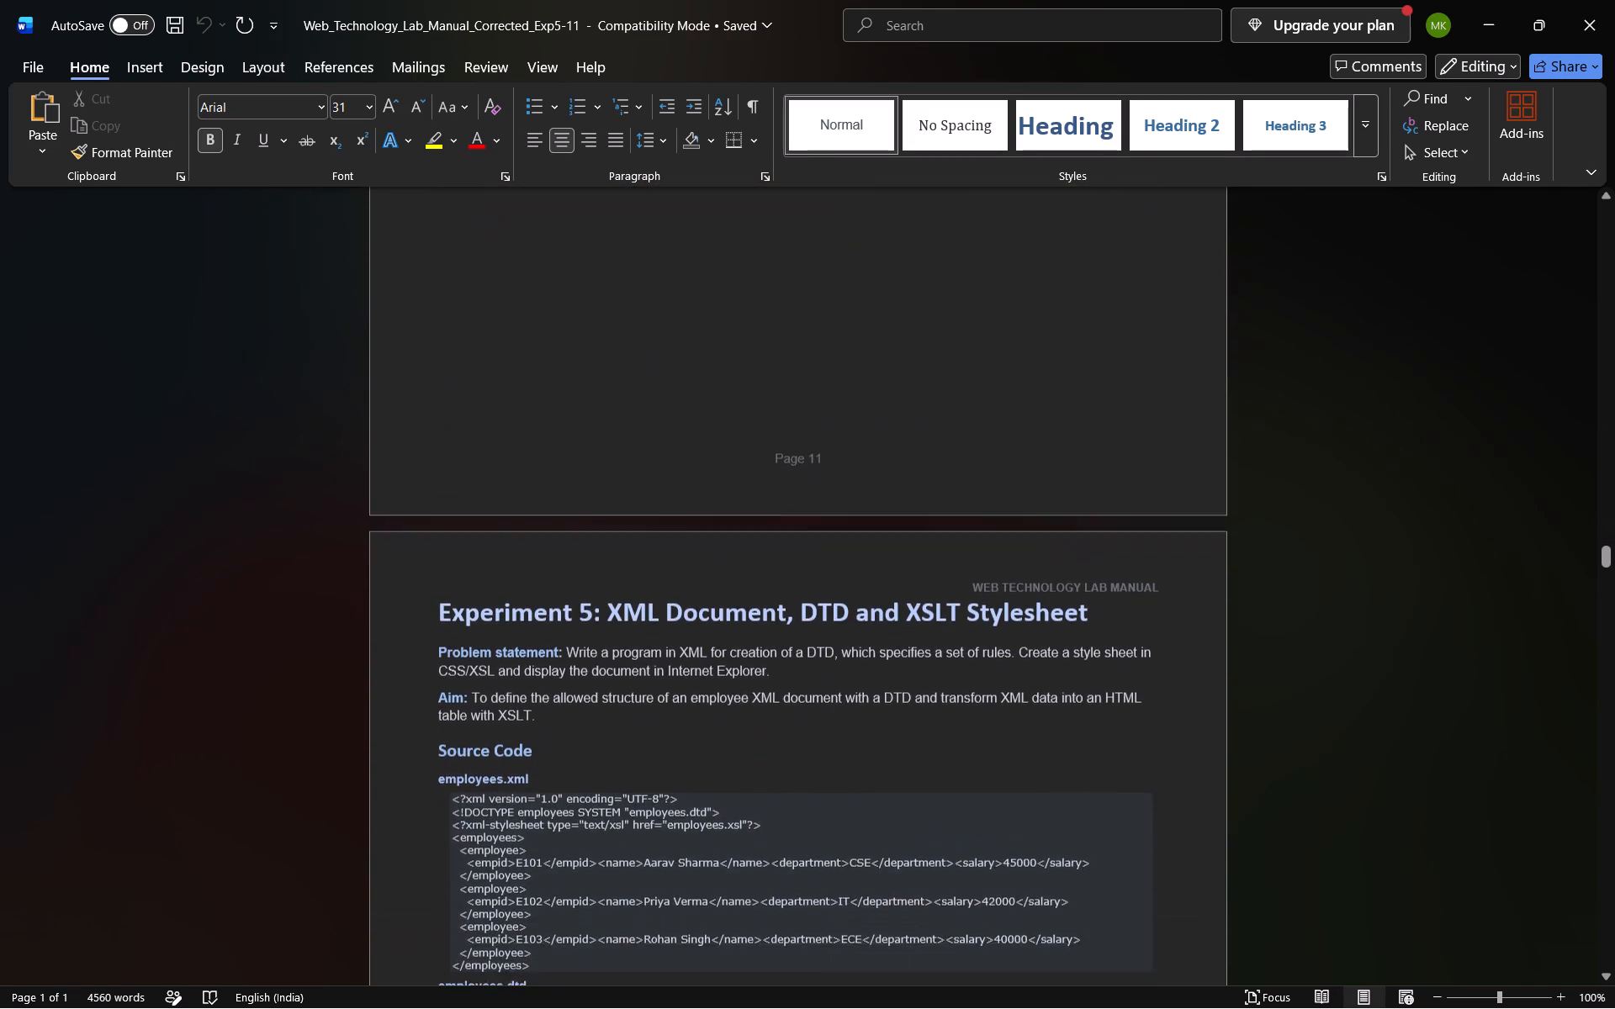
{"action": "scroll", "coordinate": [837, 276], "scroll_direction": "down", "scroll_amount": 12}
{"action": "scroll", "coordinate": [837, 276], "scroll_direction": "down", "scroll_amount": 14}
{"action": "scroll", "coordinate": [837, 276], "scroll_direction": "down", "scroll_amount": 8}
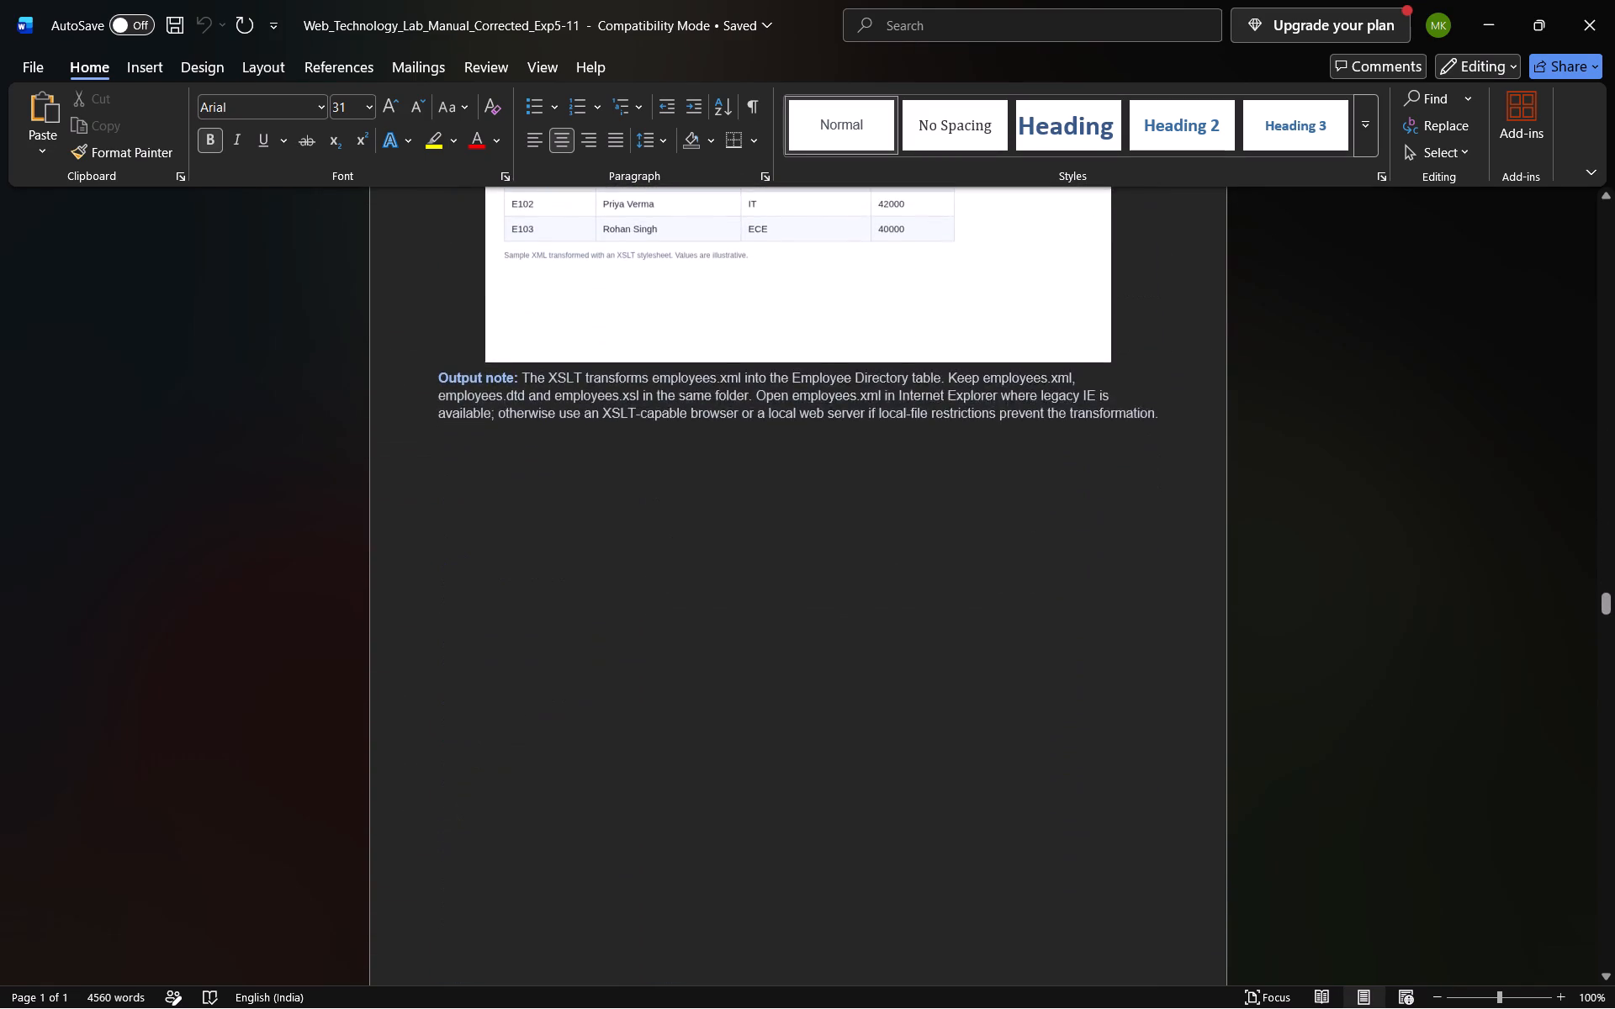
{"action": "scroll", "coordinate": [837, 276], "scroll_direction": "down", "scroll_amount": 17}
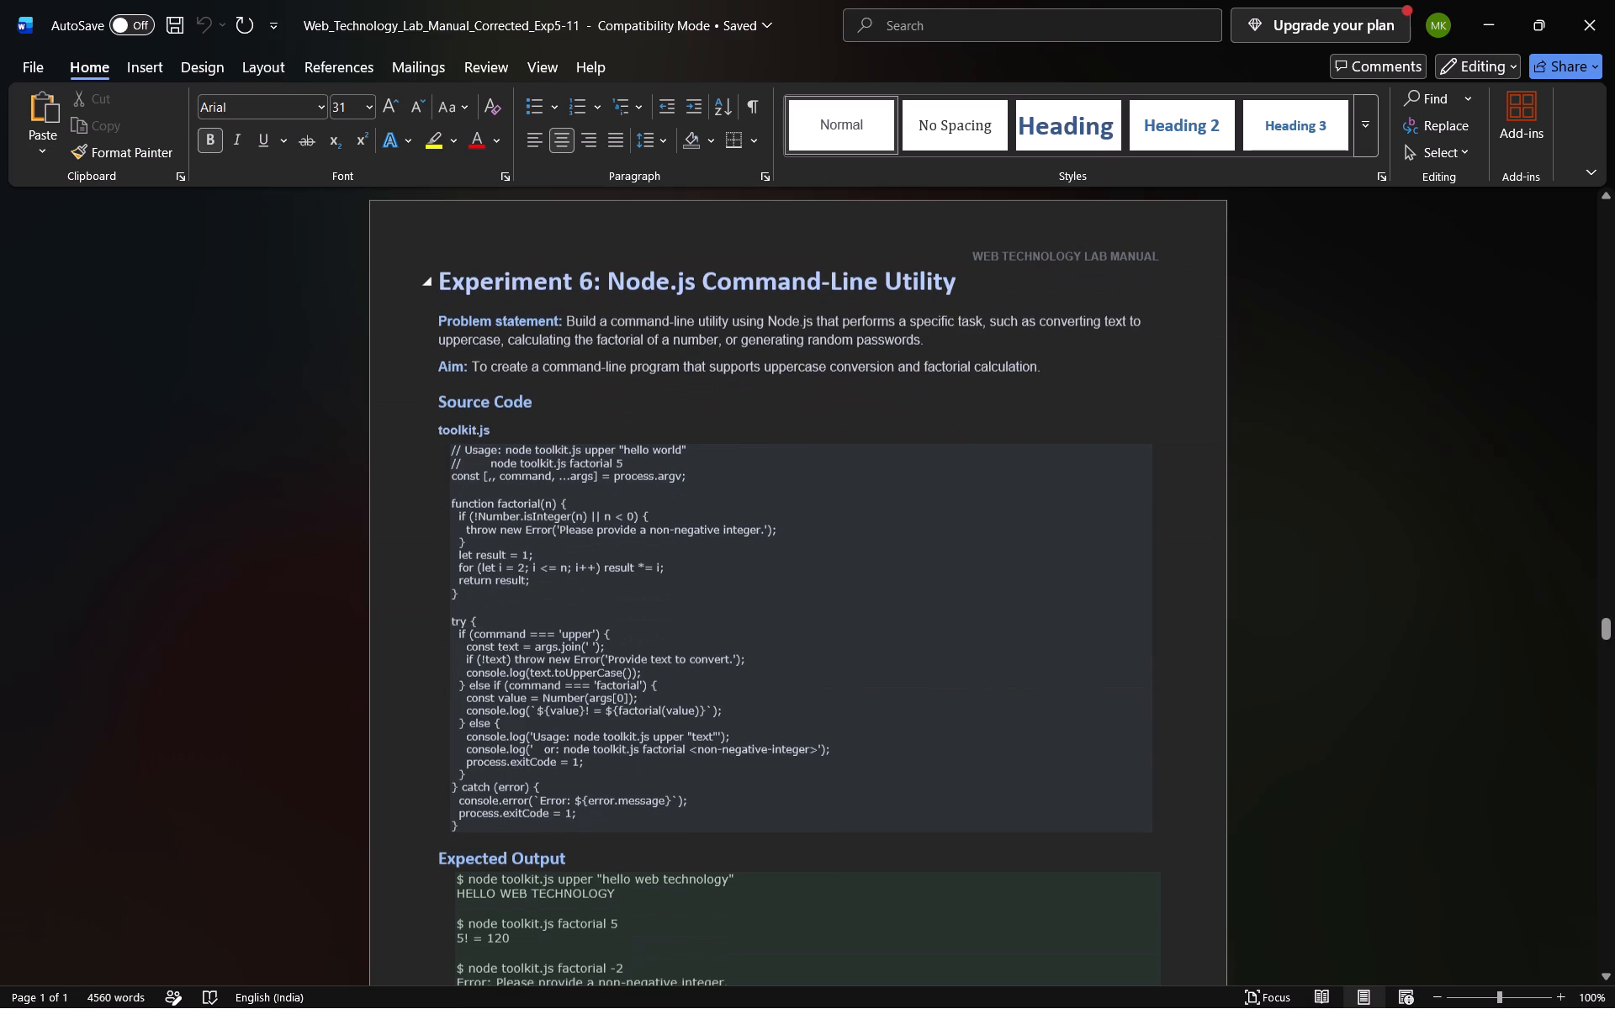
{"action": "scroll", "coordinate": [837, 276], "scroll_direction": "down", "scroll_amount": 2}
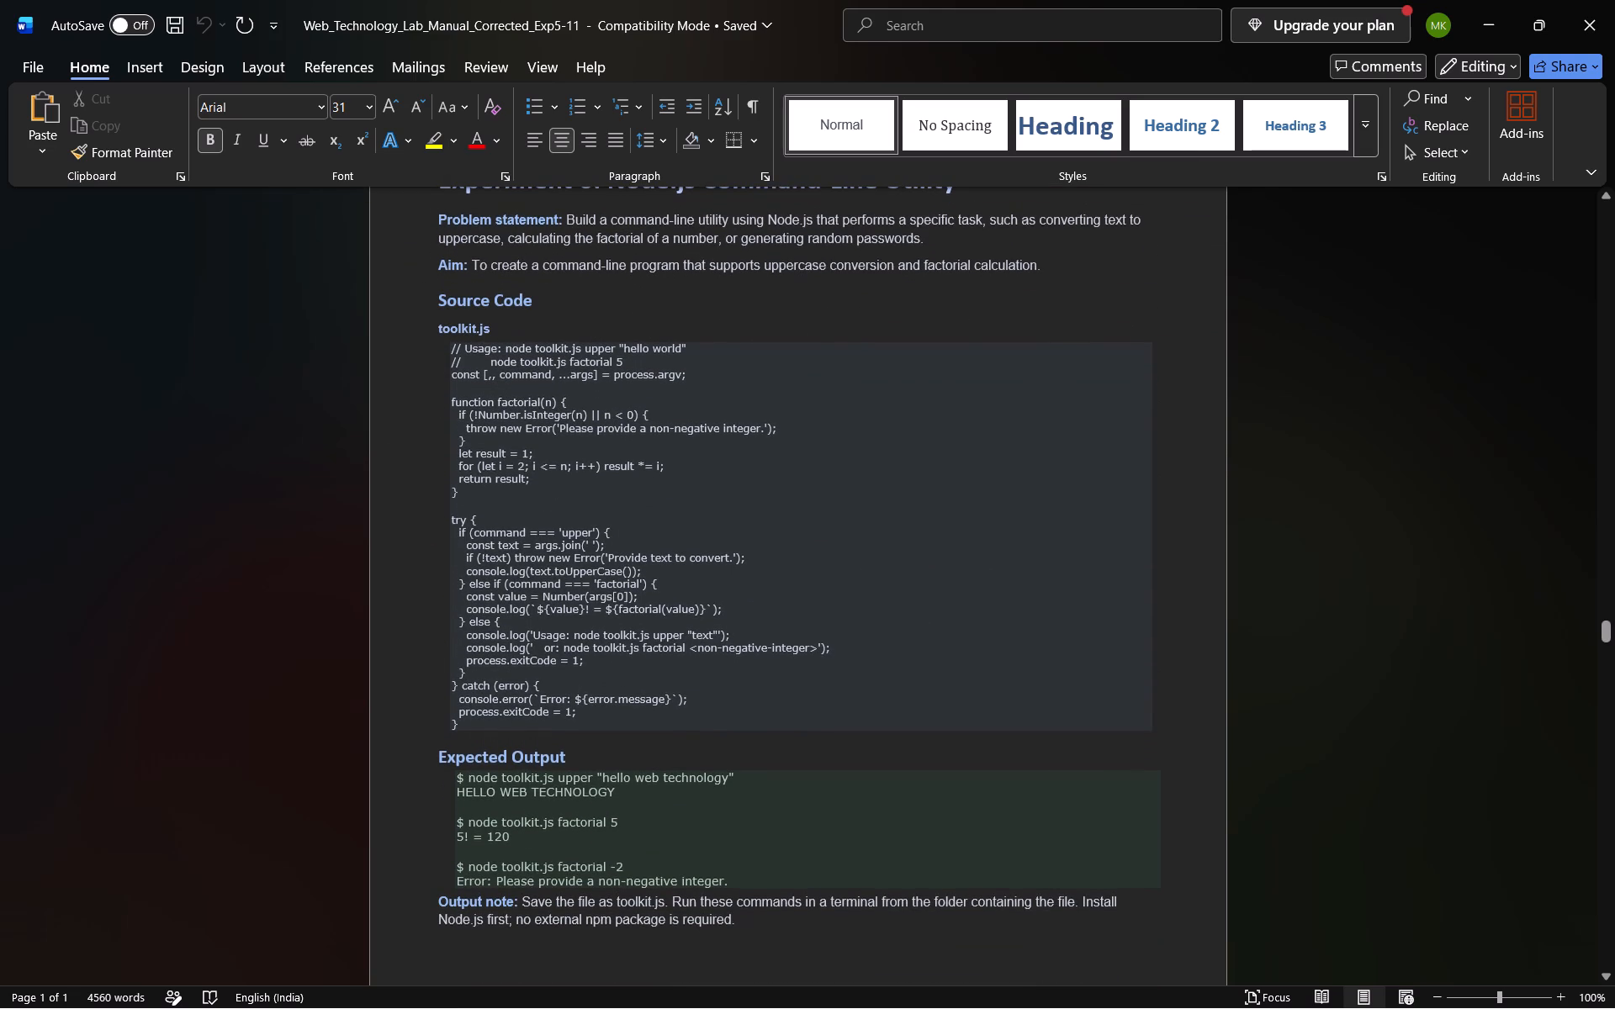
{"action": "scroll", "coordinate": [837, 276], "scroll_direction": "down", "scroll_amount": 18}
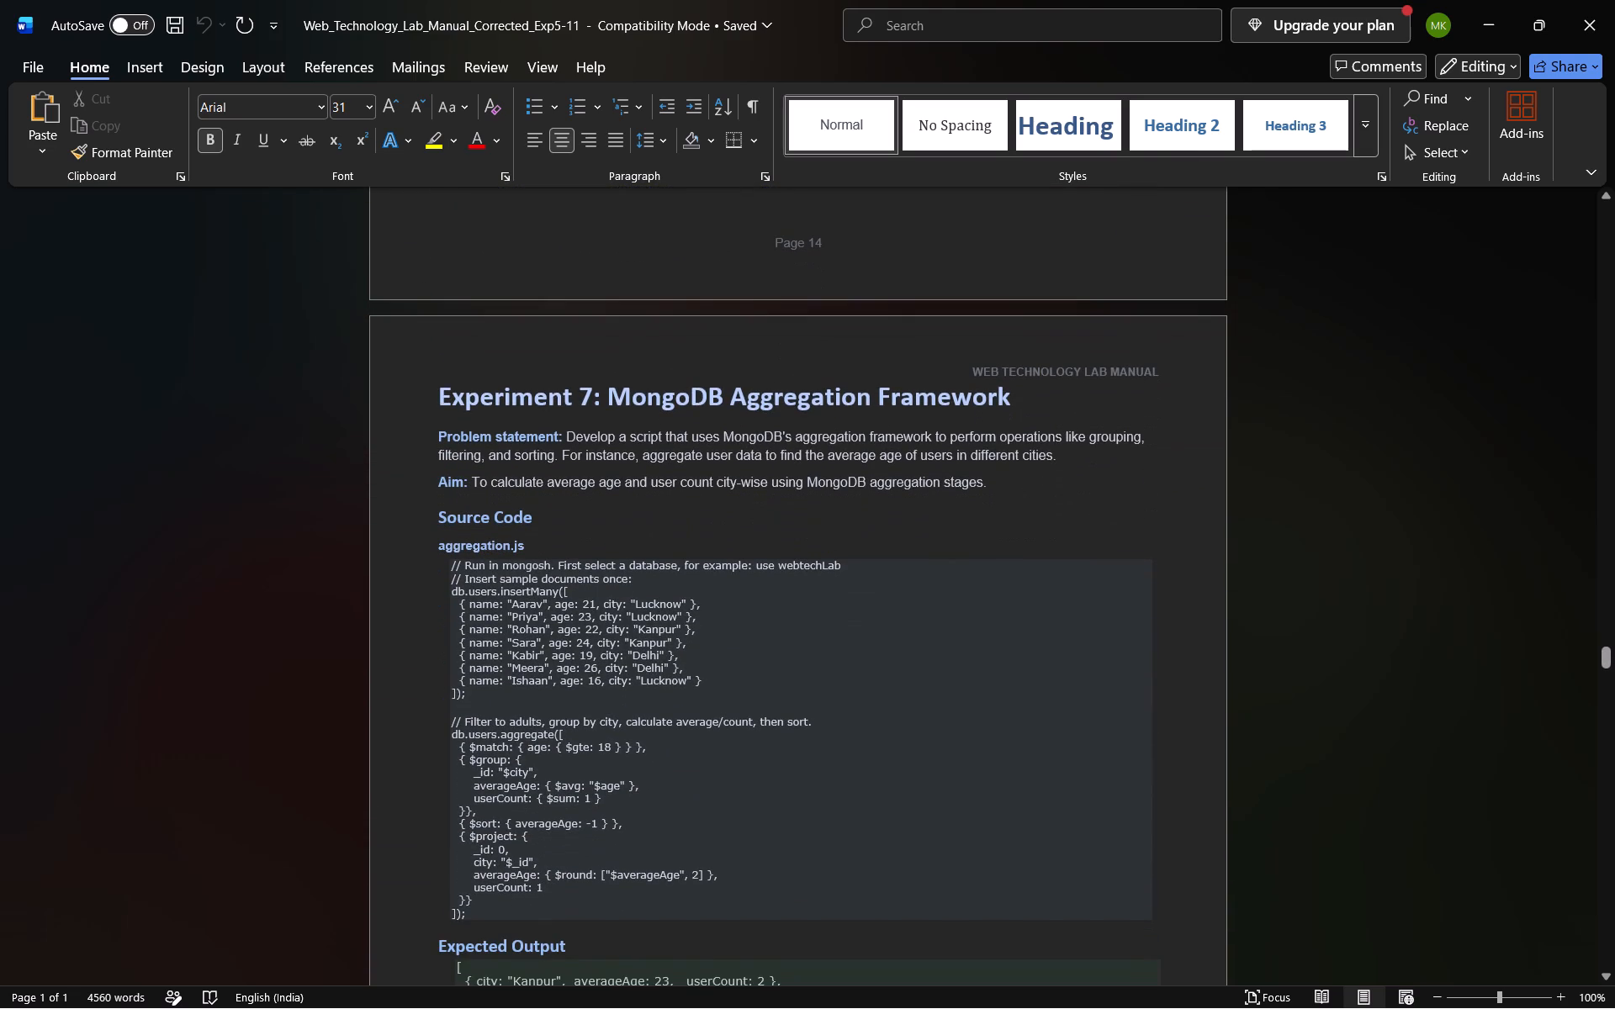
{"action": "scroll", "coordinate": [837, 276], "scroll_direction": "down", "scroll_amount": 13}
{"action": "scroll", "coordinate": [837, 276], "scroll_direction": "down", "scroll_amount": 8}
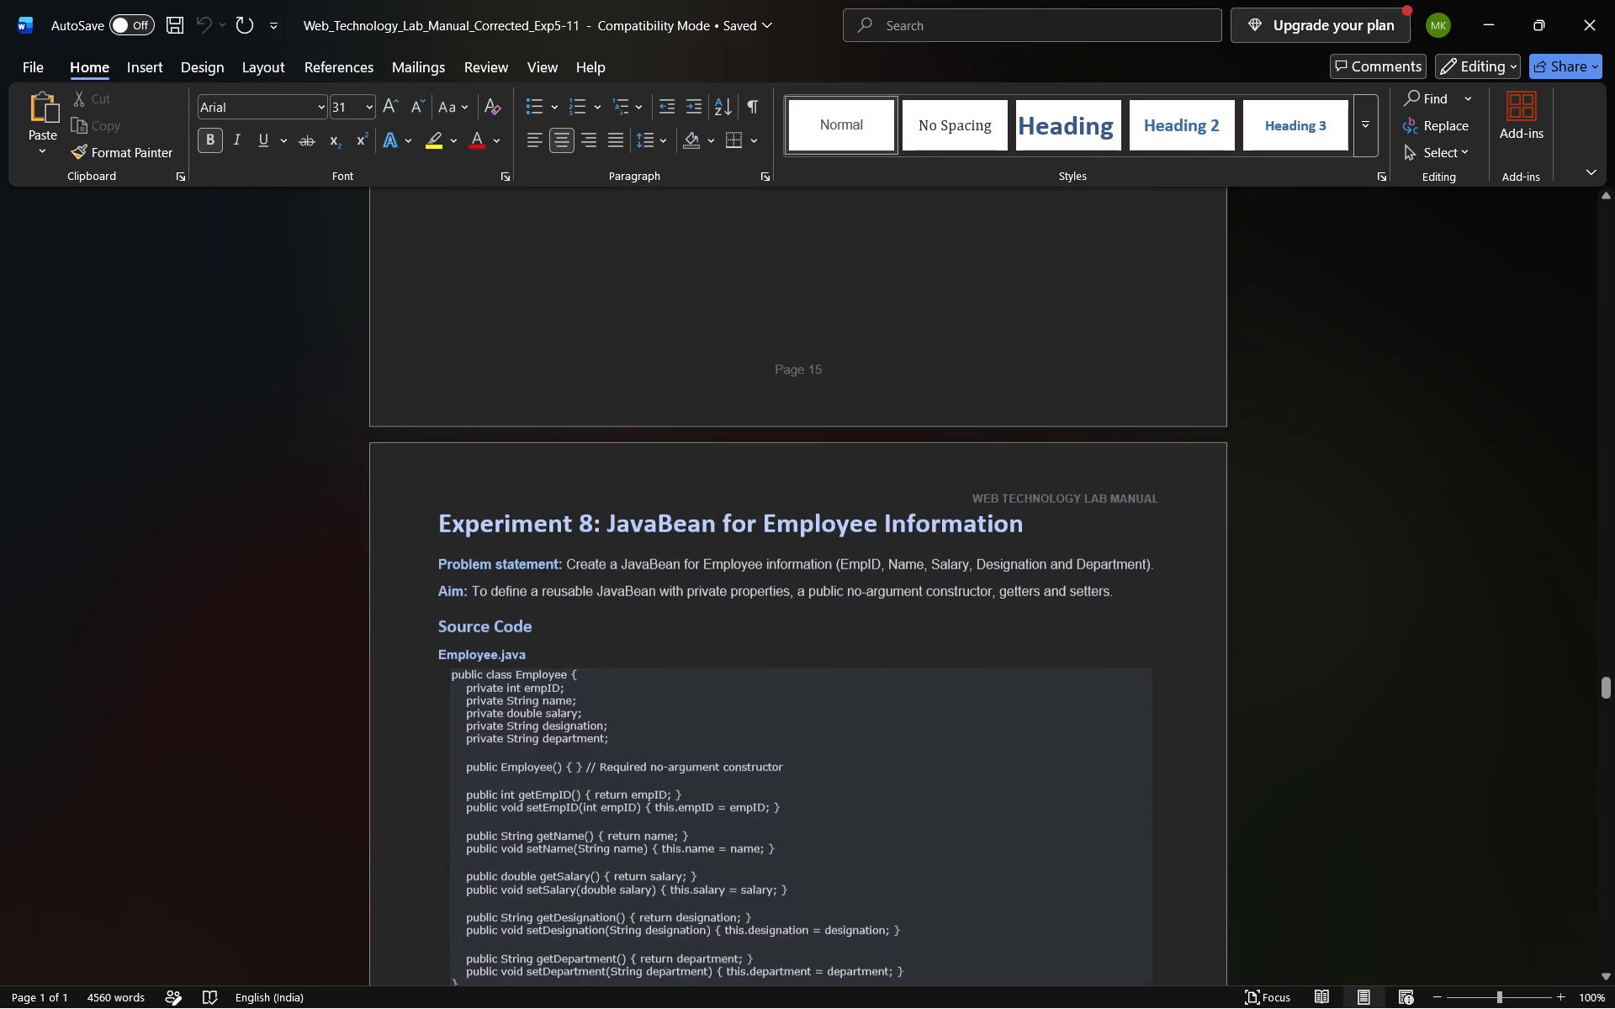
{"action": "scroll", "coordinate": [837, 276], "scroll_direction": "down", "scroll_amount": 20}
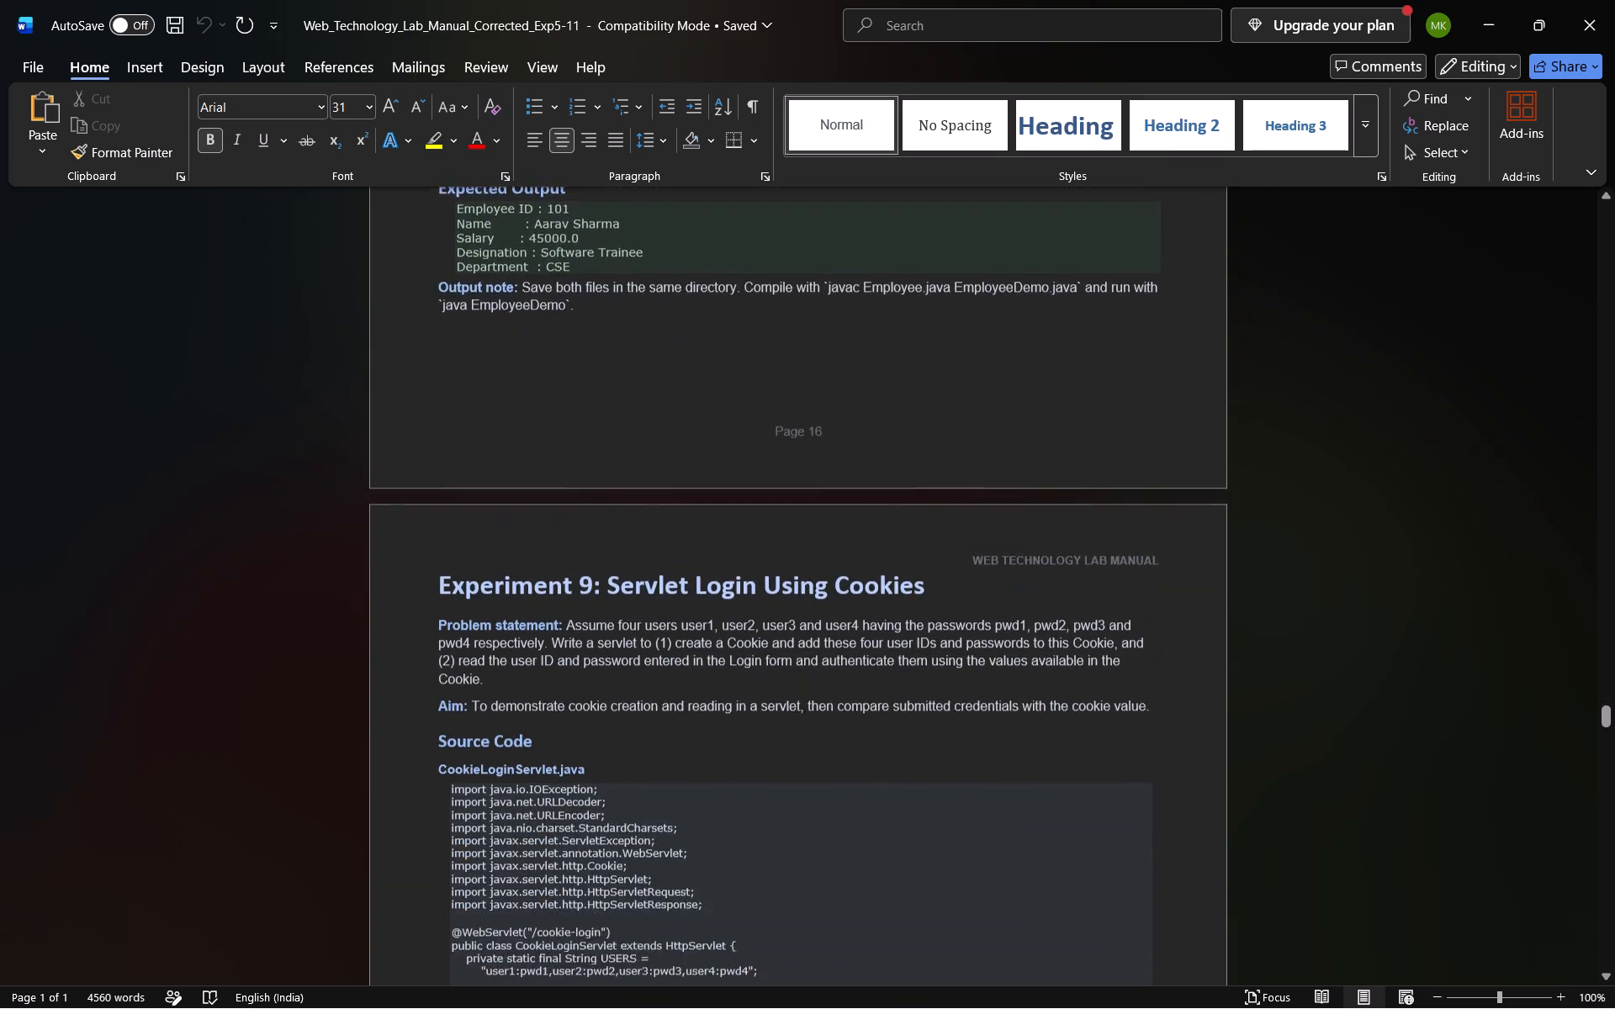
{"action": "scroll", "coordinate": [837, 276], "scroll_direction": "down", "scroll_amount": 16}
{"action": "scroll", "coordinate": [837, 276], "scroll_direction": "down", "scroll_amount": 9}
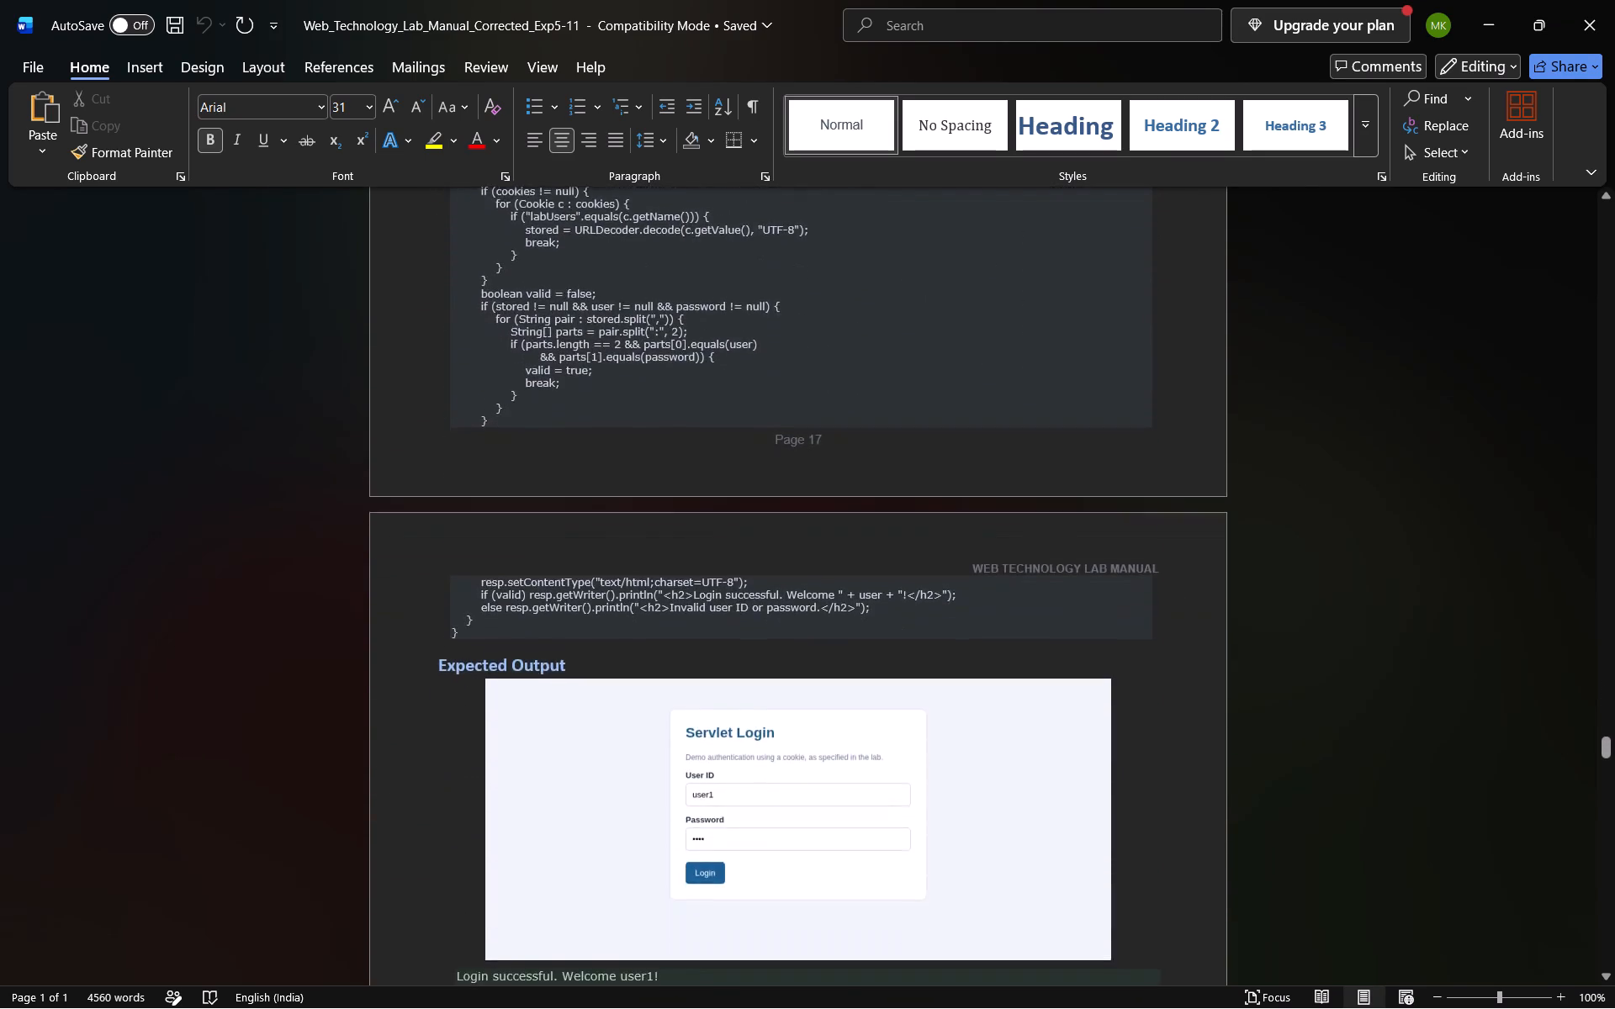
{"action": "scroll", "coordinate": [837, 276], "scroll_direction": "down", "scroll_amount": 11}
{"action": "scroll", "coordinate": [837, 276], "scroll_direction": "down", "scroll_amount": 20}
{"action": "scroll", "coordinate": [837, 276], "scroll_direction": "down", "scroll_amount": 3}
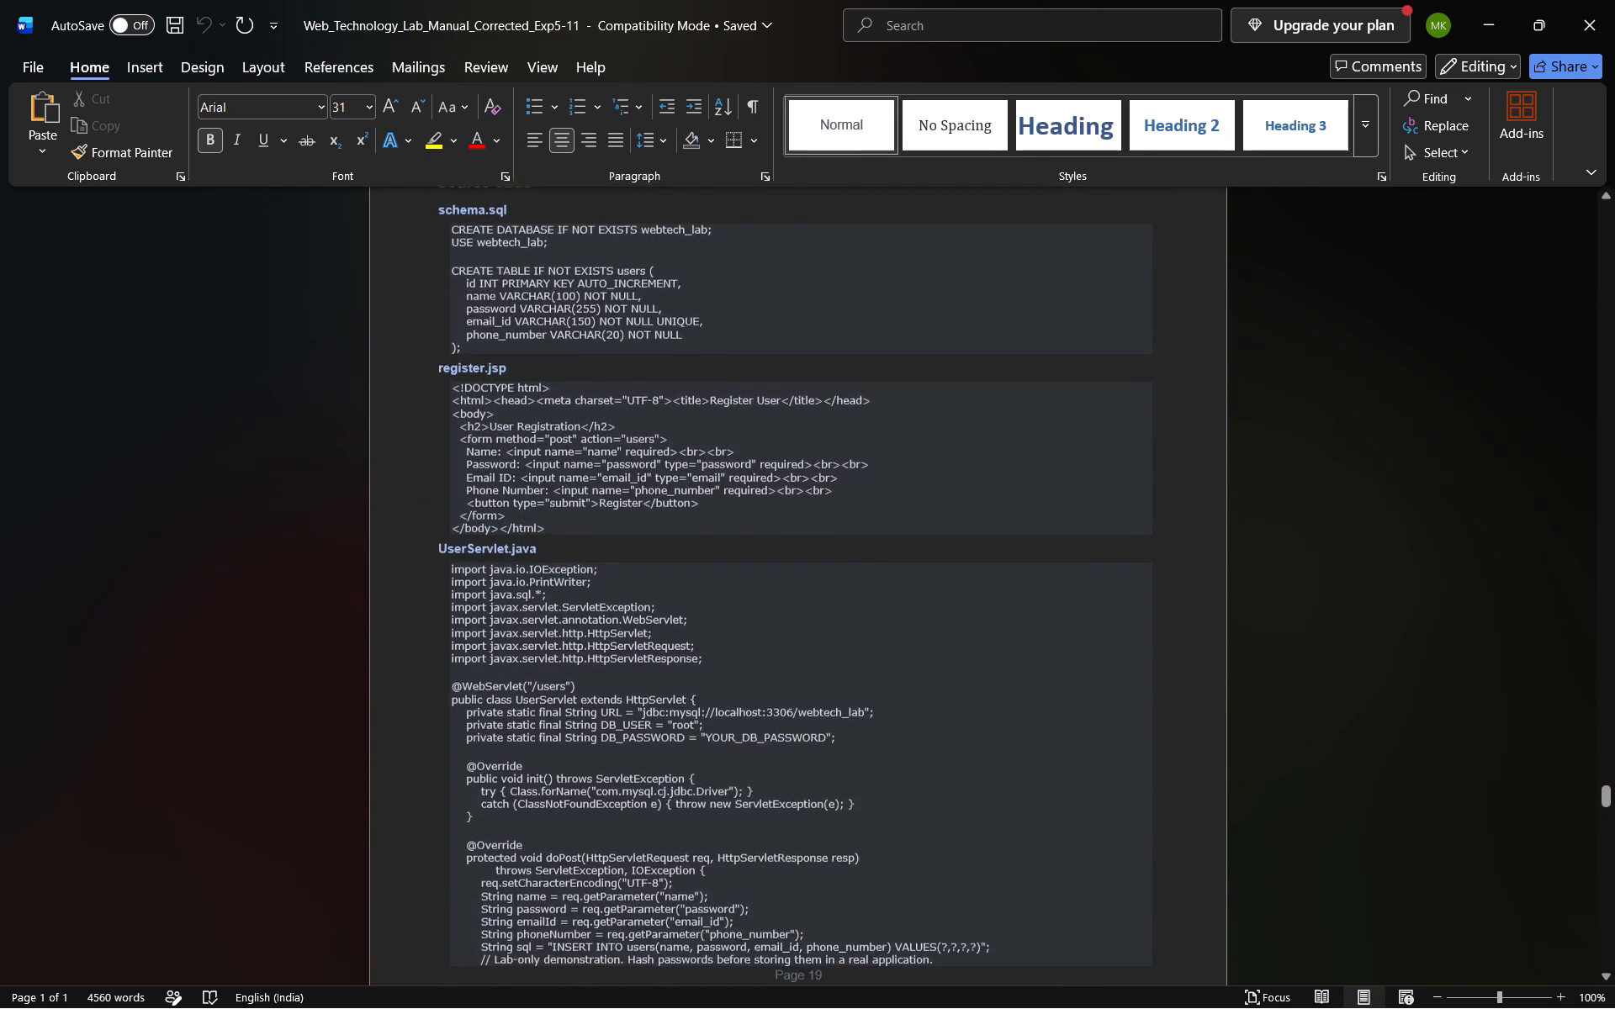
{"action": "scroll", "coordinate": [837, 276], "scroll_direction": "down", "scroll_amount": 20}
{"action": "scroll", "coordinate": [837, 276], "scroll_direction": "down", "scroll_amount": 13}
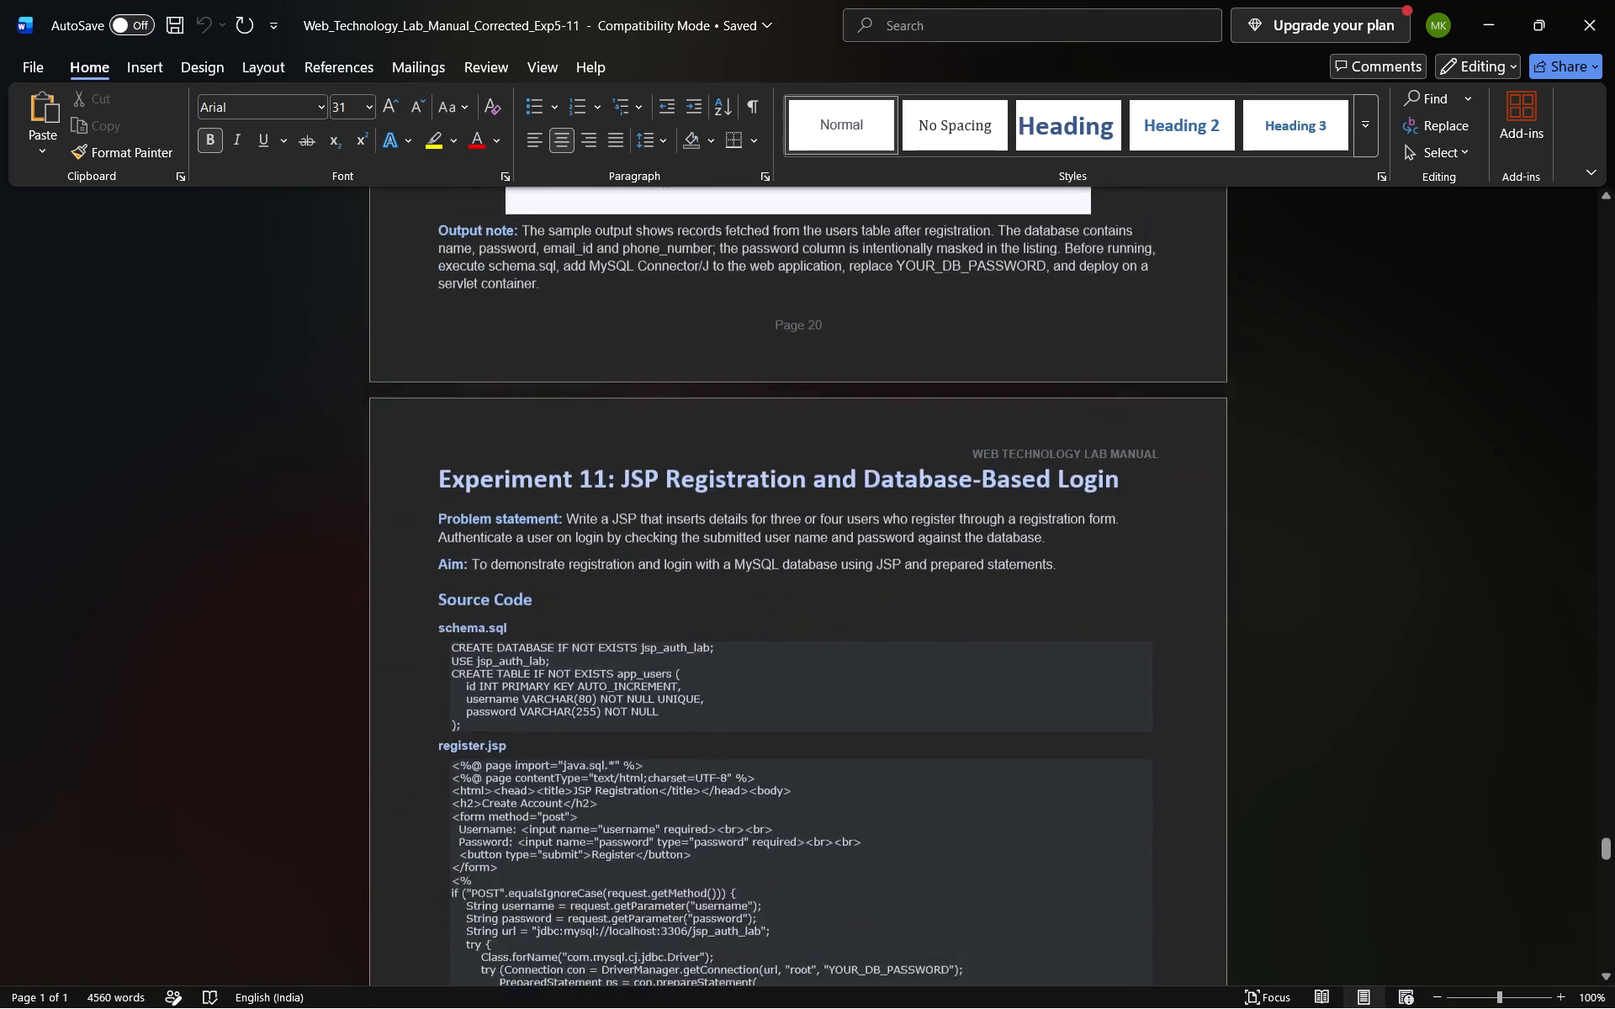
{"action": "scroll", "coordinate": [837, 276], "scroll_direction": "down", "scroll_amount": 20}
{"action": "scroll", "coordinate": [837, 276], "scroll_direction": "down", "scroll_amount": 20}
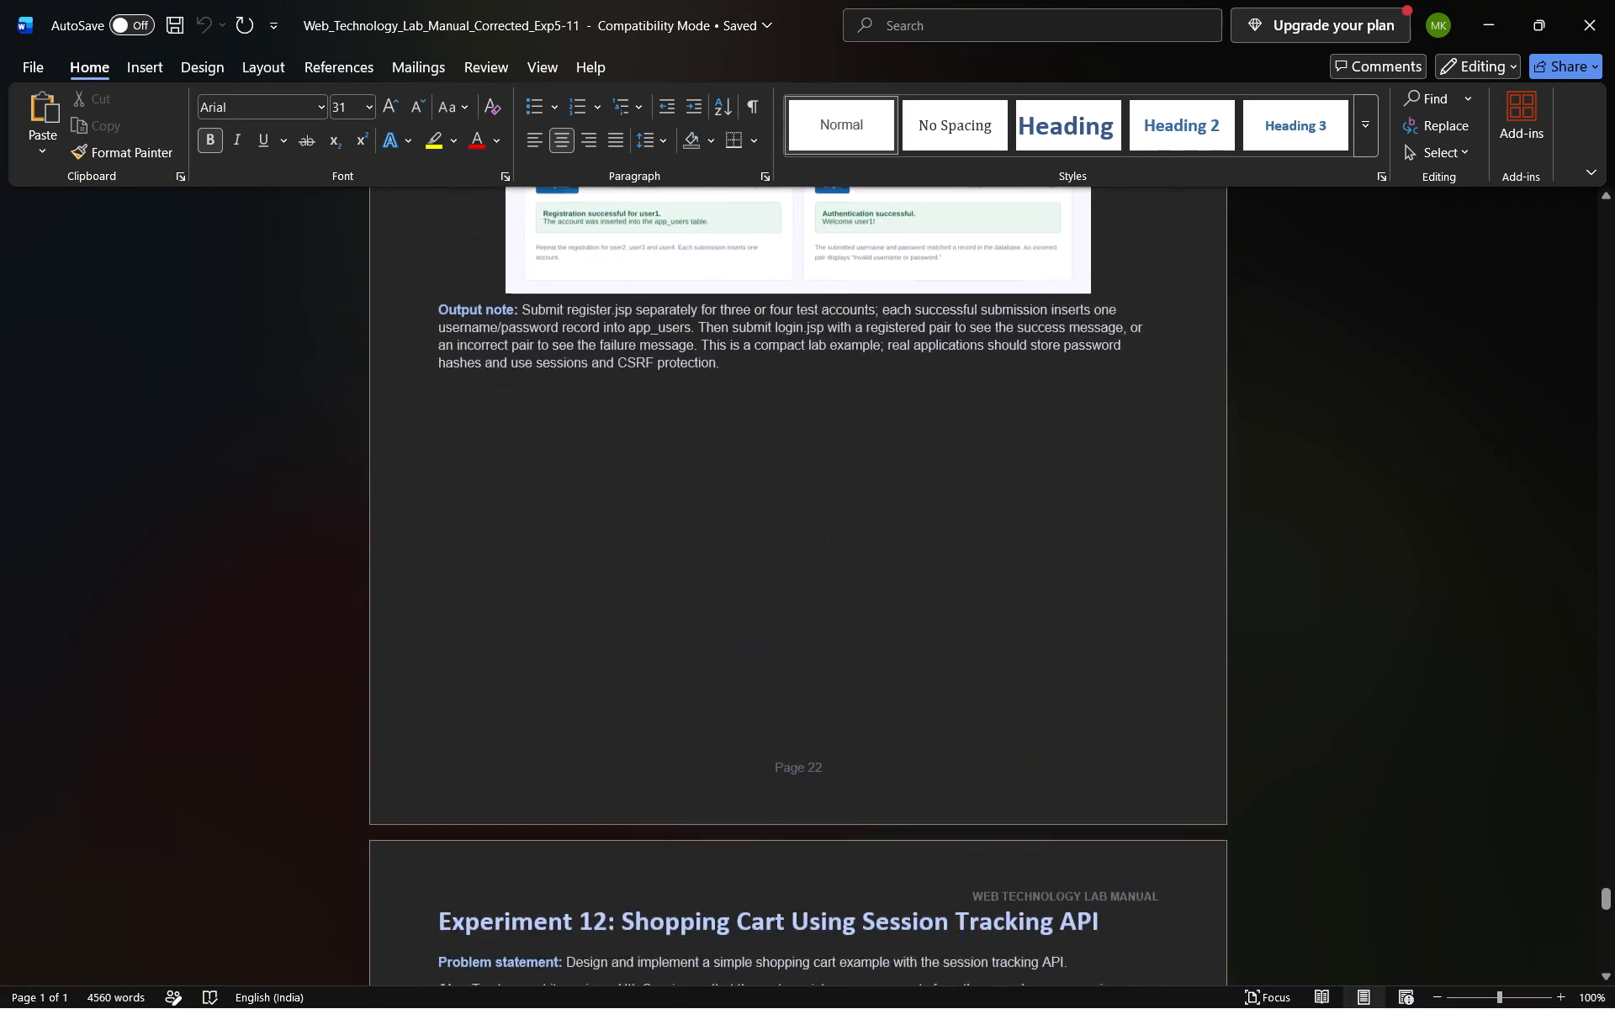
{"action": "scroll", "coordinate": [837, 276], "scroll_direction": "down", "scroll_amount": 20}
{"action": "scroll", "coordinate": [837, 276], "scroll_direction": "down", "scroll_amount": 10}
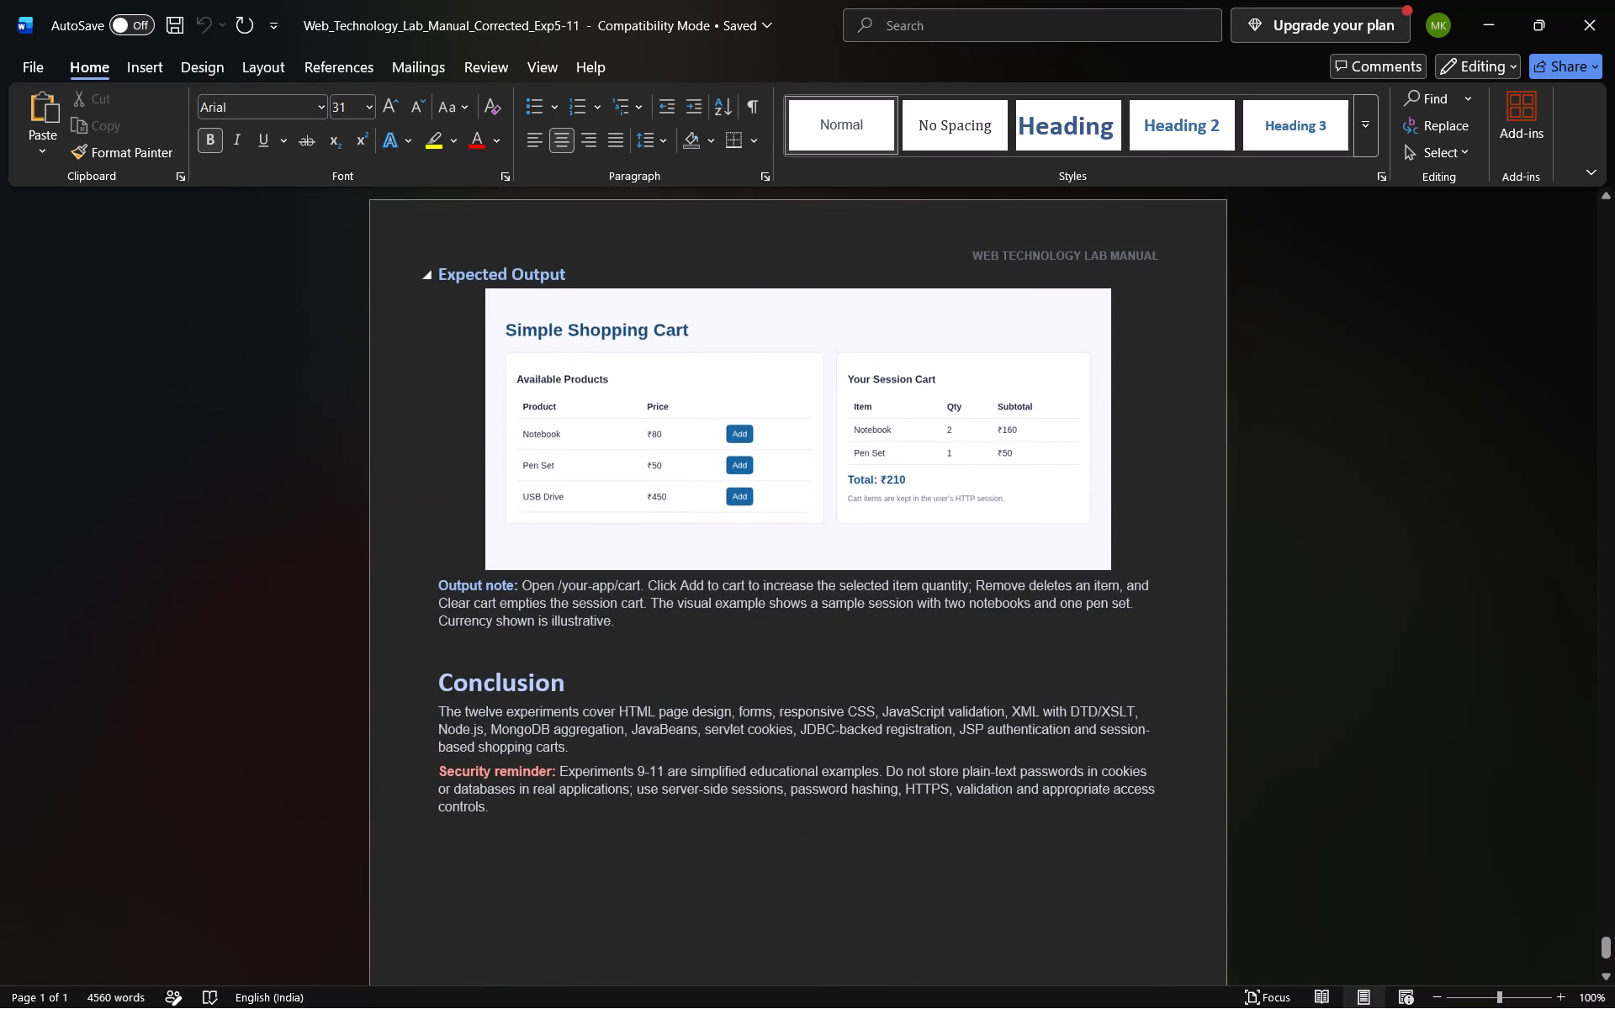
Delete the Conclusion heading, its summary paragraph and the Security reminder on the manual's last page.
{"action": "scroll", "coordinate": [837, 276], "scroll_direction": "down", "scroll_amount": 10}
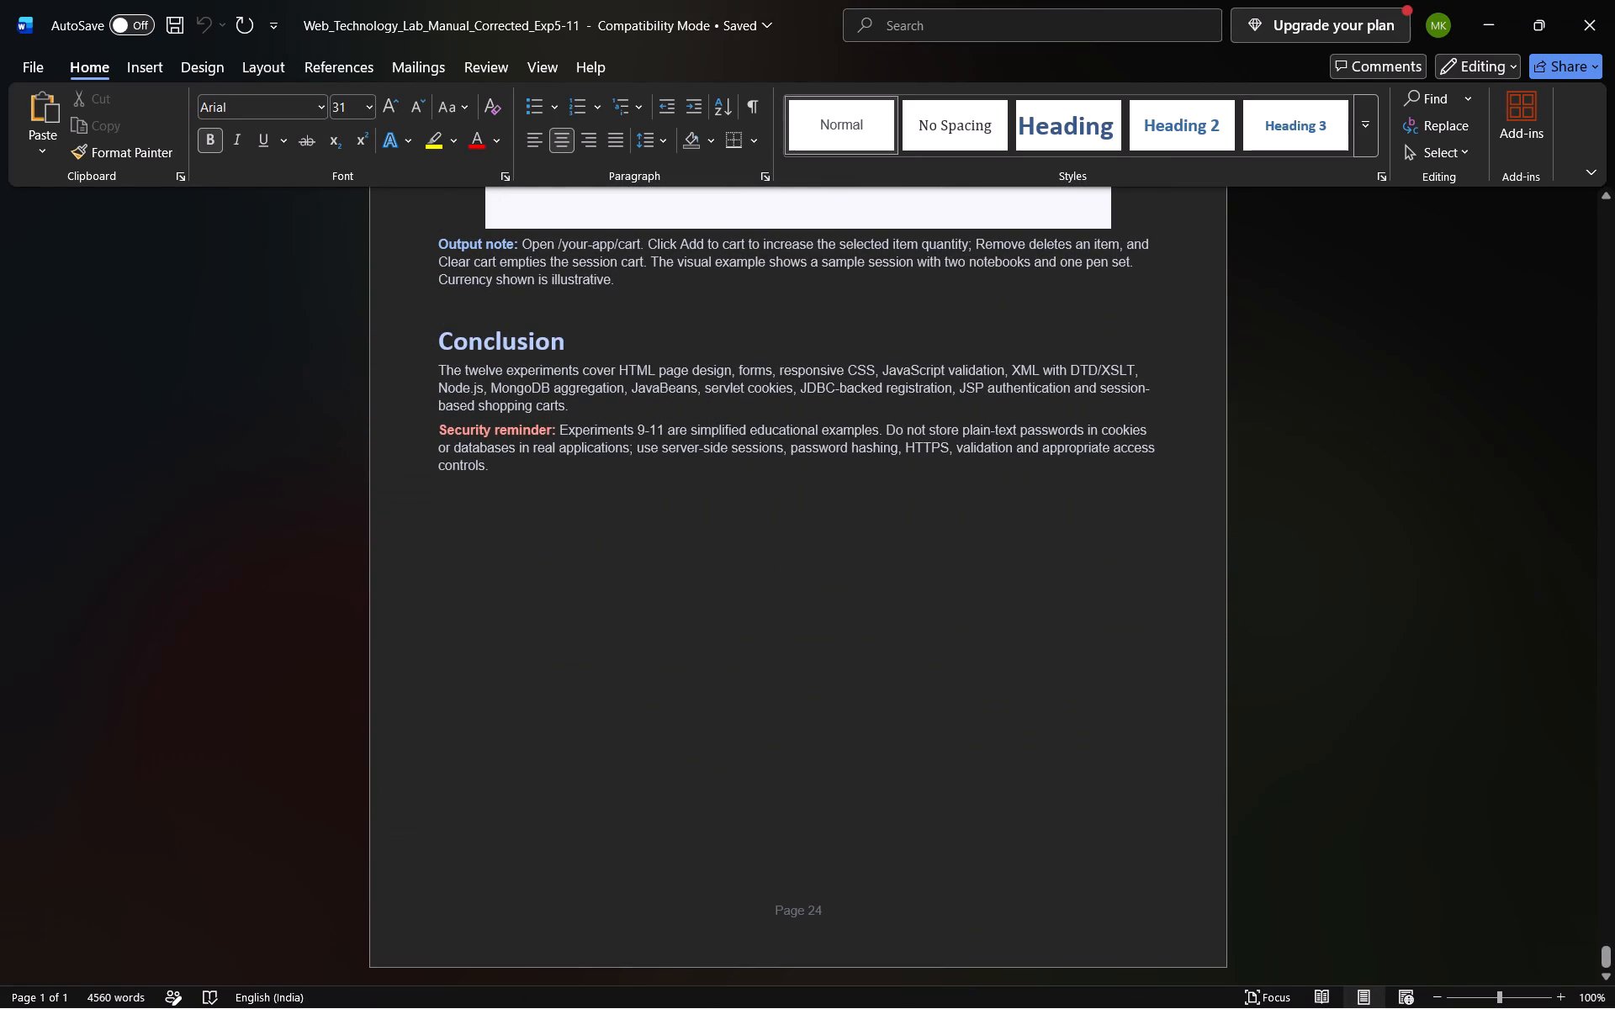
{"action": "left_click_drag", "start_coordinate": [498, 478], "coordinate": [430, 330]}
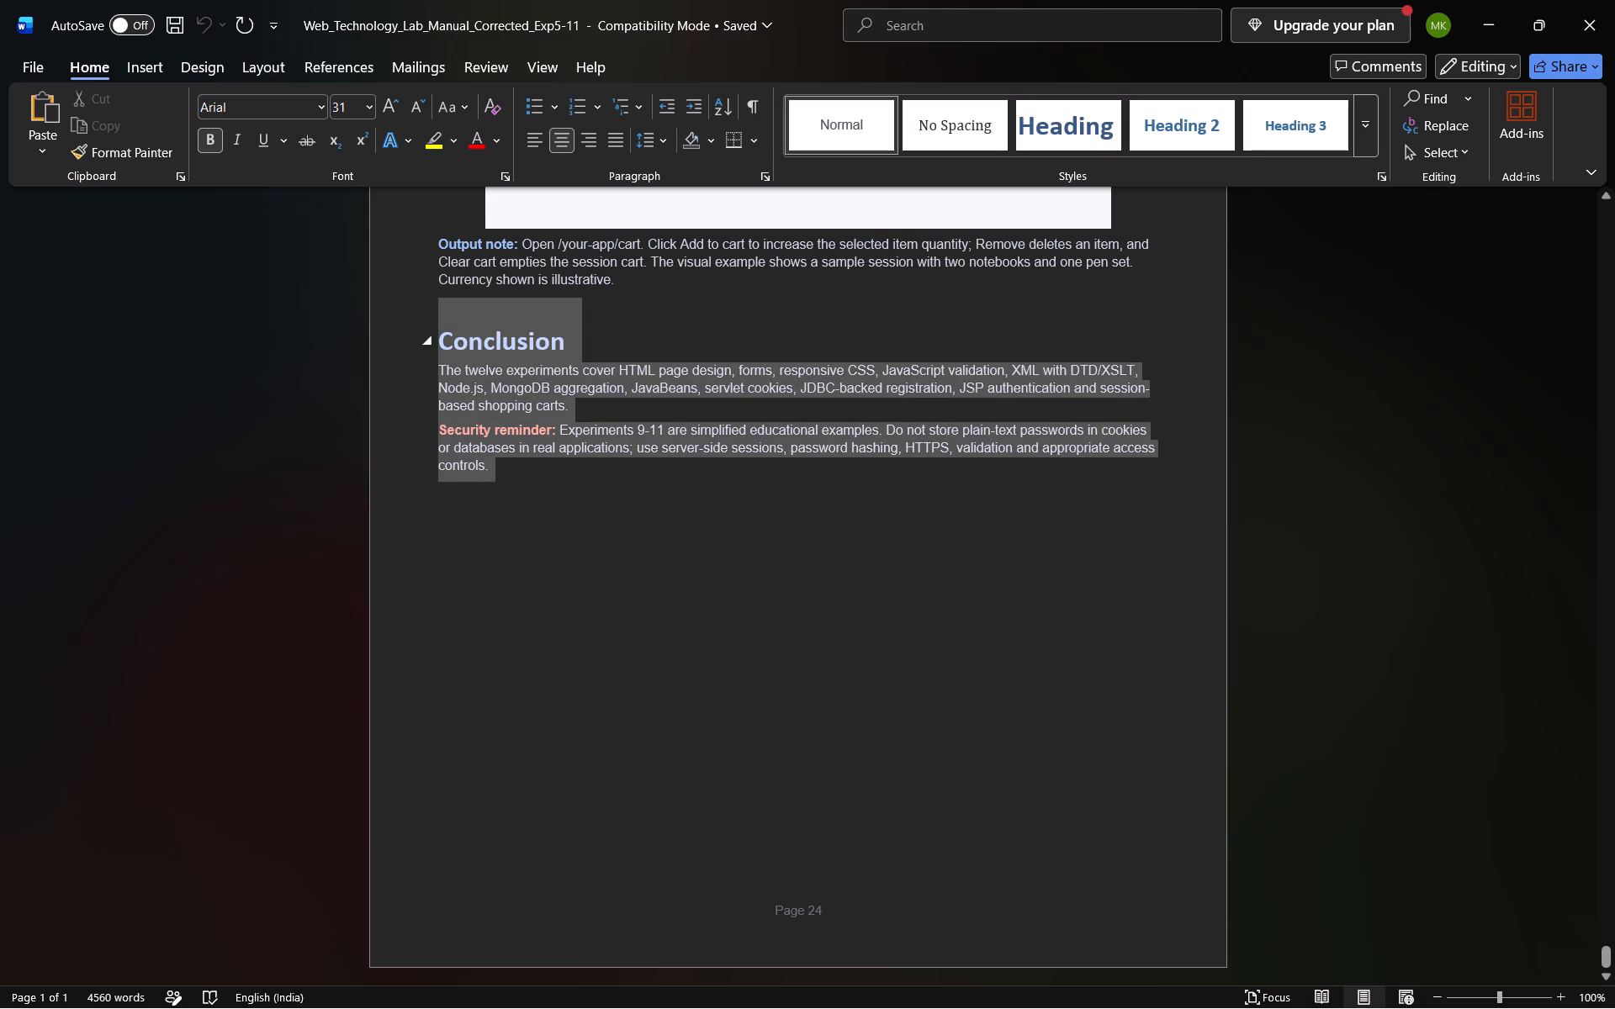
{"action": "left_click_drag", "start_coordinate": [430, 330], "coordinate": [441, 345]}
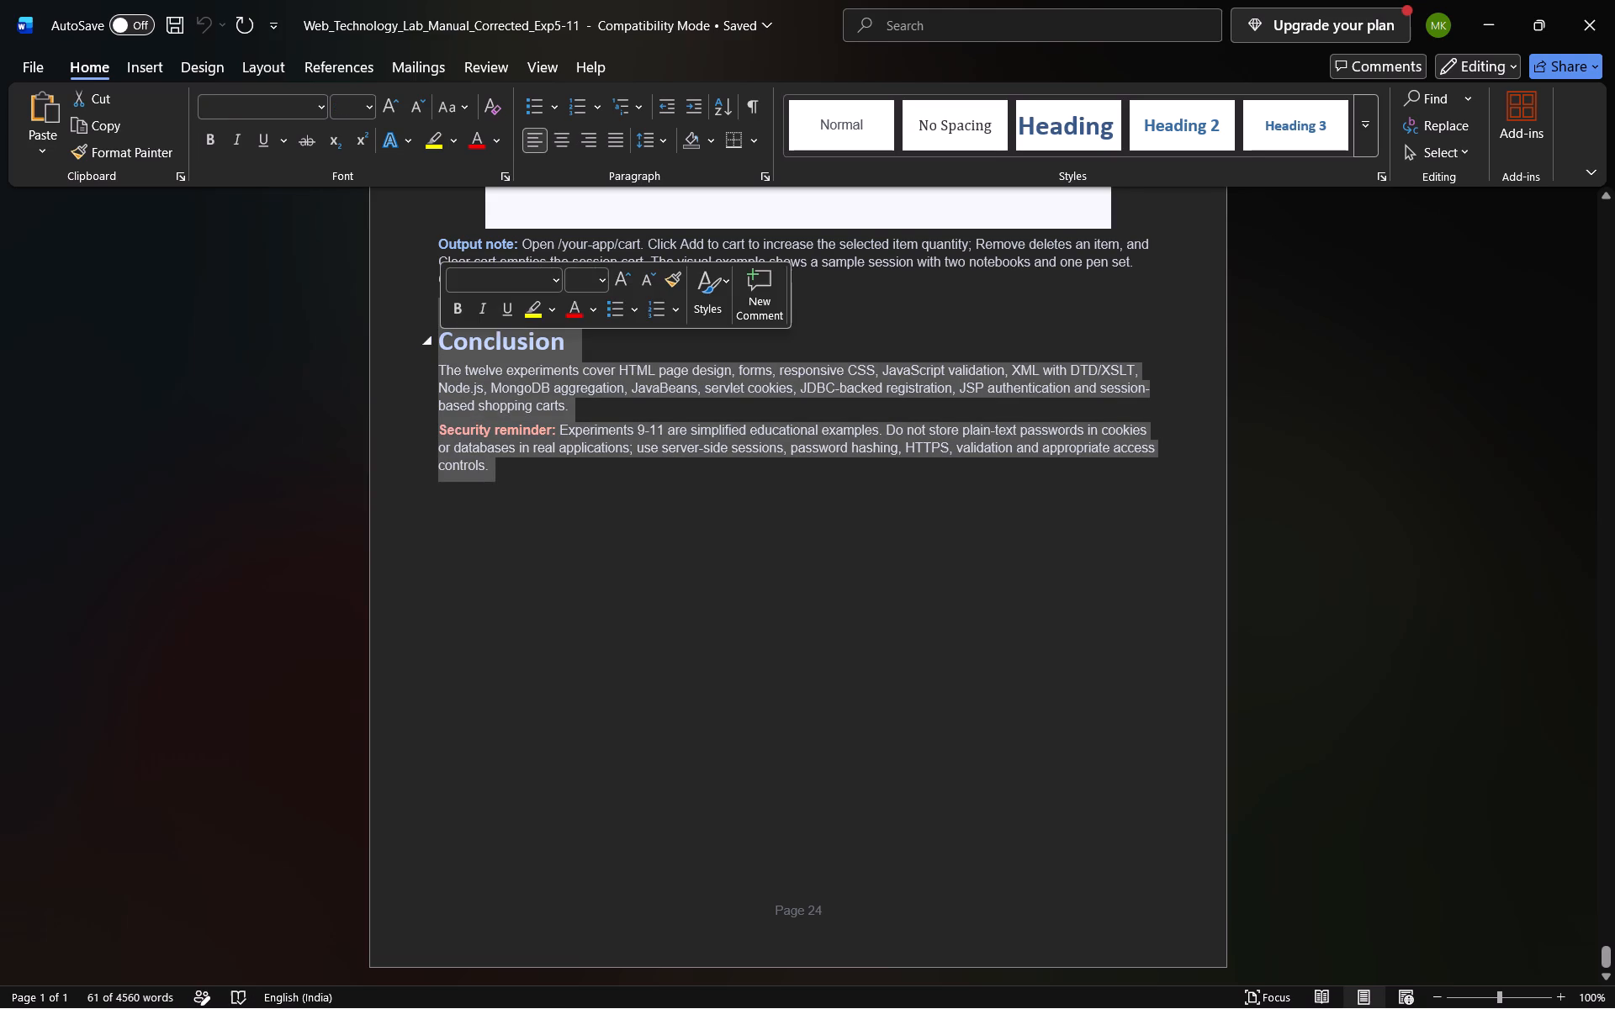
{"action": "key", "text": "BackSpace"}
Delete the Output note paragraph beneath Experiment 12's Simple Shopping Cart output image.
{"action": "scroll", "coordinate": [613, 388], "scroll_direction": "up", "scroll_amount": 2}
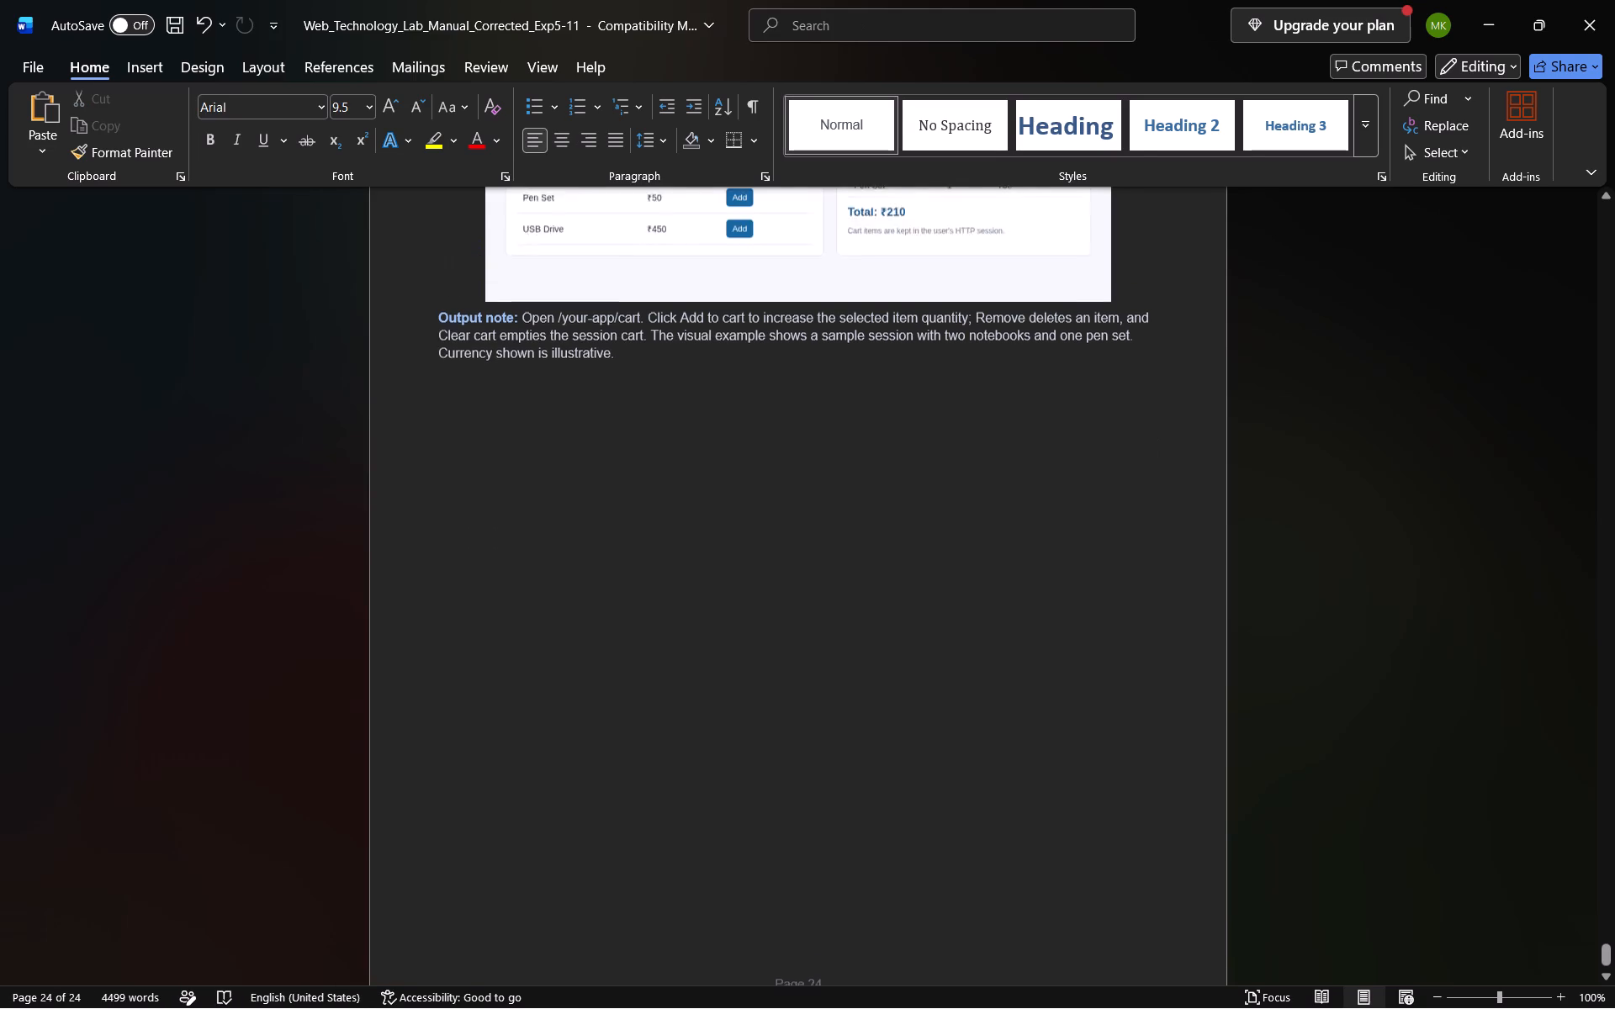
{"action": "scroll", "coordinate": [613, 388], "scroll_direction": "up", "scroll_amount": 1}
{"action": "left_click_drag", "start_coordinate": [627, 435], "coordinate": [469, 403]}
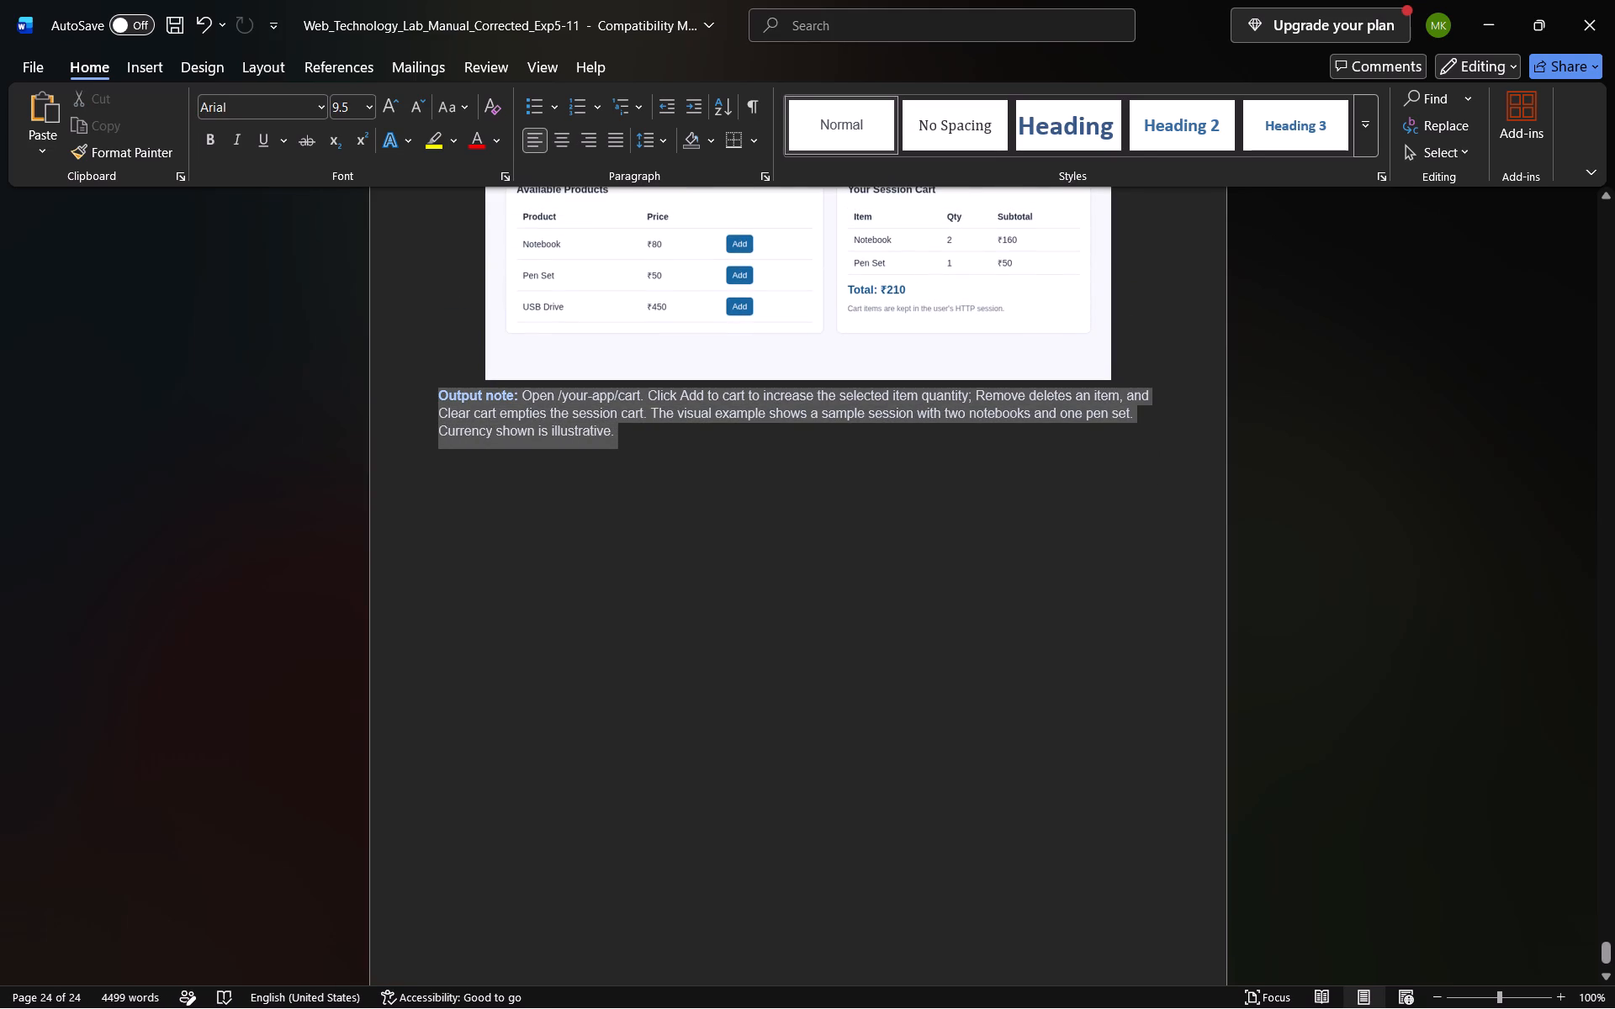
{"action": "left_click_drag", "start_coordinate": [469, 403], "coordinate": [434, 394]}
{"action": "key", "text": "BackSpace"}
Shorten the "Expected Output" heading above Experiment 12's Simple Shopping Cart image to "Output".
{"action": "scroll", "coordinate": [434, 394], "scroll_direction": "up", "scroll_amount": 11}
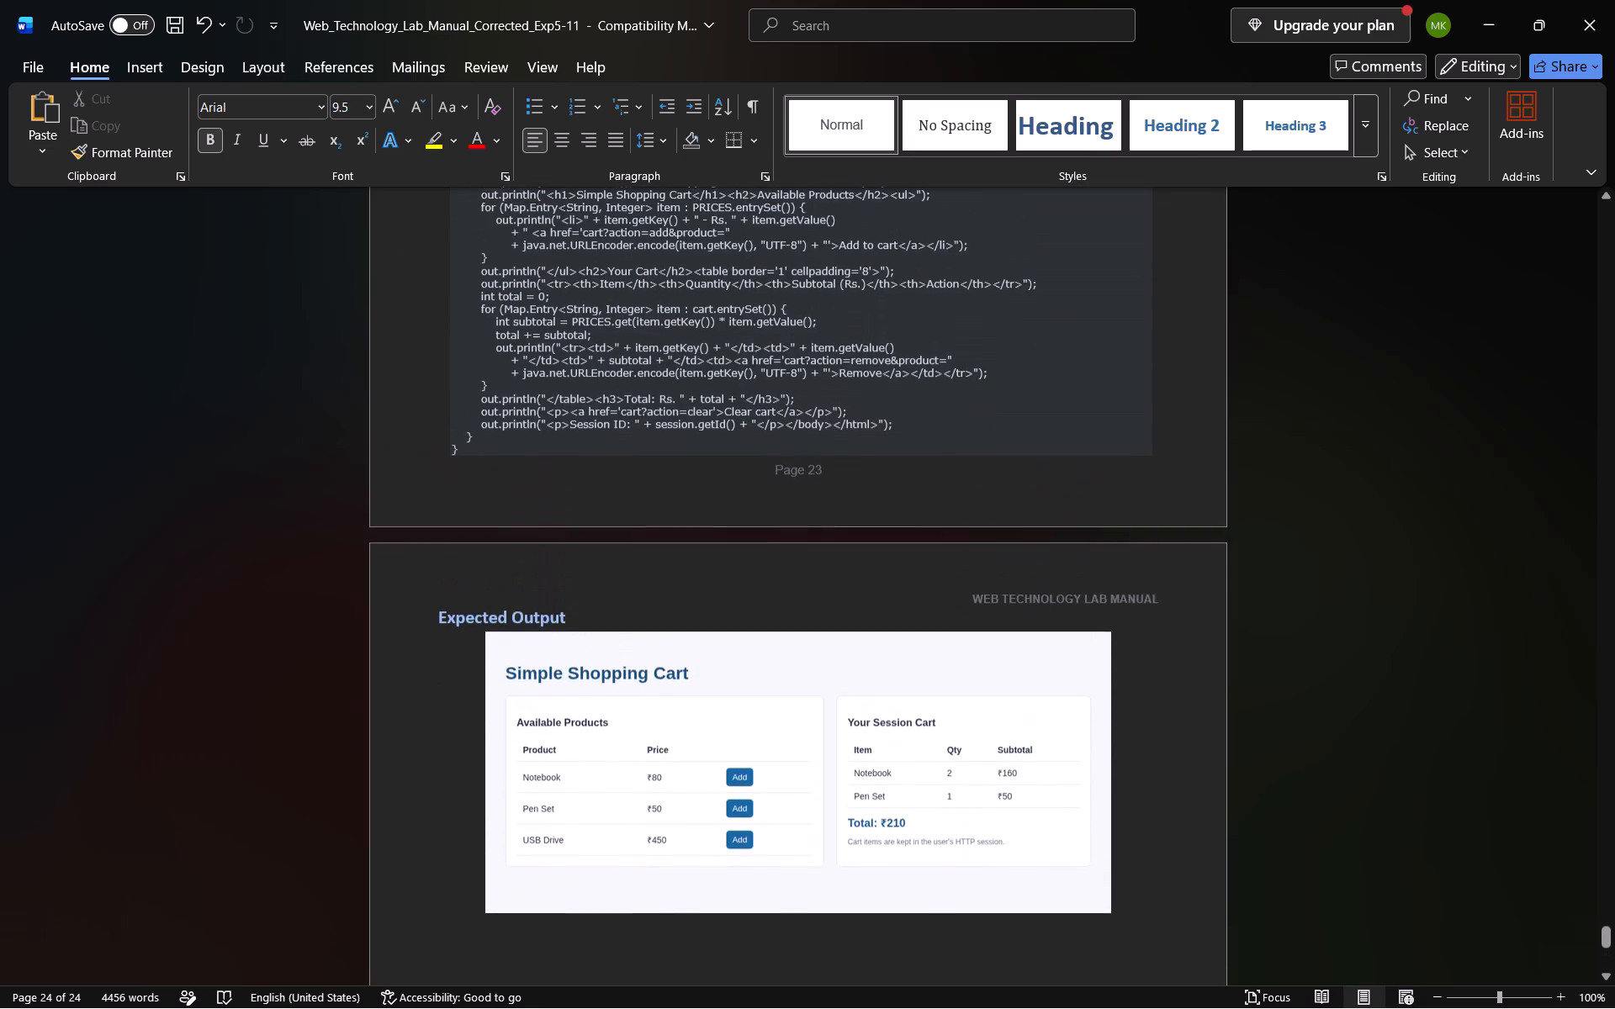
{"action": "scroll", "coordinate": [552, 423], "scroll_direction": "up", "scroll_amount": 12}
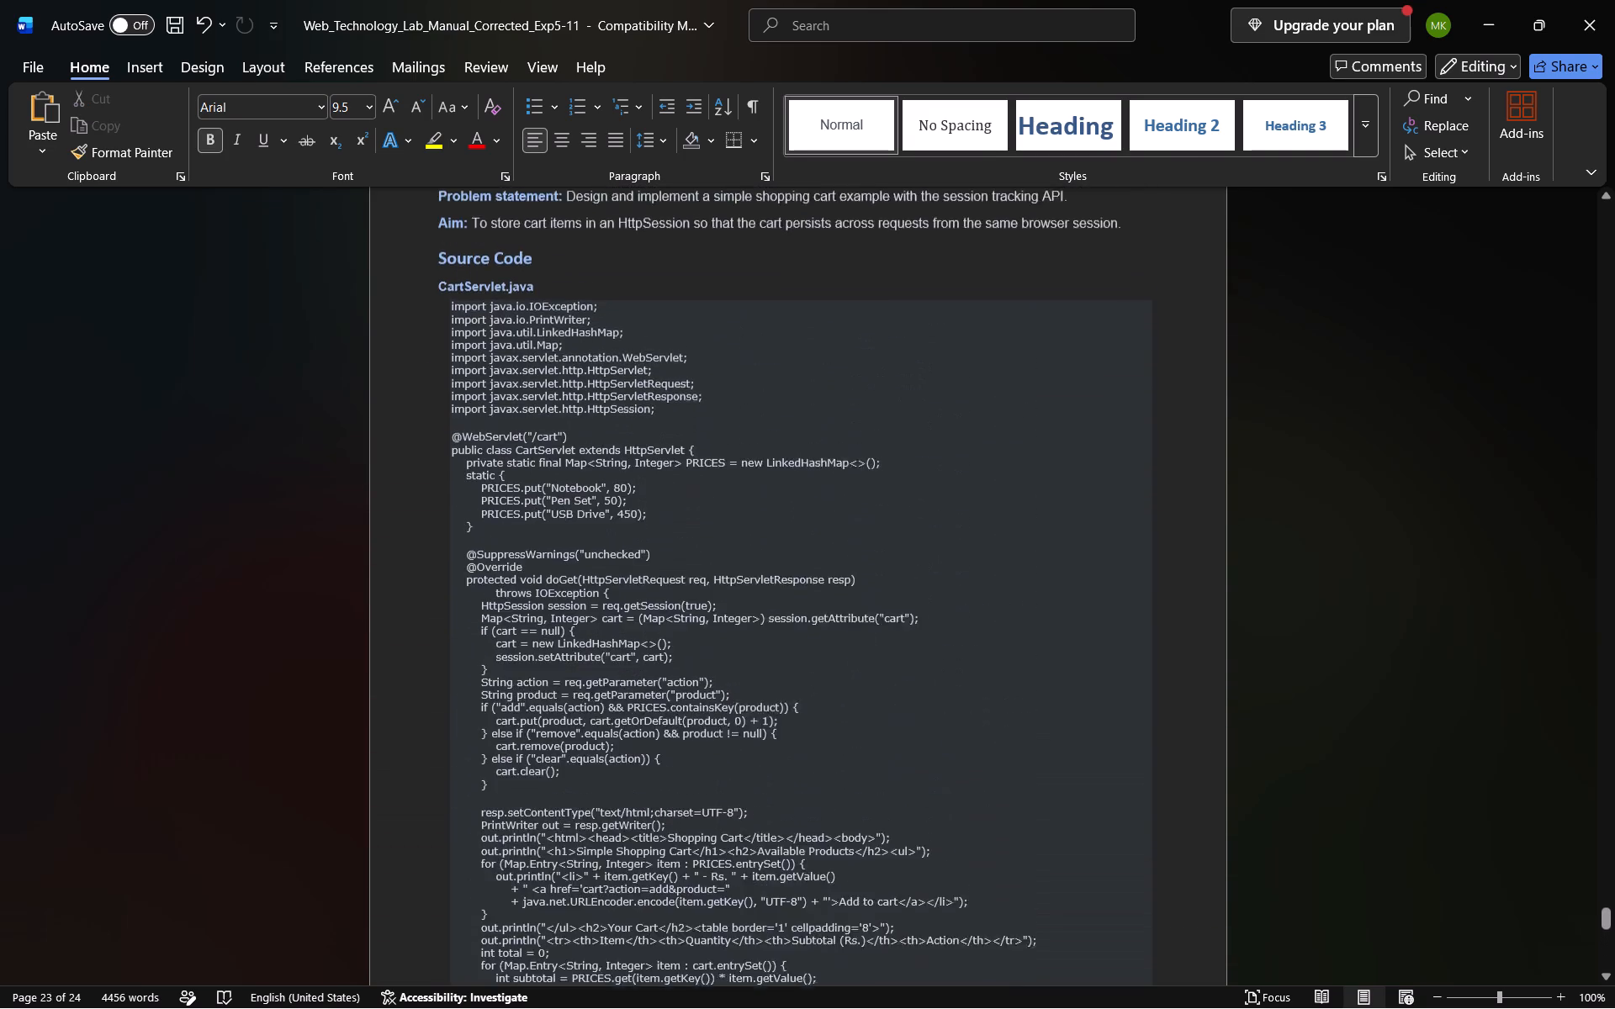
{"action": "scroll", "coordinate": [552, 423], "scroll_direction": "up", "scroll_amount": 5}
{"action": "scroll", "coordinate": [552, 423], "scroll_direction": "down", "scroll_amount": 20}
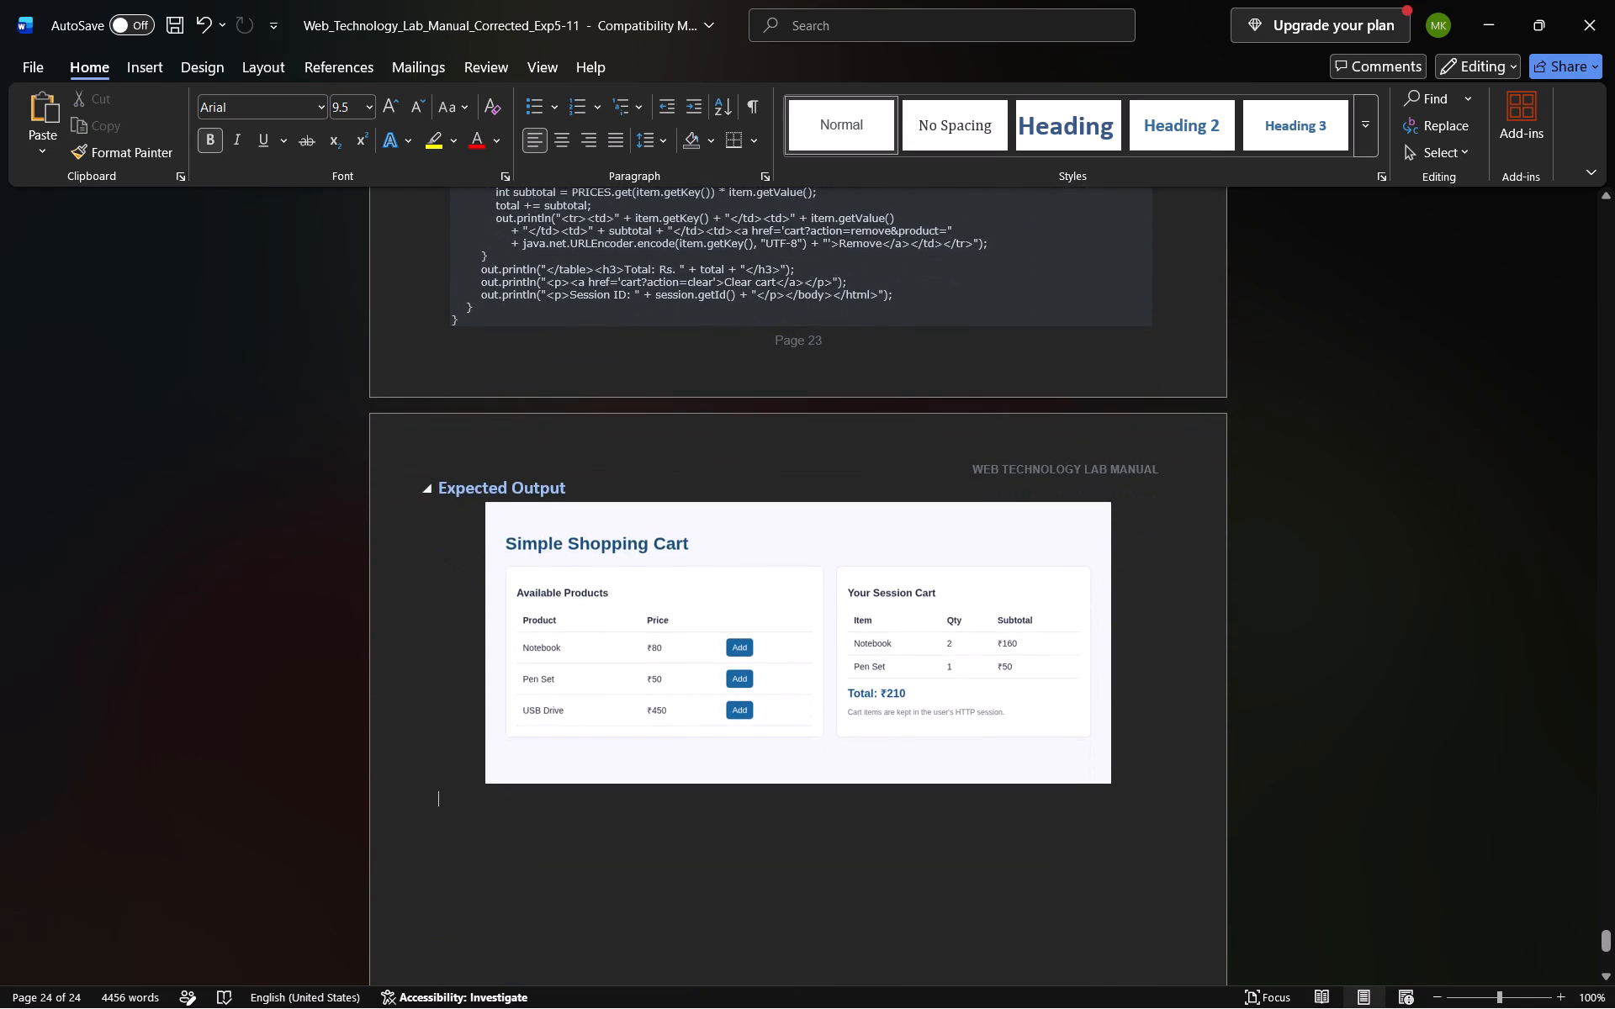
{"action": "left_click", "coordinate": [510, 485]}
{"action": "key", "text": "BackSpace"}
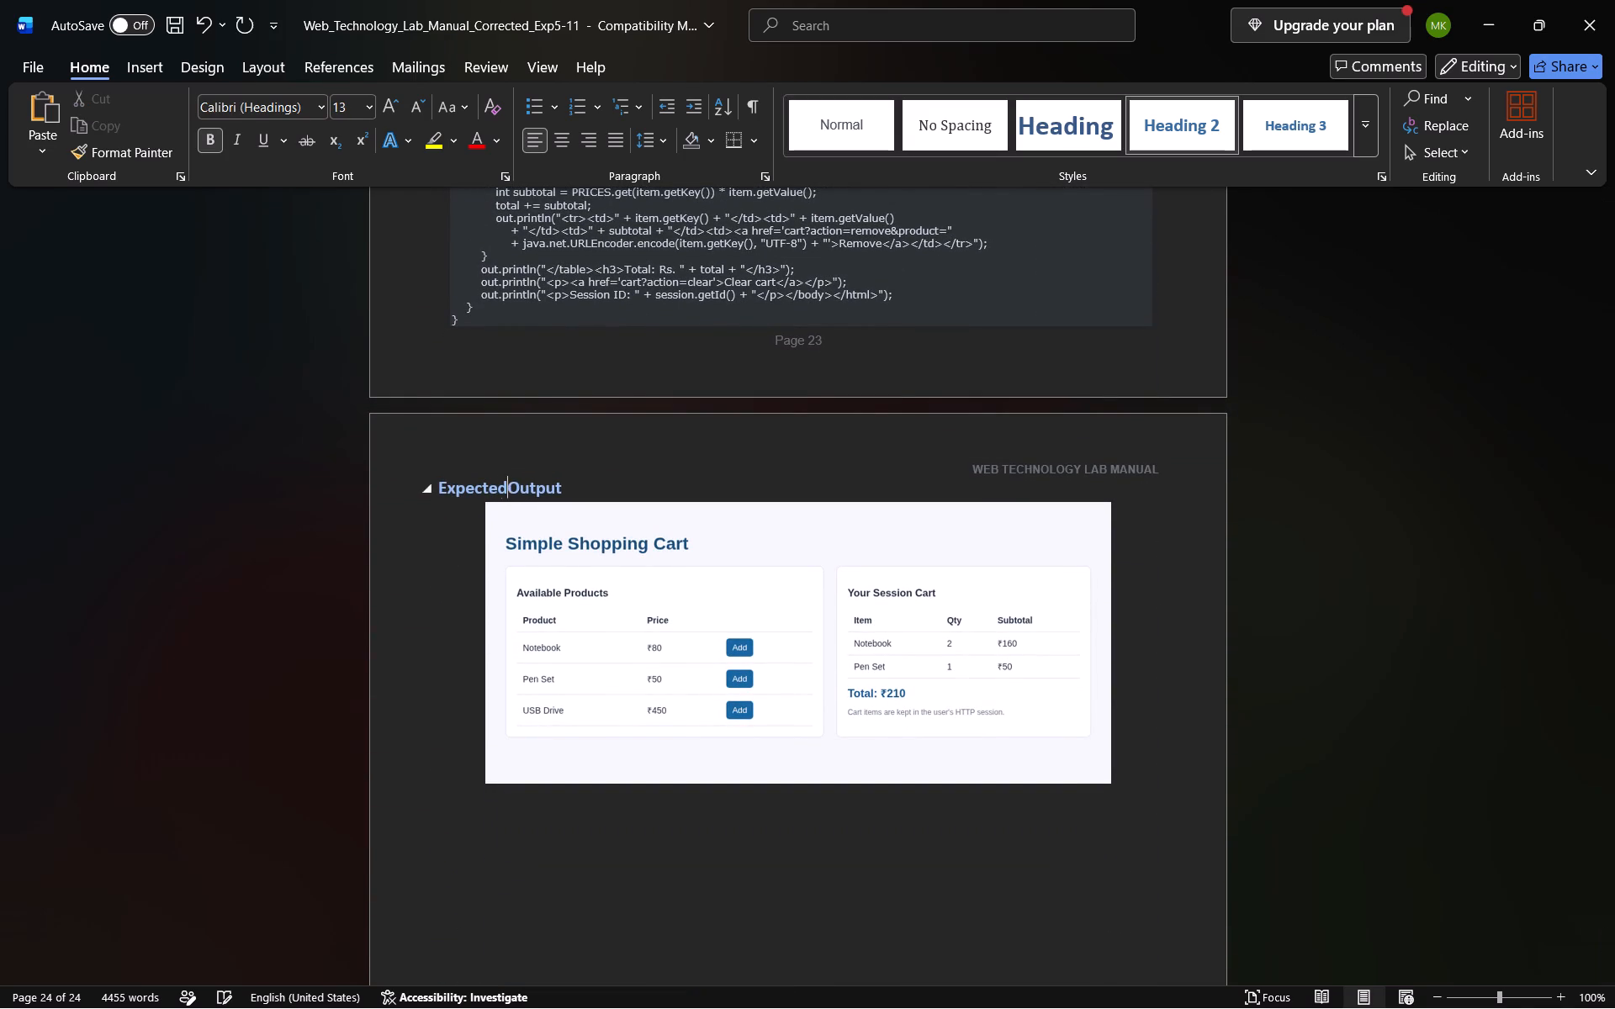
{"action": "key", "text": "BackSpace"}
{"action": "key", "text": "BackSpace"}
{"action": "key", "text": "BackSpace"}
{"action": "key", "text": "BackSpace"}
{"action": "key", "text": "BackSpace"}
{"action": "key", "text": "BackSpace"}
{"action": "key", "text": "BackSpace"}
{"action": "key", "text": "BackSpace"}
Delete the Aim line between the problem statement and source code of Experiment 12, Shopping Cart Using Session Tracking API.
{"action": "scroll", "coordinate": [577, 456], "scroll_direction": "up", "scroll_amount": 19}
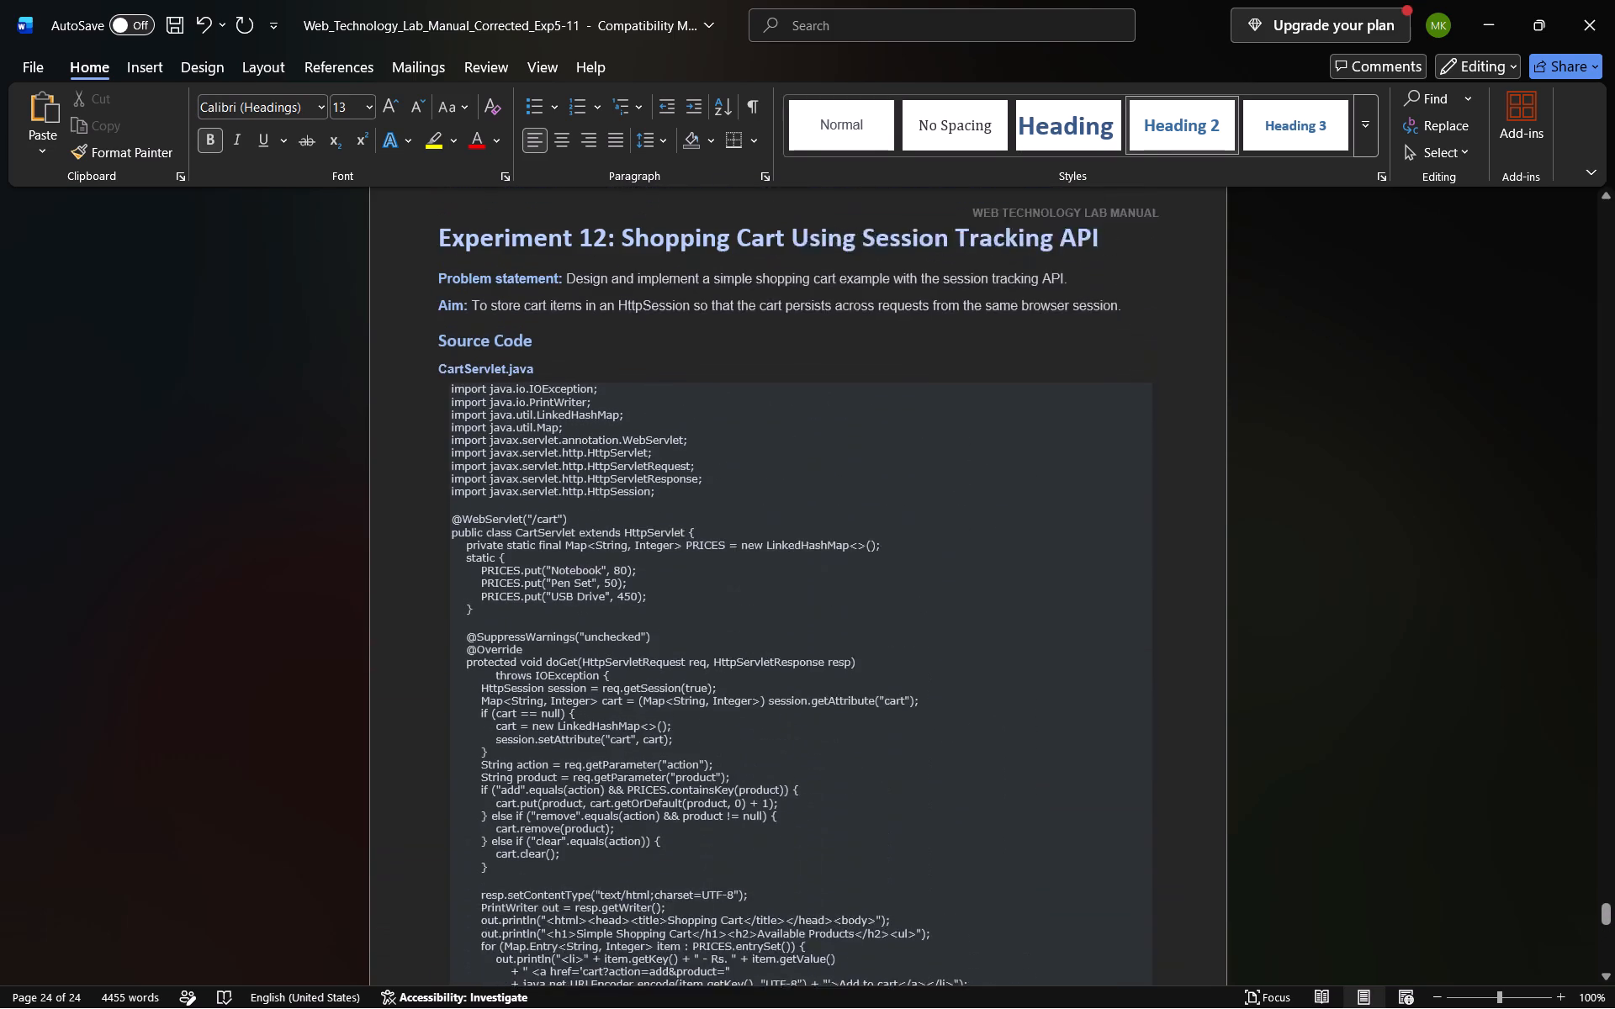
{"action": "scroll", "coordinate": [622, 446], "scroll_direction": "up", "scroll_amount": 2}
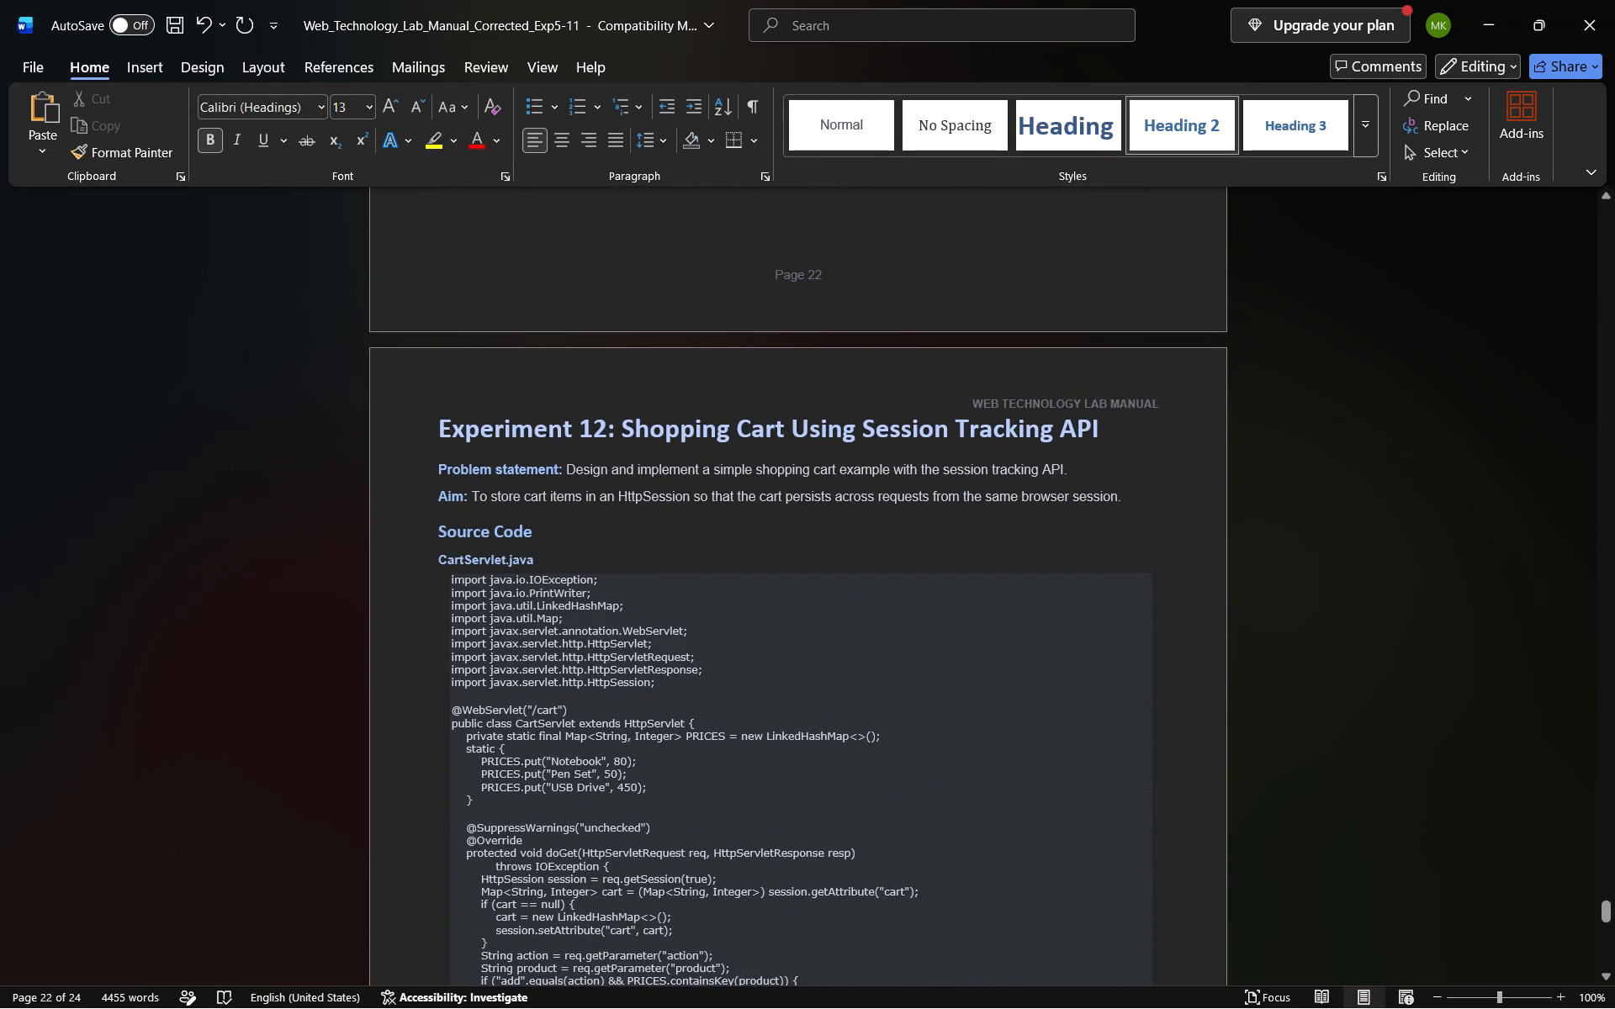
{"action": "left_click_drag", "start_coordinate": [1125, 498], "coordinate": [1130, 473]}
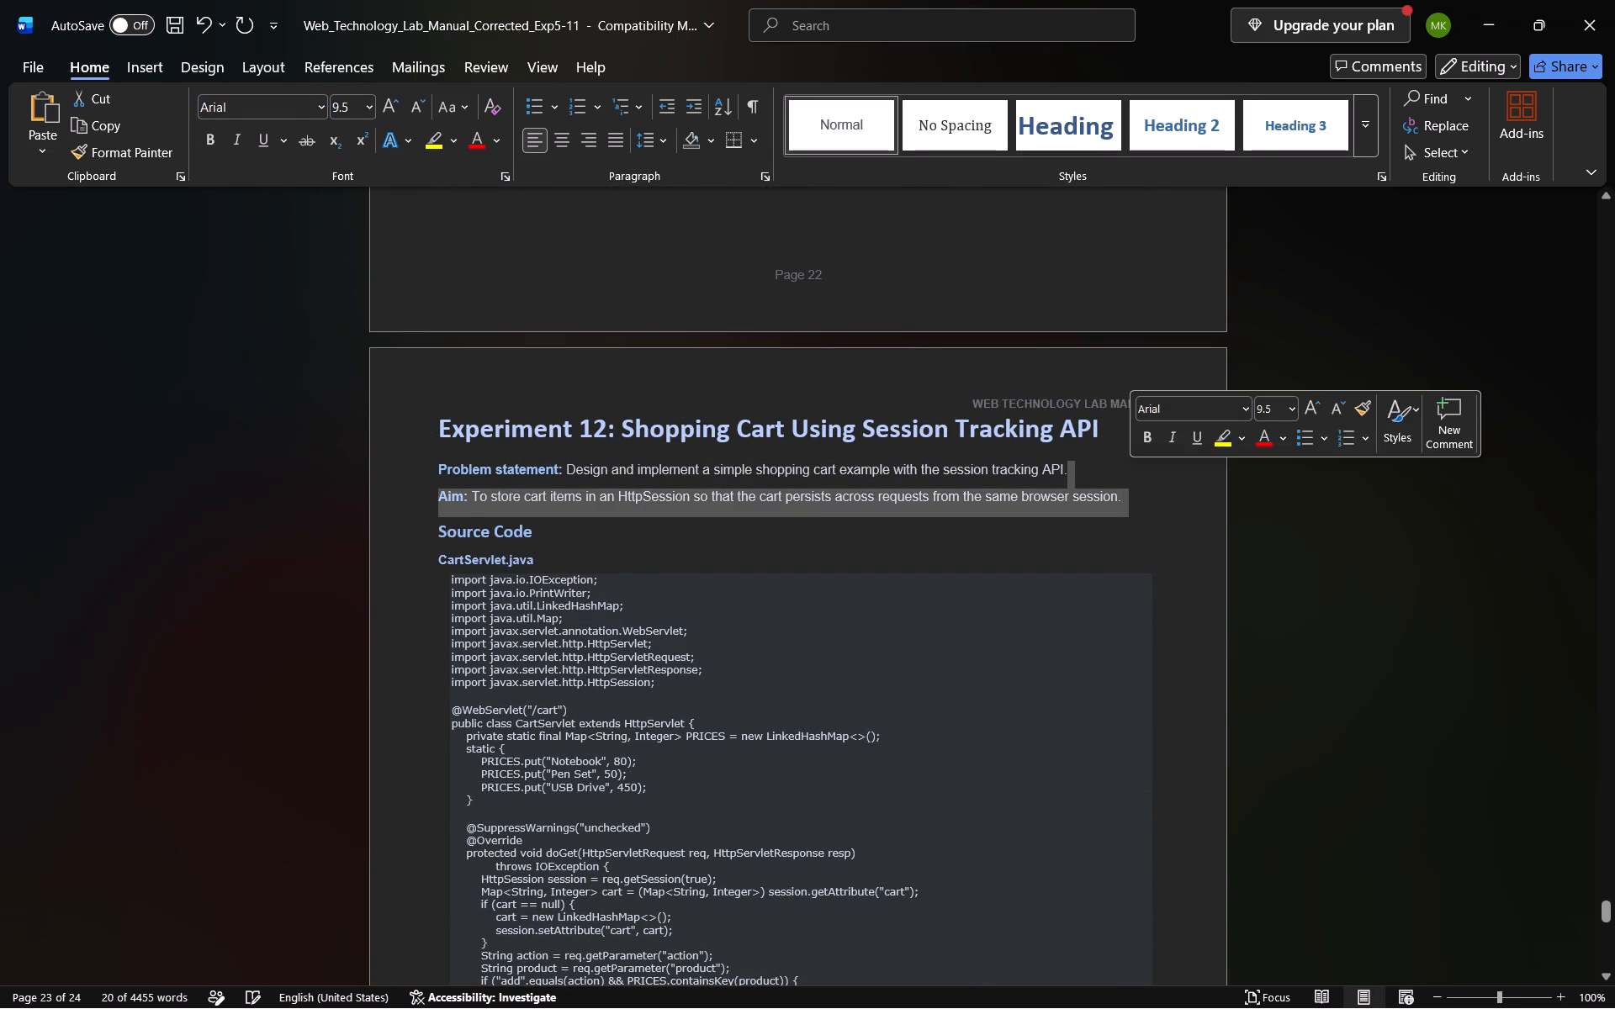
{"action": "key", "text": "BackSpace"}
Delete the Output note paragraph beneath Experiment 11's JSP Registration and Database Login output image.
{"action": "scroll", "coordinate": [1066, 479], "scroll_direction": "up", "scroll_amount": 6}
{"action": "scroll", "coordinate": [1066, 479], "scroll_direction": "down", "scroll_amount": 12}
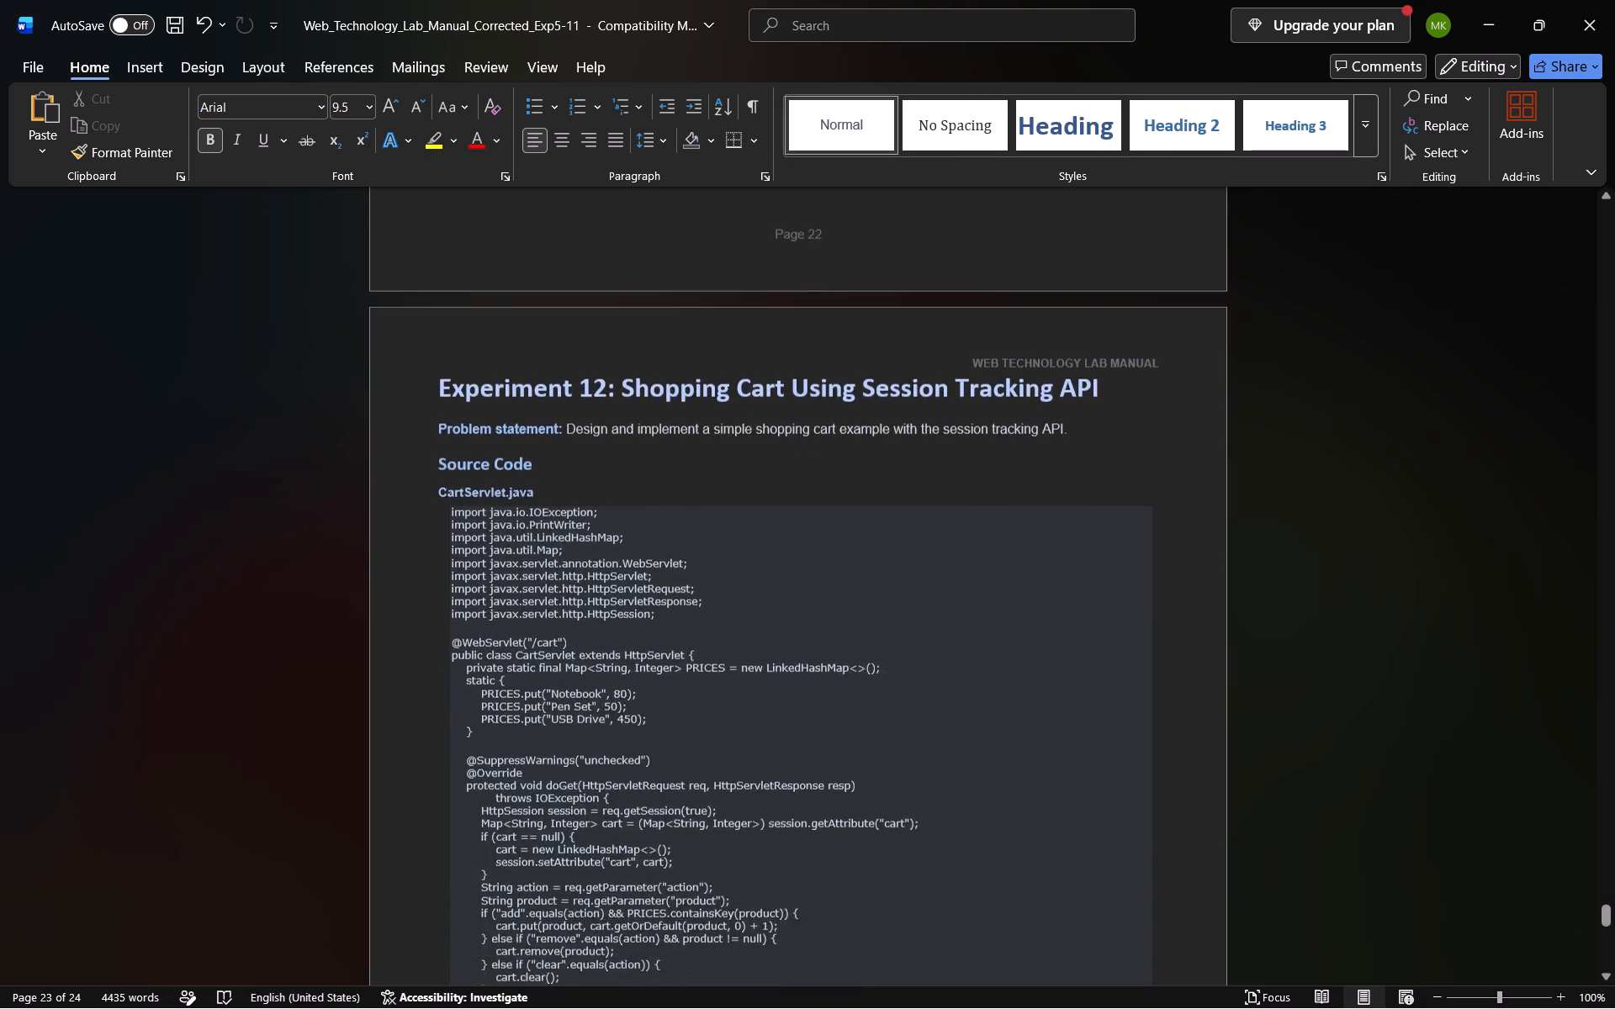
{"action": "scroll", "coordinate": [1066, 479], "scroll_direction": "down", "scroll_amount": 10}
{"action": "scroll", "coordinate": [1066, 479], "scroll_direction": "up", "scroll_amount": 20}
{"action": "scroll", "coordinate": [1066, 479], "scroll_direction": "up", "scroll_amount": 1}
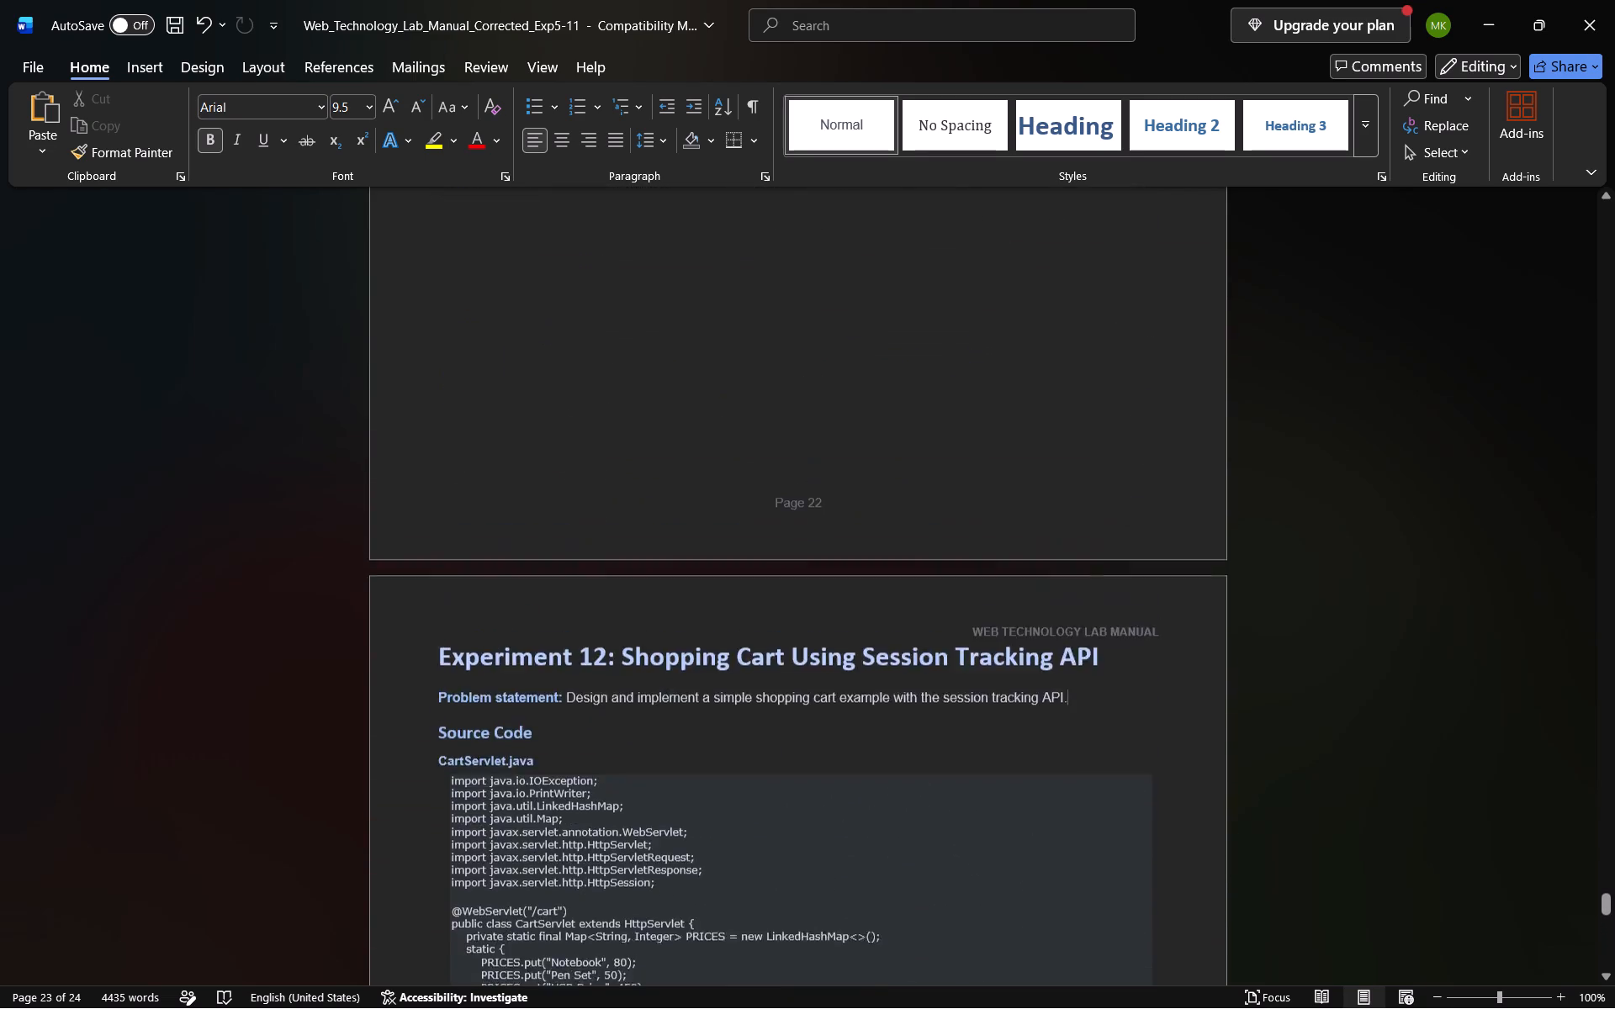
{"action": "scroll", "coordinate": [1066, 479], "scroll_direction": "up", "scroll_amount": 8}
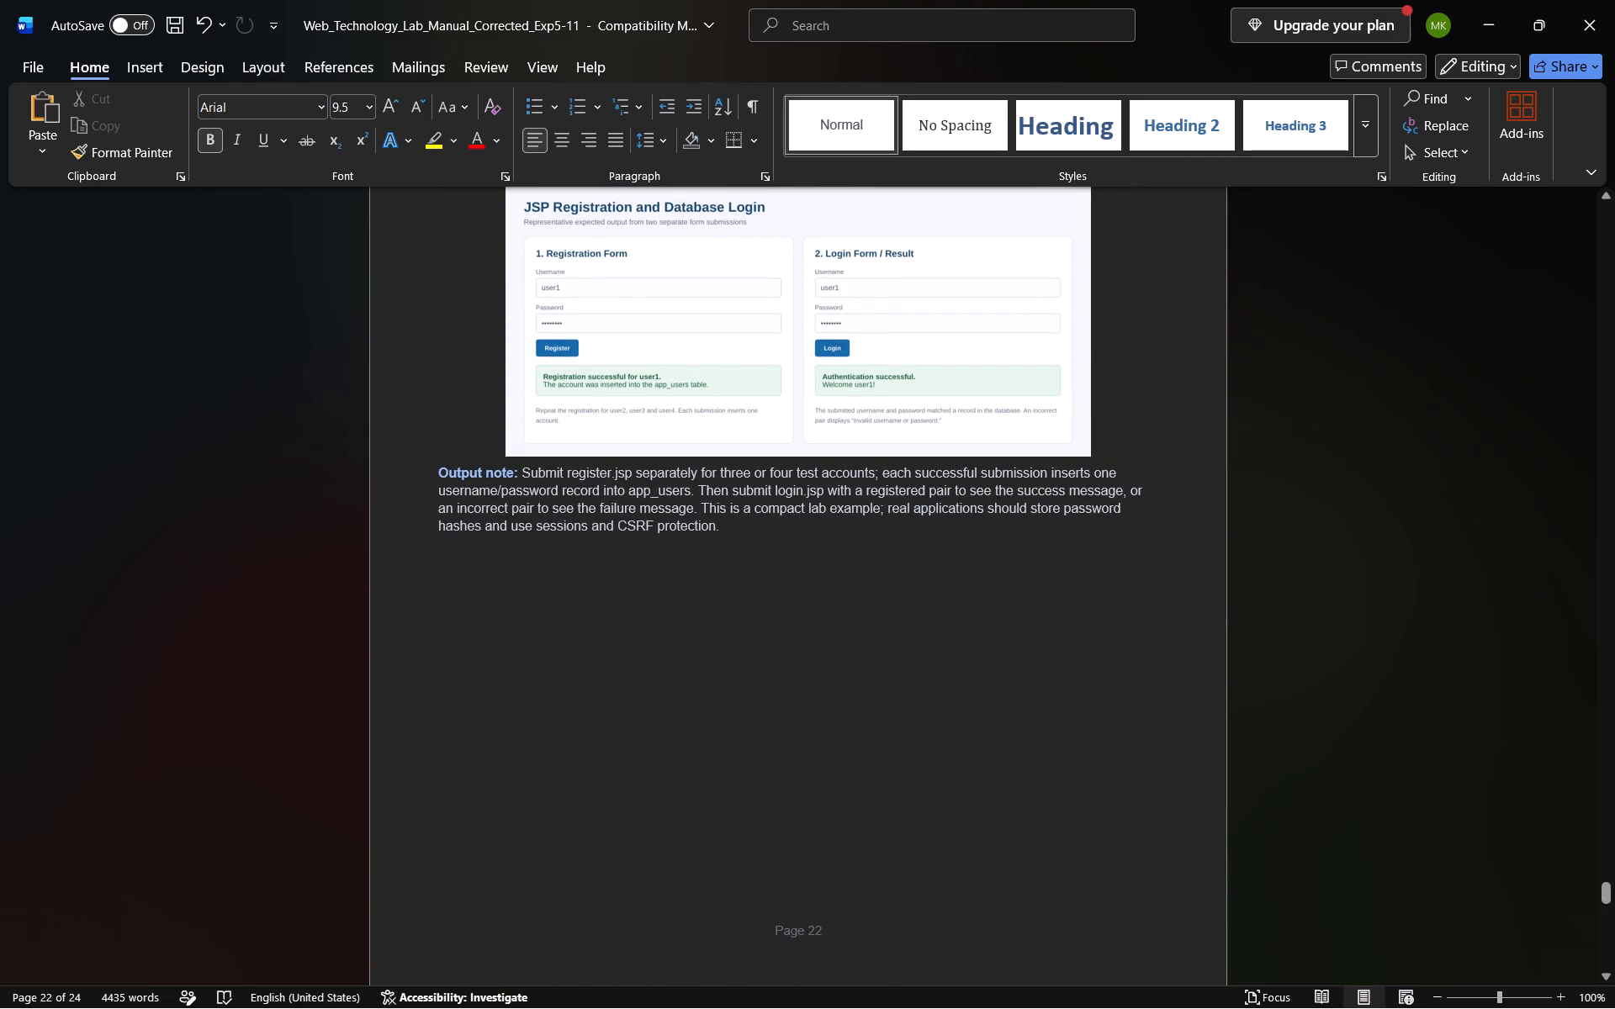
{"action": "left_click_drag", "start_coordinate": [743, 527], "coordinate": [434, 468]}
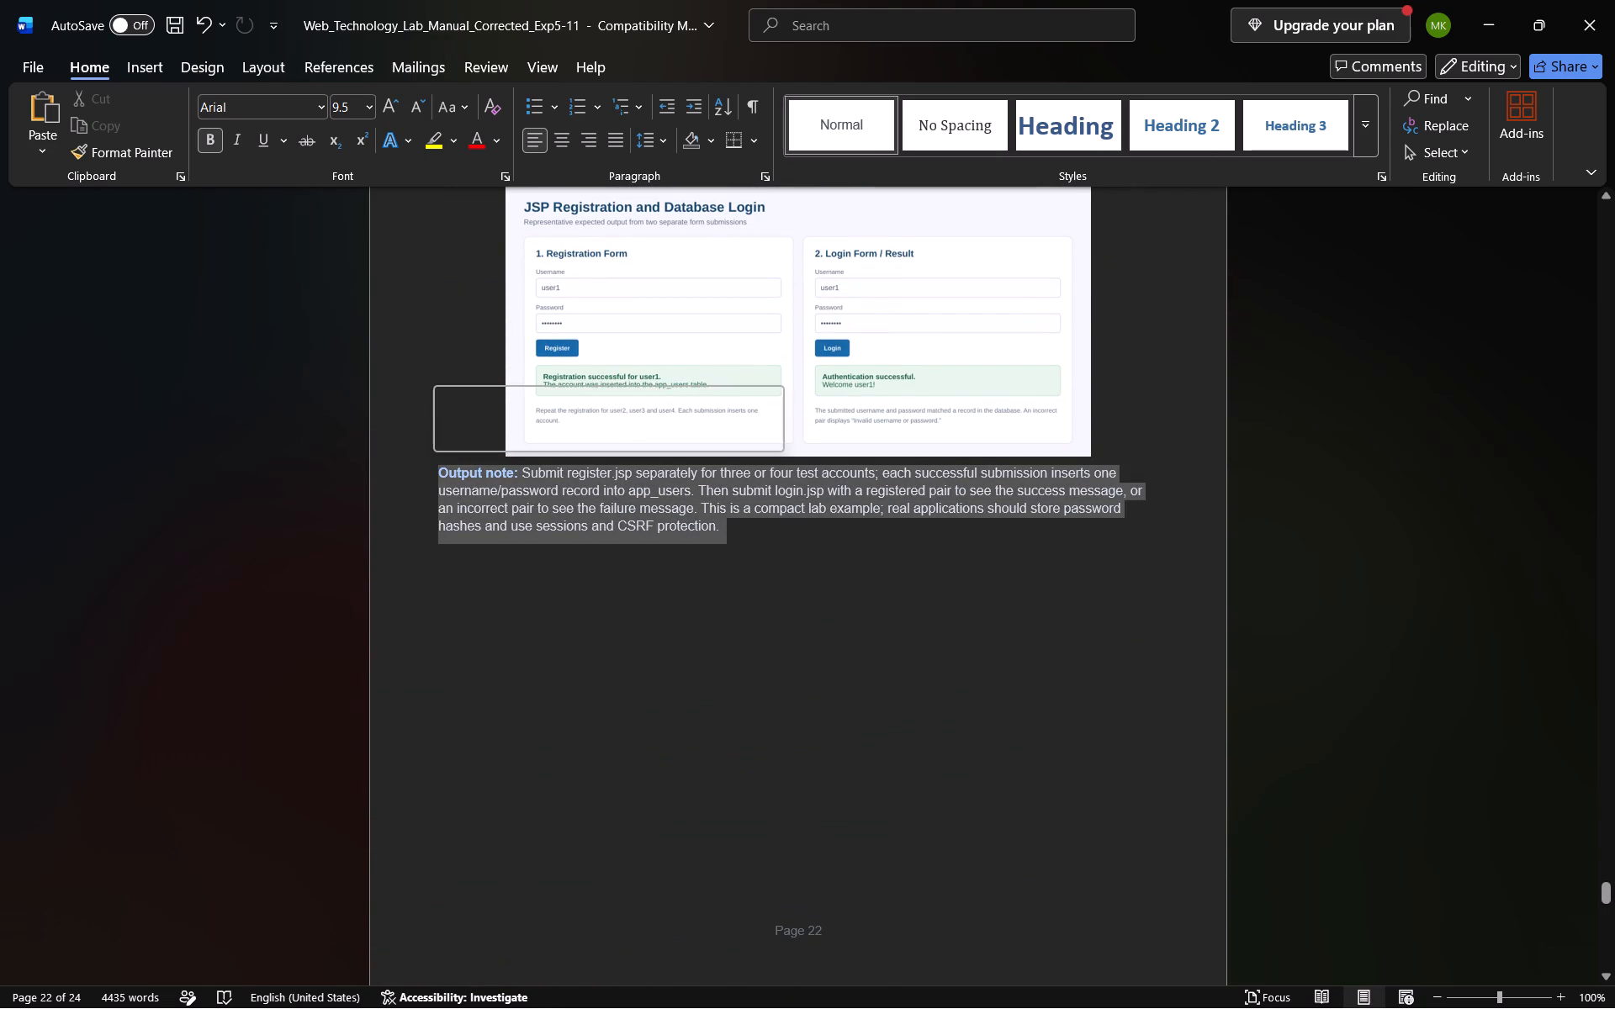
{"action": "key", "text": "BackSpace"}
Shorten the "Expected Output" heading above Experiment 11's JSP Registration and Database Login image to "Output".
{"action": "scroll", "coordinate": [434, 468], "scroll_direction": "up", "scroll_amount": 6}
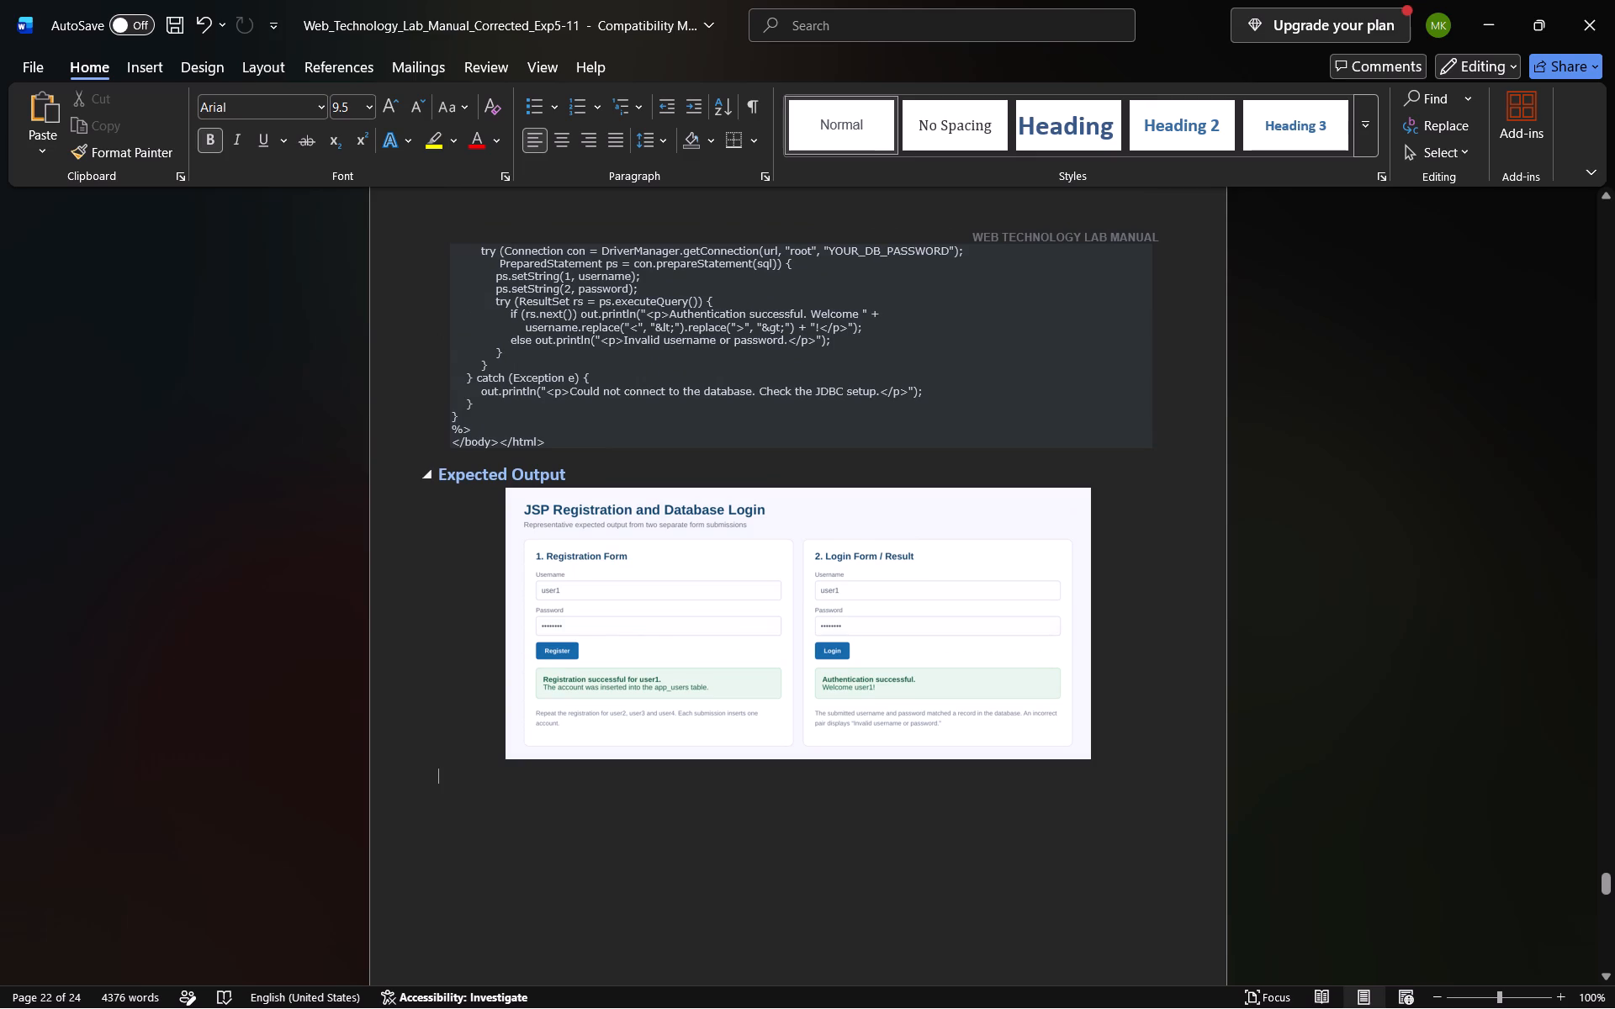
{"action": "left_click", "coordinate": [514, 478]}
{"action": "key", "text": "BackSpace"}
{"action": "key", "text": "BackSpace"}
{"action": "key", "text": "BackSpace"}
{"action": "key", "text": "BackSpace"}
{"action": "key", "text": "BackSpace"}
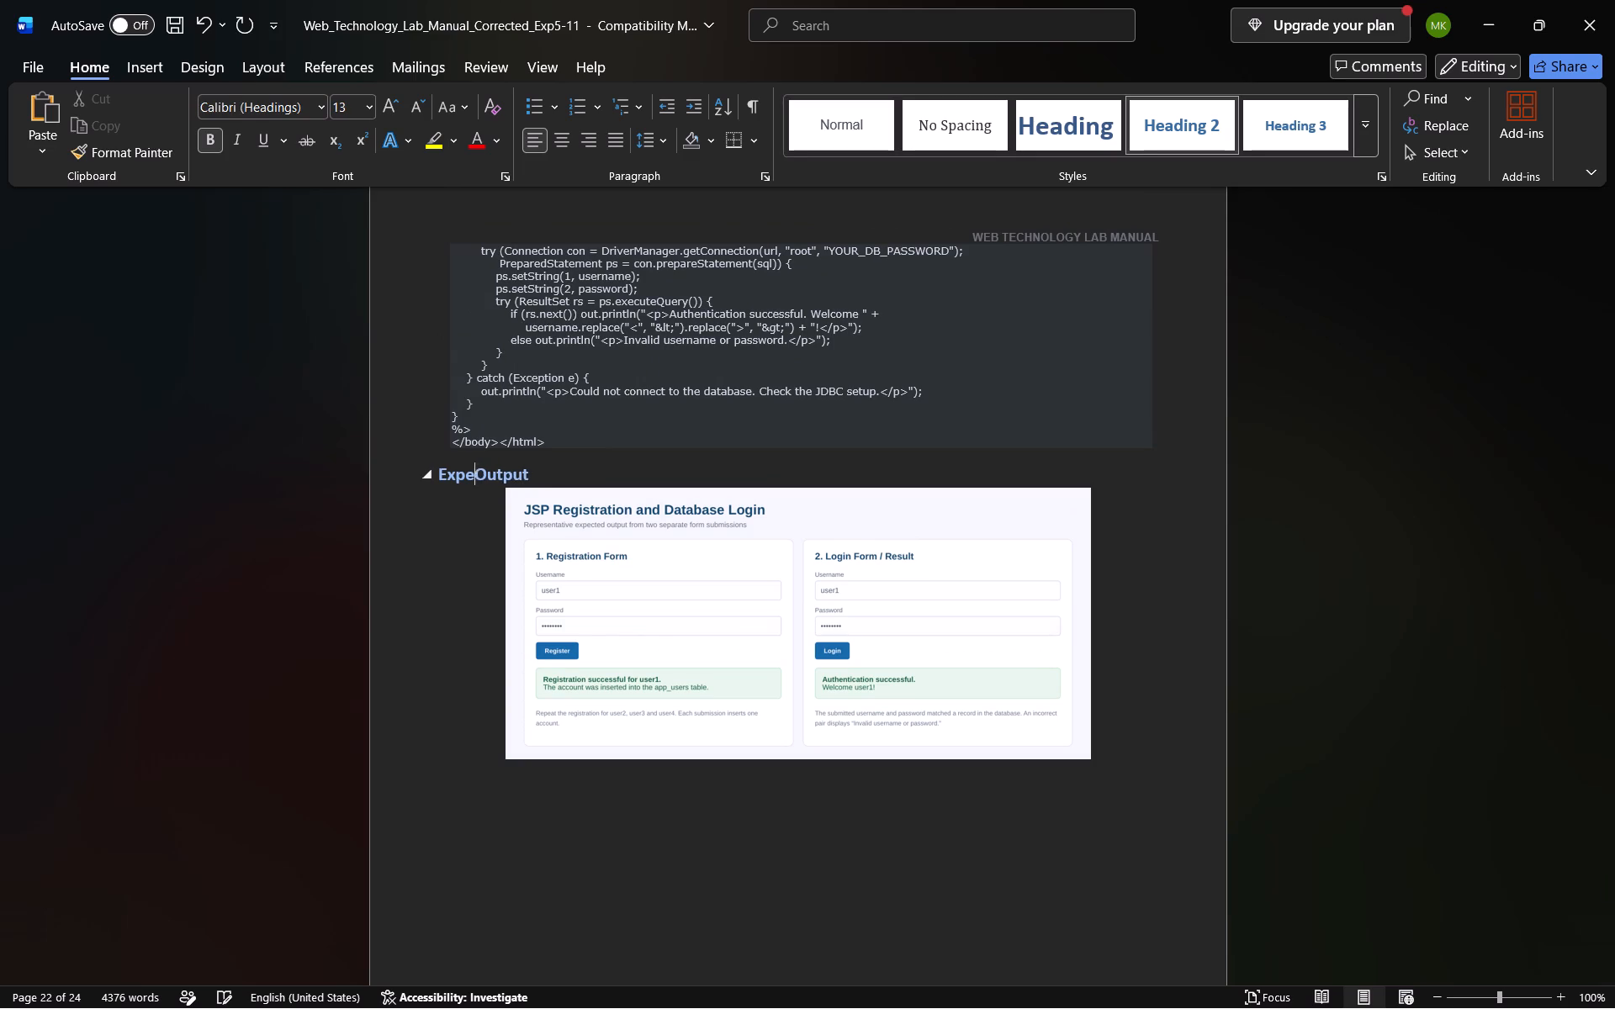
{"action": "key", "text": "BackSpace"}
{"action": "key", "text": "BackSpace"}
{"action": "key", "text": "BackSpace"}
{"action": "key", "text": "BackSpace"}
Delete the Aim line between the problem statement and source code of Experiment 11, JSP Registration and Database-Based Login.
{"action": "scroll", "coordinate": [514, 478], "scroll_direction": "up", "scroll_amount": 5}
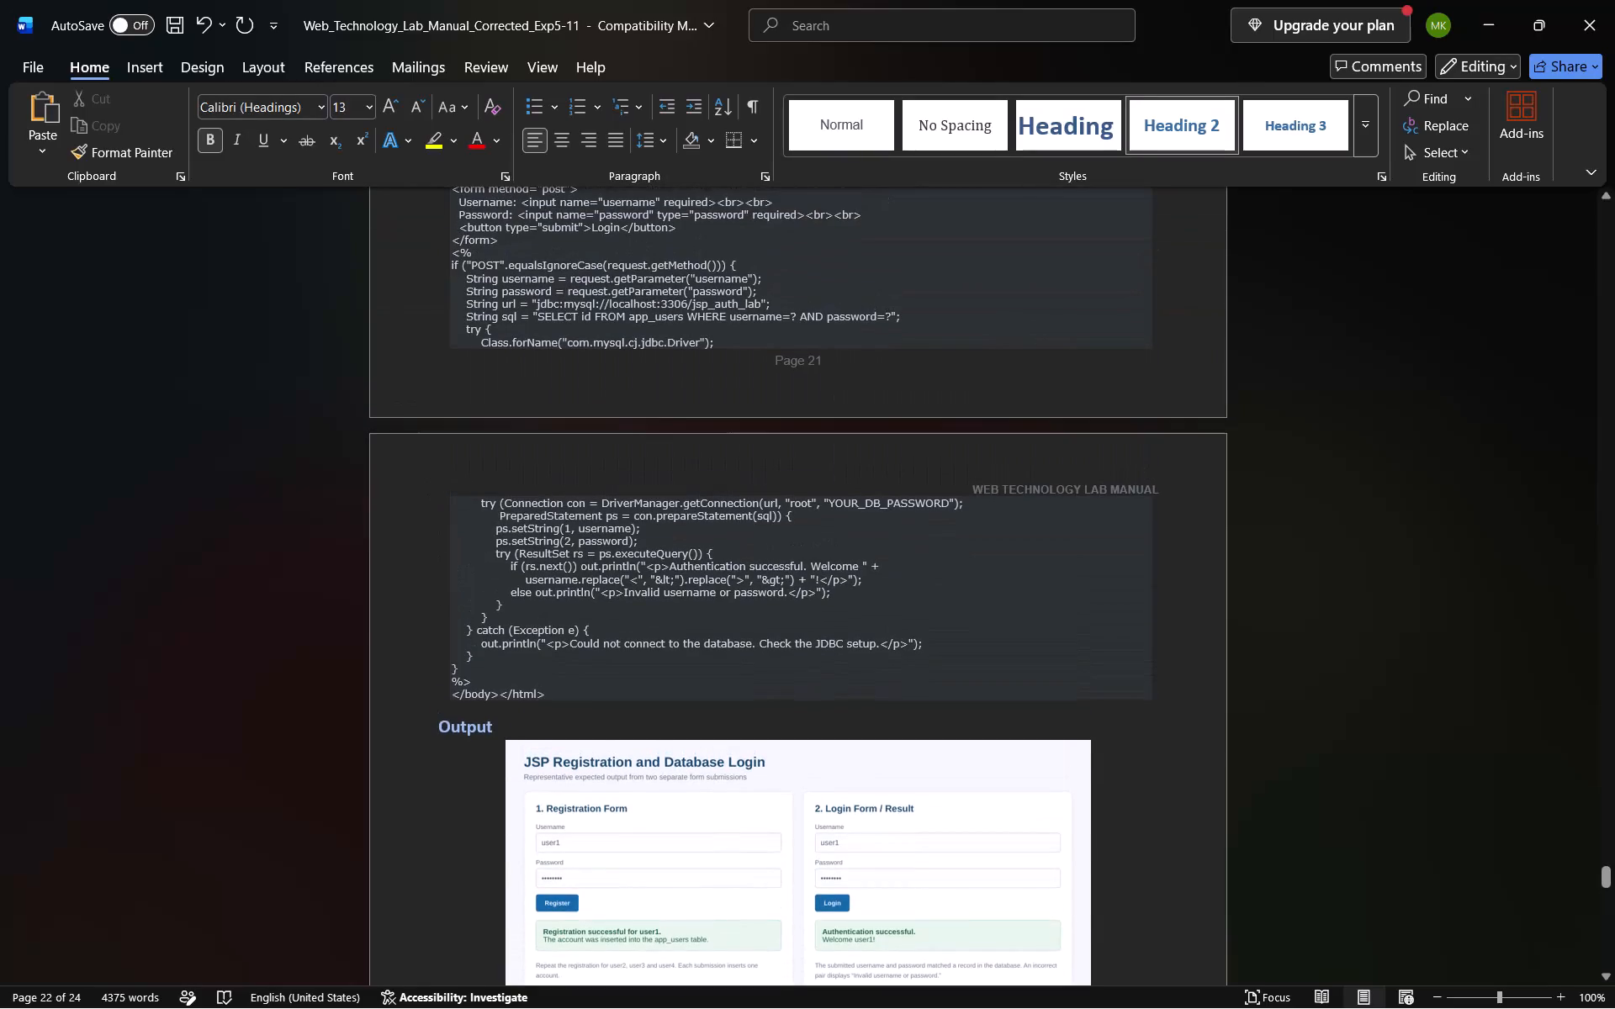
{"action": "scroll", "coordinate": [514, 478], "scroll_direction": "up", "scroll_amount": 18}
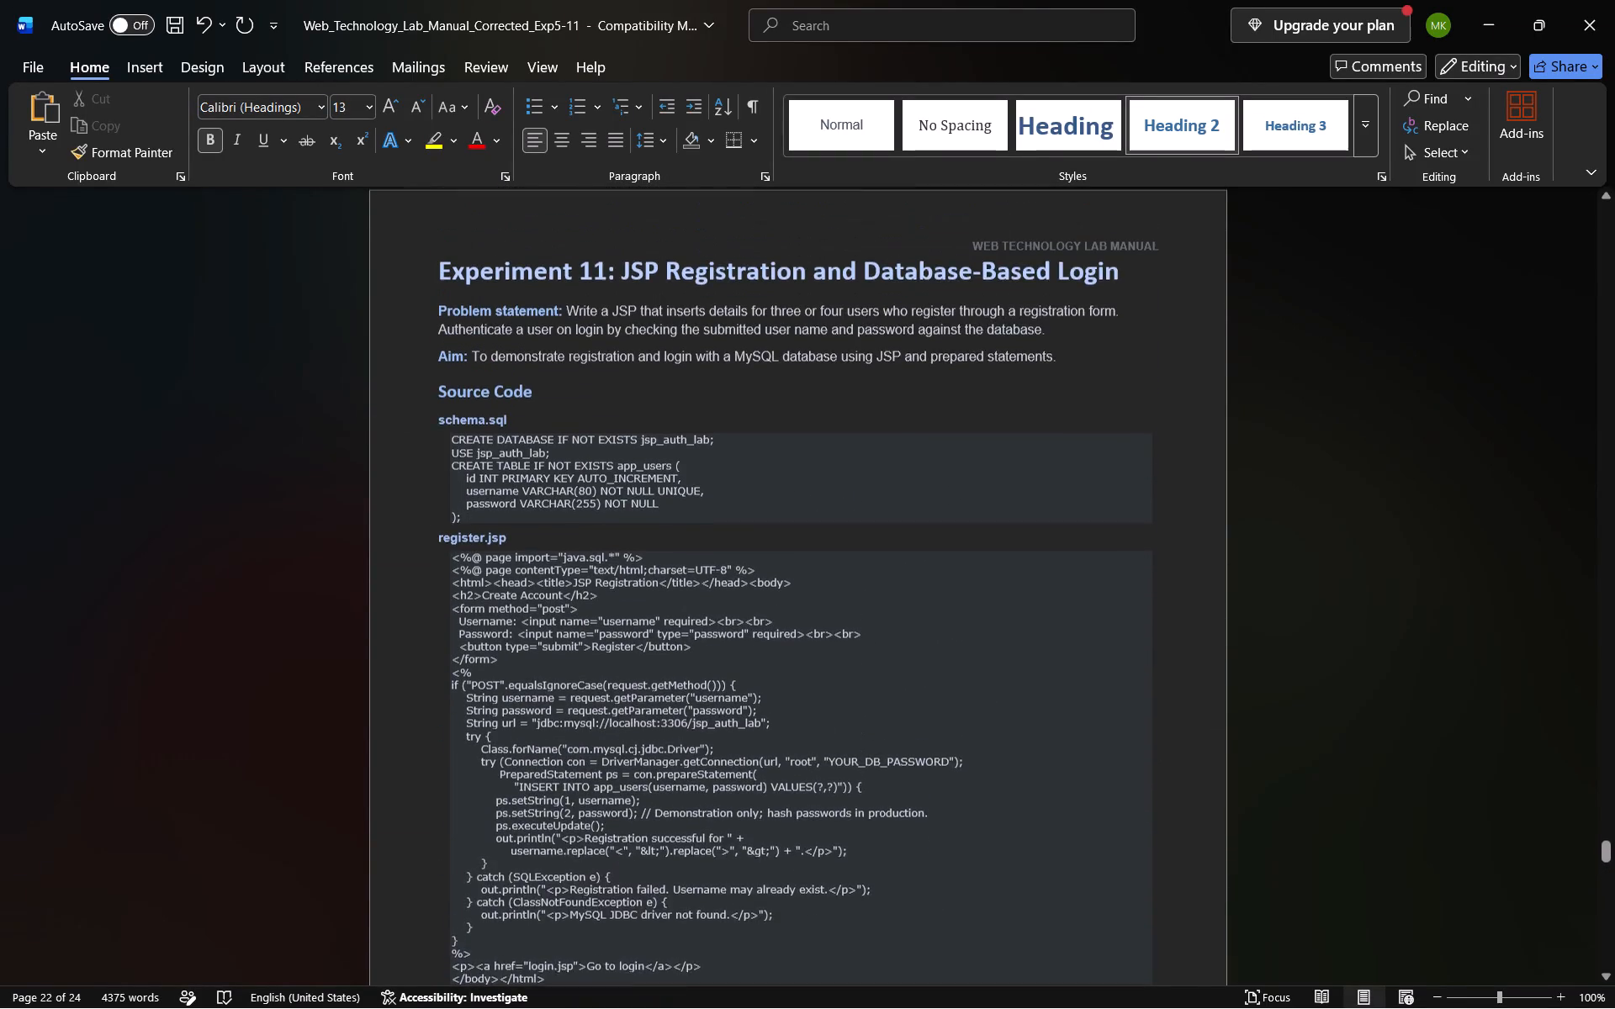
{"action": "scroll", "coordinate": [564, 441], "scroll_direction": "up", "scroll_amount": 1}
{"action": "left_click_drag", "start_coordinate": [1063, 436], "coordinate": [1064, 436]}
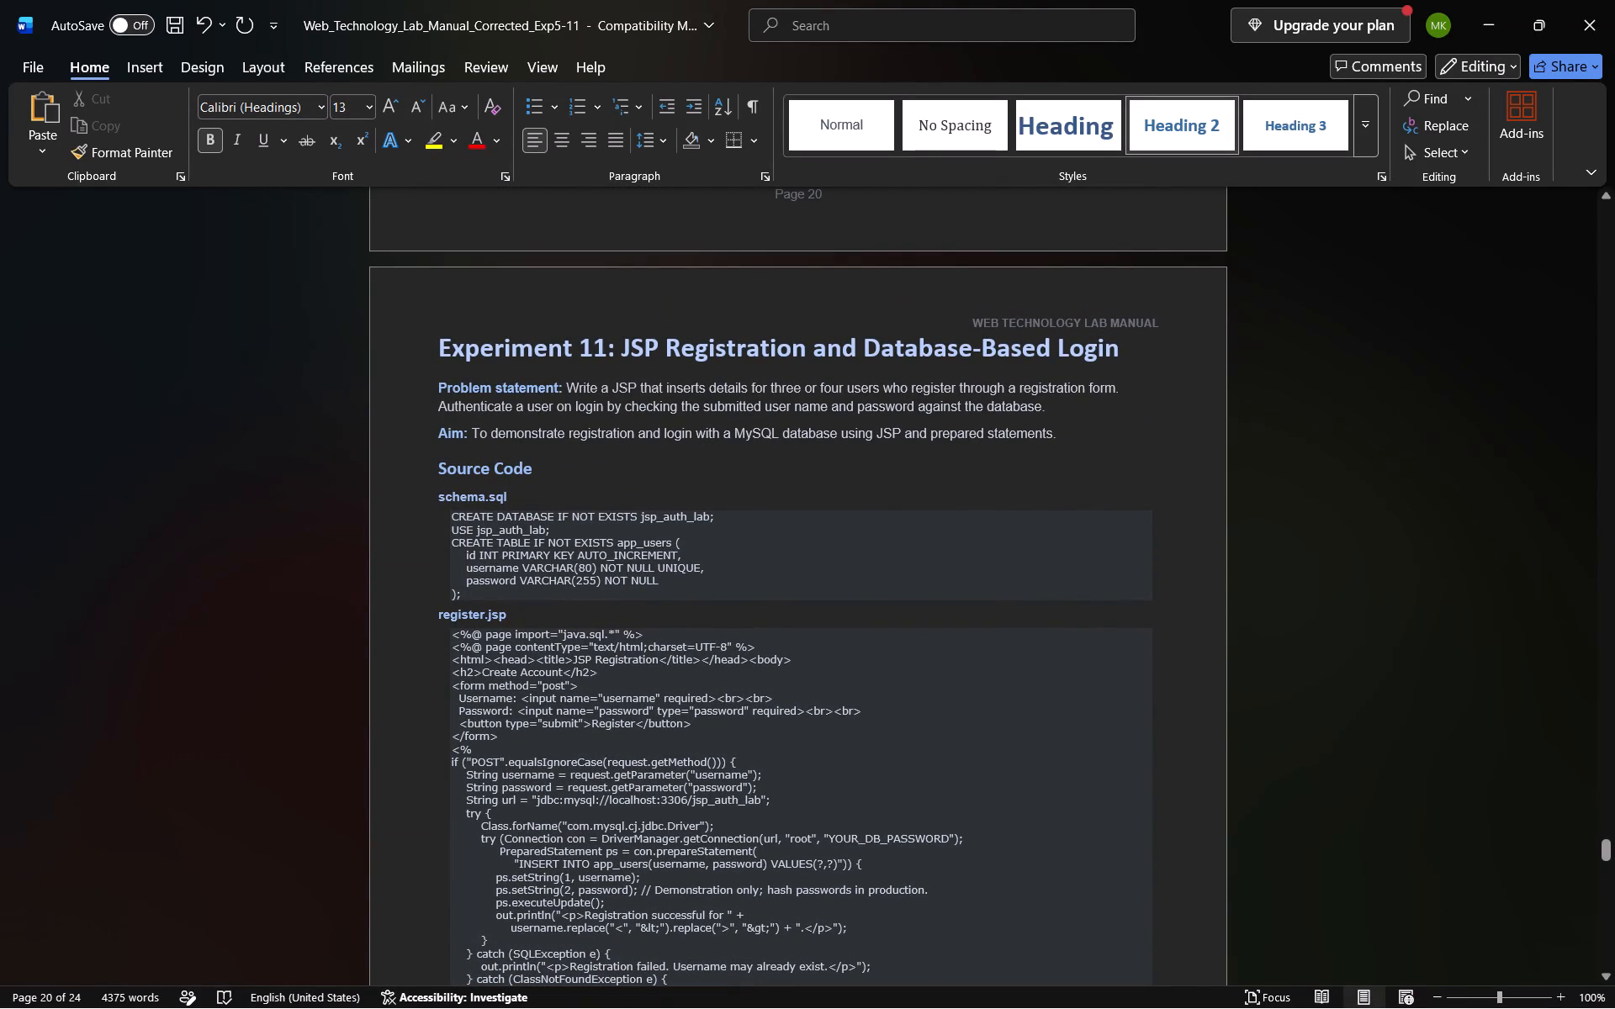
{"action": "left_click_drag", "start_coordinate": [1064, 436], "coordinate": [1070, 420]}
{"action": "key", "text": "BackSpace"}
Delete the Output note paragraph beneath Experiment 10's Registered Users output image.
{"action": "scroll", "coordinate": [1036, 435], "scroll_direction": "up", "scroll_amount": 4}
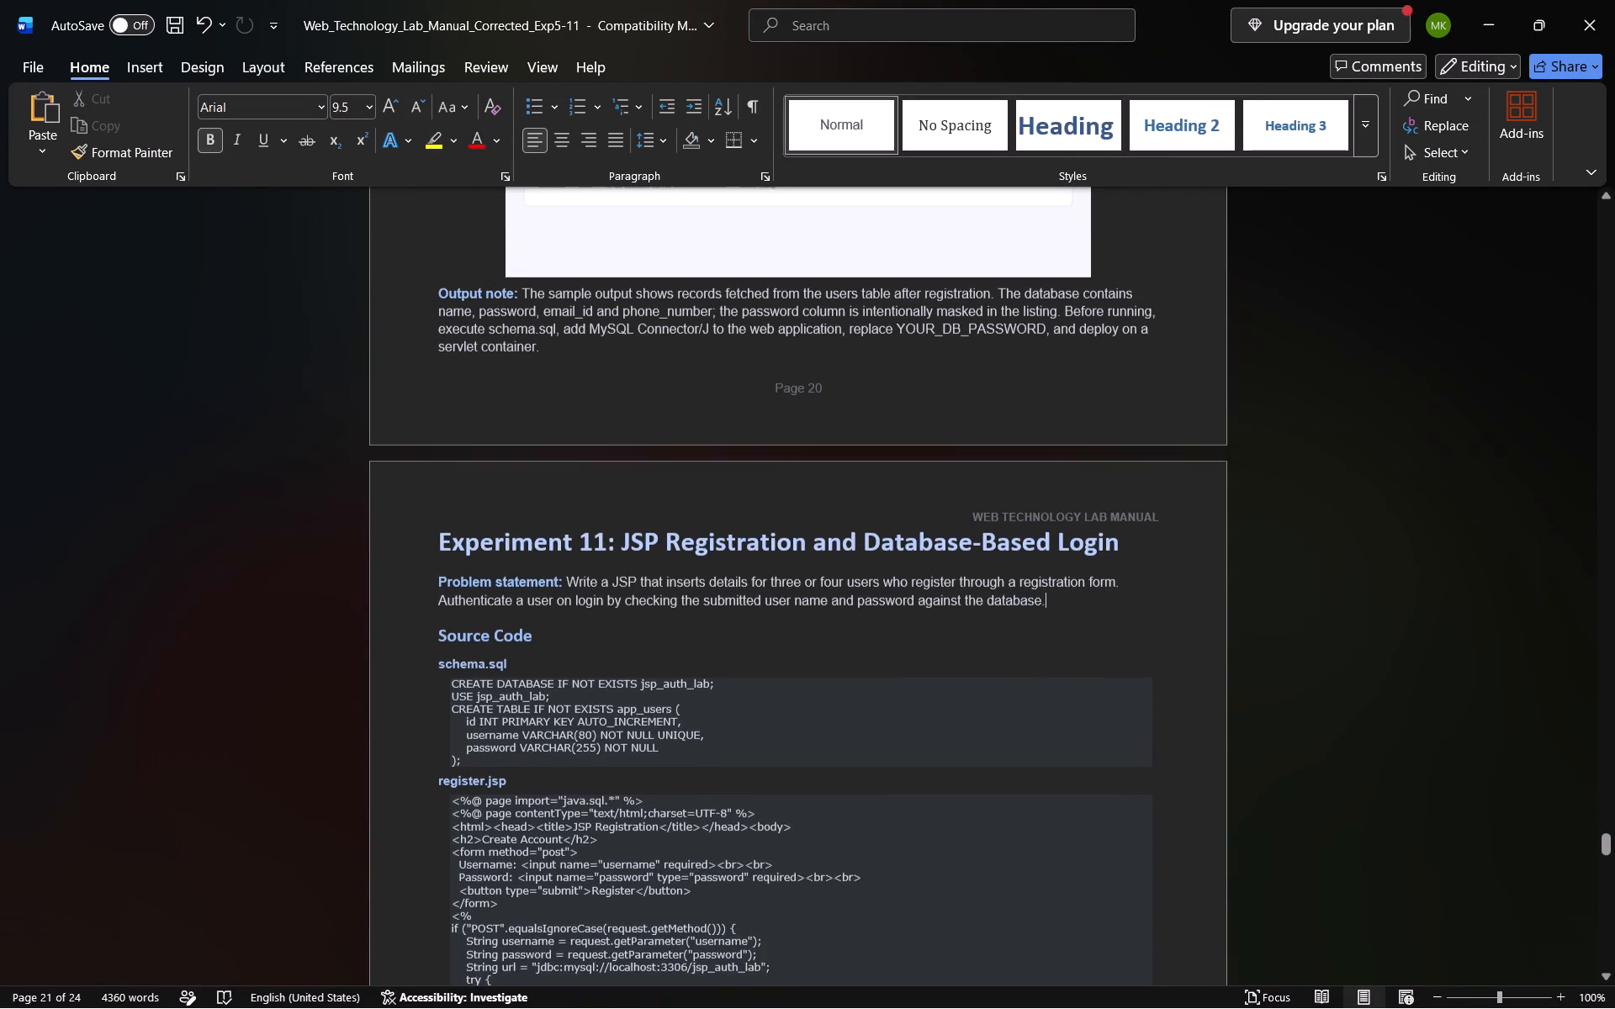
{"action": "left_click_drag", "start_coordinate": [563, 360], "coordinate": [417, 293]}
{"action": "key", "text": "BackSpace"}
Delete the "// Lab-only demonstration. Hash passwords before storing them in a real application." comment line from Experiment 10's UserServlet.java code, leaving no blank line.
{"action": "scroll", "coordinate": [417, 293], "scroll_direction": "up", "scroll_amount": 11}
{"action": "scroll", "coordinate": [657, 338], "scroll_direction": "up", "scroll_amount": 2}
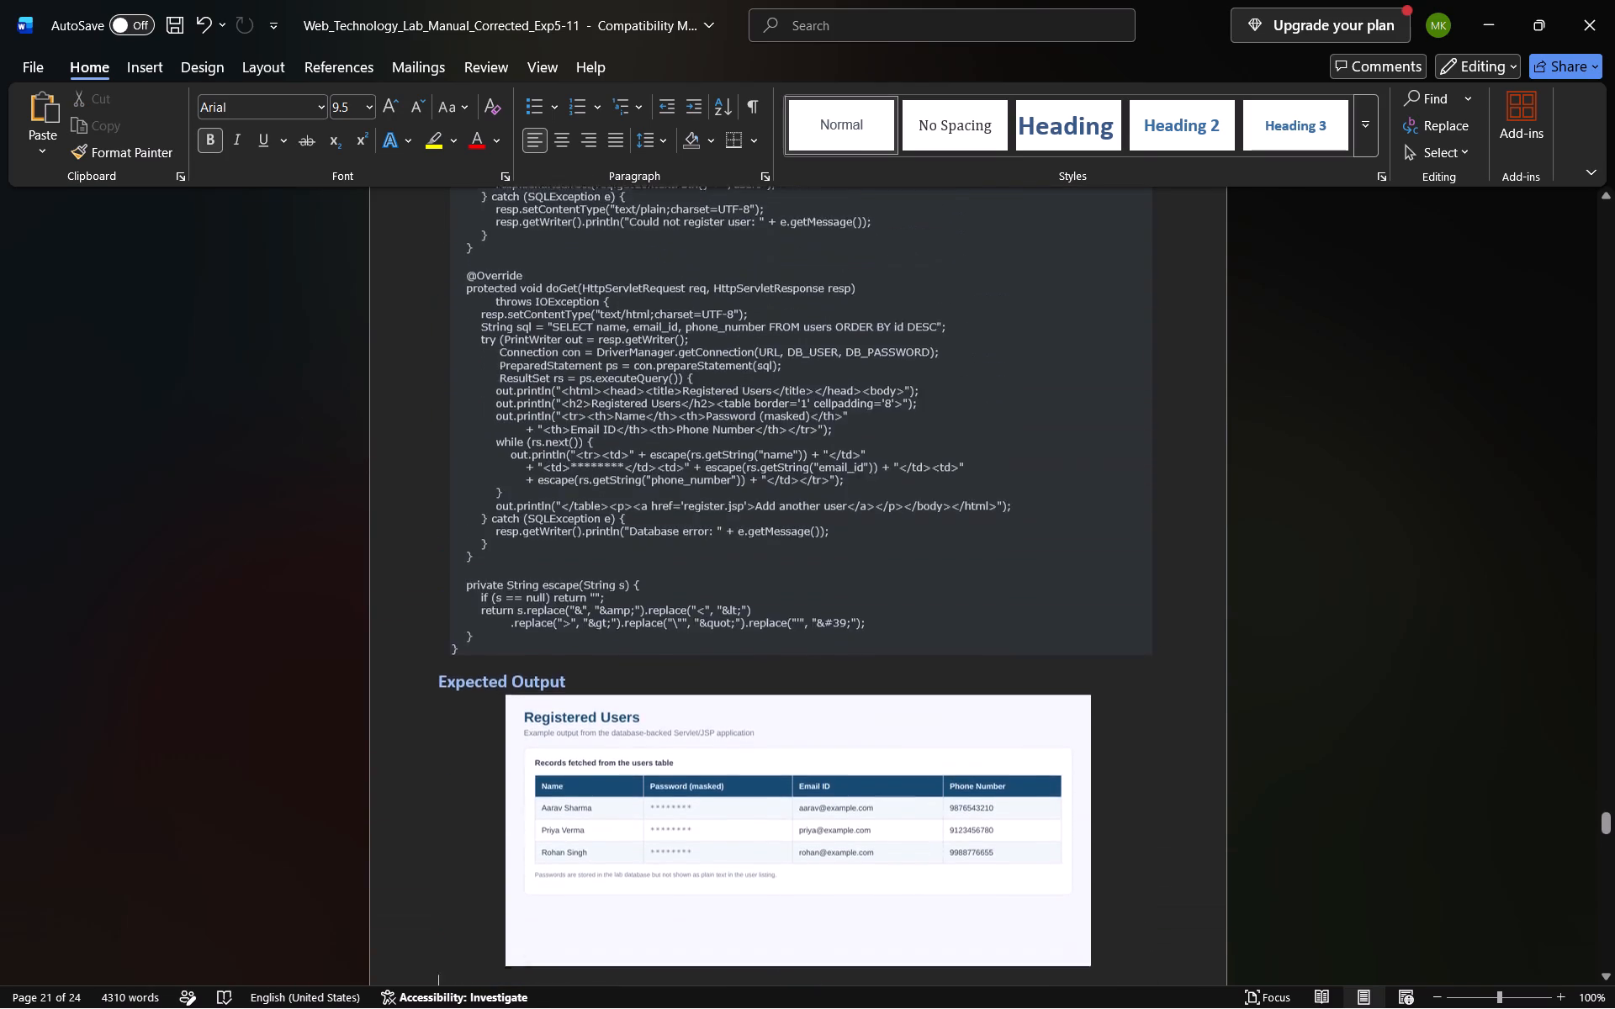
{"action": "scroll", "coordinate": [657, 338], "scroll_direction": "up", "scroll_amount": 20}
{"action": "scroll", "coordinate": [657, 338], "scroll_direction": "up", "scroll_amount": 3}
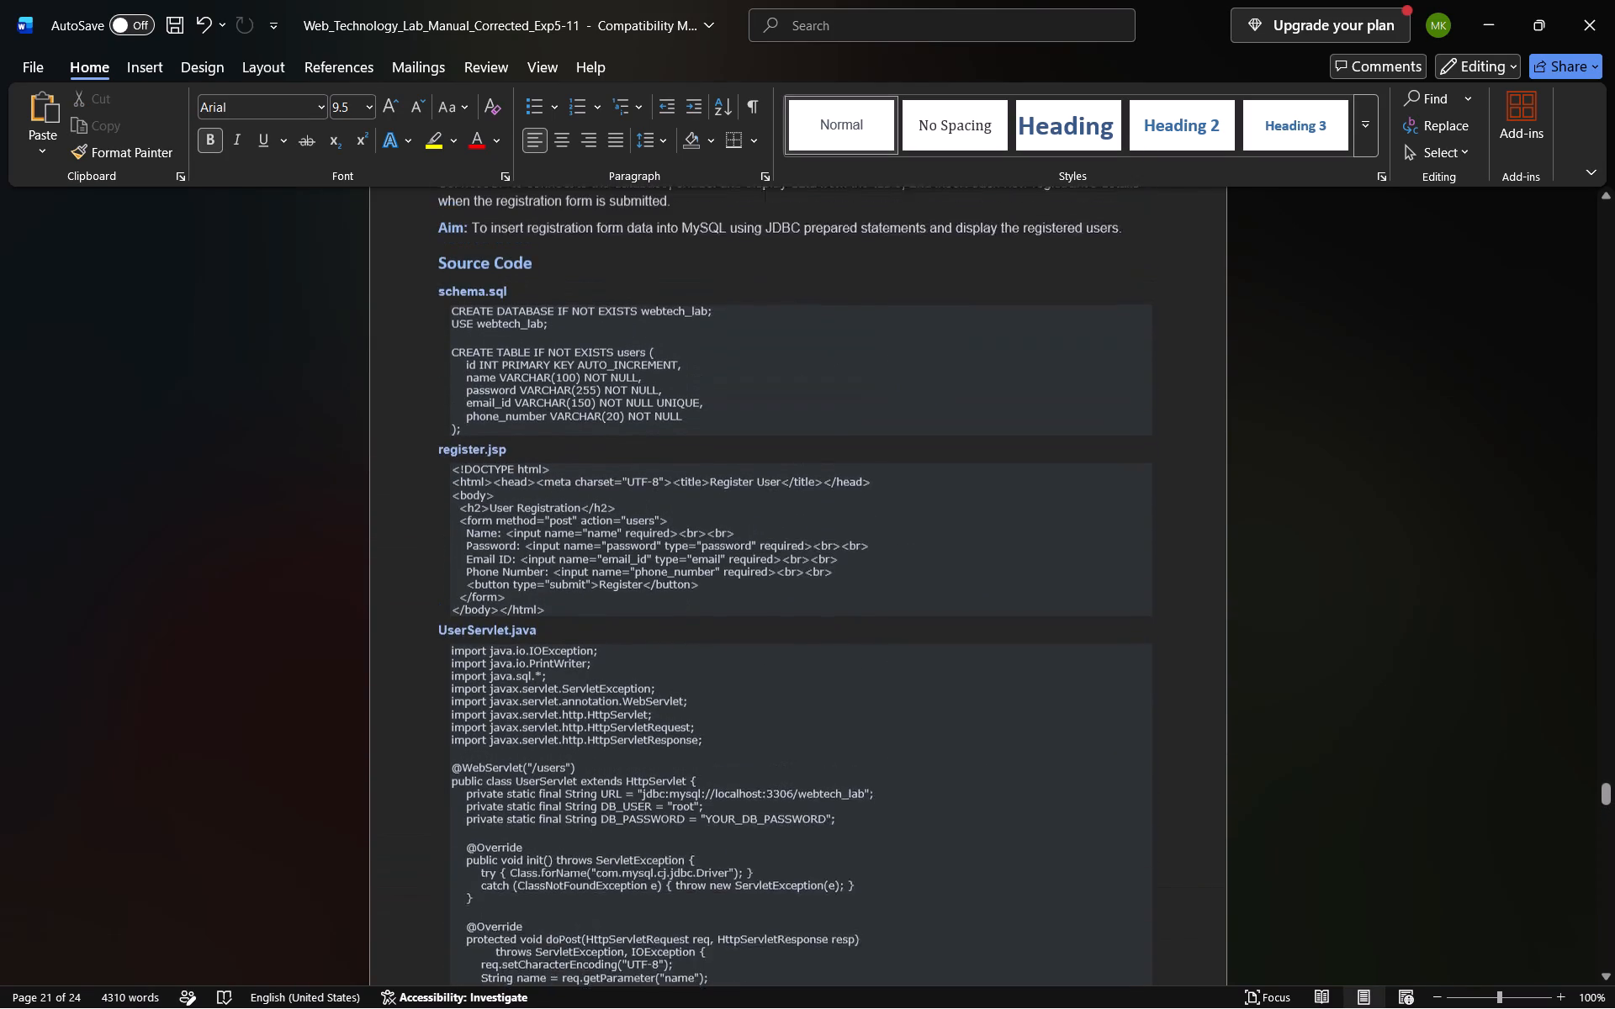
{"action": "scroll", "coordinate": [664, 362], "scroll_direction": "up", "scroll_amount": 2}
{"action": "scroll", "coordinate": [664, 362], "scroll_direction": "down", "scroll_amount": 6}
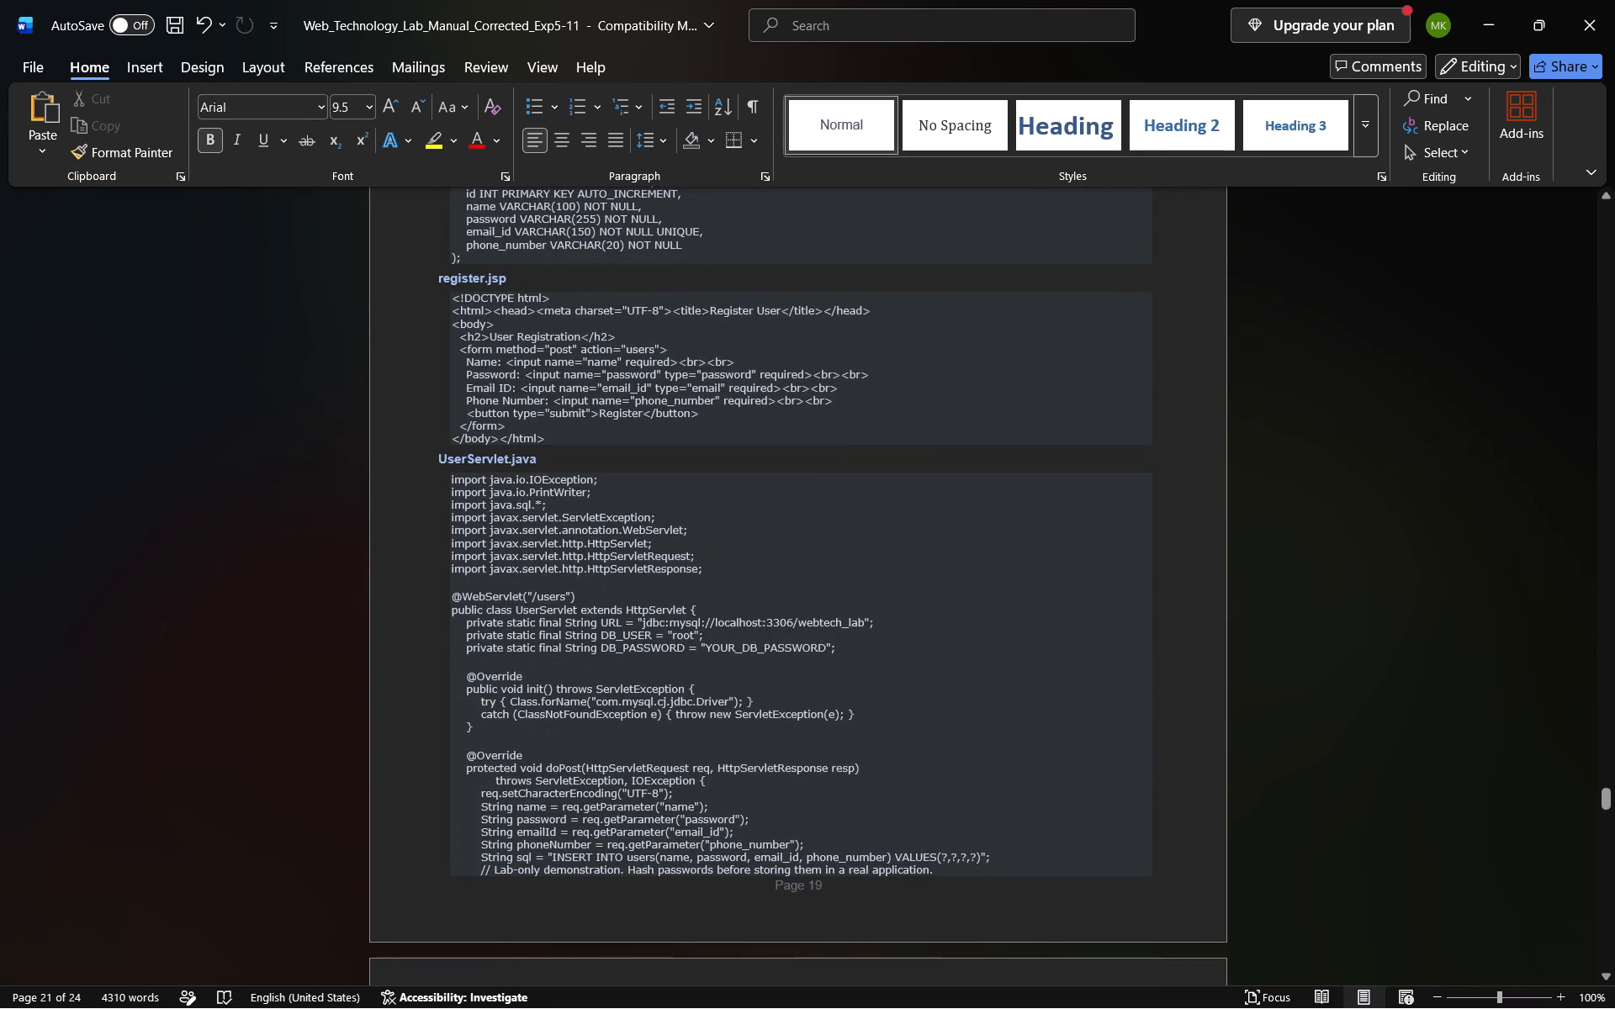
{"action": "scroll", "coordinate": [676, 501], "scroll_direction": "down", "scroll_amount": 10}
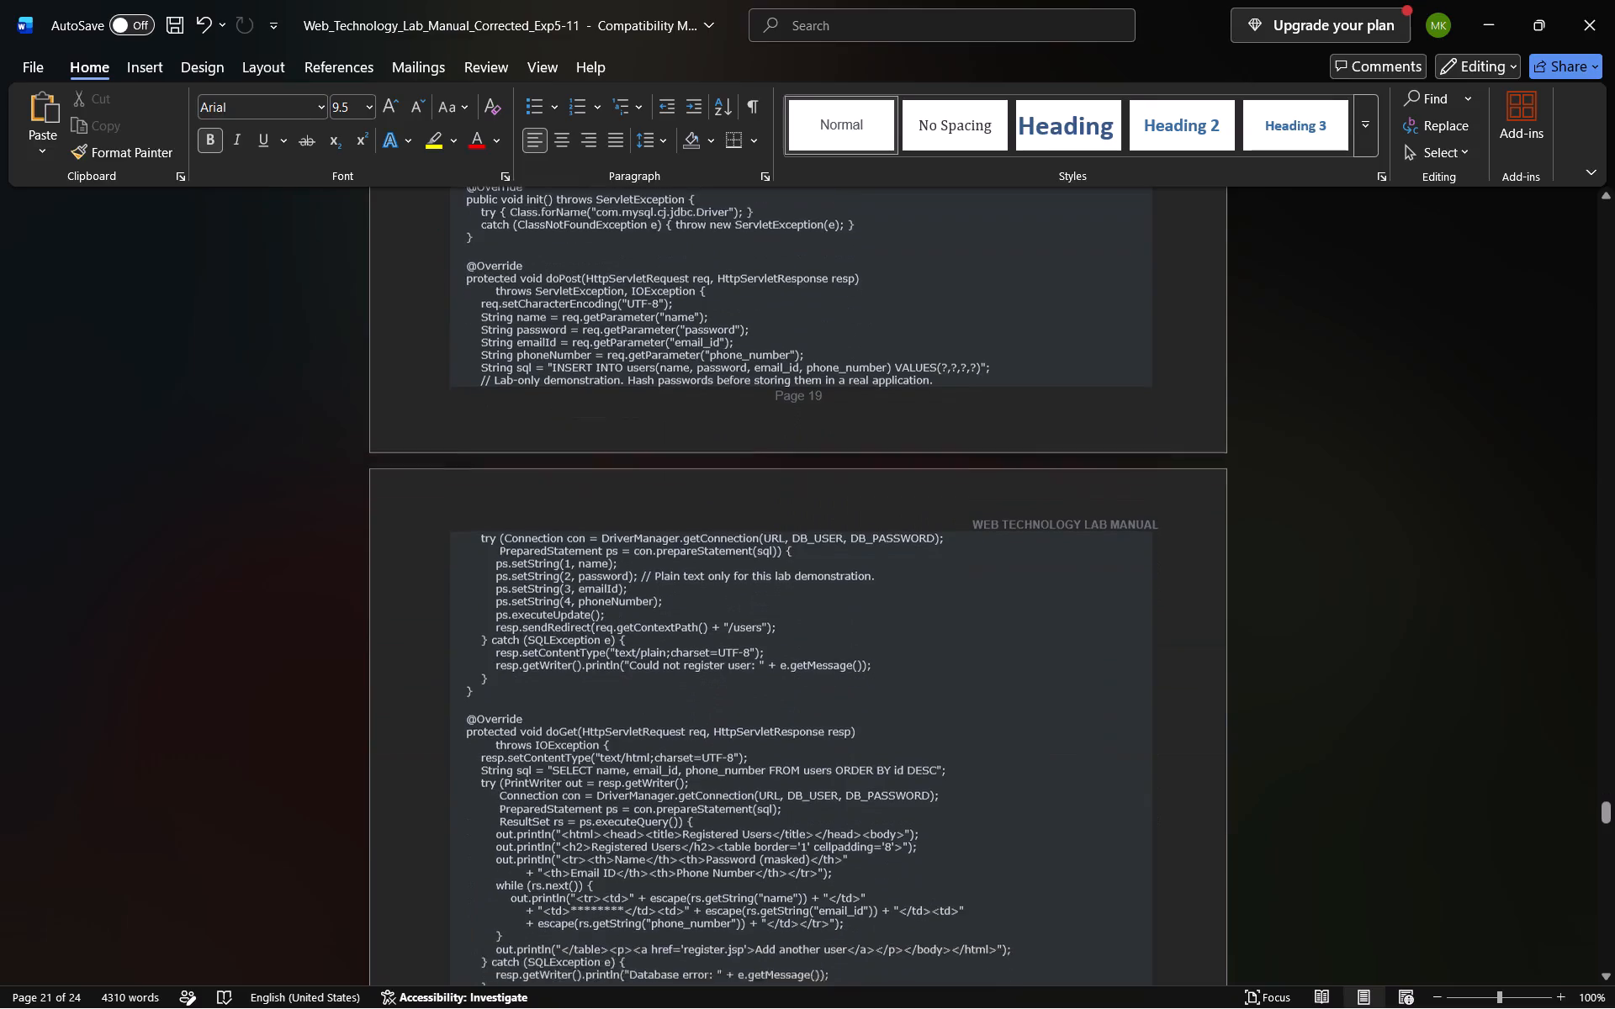
{"action": "scroll", "coordinate": [676, 502], "scroll_direction": "down", "scroll_amount": 5}
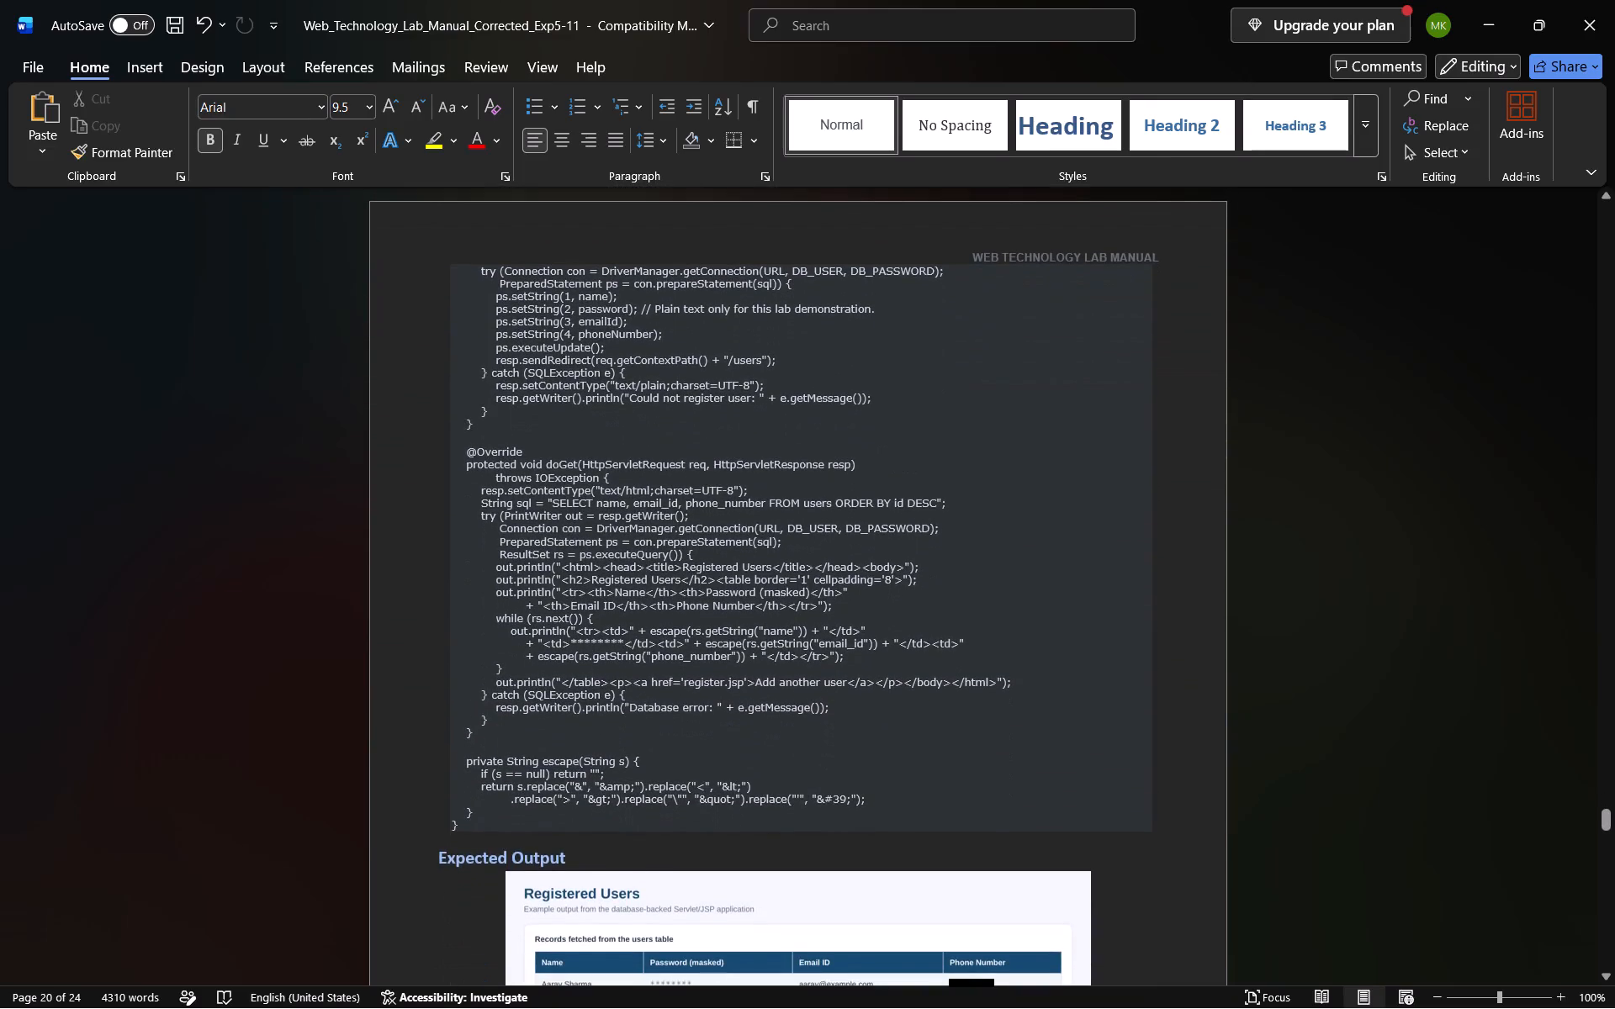
{"action": "scroll", "coordinate": [676, 502], "scroll_direction": "up", "scroll_amount": 4}
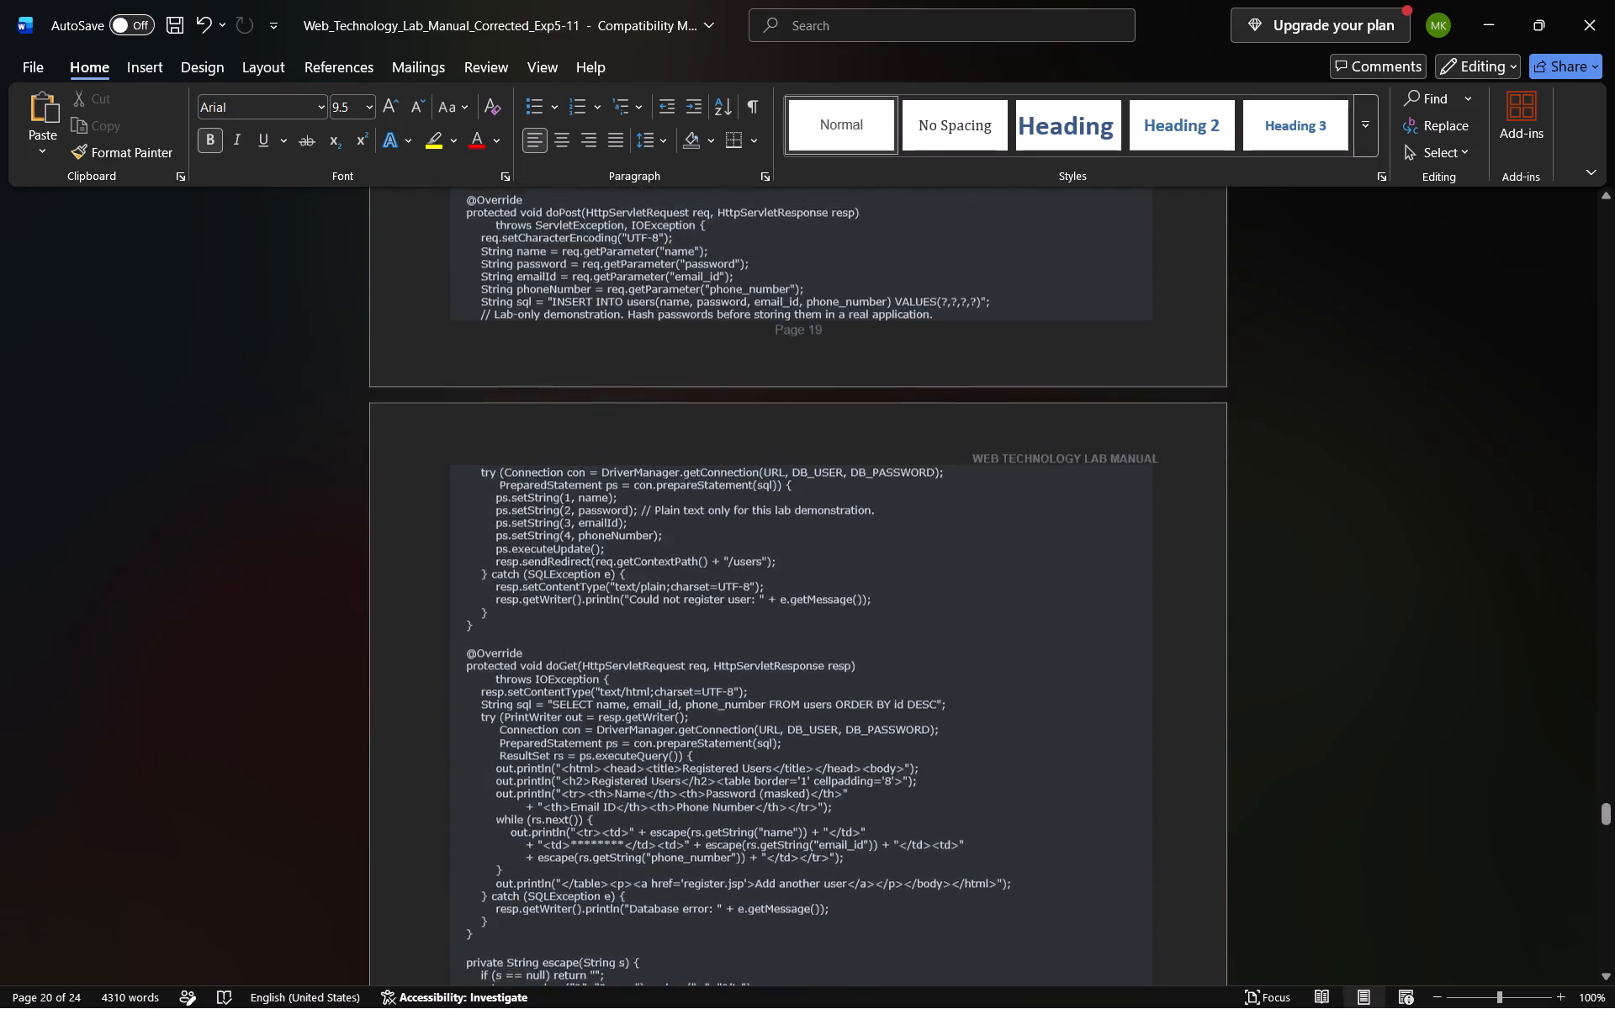
{"action": "scroll", "coordinate": [676, 502], "scroll_direction": "up", "scroll_amount": 5}
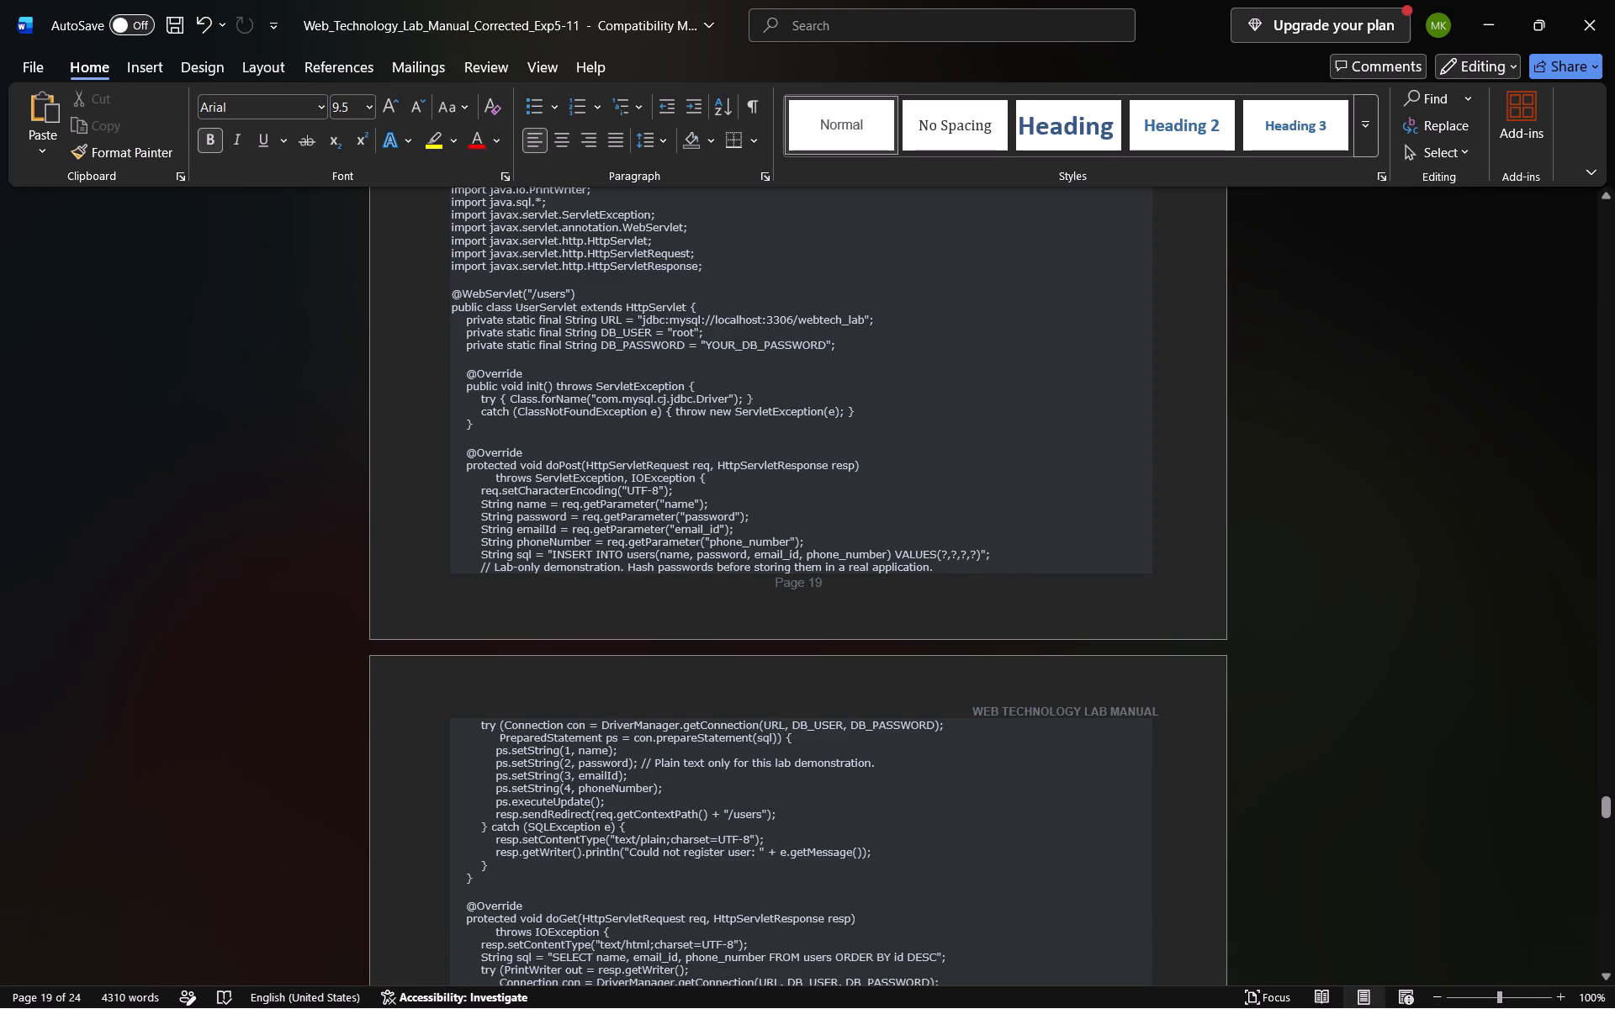
{"action": "left_click", "coordinate": [933, 571]}
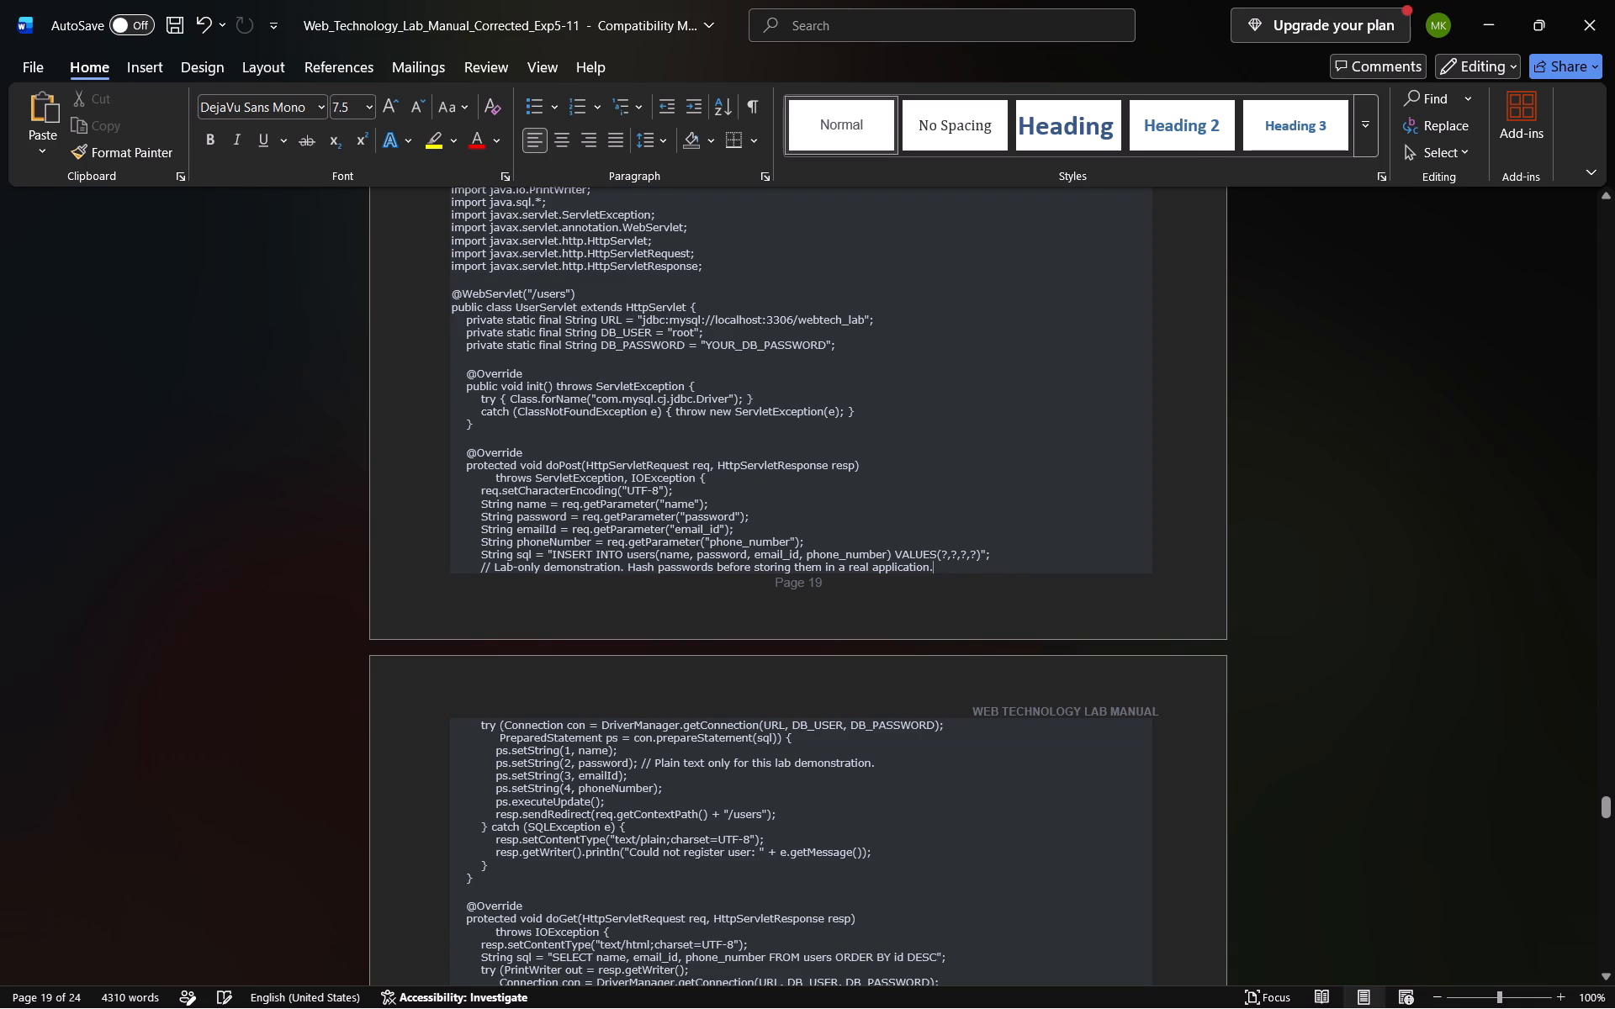
{"action": "key", "text": "BackSpace"}
{"action": "key", "text": "BackSpace"}
{"action": "key", "text": "BackSpace"}
{"action": "key", "text": "BackSpace"}
{"action": "key", "text": "BackSpace"}
{"action": "key", "text": "BackSpace"}
{"action": "key", "text": "BackSpace"}
{"action": "key", "text": "BackSpace"}
{"action": "key", "text": "BackSpace"}
{"action": "key", "text": "BackSpace"}
{"action": "key", "text": "BackSpace"}
{"action": "key", "text": "BackSpace"}
{"action": "key", "text": "BackSpace"}
{"action": "key", "text": "BackSpace"}
{"action": "key", "text": "BackSpace"}
{"action": "key", "text": "BackSpace"}
{"action": "key", "text": "BackSpace"}
{"action": "key", "text": "BackSpace"}
{"action": "key", "text": "BackSpace"}
{"action": "key", "text": "BackSpace"}
{"action": "key", "text": "BackSpace"}
{"action": "key", "text": "BackSpace"}
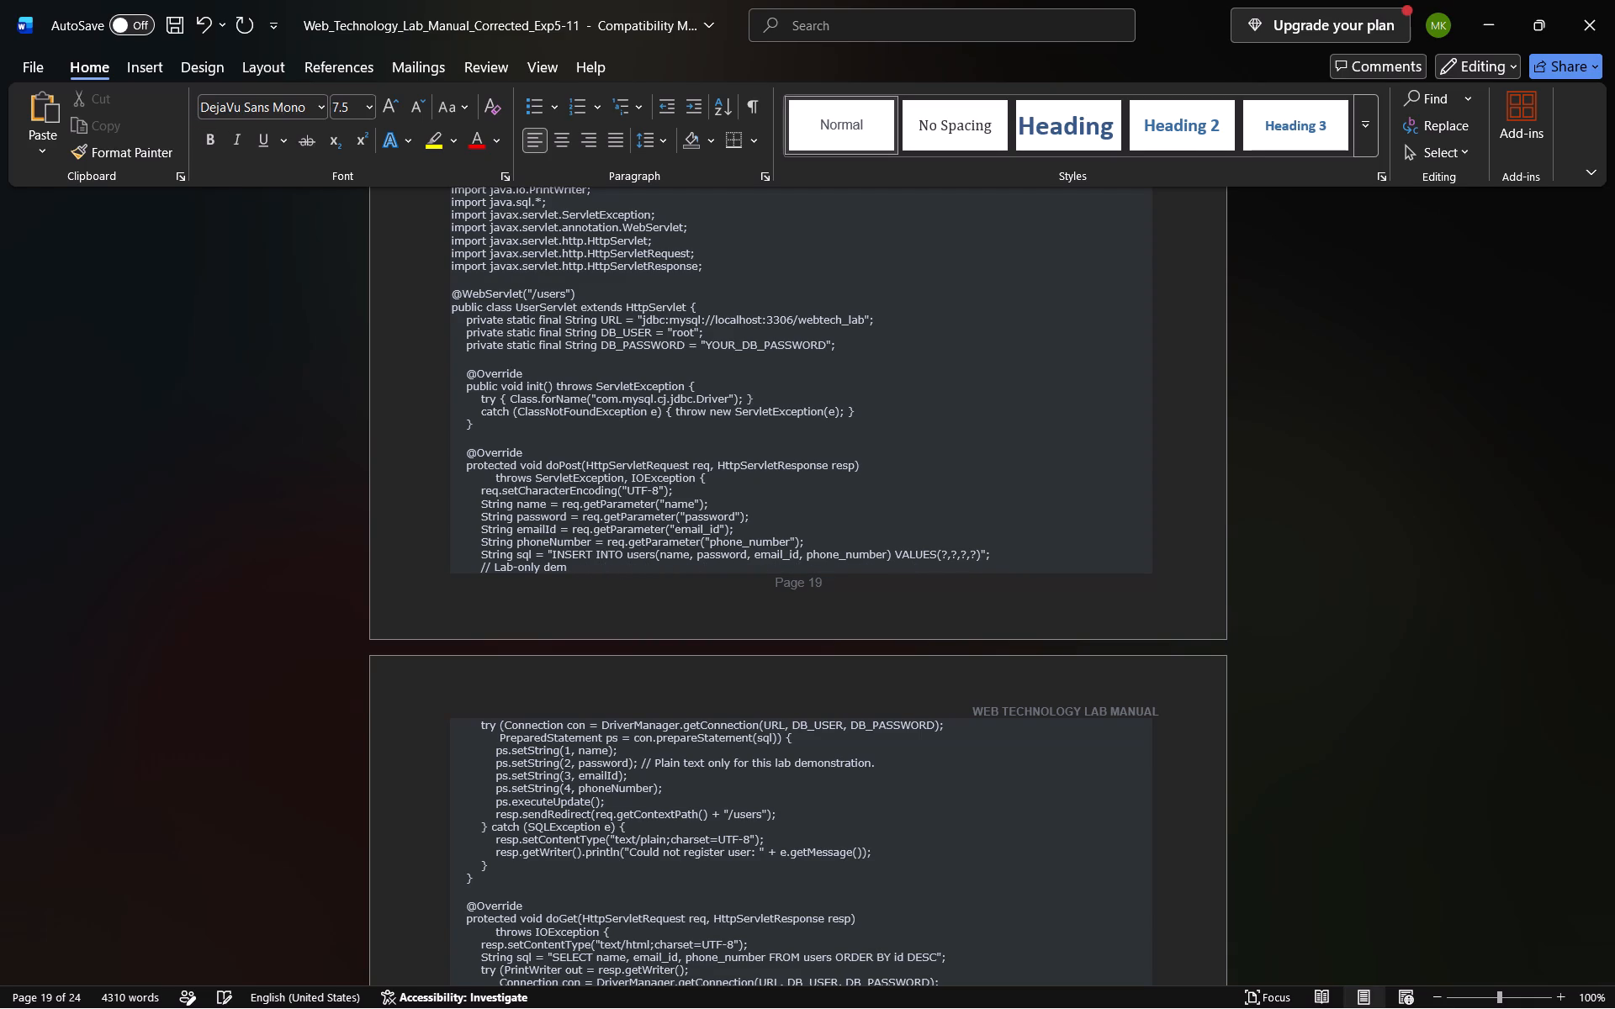
{"action": "key", "text": "BackSpace"}
{"action": "key", "text": "BackSpace"}
{"action": "key", "text": "BackSpace"}
{"action": "key", "text": "BackSpace"}
{"action": "key", "text": "BackSpace"}
{"action": "key", "text": "BackSpace"}
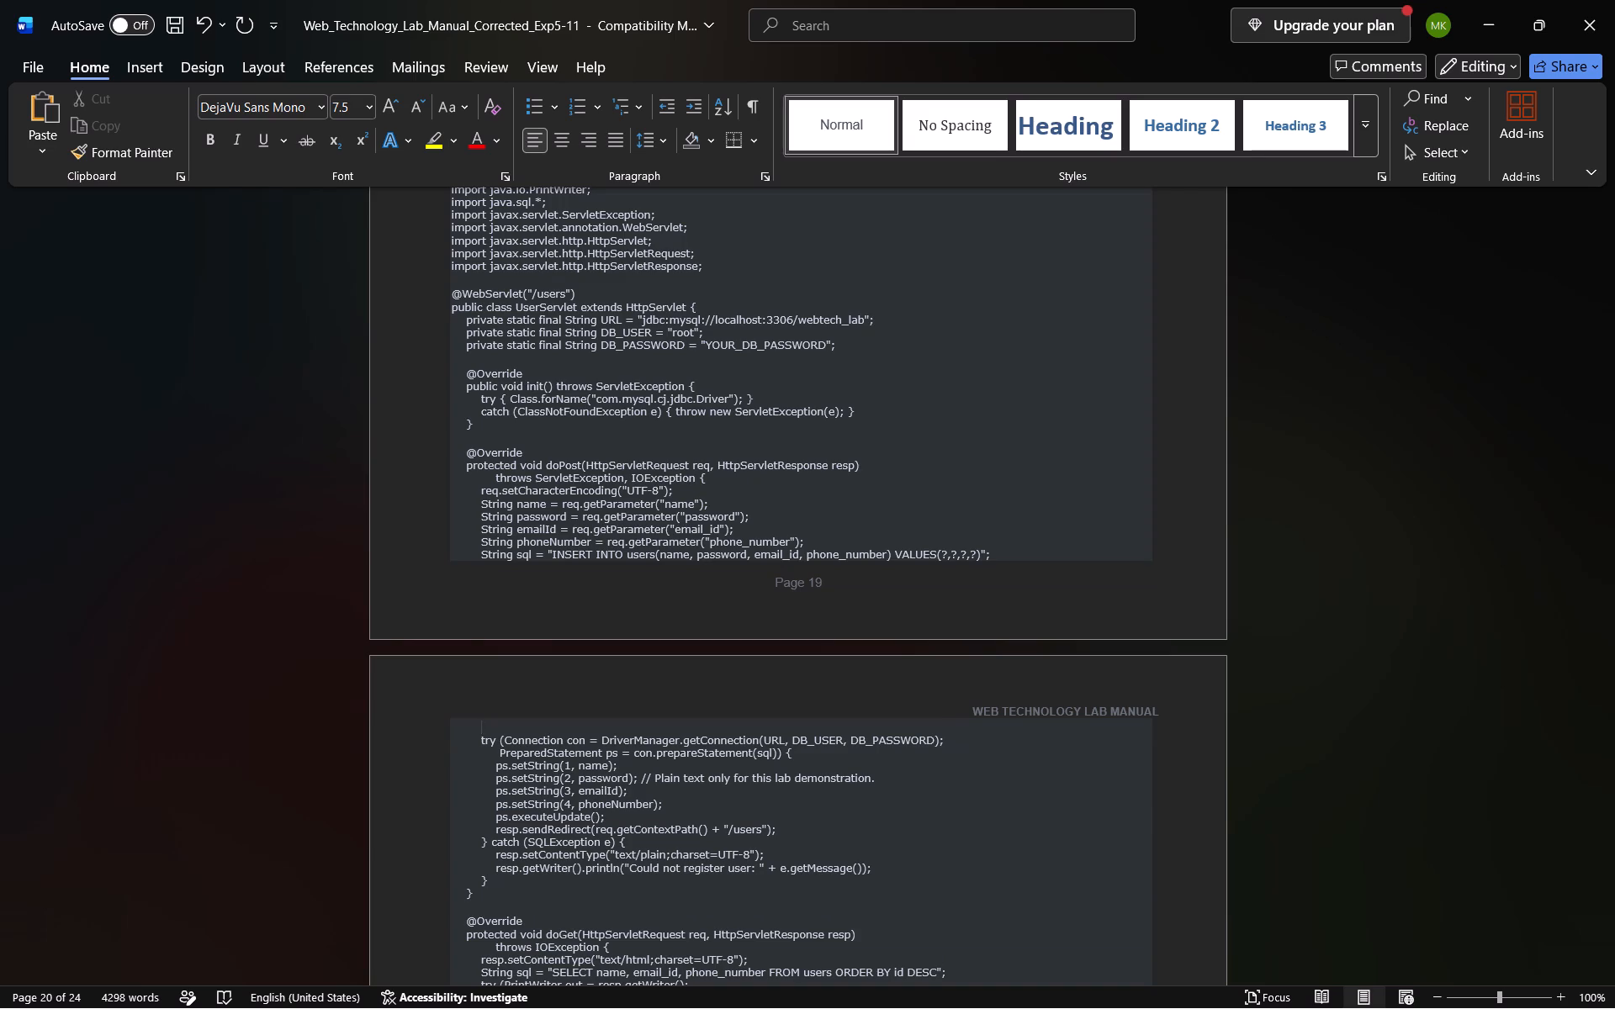
{"action": "key", "text": "BackSpace"}
{"action": "key", "text": "BackSpace"}
{"action": "key", "text": "BackSpace"}
{"action": "key", "text": "BackSpace"}
{"action": "key", "text": "BackSpace"}
{"action": "key", "text": "BackSpace"}
{"action": "key", "text": "BackSpace"}
{"action": "key", "text": "BackSpace"}
{"action": "key", "text": "BackSpace"}
{"action": "key", "text": "BackSpace"}
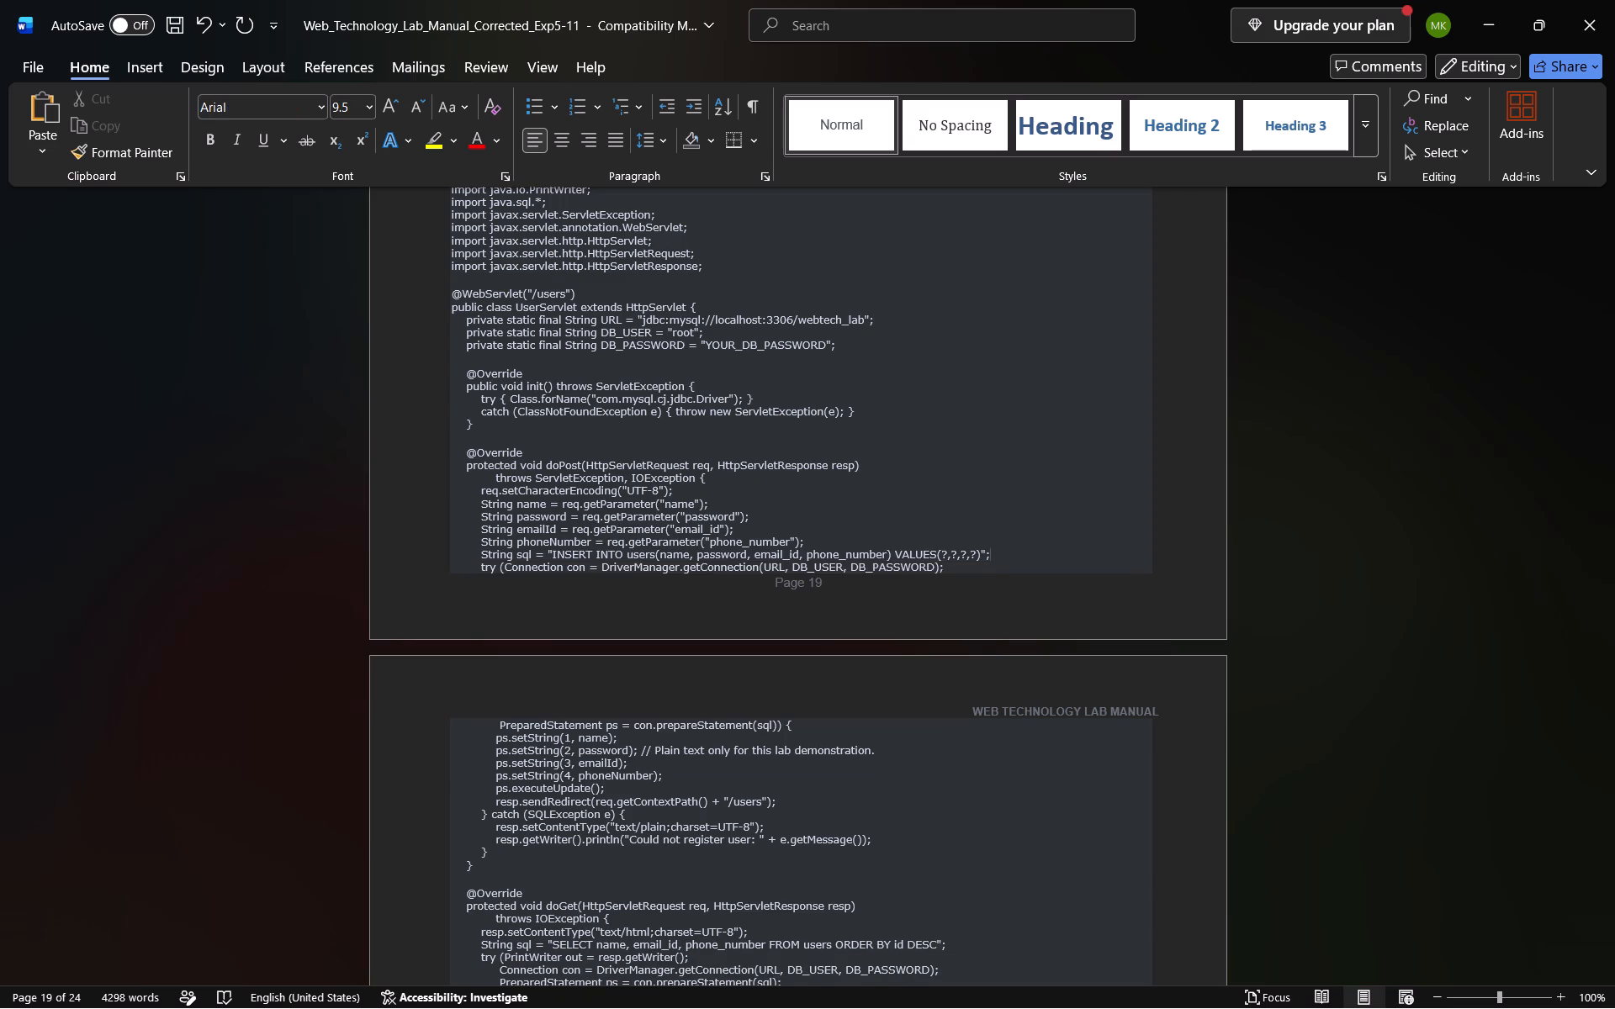
Delete the Aim line between the problem statement and source code of Experiment 10, Registration and User Listing with Servlet/JSP and MySQL.
{"action": "scroll", "coordinate": [970, 588], "scroll_direction": "up", "scroll_amount": 4}
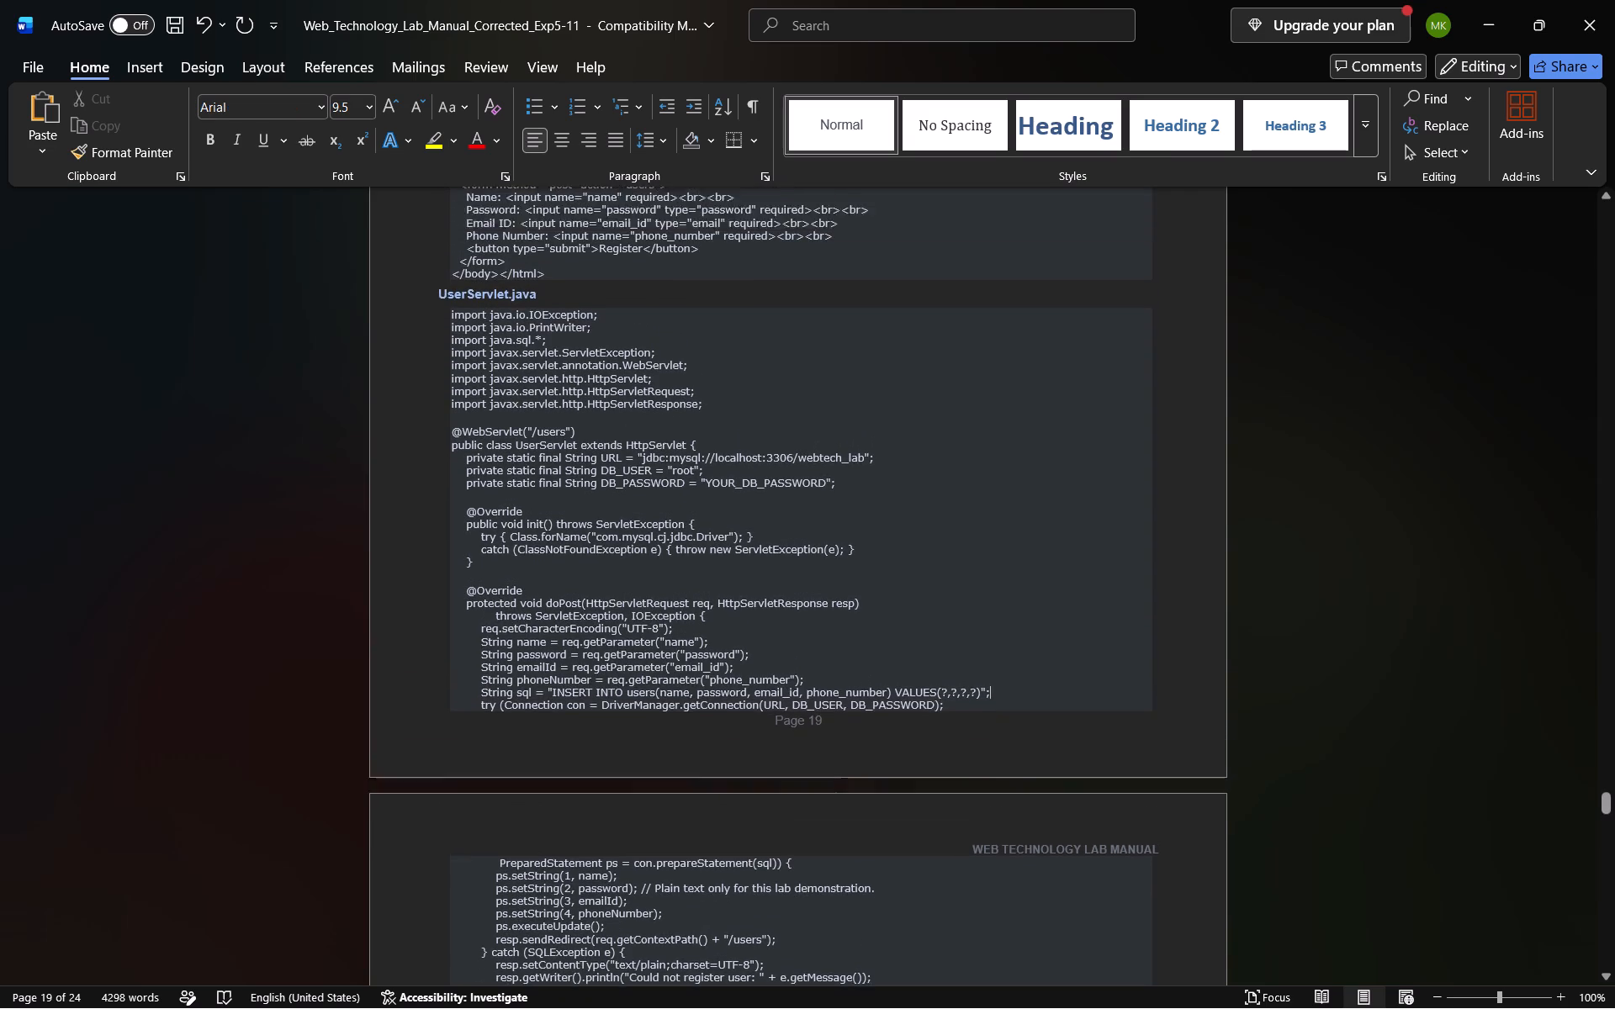
{"action": "scroll", "coordinate": [970, 588], "scroll_direction": "up", "scroll_amount": 11}
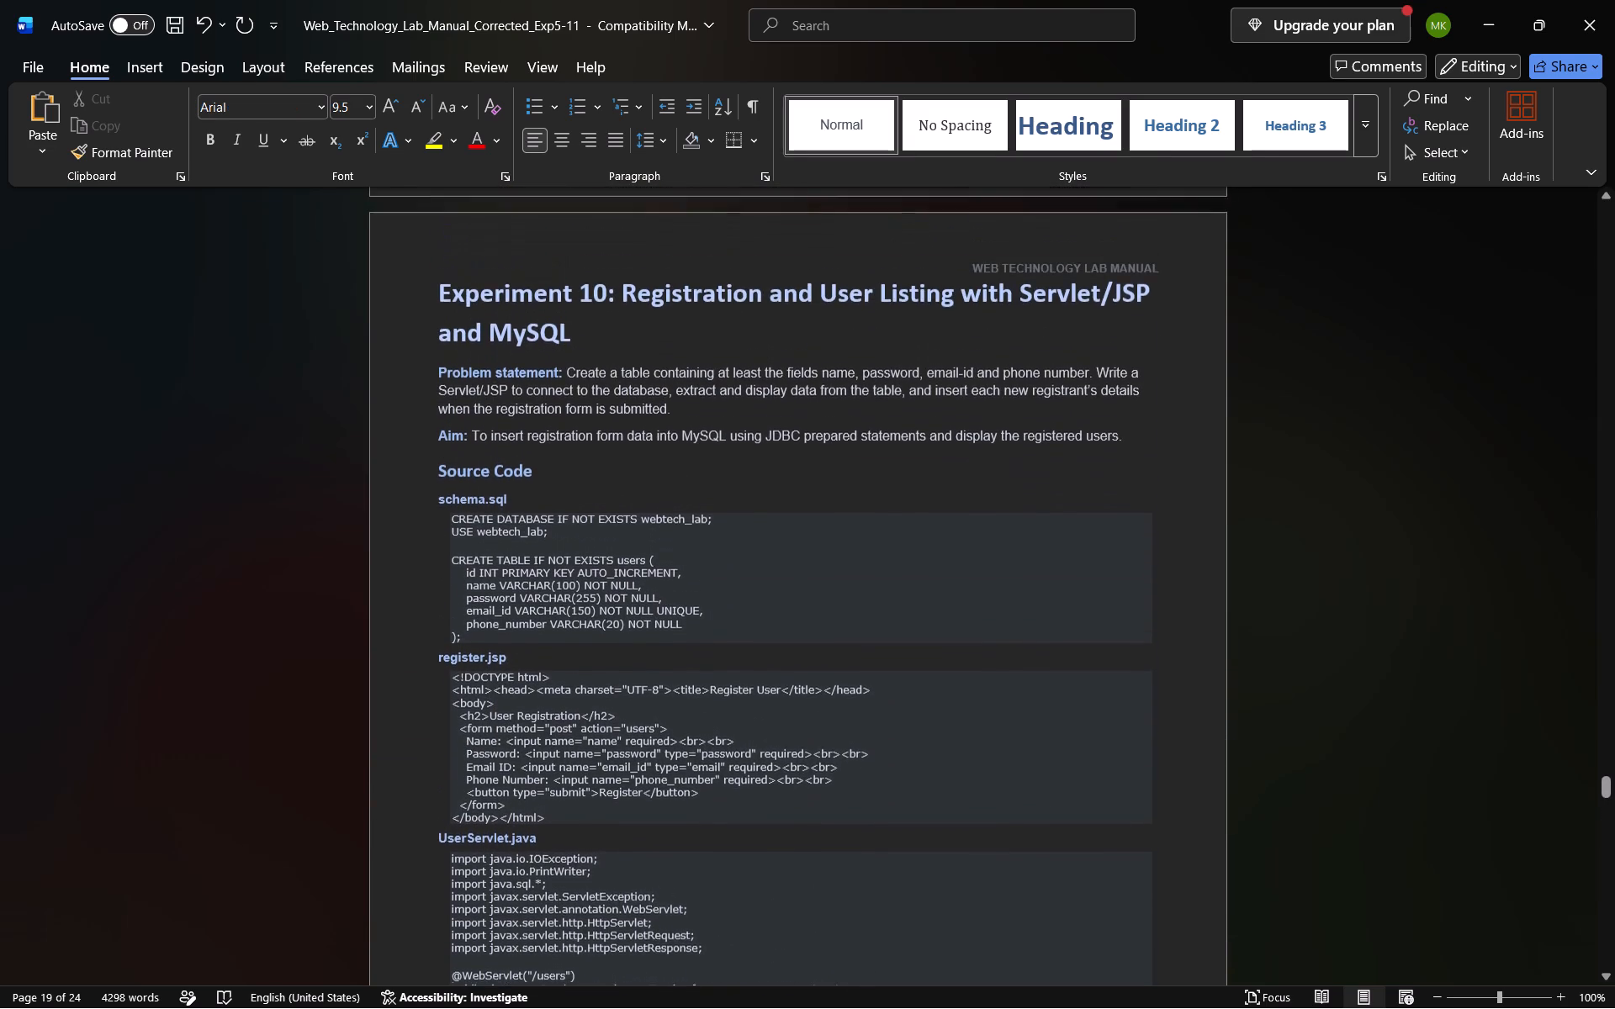
{"action": "left_click_drag", "start_coordinate": [1131, 510], "coordinate": [1133, 488]}
{"action": "key", "text": "BackSpace"}
Delete the Output note paragraph beneath Experiment 9's Servlet Login output and its login result text.
{"action": "scroll", "coordinate": [993, 573], "scroll_direction": "up", "scroll_amount": 9}
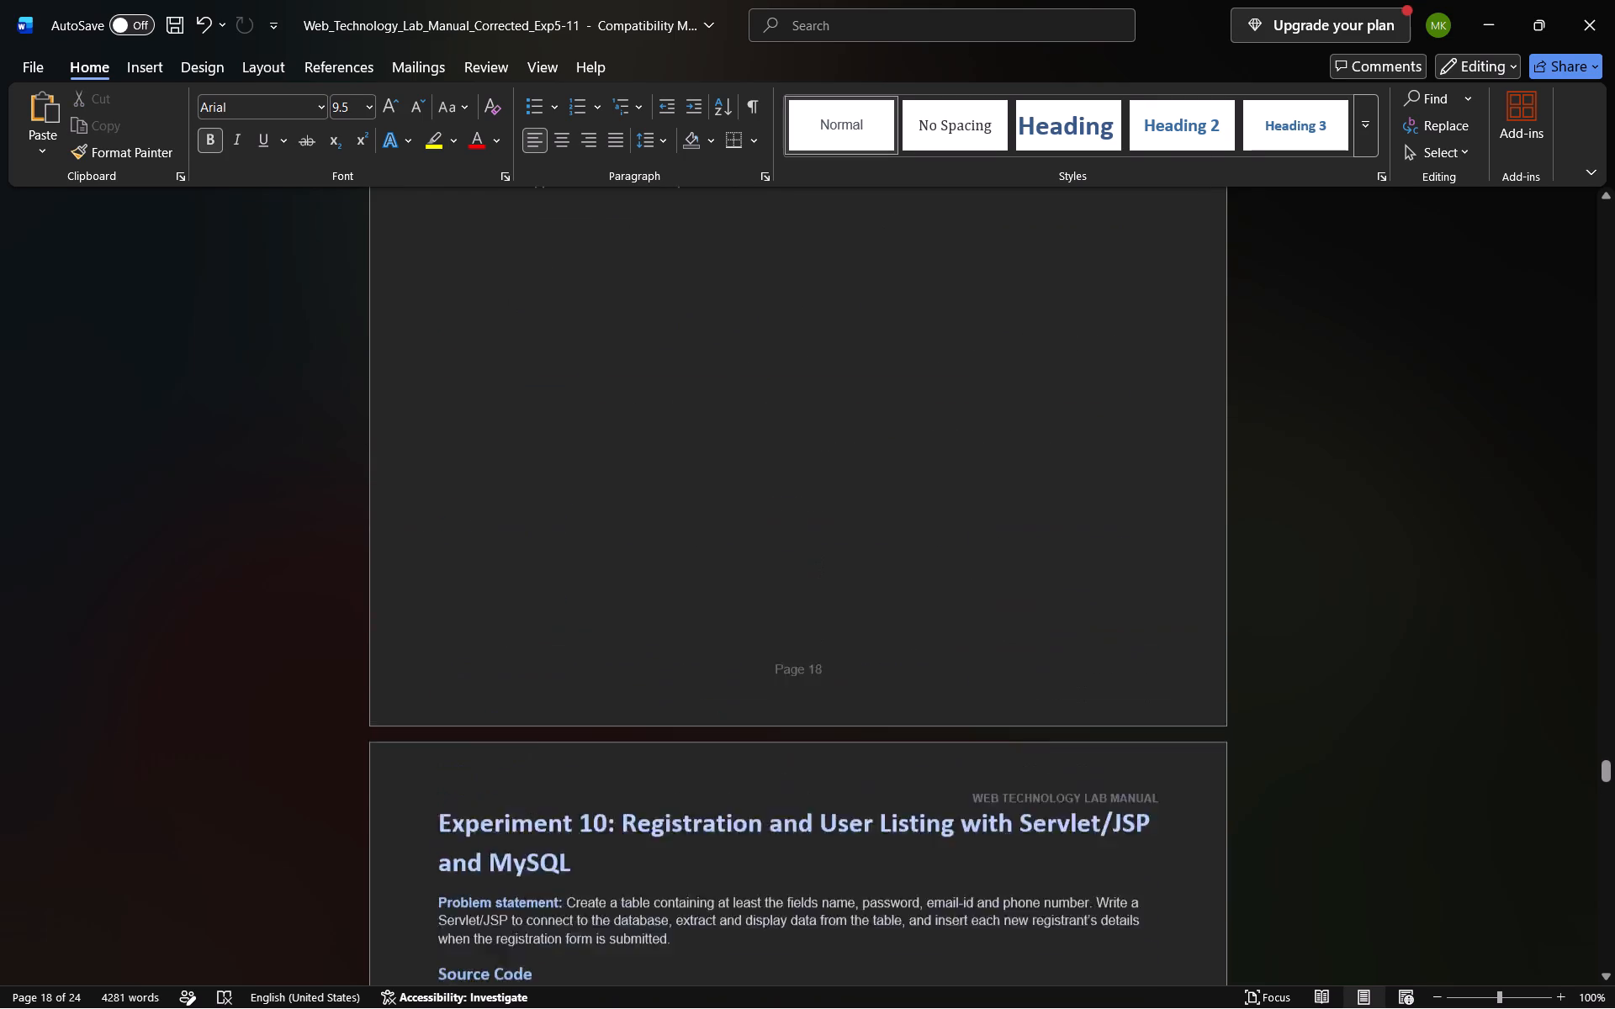
{"action": "scroll", "coordinate": [992, 573], "scroll_direction": "up", "scroll_amount": 7}
{"action": "left_click_drag", "start_coordinate": [1047, 532], "coordinate": [906, 530]}
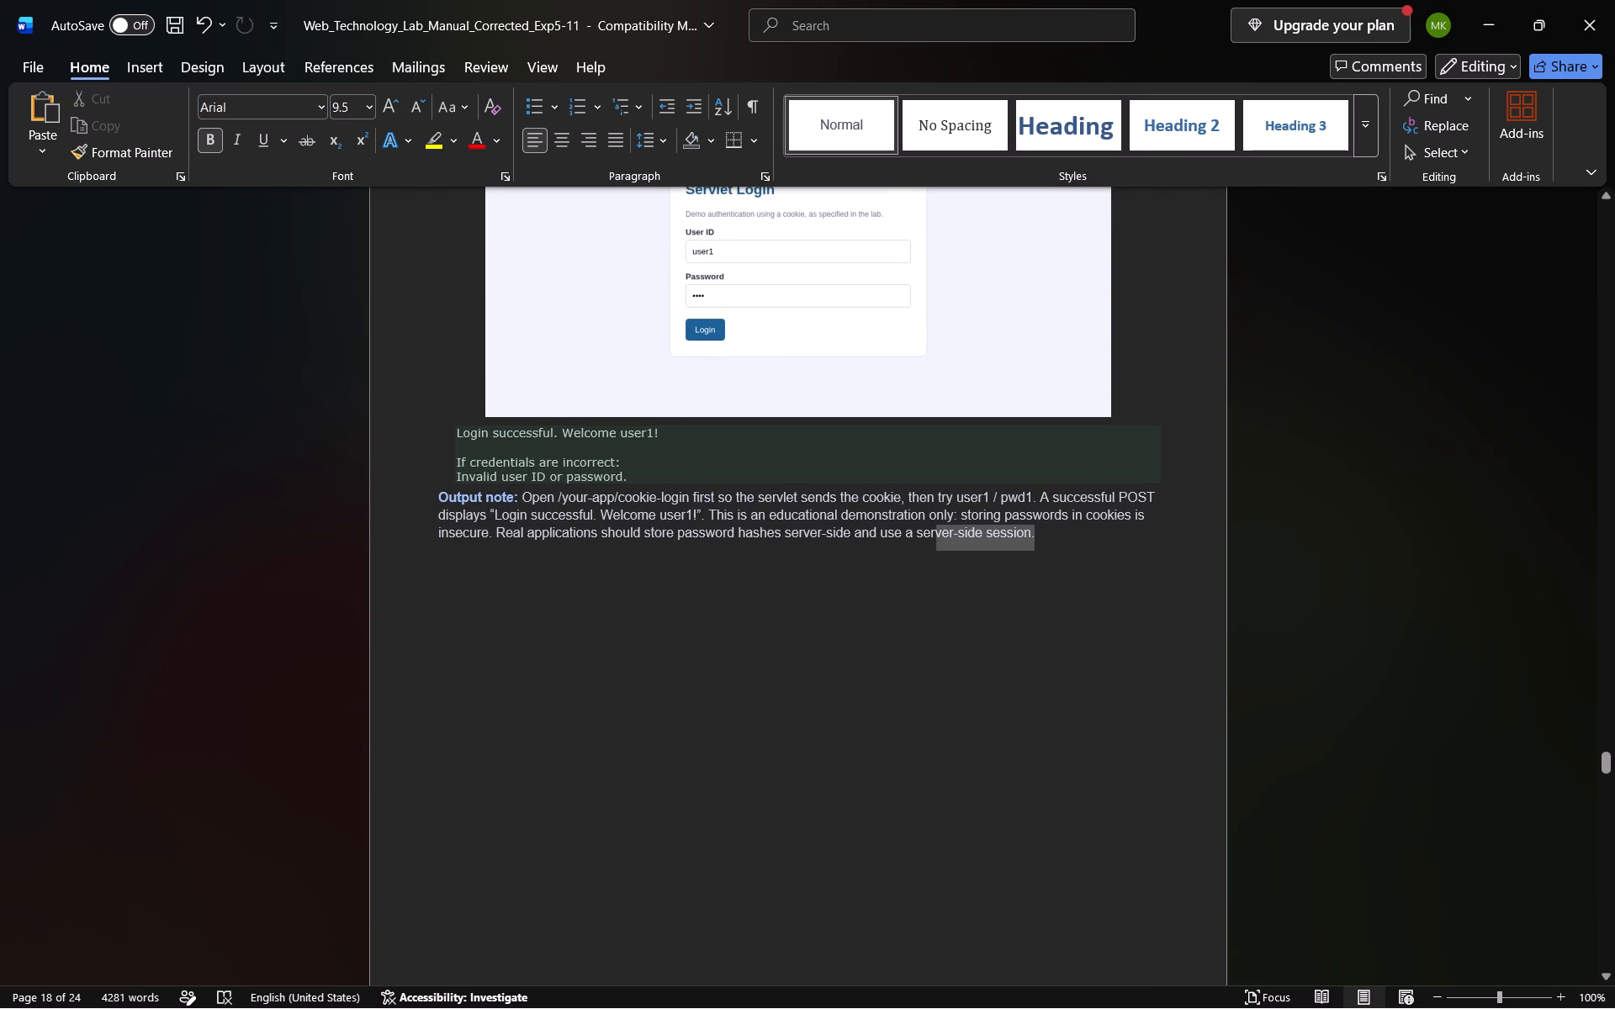
{"action": "left_click_drag", "start_coordinate": [906, 530], "coordinate": [432, 496]}
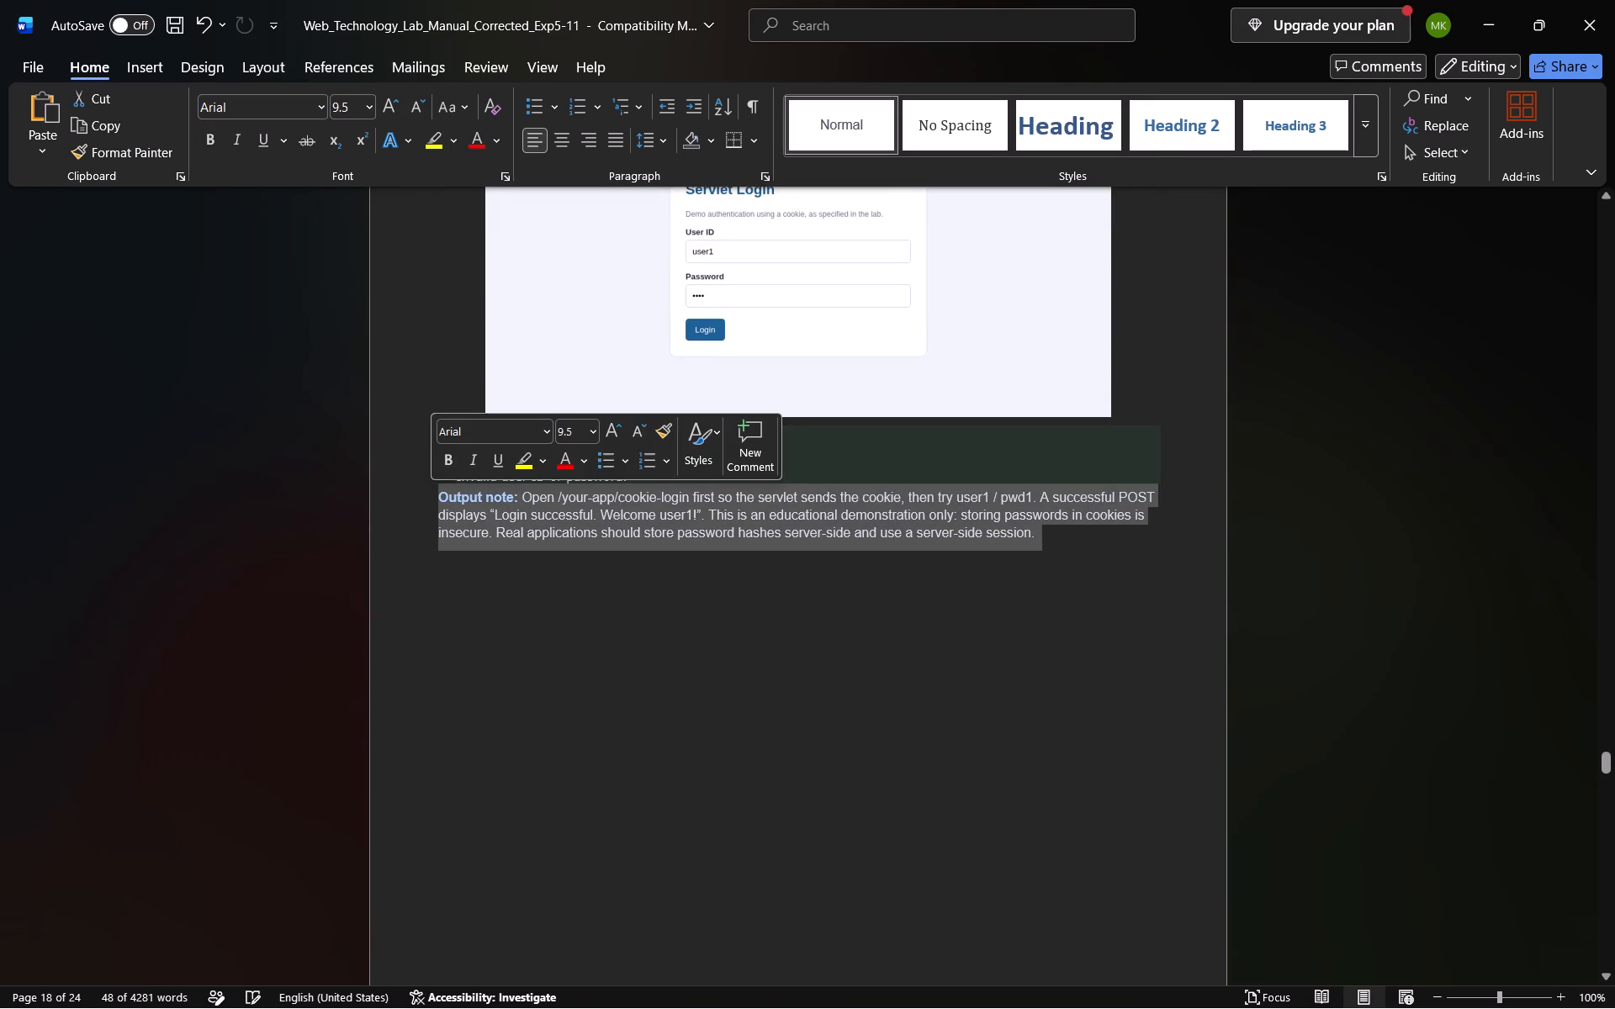
{"action": "key", "text": "BackSpace"}
Shorten the "Expected Output" heading above Experiment 9's Servlet Login image to "Output".
{"action": "scroll", "coordinate": [704, 589], "scroll_direction": "up", "scroll_amount": 9}
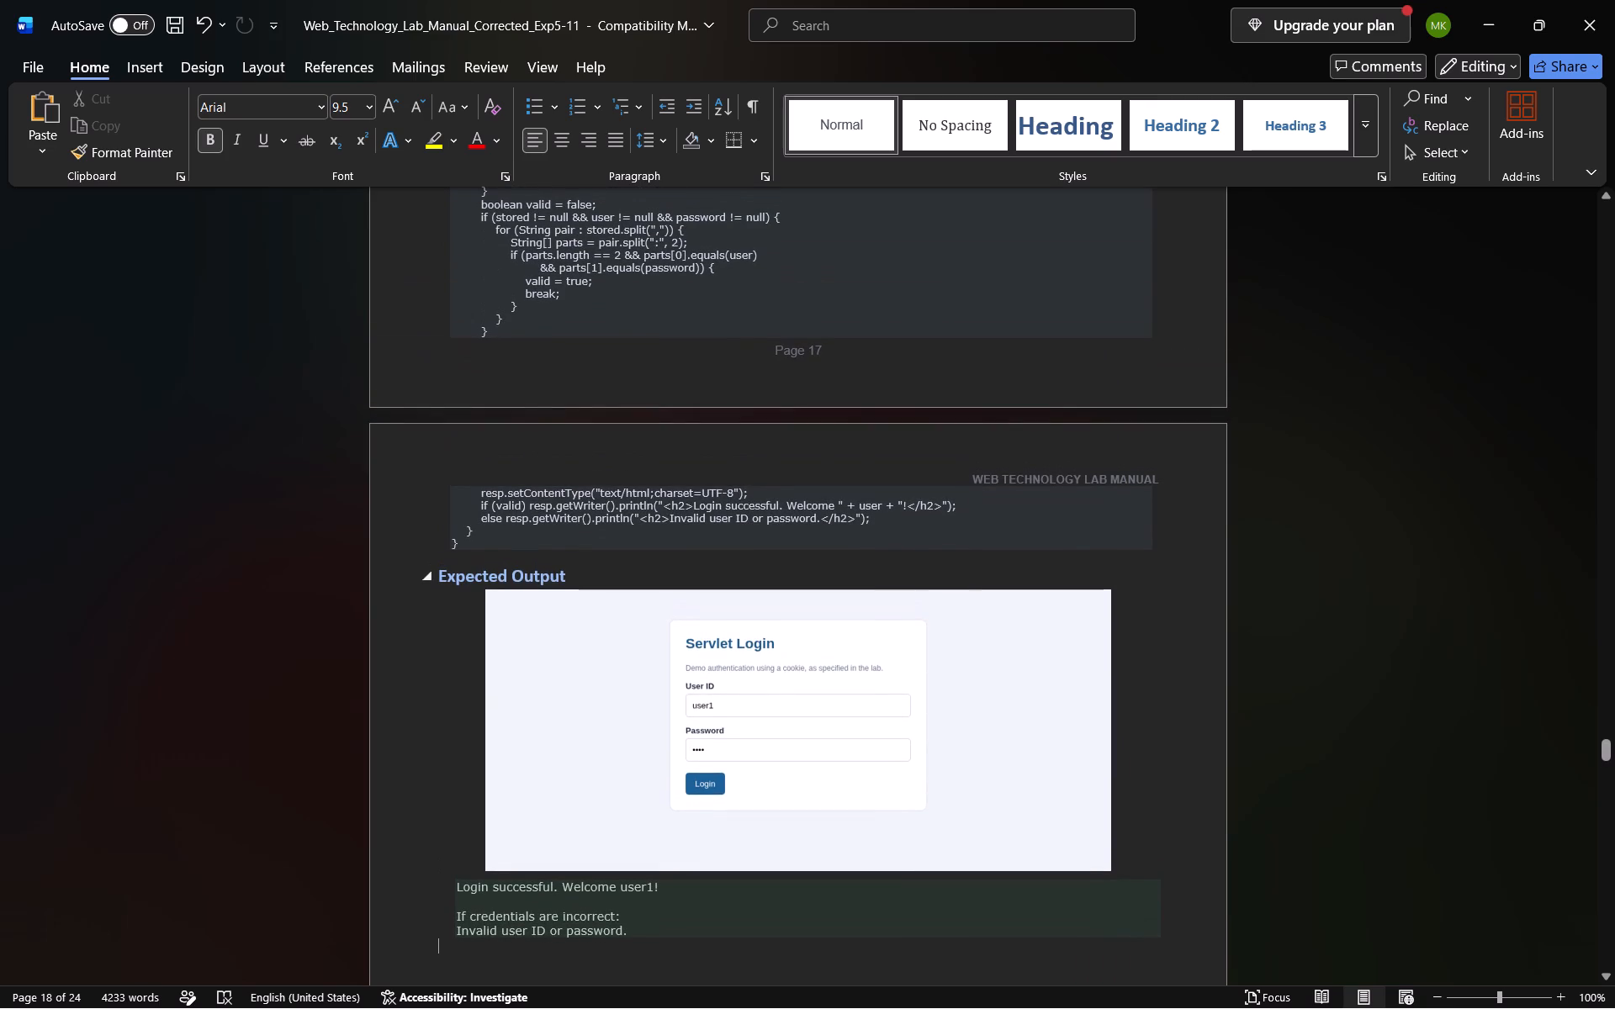
{"action": "scroll", "coordinate": [723, 589], "scroll_direction": "up", "scroll_amount": 2}
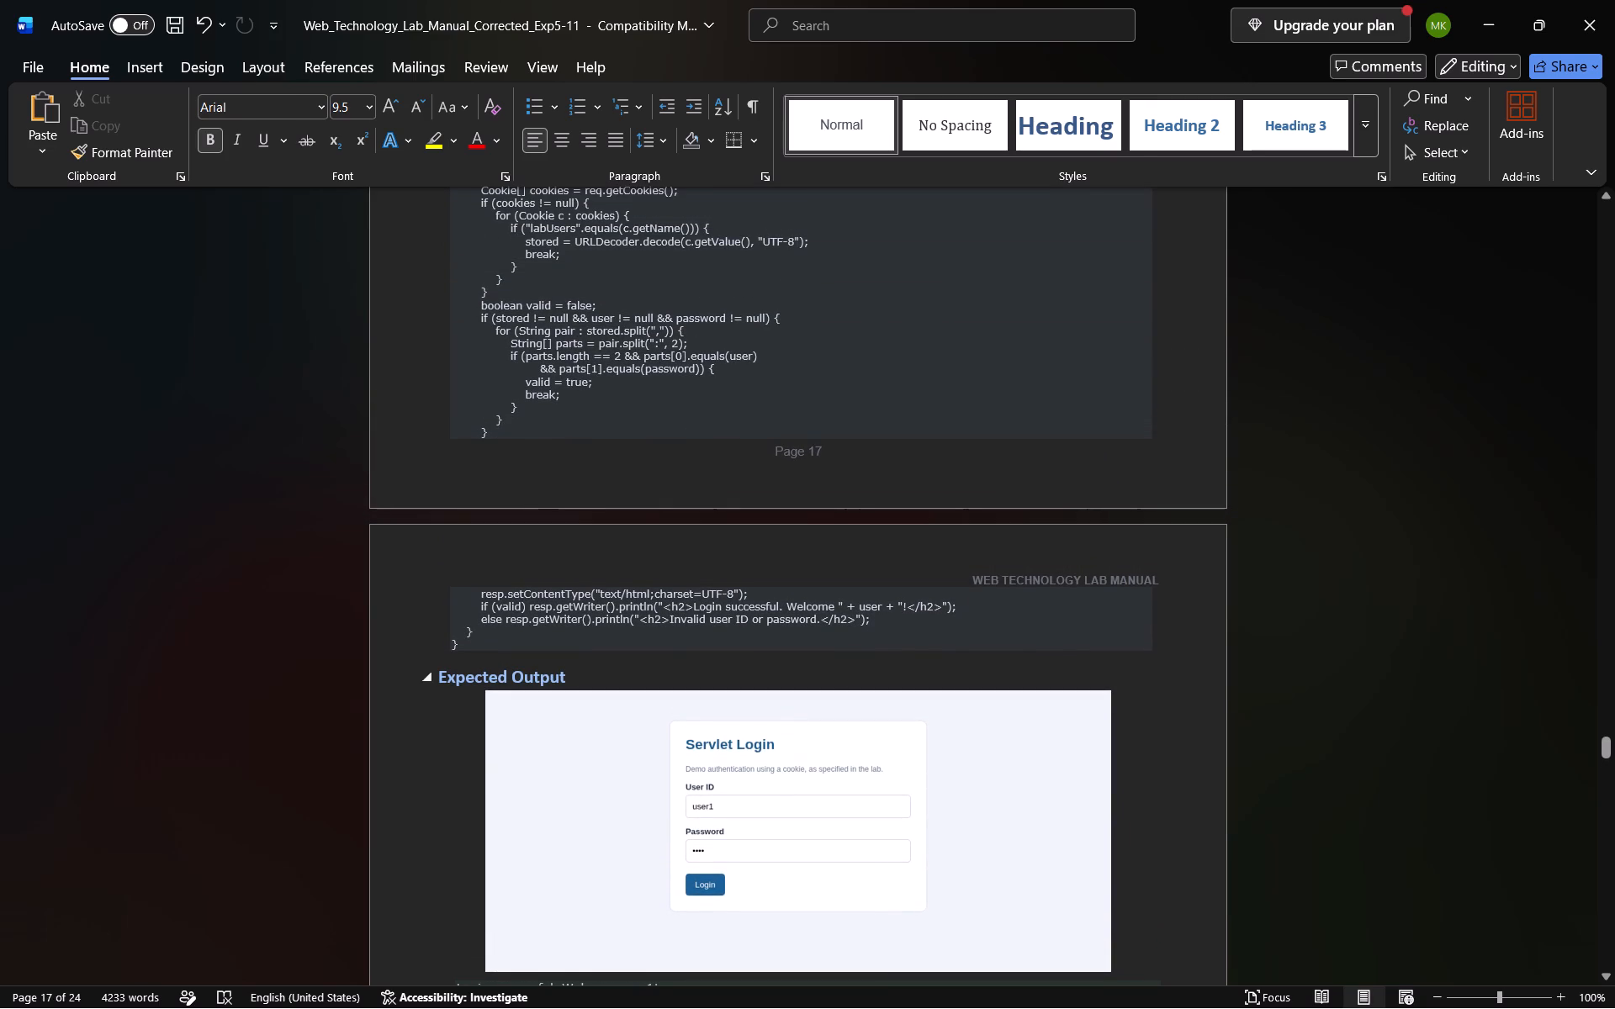
{"action": "left_click", "coordinate": [514, 679]}
{"action": "key", "text": "BackSpace"}
{"action": "key", "text": "BackSpace"}
{"action": "key", "text": "BackSpace"}
{"action": "key", "text": "BackSpace"}
{"action": "key", "text": "BackSpace"}
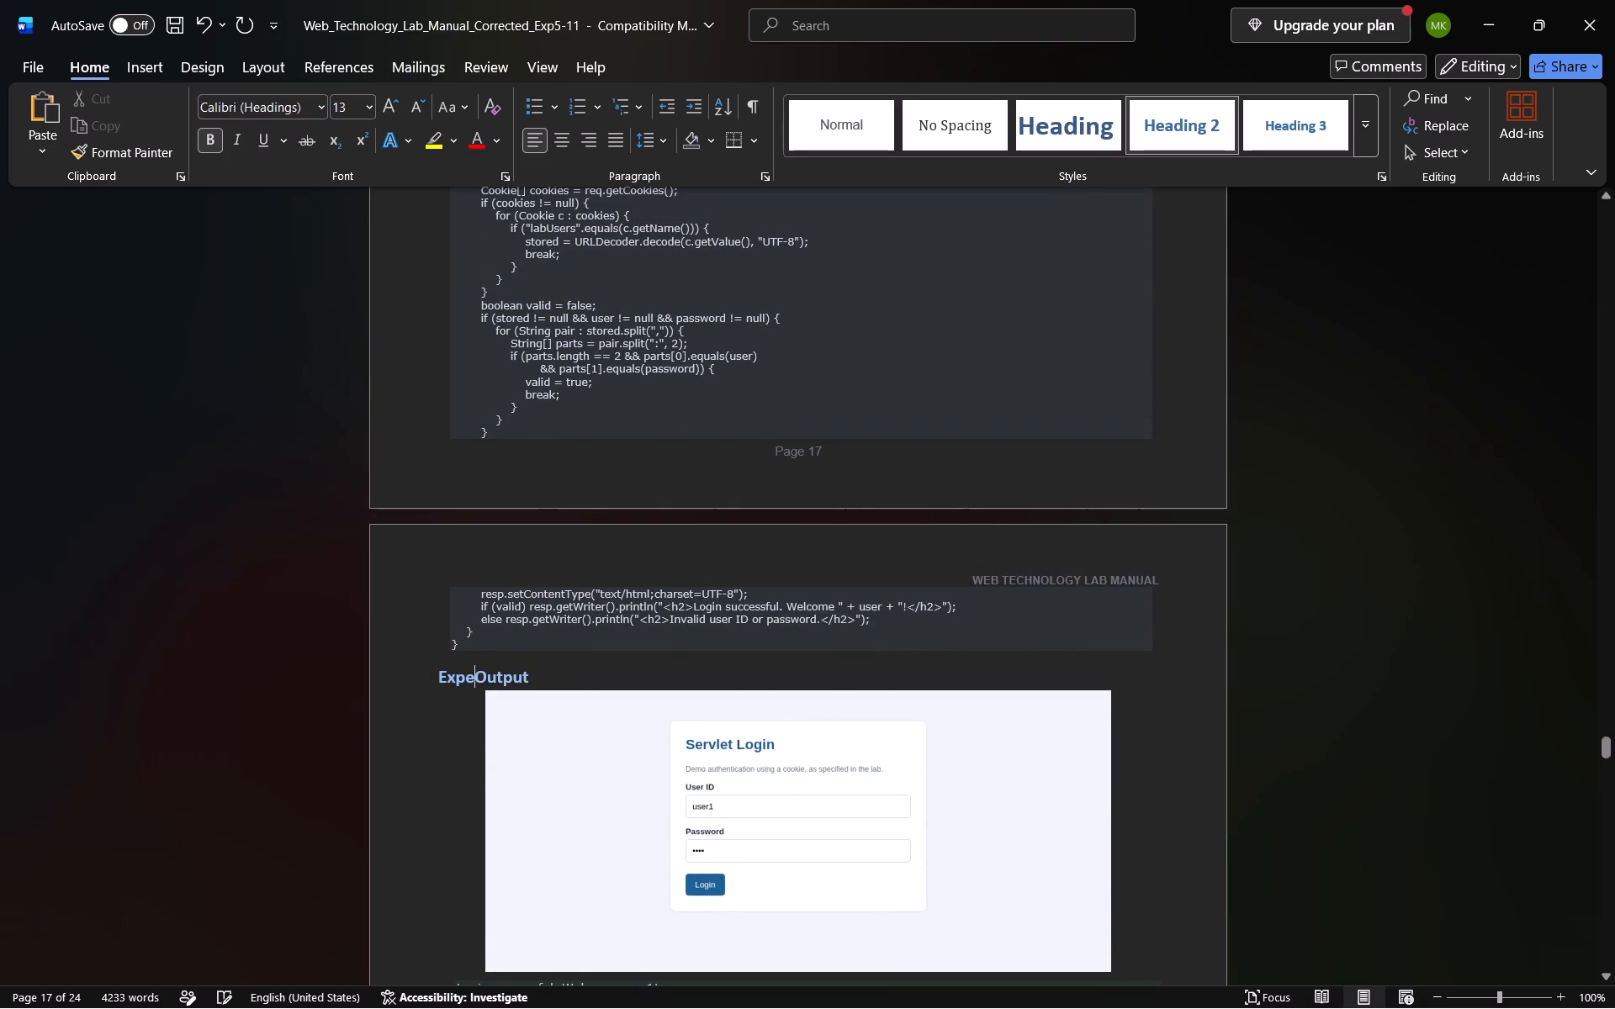
{"action": "key", "text": "BackSpace"}
{"action": "key", "text": "BackSpace"}
{"action": "key", "text": "BackSpace"}
{"action": "key", "text": "BackSpace"}
Delete the Aim line between the problem statement and source code of Experiment 9, Servlet Login Using Cookies.
{"action": "scroll", "coordinate": [765, 639], "scroll_direction": "up", "scroll_amount": 9}
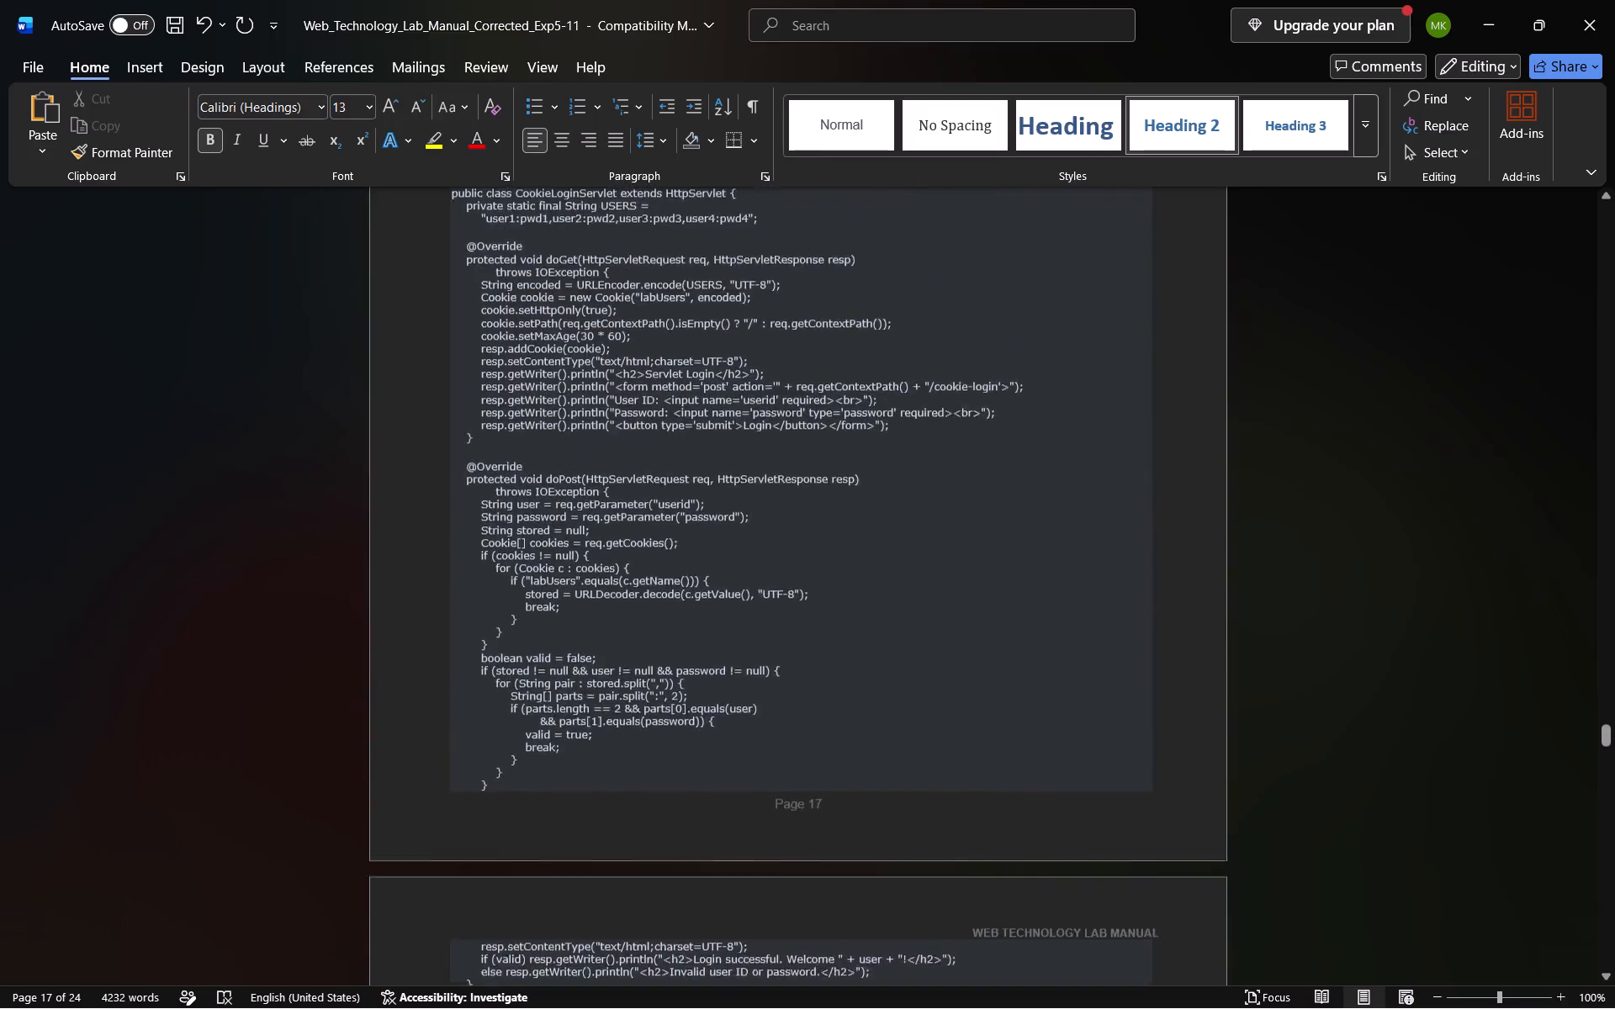
{"action": "scroll", "coordinate": [765, 639], "scroll_direction": "up", "scroll_amount": 11}
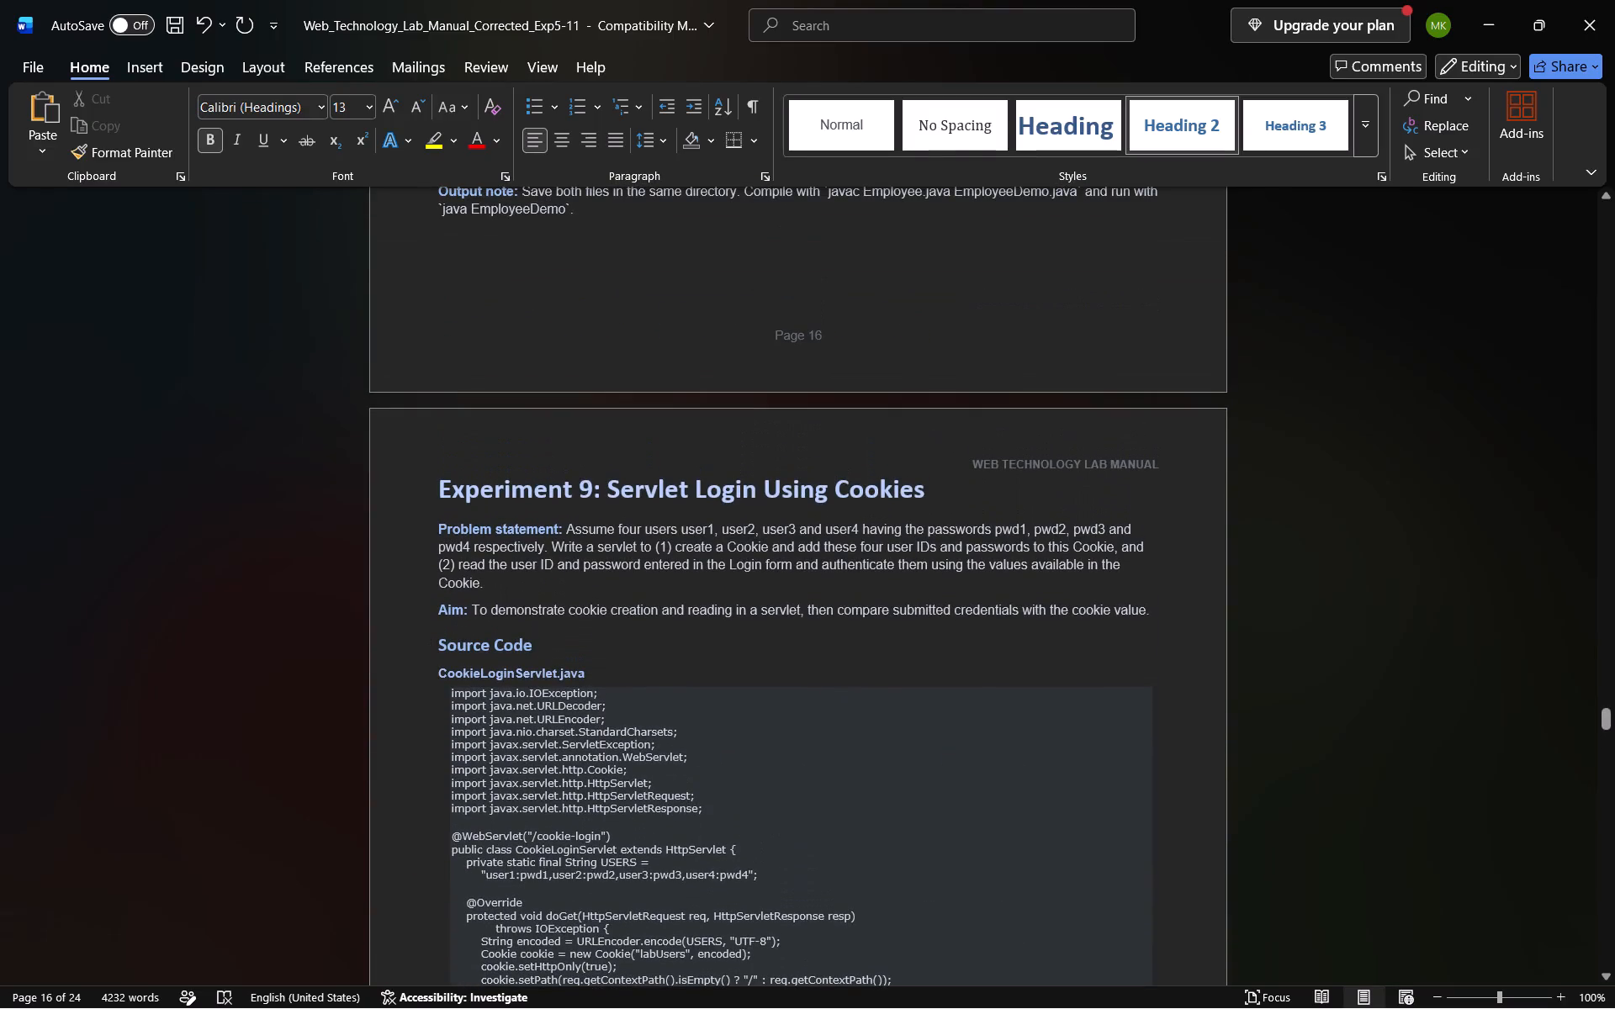
{"action": "left_click_drag", "start_coordinate": [1157, 604], "coordinate": [1159, 590]}
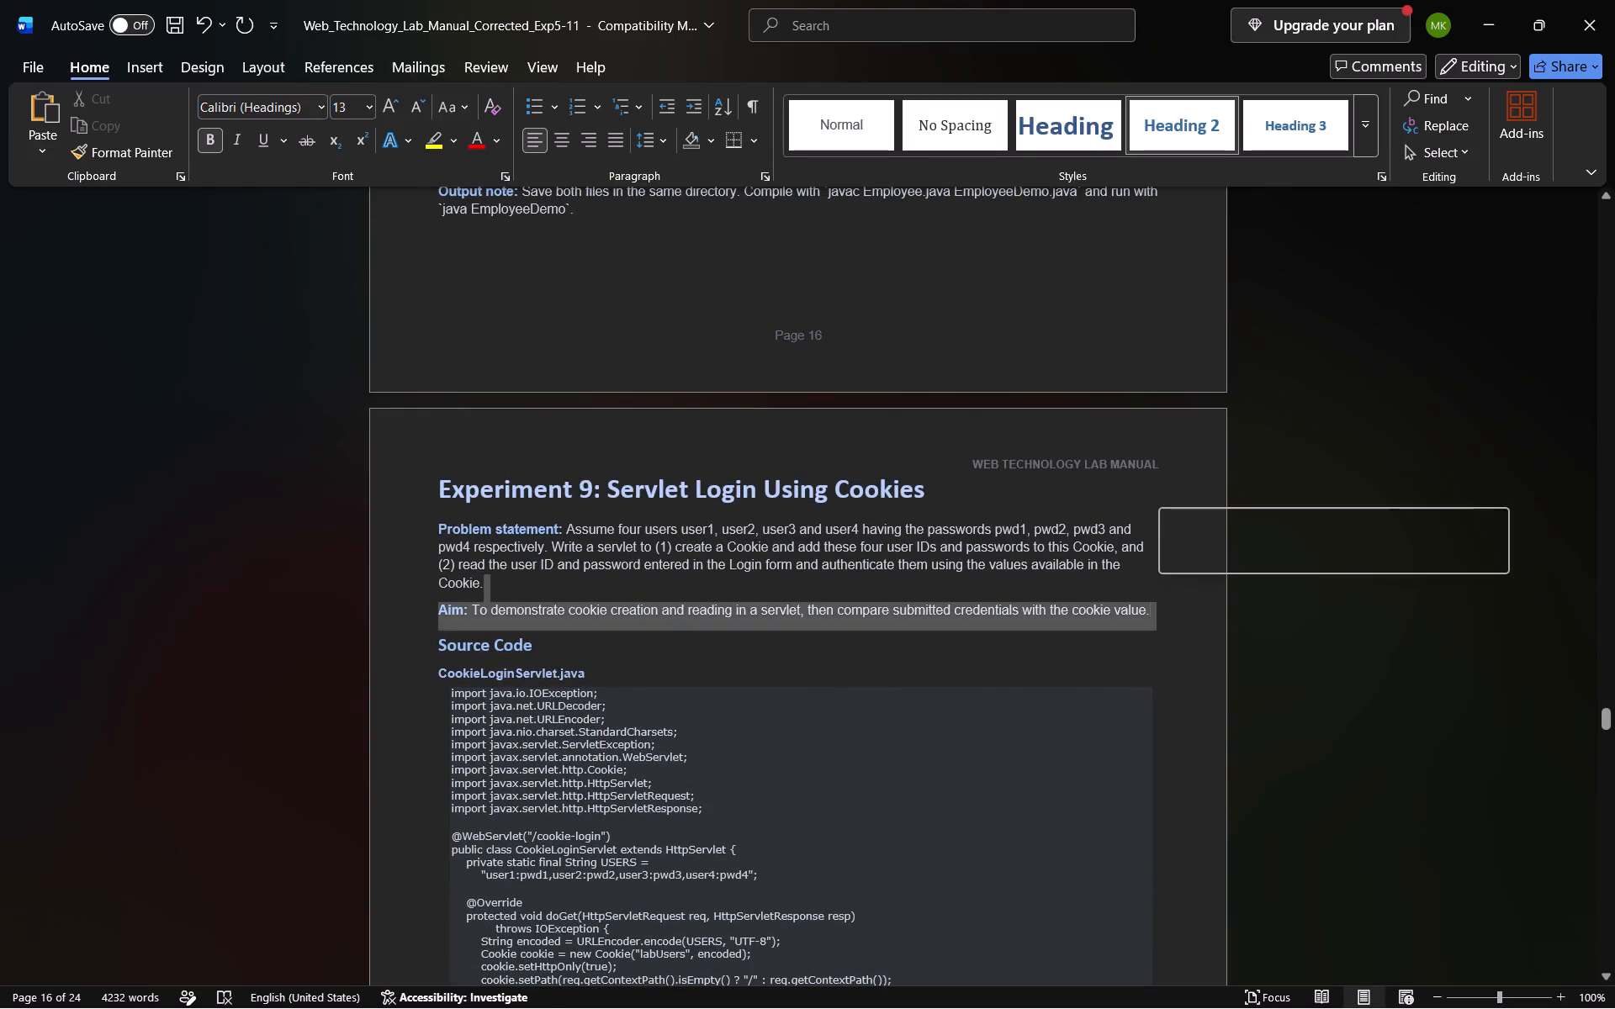
{"action": "key", "text": "BackSpace"}
Delete the Output note paragraph about compiling Employee.java and EmployeeDemo.java beneath Experiment 8's output.
{"action": "scroll", "coordinate": [950, 650], "scroll_direction": "up", "scroll_amount": 7}
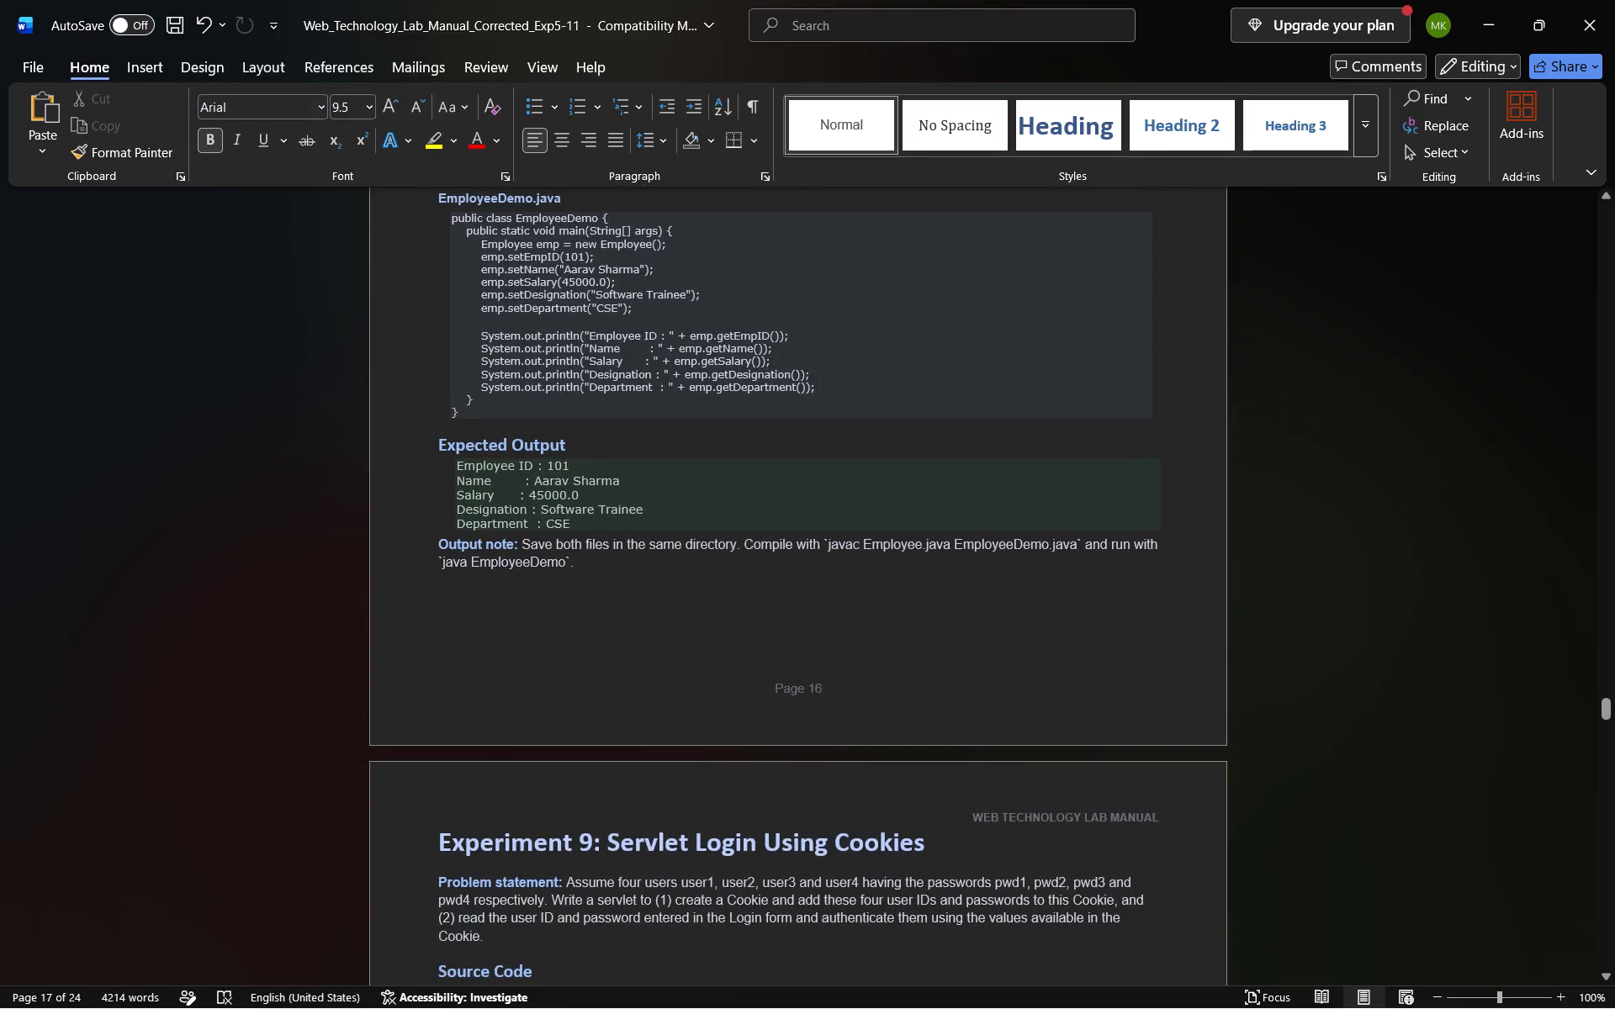
{"action": "left_click_drag", "start_coordinate": [579, 567], "coordinate": [412, 541]}
{"action": "key", "text": "BackSpace"}
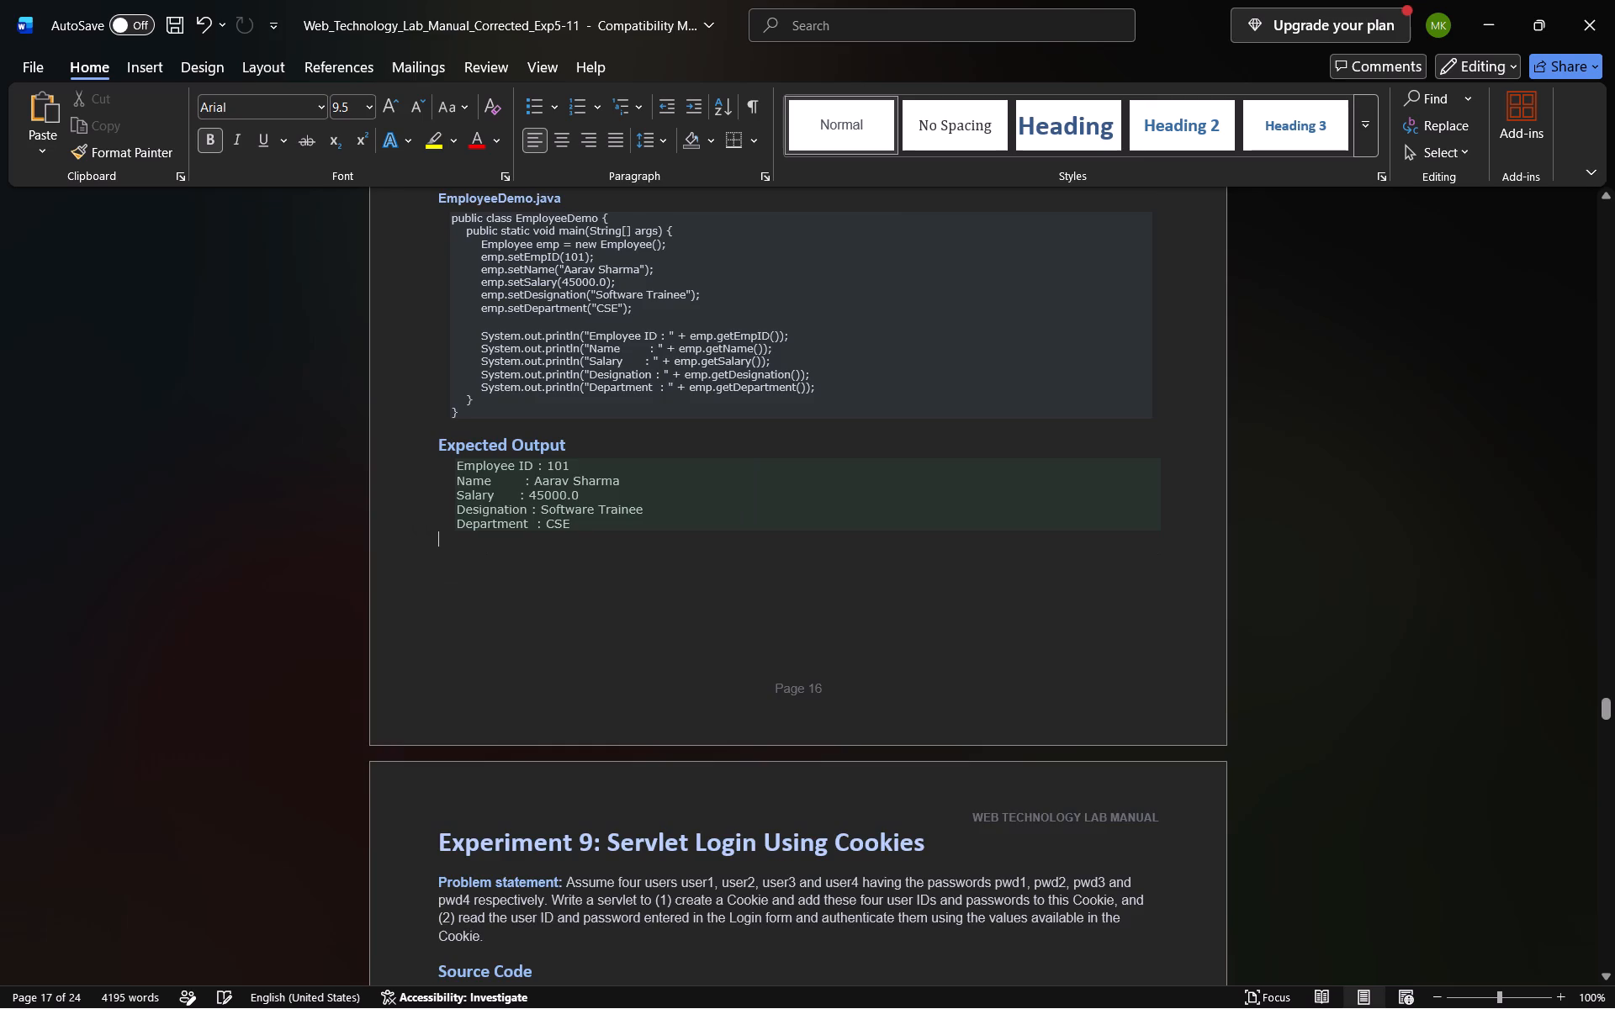
Delete the Aim line between the problem statement and source code of Experiment 8, JavaBean for Employee Information.
{"action": "scroll", "coordinate": [716, 539], "scroll_direction": "up", "scroll_amount": 4}
{"action": "scroll", "coordinate": [845, 527], "scroll_direction": "up", "scroll_amount": 10}
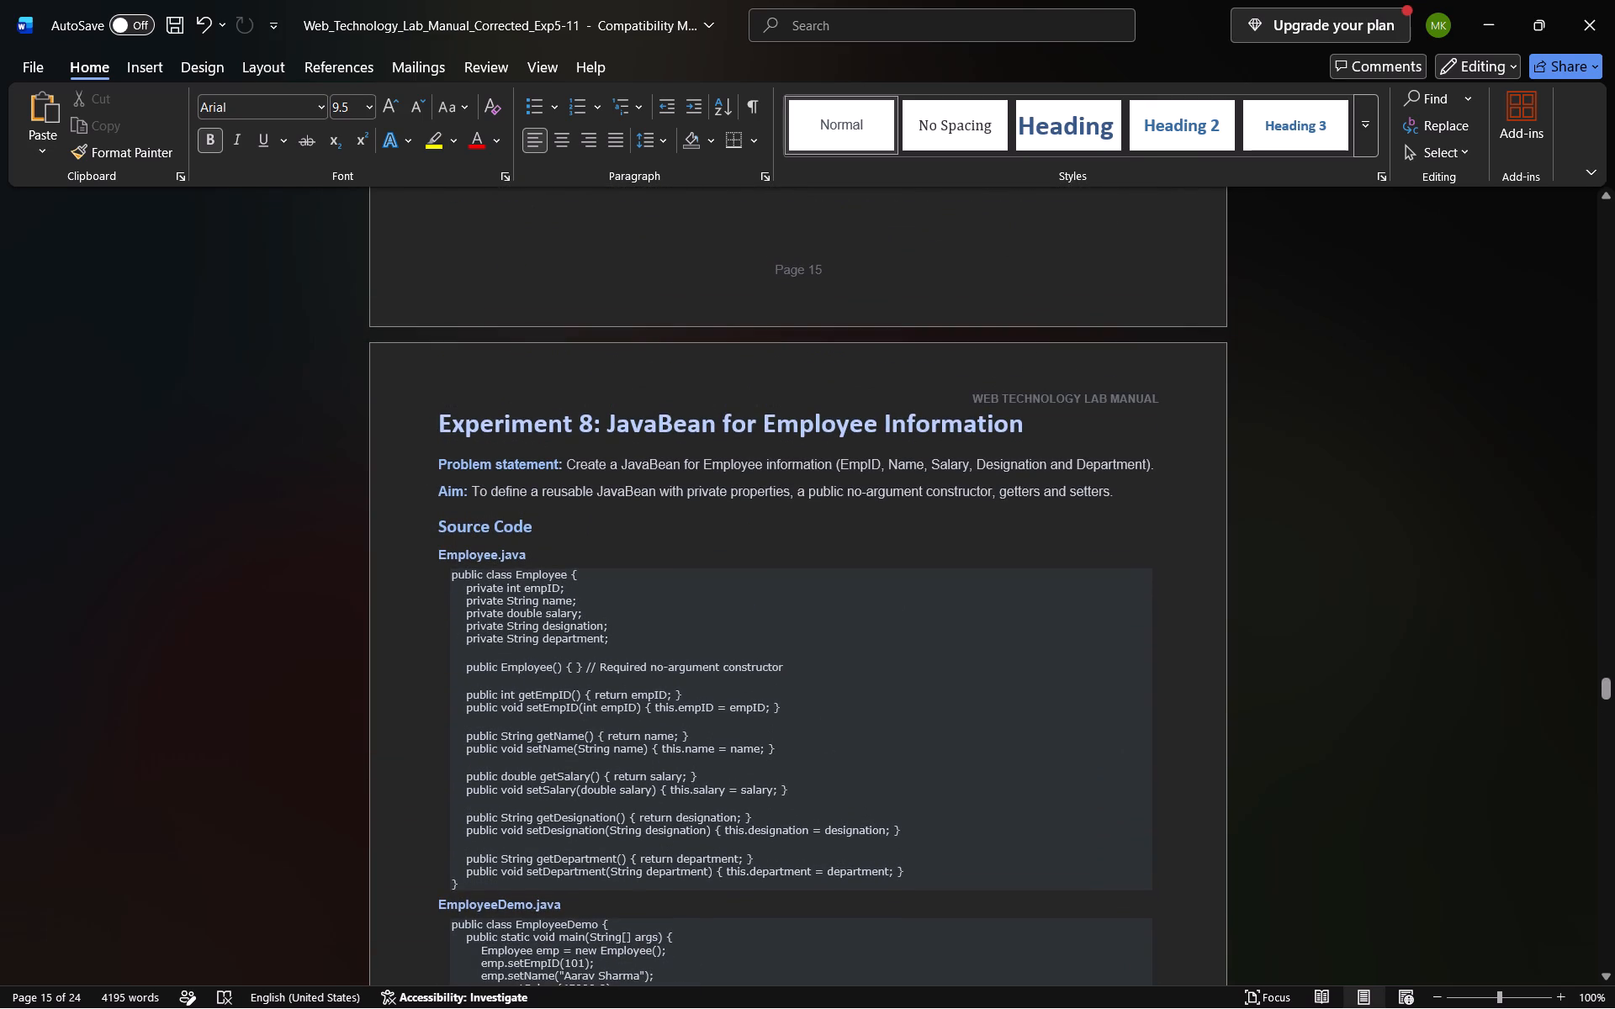
{"action": "left_click_drag", "start_coordinate": [1134, 493], "coordinate": [1161, 477]}
{"action": "key", "text": "BackSpace"}
Delete the Output note paragraph about running in mongosh beneath Experiment 7's city average output.
{"action": "scroll", "coordinate": [976, 543], "scroll_direction": "up", "scroll_amount": 11}
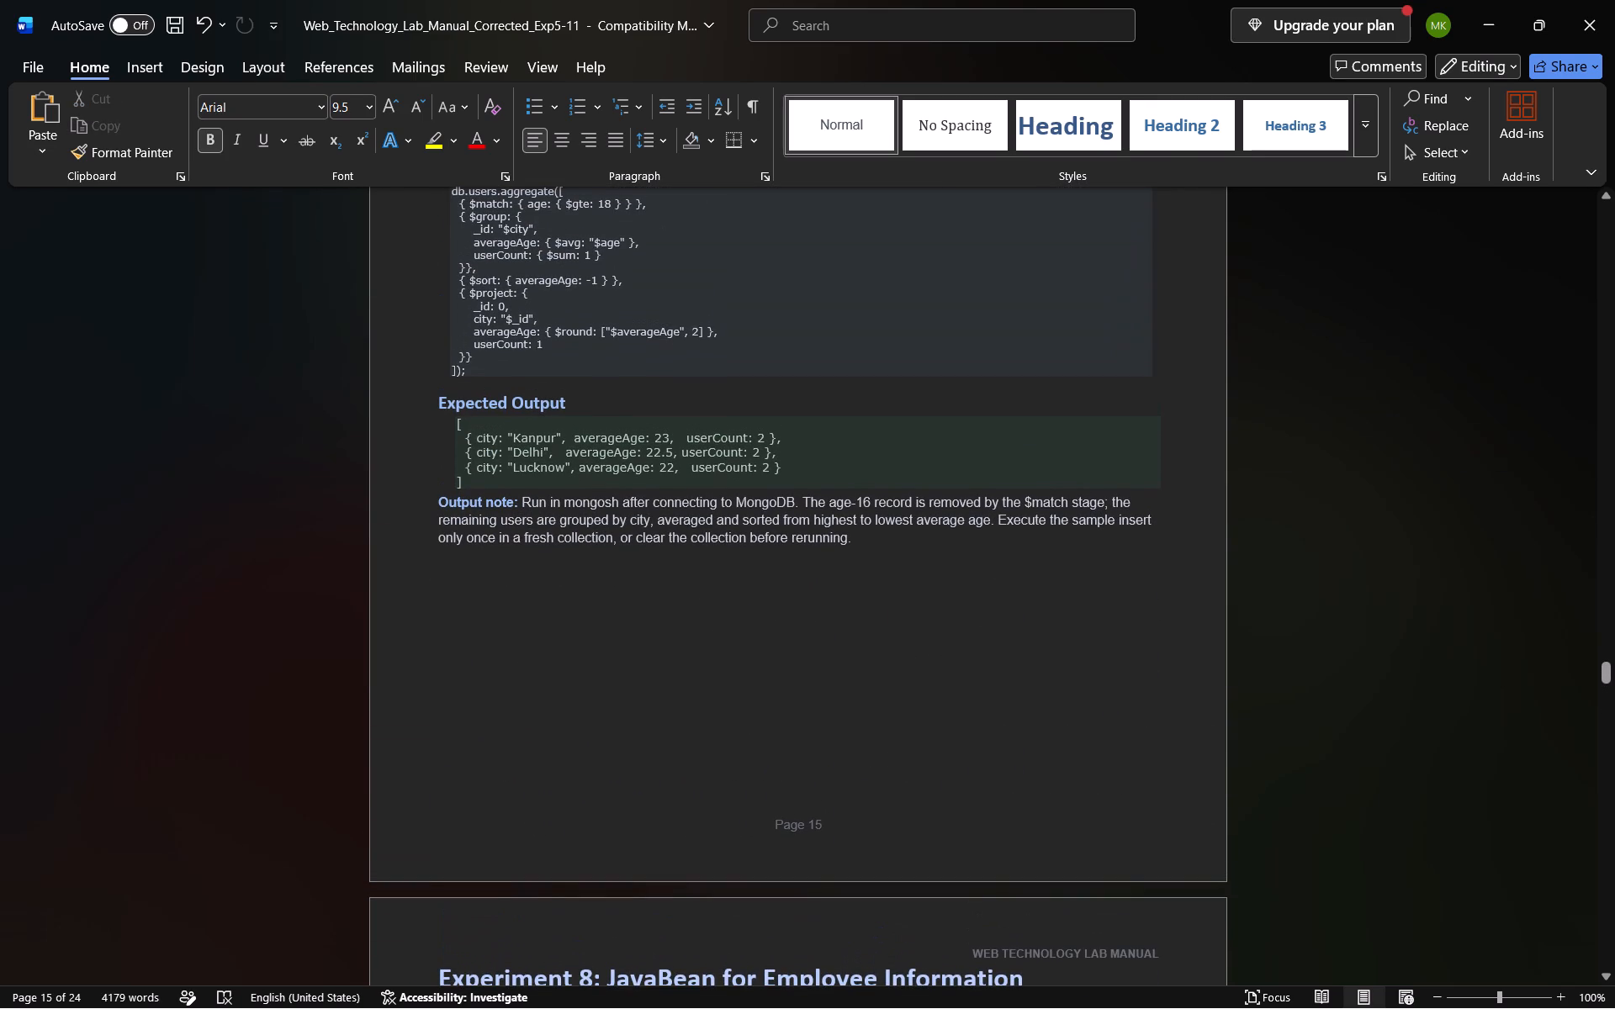
{"action": "left_click_drag", "start_coordinate": [866, 542], "coordinate": [410, 507]}
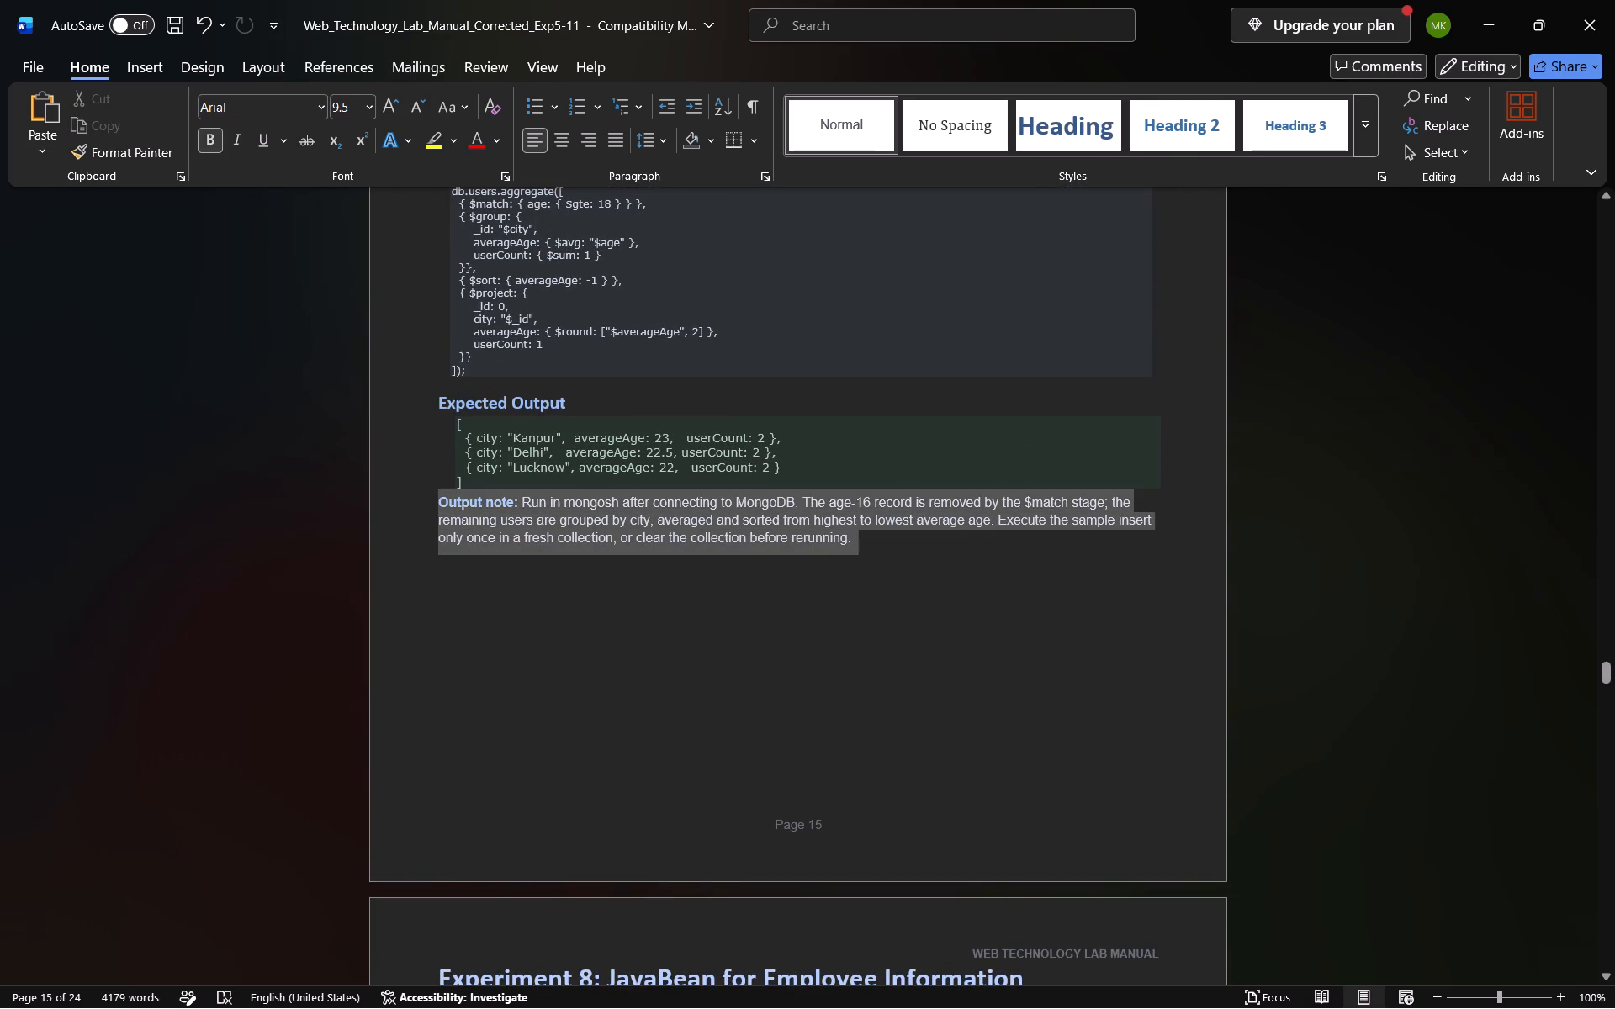
{"action": "left_click_drag", "start_coordinate": [410, 507], "coordinate": [410, 502]}
{"action": "key", "text": "BackSpace"}
Delete the Aim line between the problem statement and source code of Experiment 7, MongoDB Aggregation Framework.
{"action": "scroll", "coordinate": [774, 541], "scroll_direction": "up", "scroll_amount": 9}
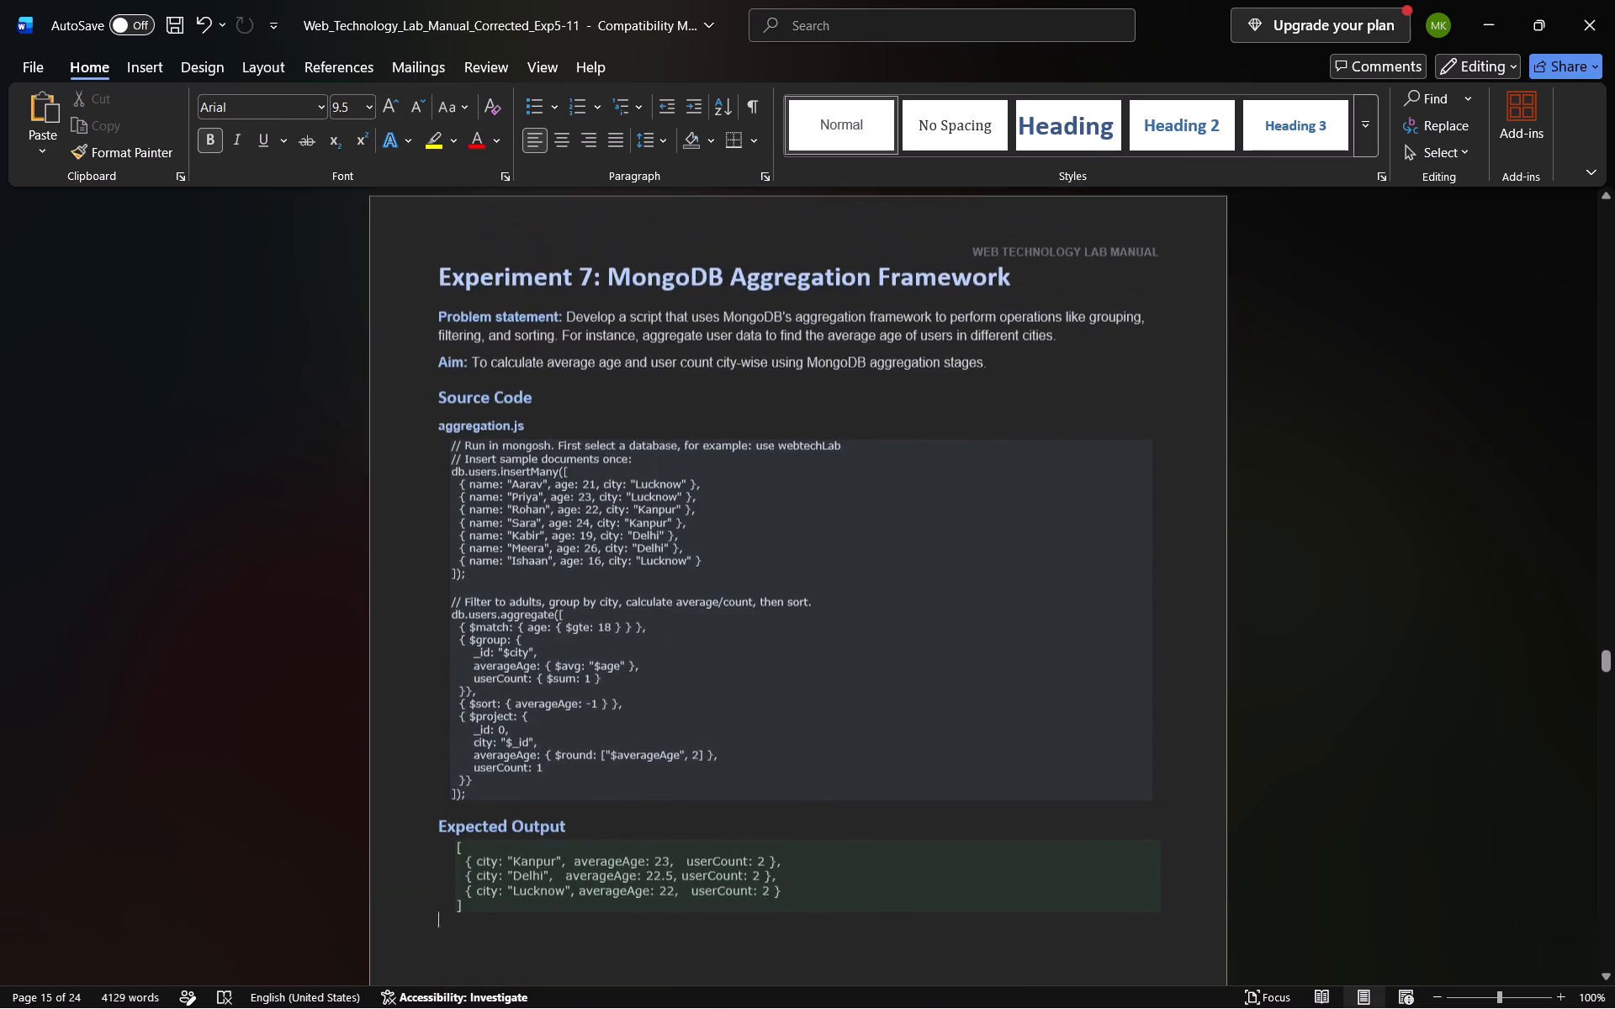
{"action": "scroll", "coordinate": [779, 541], "scroll_direction": "up", "scroll_amount": 2}
{"action": "left_click_drag", "start_coordinate": [989, 497], "coordinate": [1015, 481]}
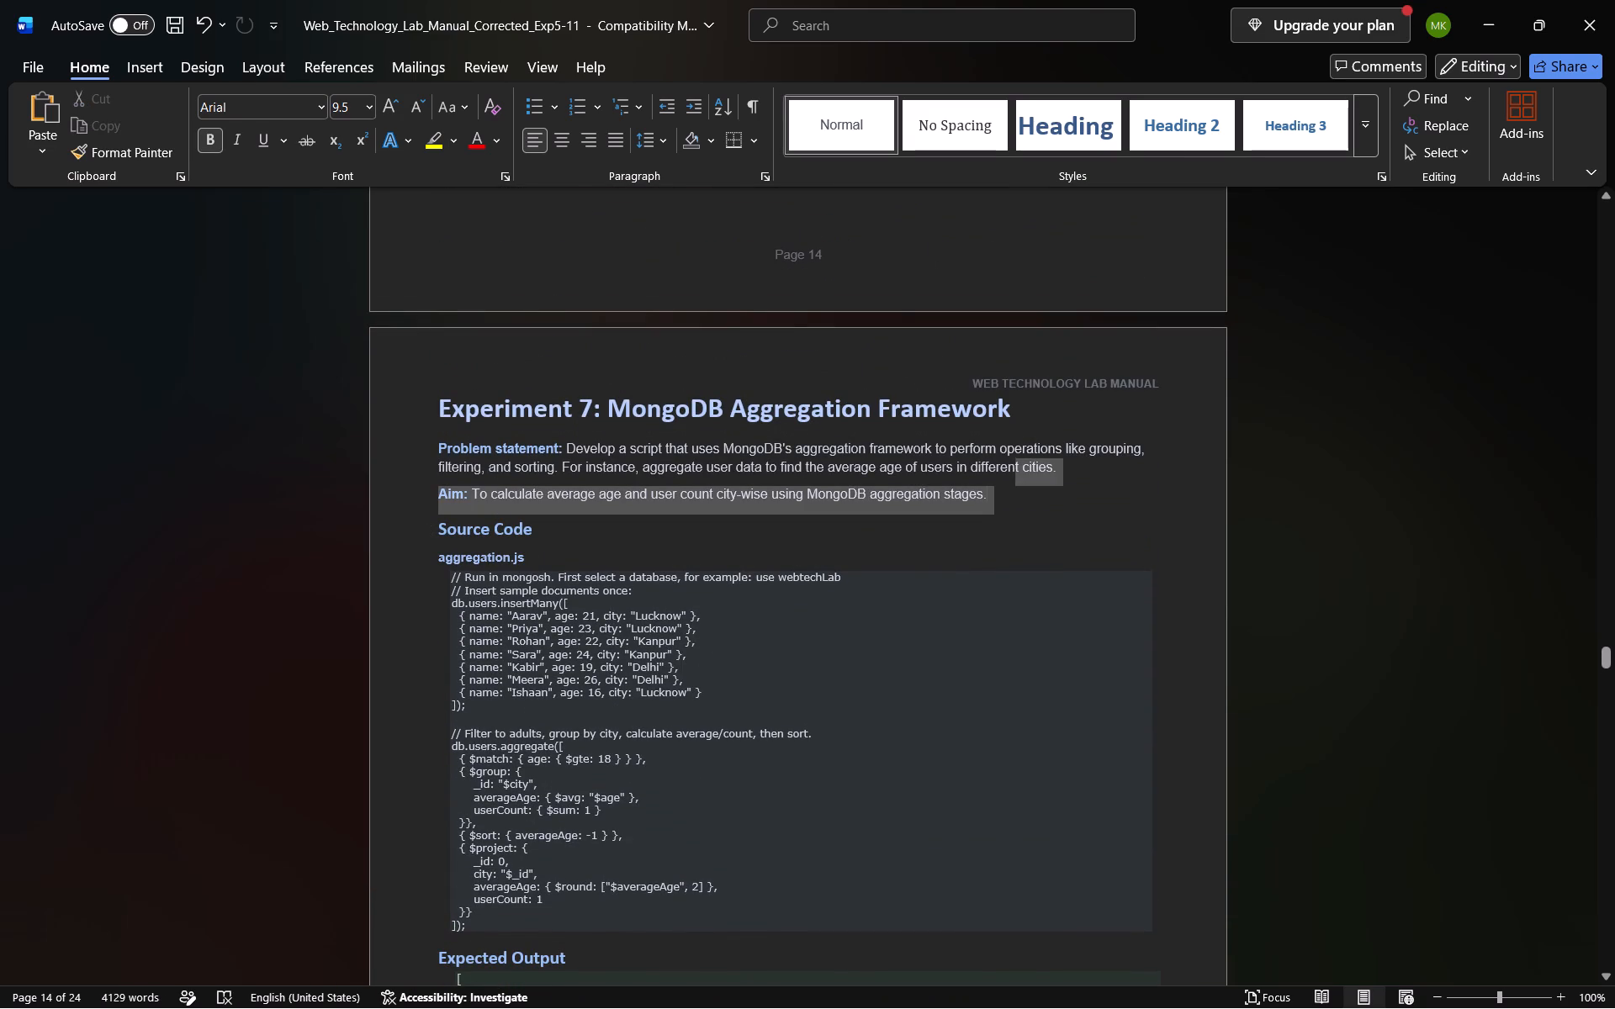
{"action": "left_click_drag", "start_coordinate": [1015, 481], "coordinate": [1079, 483]}
{"action": "key", "text": "BackSpace"}
Delete the Output note paragraph about saving and running toolkit.js beneath Experiment 6's output.
{"action": "scroll", "coordinate": [959, 548], "scroll_direction": "up", "scroll_amount": 5}
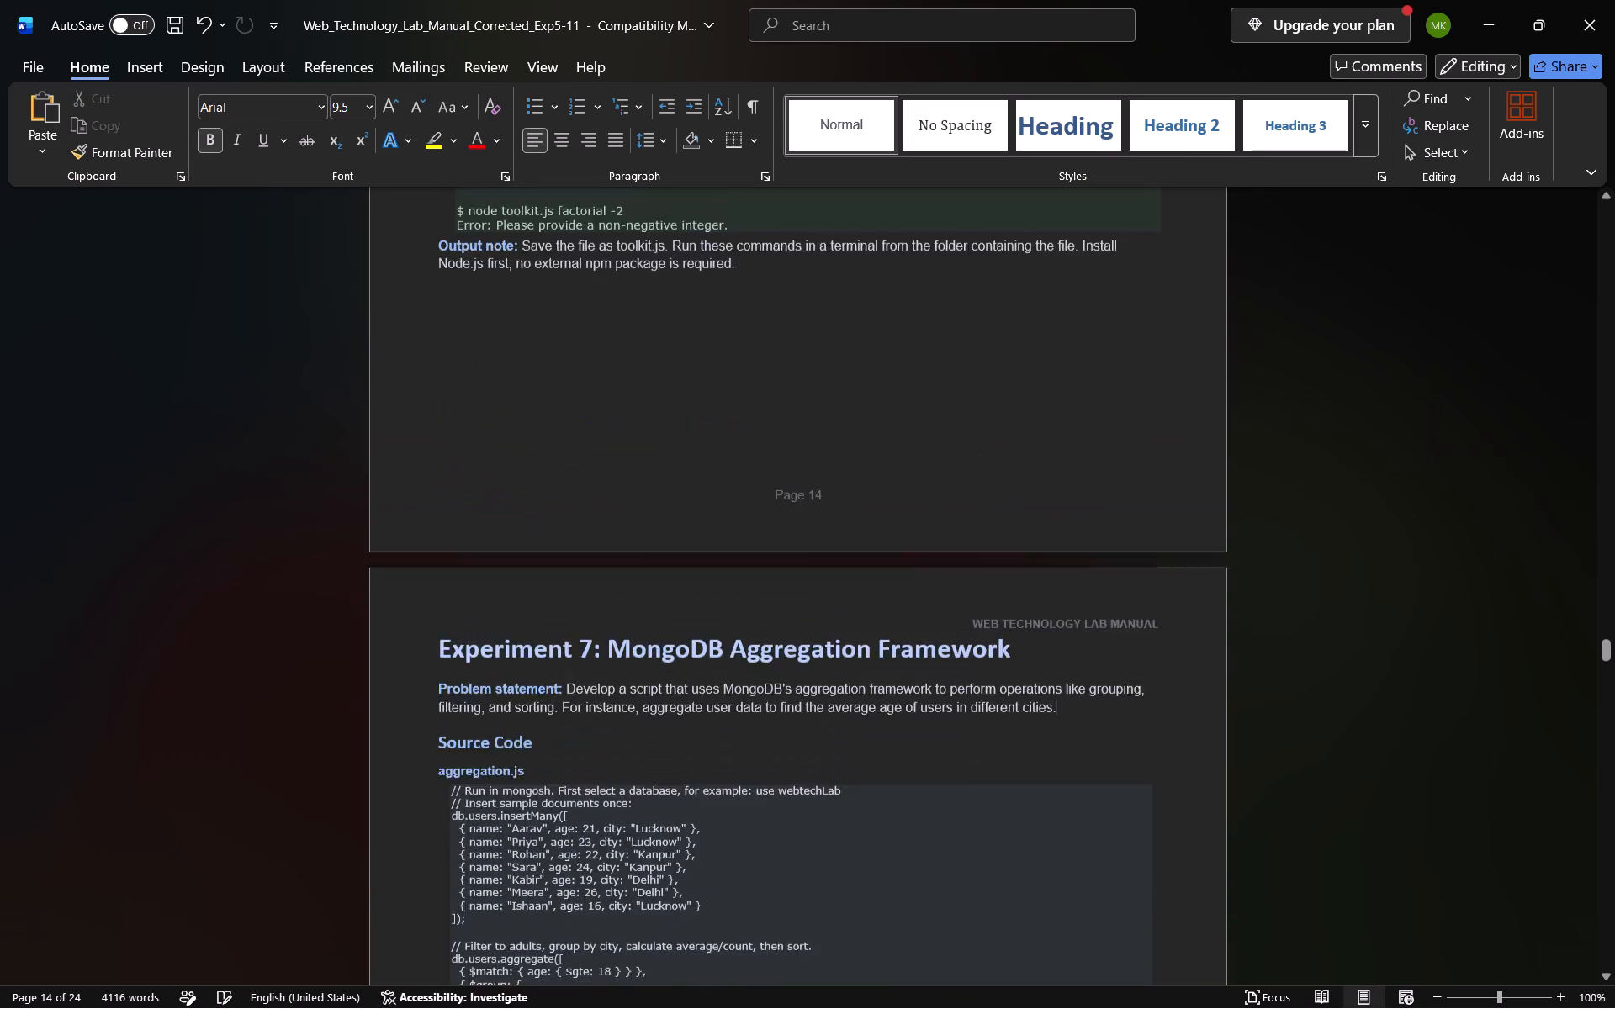
{"action": "scroll", "coordinate": [958, 549], "scroll_direction": "up", "scroll_amount": 4}
{"action": "left_click_drag", "start_coordinate": [756, 478], "coordinate": [437, 469]}
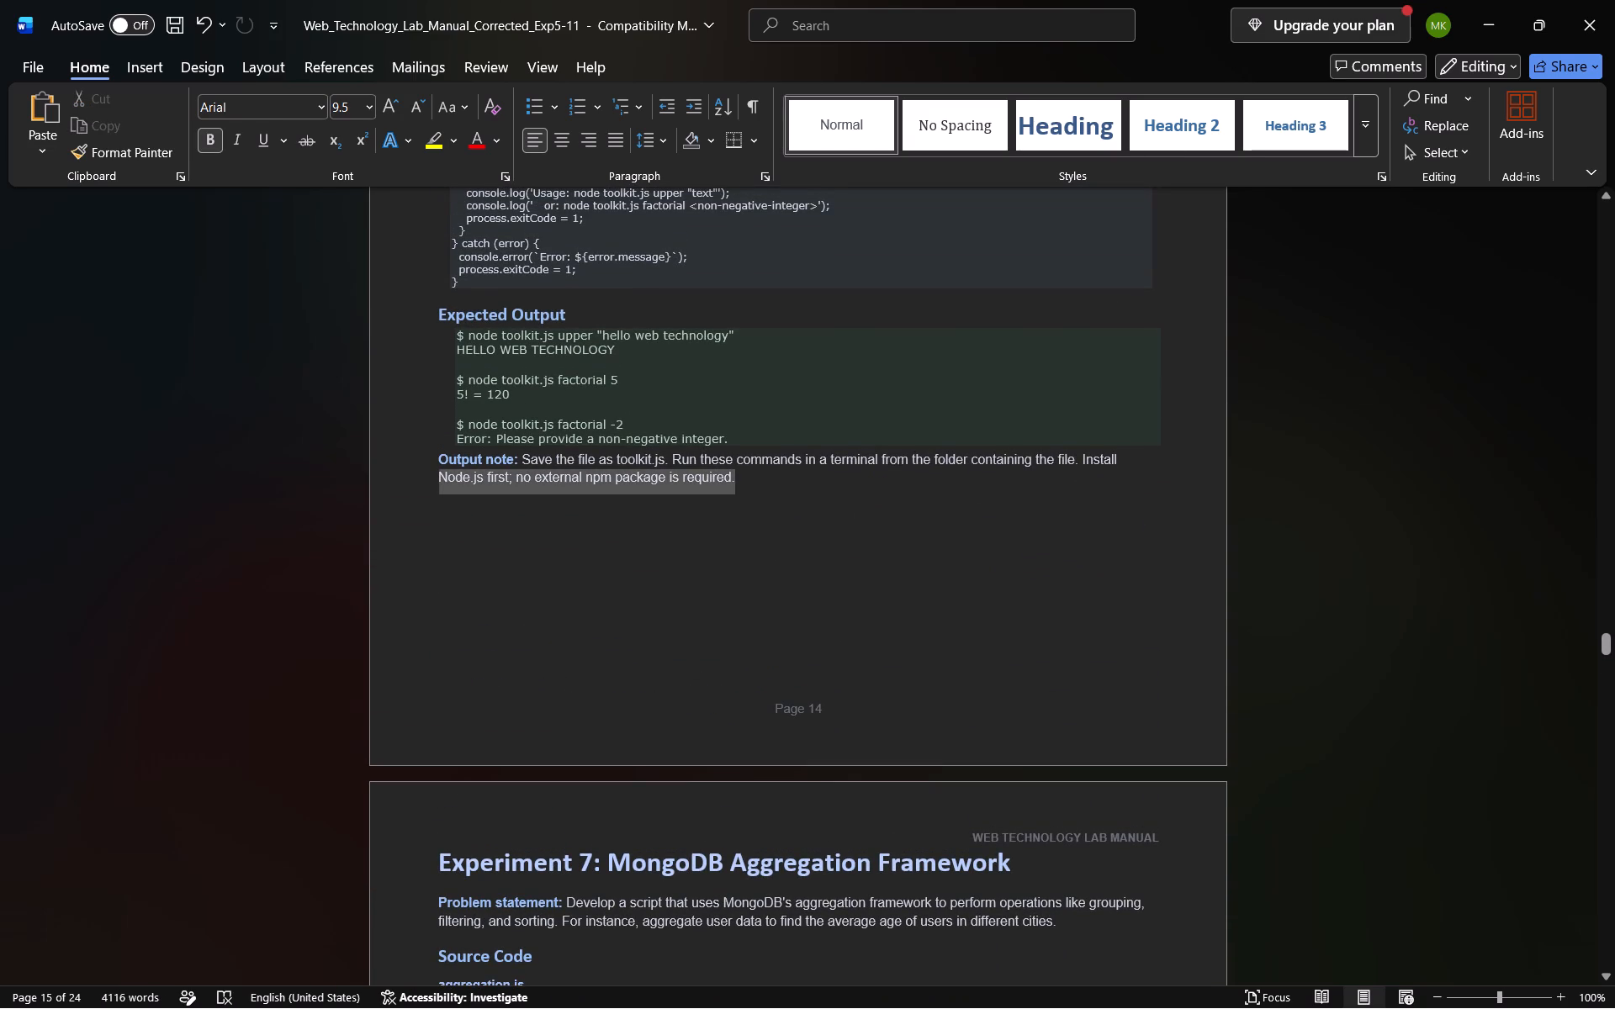
{"action": "left_click_drag", "start_coordinate": [437, 469], "coordinate": [408, 461]}
{"action": "key", "text": "BackSpace"}
Delete the Aim line between the problem statement and source code of Experiment 6, Node.js Command-Line Utility.
{"action": "scroll", "coordinate": [976, 626], "scroll_direction": "up", "scroll_amount": 10}
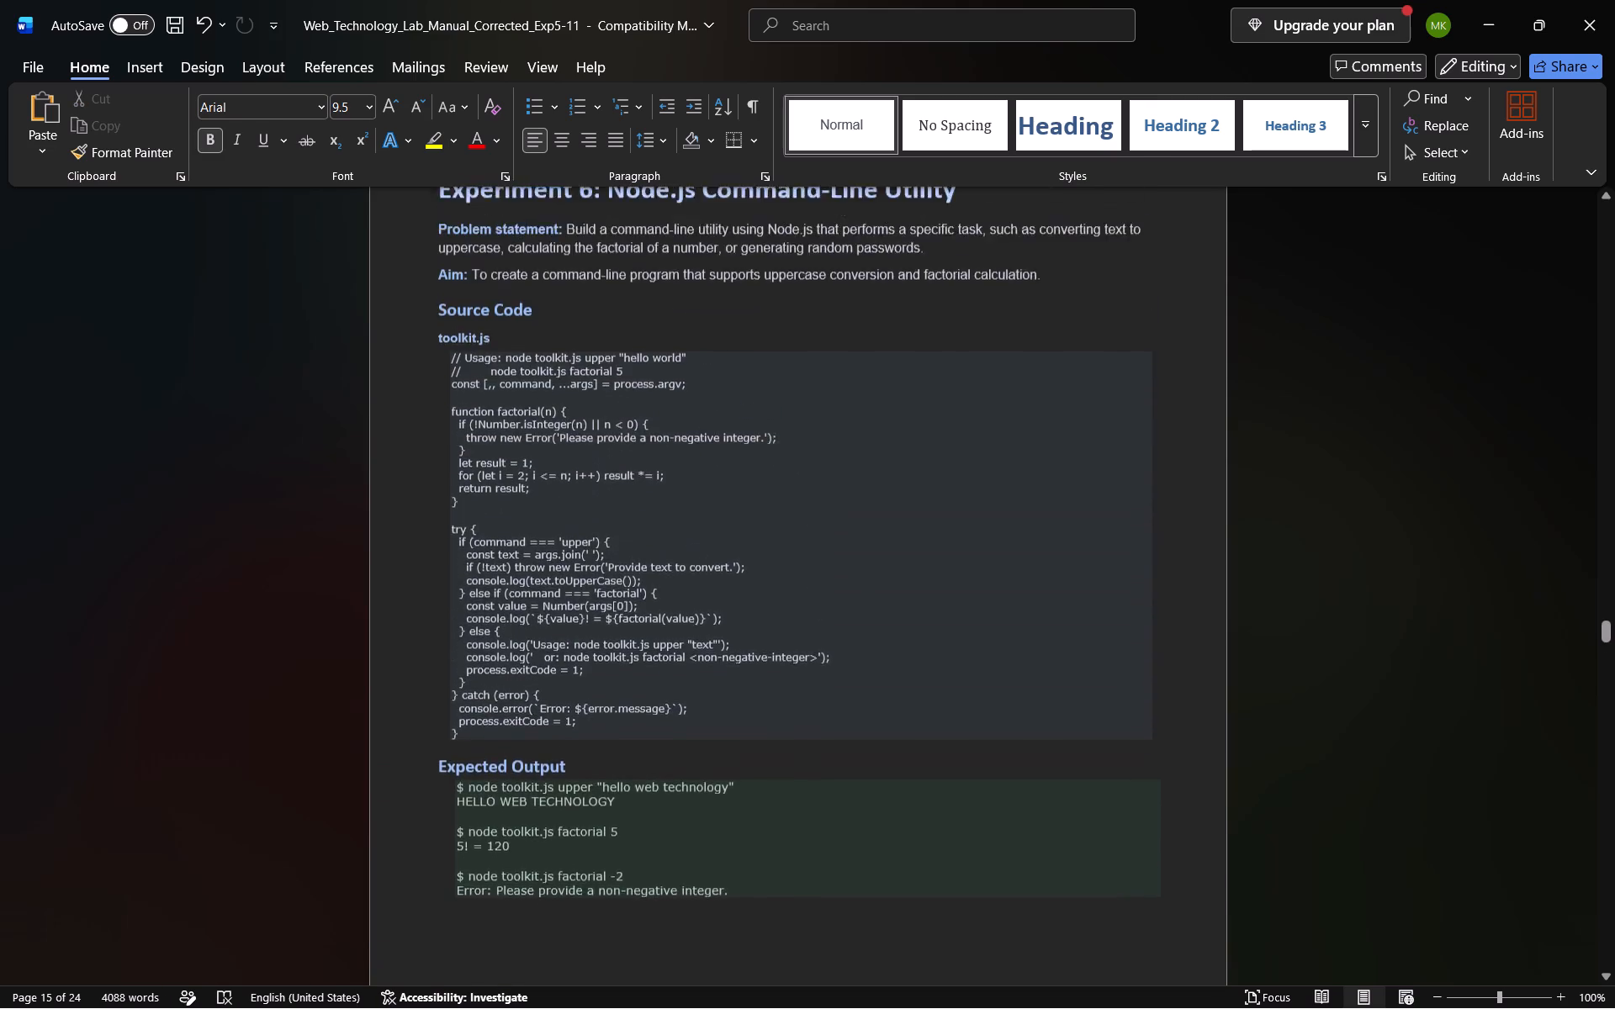
{"action": "scroll", "coordinate": [977, 626], "scroll_direction": "up", "scroll_amount": 3}
{"action": "left_click_drag", "start_coordinate": [1079, 476], "coordinate": [1079, 465]}
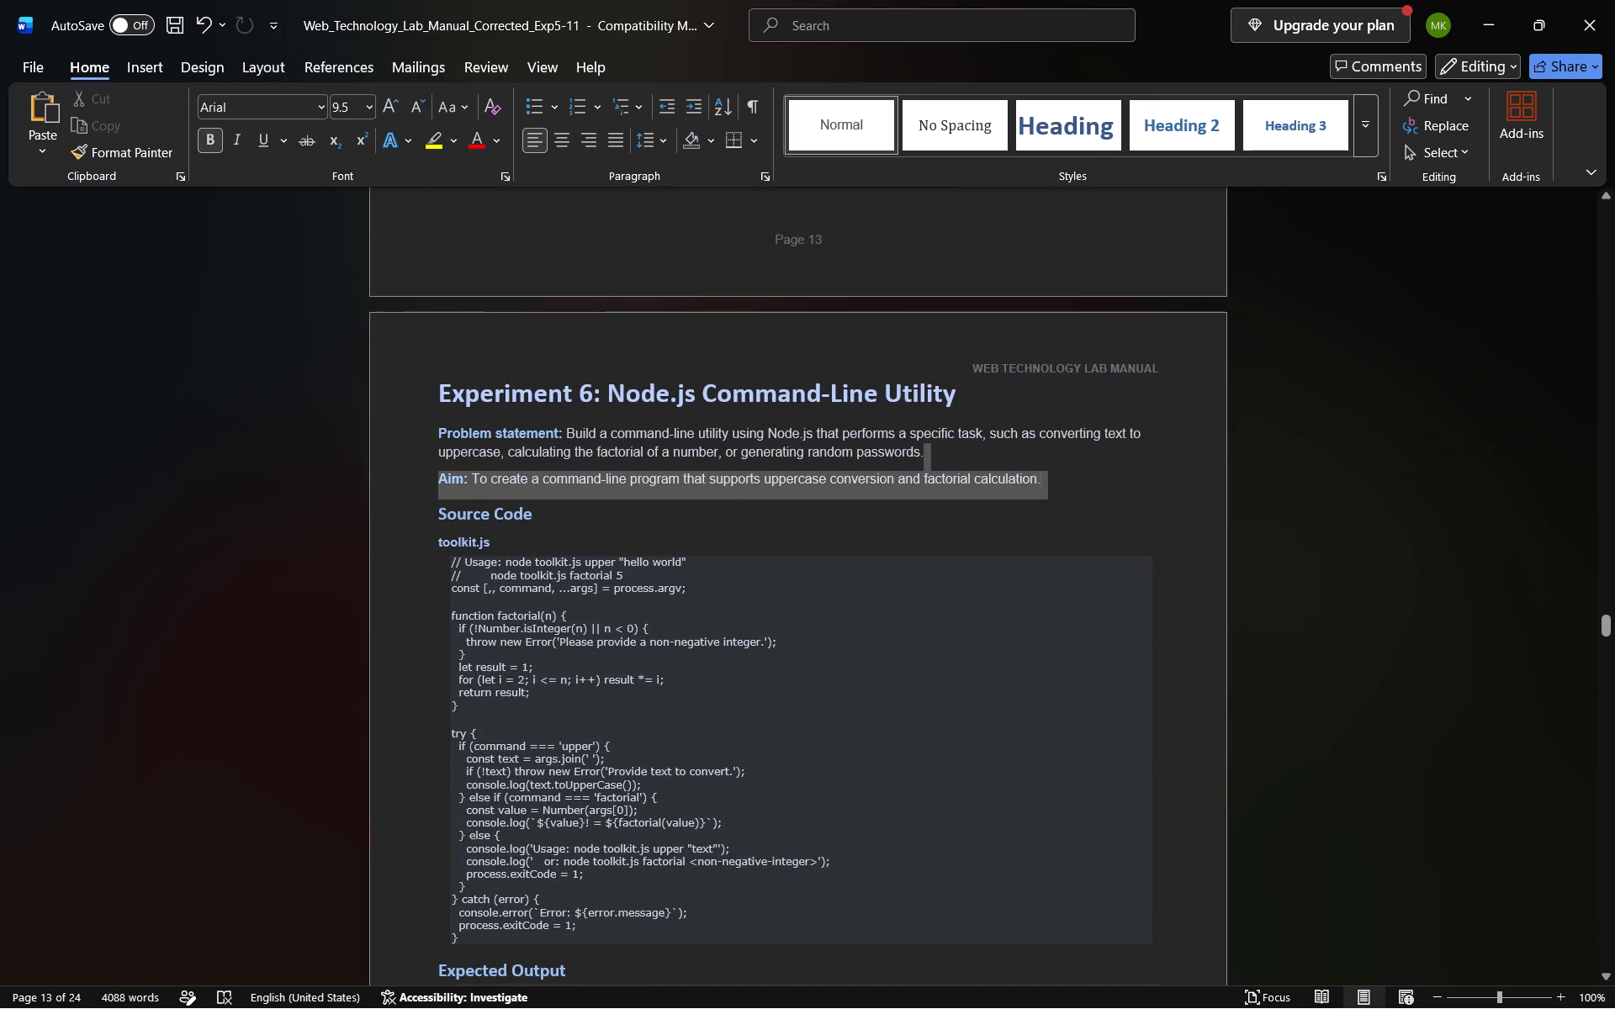
{"action": "left_click_drag", "start_coordinate": [1079, 465], "coordinate": [1079, 457]}
{"action": "key", "text": "BackSpace"}
Shorten the "Expected Output" heading above Experiment 6's toolkit.js terminal output to "Output".
{"action": "scroll", "coordinate": [946, 610], "scroll_direction": "up", "scroll_amount": 10}
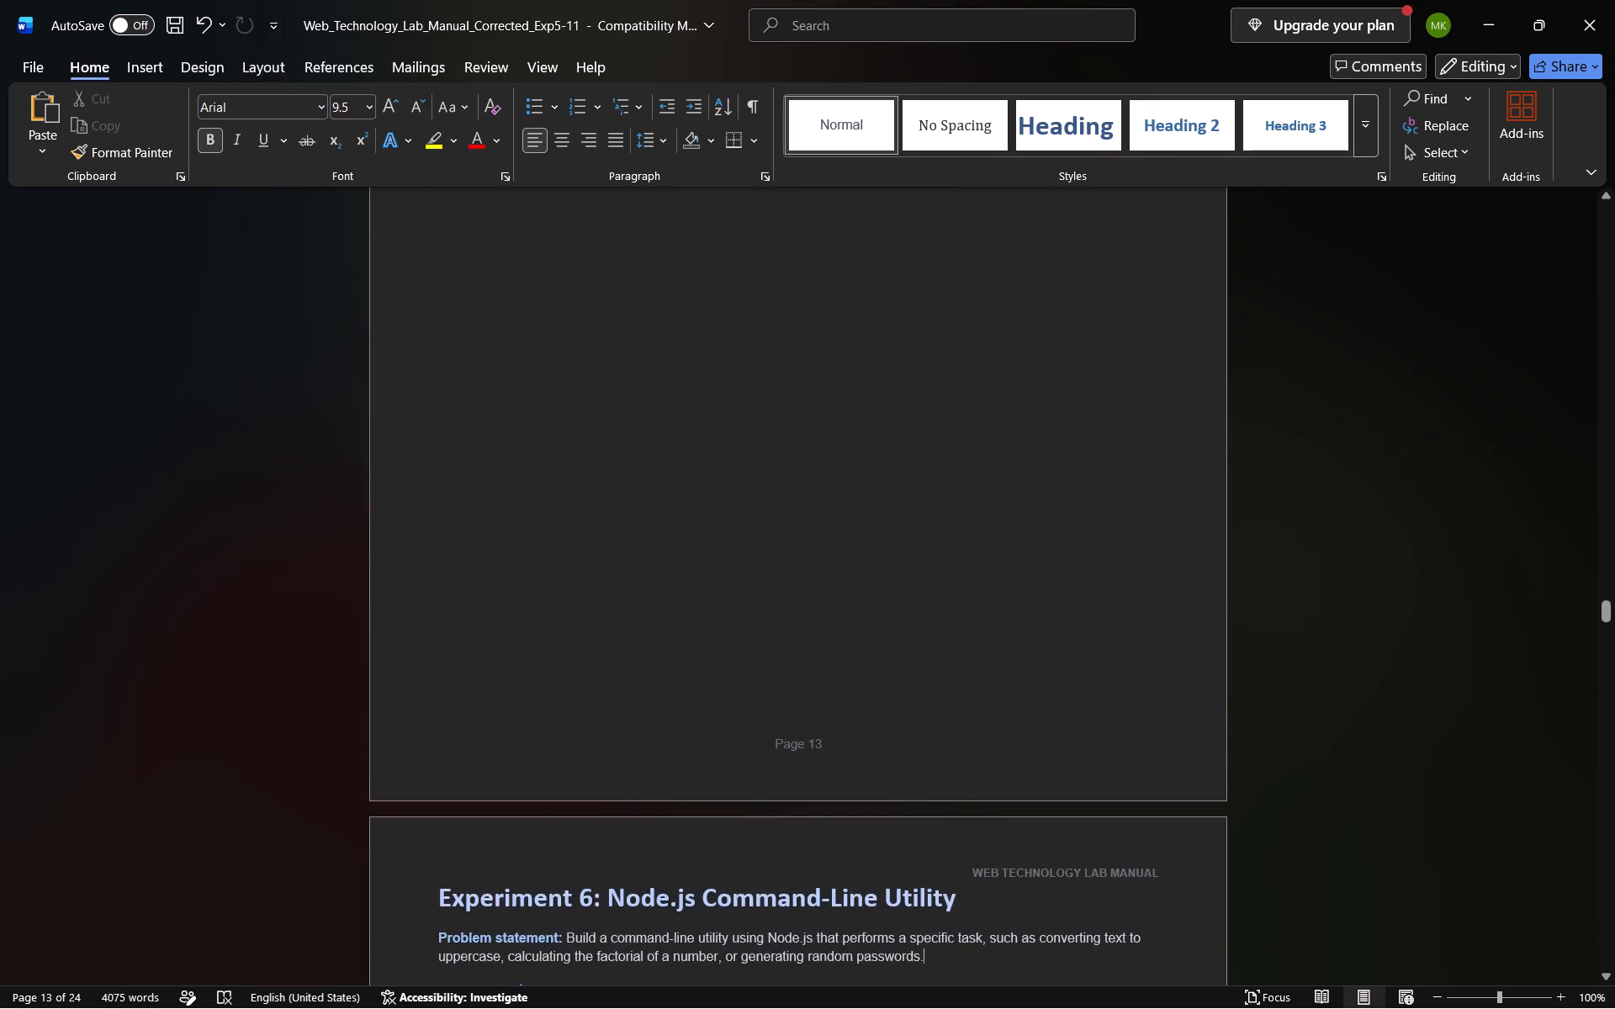
{"action": "scroll", "coordinate": [793, 716], "scroll_direction": "down", "scroll_amount": 20}
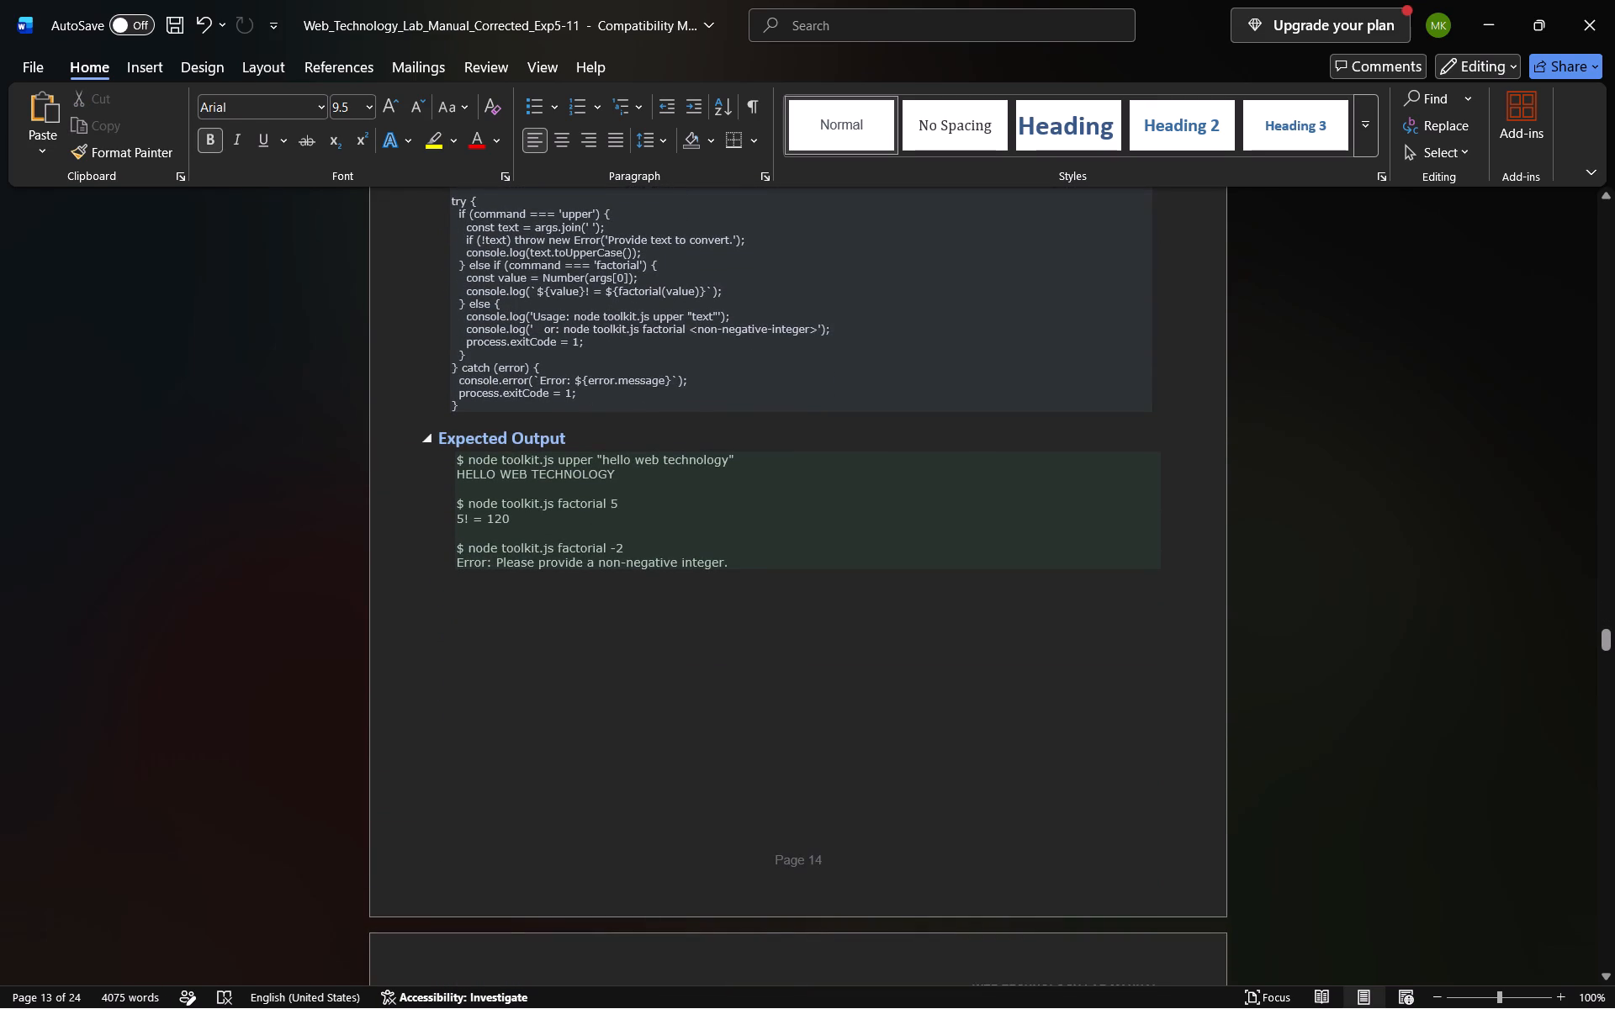
{"action": "left_click", "coordinate": [509, 435]}
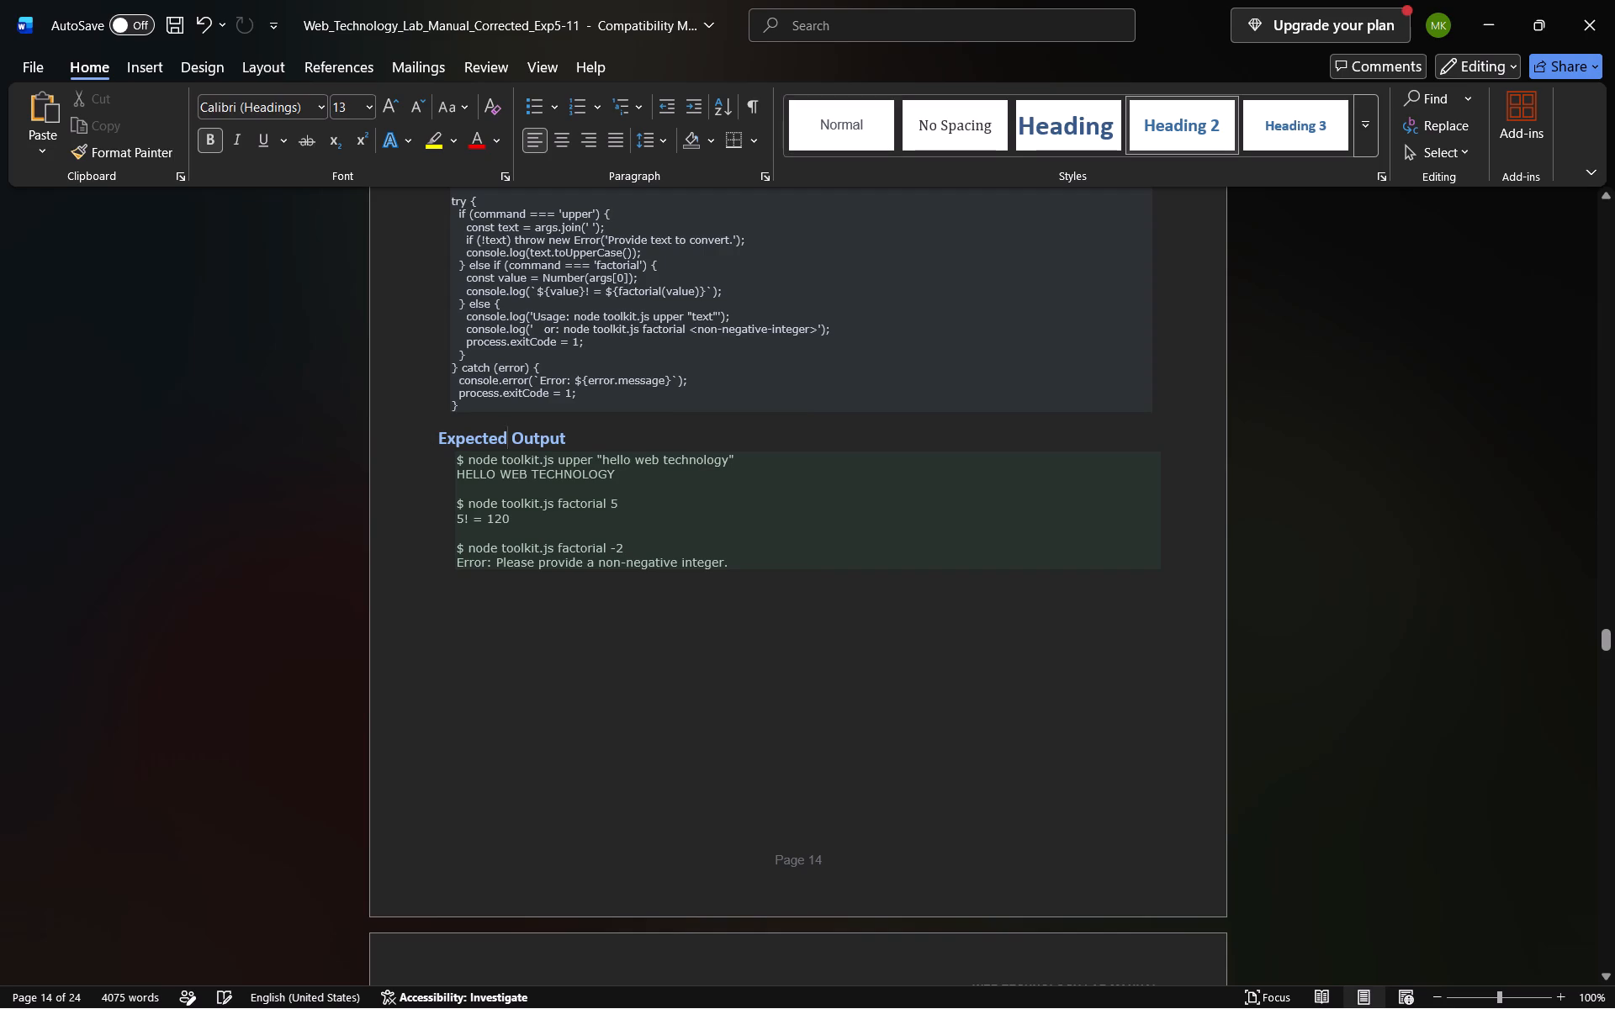
{"action": "left_click", "coordinate": [513, 437]}
{"action": "key", "text": "BackSpace"}
{"action": "key", "text": "BackSpace"}
{"action": "key", "text": "BackSpace"}
{"action": "key", "text": "BackSpace"}
{"action": "key", "text": "BackSpace"}
{"action": "key", "text": "BackSpace"}
{"action": "key", "text": "BackSpace"}
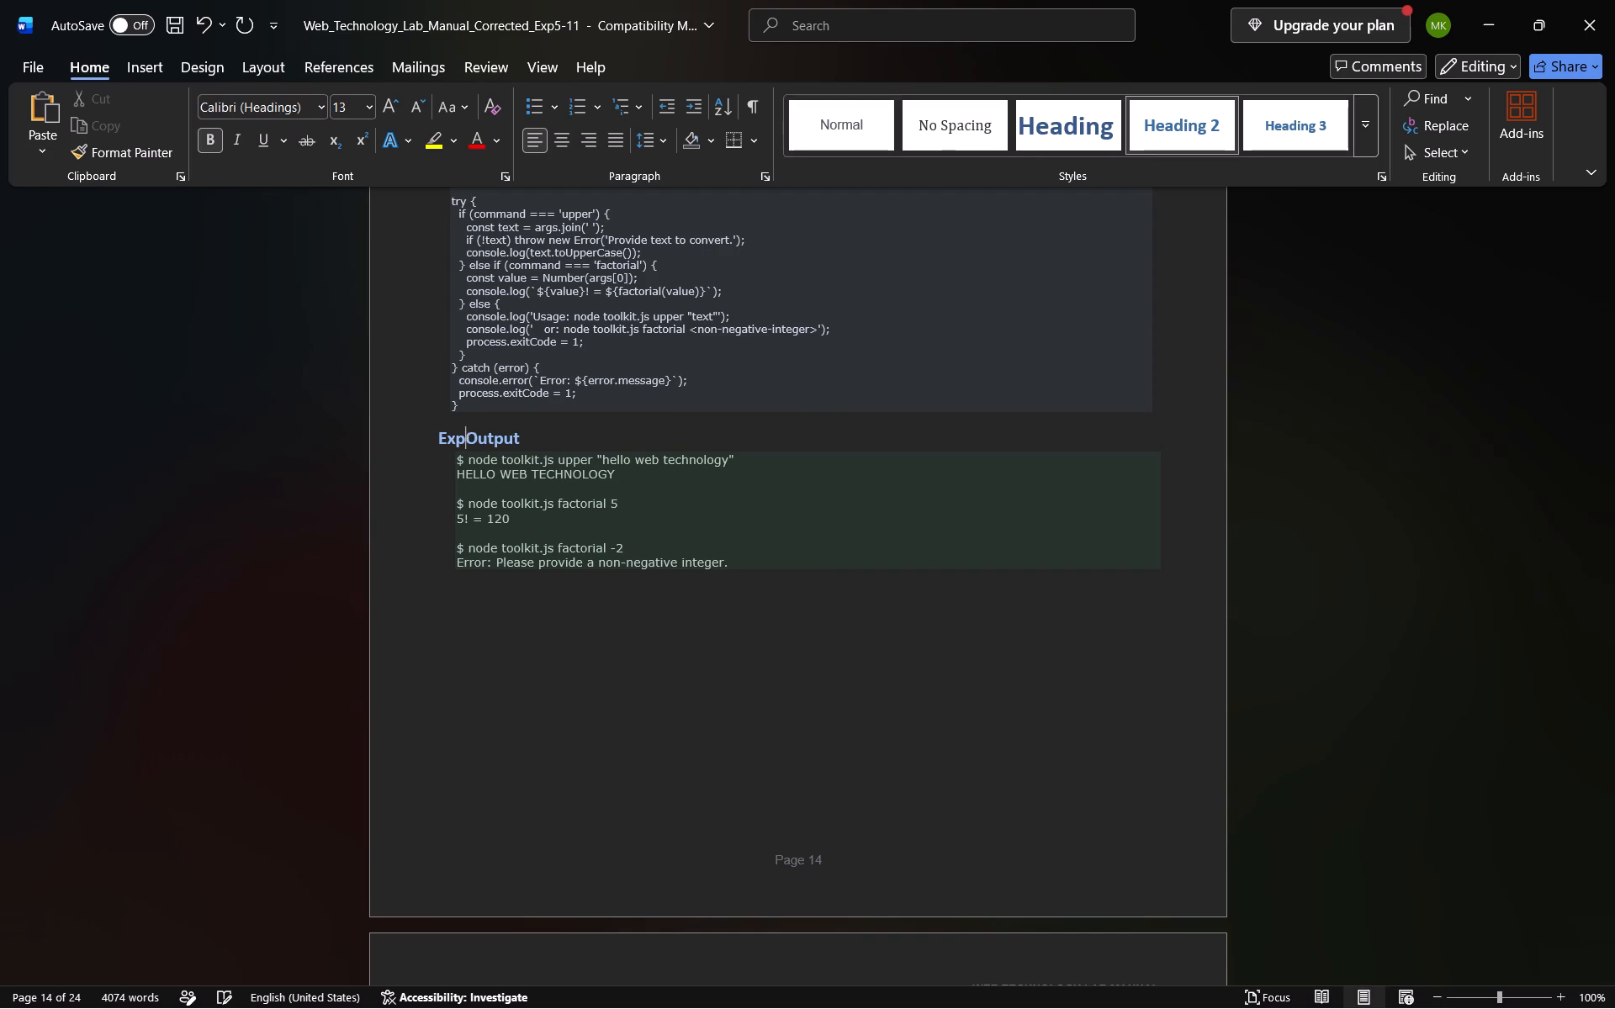
{"action": "key", "text": "BackSpace"}
{"action": "key", "text": "BackSpace"}
Shorten the "Expected Output" heading above Experiment 7's MongoDB aggregation result to "Output".
{"action": "scroll", "coordinate": [561, 486], "scroll_direction": "down", "scroll_amount": 20}
{"action": "scroll", "coordinate": [561, 486], "scroll_direction": "down", "scroll_amount": 5}
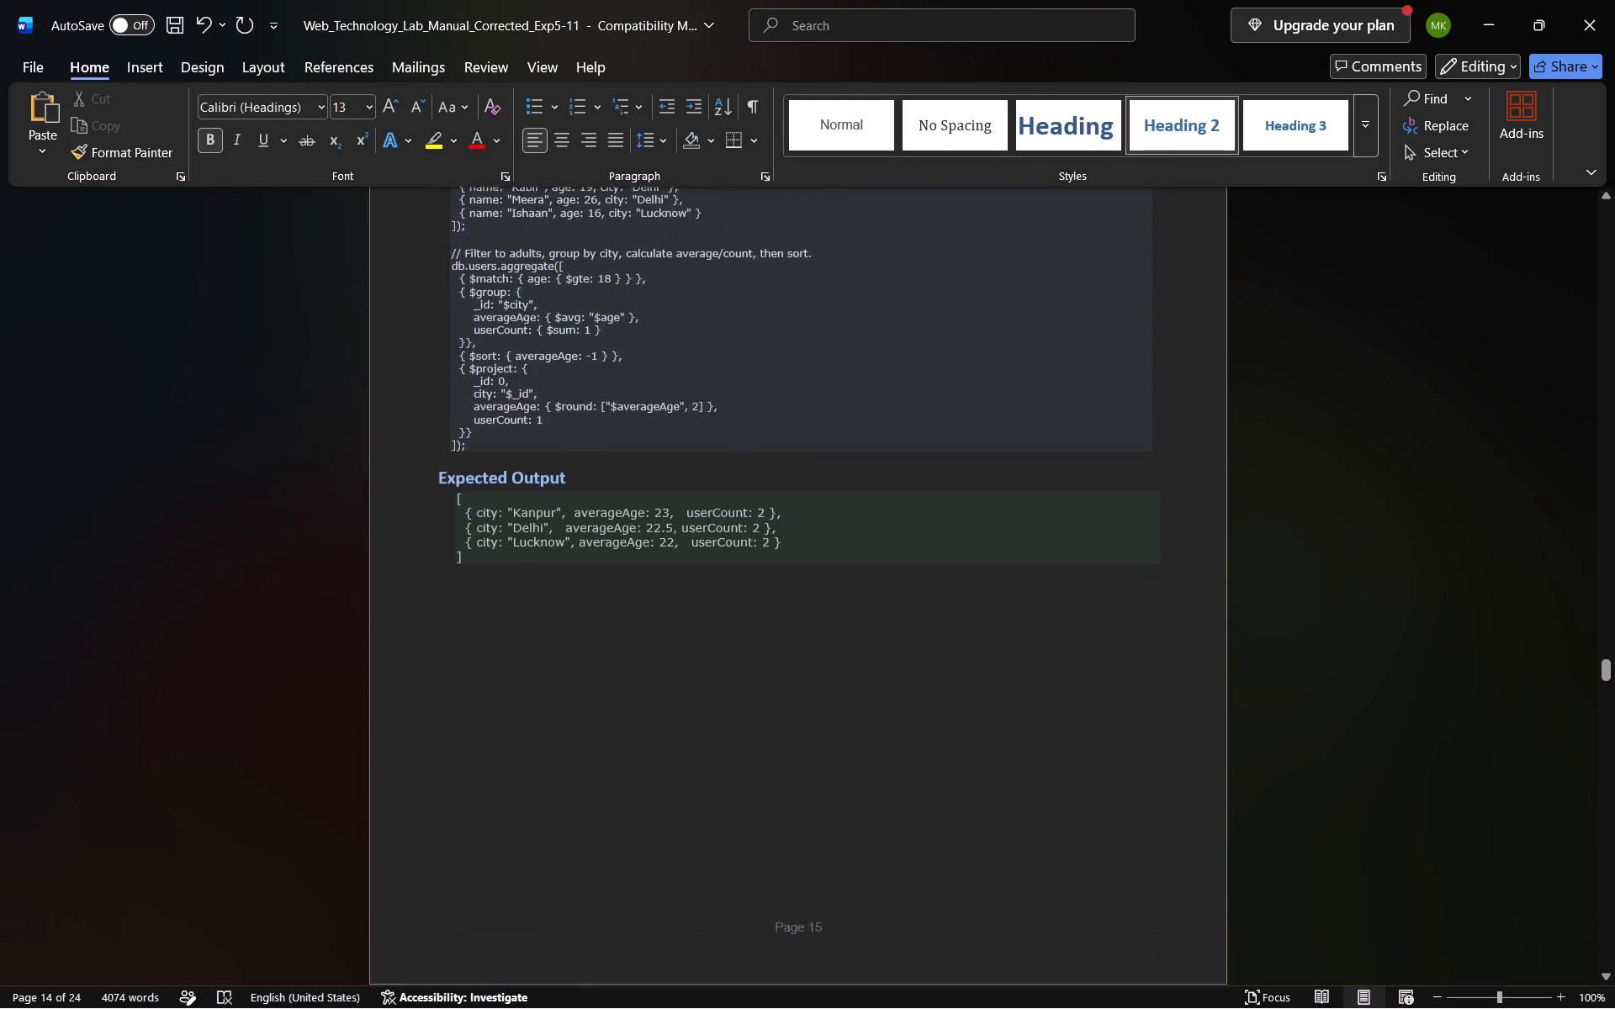
{"action": "scroll", "coordinate": [561, 486], "scroll_direction": "down", "scroll_amount": 2}
{"action": "scroll", "coordinate": [561, 486], "scroll_direction": "up", "scroll_amount": 6}
{"action": "left_click", "coordinate": [514, 471]}
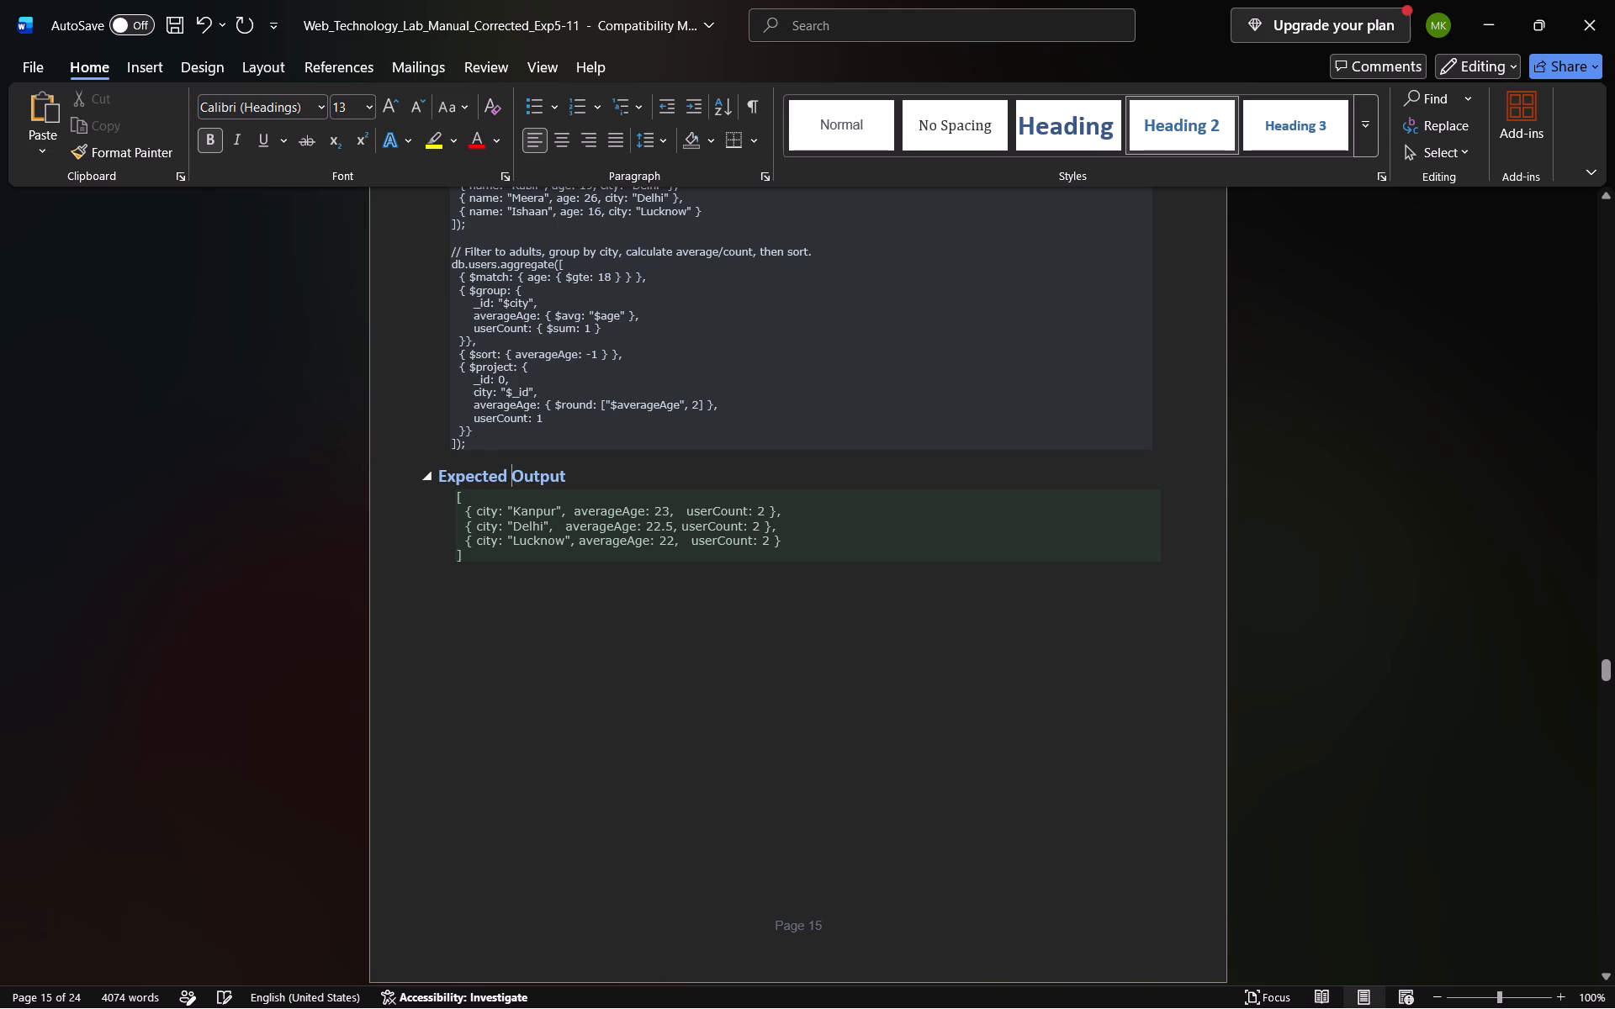
{"action": "key", "text": "BackSpace"}
{"action": "key", "text": "BackSpace"}
{"action": "key", "text": "BackSpace"}
{"action": "key", "text": "BackSpace"}
{"action": "key", "text": "BackSpace"}
{"action": "key", "text": "BackSpace"}
{"action": "key", "text": "BackSpace"}
{"action": "key", "text": "BackSpace"}
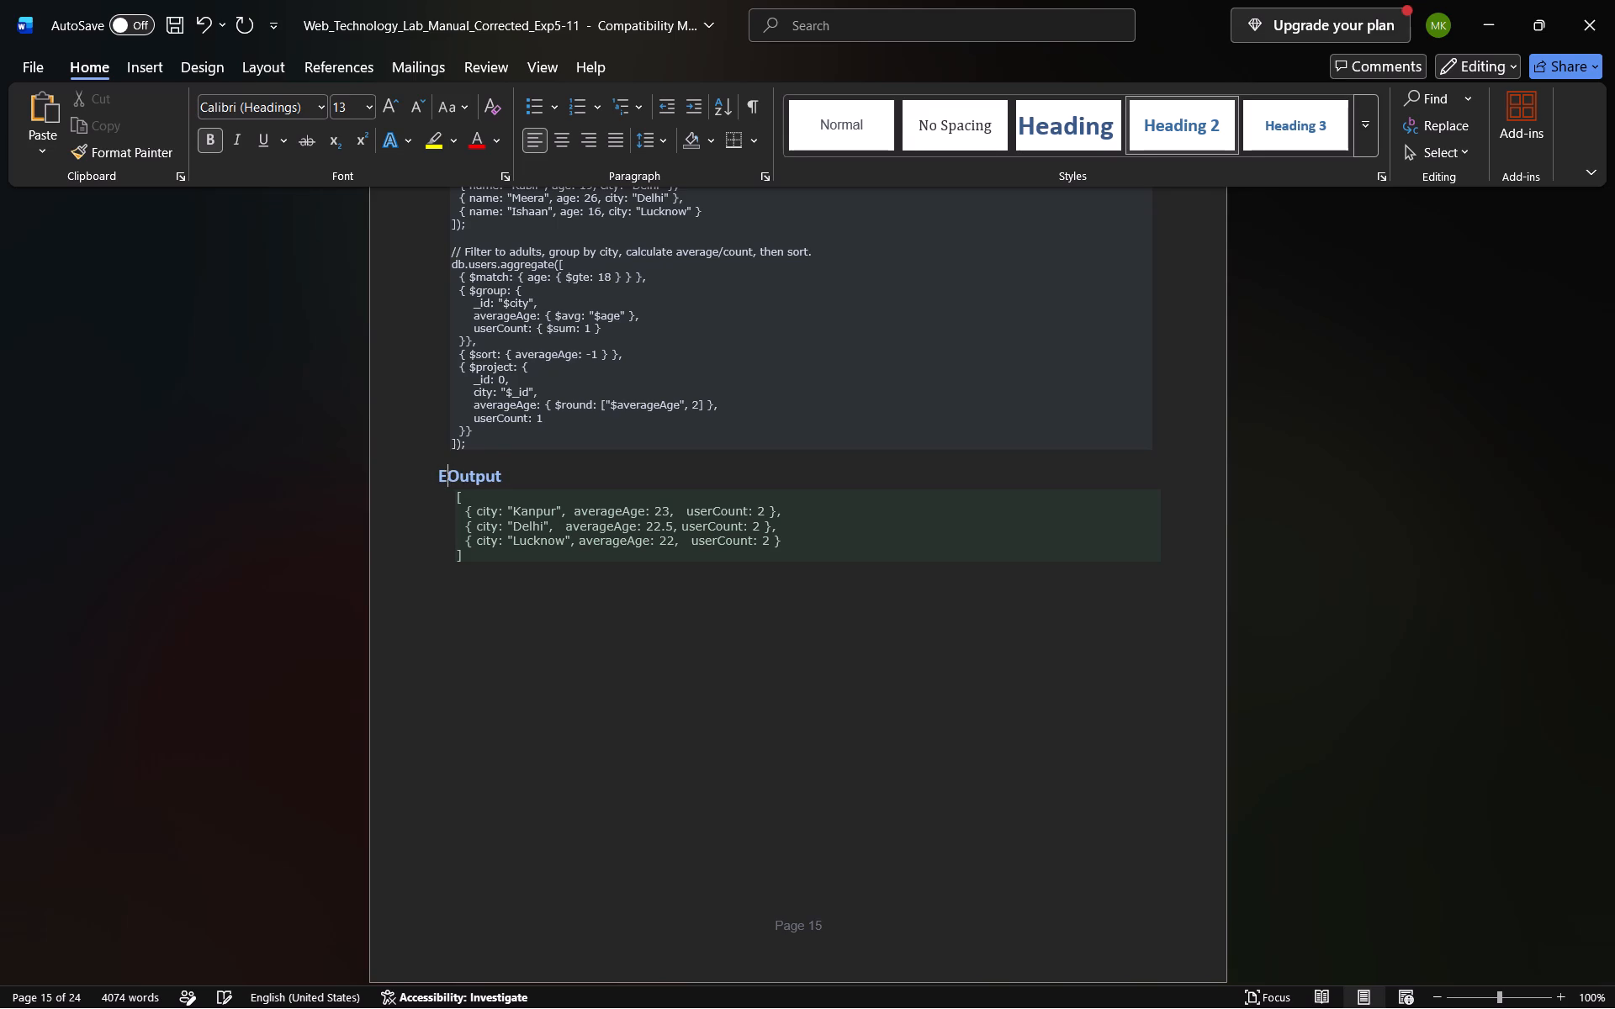
{"action": "key", "text": "BackSpace"}
Shorten the "Expected Output" heading above Experiment 8's employee details output to "Output".
{"action": "scroll", "coordinate": [553, 514], "scroll_direction": "down", "scroll_amount": 20}
{"action": "scroll", "coordinate": [553, 514], "scroll_direction": "down", "scroll_amount": 5}
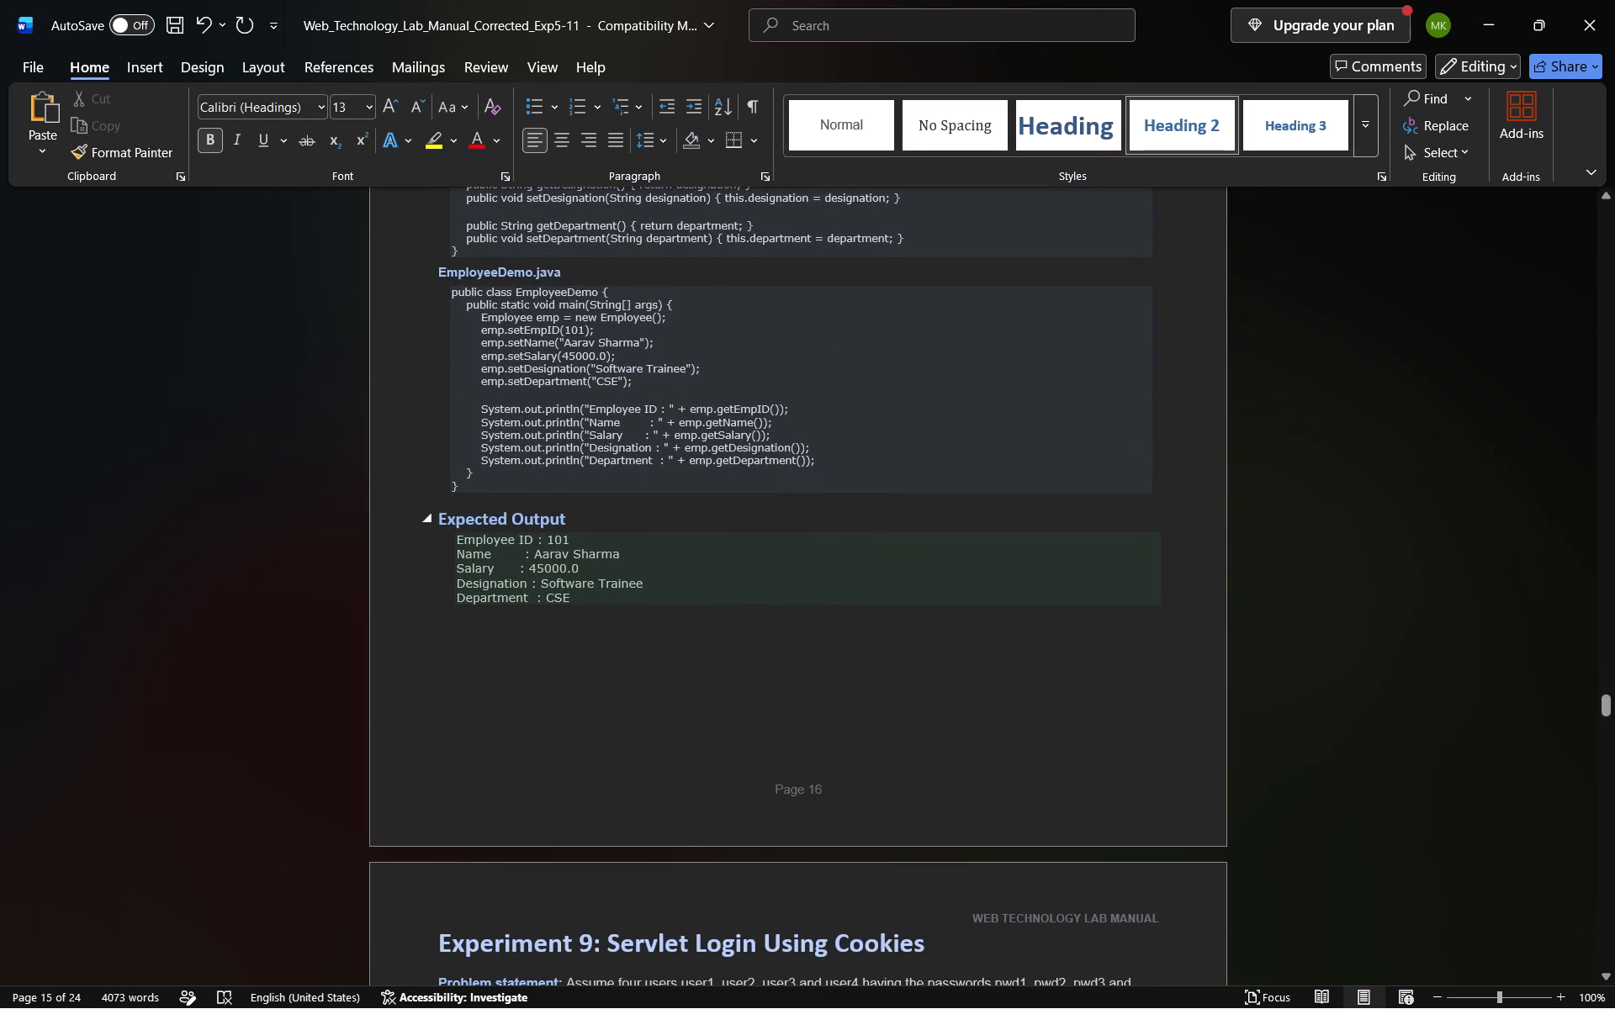
{"action": "left_click", "coordinate": [515, 515]}
{"action": "key", "text": "BackSpace"}
{"action": "key", "text": "BackSpace"}
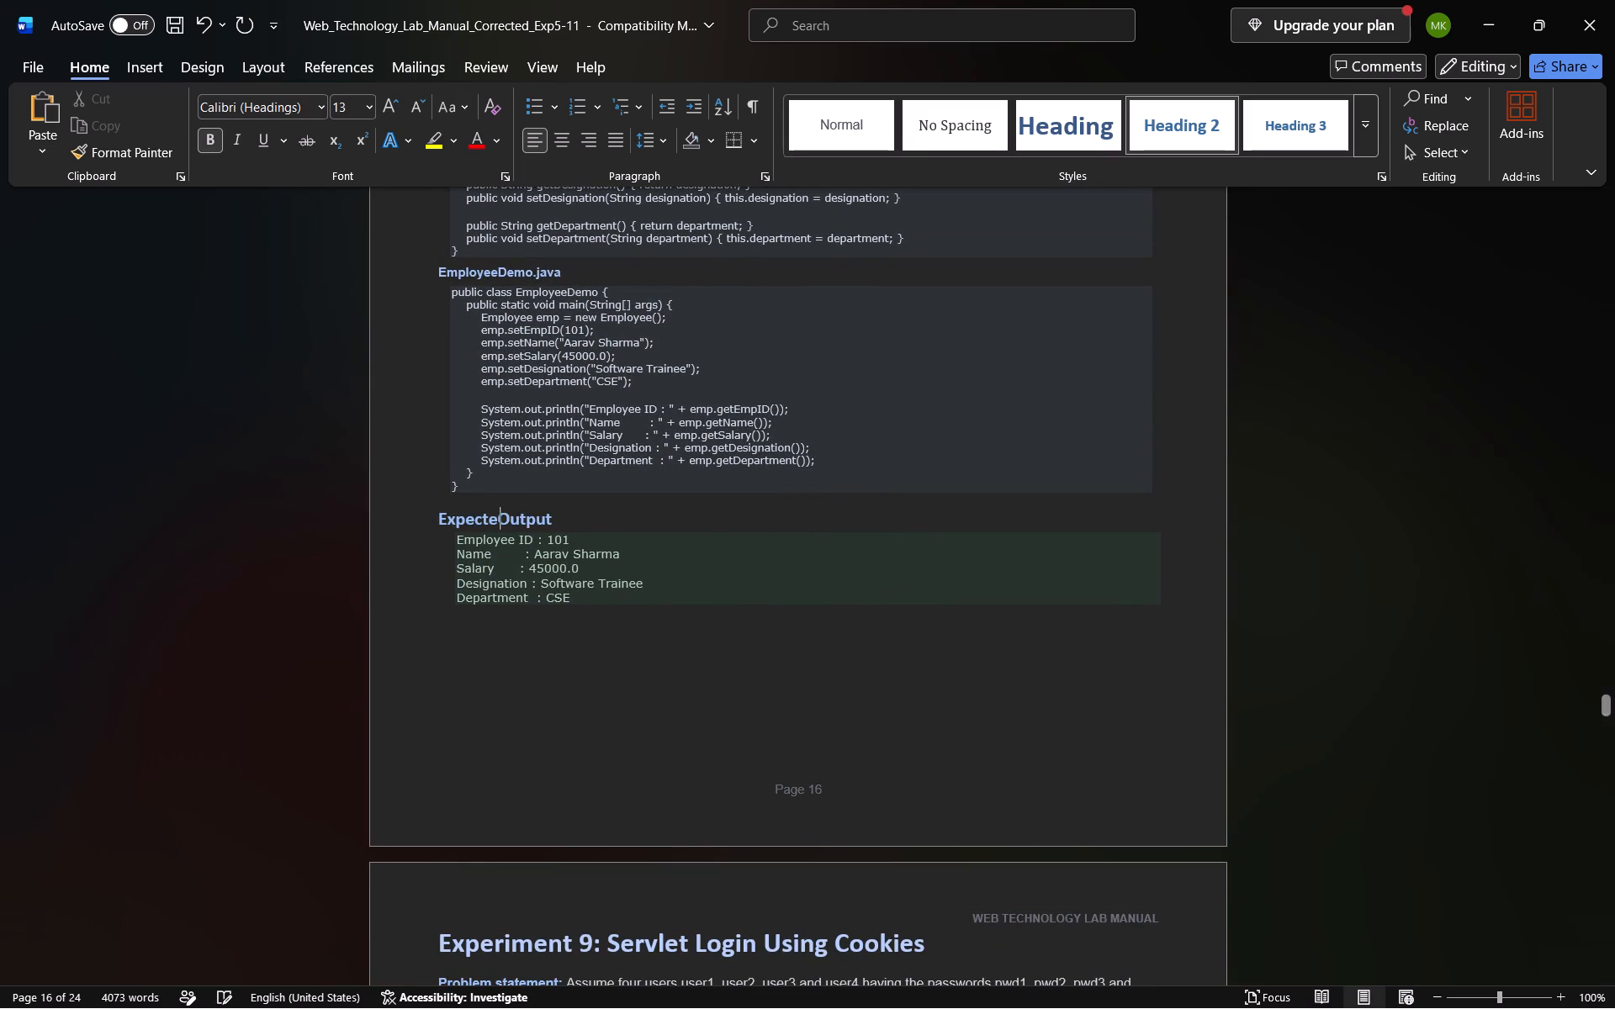
{"action": "key", "text": "BackSpace"}
{"action": "key", "text": "BackSpace"}
{"action": "key", "text": "BackSpace"}
{"action": "key", "text": "BackSpace"}
{"action": "key", "text": "BackSpace"}
{"action": "key", "text": "BackSpace"}
{"action": "key", "text": "BackSpace"}
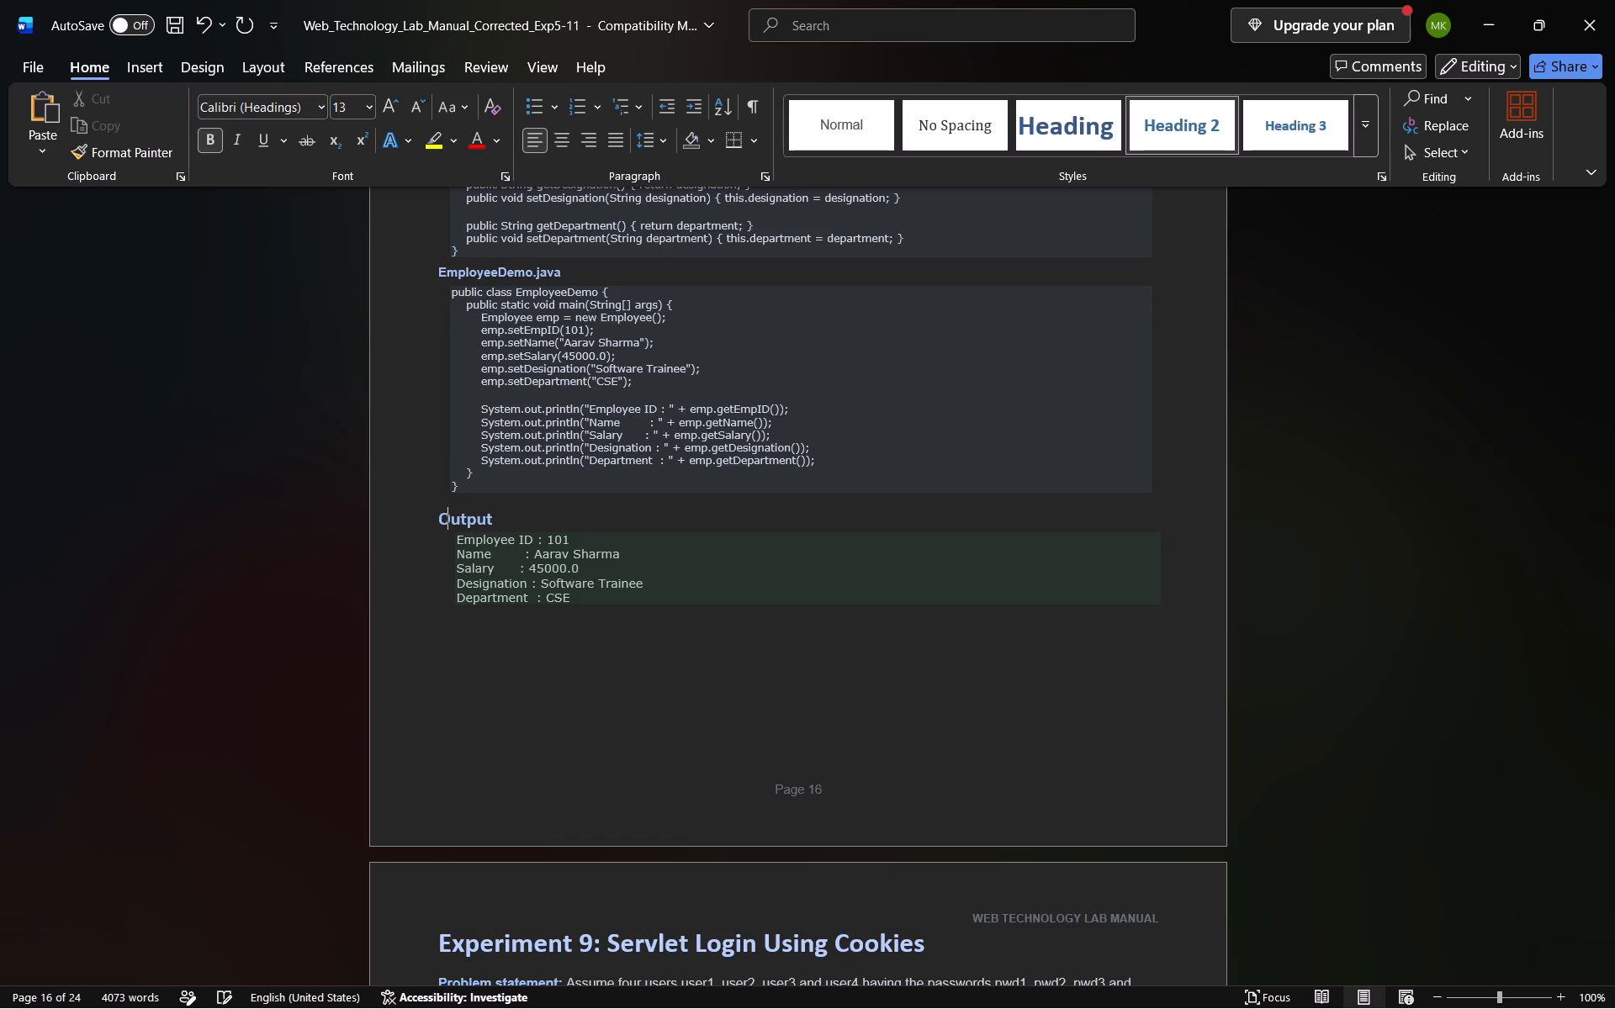
Delete the Output note paragraph about the XSLT transformation beneath Experiment 5's Employee Directory image.
{"action": "scroll", "coordinate": [548, 535], "scroll_direction": "down", "scroll_amount": 13}
{"action": "scroll", "coordinate": [548, 535], "scroll_direction": "down", "scroll_amount": 19}
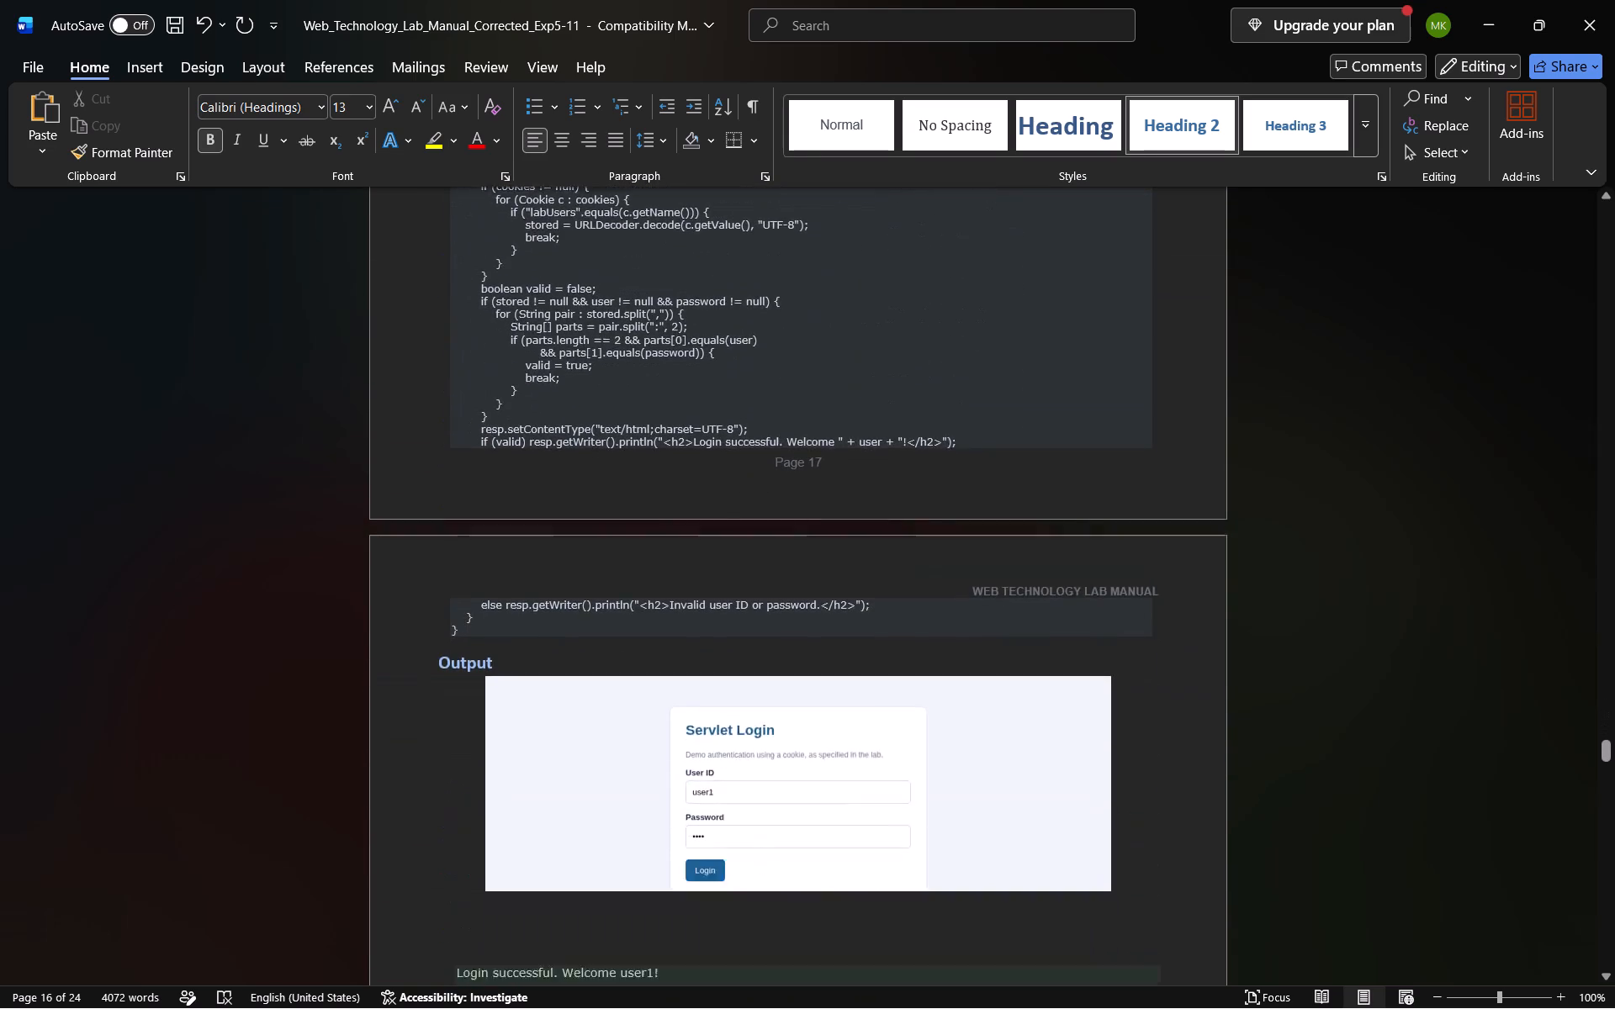
{"action": "scroll", "coordinate": [548, 535], "scroll_direction": "up", "scroll_amount": 20}
{"action": "scroll", "coordinate": [548, 535], "scroll_direction": "up", "scroll_amount": 18}
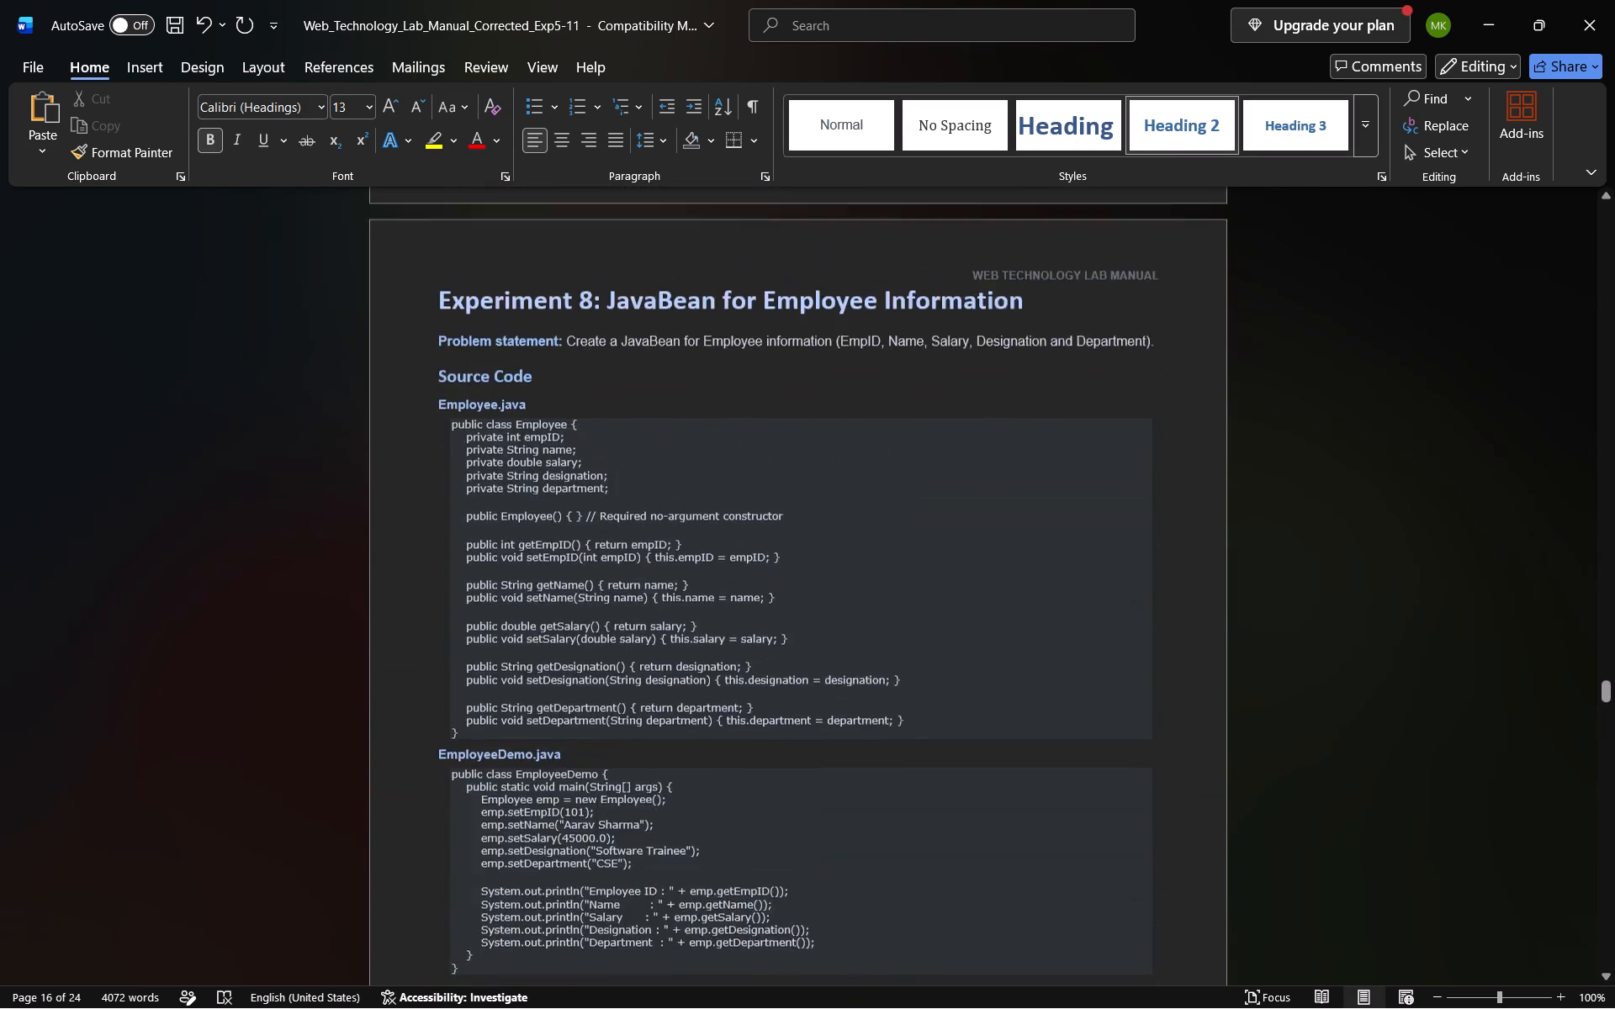
{"action": "scroll", "coordinate": [548, 533], "scroll_direction": "up", "scroll_amount": 20}
{"action": "scroll", "coordinate": [548, 533], "scroll_direction": "up", "scroll_amount": 20}
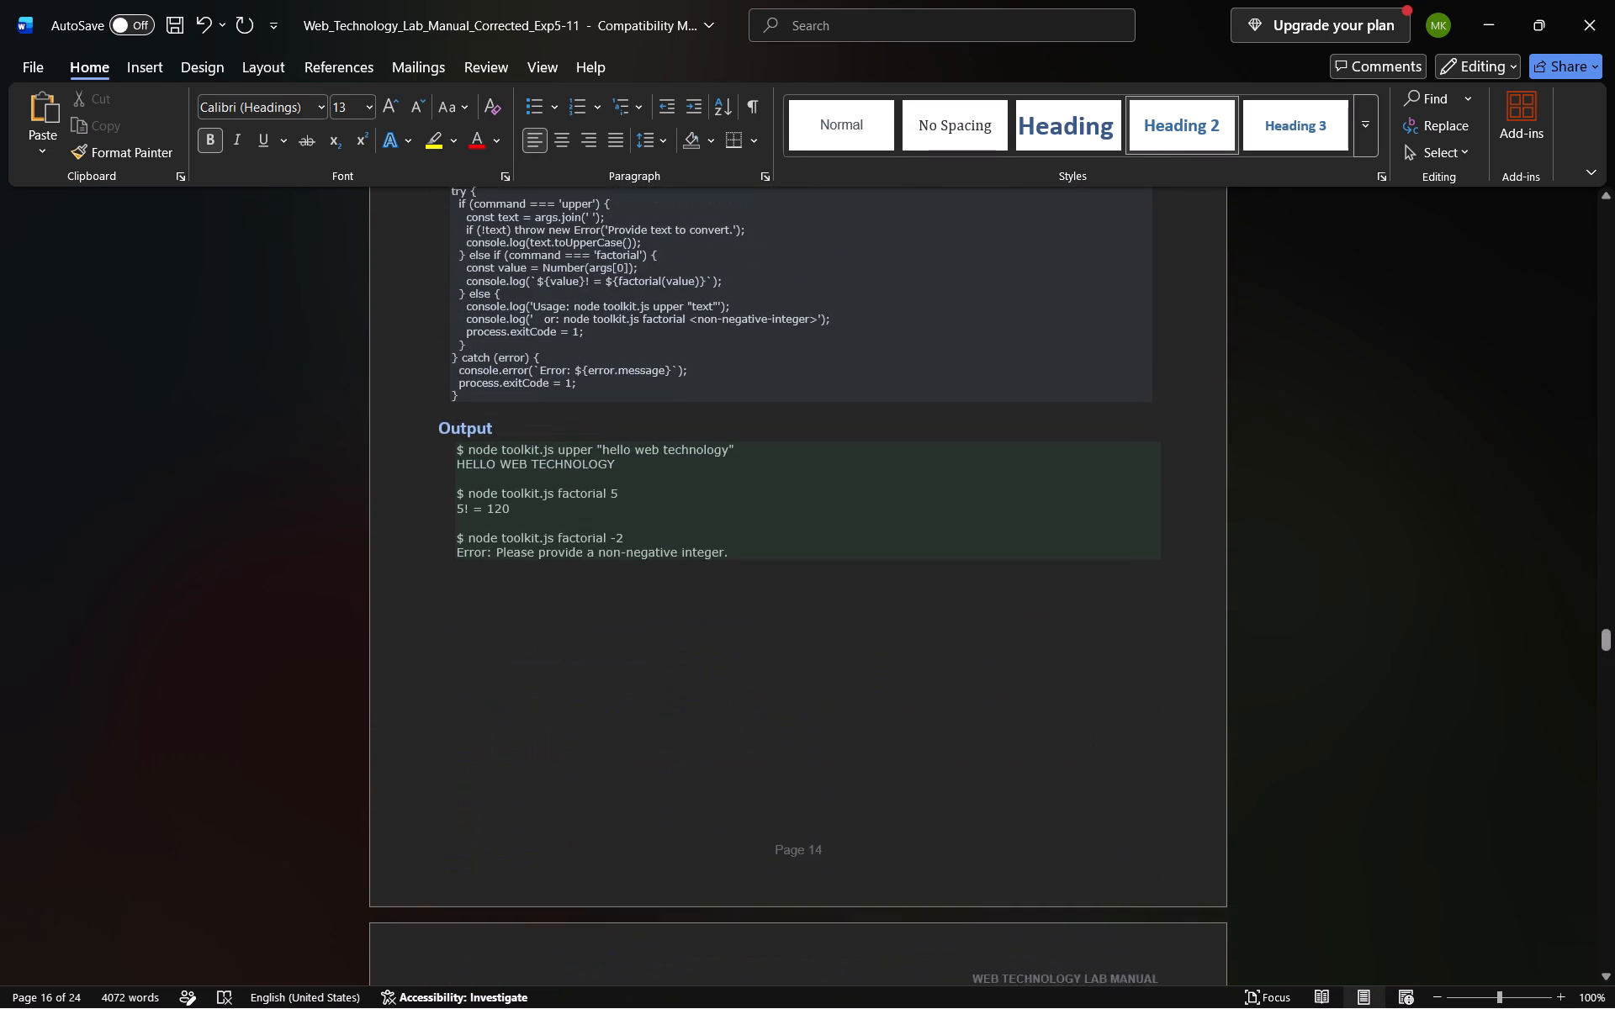
{"action": "scroll", "coordinate": [549, 531], "scroll_direction": "up", "scroll_amount": 16}
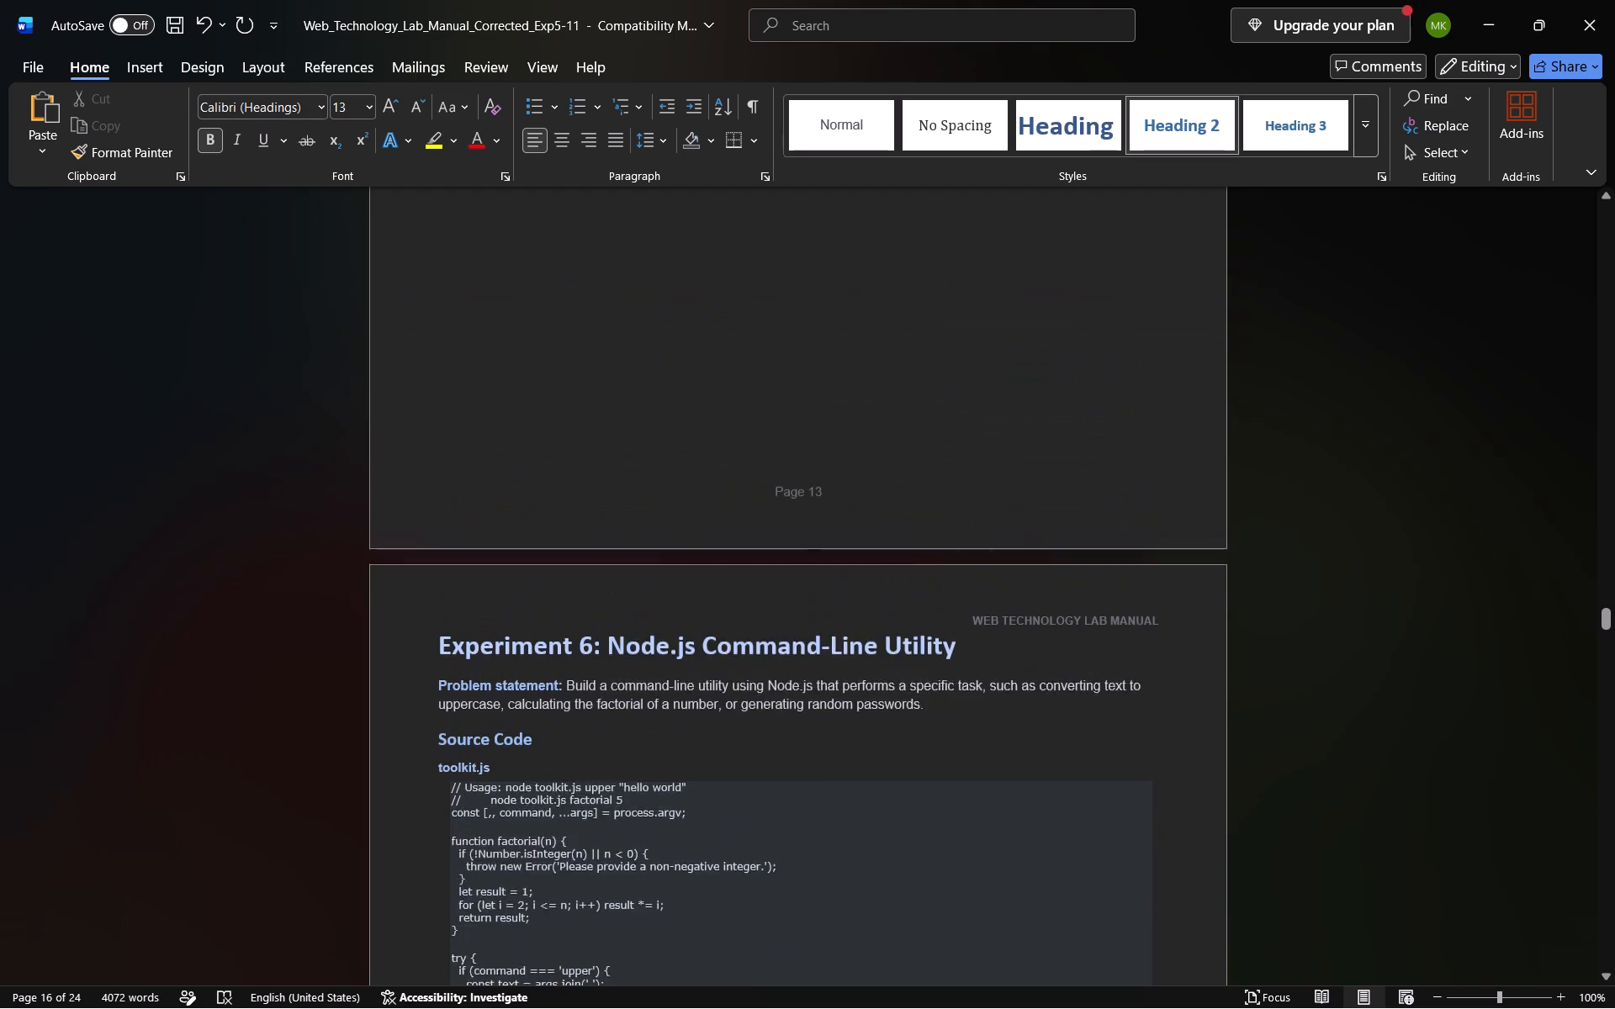
{"action": "scroll", "coordinate": [550, 529], "scroll_direction": "up", "scroll_amount": 13}
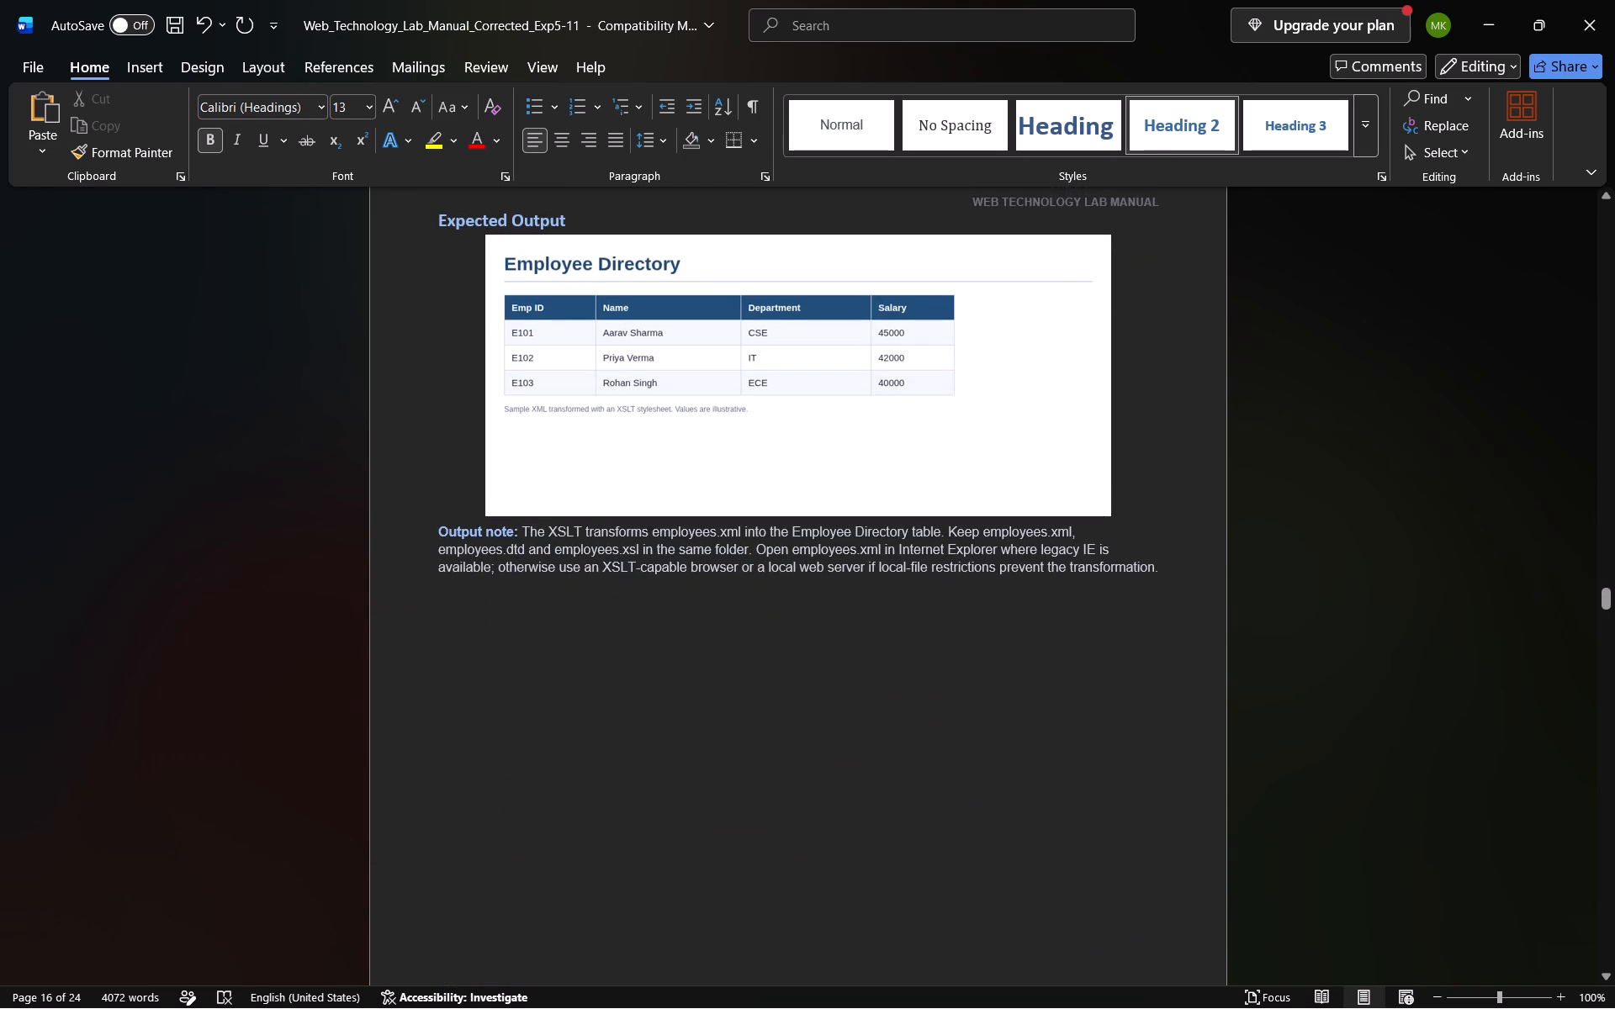
{"action": "left_click_drag", "start_coordinate": [1175, 570], "coordinate": [401, 547]}
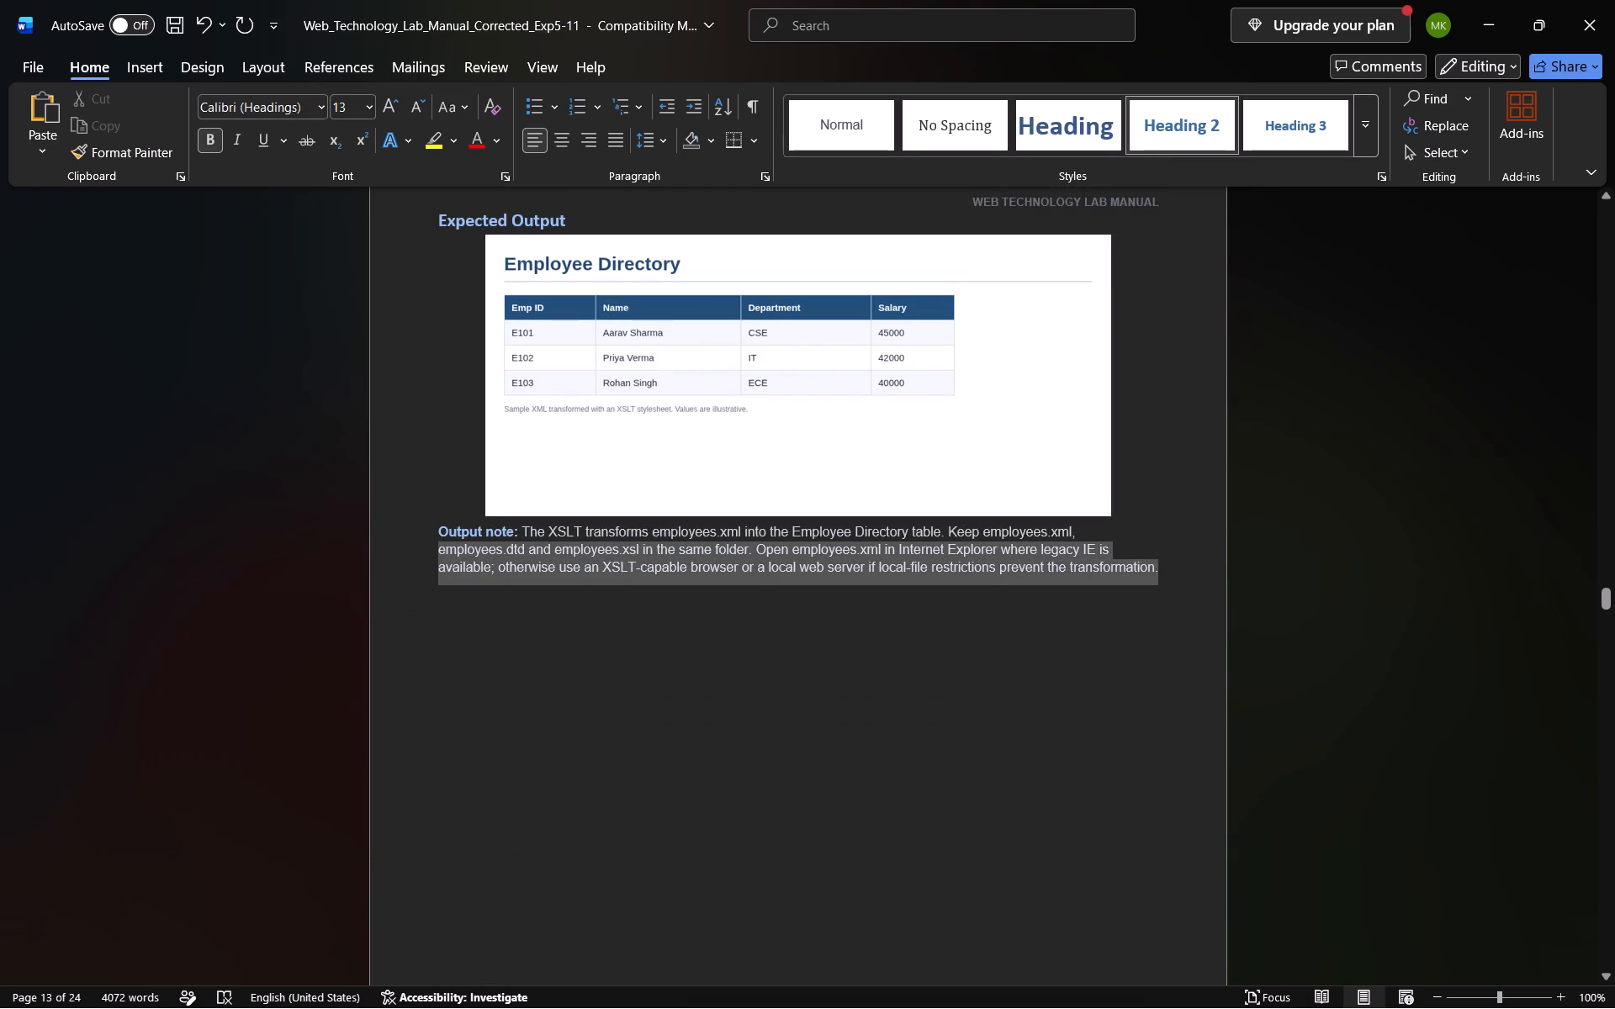
{"action": "left_click_drag", "start_coordinate": [401, 547], "coordinate": [429, 529]}
{"action": "key", "text": "BackSpace"}
Shorten the "Expected Output" heading above Experiment 5's Employee Directory image to "Output".
{"action": "scroll", "coordinate": [429, 529], "scroll_direction": "up", "scroll_amount": 5}
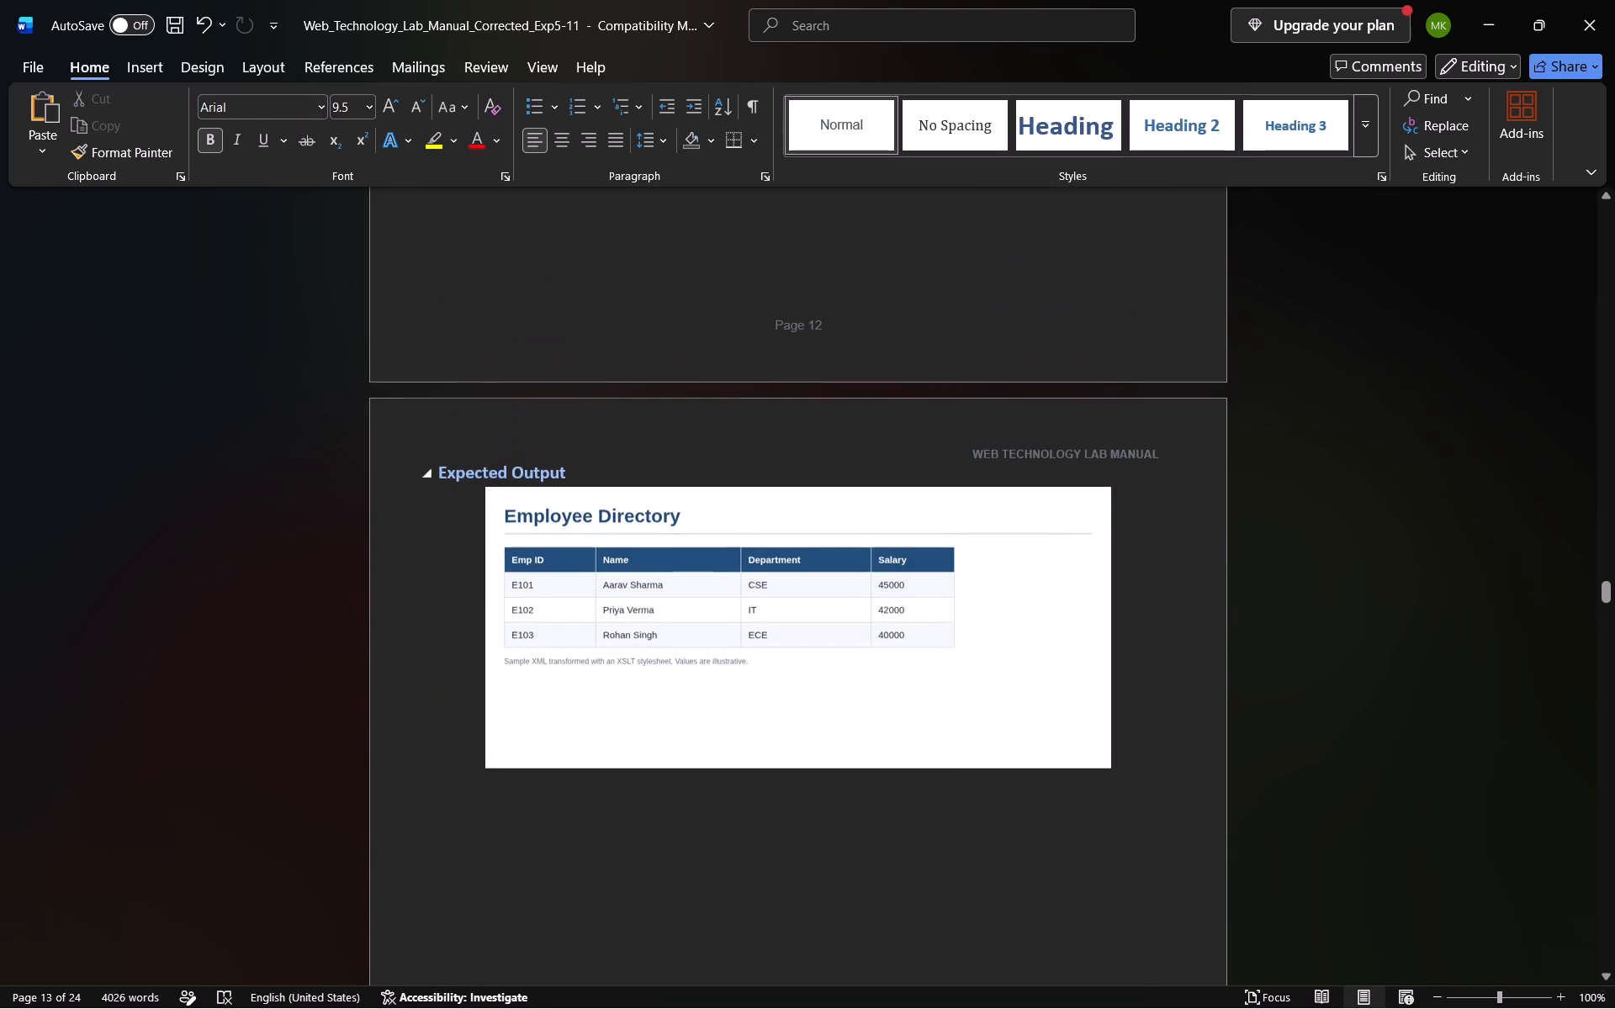
{"action": "left_click", "coordinate": [515, 473]}
{"action": "key", "text": "BackSpace"}
{"action": "key", "text": "BackSpace"}
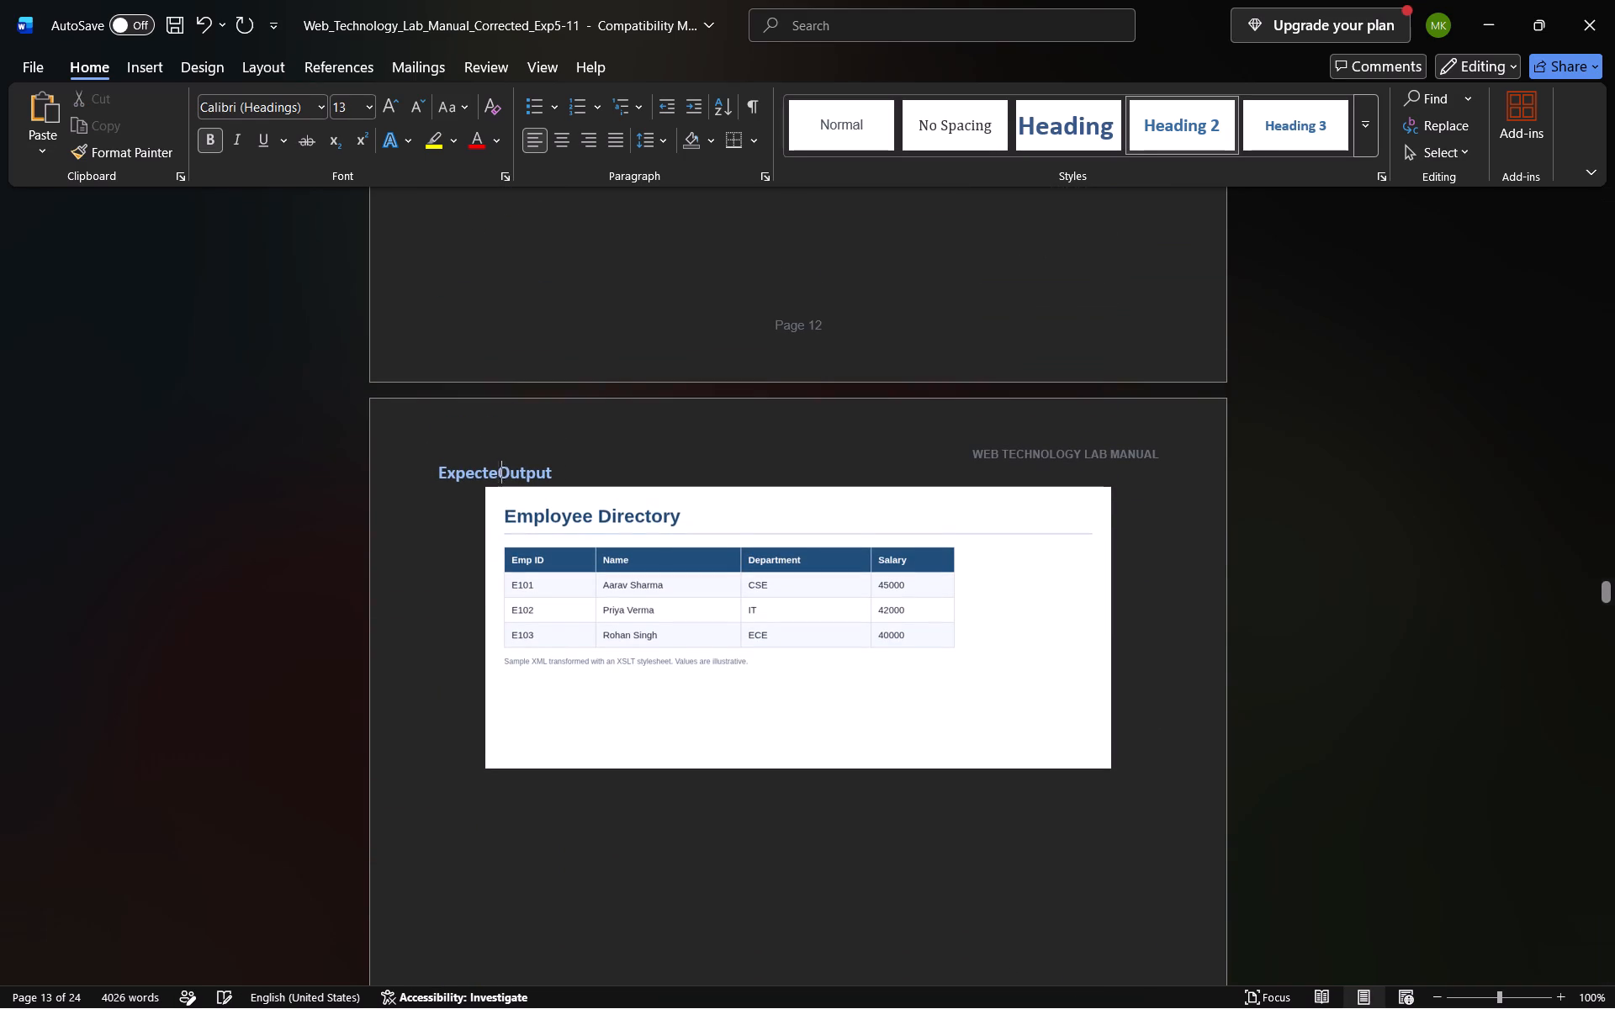
{"action": "key", "text": "BackSpace"}
{"action": "key", "text": "BackSpace"}
{"action": "key", "text": "BackSpace"}
{"action": "key", "text": "BackSpace"}
{"action": "key", "text": "BackSpace"}
{"action": "key", "text": "BackSpace"}
{"action": "key", "text": "BackSpace"}
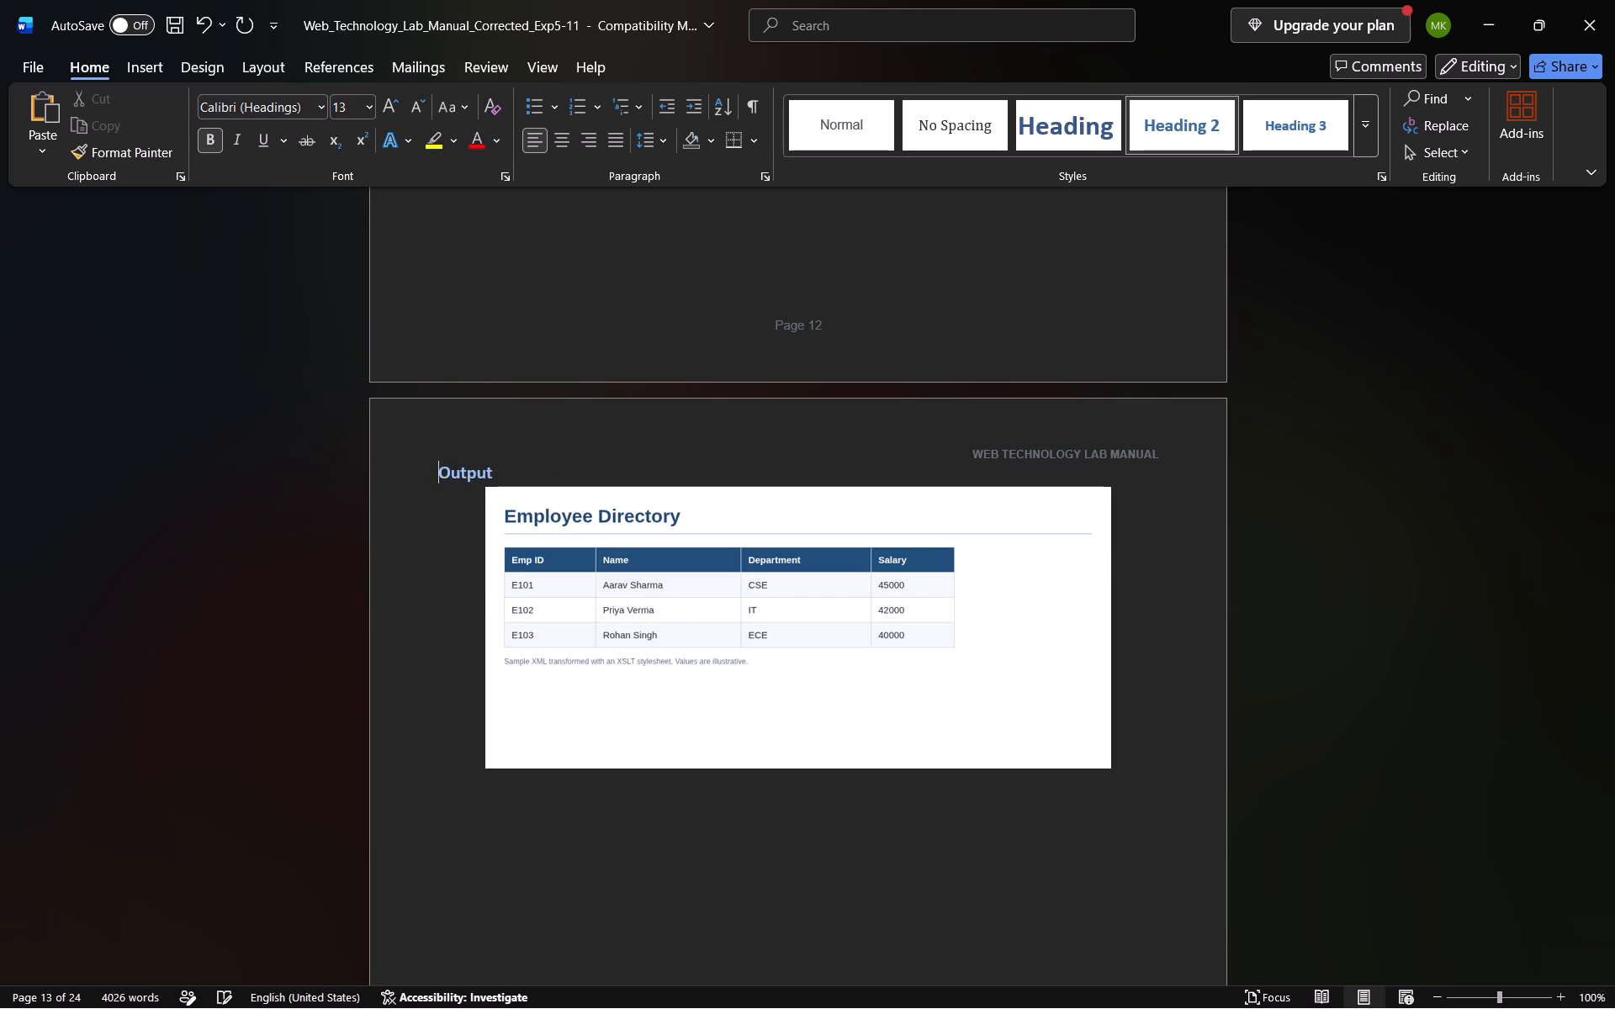
Delete the Aim paragraph about the employee XML document and DTD from Experiment 5.
{"action": "scroll", "coordinate": [503, 492], "scroll_direction": "up", "scroll_amount": 18}
{"action": "scroll", "coordinate": [503, 492], "scroll_direction": "up", "scroll_amount": 4}
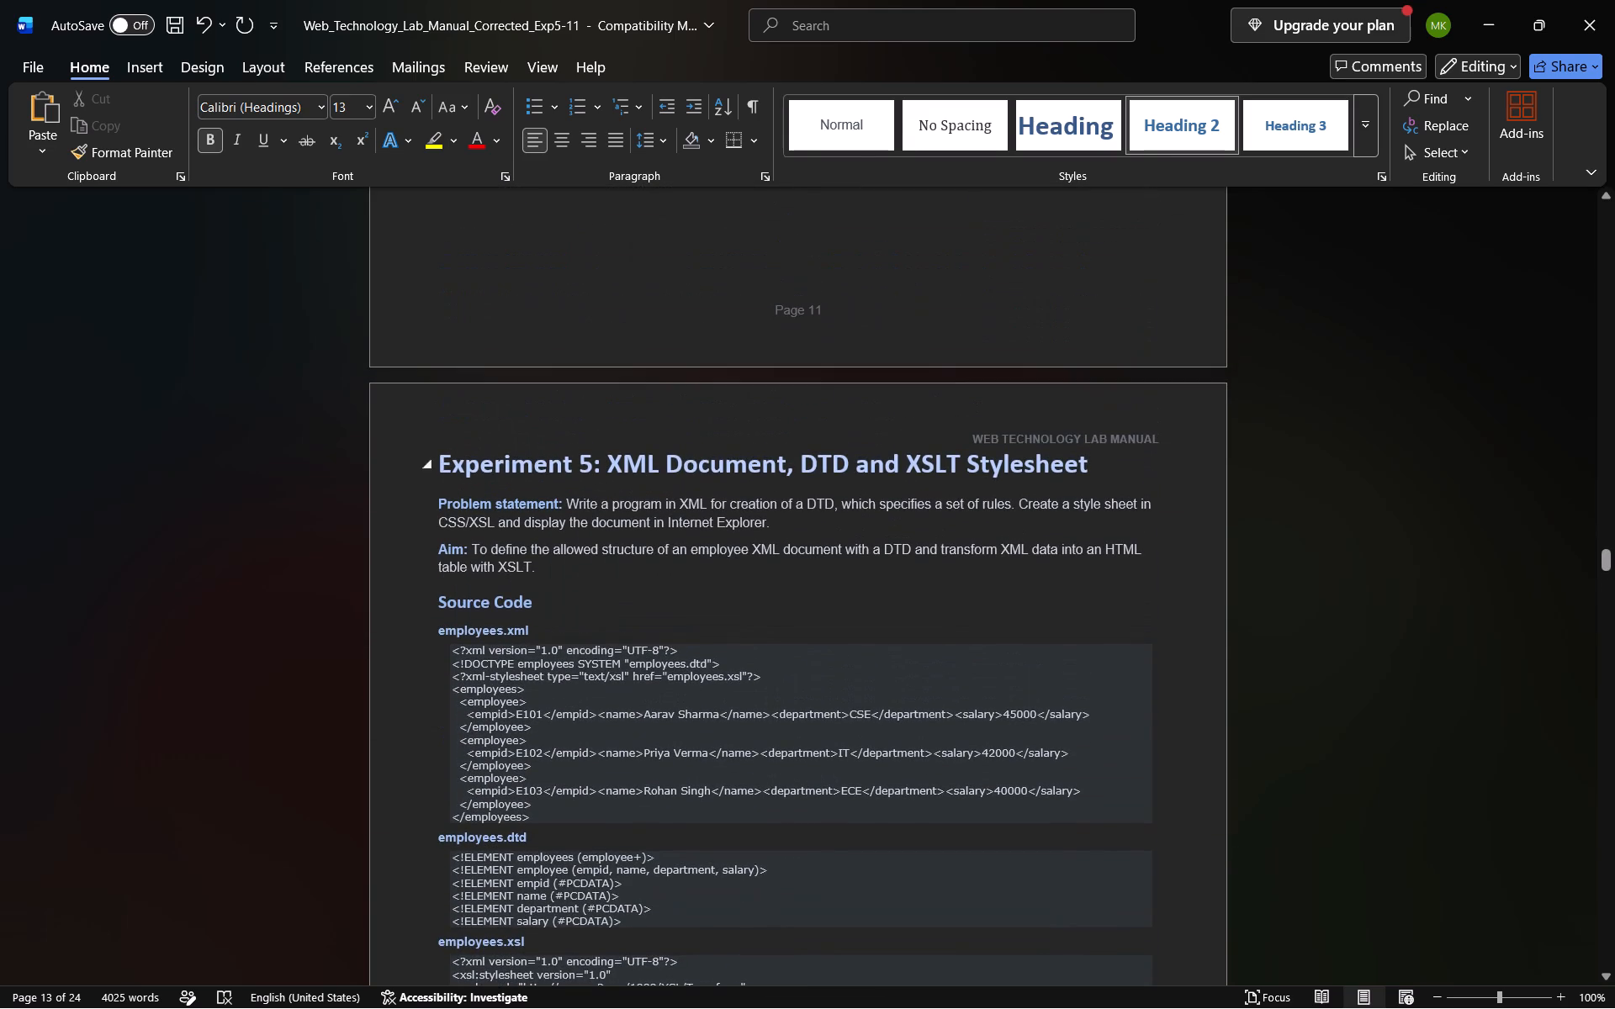
{"action": "left_click_drag", "start_coordinate": [555, 563], "coordinate": [443, 558]}
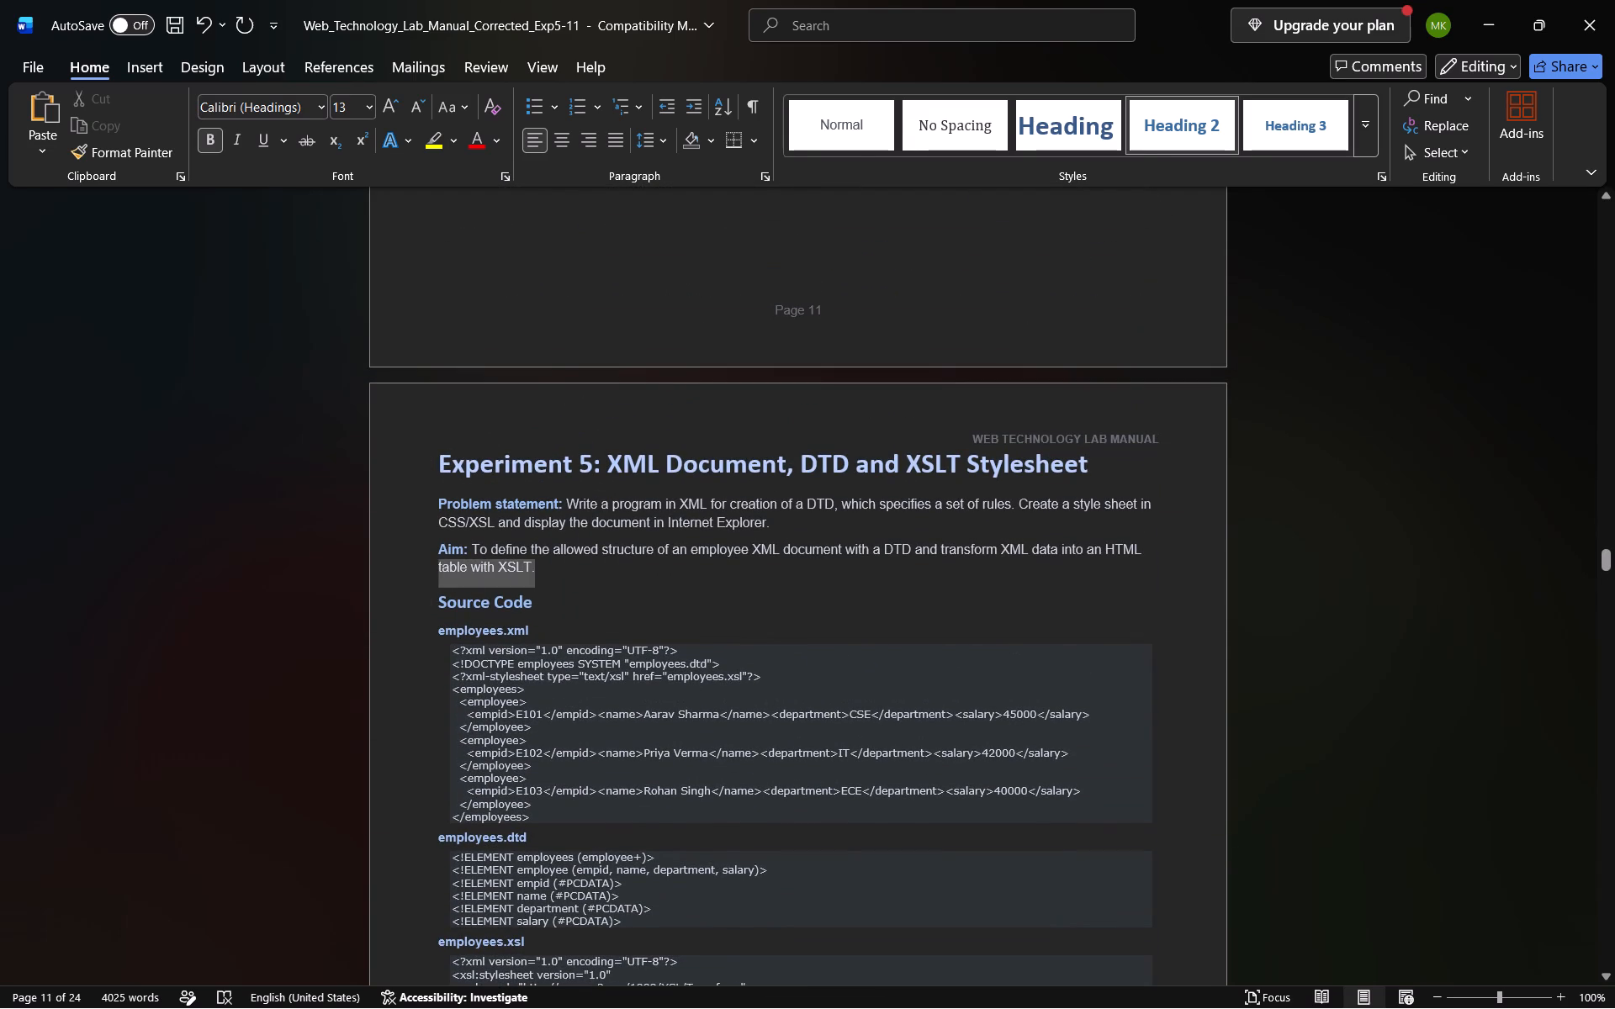
{"action": "left_click_drag", "start_coordinate": [443, 558], "coordinate": [433, 551]}
{"action": "key", "text": "BackSpace"}
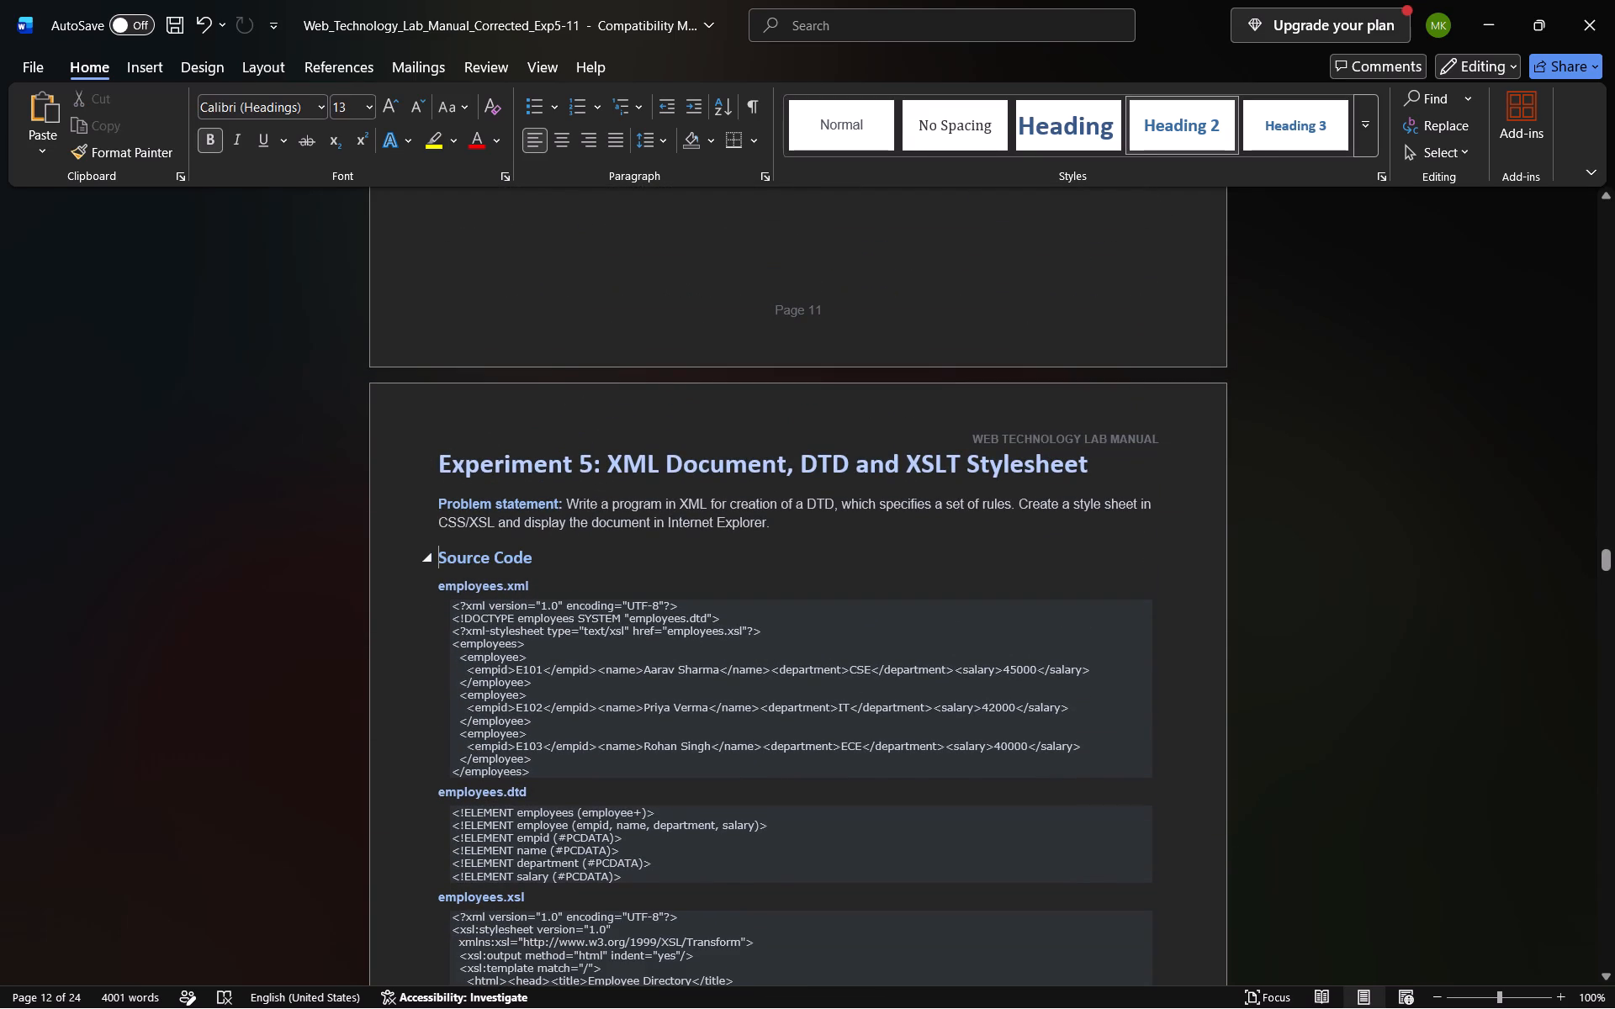
Delete the Output note paragraph about the validation success message beneath Experiment 4's Registration Form image.
{"action": "scroll", "coordinate": [647, 560], "scroll_direction": "up", "scroll_amount": 3}
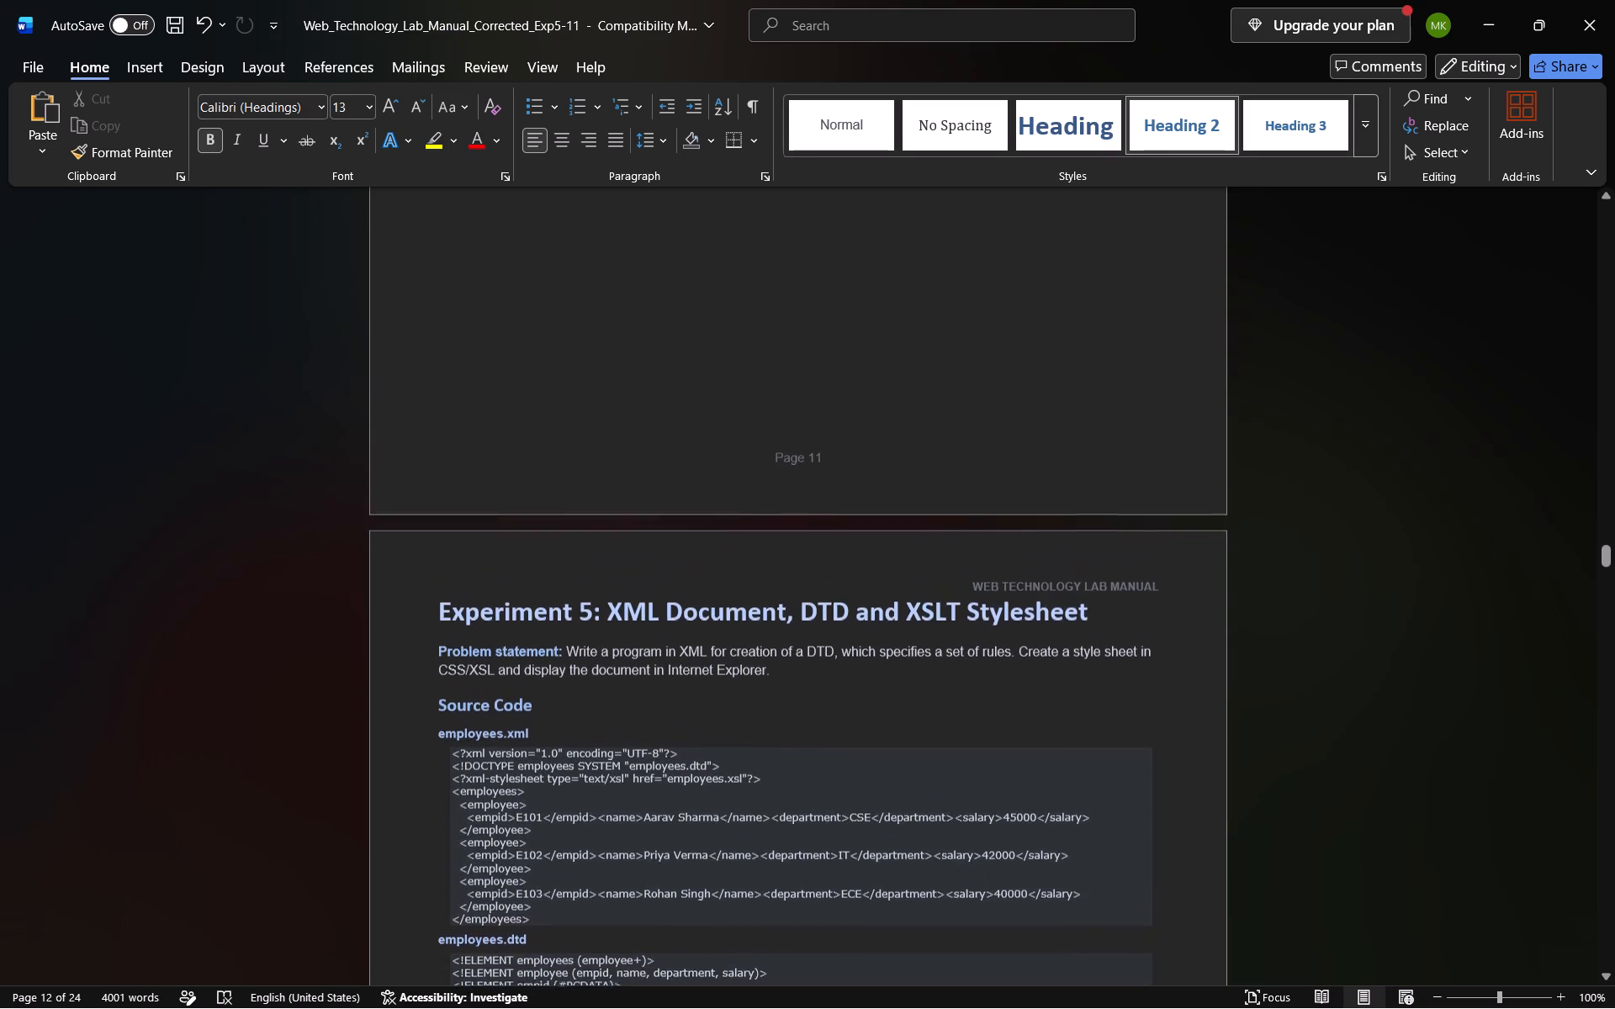
{"action": "scroll", "coordinate": [647, 560], "scroll_direction": "up", "scroll_amount": 12}
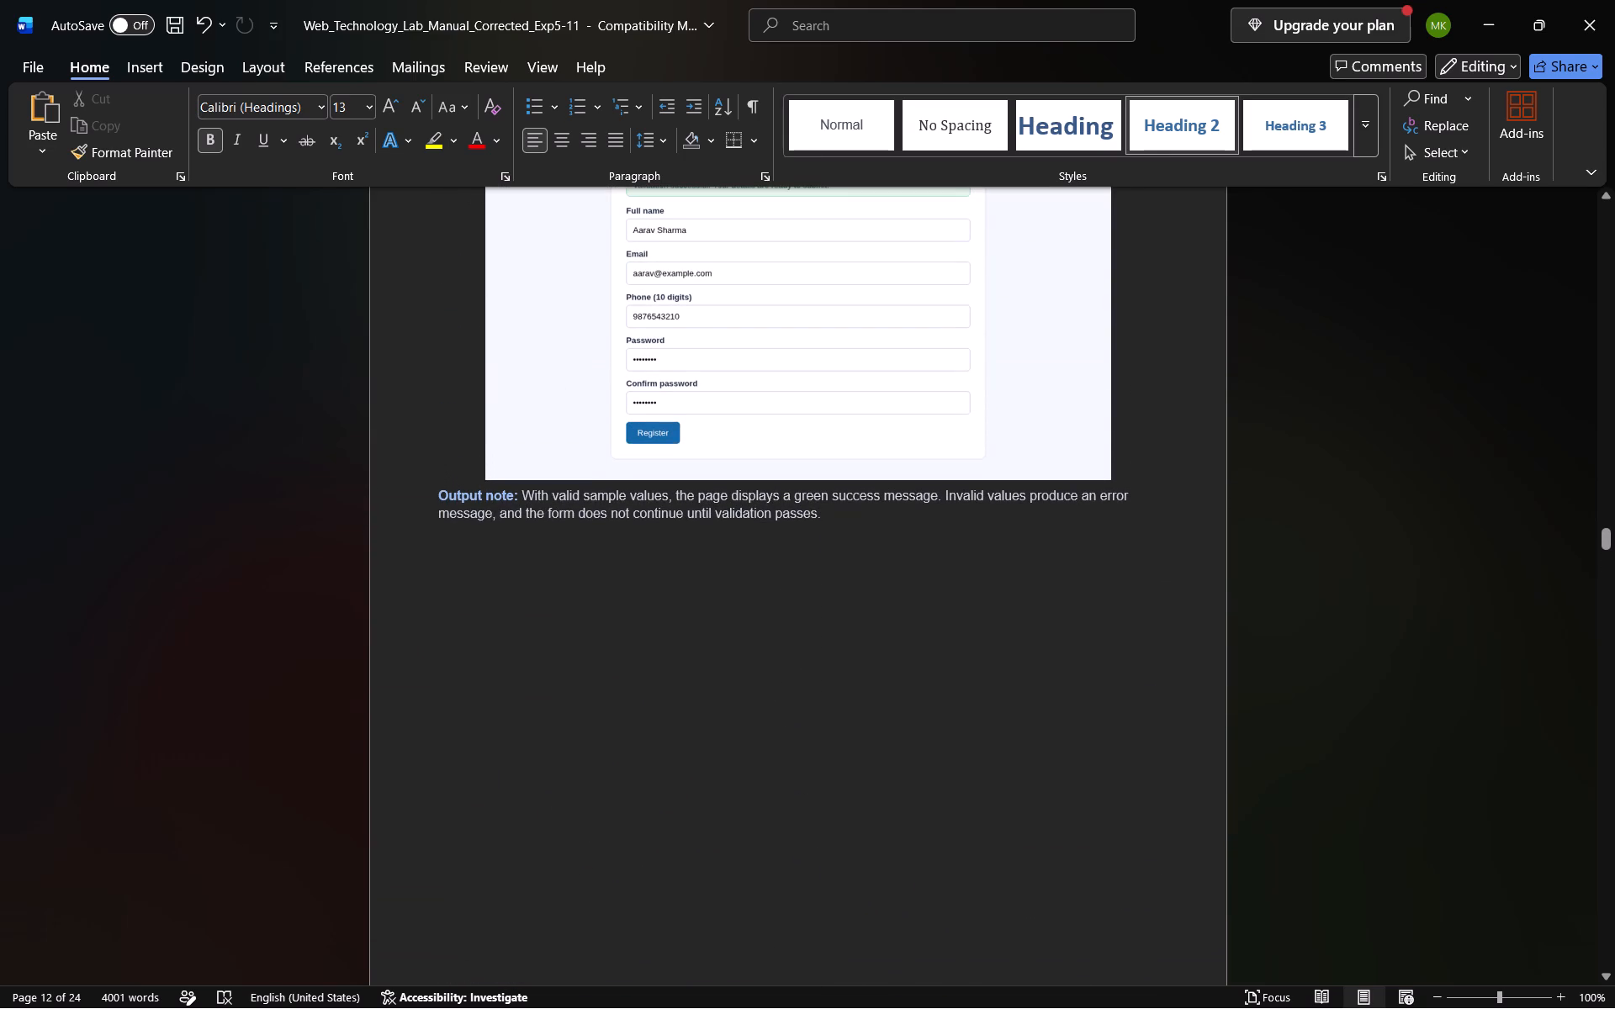
{"action": "left_click_drag", "start_coordinate": [831, 520], "coordinate": [421, 497]}
{"action": "key", "text": "BackSpace"}
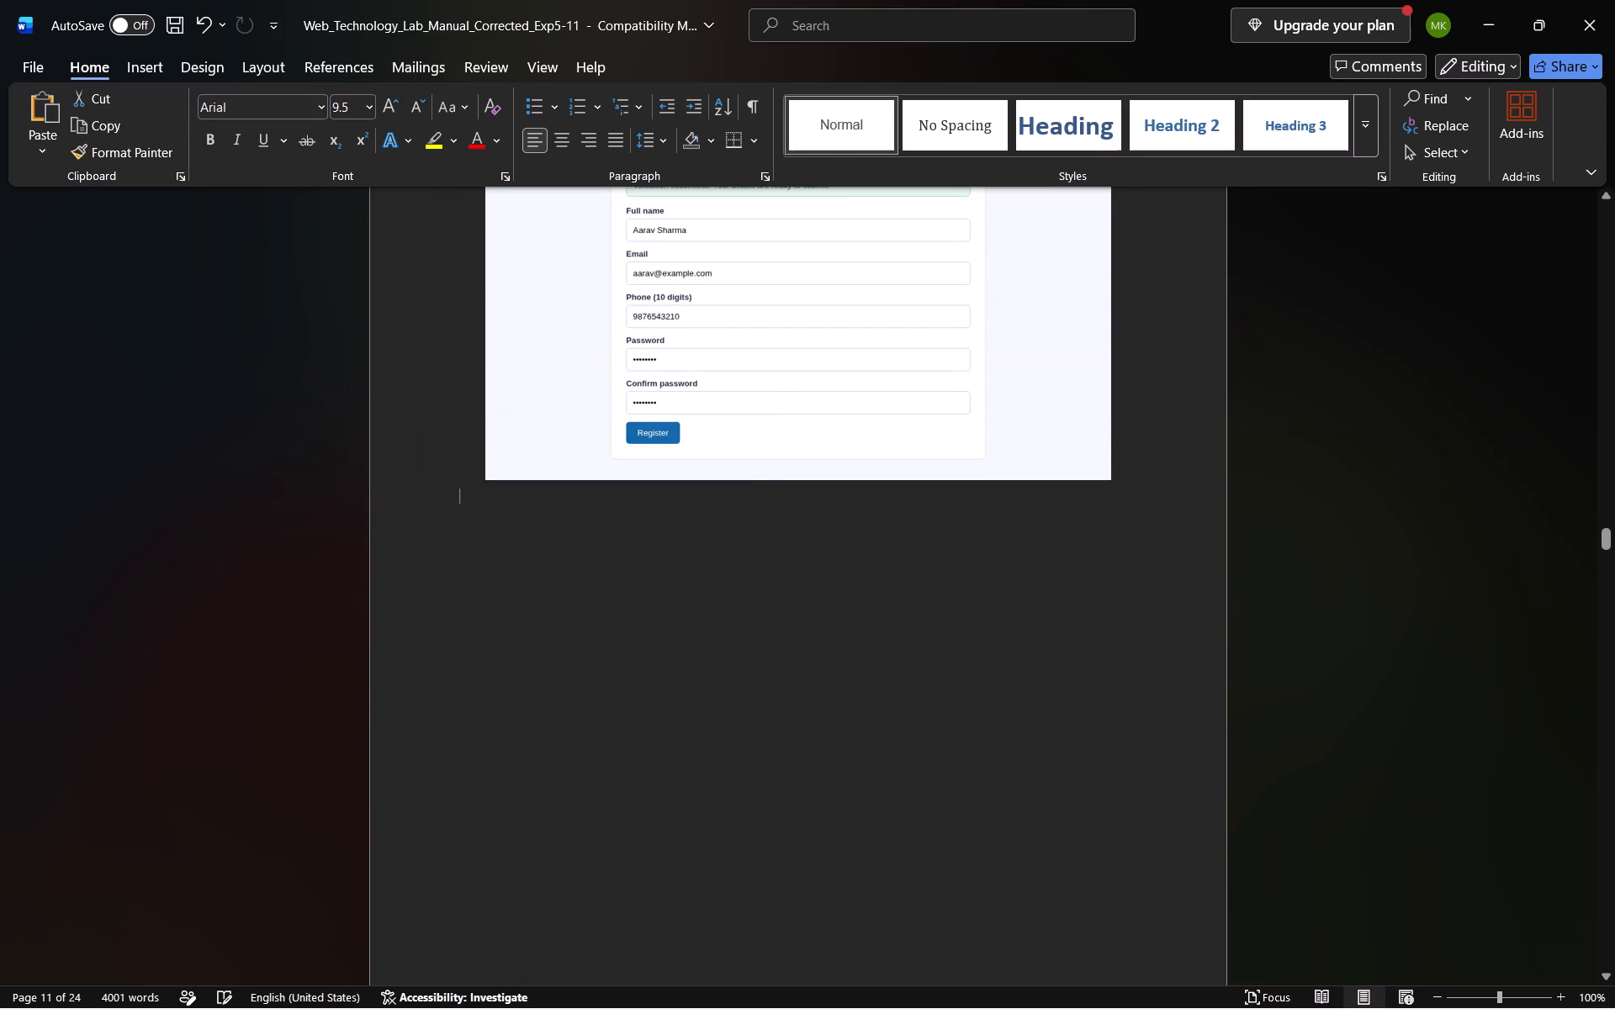
Shorten the "Expected Output" heading above Experiment 4's Registration Form image to "Output".
{"action": "scroll", "coordinate": [421, 497], "scroll_direction": "up", "scroll_amount": 13}
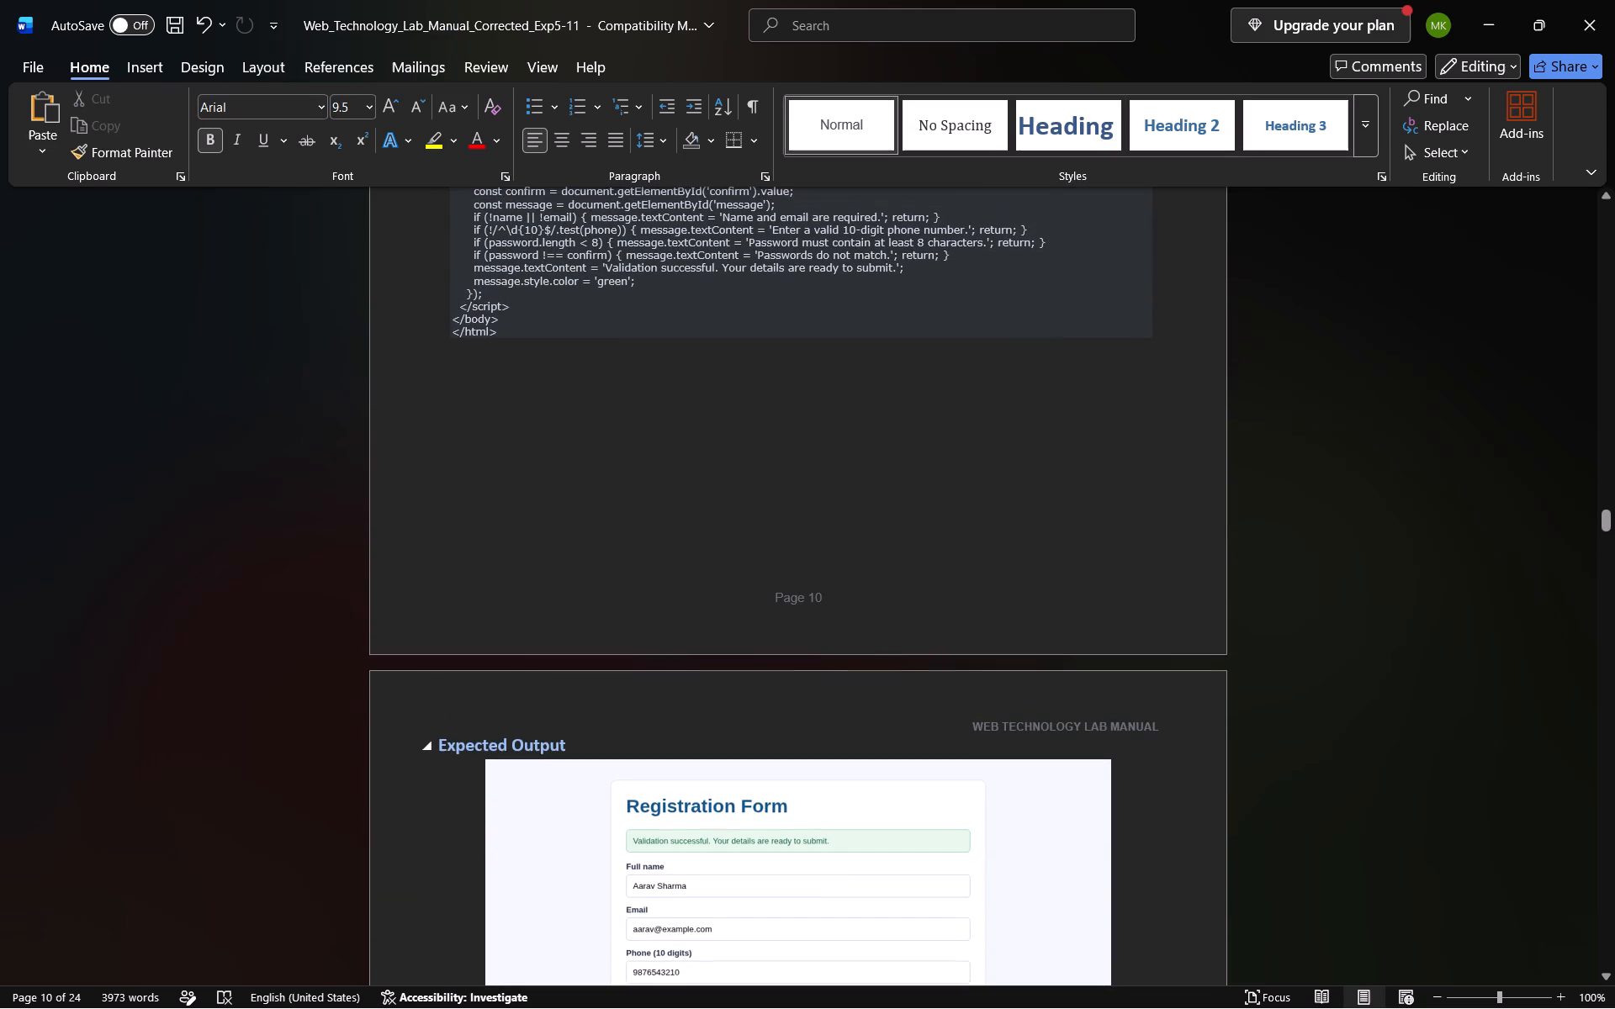
{"action": "left_click", "coordinate": [510, 736]}
{"action": "key", "text": "BackSpace"}
{"action": "key", "text": "BackSpace"}
{"action": "key", "text": "BackSpace"}
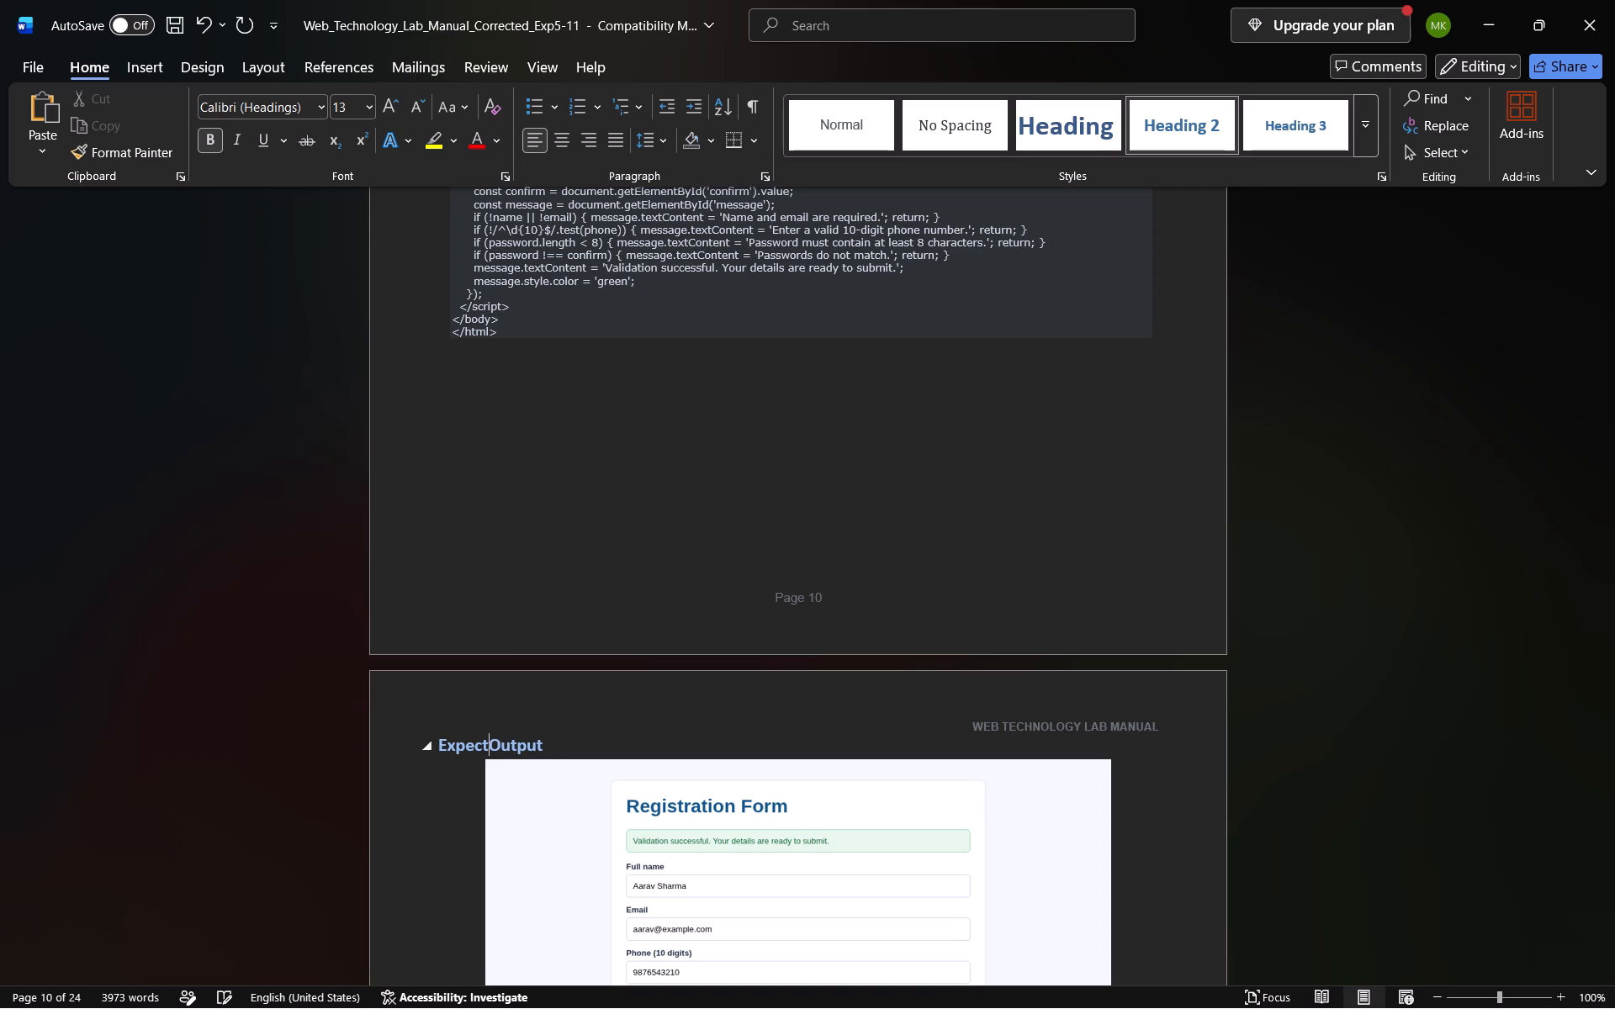
{"action": "key", "text": "BackSpace"}
{"action": "key", "text": "BackSpace"}
{"action": "key", "text": "BackSpace"}
{"action": "key", "text": "BackSpace"}
{"action": "key", "text": "BackSpace"}
{"action": "key", "text": "BackSpace"}
Delete the Aim paragraph about validating required fields, email format and passwords from Experiment 4.
{"action": "scroll", "coordinate": [510, 736], "scroll_direction": "up", "scroll_amount": 3}
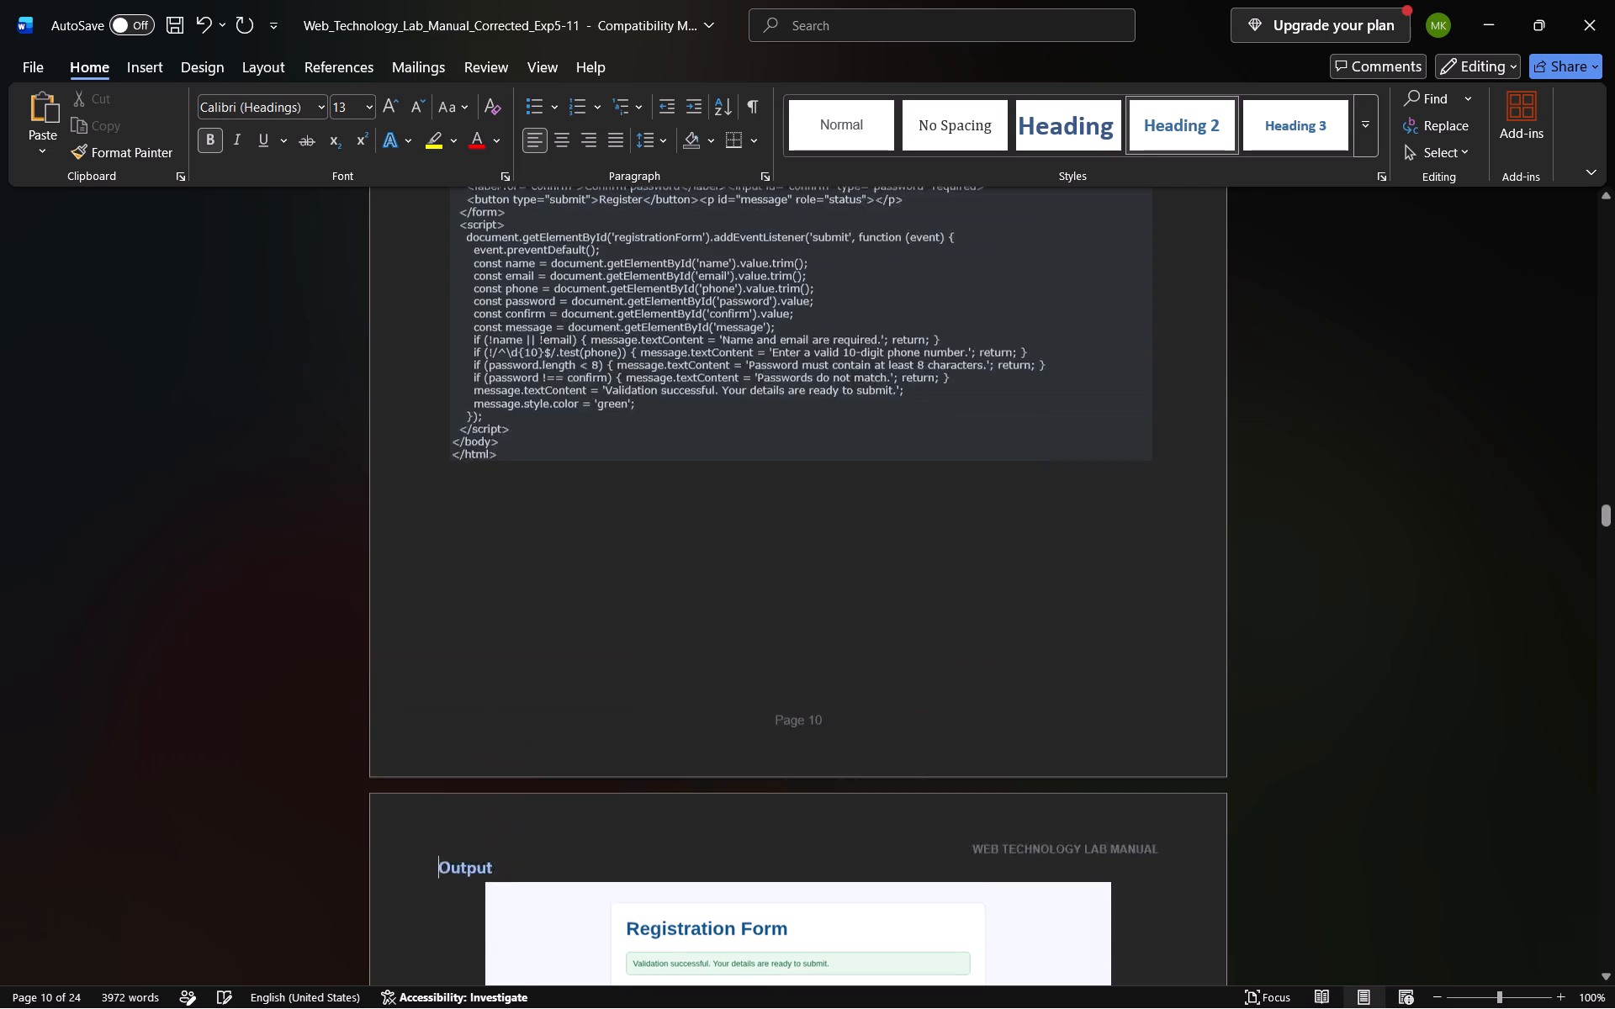
{"action": "scroll", "coordinate": [510, 736], "scroll_direction": "up", "scroll_amount": 15}
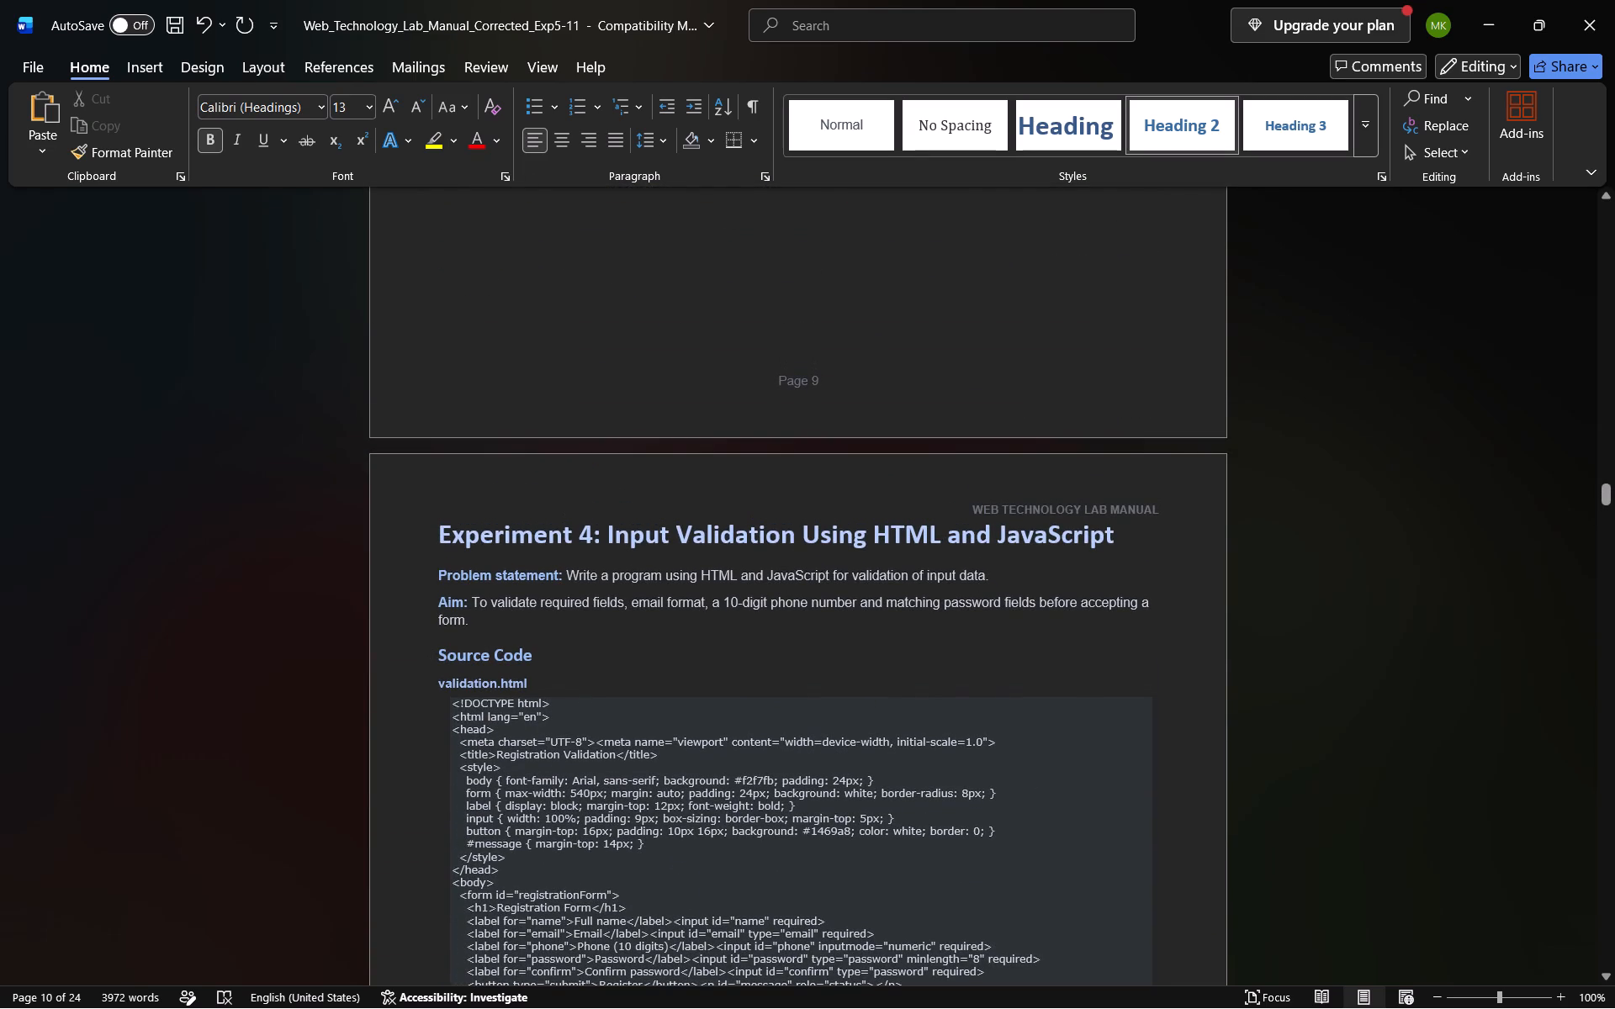
{"action": "left_click_drag", "start_coordinate": [1073, 619], "coordinate": [1090, 588]}
{"action": "key", "text": "BackSpace"}
Delete the Output note paragraph about the three tutorial cards beneath Experiment 3's CodeCampus image.
{"action": "scroll", "coordinate": [1018, 637], "scroll_direction": "up", "scroll_amount": 13}
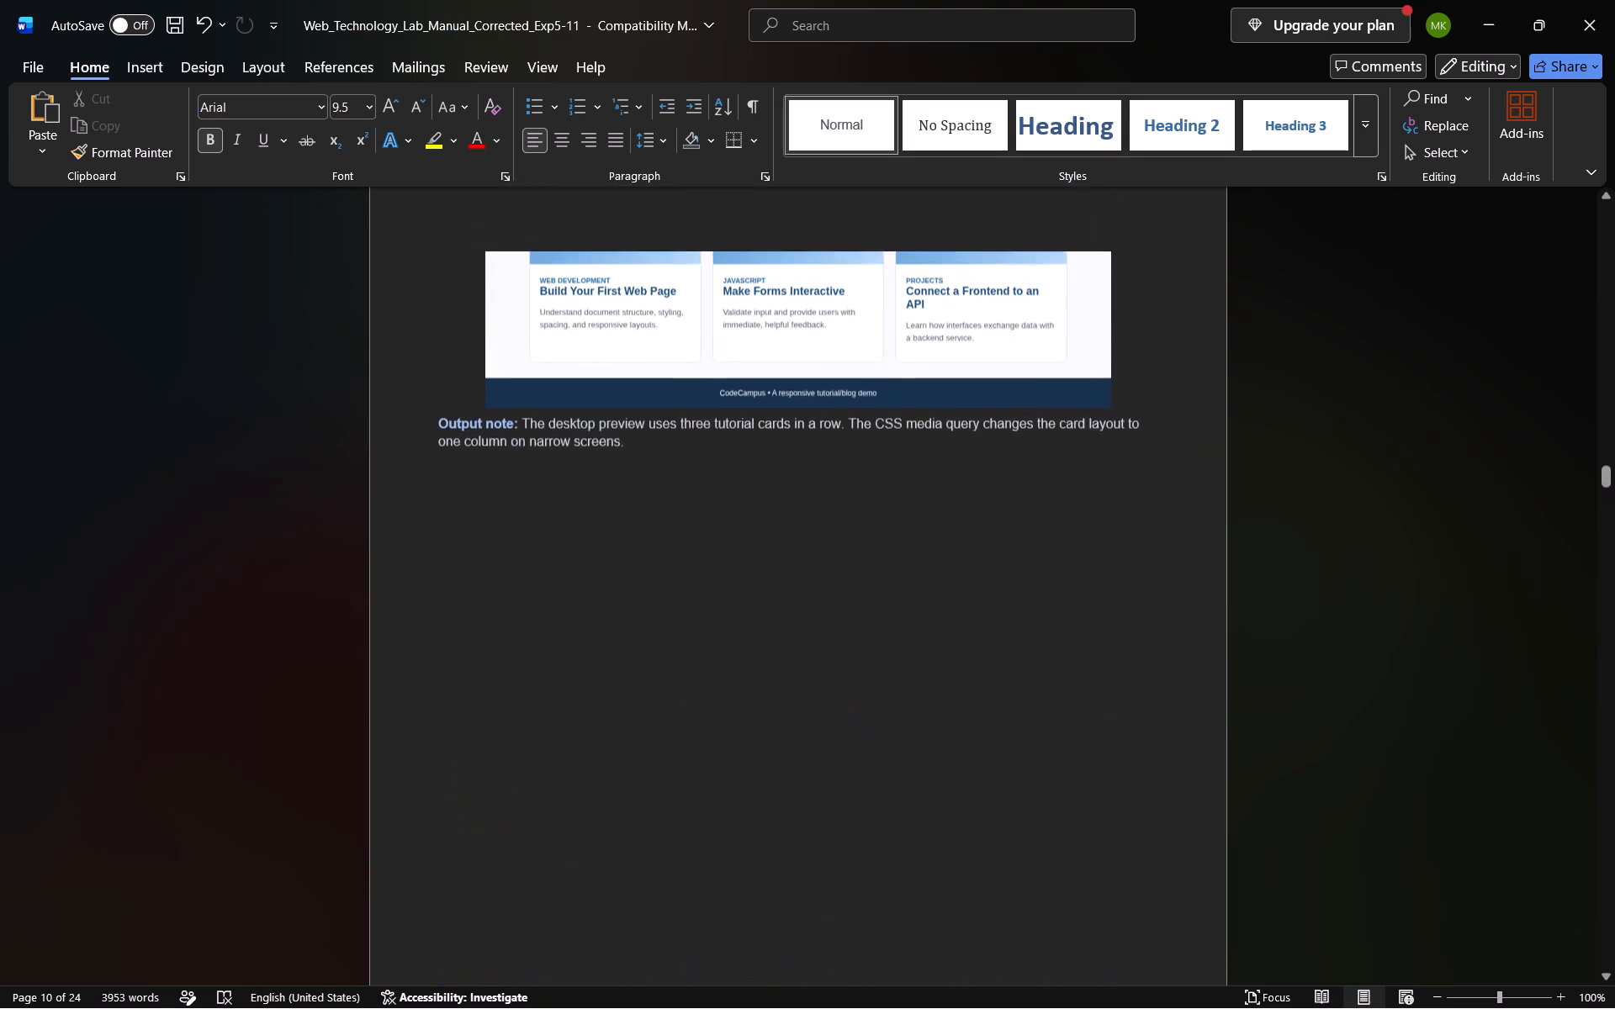
{"action": "scroll", "coordinate": [1017, 637], "scroll_direction": "up", "scroll_amount": 3}
{"action": "left_click_drag", "start_coordinate": [643, 635], "coordinate": [437, 625]}
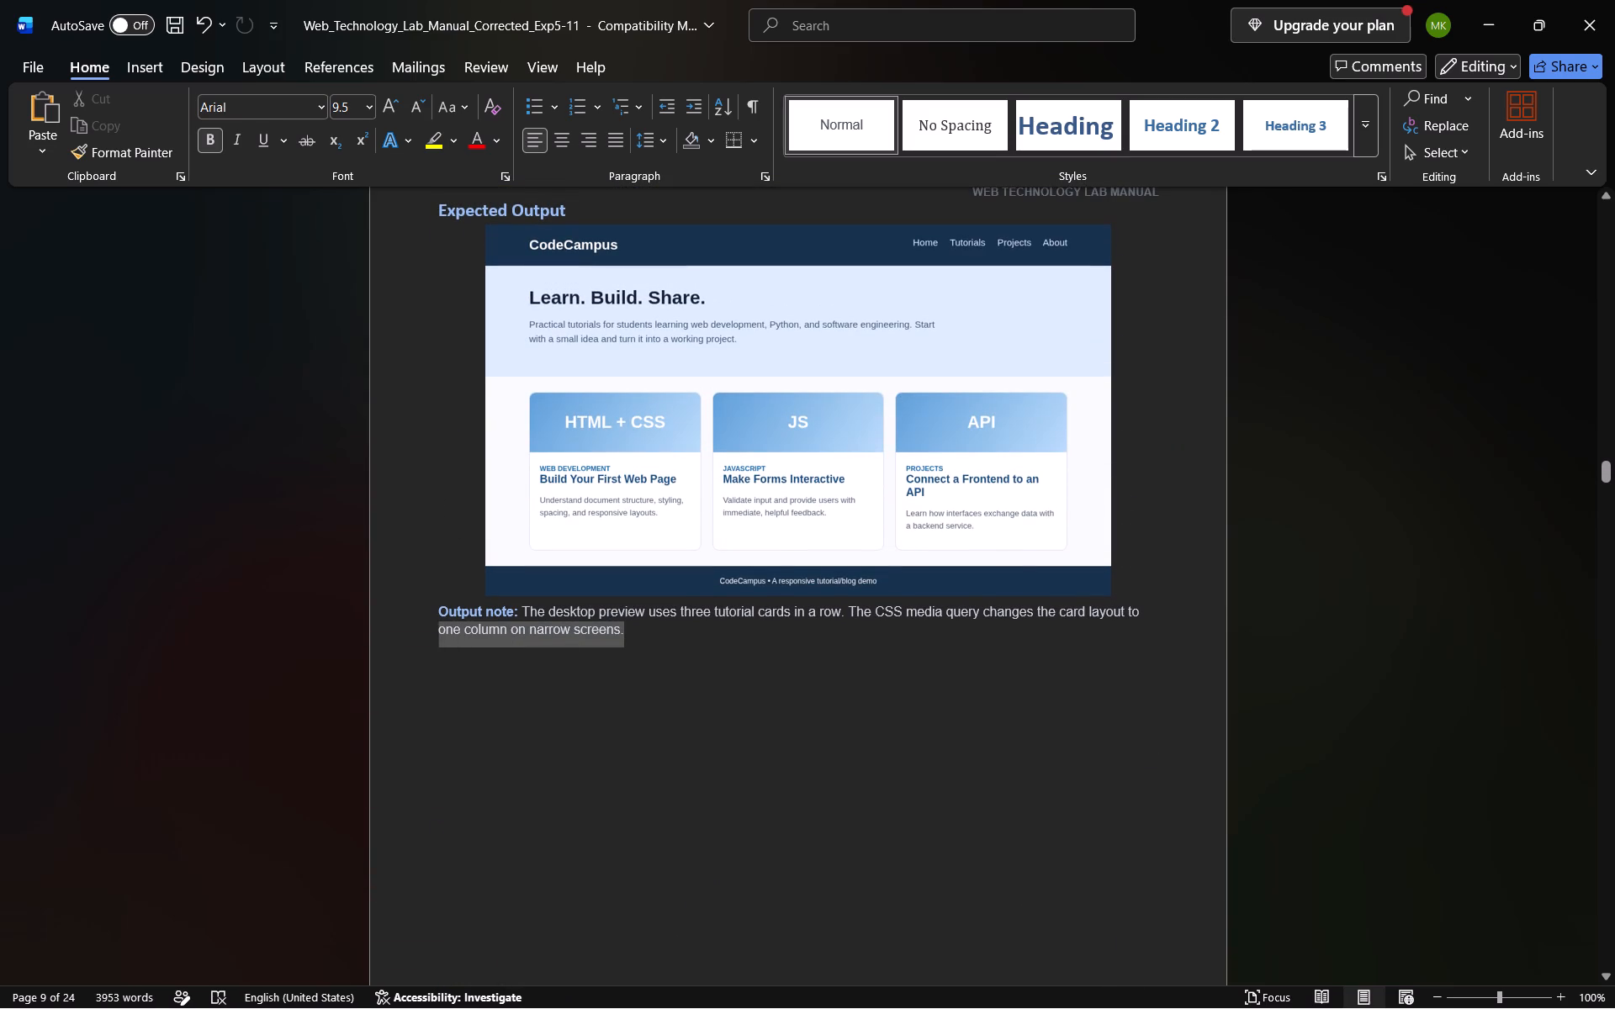
{"action": "left_click_drag", "start_coordinate": [437, 625], "coordinate": [436, 610]}
{"action": "key", "text": "BackSpace"}
Shorten the "Expected Output" heading above Experiment 3's CodeCampus image to "Output".
{"action": "scroll", "coordinate": [436, 610], "scroll_direction": "up", "scroll_amount": 6}
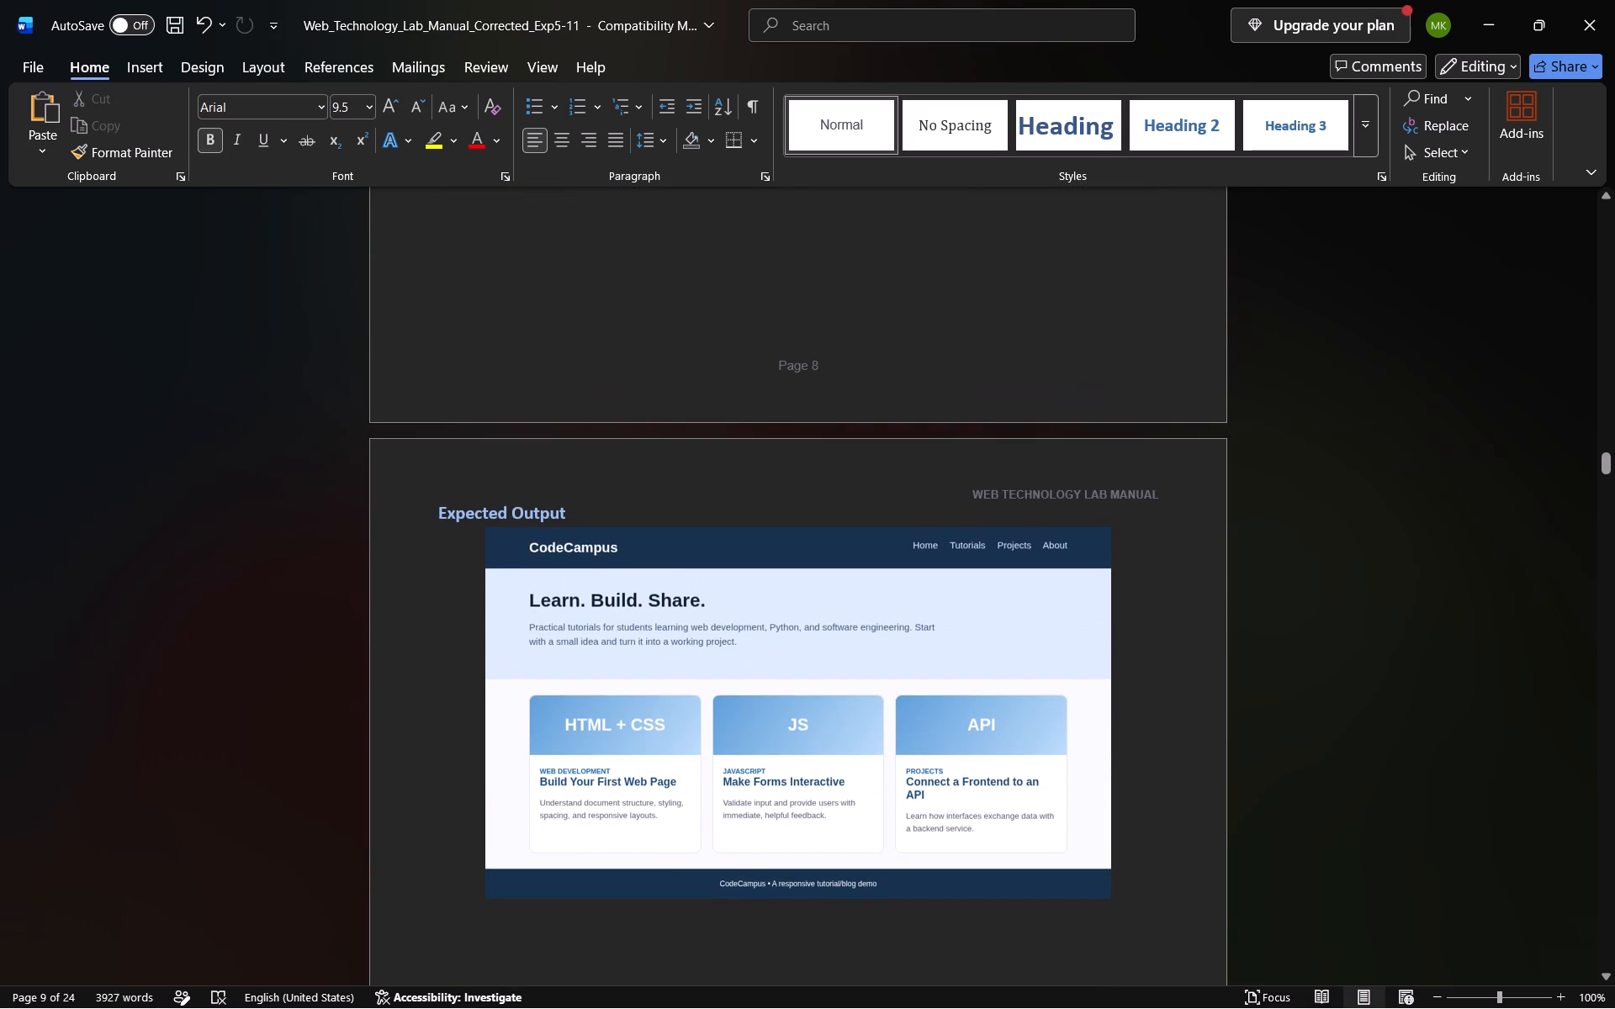
{"action": "left_click", "coordinate": [512, 512]}
{"action": "key", "text": "BackSpace"}
{"action": "key", "text": "BackSpace"}
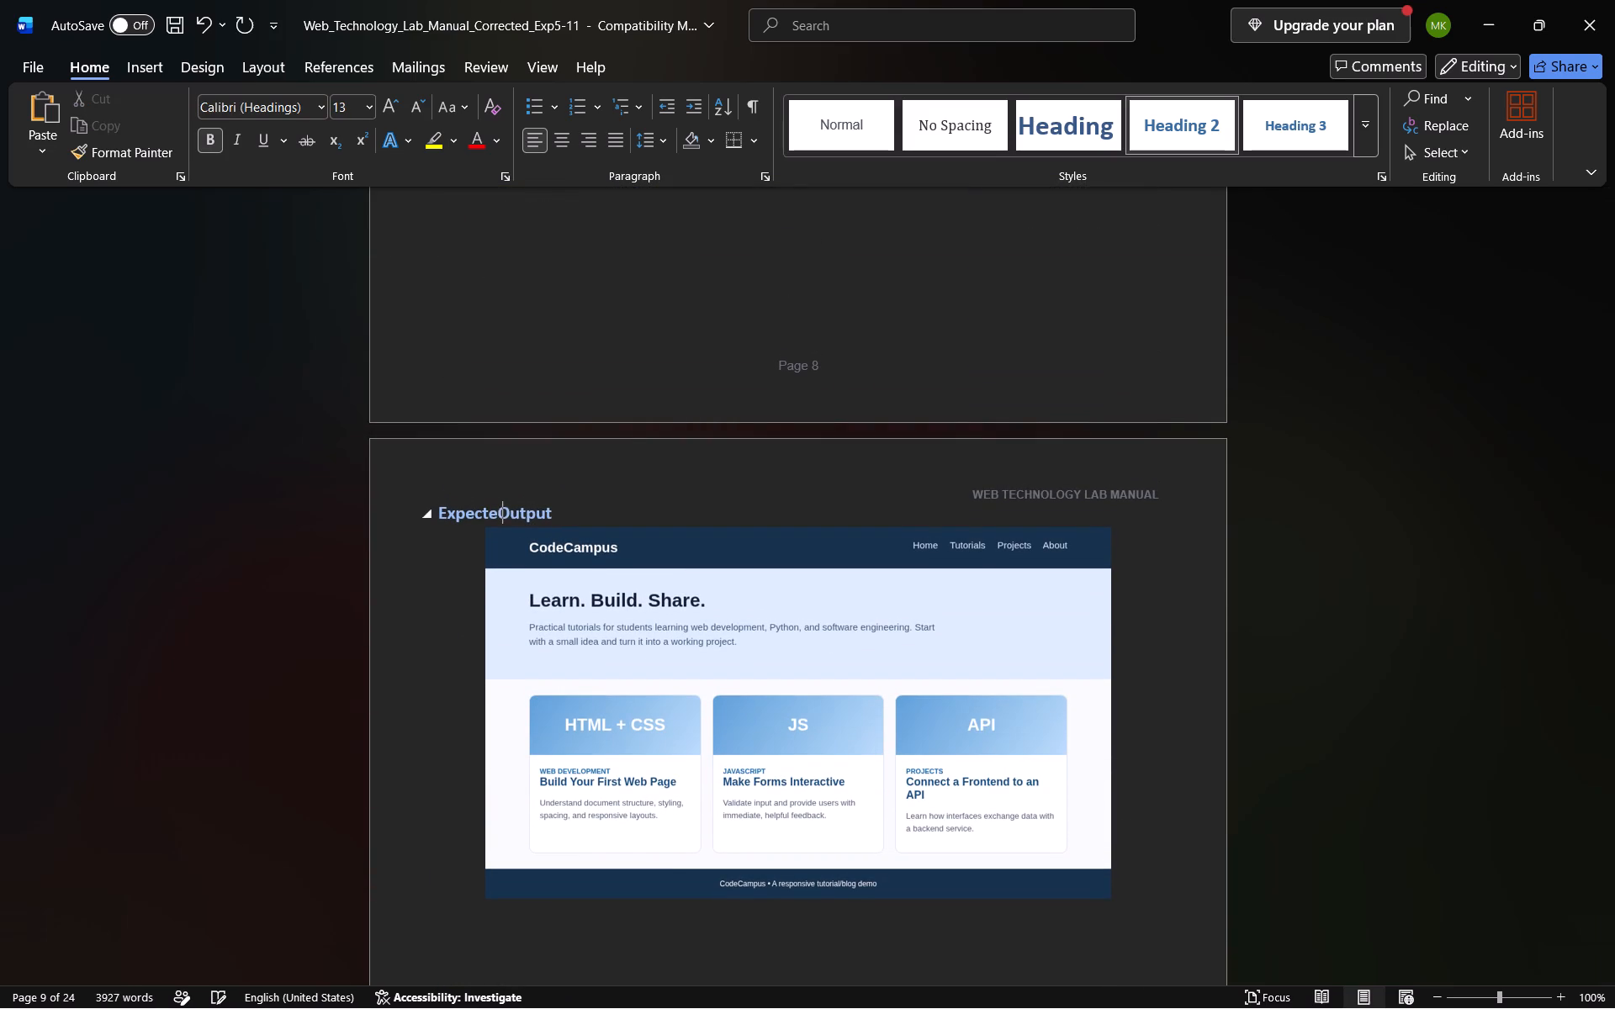
{"action": "key", "text": "BackSpace"}
{"action": "key", "text": "BackSpace"}
{"action": "key", "text": "BackSpace"}
{"action": "key", "text": "BackSpace"}
{"action": "key", "text": "BackSpace"}
{"action": "key", "text": "BackSpace"}
{"action": "key", "text": "BackSpace"}
Delete the Aim paragraph about the responsive tutorial/blog landing page from Experiment 3.
{"action": "scroll", "coordinate": [511, 512], "scroll_direction": "up", "scroll_amount": 9}
{"action": "scroll", "coordinate": [633, 512], "scroll_direction": "up", "scroll_amount": 12}
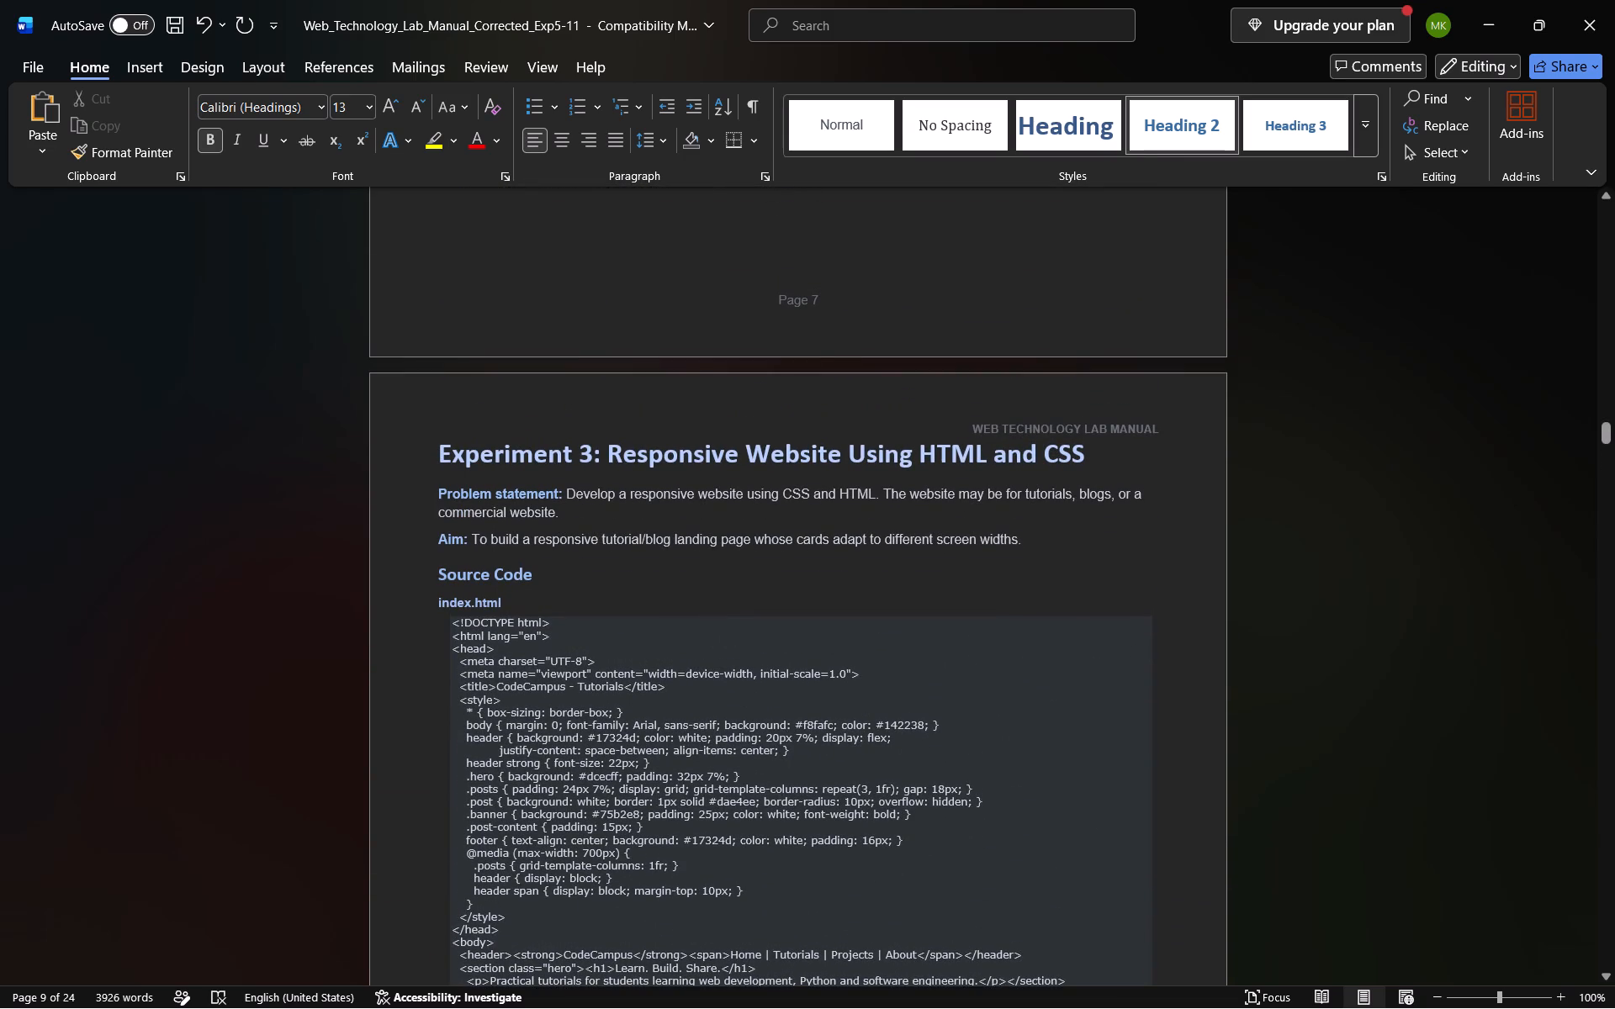
{"action": "scroll", "coordinate": [1057, 541], "scroll_direction": "up", "scroll_amount": 1}
{"action": "left_click", "coordinate": [1057, 541]}
{"action": "left_click_drag", "start_coordinate": [1033, 589], "coordinate": [1043, 576]}
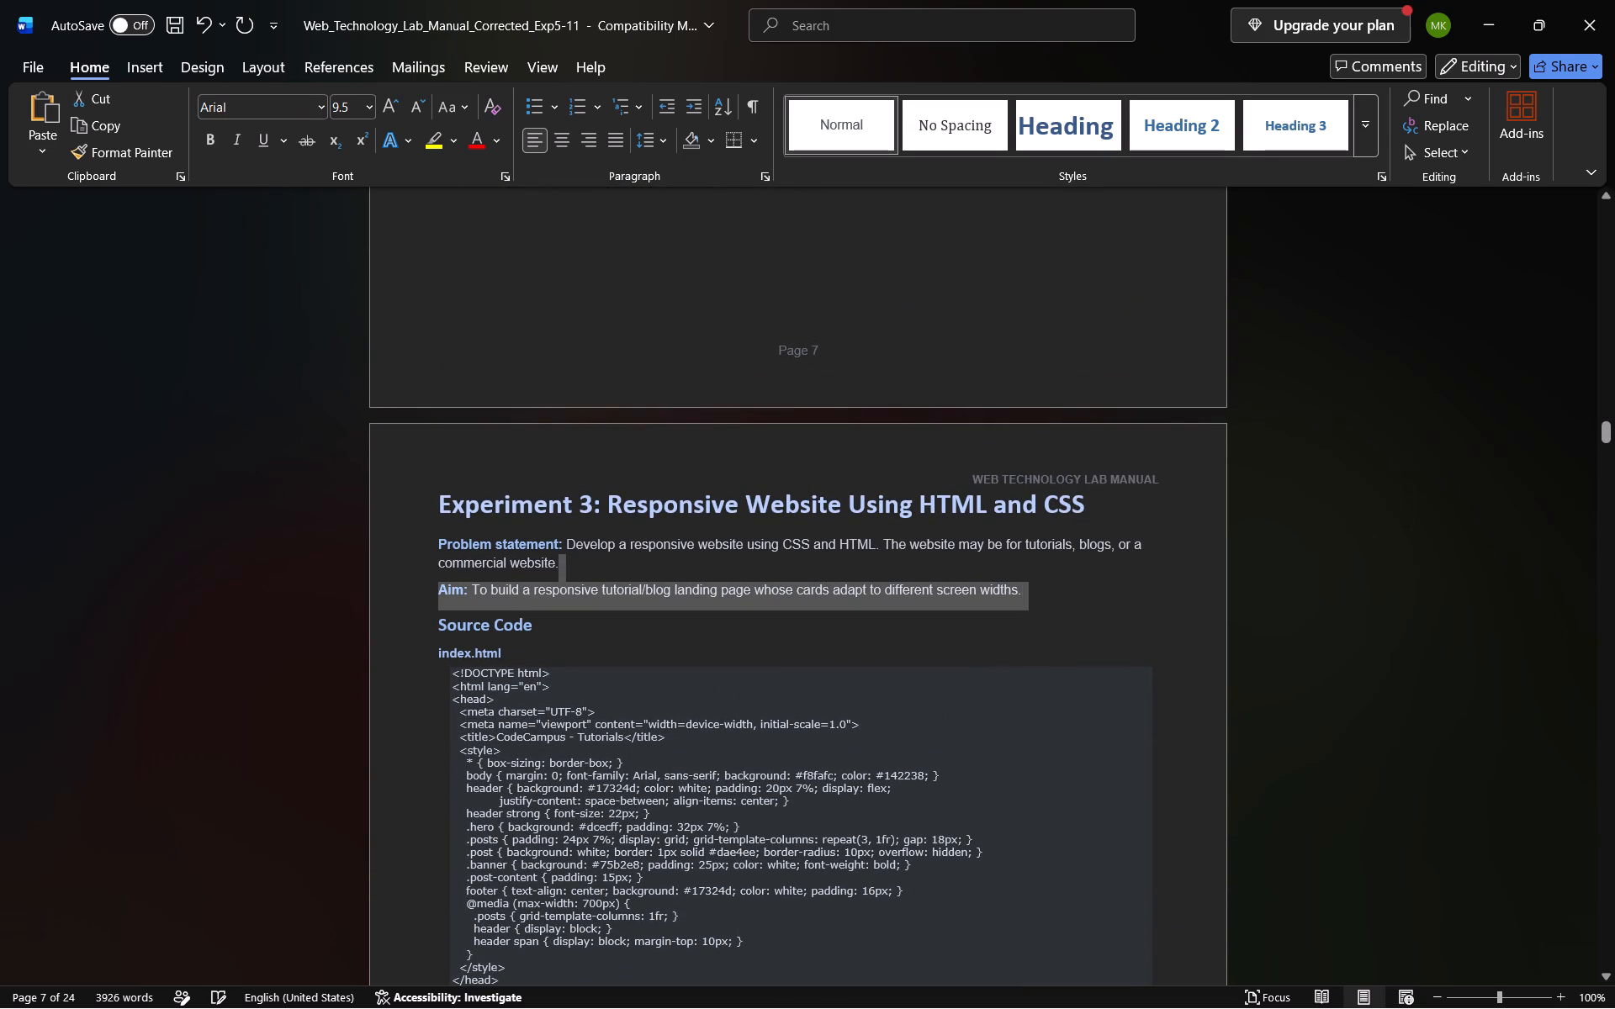
{"action": "left_click_drag", "start_coordinate": [1043, 576], "coordinate": [1043, 575]}
{"action": "key", "text": "BackSpace"}
Shorten the "Expected Output" heading above Experiment 2's Student Information Form image to "Output".
{"action": "scroll", "coordinate": [976, 604], "scroll_direction": "up", "scroll_amount": 8}
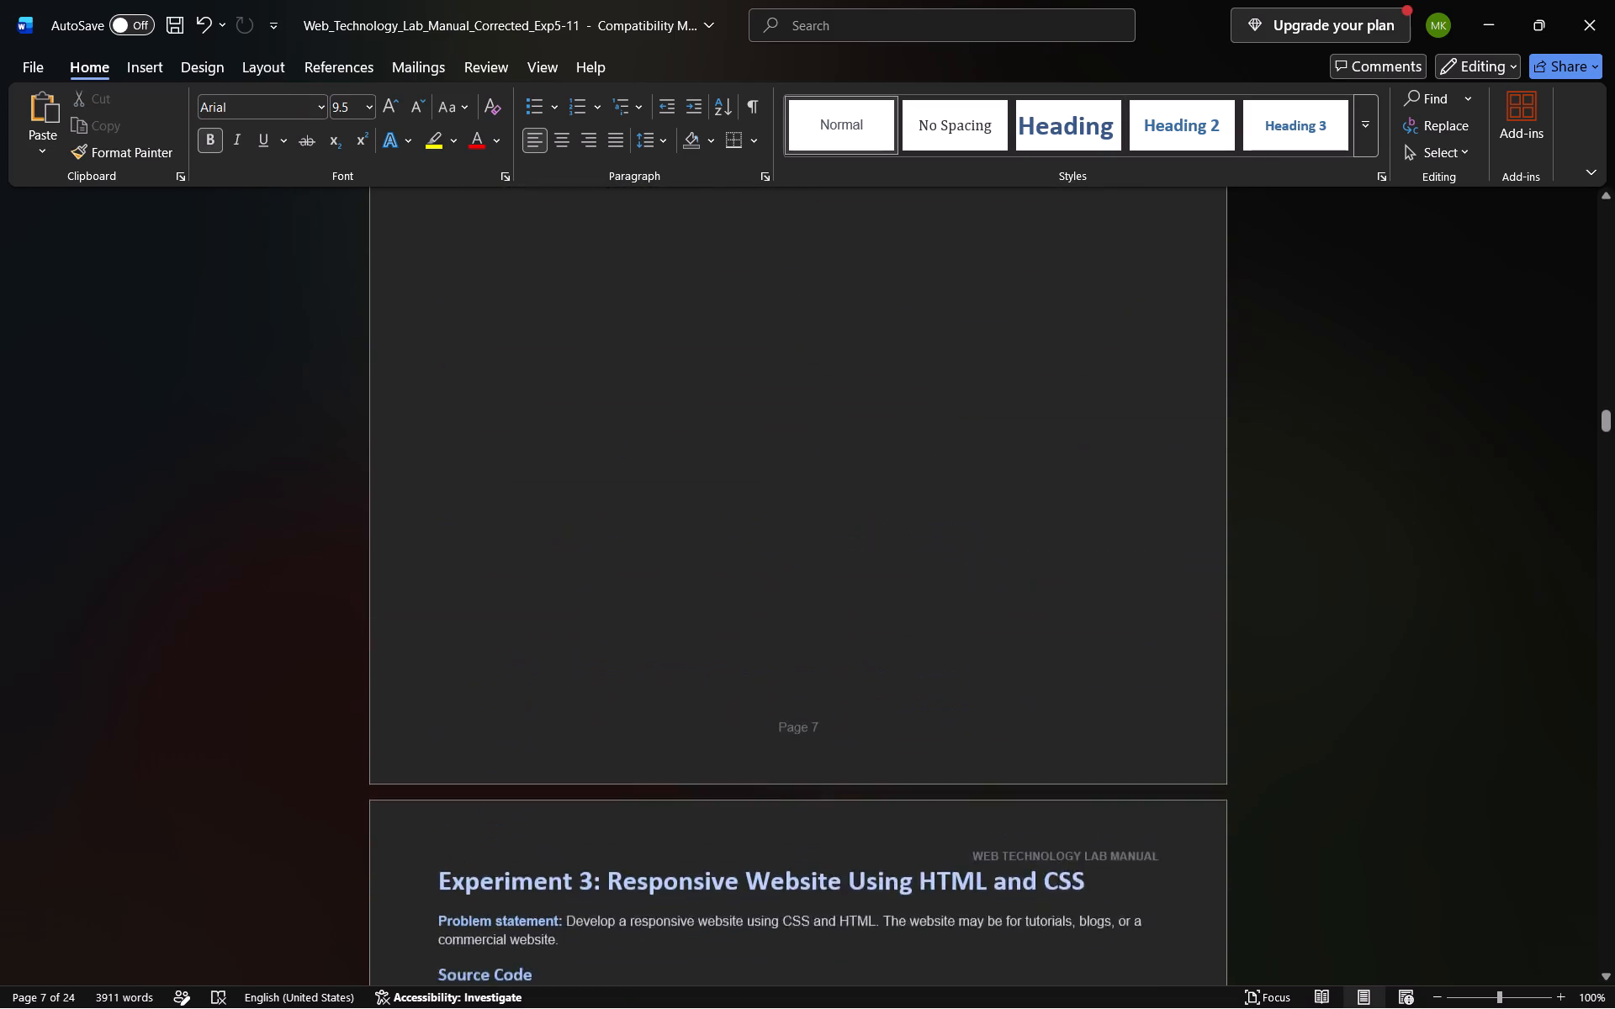
{"action": "scroll", "coordinate": [976, 604], "scroll_direction": "up", "scroll_amount": 18}
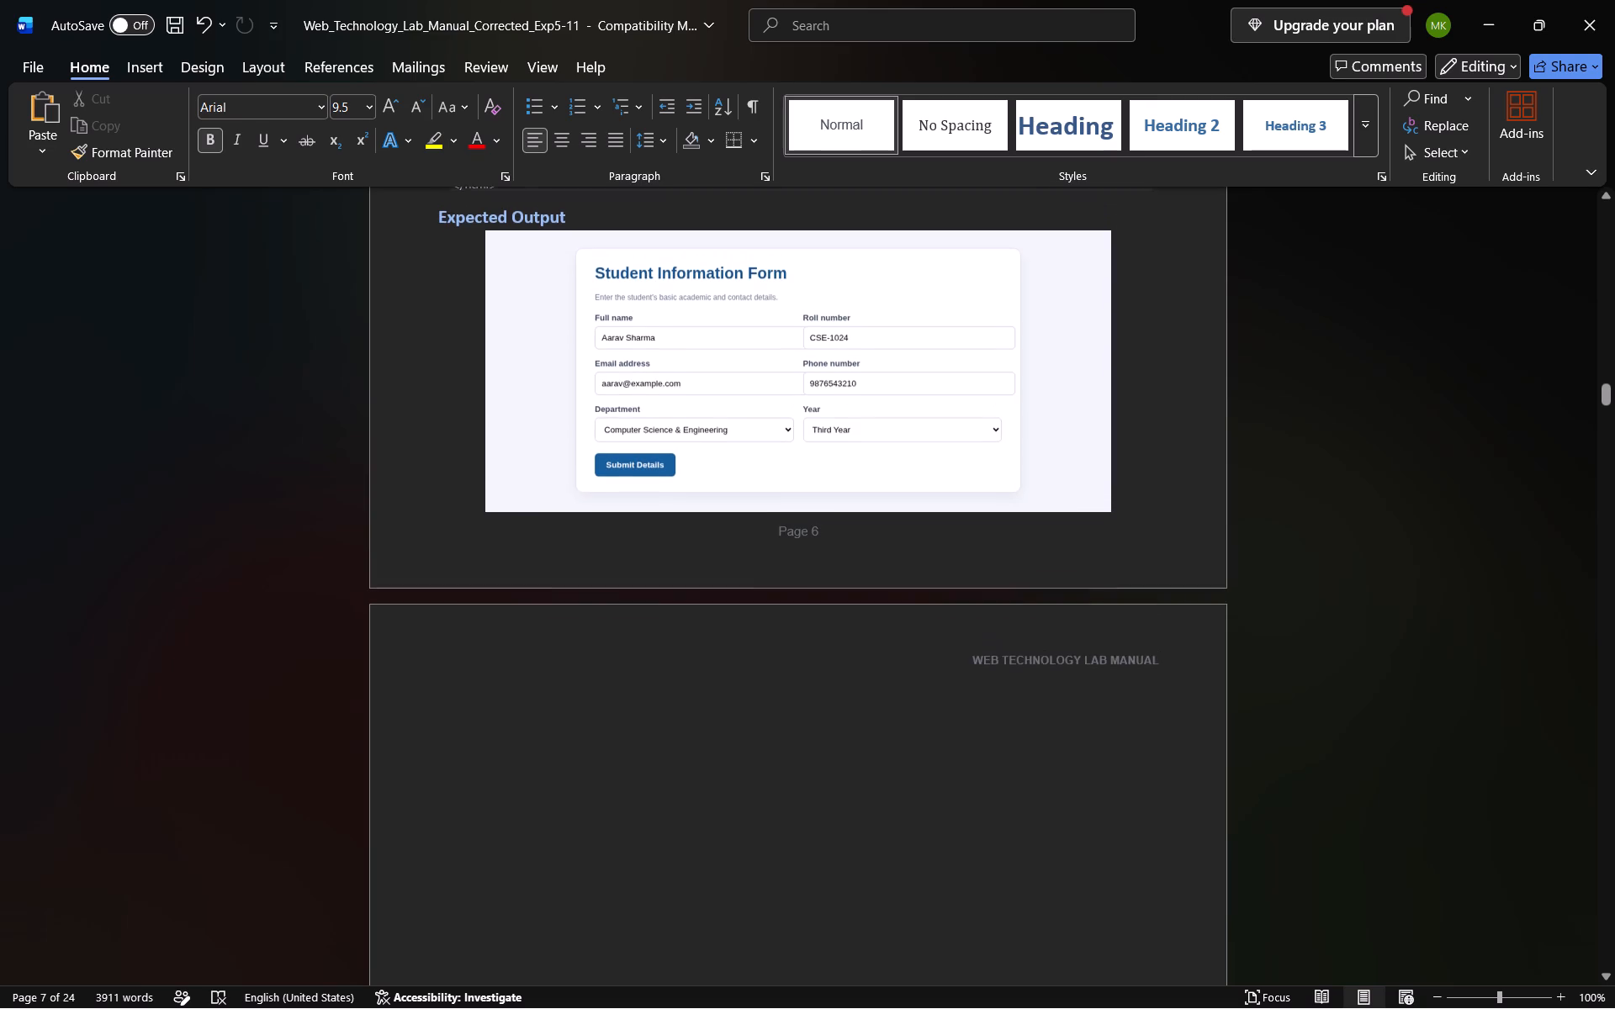
{"action": "scroll", "coordinate": [976, 604], "scroll_direction": "up", "scroll_amount": 10}
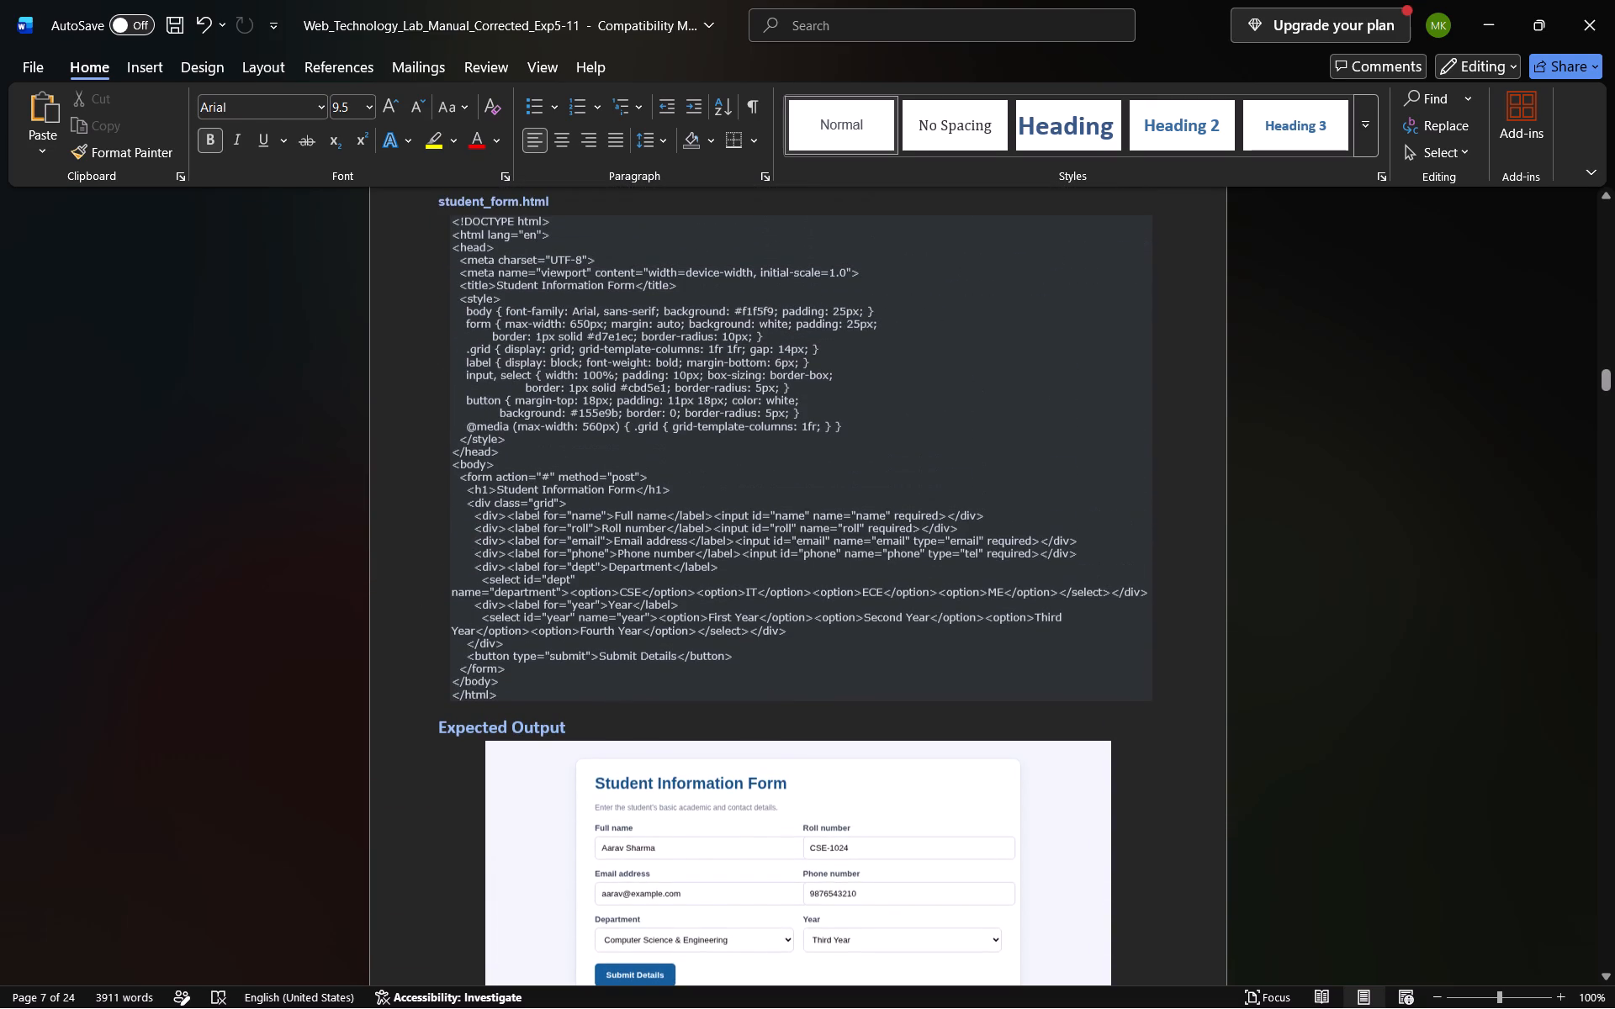
{"action": "left_click", "coordinate": [511, 721]}
{"action": "key", "text": "BackSpace"}
{"action": "key", "text": "BackSpace"}
{"action": "key", "text": "BackSpace"}
{"action": "key", "text": "BackSpace"}
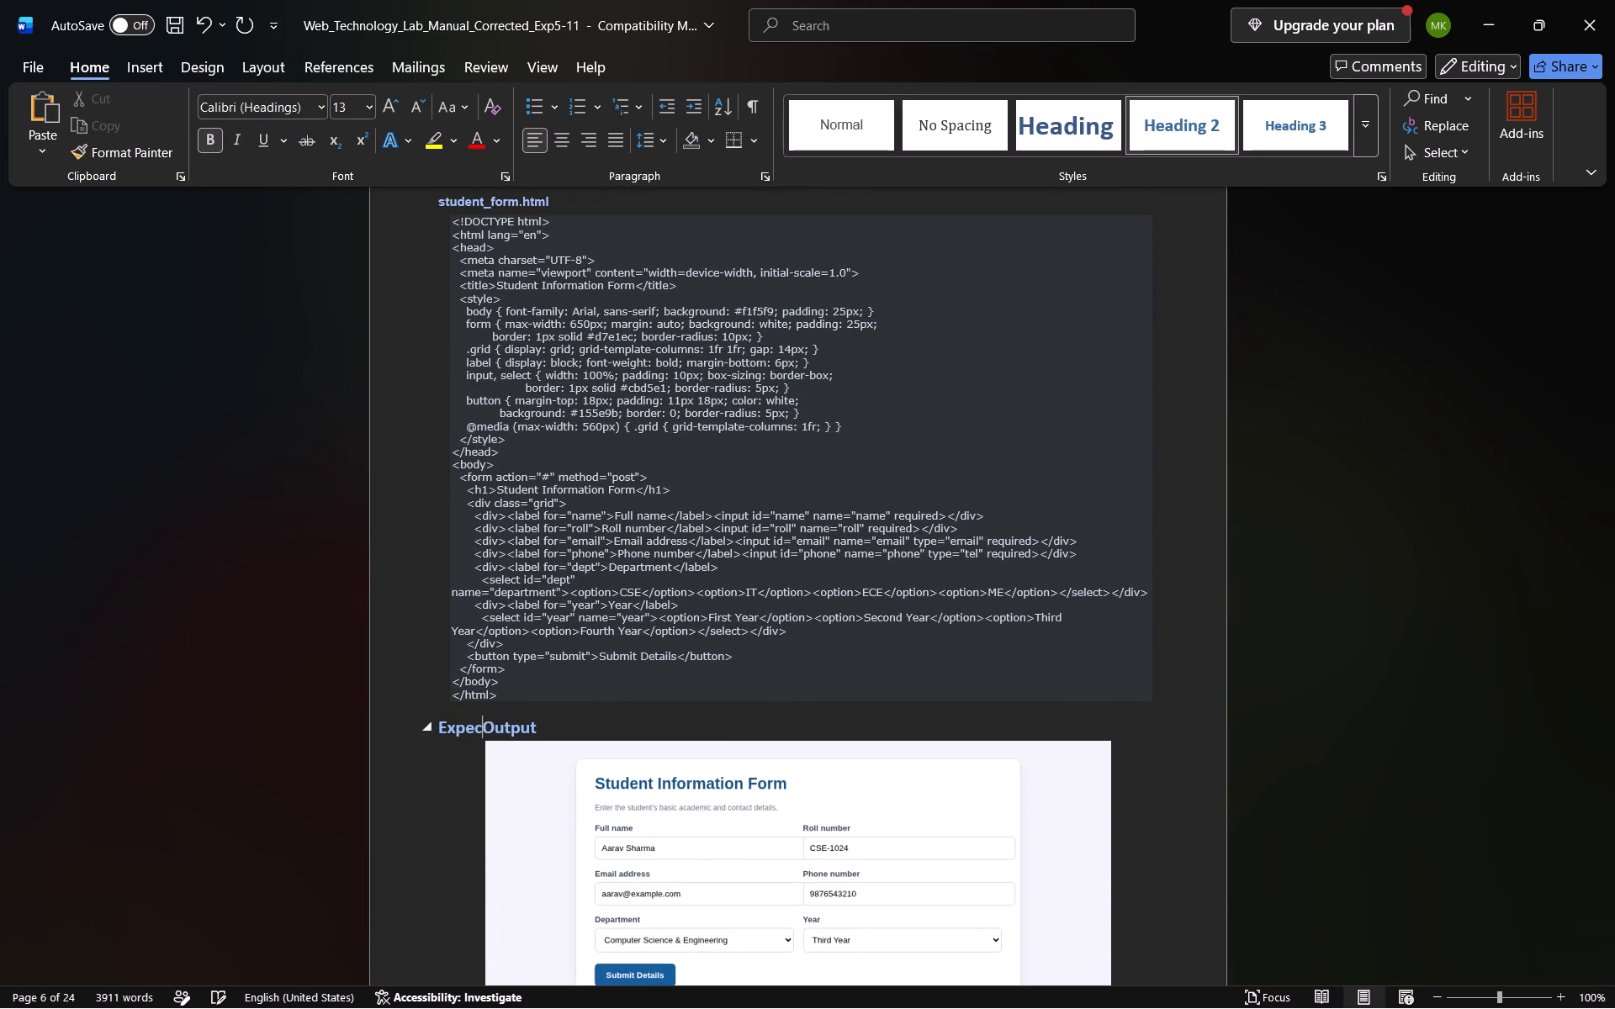
{"action": "key", "text": "BackSpace"}
{"action": "key", "text": "BackSpace"}
{"action": "key", "text": "BackSpace"}
{"action": "key", "text": "BackSpace"}
{"action": "key", "text": "BackSpace"}
Delete the Aim paragraph about the user-friendly student form from Experiment 2.
{"action": "scroll", "coordinate": [511, 721], "scroll_direction": "up", "scroll_amount": 8}
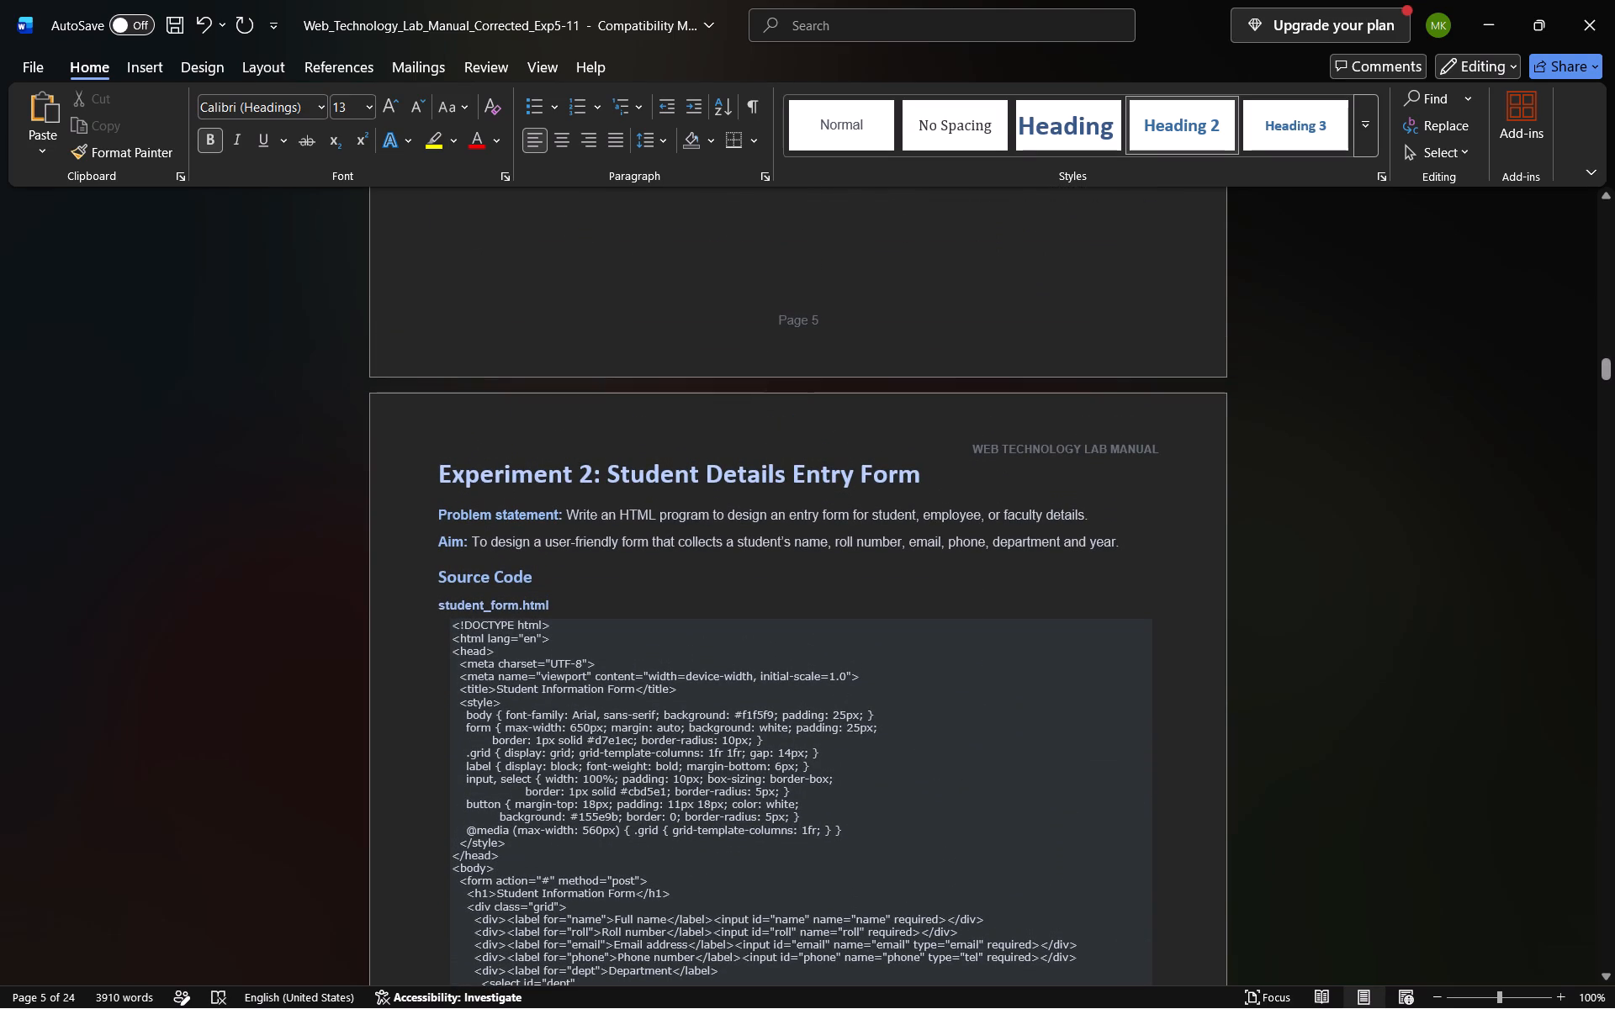
{"action": "left_click_drag", "start_coordinate": [1130, 542], "coordinate": [1146, 524]}
{"action": "key", "text": "BackSpace"}
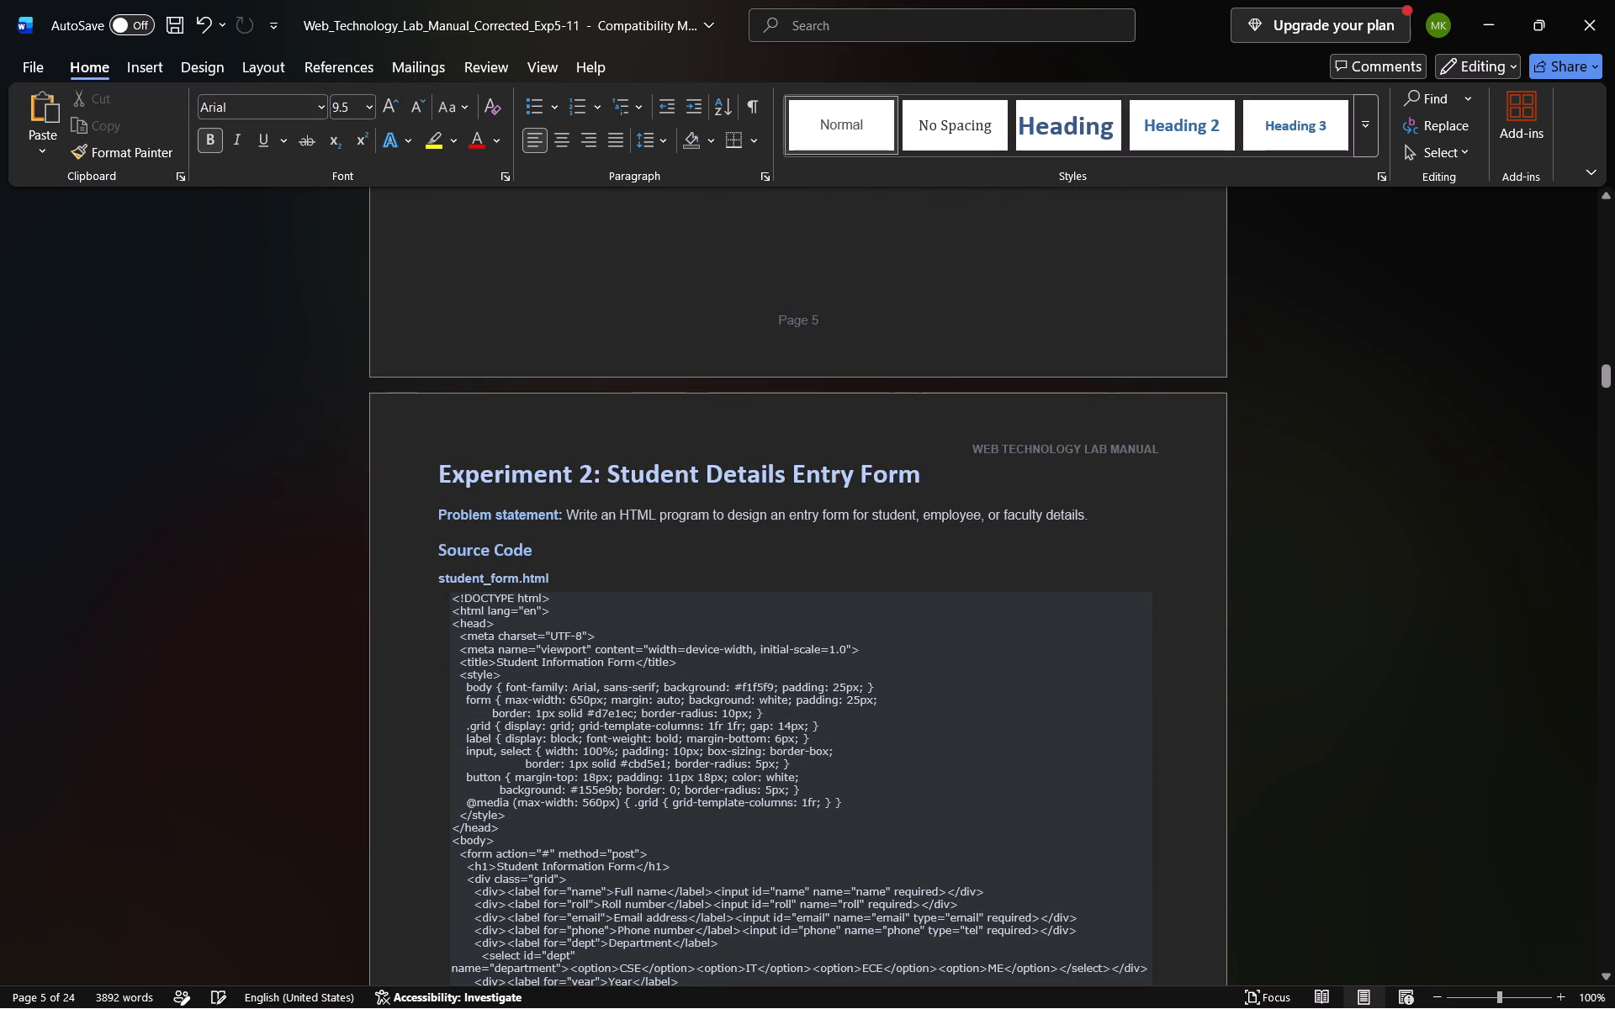
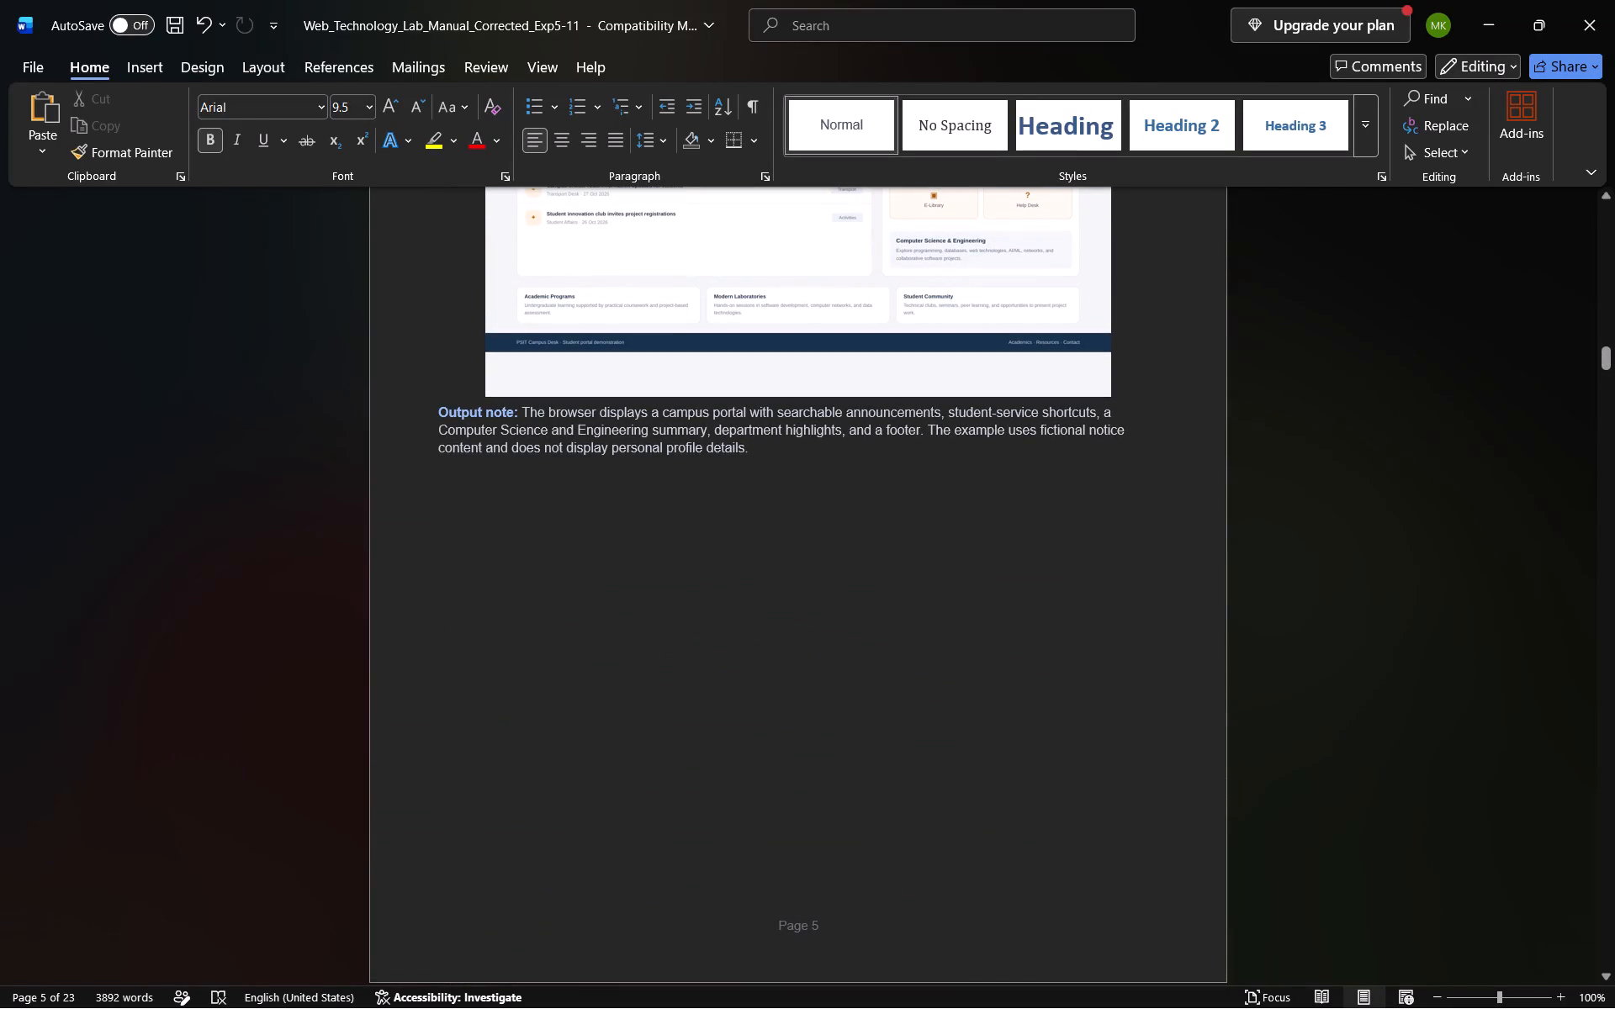
Delete the Output note paragraph below Experiment 1's PSIT Campus Desk image.
{"action": "left_click_drag", "start_coordinate": [756, 450], "coordinate": [407, 414]}
{"action": "key", "text": "BackSpace"}
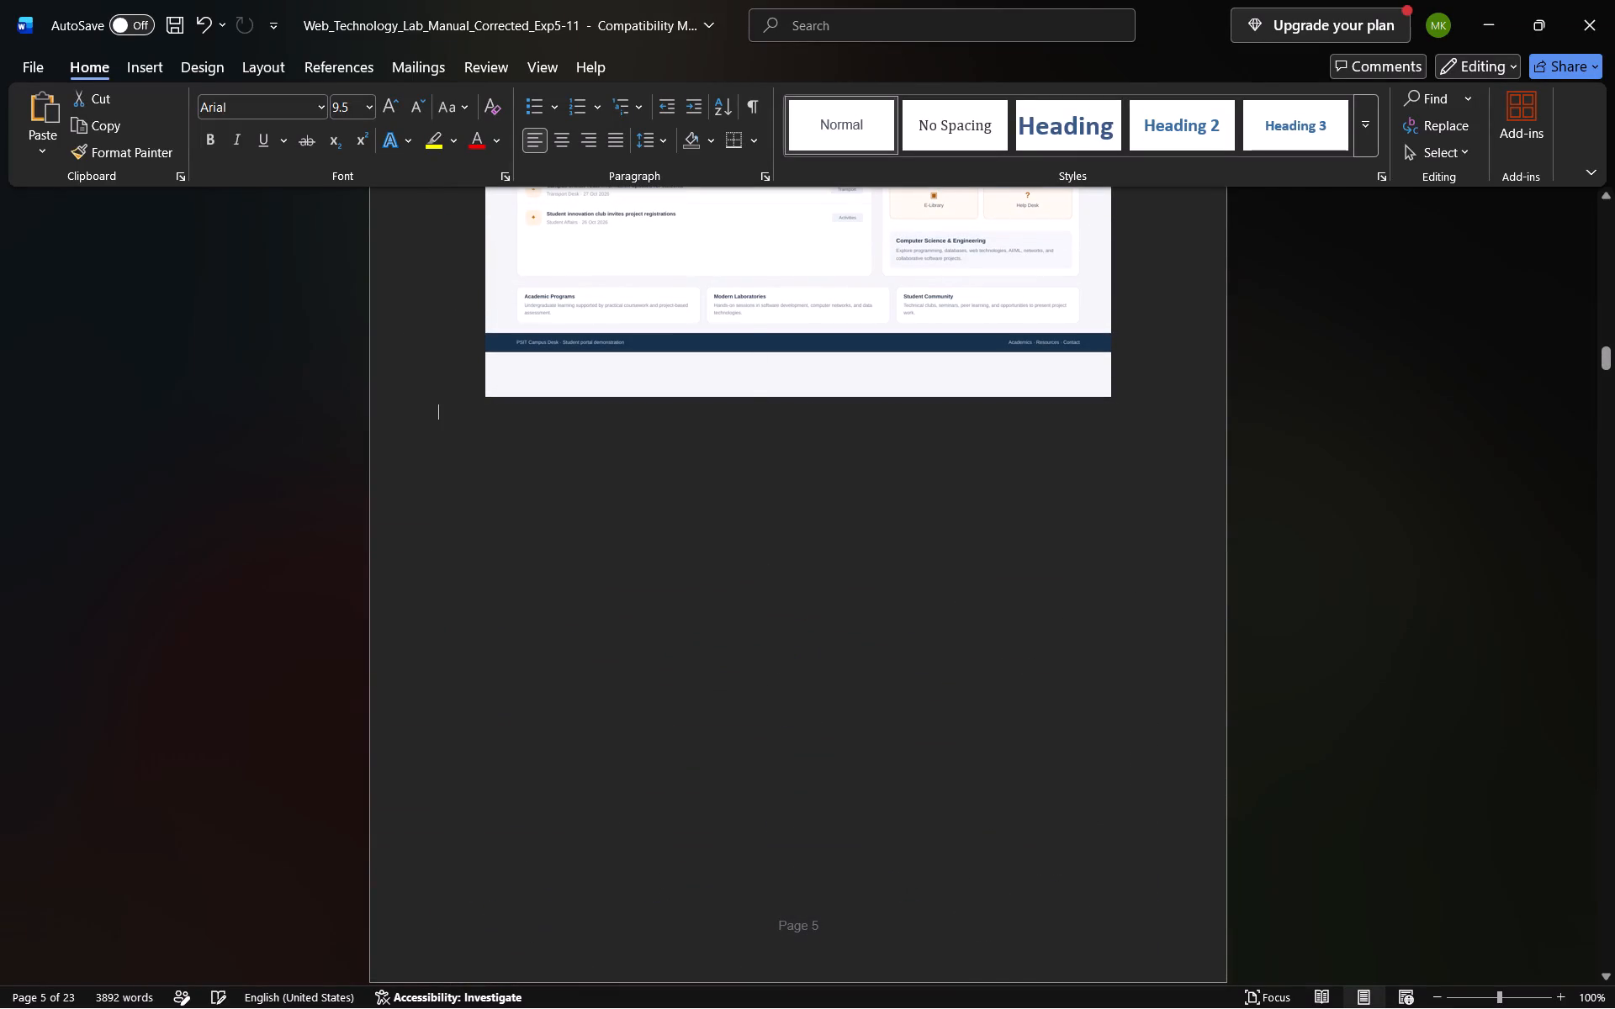
Shorten the "Expected Output" heading above Experiment 1's PSIT Campus Desk image to "Output".
{"action": "scroll", "coordinate": [407, 414], "scroll_direction": "up", "scroll_amount": 17}
{"action": "scroll", "coordinate": [593, 422], "scroll_direction": "up", "scroll_amount": 4}
{"action": "scroll", "coordinate": [564, 548], "scroll_direction": "down", "scroll_amount": 5}
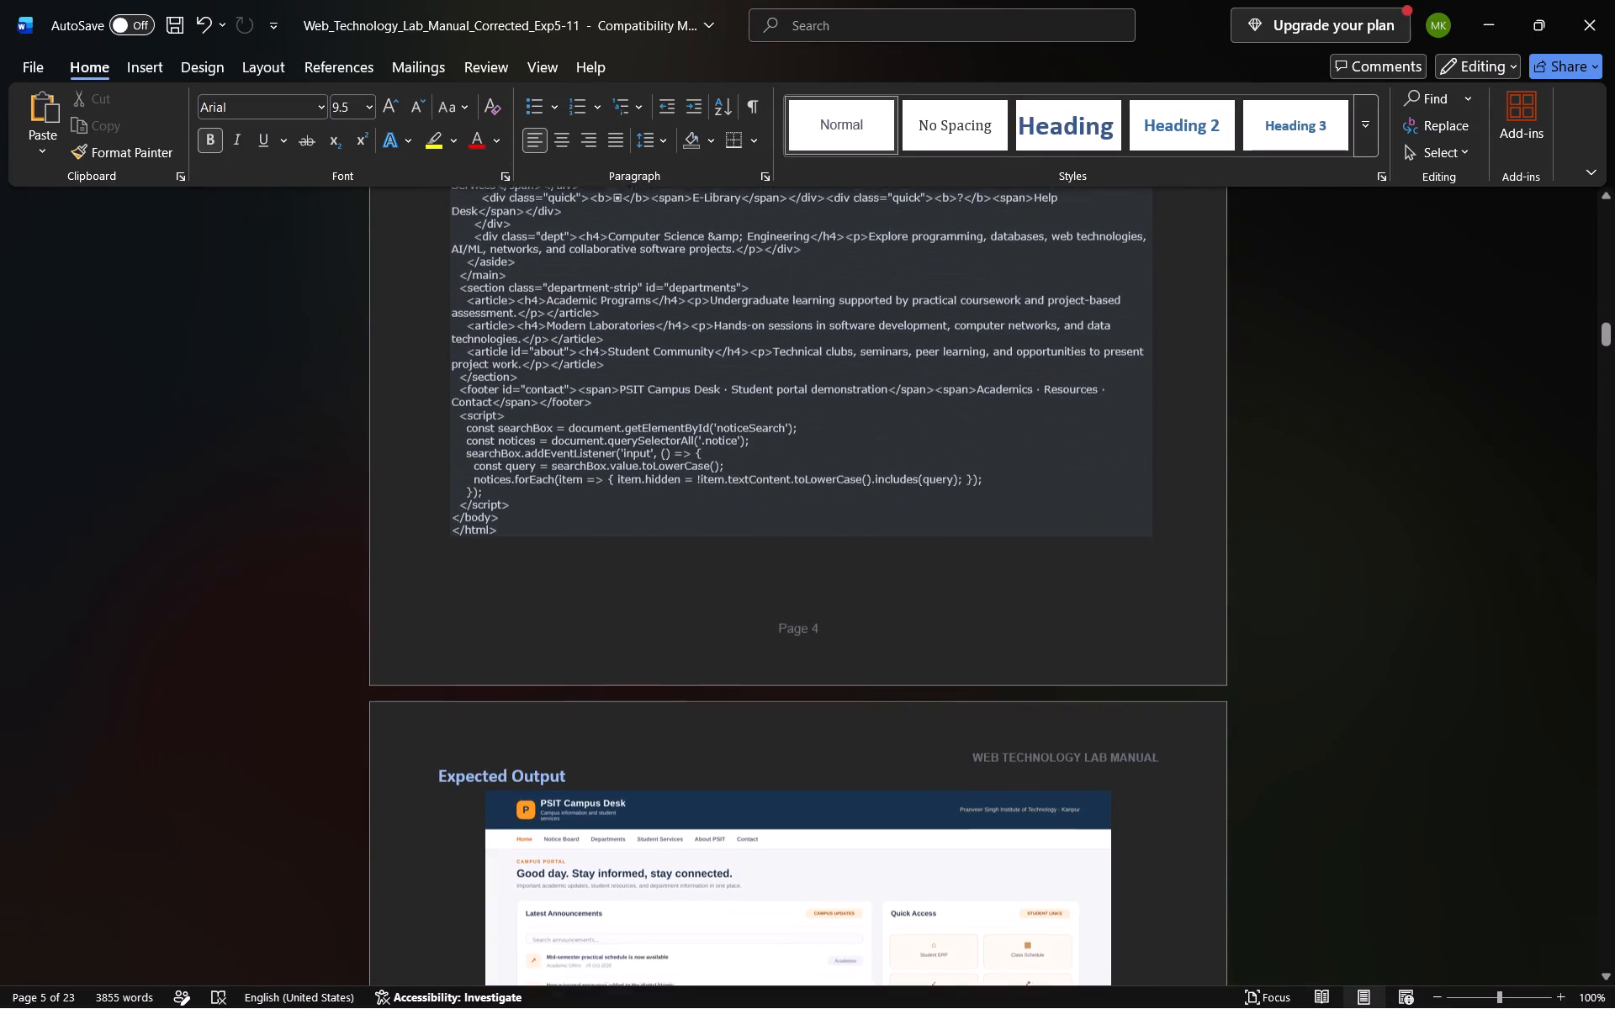
{"action": "left_click", "coordinate": [511, 759]}
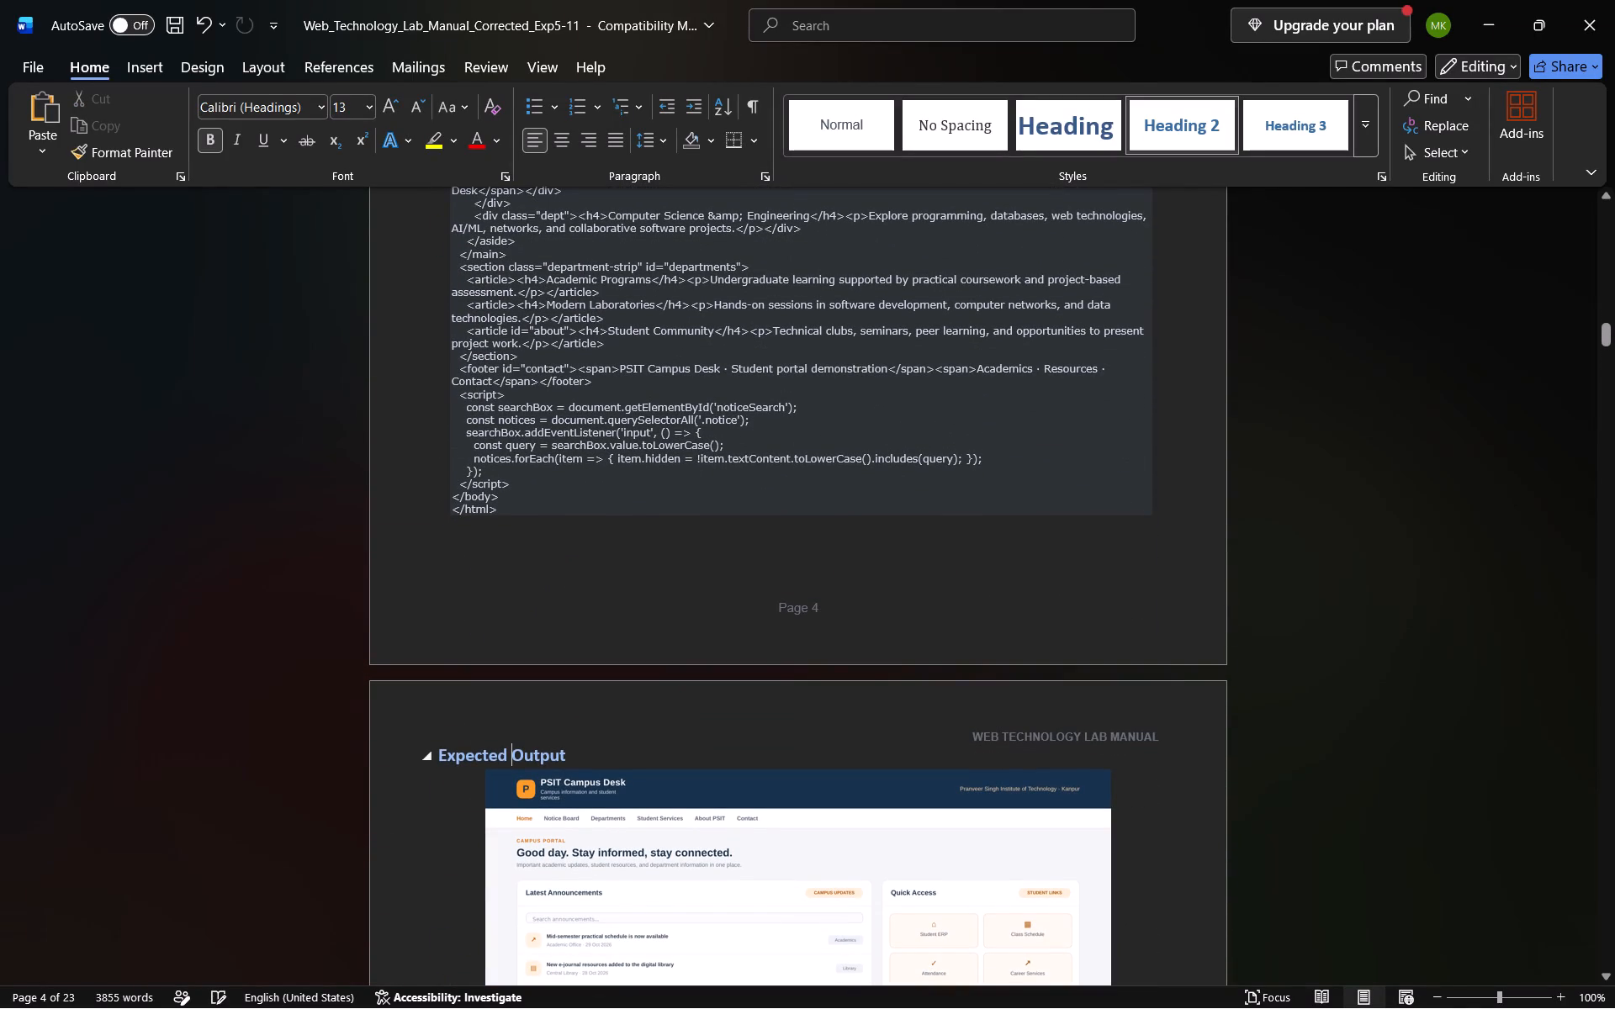
{"action": "key", "text": "BackSpace"}
{"action": "key", "text": "BackSpace"}
{"action": "key", "text": "BackSpace"}
{"action": "key", "text": "BackSpace"}
{"action": "key", "text": "BackSpace"}
{"action": "key", "text": "BackSpace"}
{"action": "key", "text": "BackSpace"}
{"action": "key", "text": "BackSpace"}
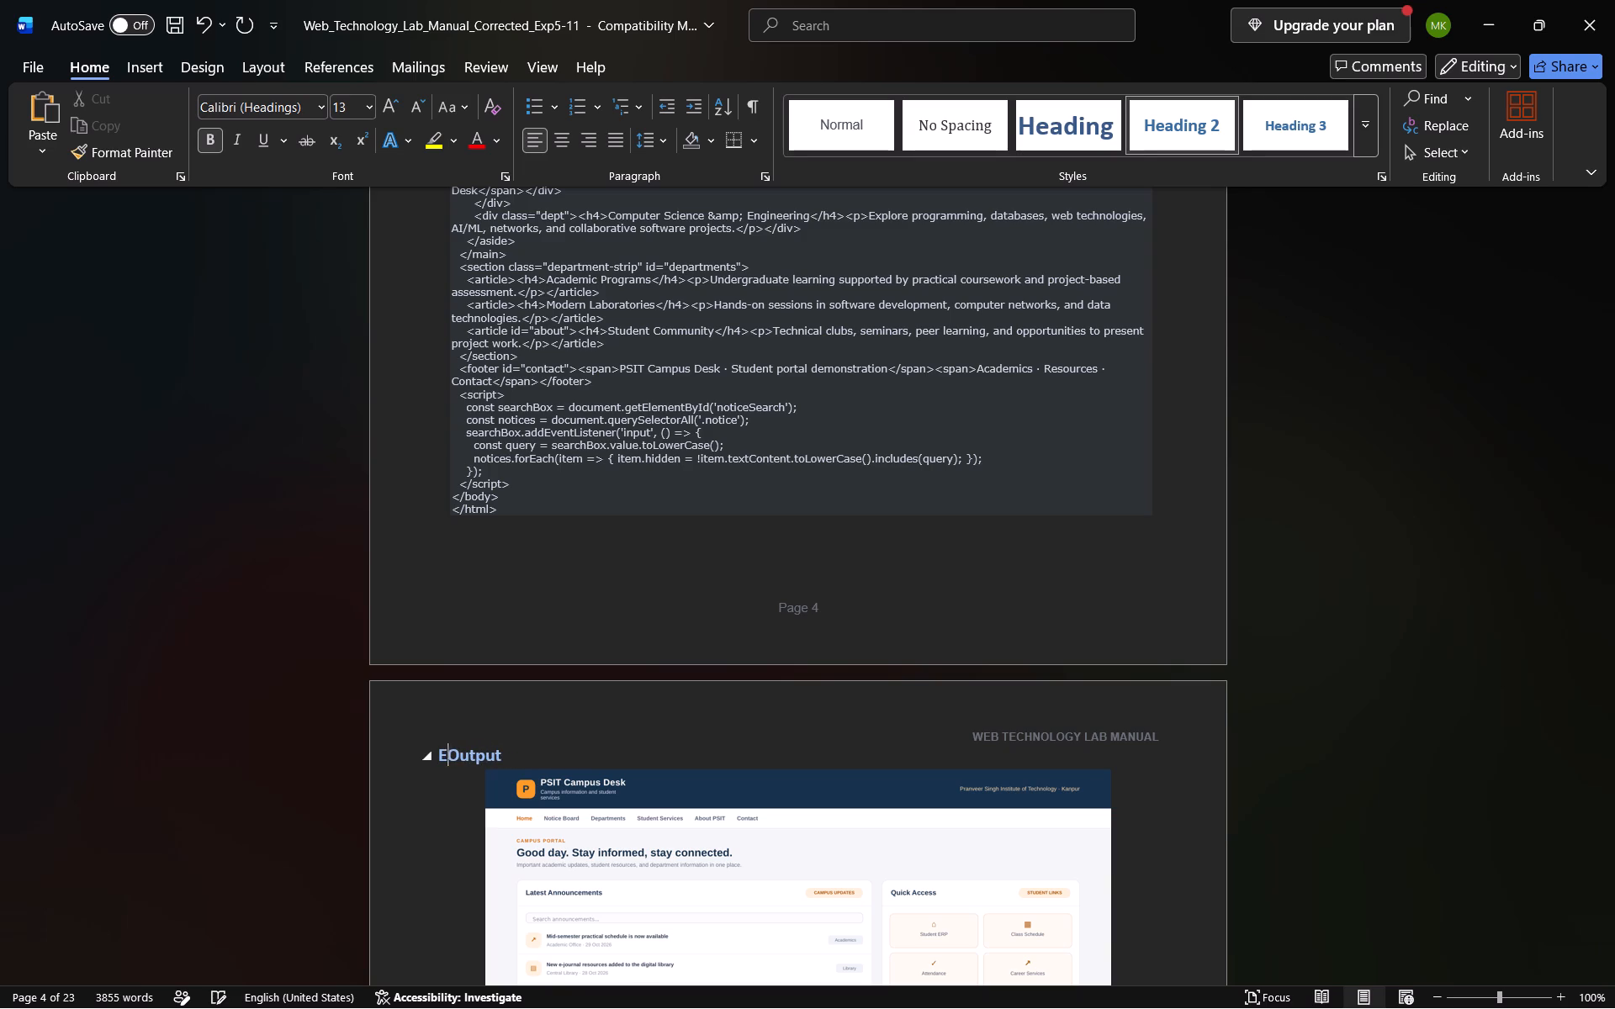
{"action": "key", "text": "BackSpace"}
Delete the Aim paragraph about the institute portal with a notice board from Experiment 1.
{"action": "scroll", "coordinate": [718, 669], "scroll_direction": "up", "scroll_amount": 16}
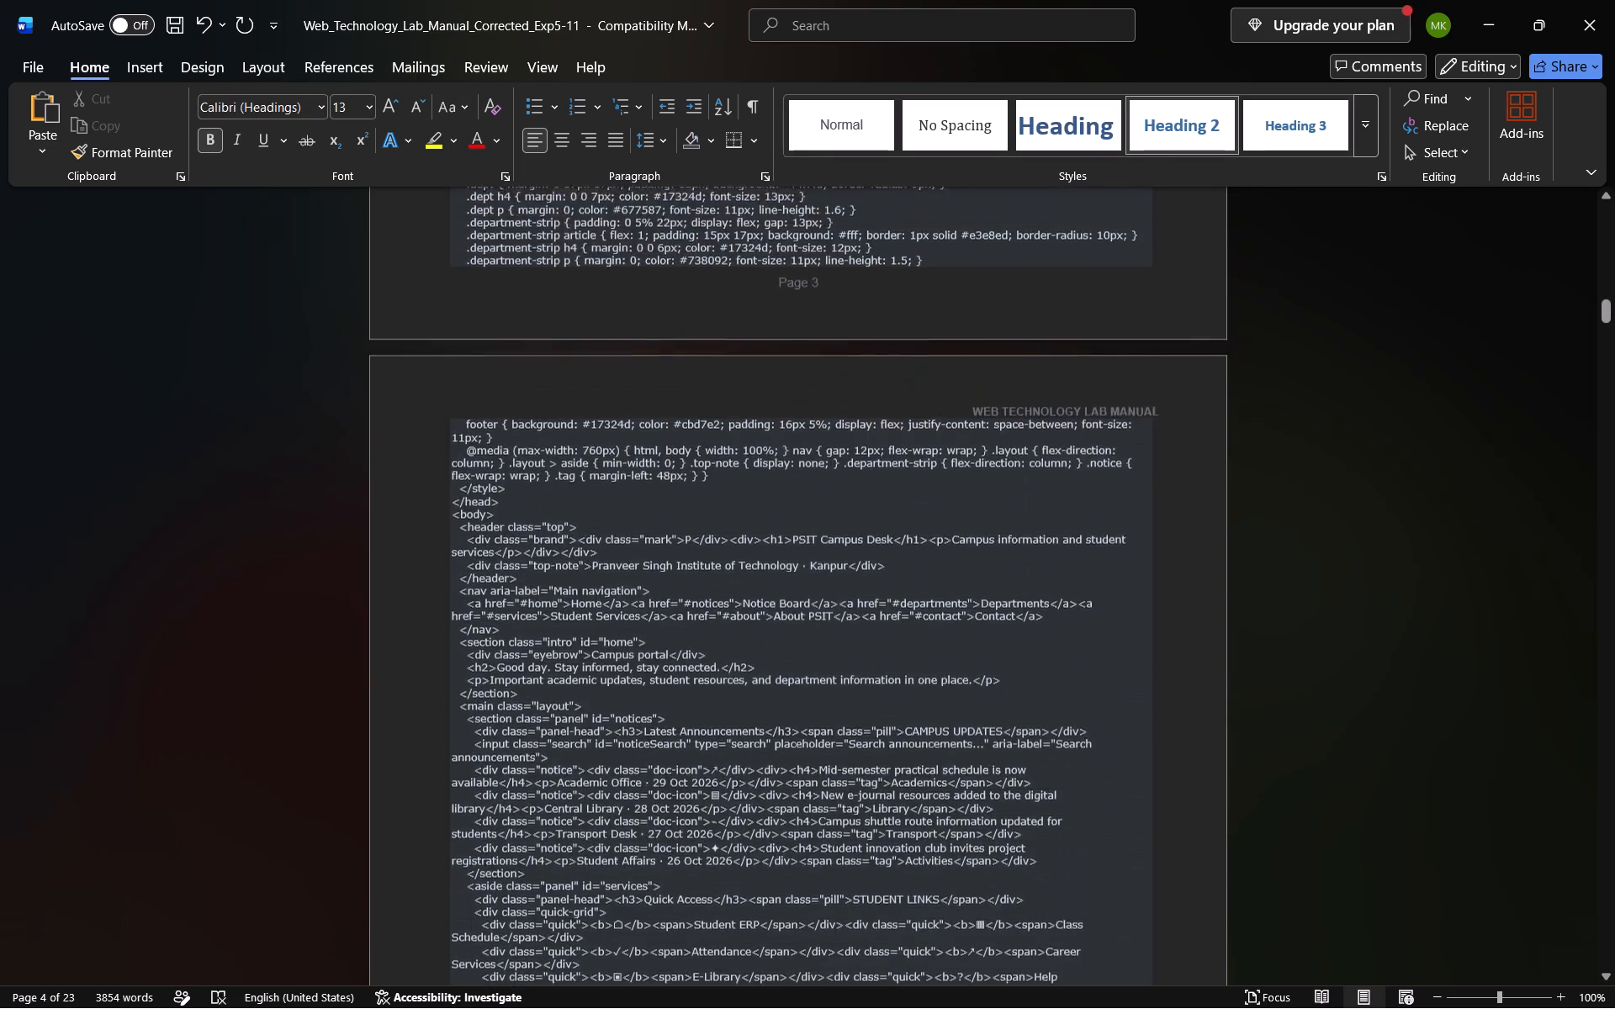
{"action": "scroll", "coordinate": [923, 706], "scroll_direction": "up", "scroll_amount": 10}
{"action": "scroll", "coordinate": [923, 708], "scroll_direction": "up", "scroll_amount": 19}
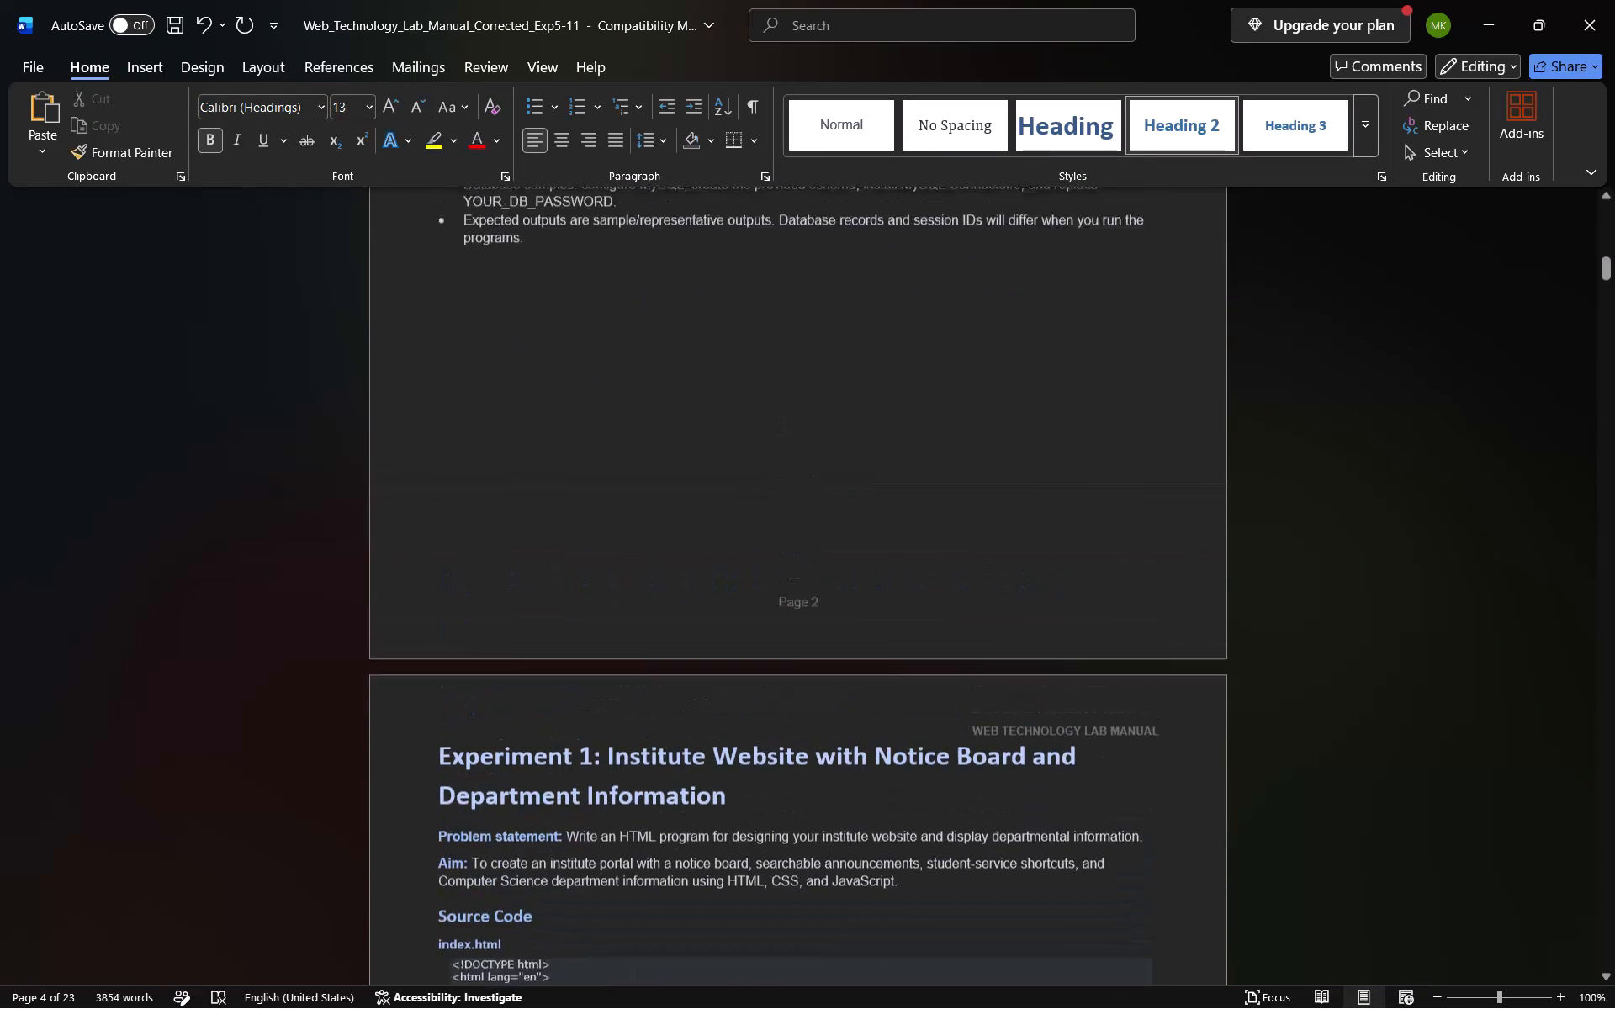
{"action": "scroll", "coordinate": [923, 708], "scroll_direction": "up", "scroll_amount": 1}
{"action": "scroll", "coordinate": [923, 708], "scroll_direction": "down", "scroll_amount": 6}
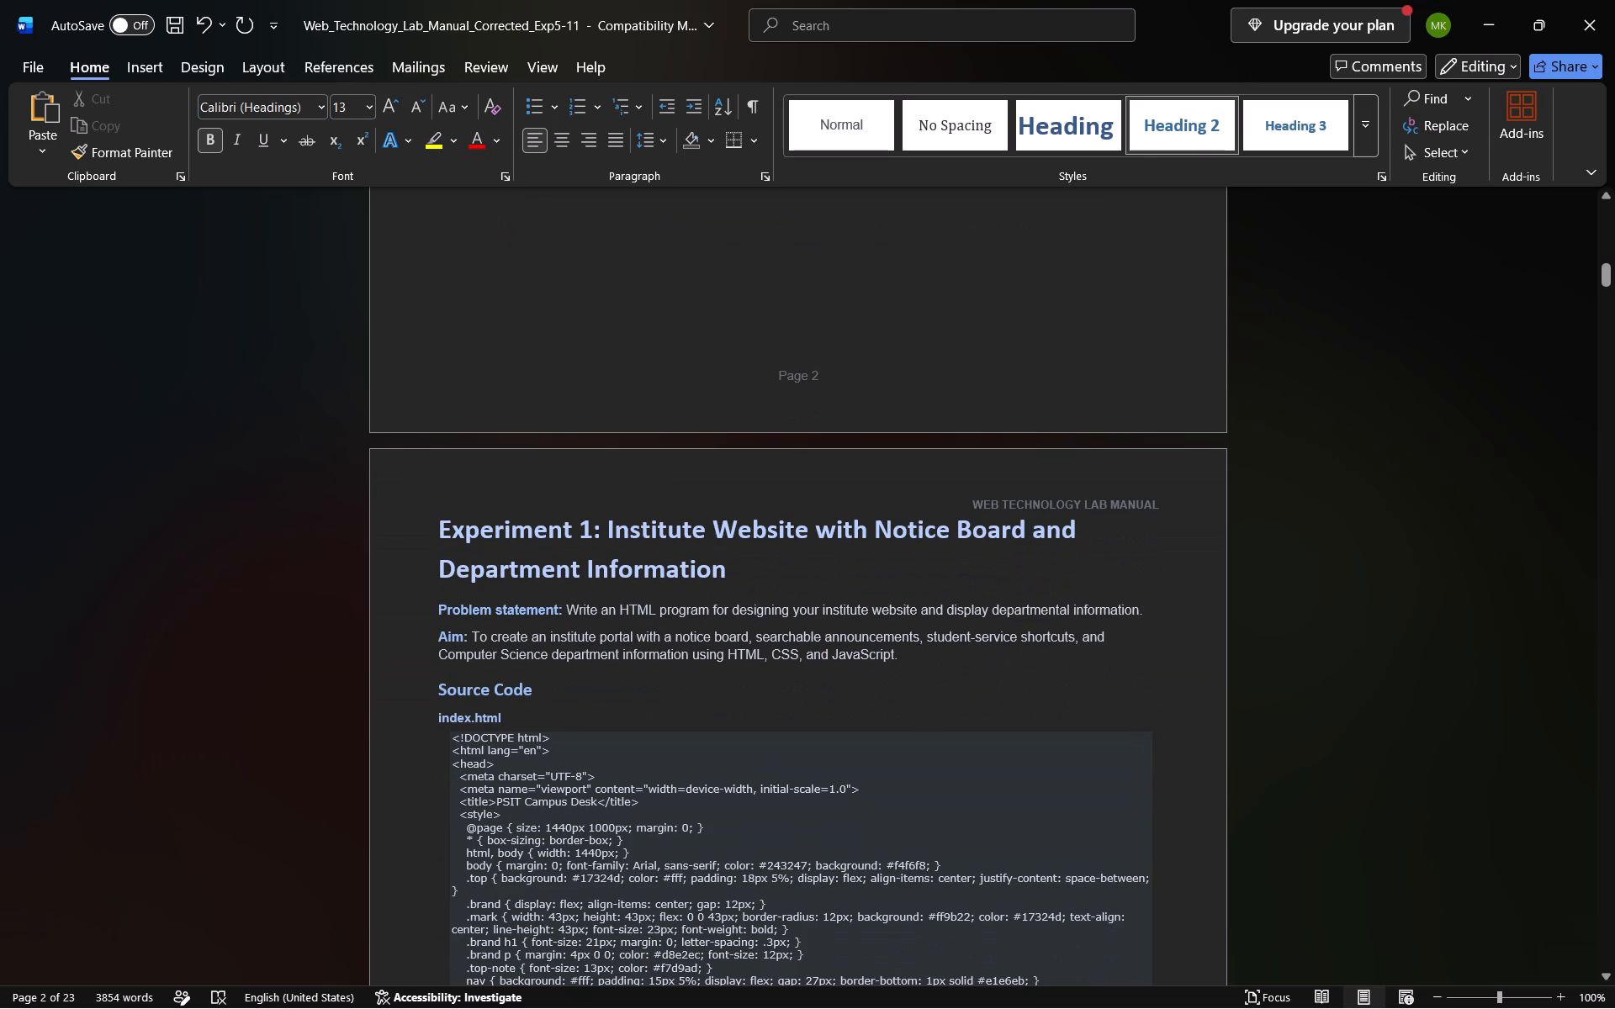
{"action": "scroll", "coordinate": [923, 708], "scroll_direction": "up", "scroll_amount": 1}
{"action": "left_click_drag", "start_coordinate": [936, 711], "coordinate": [1147, 679]}
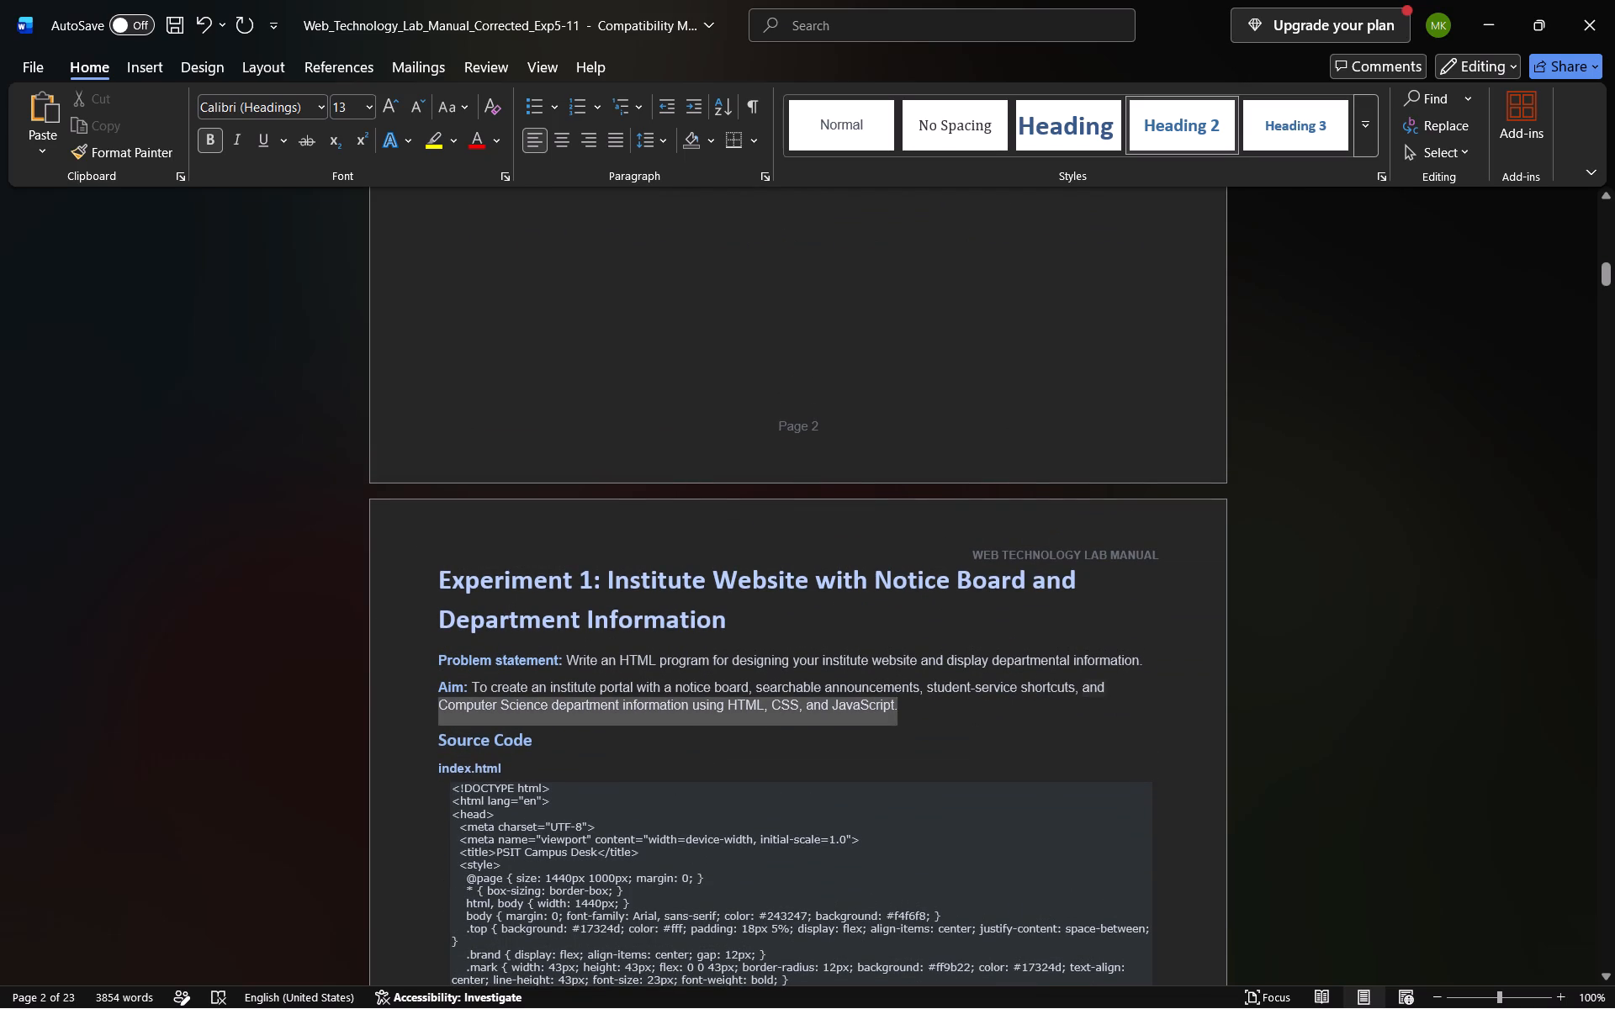
{"action": "left_click_drag", "start_coordinate": [1147, 679], "coordinate": [1157, 670]}
{"action": "key", "text": "BackSpace"}
Review the edited manual from the Contents page through Experiment 12 to the last page.
{"action": "scroll", "coordinate": [1069, 696], "scroll_direction": "up", "scroll_amount": 5}
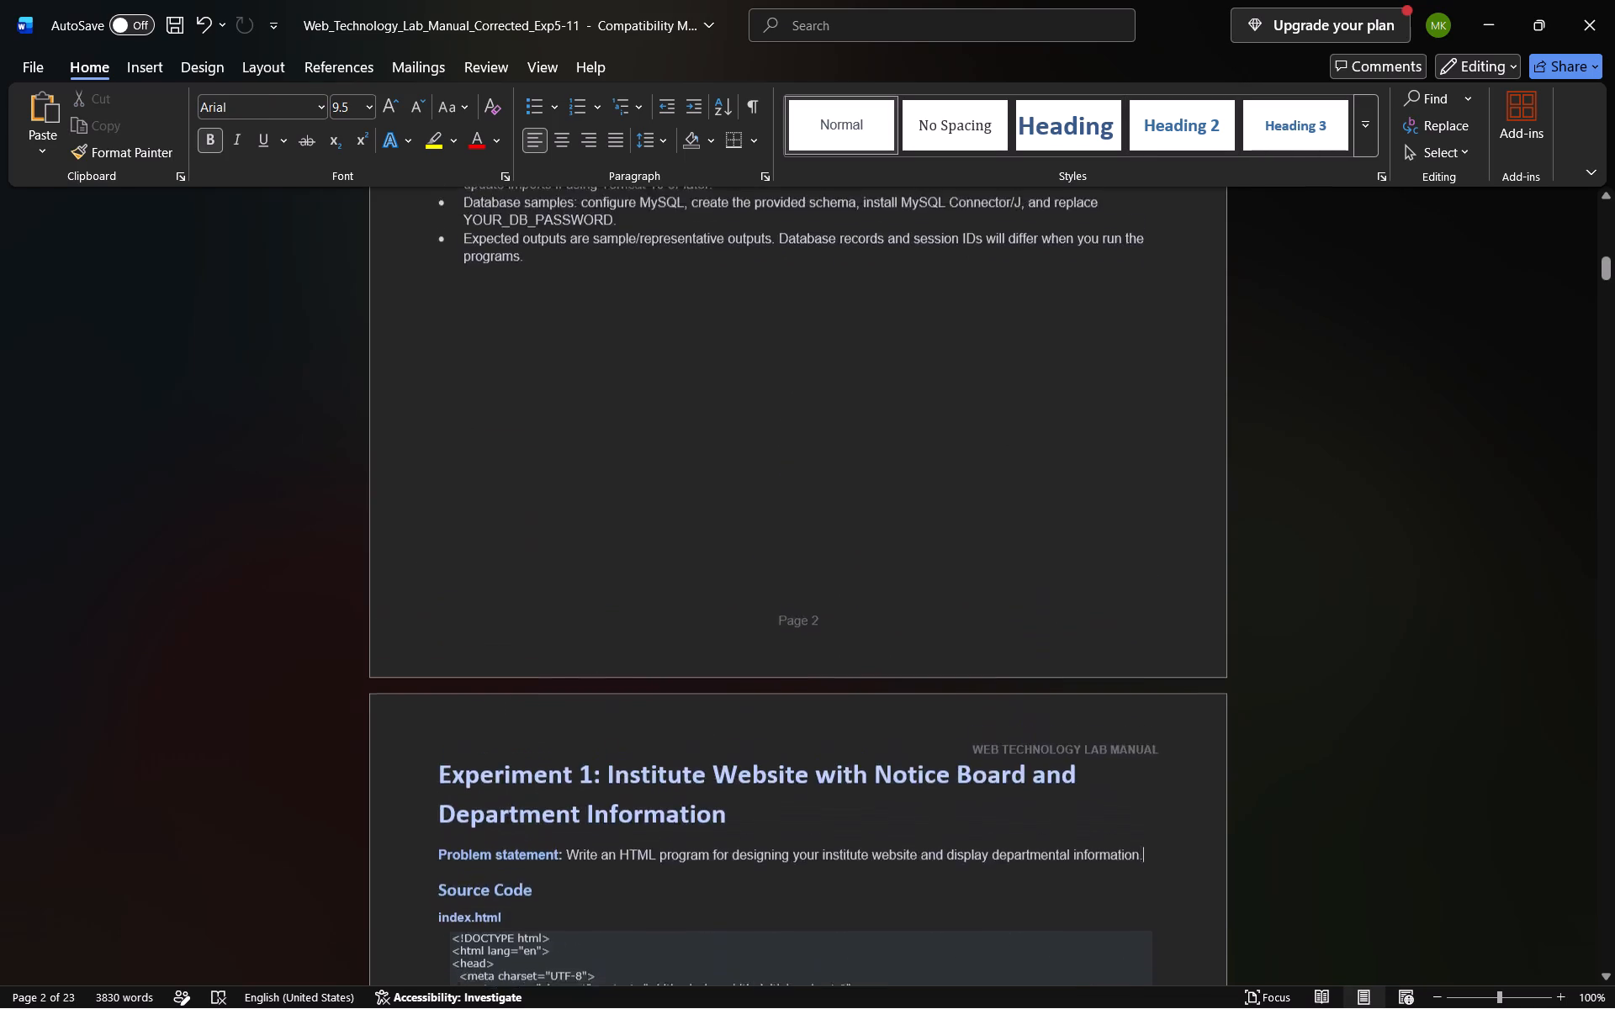
{"action": "scroll", "coordinate": [1060, 697], "scroll_direction": "up", "scroll_amount": 15}
{"action": "scroll", "coordinate": [1059, 697], "scroll_direction": "up", "scroll_amount": 7}
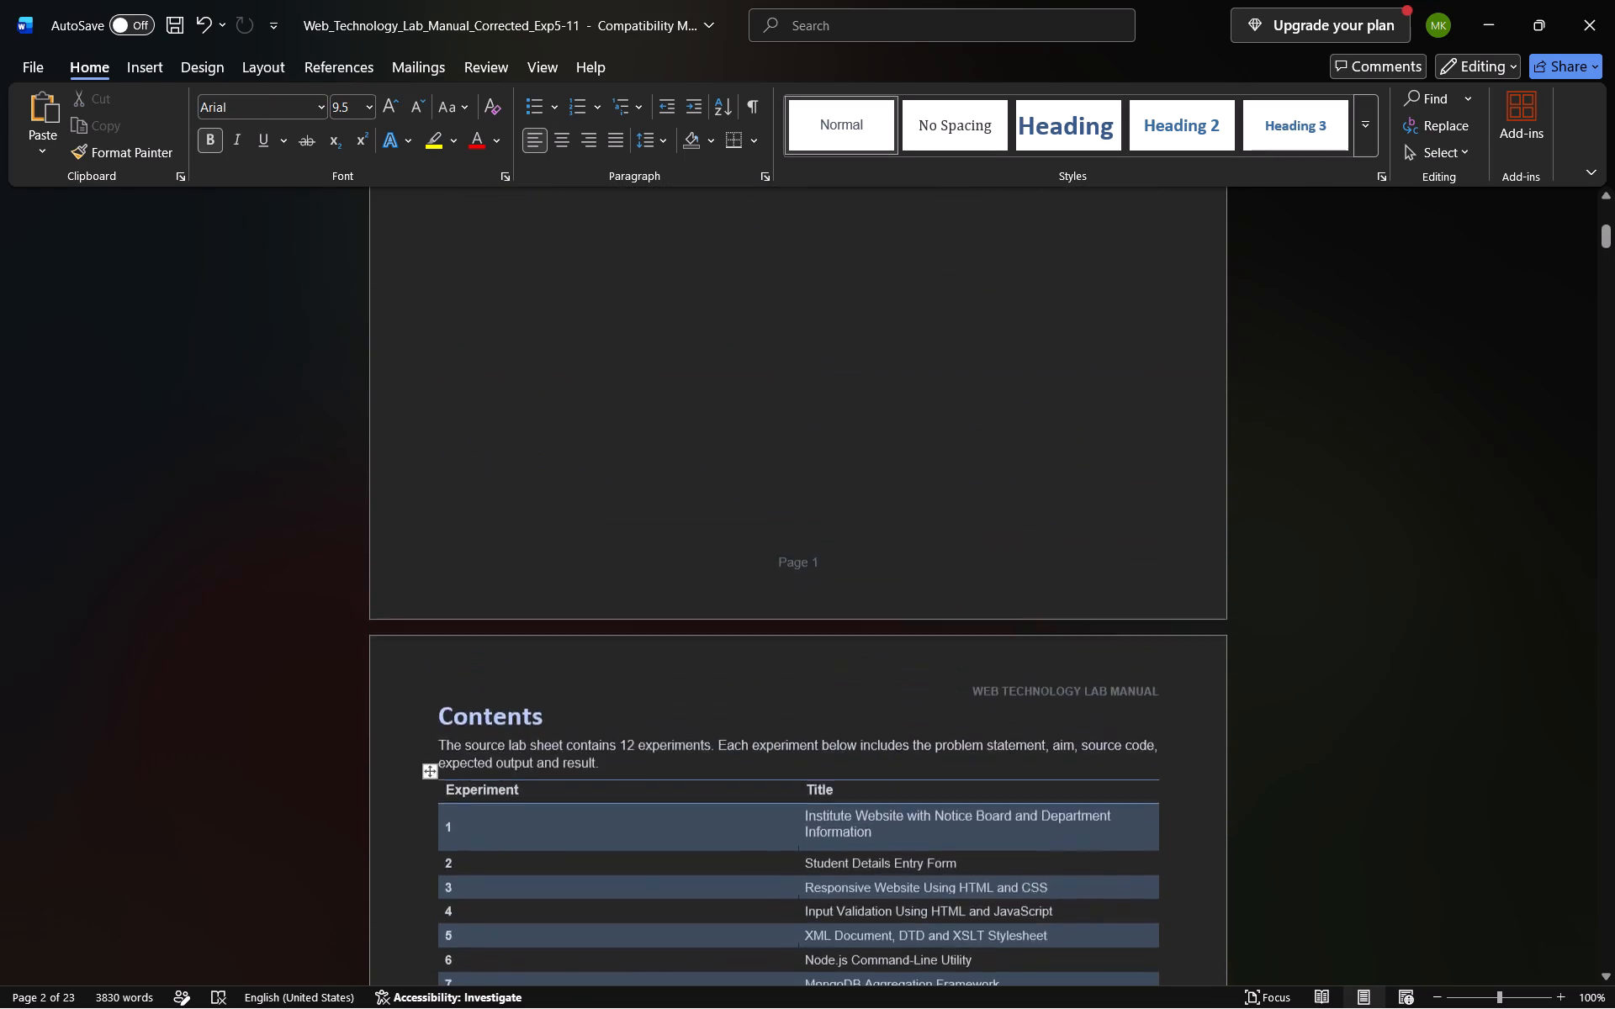
{"action": "scroll", "coordinate": [1059, 697], "scroll_direction": "up", "scroll_amount": 17}
{"action": "scroll", "coordinate": [1059, 697], "scroll_direction": "down", "scroll_amount": 19}
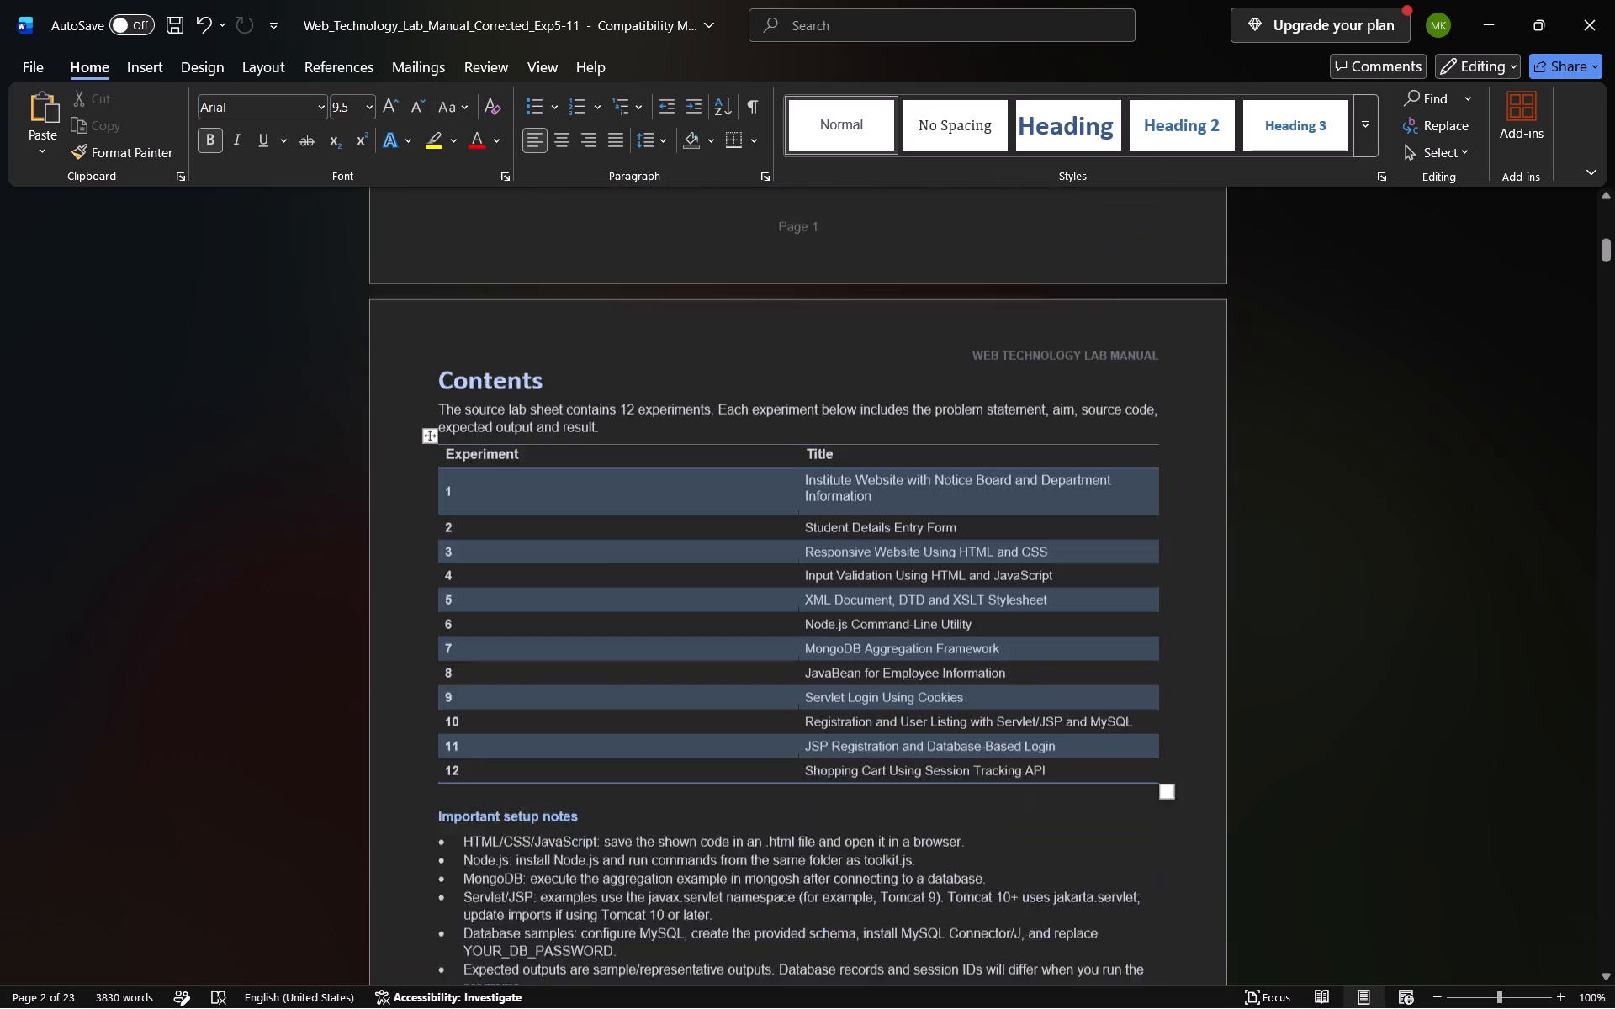
{"action": "scroll", "coordinate": [1059, 697], "scroll_direction": "down", "scroll_amount": 20}
{"action": "scroll", "coordinate": [1059, 697], "scroll_direction": "down", "scroll_amount": 20}
{"action": "scroll", "coordinate": [1059, 697], "scroll_direction": "down", "scroll_amount": 16}
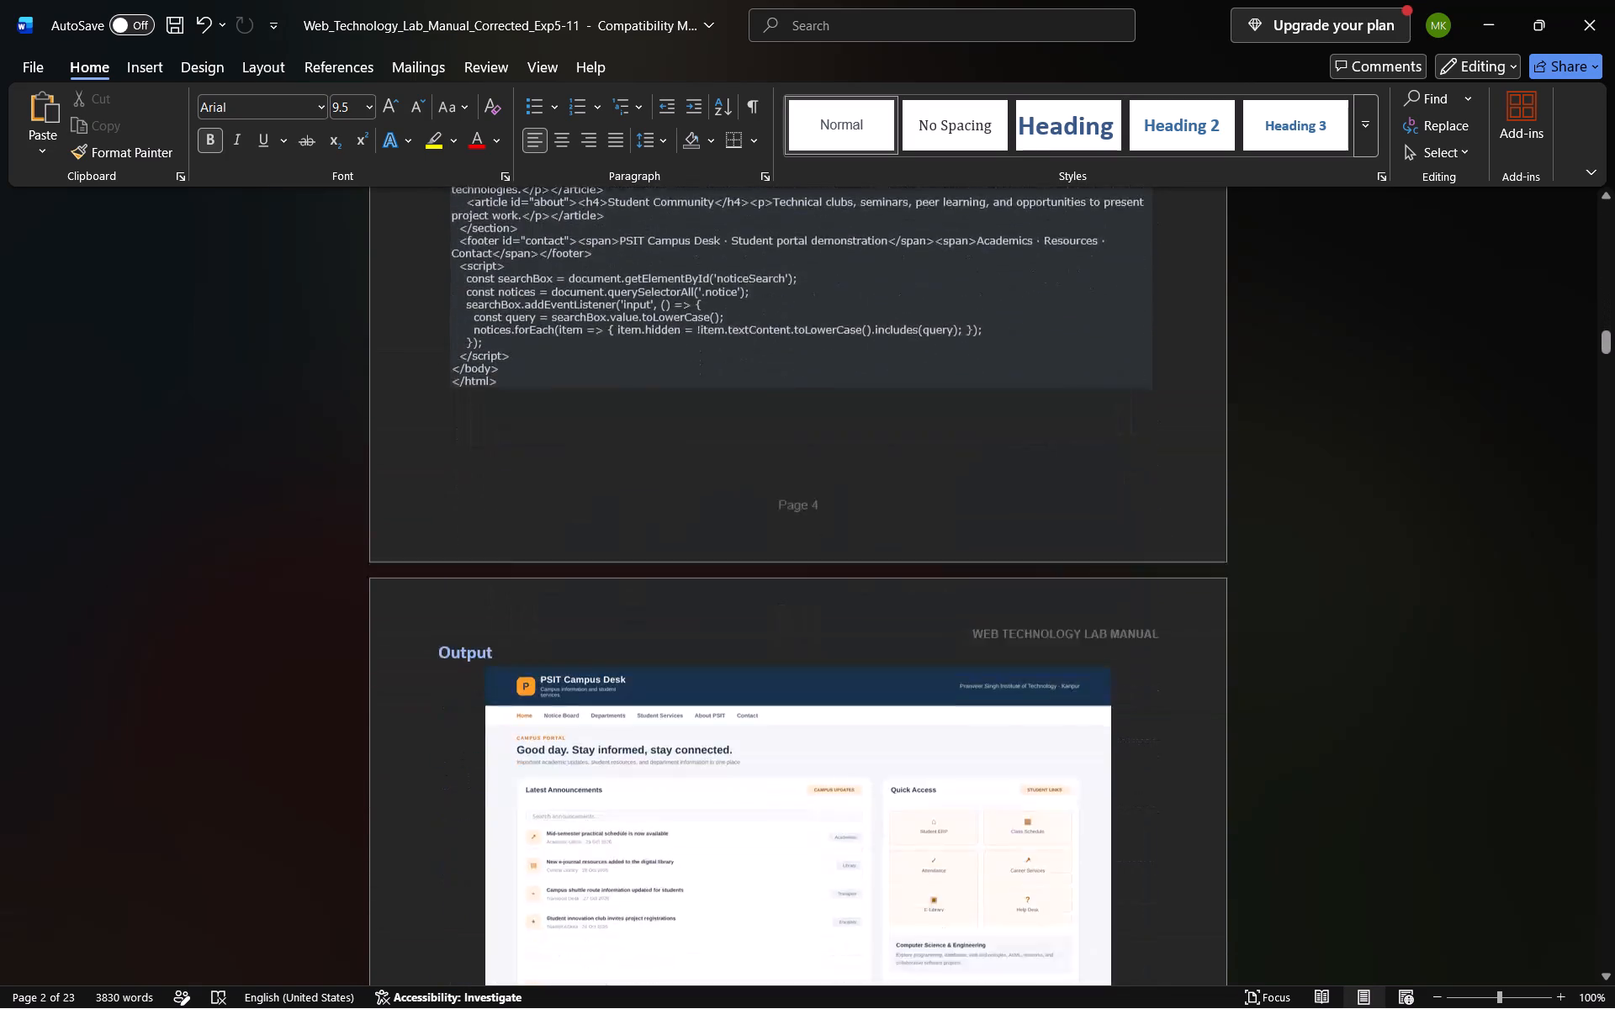
{"action": "scroll", "coordinate": [1059, 697], "scroll_direction": "down", "scroll_amount": 20}
{"action": "scroll", "coordinate": [1059, 697], "scroll_direction": "down", "scroll_amount": 20}
{"action": "scroll", "coordinate": [1059, 697], "scroll_direction": "down", "scroll_amount": 16}
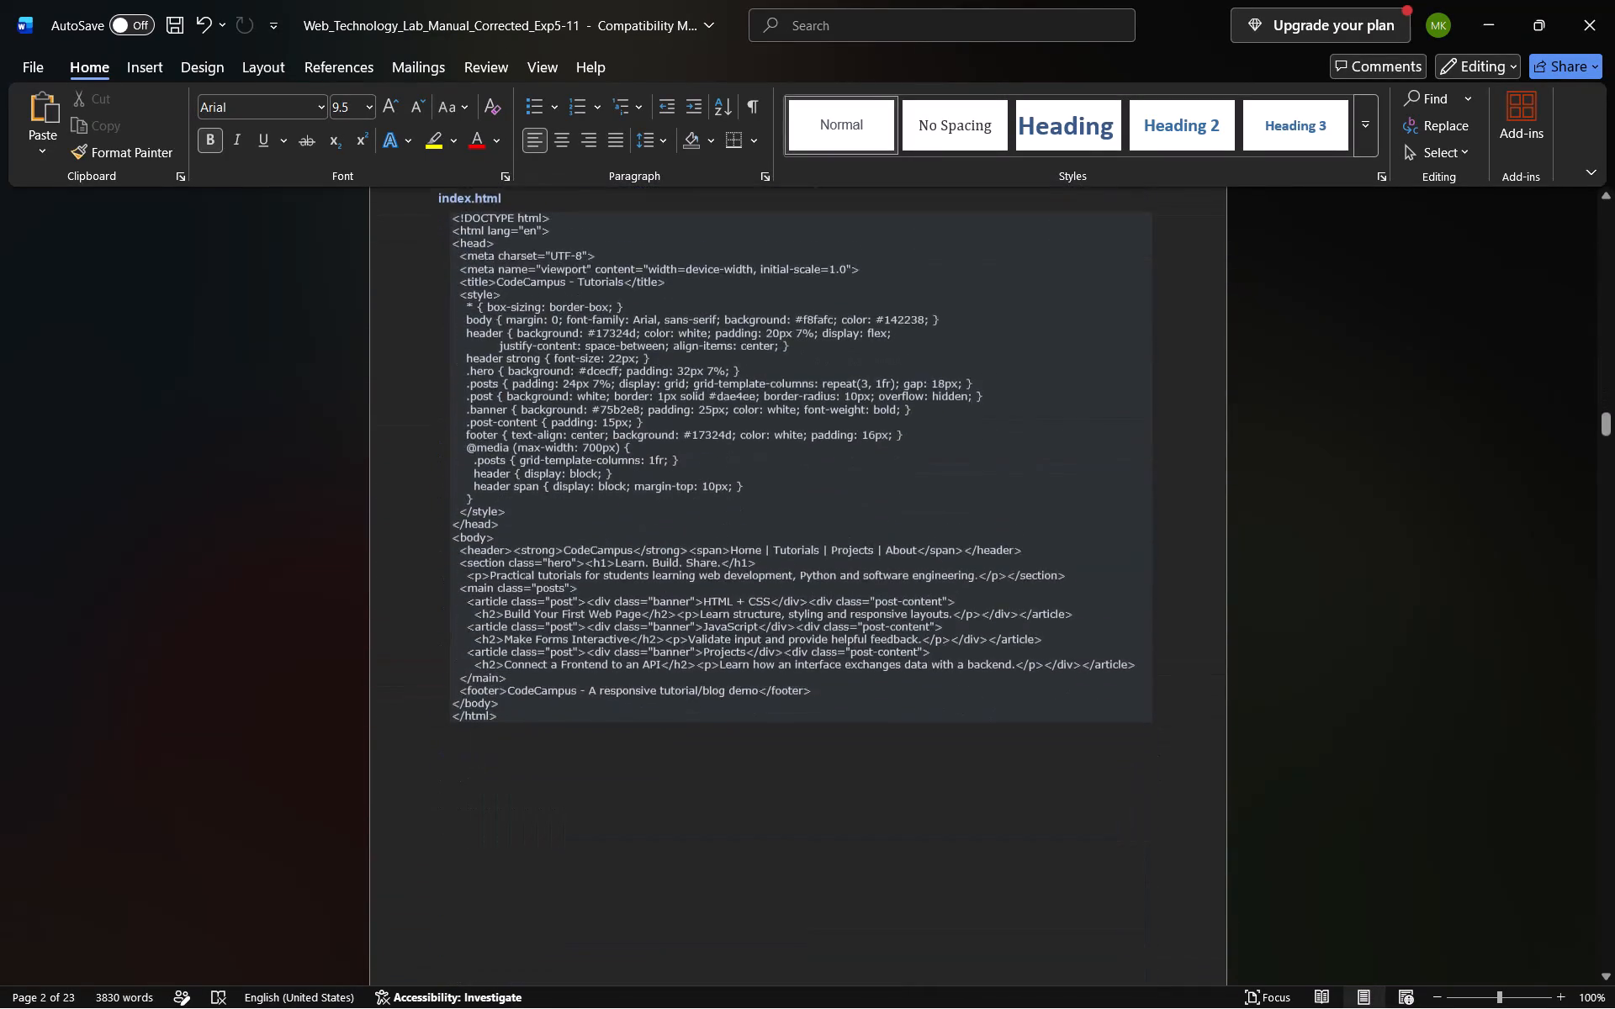
{"action": "scroll", "coordinate": [1059, 697], "scroll_direction": "down", "scroll_amount": 20}
{"action": "scroll", "coordinate": [1059, 697], "scroll_direction": "down", "scroll_amount": 20}
{"action": "scroll", "coordinate": [1059, 697], "scroll_direction": "down", "scroll_amount": 16}
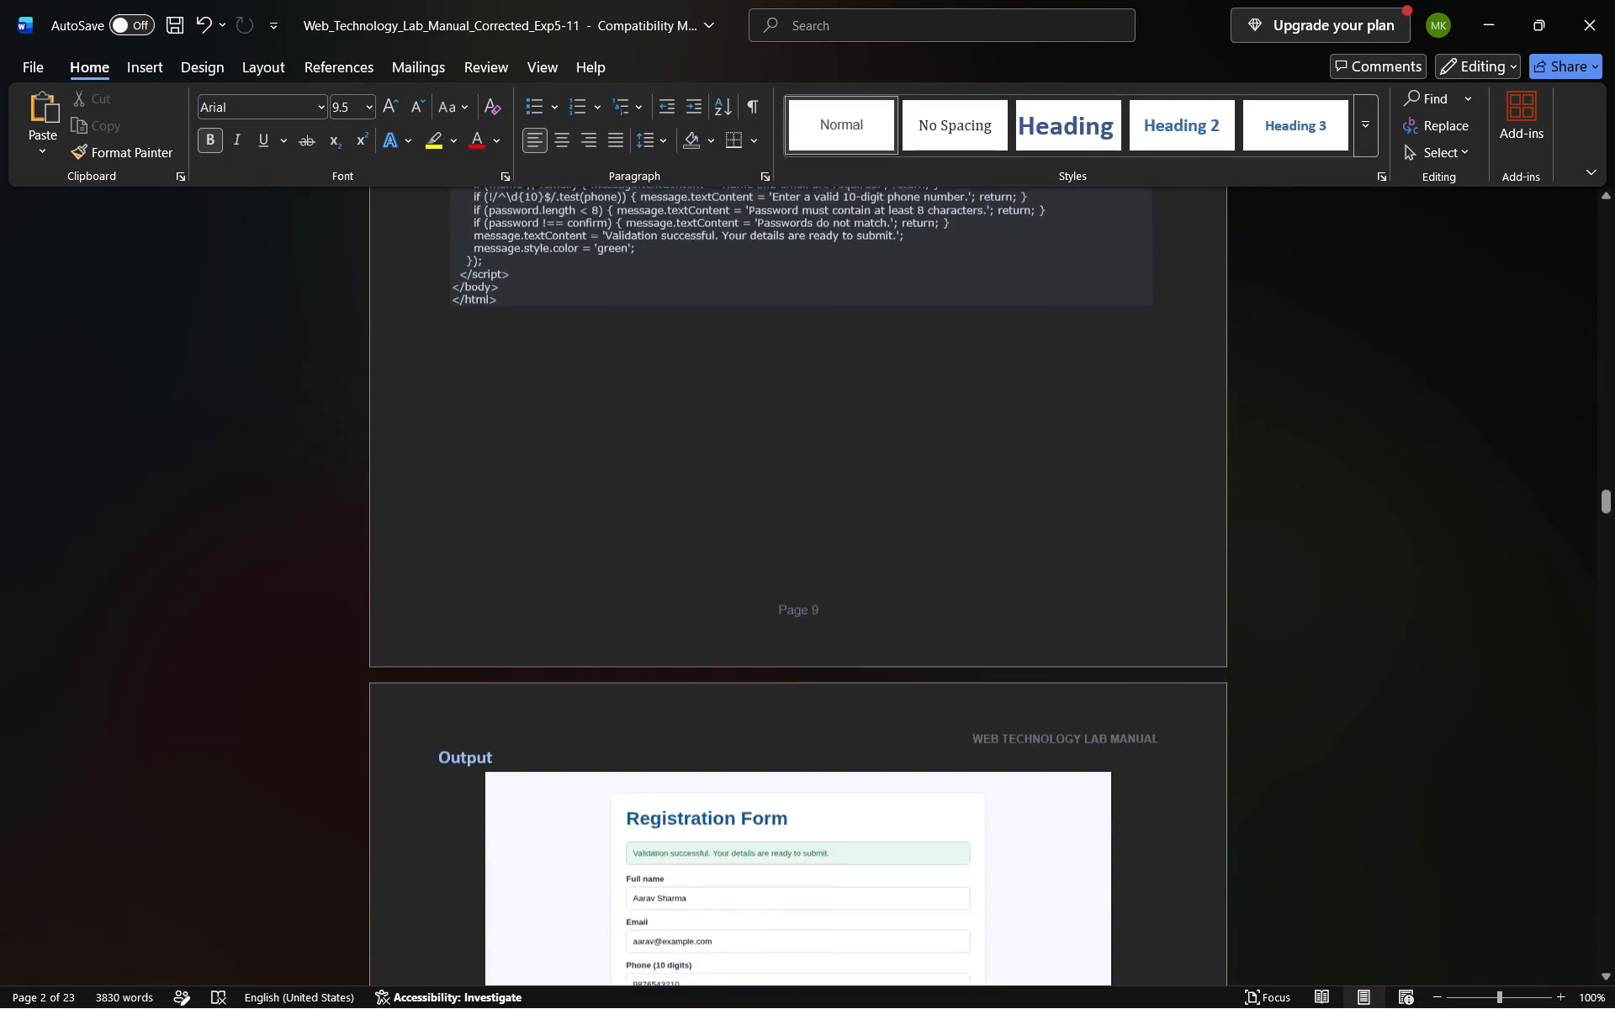
{"action": "scroll", "coordinate": [1059, 697], "scroll_direction": "down", "scroll_amount": 20}
{"action": "scroll", "coordinate": [1059, 697], "scroll_direction": "down", "scroll_amount": 20}
{"action": "scroll", "coordinate": [1059, 697], "scroll_direction": "down", "scroll_amount": 16}
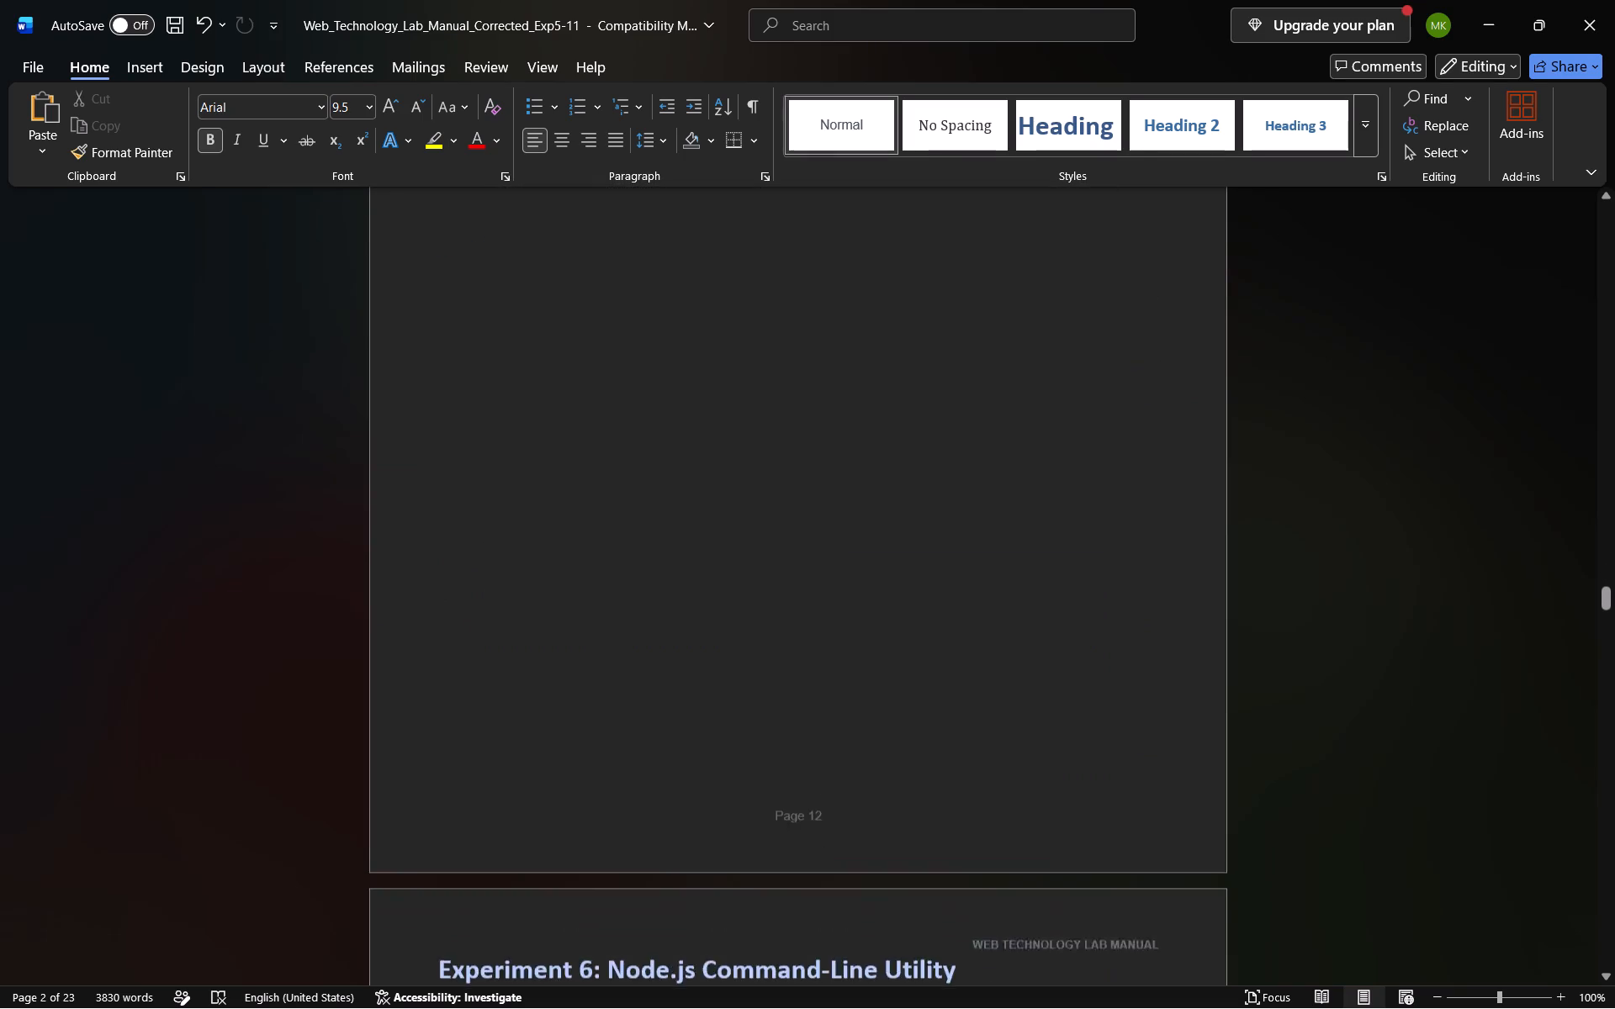
{"action": "scroll", "coordinate": [1059, 697], "scroll_direction": "down", "scroll_amount": 20}
{"action": "scroll", "coordinate": [1059, 697], "scroll_direction": "down", "scroll_amount": 20}
{"action": "scroll", "coordinate": [1059, 697], "scroll_direction": "down", "scroll_amount": 16}
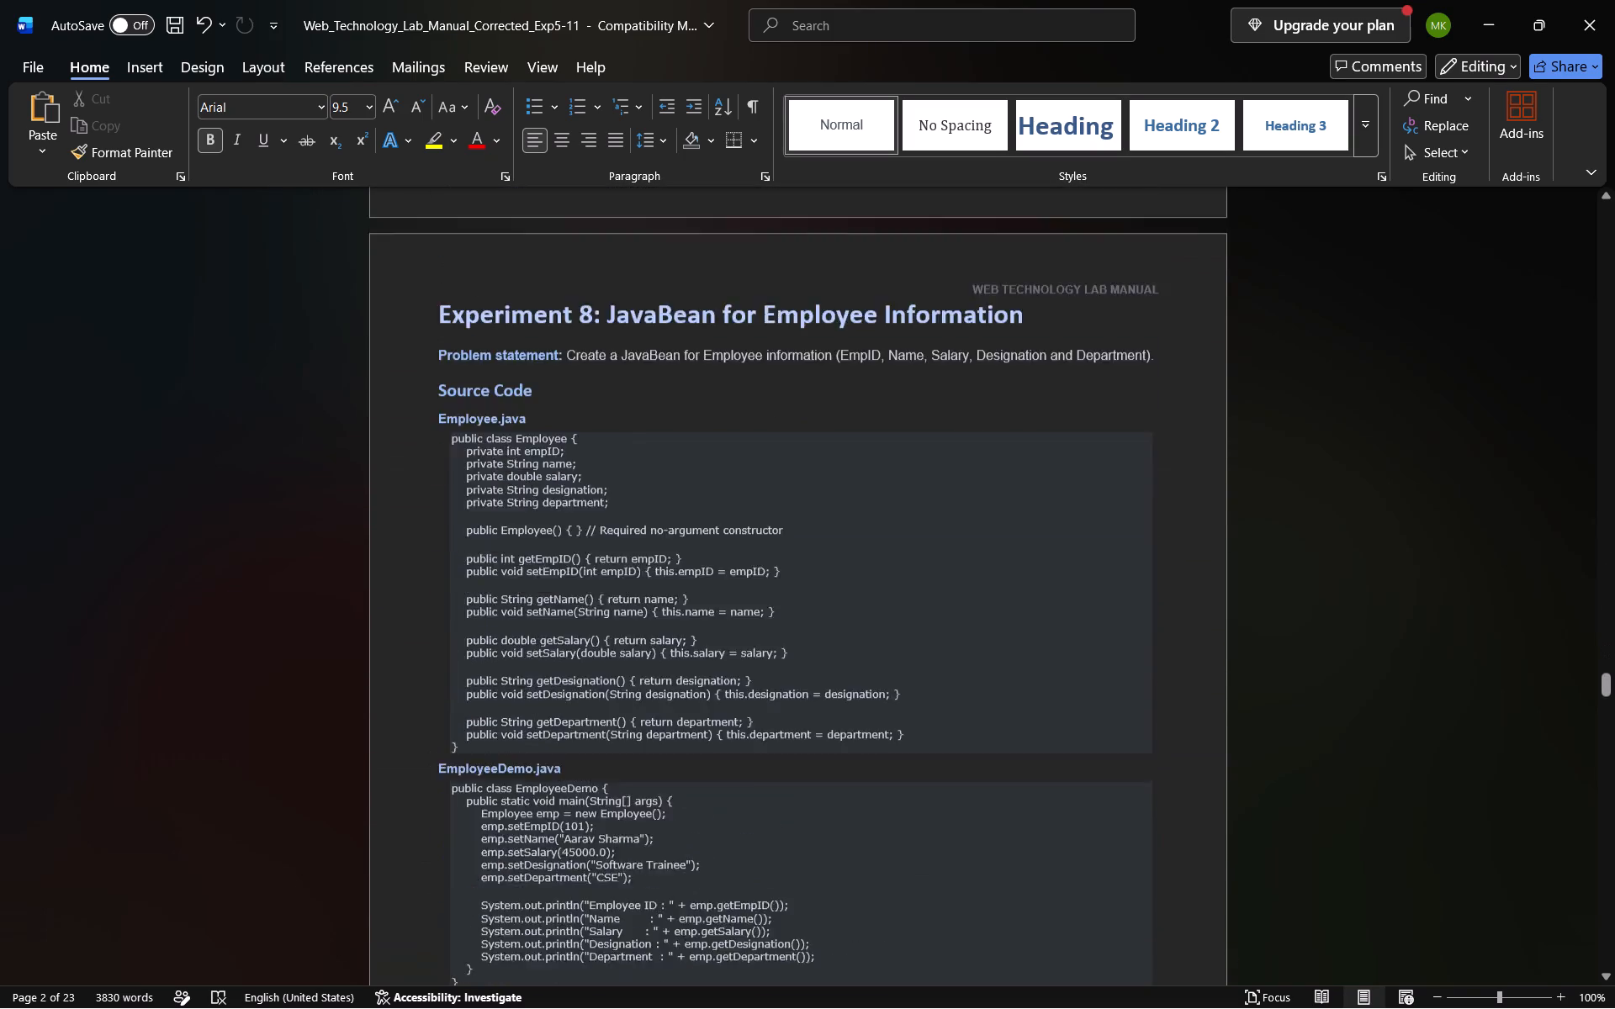
{"action": "scroll", "coordinate": [1059, 697], "scroll_direction": "down", "scroll_amount": 20}
{"action": "scroll", "coordinate": [1059, 697], "scroll_direction": "down", "scroll_amount": 20}
{"action": "scroll", "coordinate": [1059, 697], "scroll_direction": "down", "scroll_amount": 16}
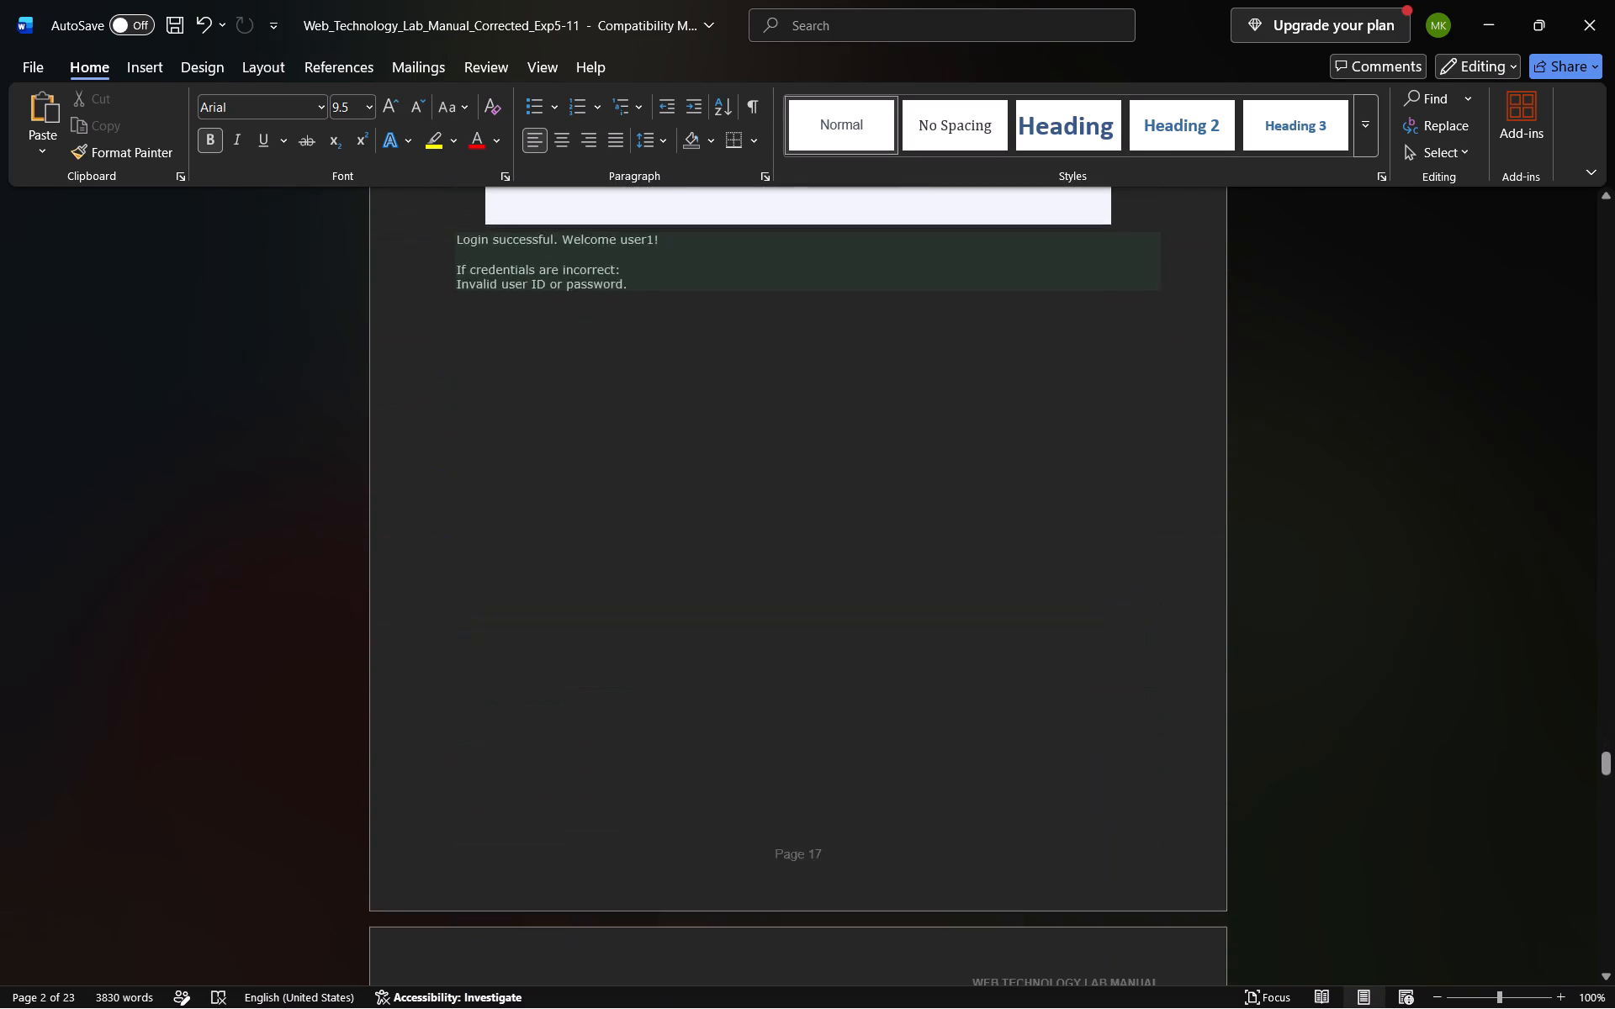
{"action": "scroll", "coordinate": [1059, 697], "scroll_direction": "down", "scroll_amount": 20}
{"action": "scroll", "coordinate": [1059, 697], "scroll_direction": "down", "scroll_amount": 20}
{"action": "scroll", "coordinate": [1059, 697], "scroll_direction": "down", "scroll_amount": 16}
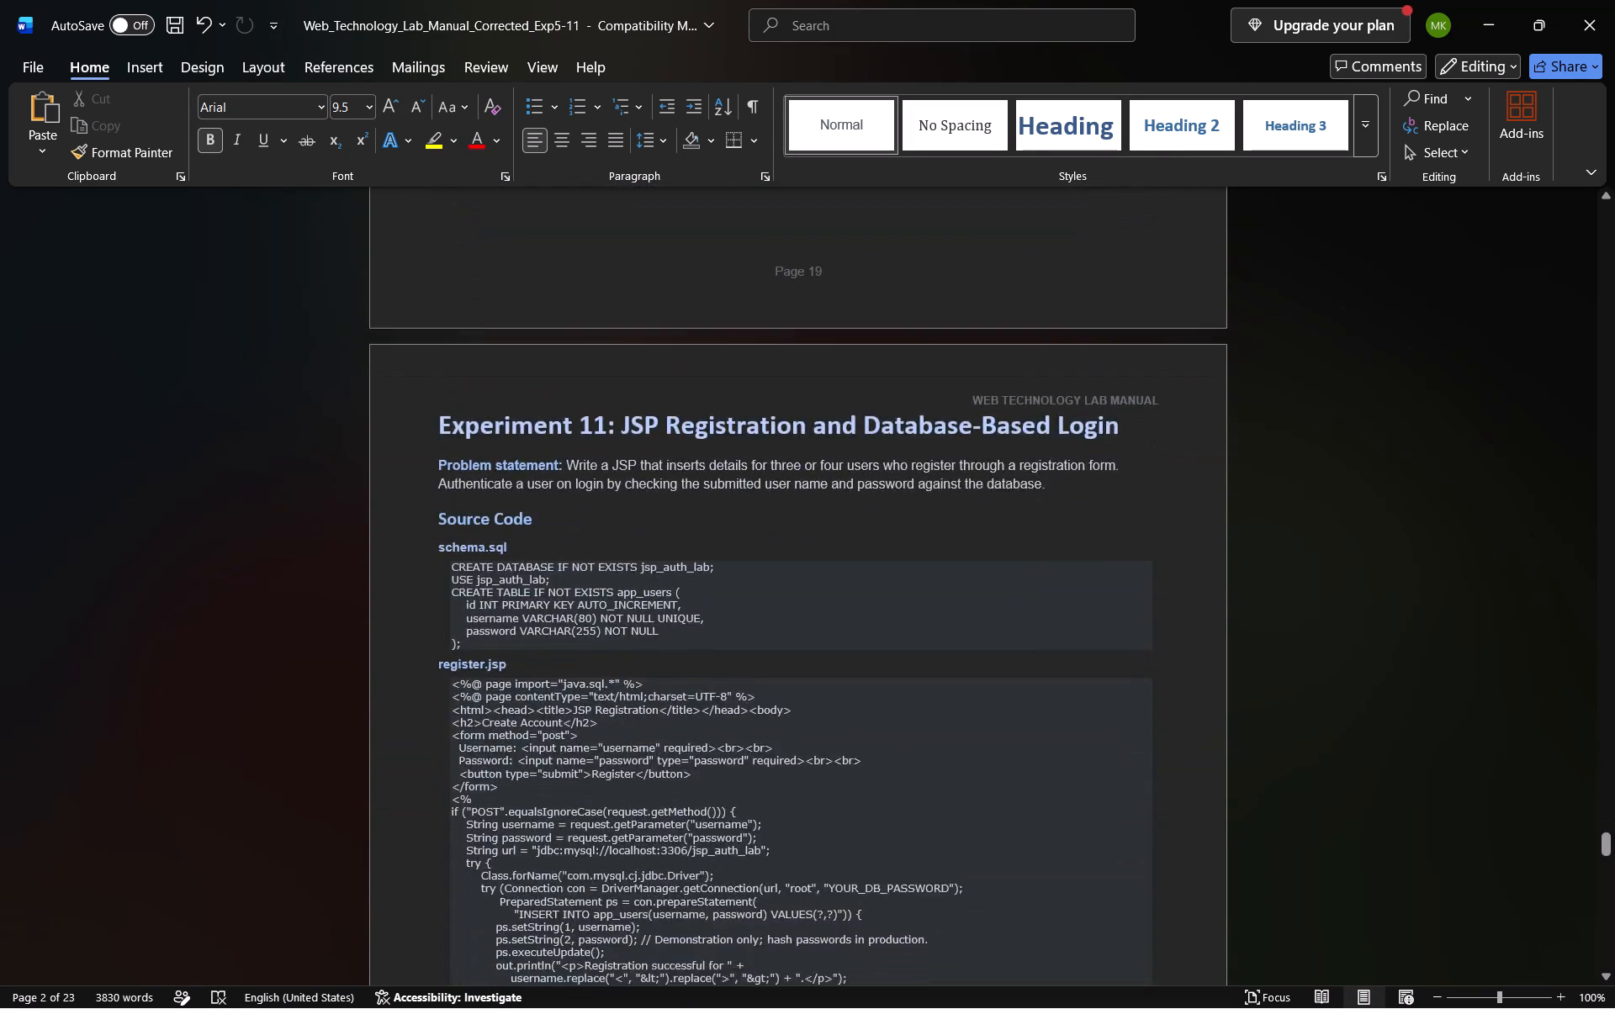
{"action": "scroll", "coordinate": [1059, 697], "scroll_direction": "down", "scroll_amount": 20}
{"action": "scroll", "coordinate": [1059, 697], "scroll_direction": "down", "scroll_amount": 20}
{"action": "scroll", "coordinate": [1059, 697], "scroll_direction": "down", "scroll_amount": 16}
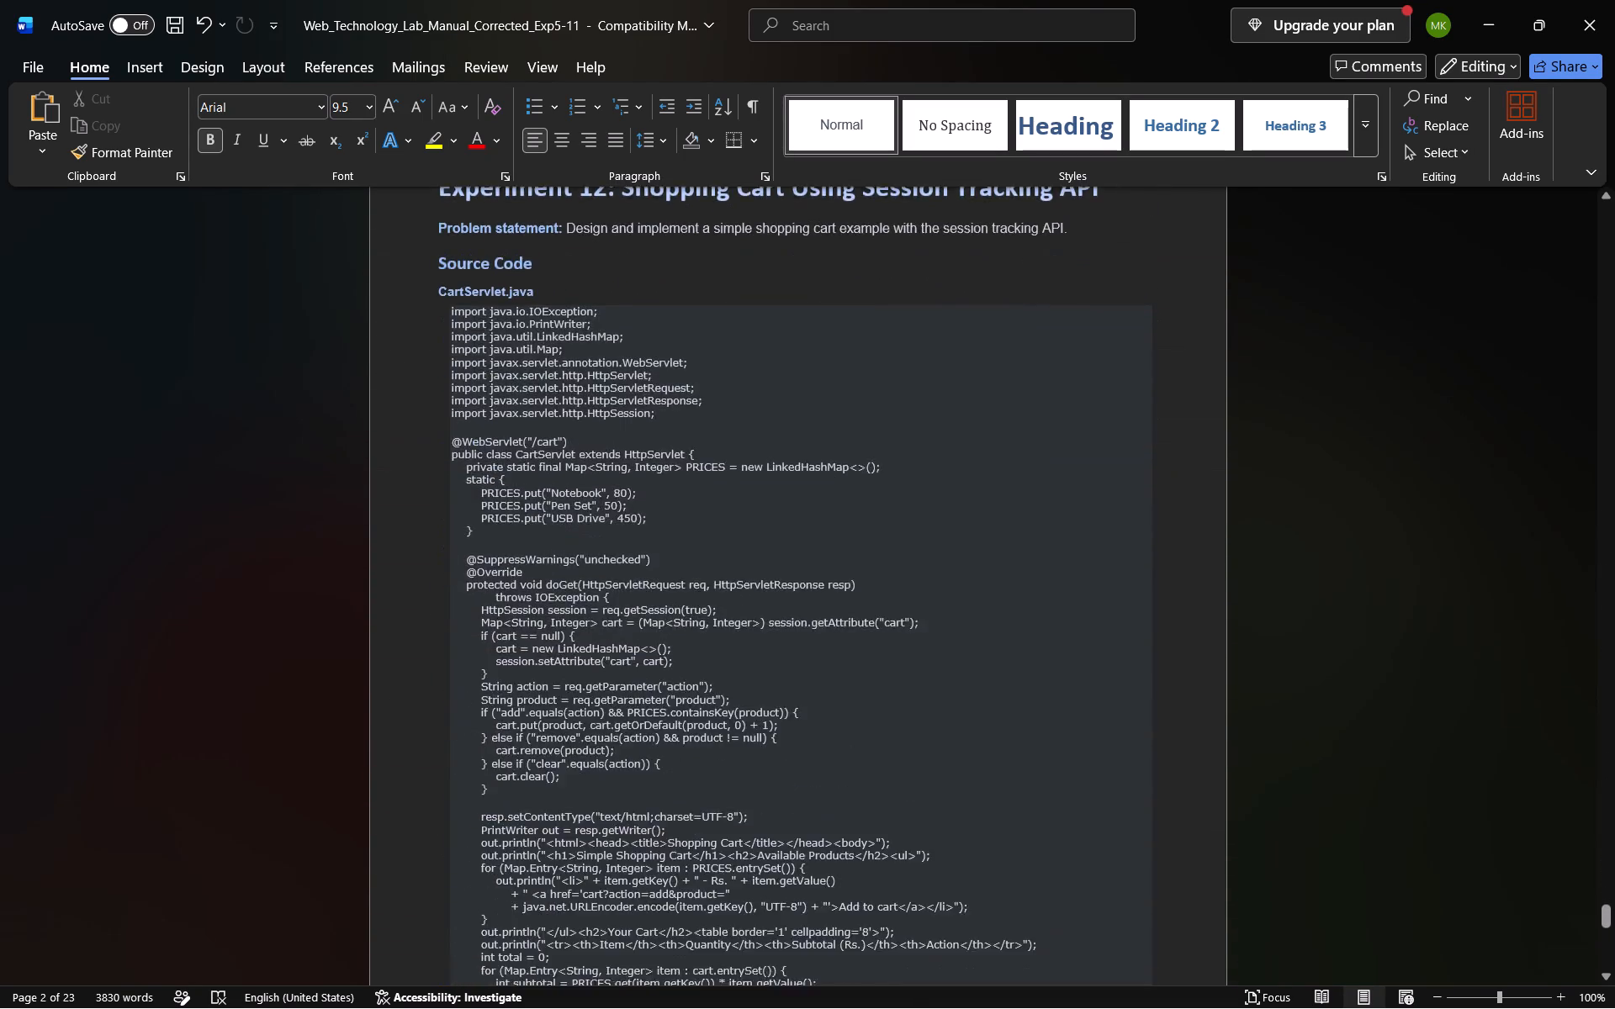
{"action": "scroll", "coordinate": [1059, 697], "scroll_direction": "down", "scroll_amount": 20}
{"action": "scroll", "coordinate": [1059, 697], "scroll_direction": "down", "scroll_amount": 20}
{"action": "scroll", "coordinate": [1059, 697], "scroll_direction": "down", "scroll_amount": 7}
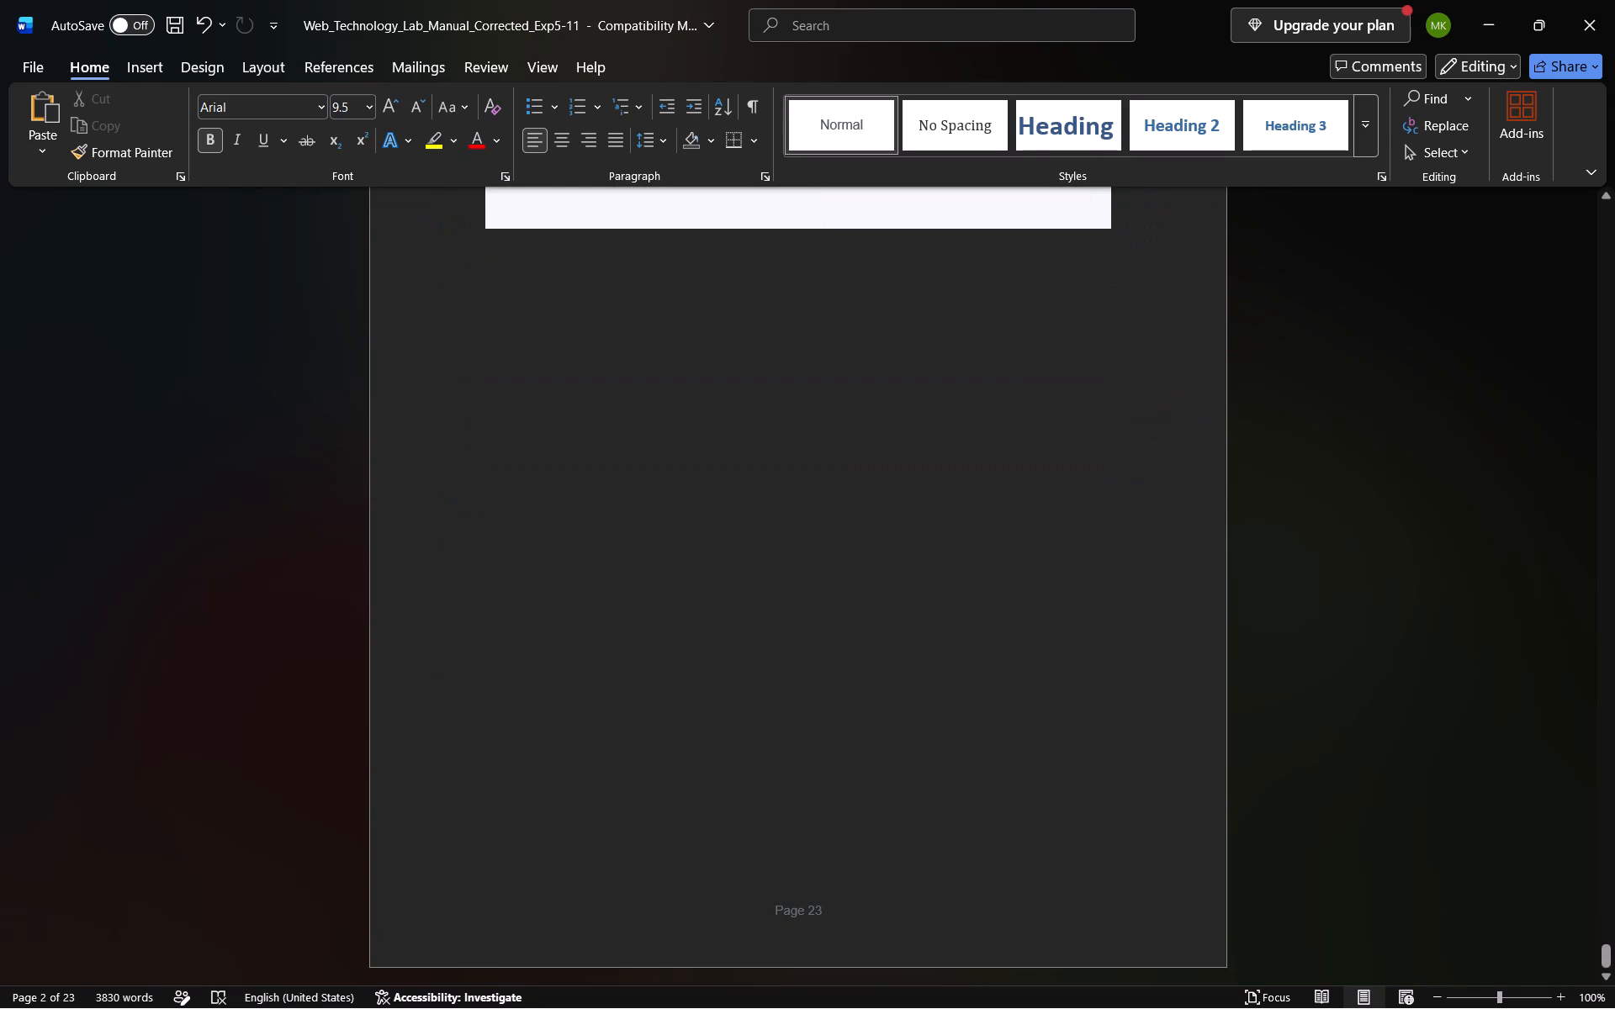
Save the manual as a PDF in the Downloads folder, named Web_Technology_Lab_Manual_Corrected_Exp5-11_pdf.
{"action": "left_click", "coordinate": [24, 61]}
{"action": "left_click", "coordinate": [43, 378]}
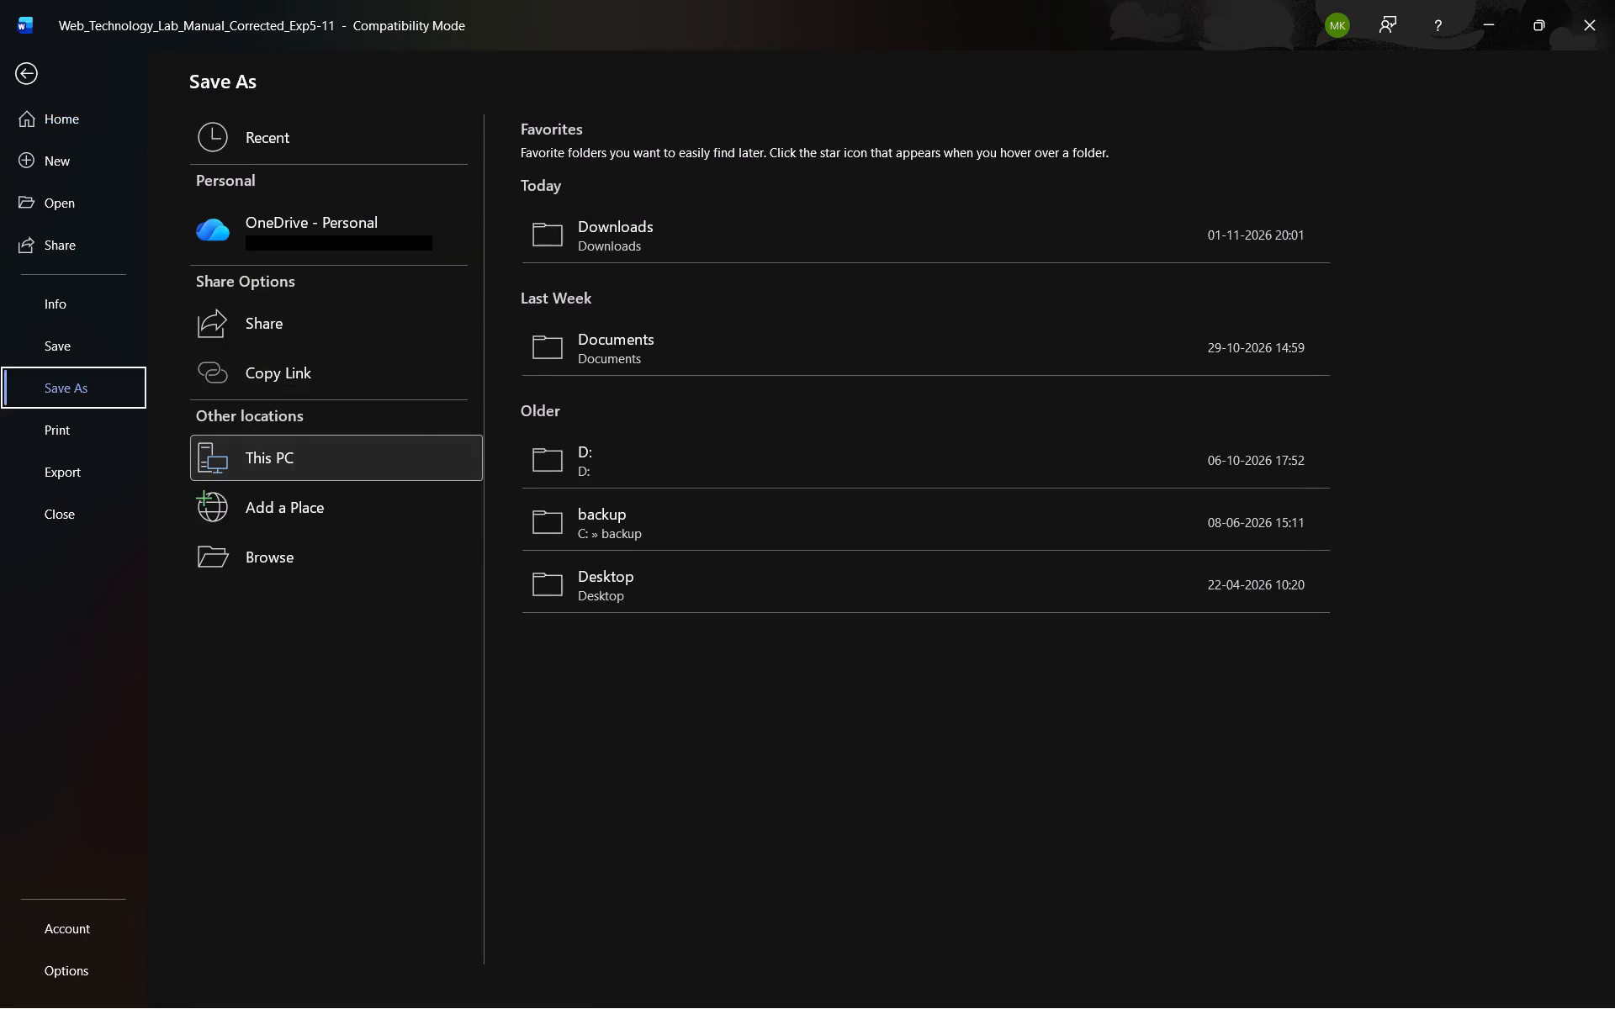
{"action": "left_click", "coordinate": [285, 570]}
{"action": "scroll", "coordinate": [75, 177], "scroll_direction": "up", "scroll_amount": 4}
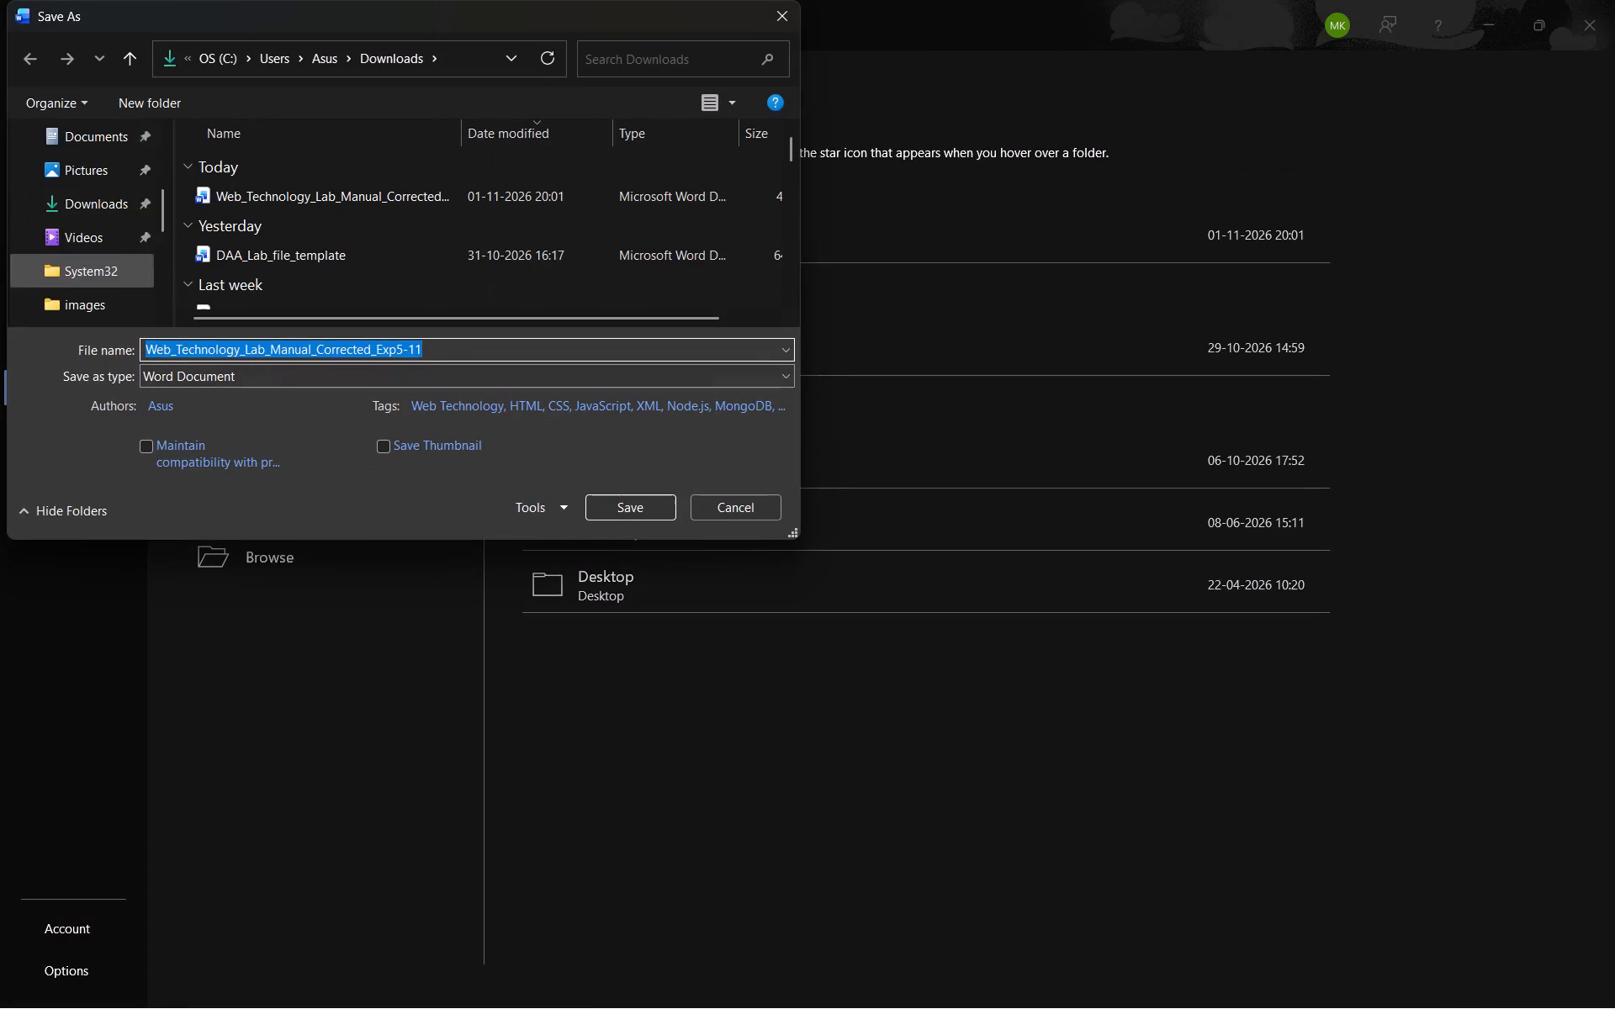
{"action": "scroll", "coordinate": [75, 177], "scroll_direction": "up", "scroll_amount": 2}
{"action": "left_click", "coordinate": [77, 323]}
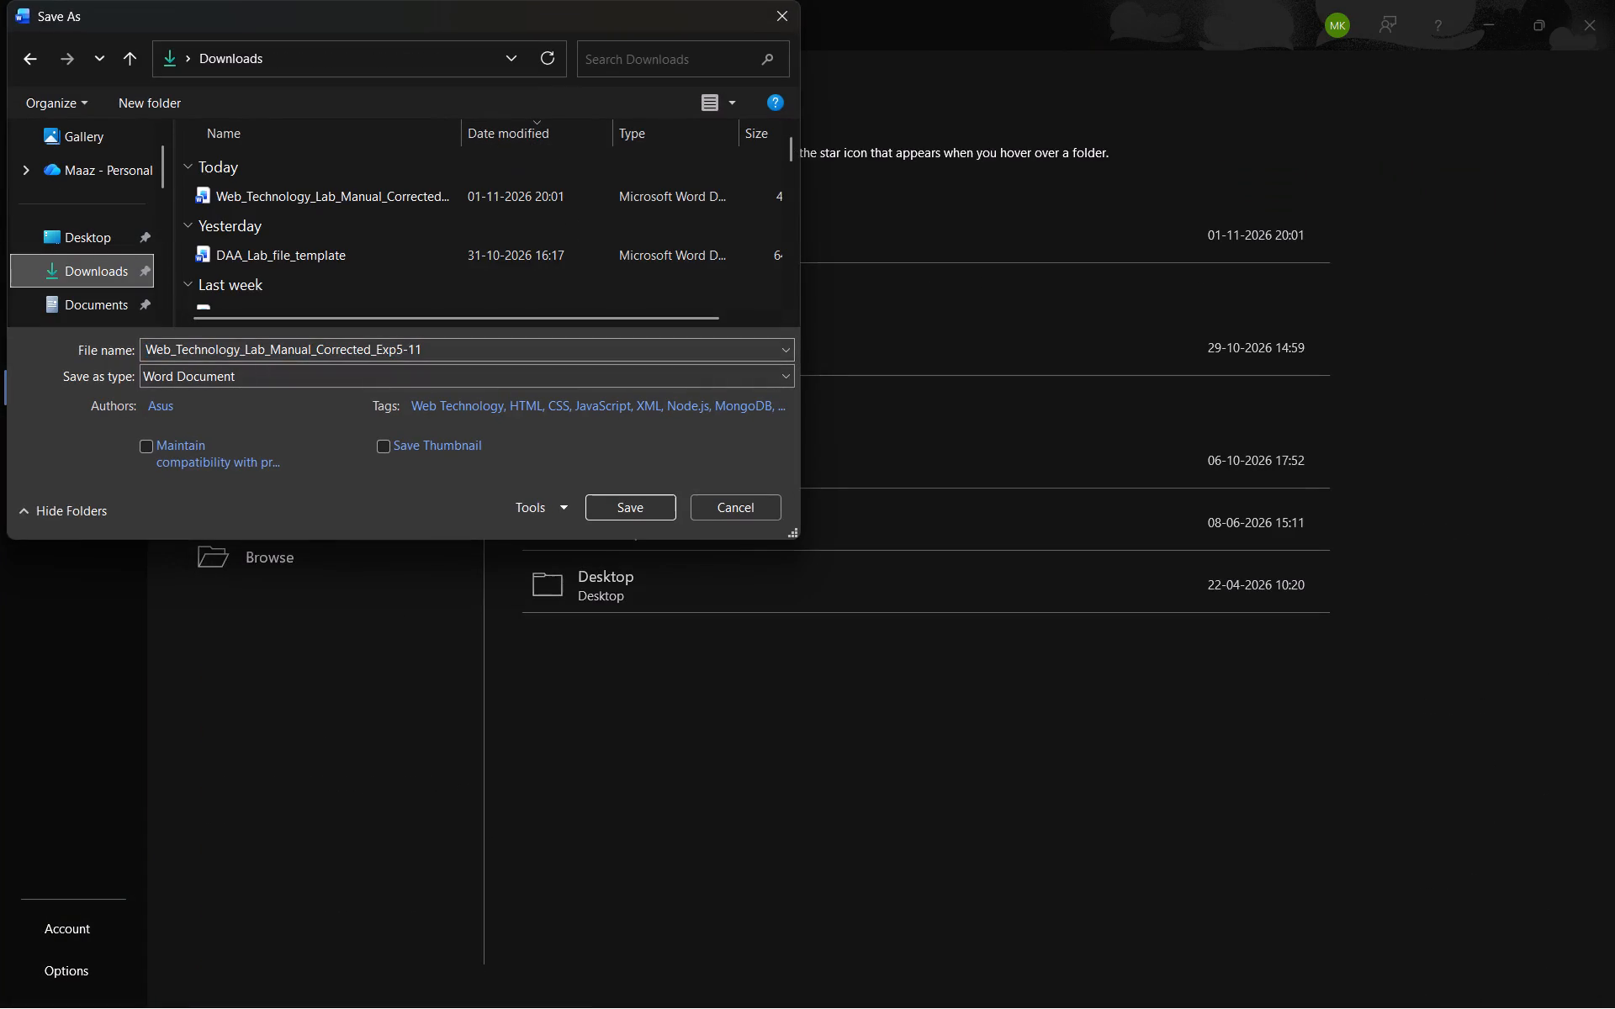
{"action": "left_click", "coordinate": [230, 386]}
{"action": "left_click", "coordinate": [196, 500]}
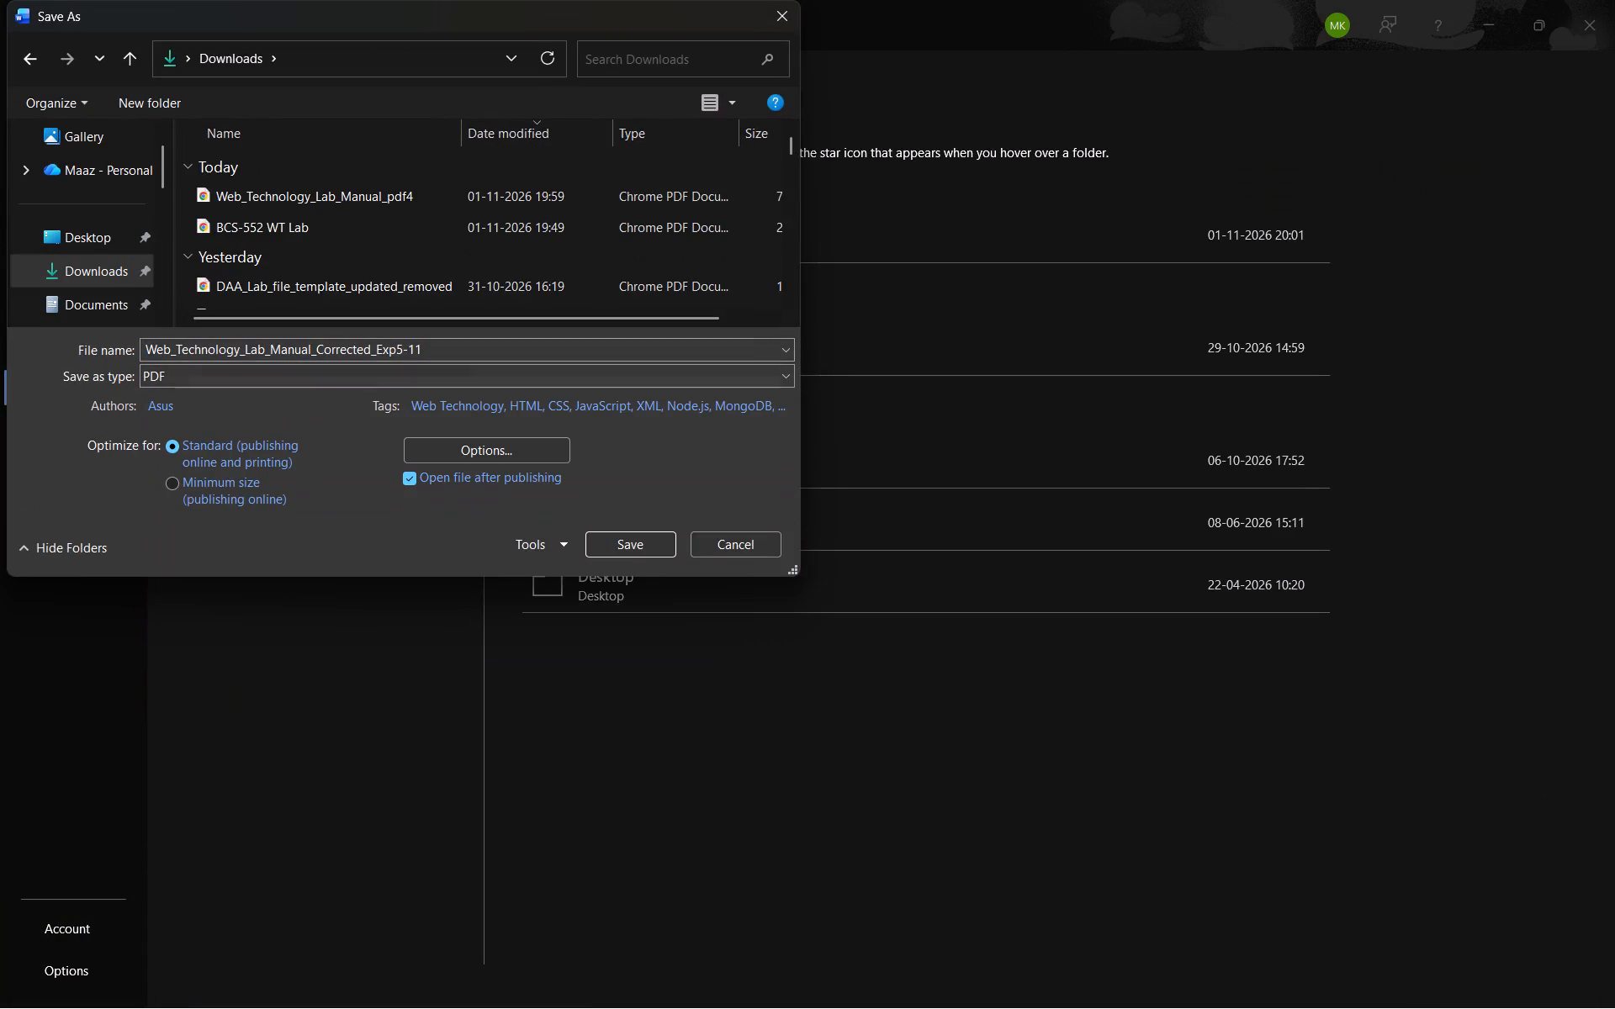
{"action": "left_click", "coordinate": [436, 340]}
{"action": "left_click", "coordinate": [436, 340]}
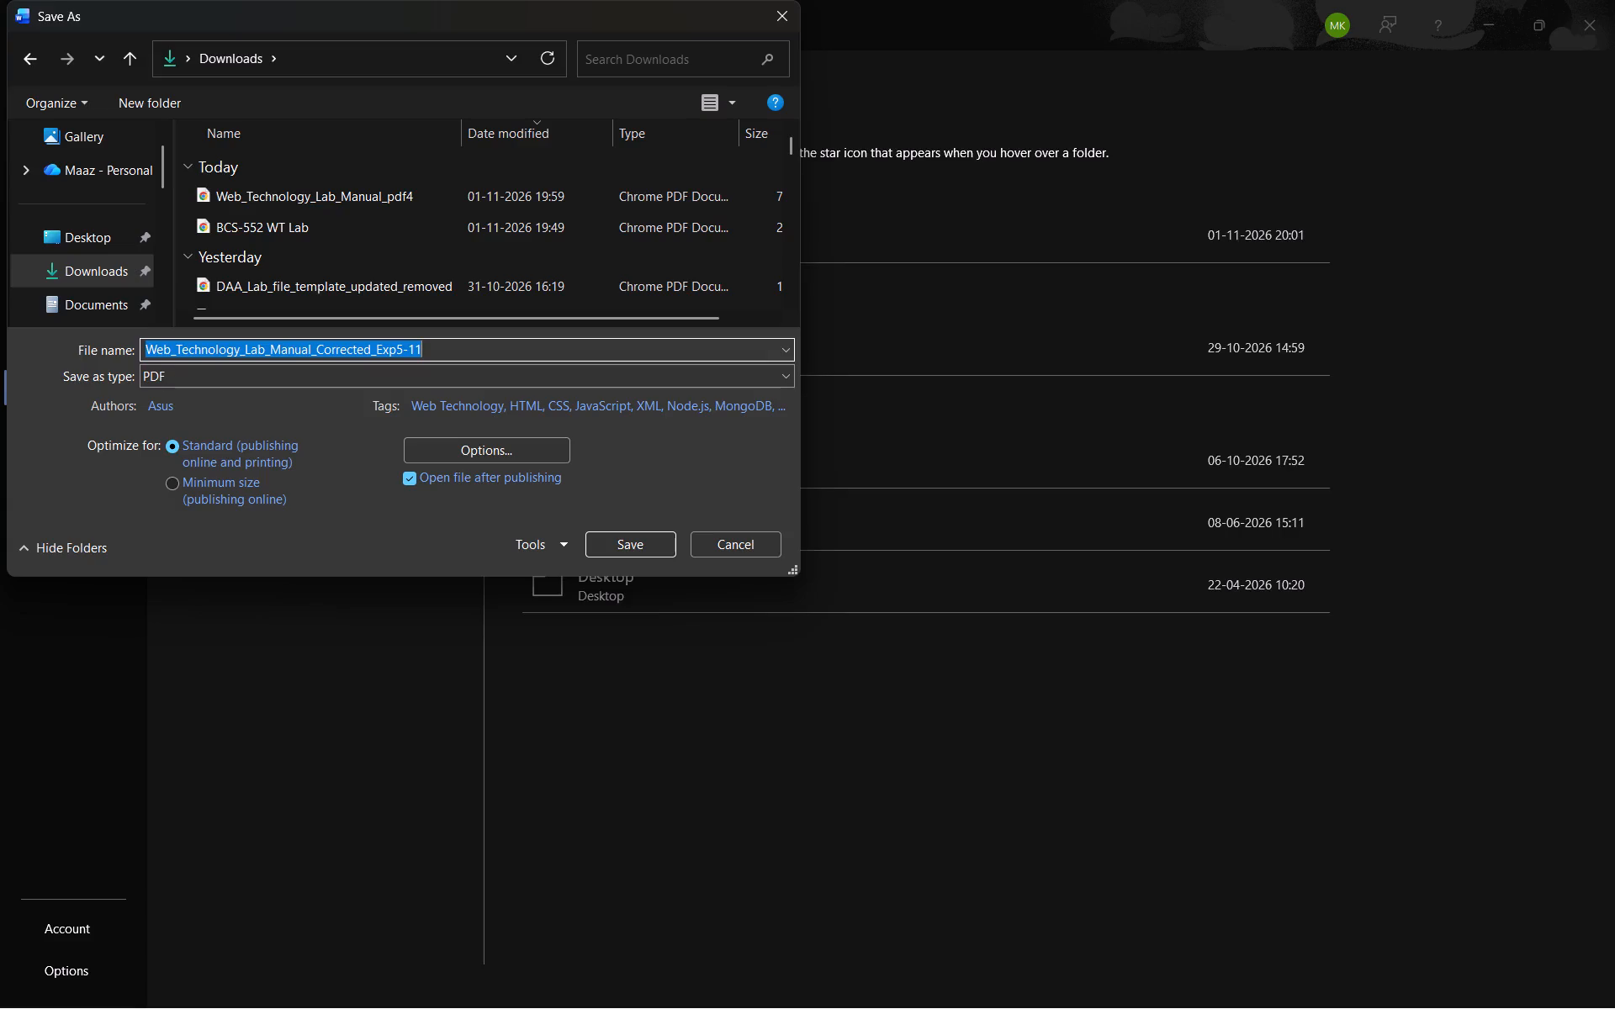
{"action": "left_click", "coordinate": [438, 346]}
{"action": "type", "text": "_pdf"}
{"action": "key", "text": "Return"}
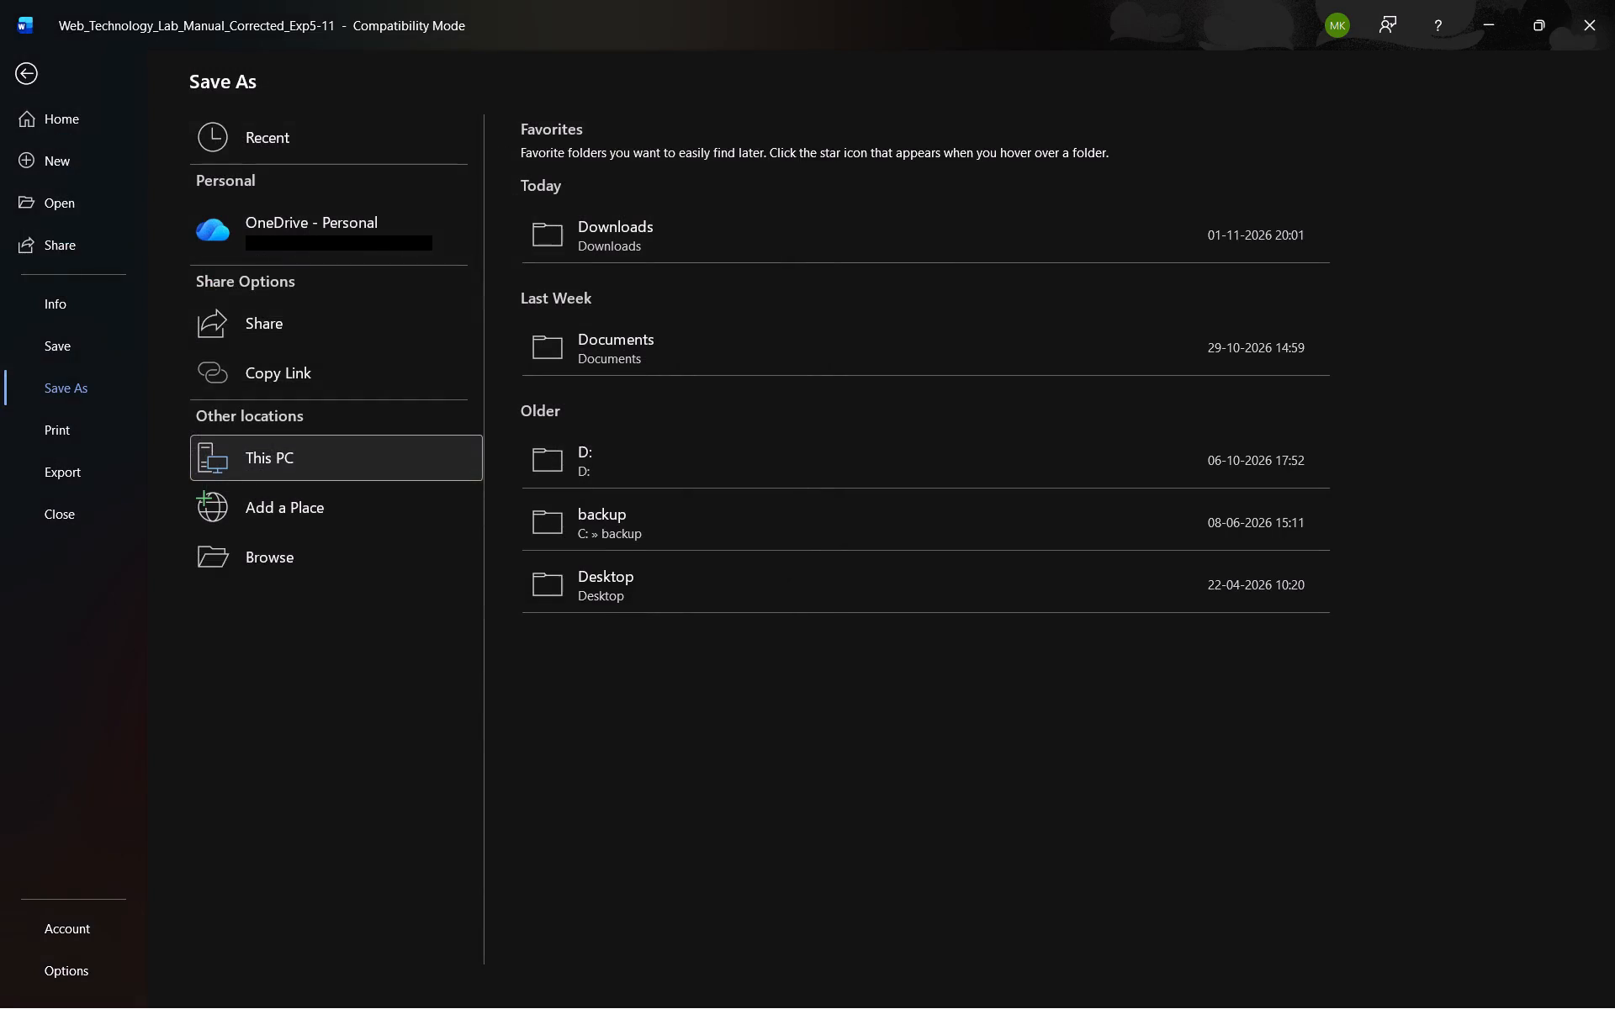
Switch to the exported PDF in Chrome and examine Experiment 1's problem statement, source code and PSIT Campus Desk output.
{"action": "scroll", "coordinate": [855, 398], "scroll_direction": "down", "scroll_amount": 20}
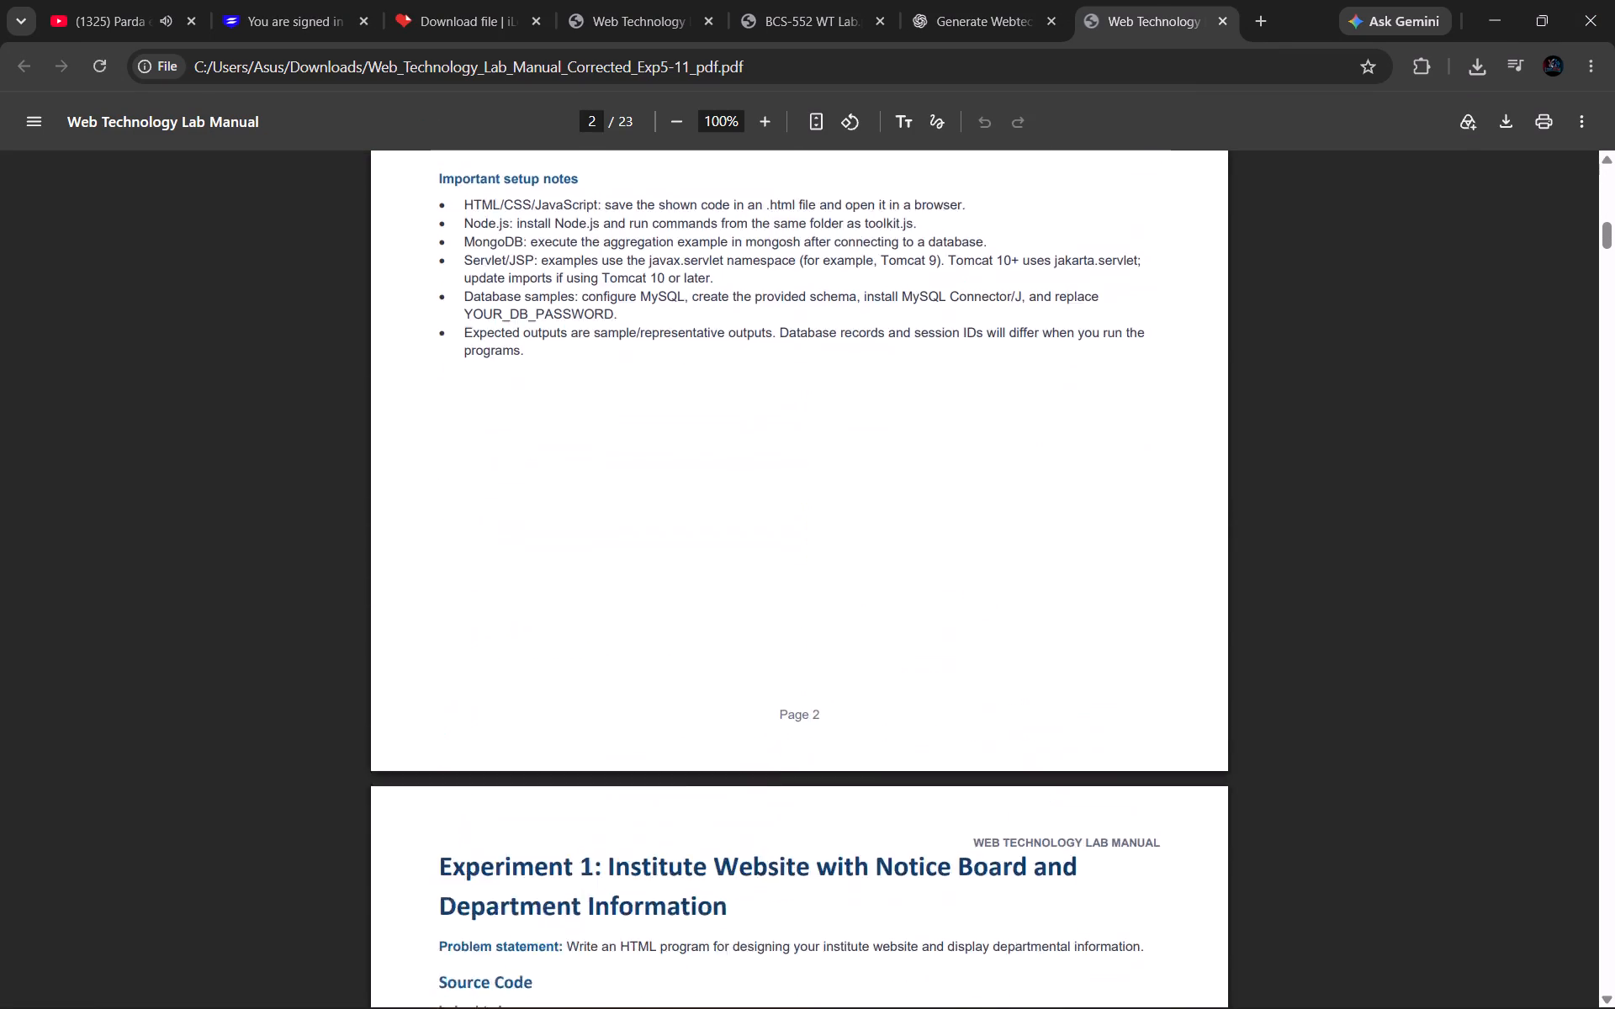
{"action": "scroll", "coordinate": [854, 398], "scroll_direction": "down", "scroll_amount": 2}
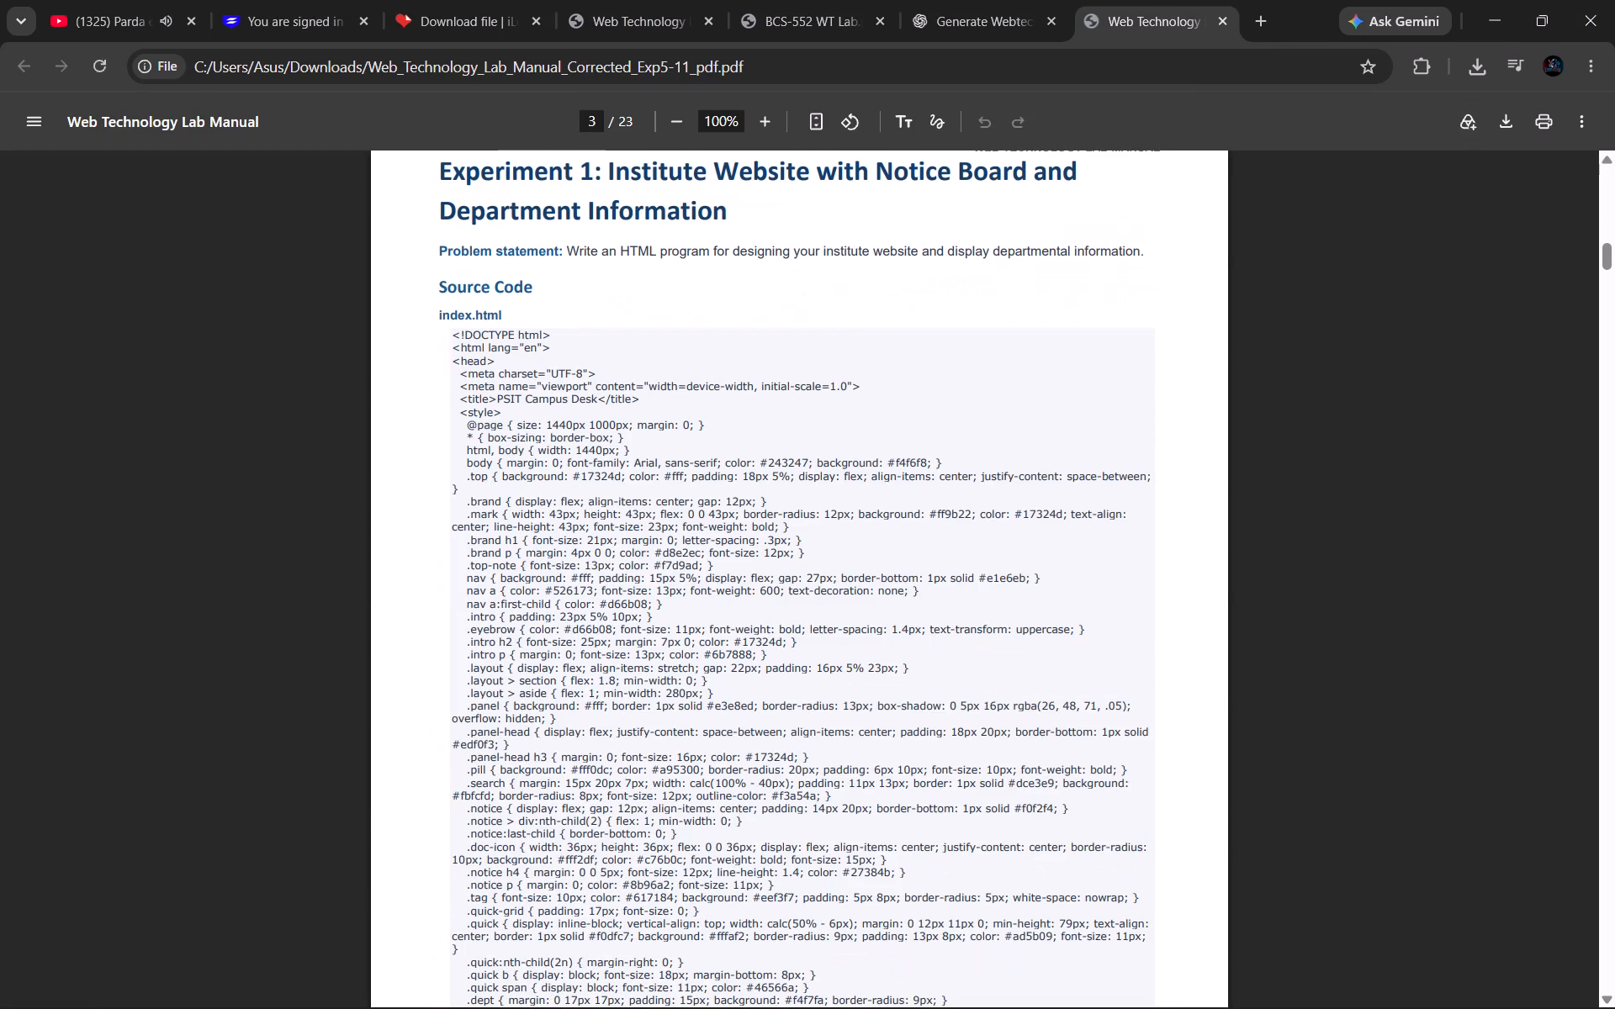
{"action": "scroll", "coordinate": [854, 398], "scroll_direction": "down", "scroll_amount": 5}
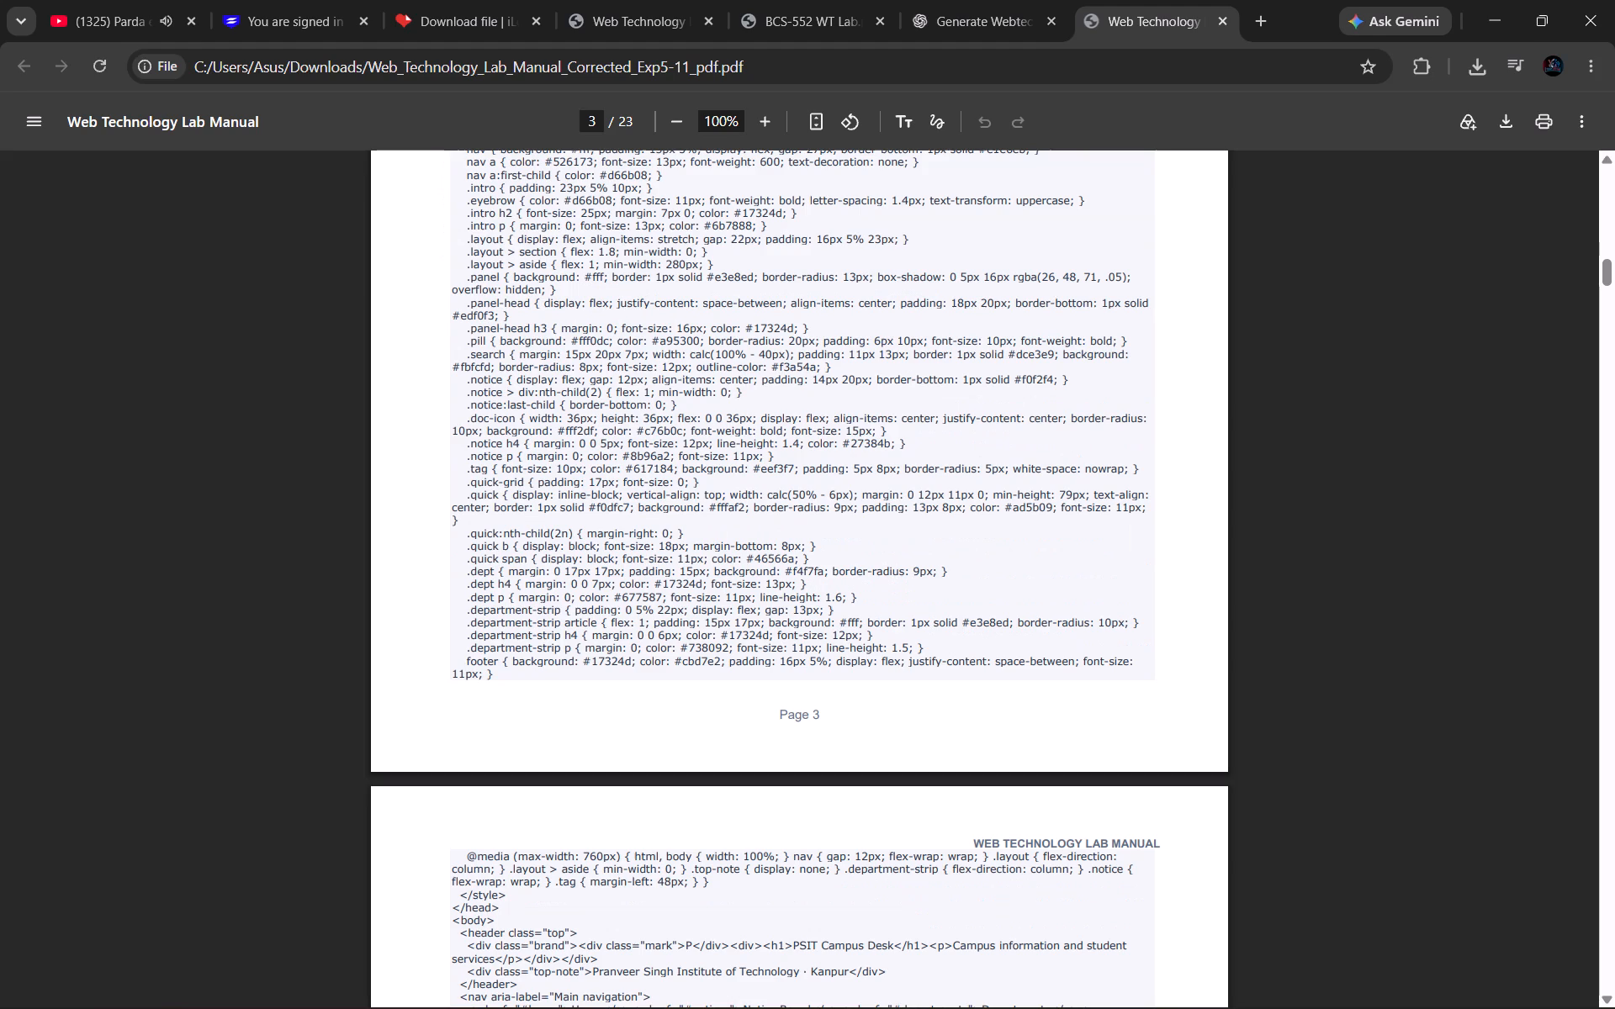
{"action": "scroll", "coordinate": [854, 398], "scroll_direction": "down", "scroll_amount": 6}
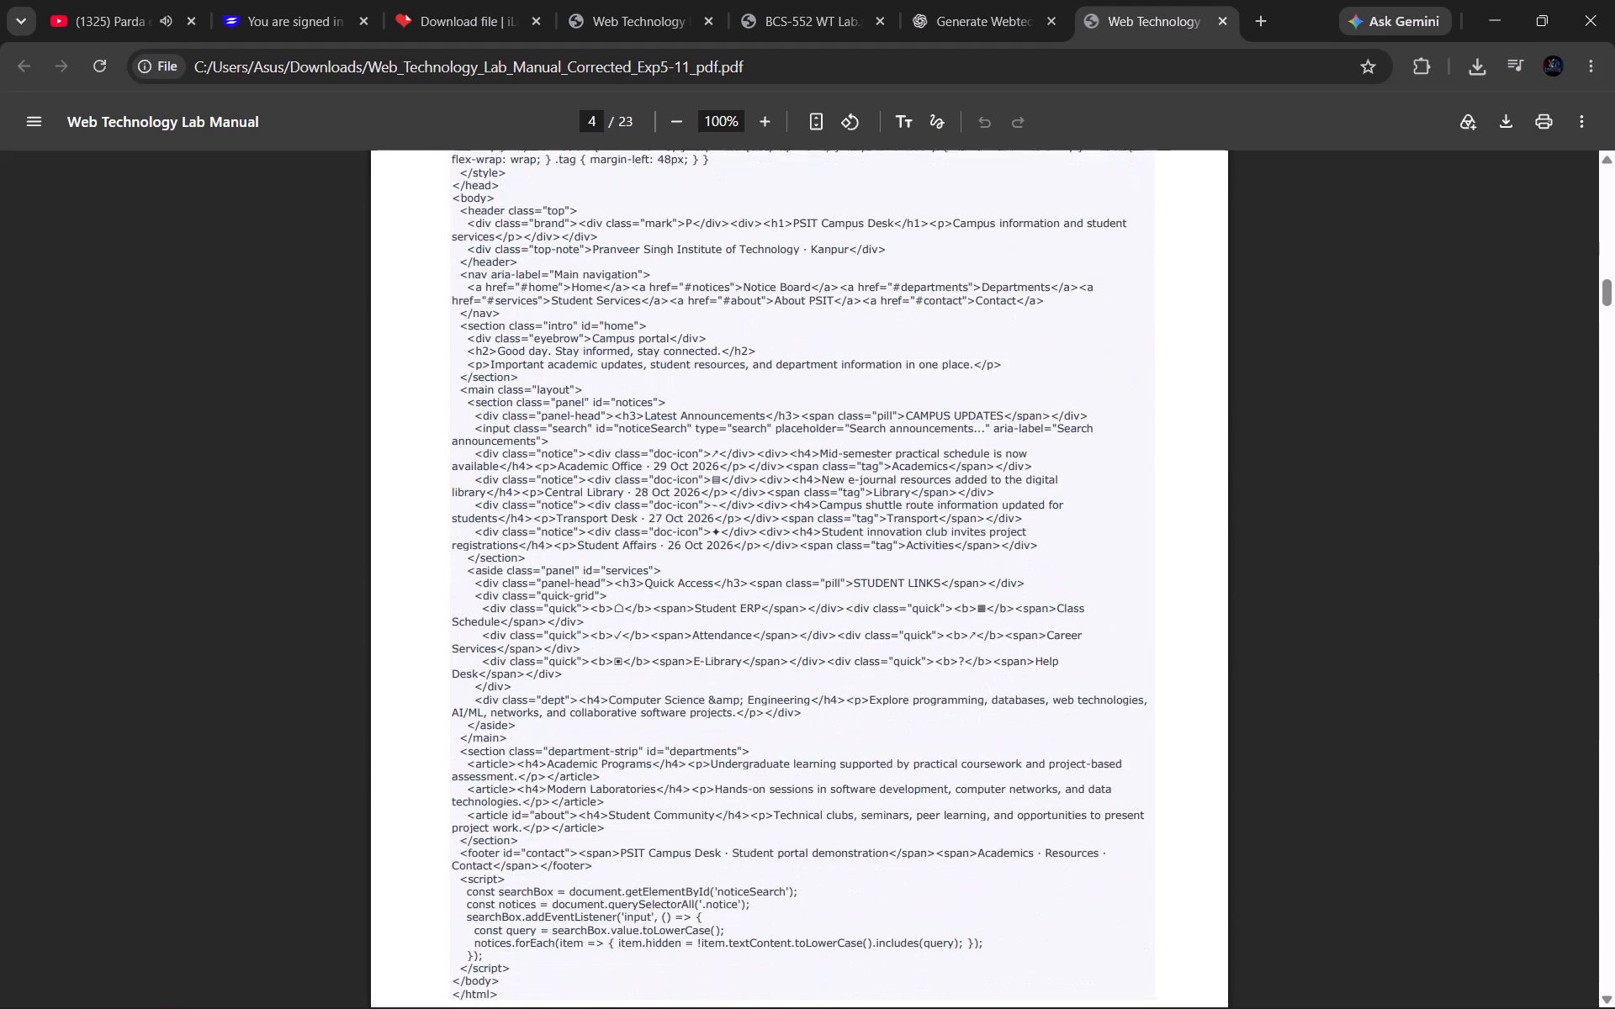
{"action": "scroll", "coordinate": [854, 398], "scroll_direction": "down", "scroll_amount": 4}
{"action": "scroll", "coordinate": [854, 398], "scroll_direction": "up", "scroll_amount": 7}
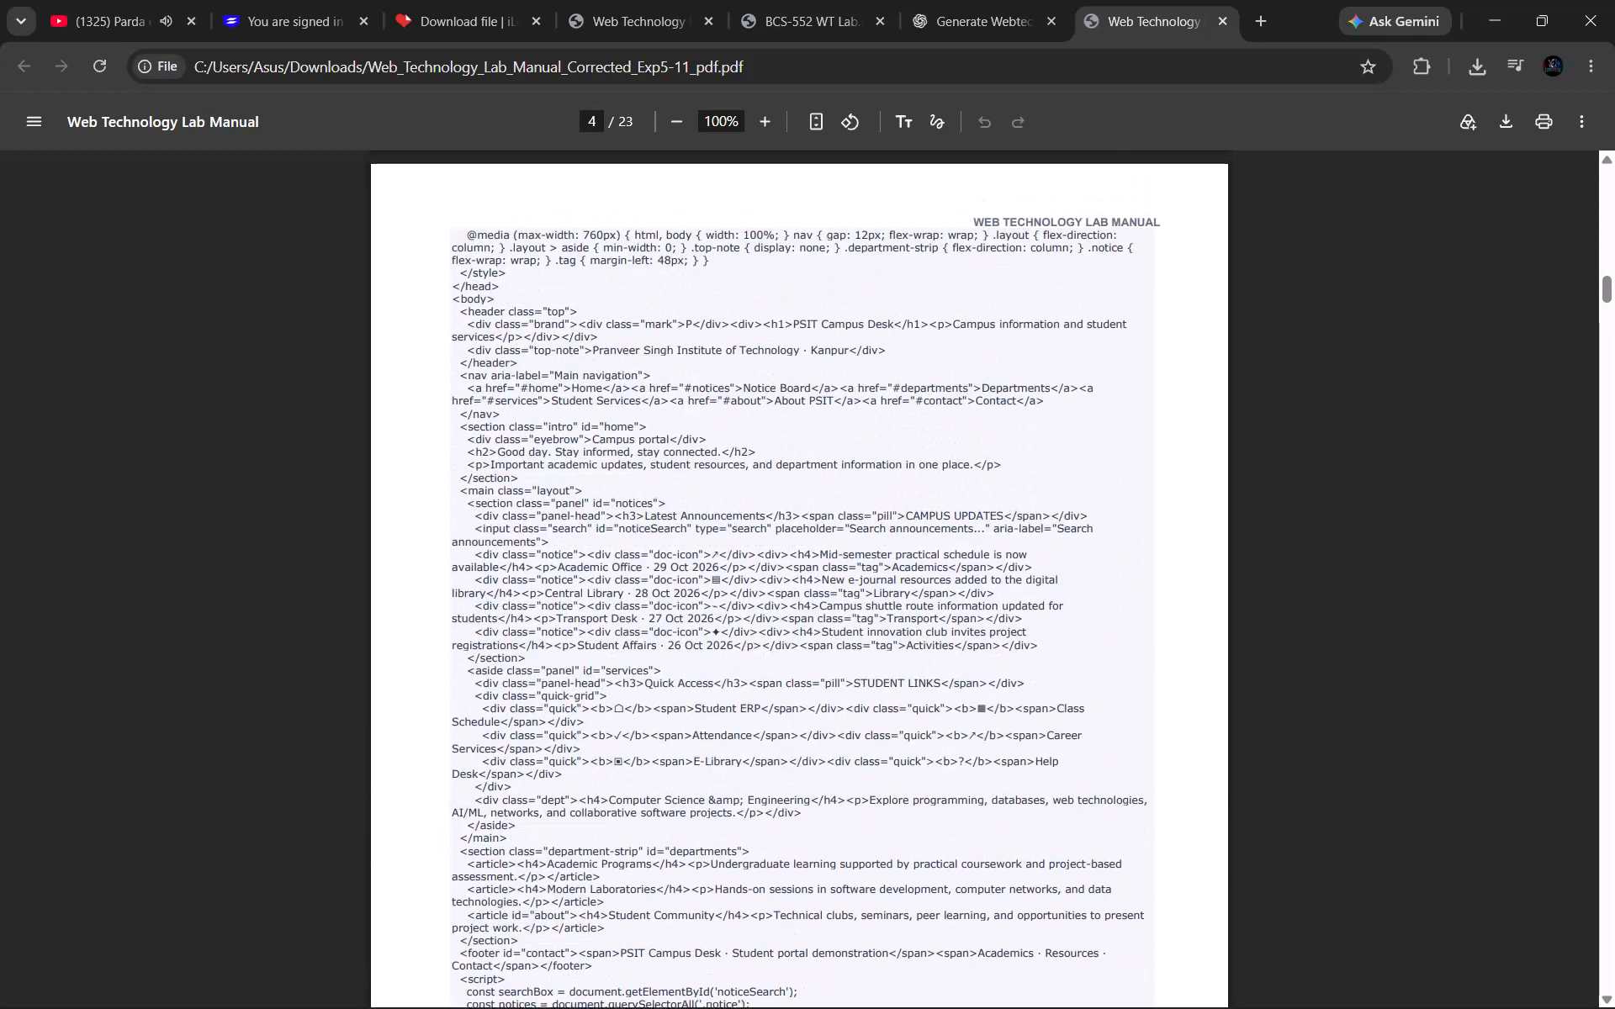
{"action": "scroll", "coordinate": [854, 398], "scroll_direction": "up", "scroll_amount": 7}
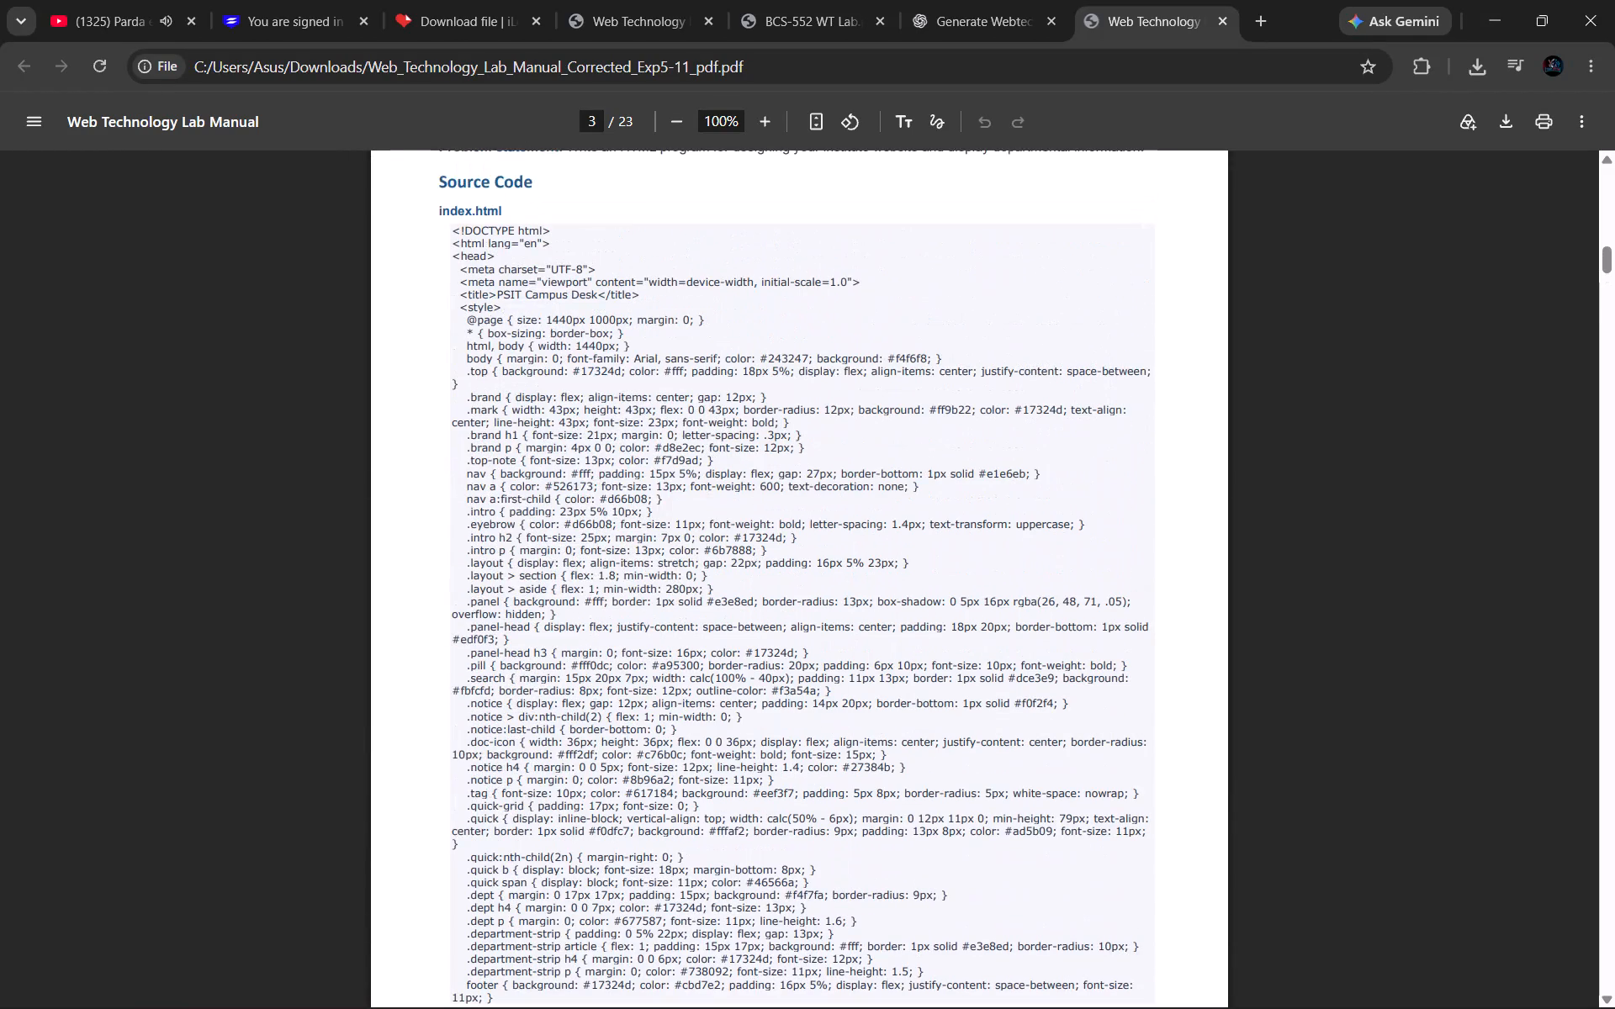
{"action": "scroll", "coordinate": [854, 398], "scroll_direction": "down", "scroll_amount": 1}
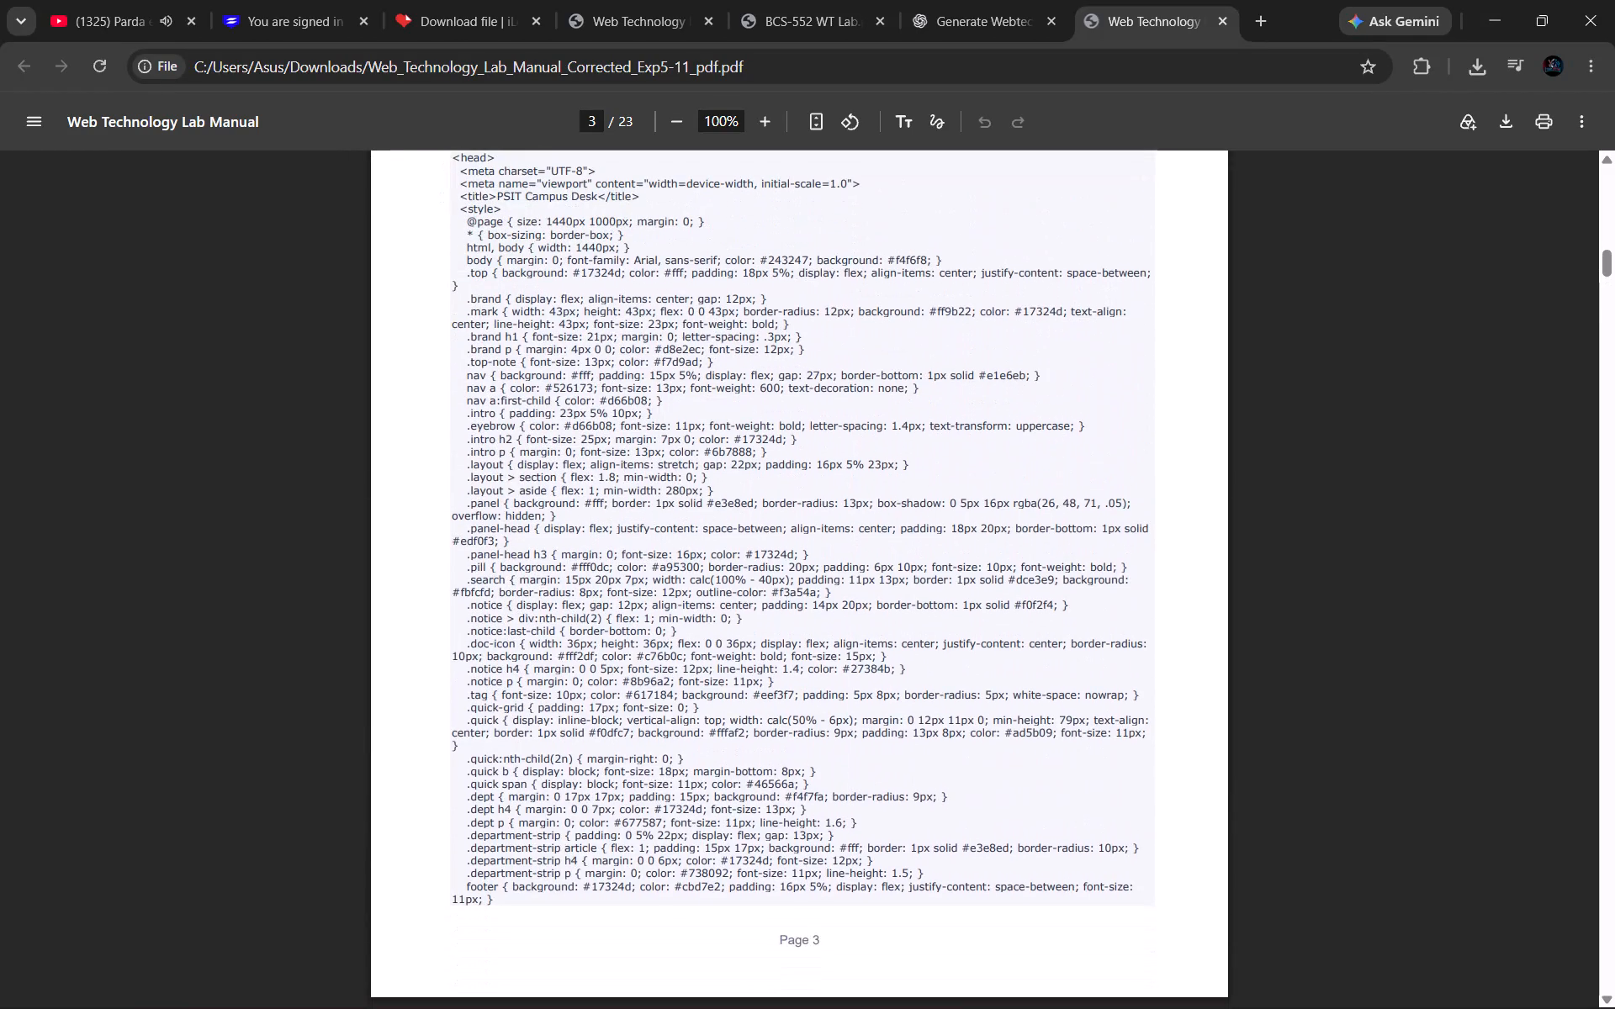
{"action": "scroll", "coordinate": [854, 398], "scroll_direction": "down", "scroll_amount": 3}
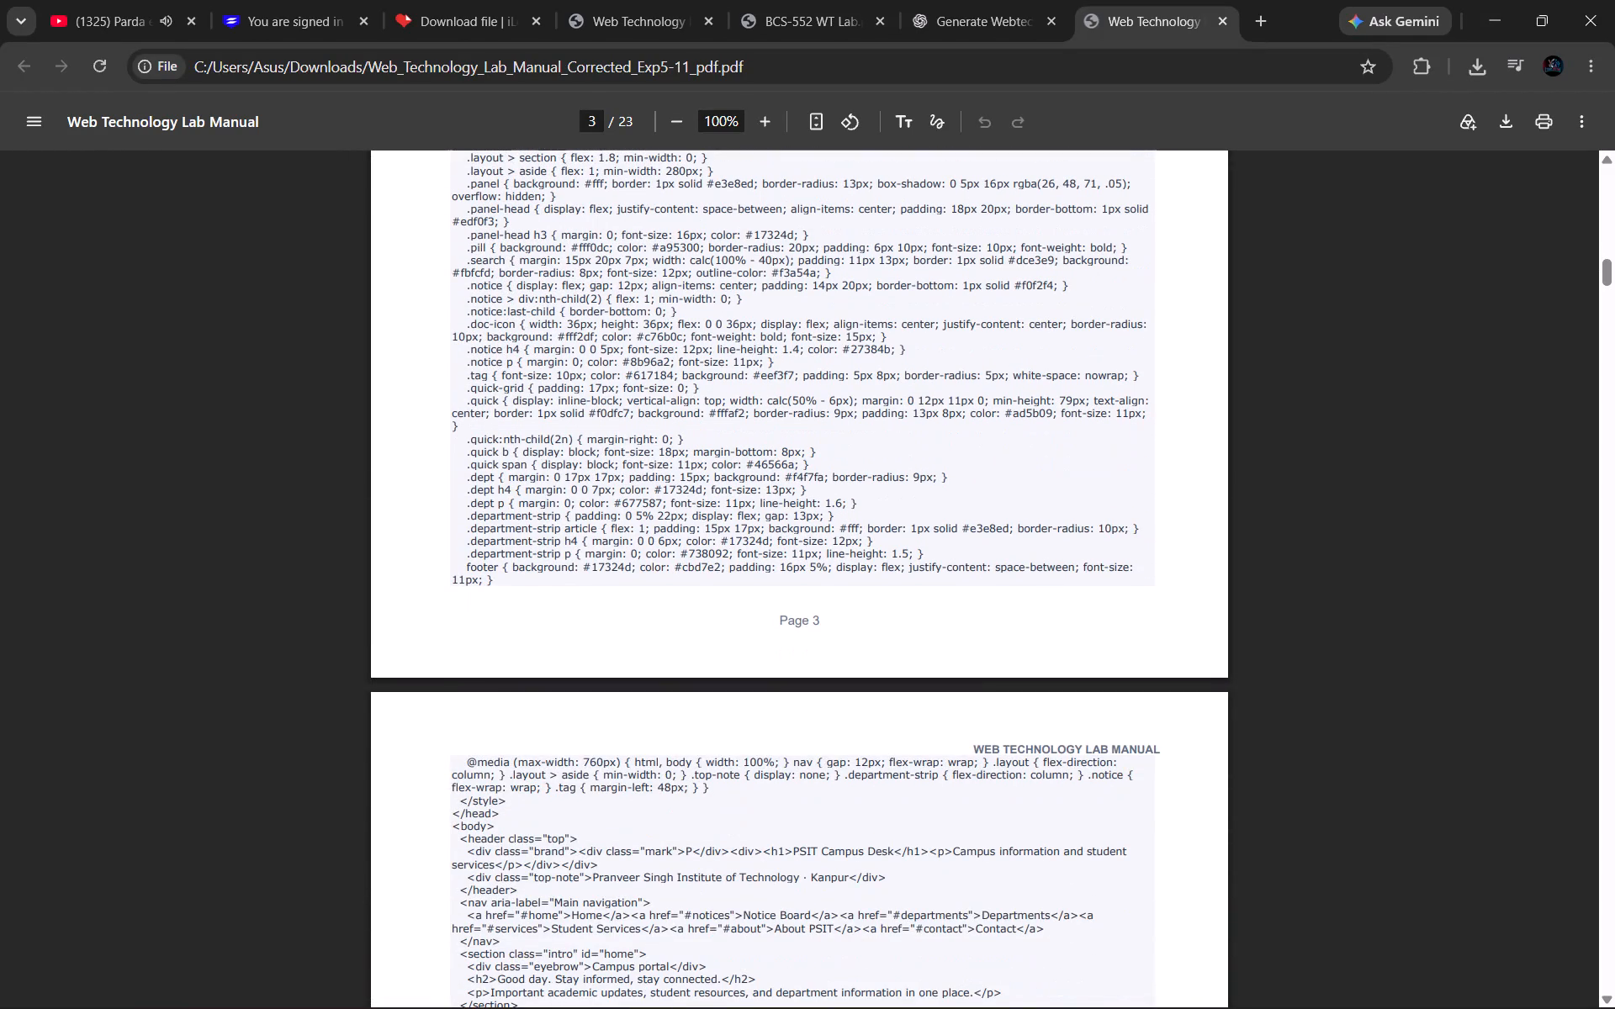
{"action": "scroll", "coordinate": [854, 398], "scroll_direction": "down", "scroll_amount": 3}
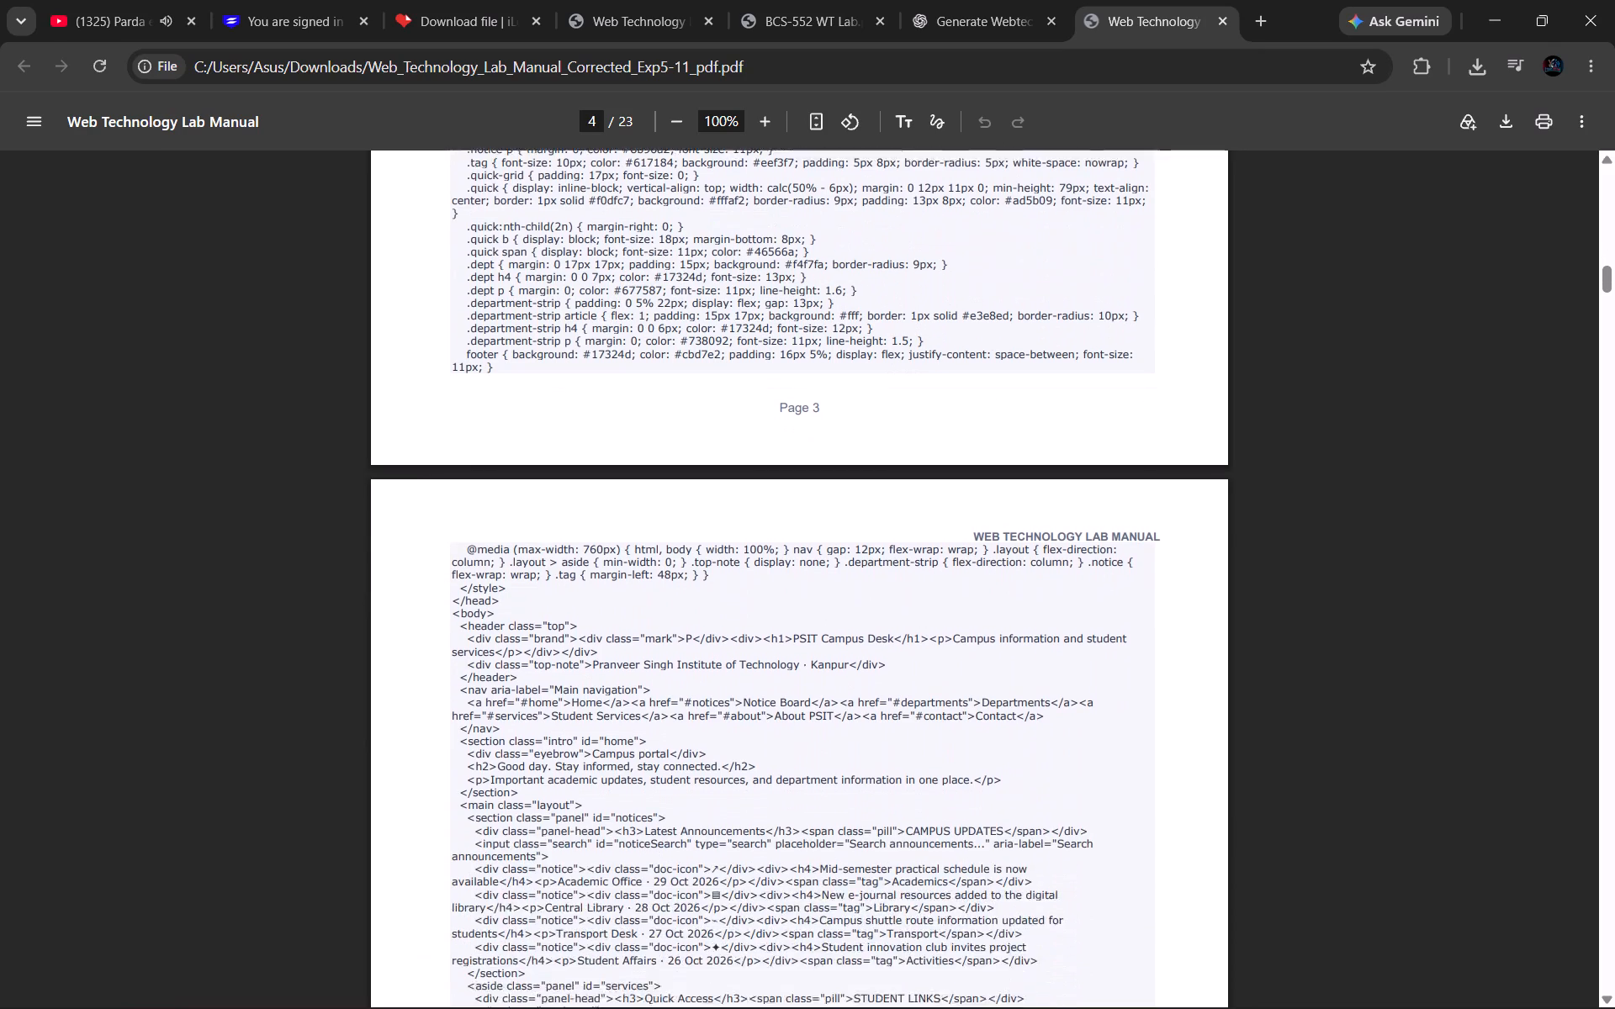
{"action": "scroll", "coordinate": [854, 398], "scroll_direction": "down", "scroll_amount": 2}
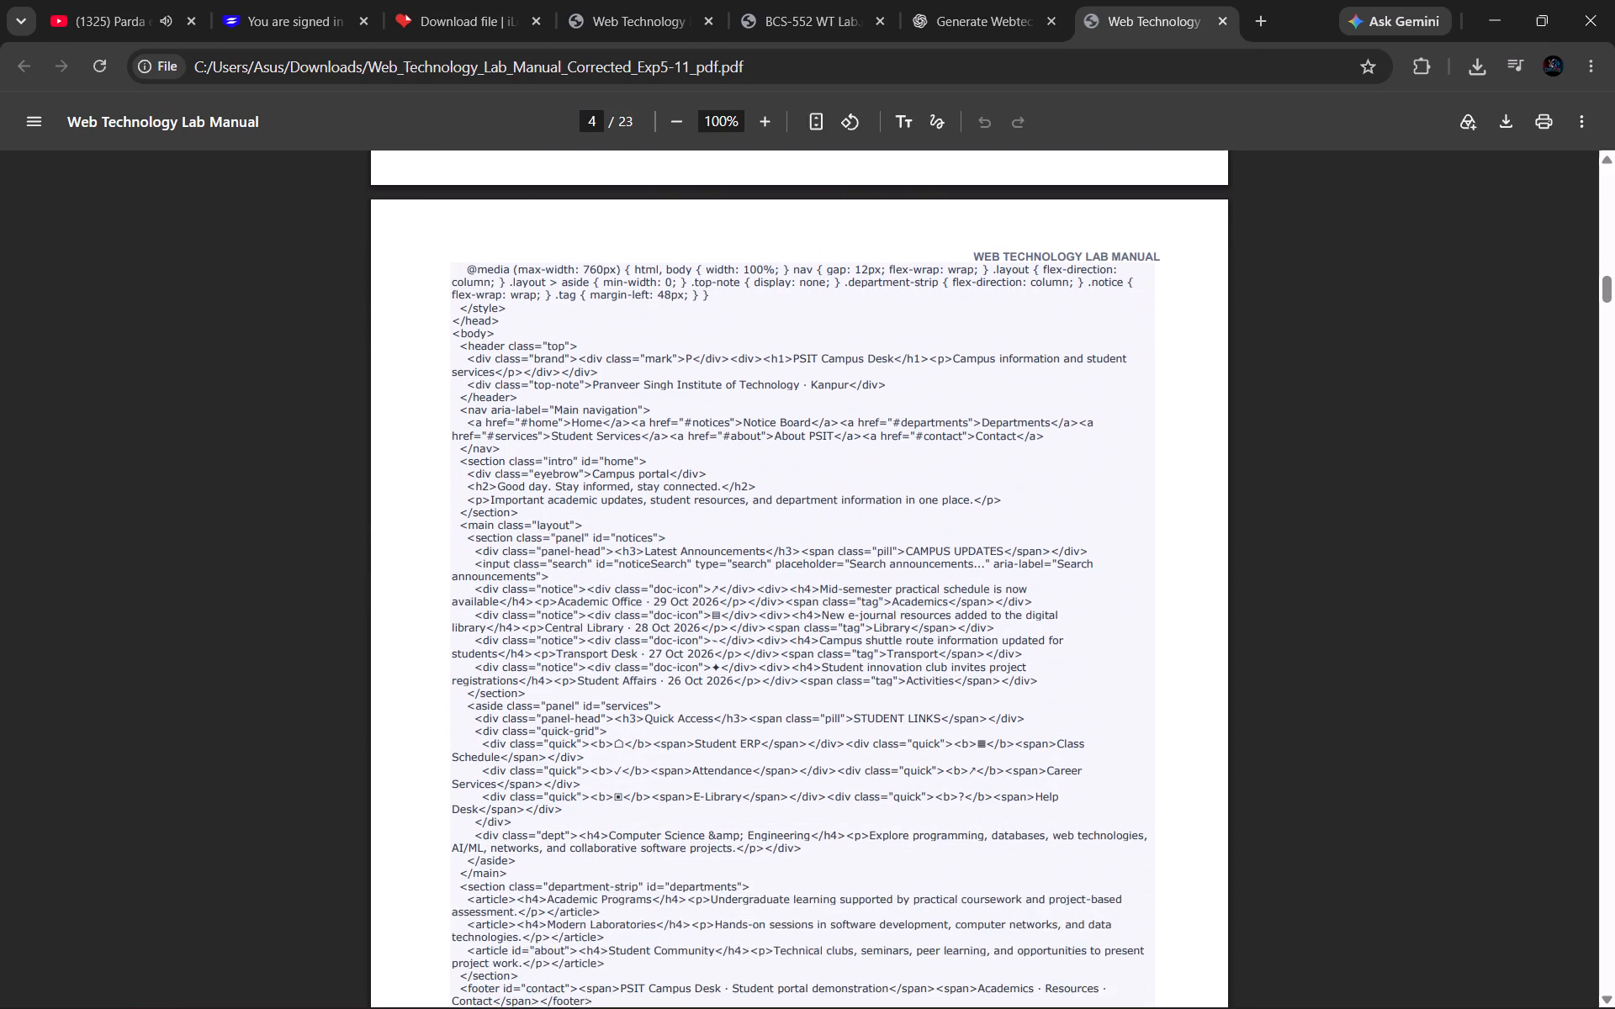
{"action": "scroll", "coordinate": [854, 398], "scroll_direction": "down", "scroll_amount": 12}
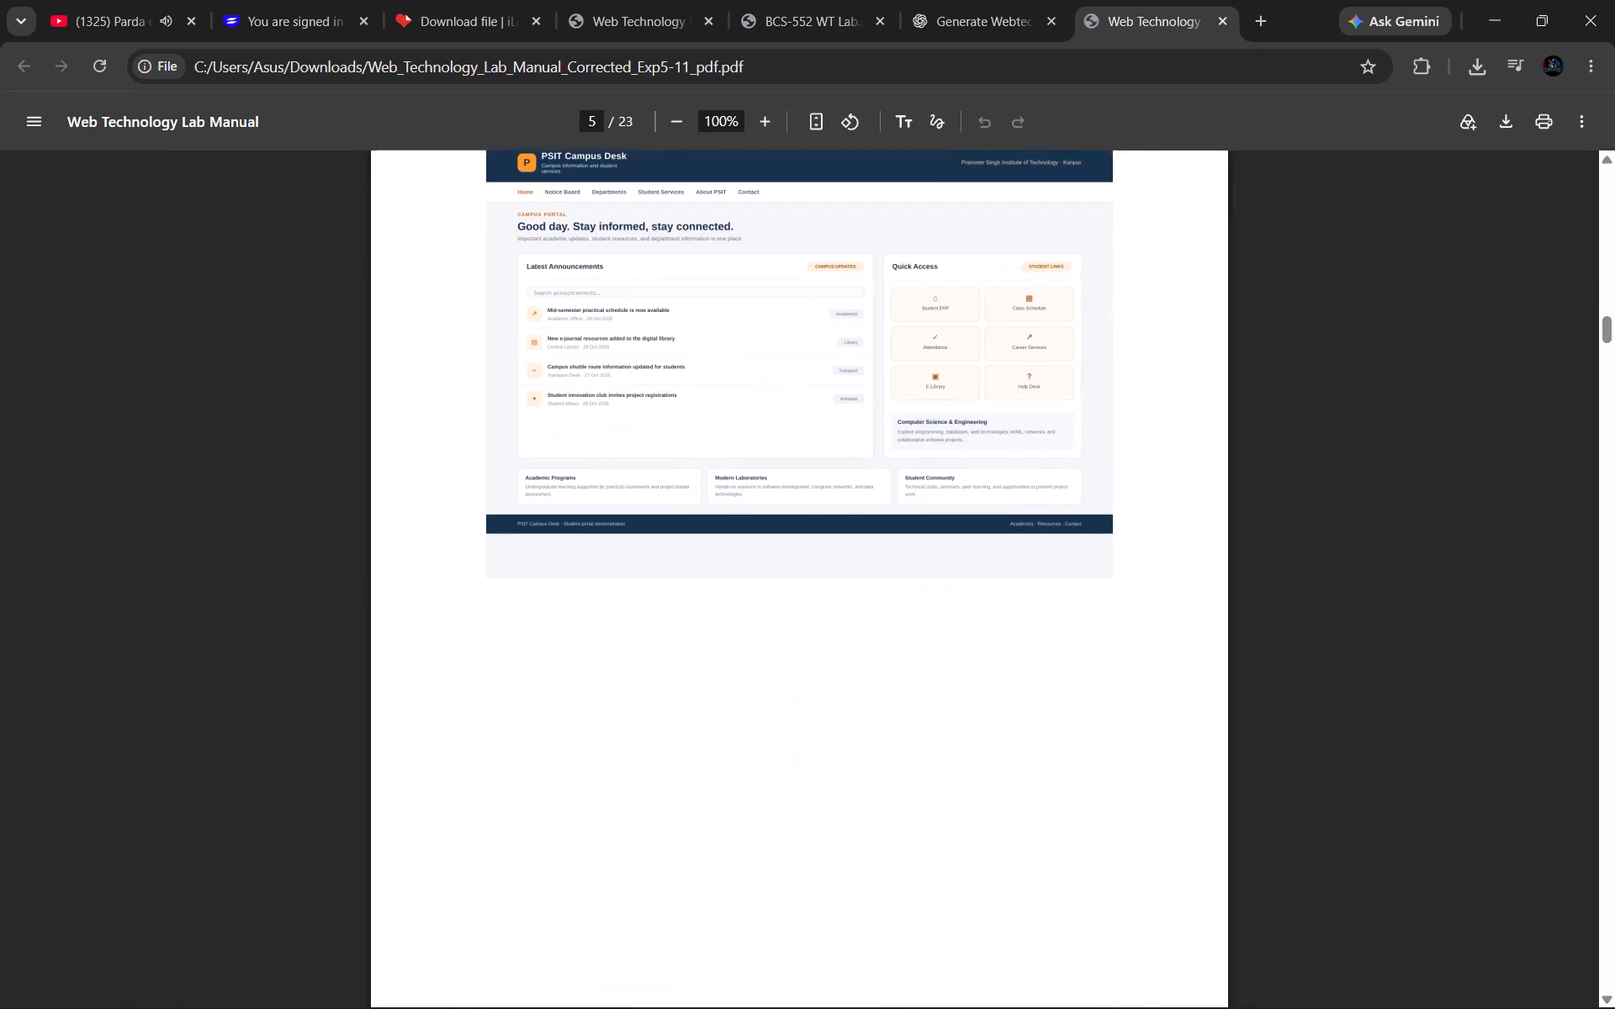
{"action": "scroll", "coordinate": [854, 398], "scroll_direction": "down", "scroll_amount": 7}
{"action": "scroll", "coordinate": [854, 398], "scroll_direction": "up", "scroll_amount": 9}
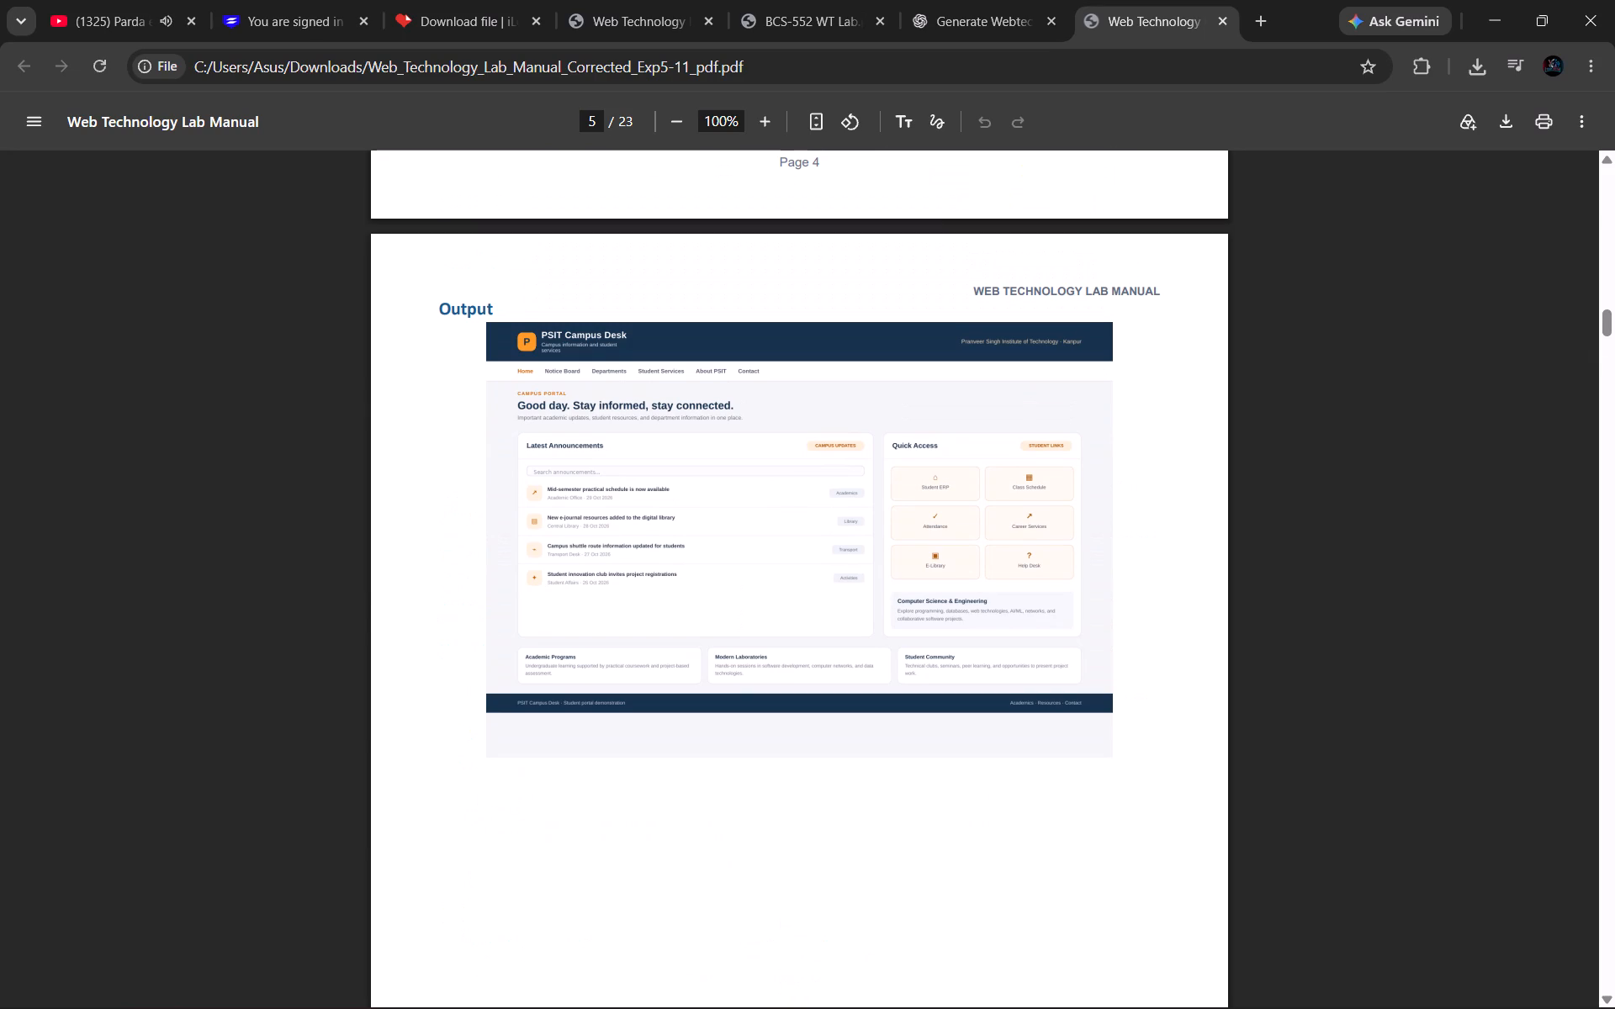
Check the source code and output sections of the exported PDF from Experiment 2 through the JSP registration and login experiment.
{"action": "scroll", "coordinate": [854, 398], "scroll_direction": "down", "scroll_amount": 16}
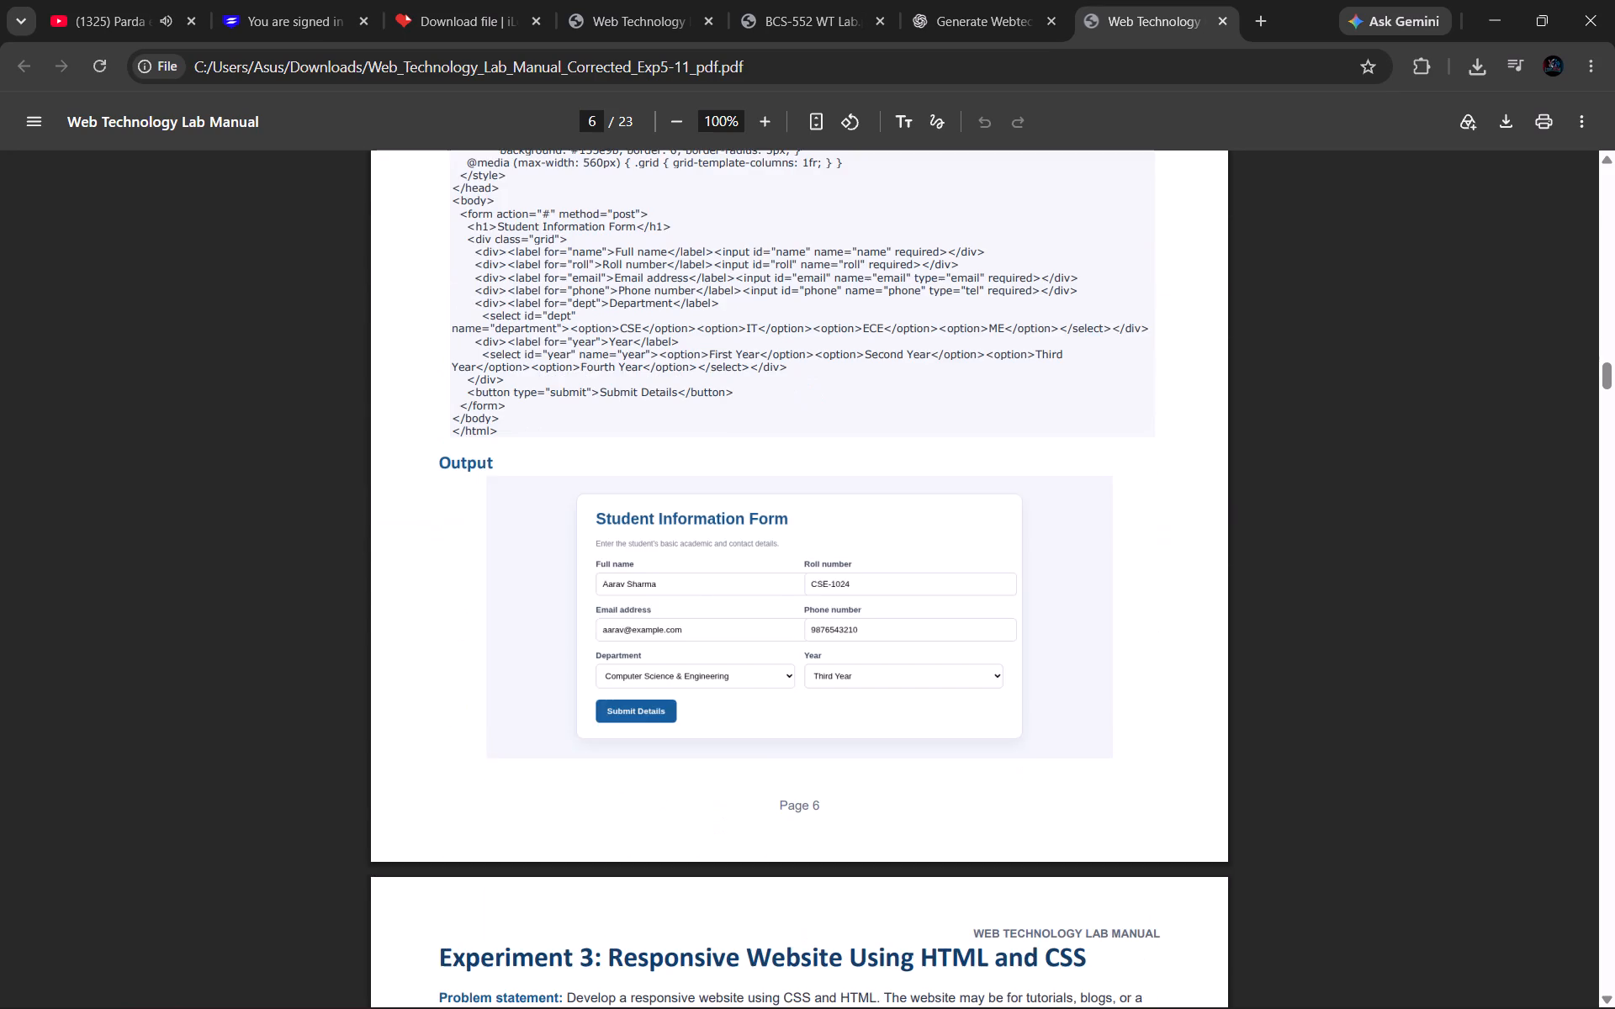
{"action": "scroll", "coordinate": [854, 398], "scroll_direction": "up", "scroll_amount": 5}
{"action": "scroll", "coordinate": [854, 398], "scroll_direction": "down", "scroll_amount": 7}
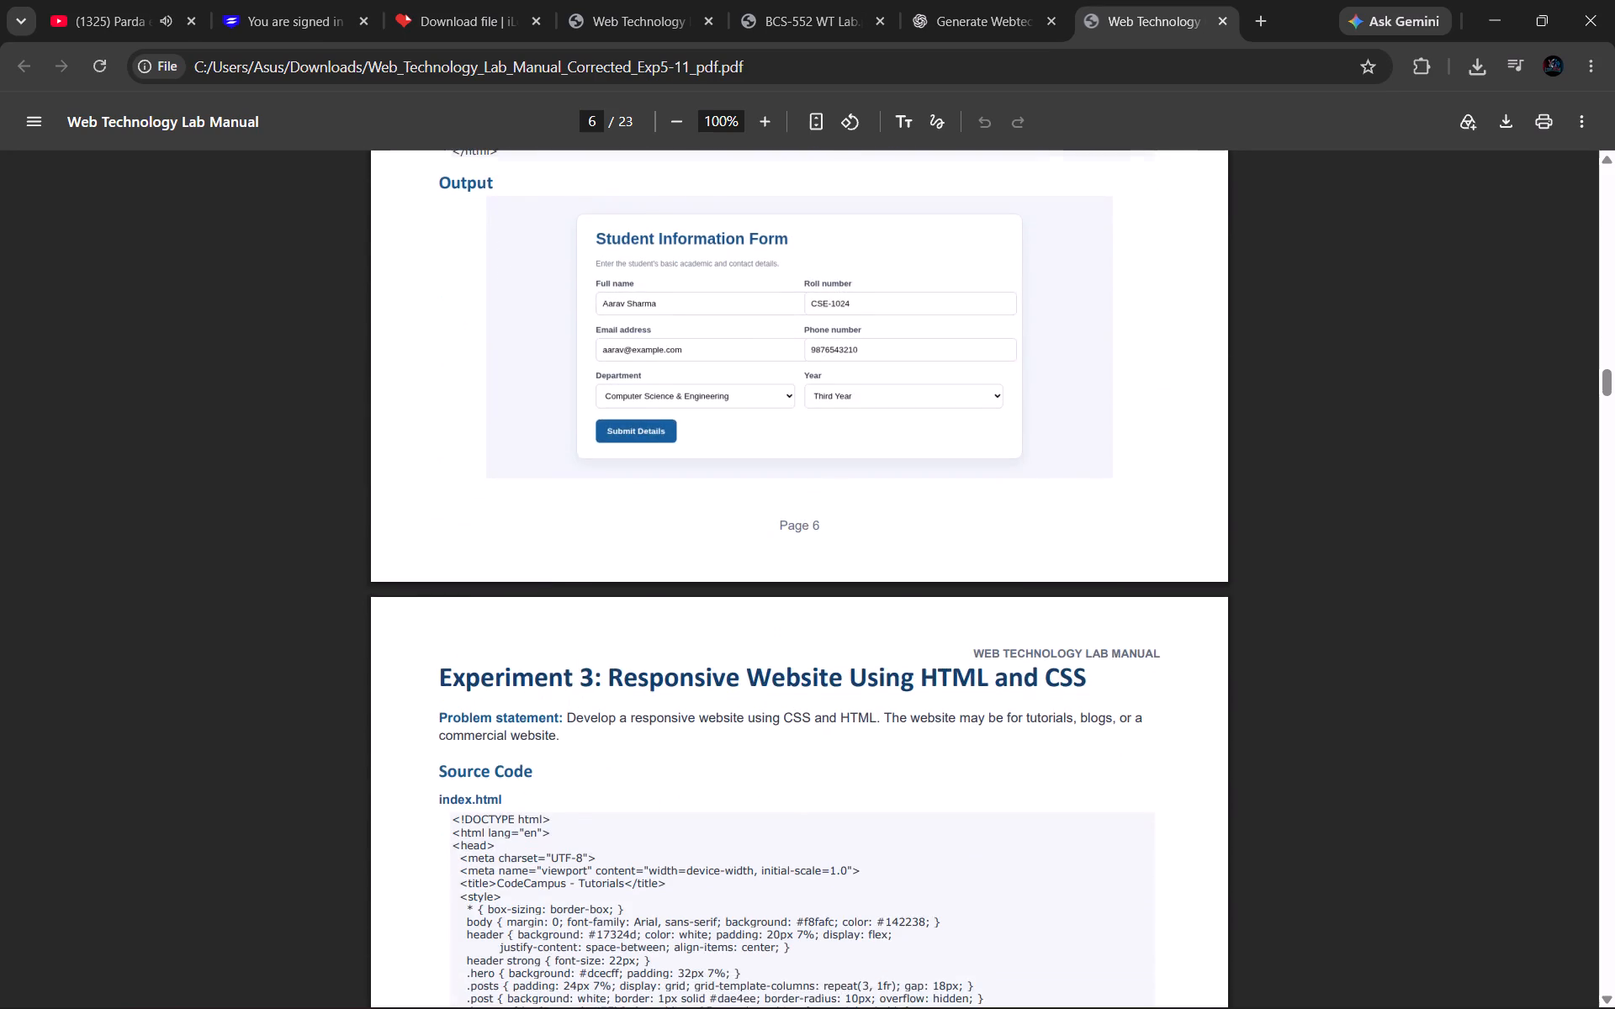
{"action": "scroll", "coordinate": [854, 398], "scroll_direction": "up", "scroll_amount": 5}
{"action": "scroll", "coordinate": [854, 398], "scroll_direction": "down", "scroll_amount": 19}
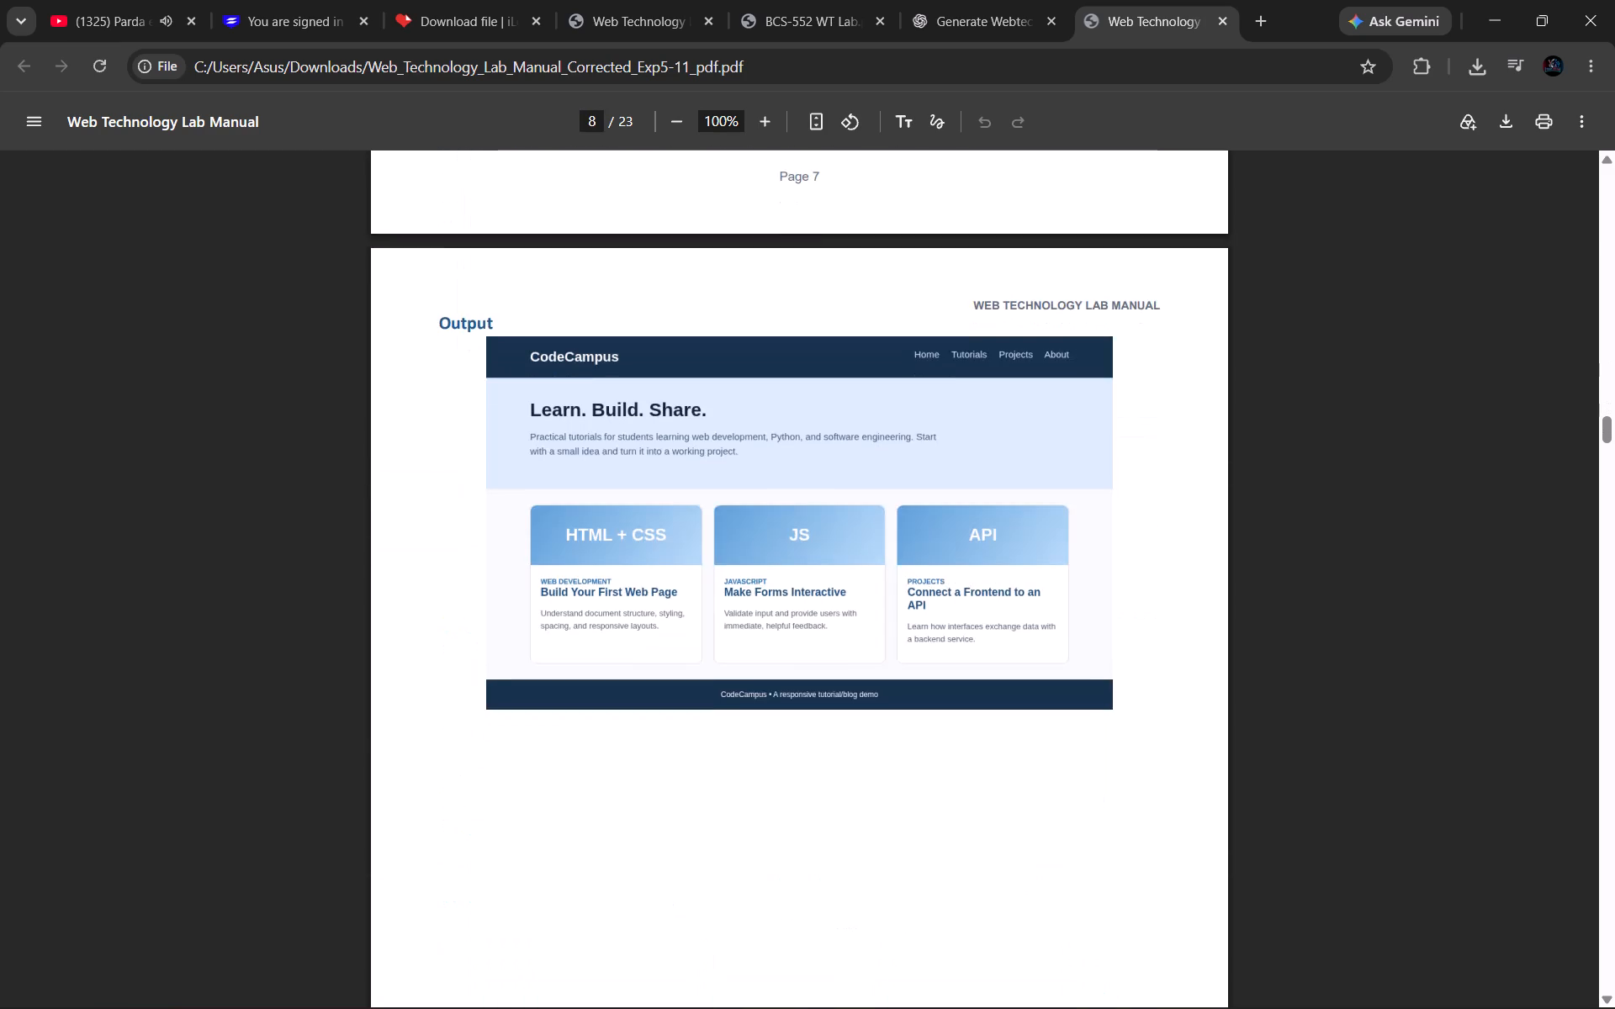
{"action": "scroll", "coordinate": [854, 398], "scroll_direction": "down", "scroll_amount": 15}
{"action": "scroll", "coordinate": [854, 398], "scroll_direction": "down", "scroll_amount": 17}
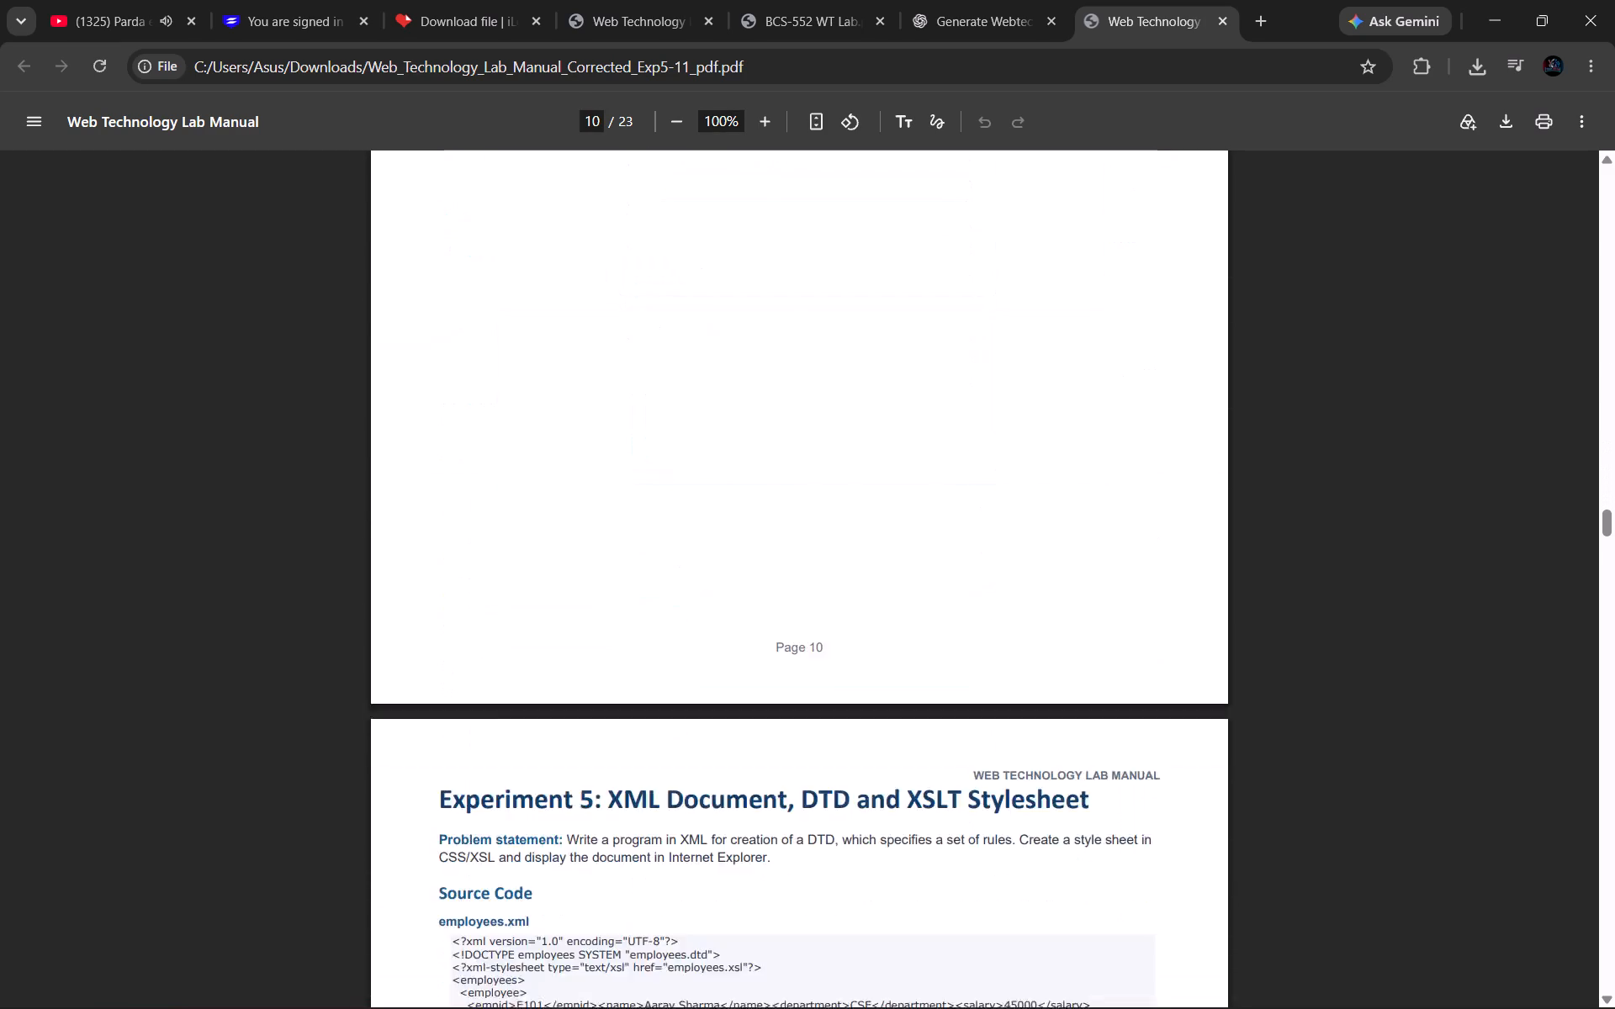
{"action": "scroll", "coordinate": [854, 398], "scroll_direction": "down", "scroll_amount": 15}
{"action": "scroll", "coordinate": [854, 398], "scroll_direction": "down", "scroll_amount": 12}
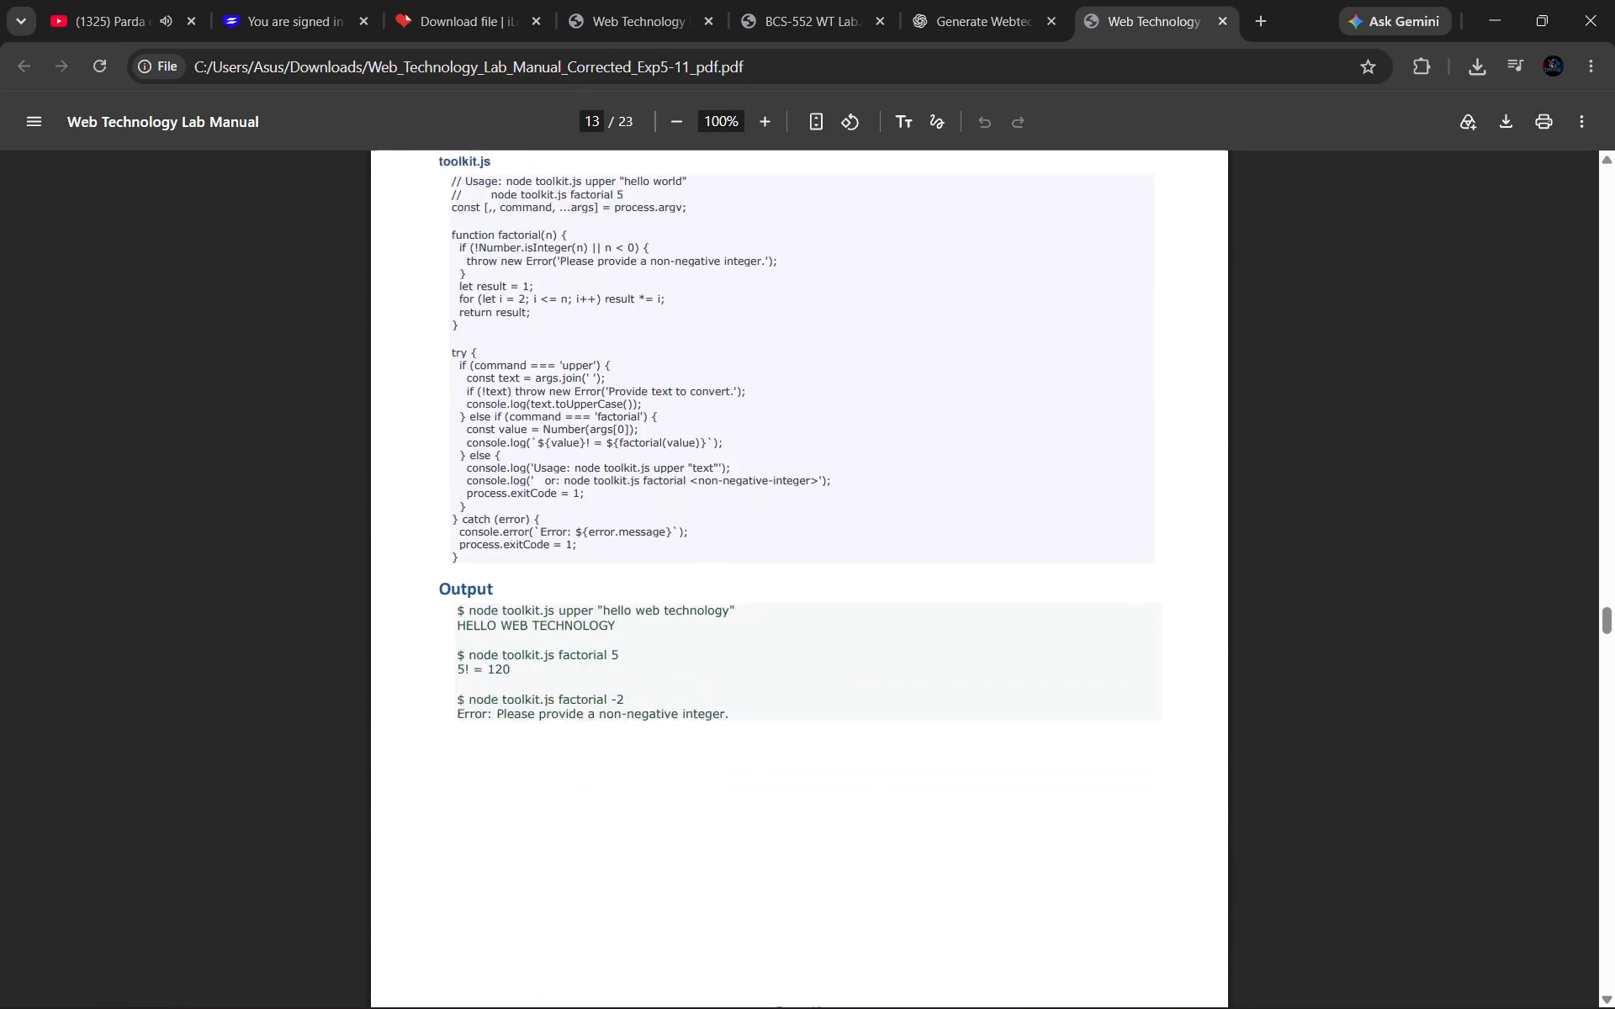
{"action": "scroll", "coordinate": [854, 398], "scroll_direction": "down", "scroll_amount": 15}
{"action": "scroll", "coordinate": [854, 398], "scroll_direction": "down", "scroll_amount": 14}
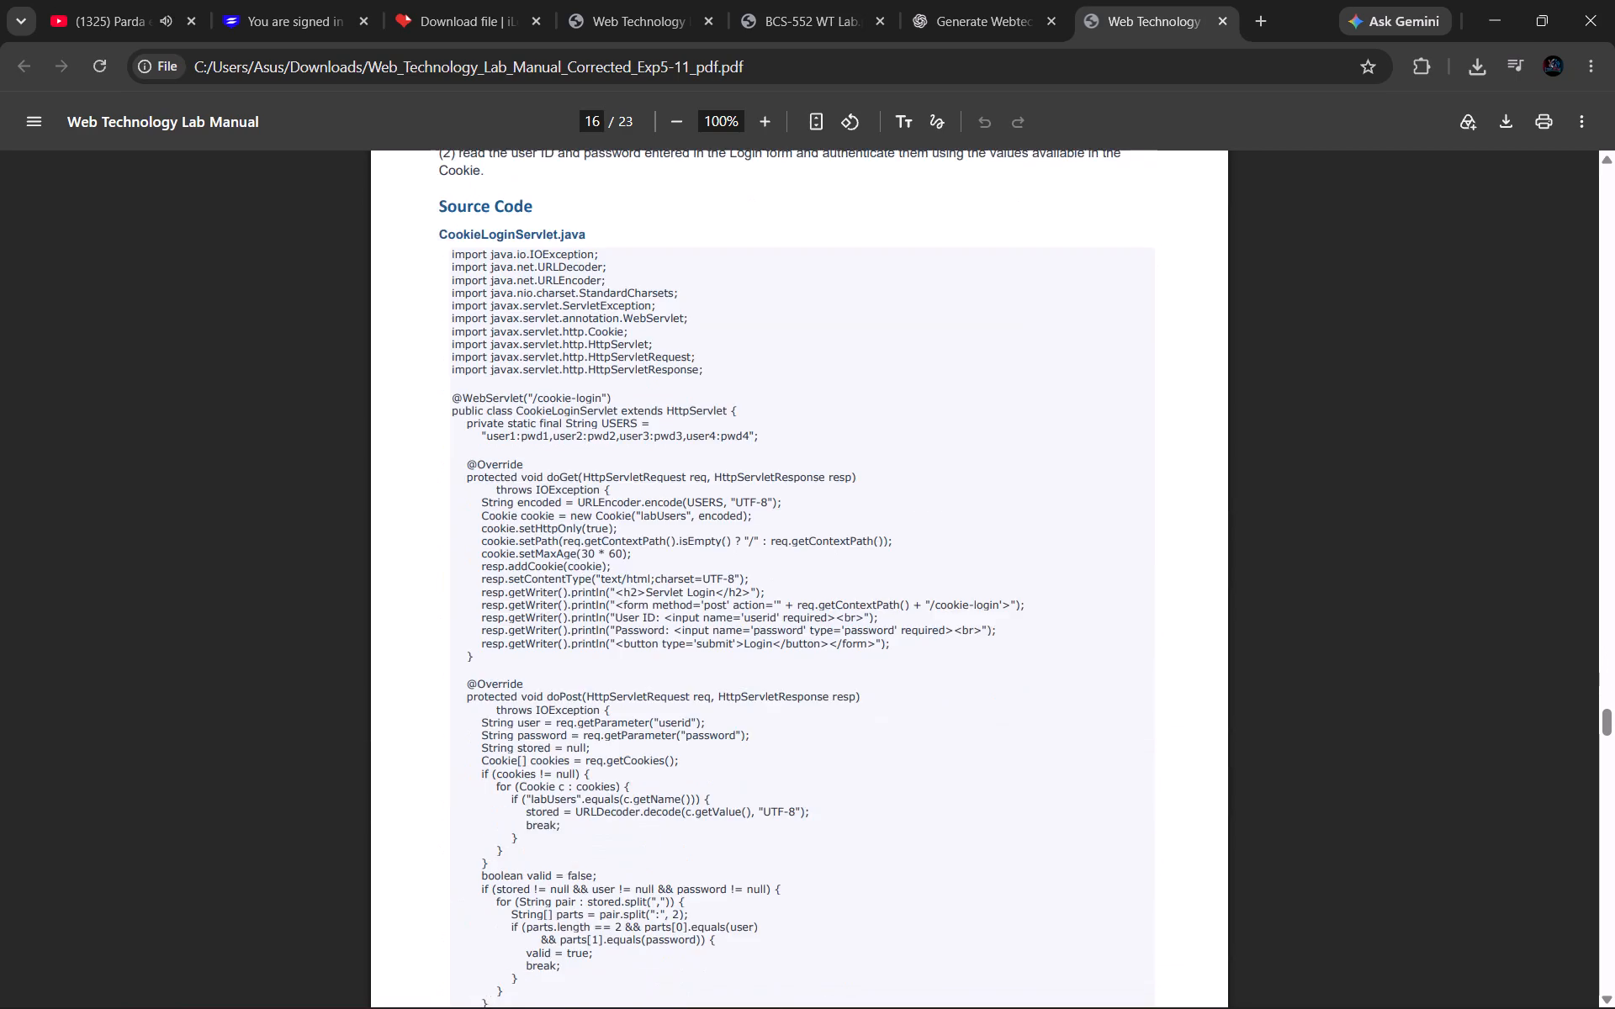
{"action": "scroll", "coordinate": [854, 398], "scroll_direction": "down", "scroll_amount": 20}
{"action": "scroll", "coordinate": [854, 398], "scroll_direction": "down", "scroll_amount": 9}
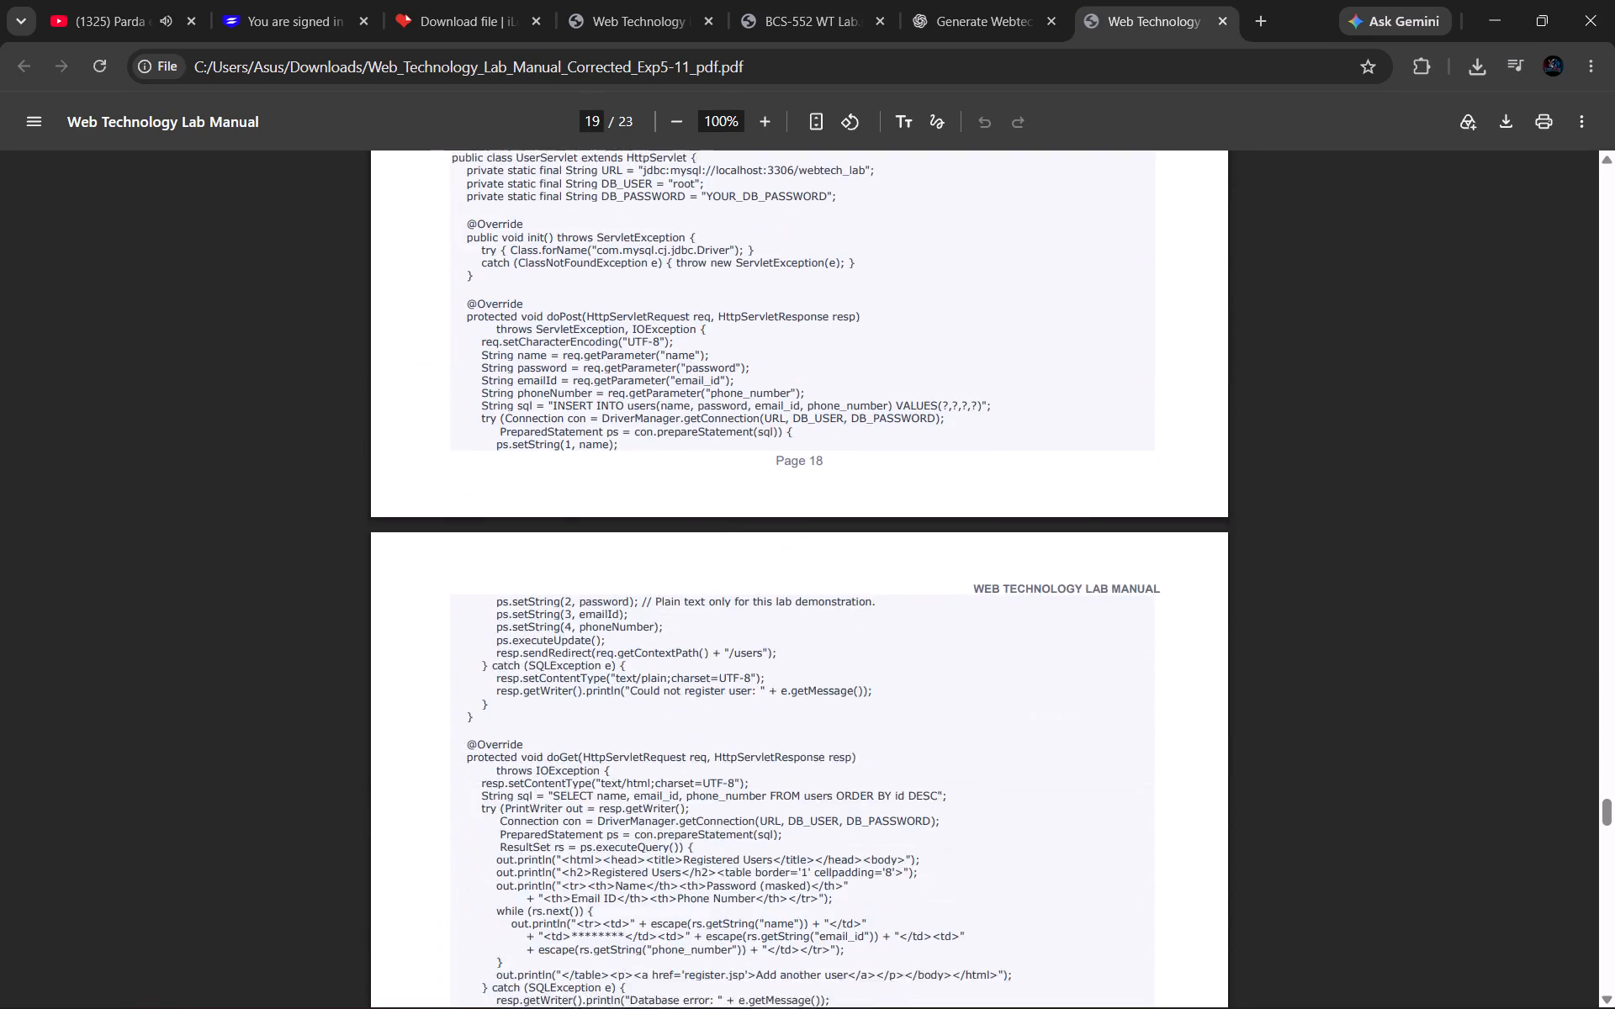
{"action": "scroll", "coordinate": [854, 398], "scroll_direction": "down", "scroll_amount": 17}
{"action": "scroll", "coordinate": [854, 398], "scroll_direction": "down", "scroll_amount": 6}
{"action": "scroll", "coordinate": [854, 398], "scroll_direction": "up", "scroll_amount": 3}
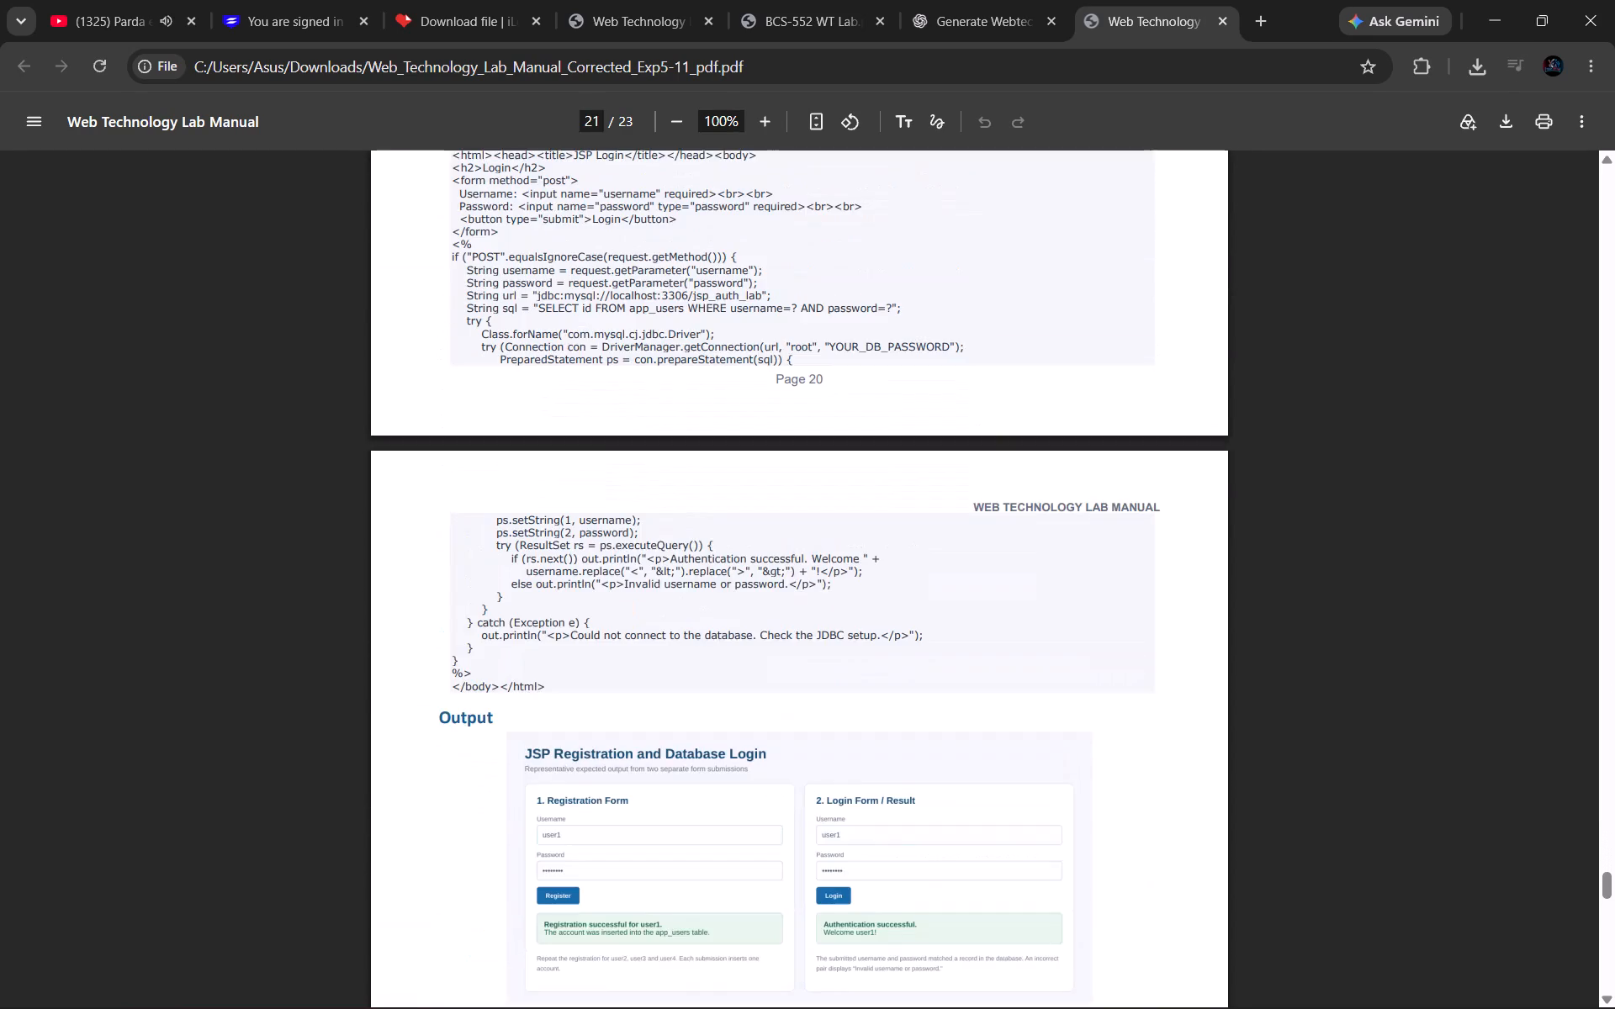
Look back through the exported PDF from the JSP login experiment to the Contents page and its setup notes.
{"action": "scroll", "coordinate": [1016, 399], "scroll_direction": "up", "scroll_amount": 20}
{"action": "scroll", "coordinate": [1016, 399], "scroll_direction": "up", "scroll_amount": 20}
{"action": "scroll", "coordinate": [1016, 399], "scroll_direction": "up", "scroll_amount": 4}
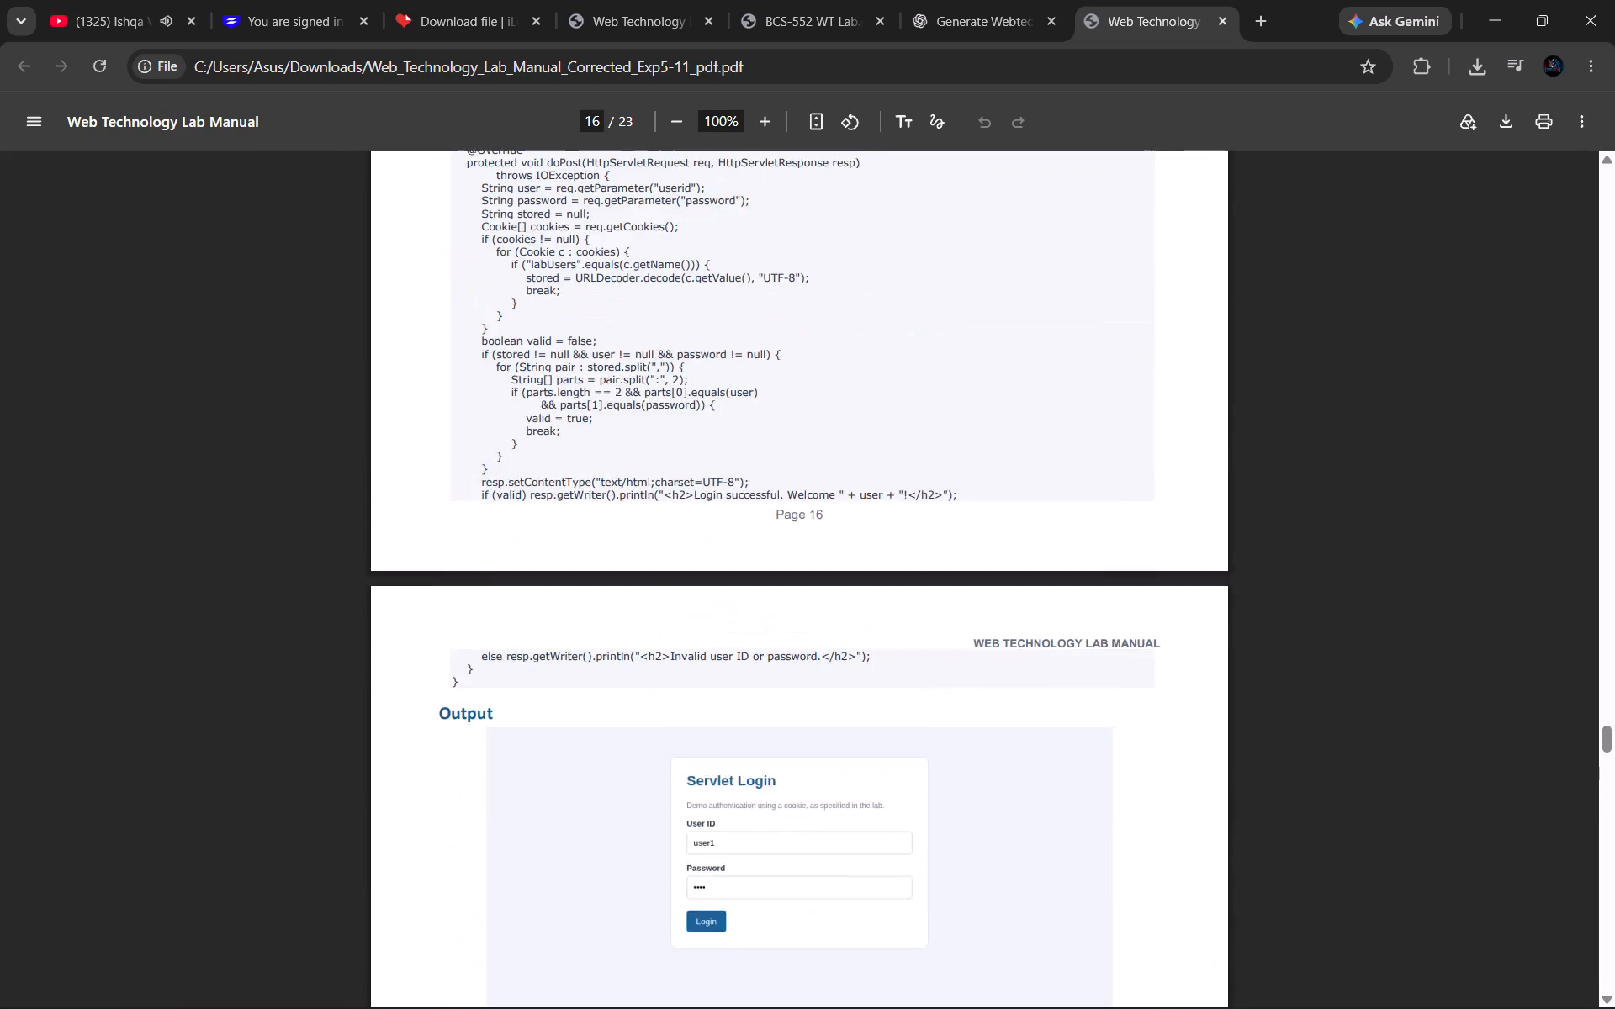
{"action": "scroll", "coordinate": [1016, 406], "scroll_direction": "up", "scroll_amount": 3}
{"action": "scroll", "coordinate": [1016, 406], "scroll_direction": "up", "scroll_amount": 20}
{"action": "scroll", "coordinate": [1016, 406], "scroll_direction": "up", "scroll_amount": 12}
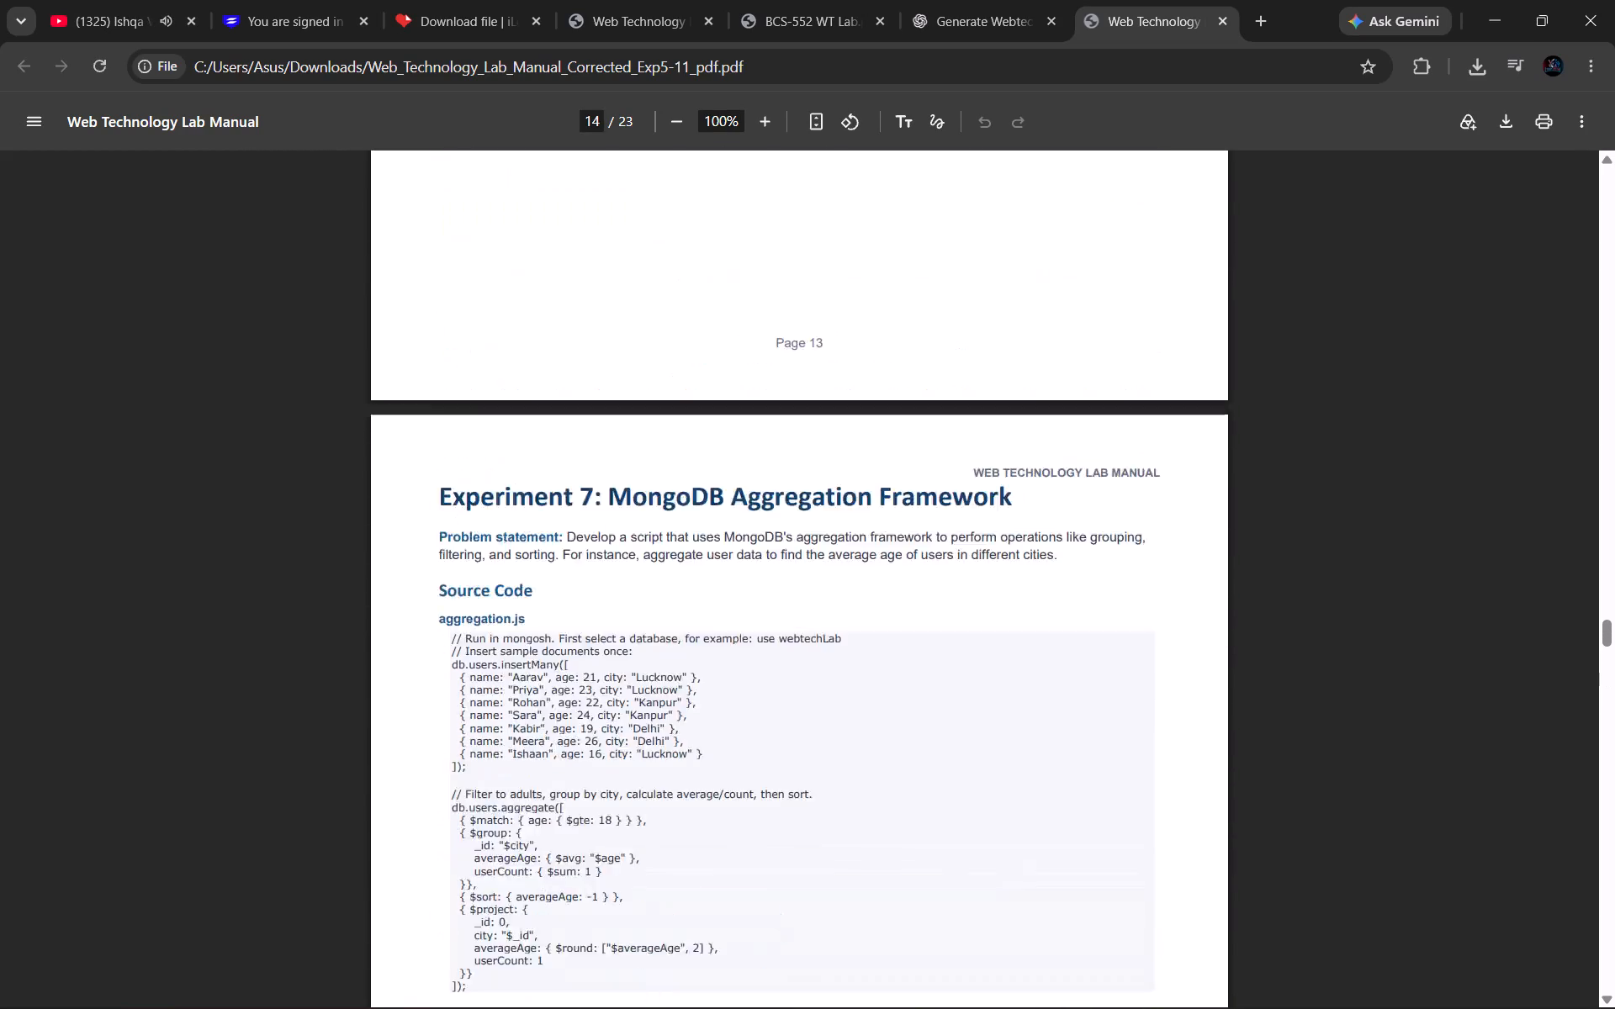
{"action": "scroll", "coordinate": [1018, 399], "scroll_direction": "up", "scroll_amount": 14}
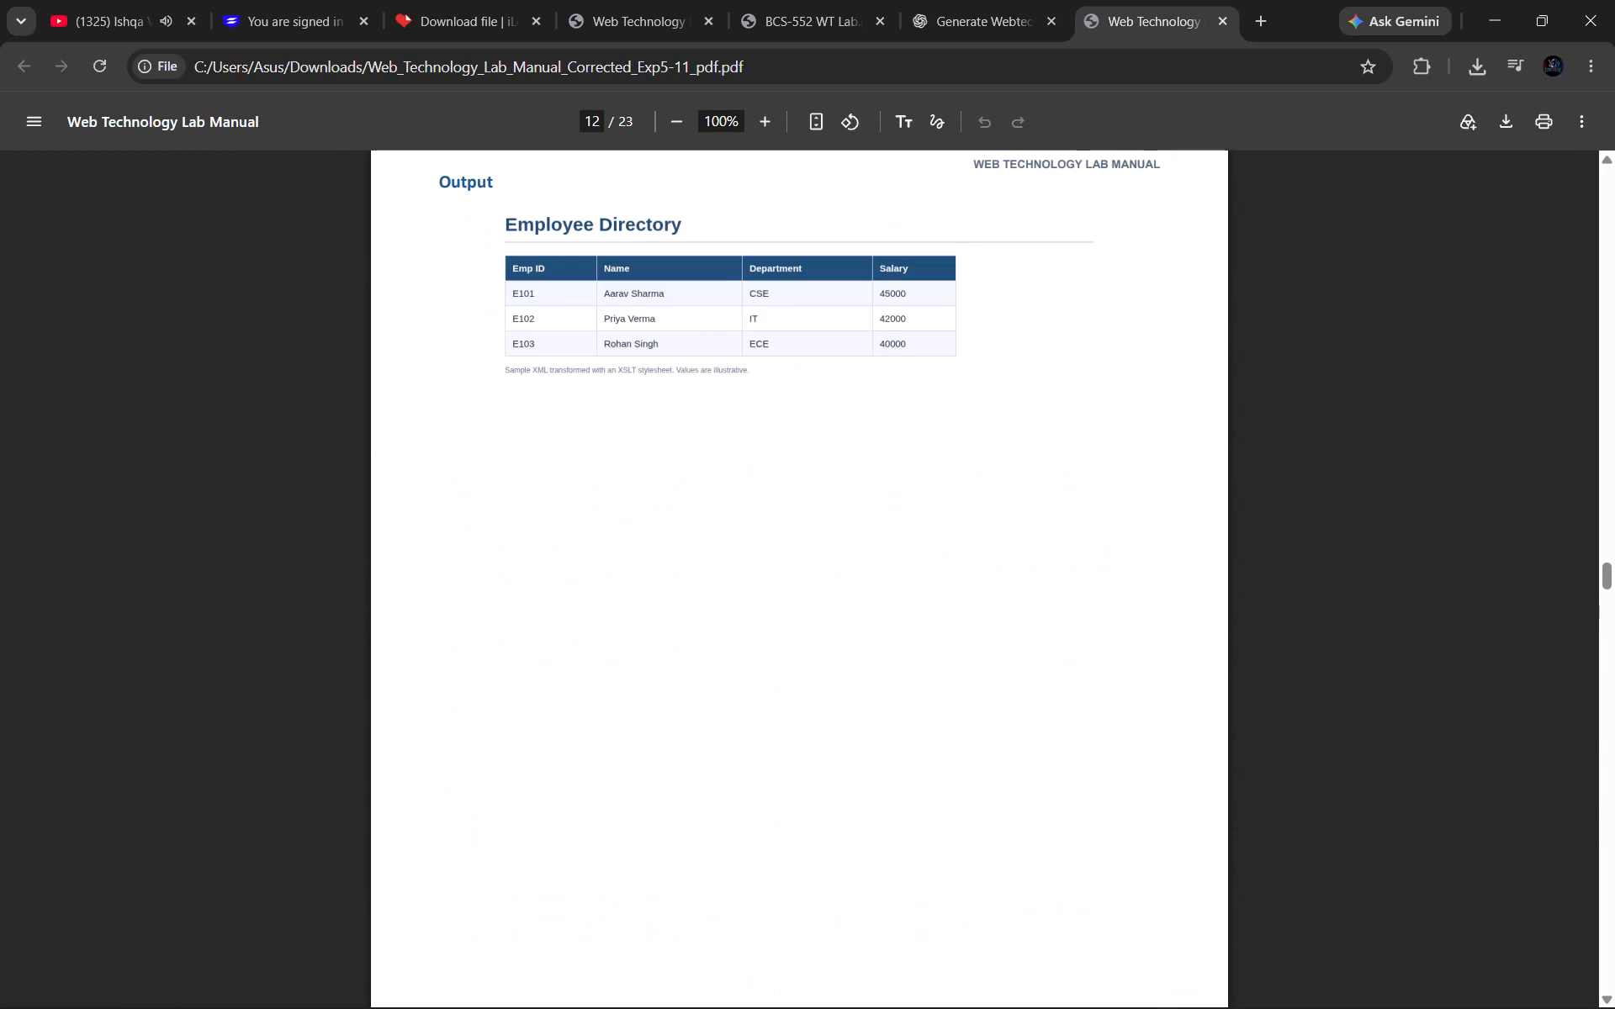
{"action": "scroll", "coordinate": [1020, 394], "scroll_direction": "up", "scroll_amount": 18}
{"action": "scroll", "coordinate": [1020, 395], "scroll_direction": "up", "scroll_amount": 4}
{"action": "scroll", "coordinate": [1020, 394], "scroll_direction": "up", "scroll_amount": 20}
{"action": "scroll", "coordinate": [1020, 394], "scroll_direction": "up", "scroll_amount": 3}
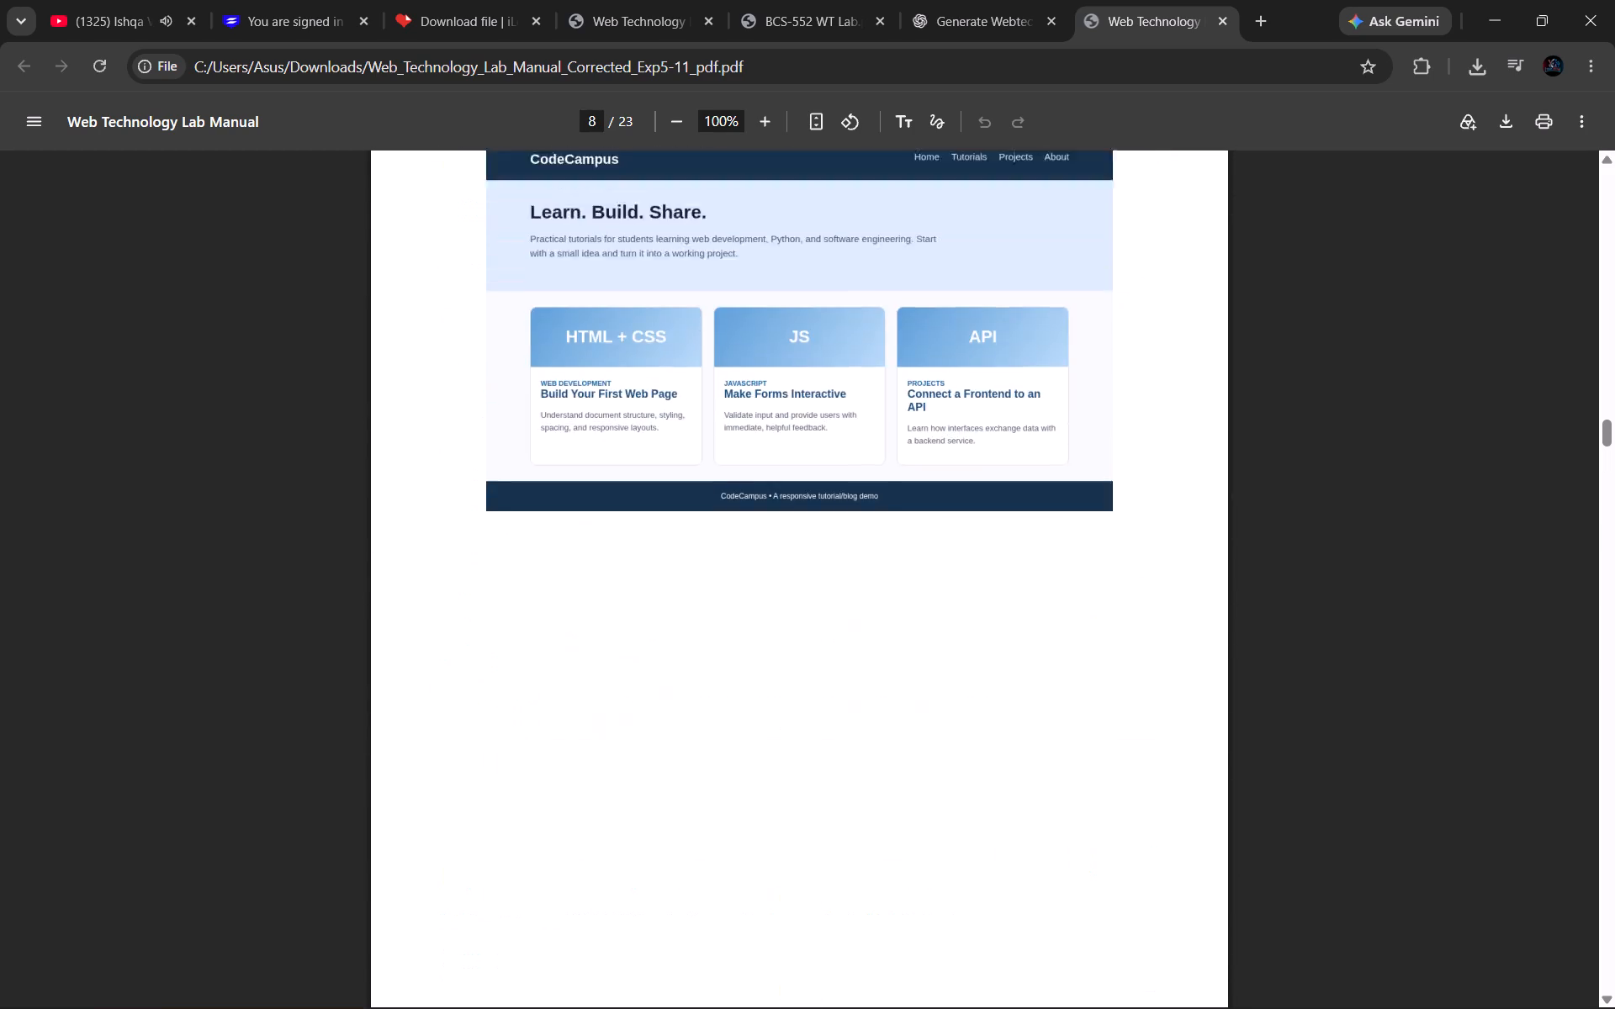
{"action": "scroll", "coordinate": [1019, 400], "scroll_direction": "up", "scroll_amount": 11}
{"action": "scroll", "coordinate": [1016, 404], "scroll_direction": "up", "scroll_amount": 17}
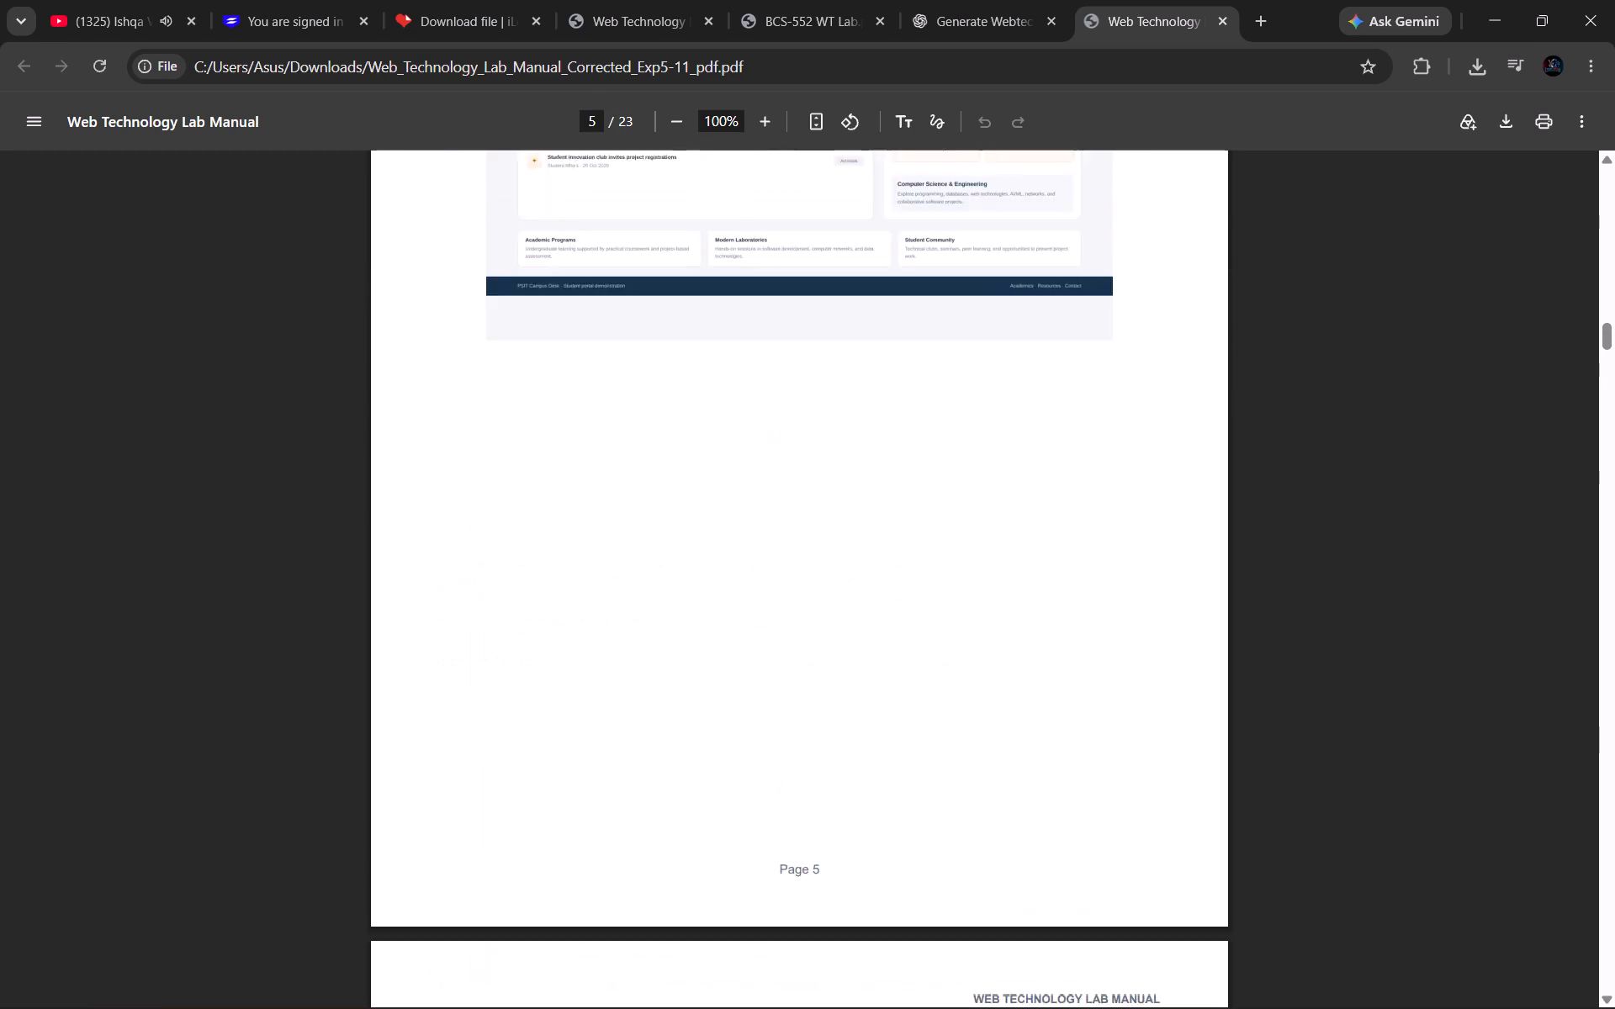
{"action": "scroll", "coordinate": [1016, 407], "scroll_direction": "up", "scroll_amount": 20}
{"action": "scroll", "coordinate": [1016, 407], "scroll_direction": "up", "scroll_amount": 11}
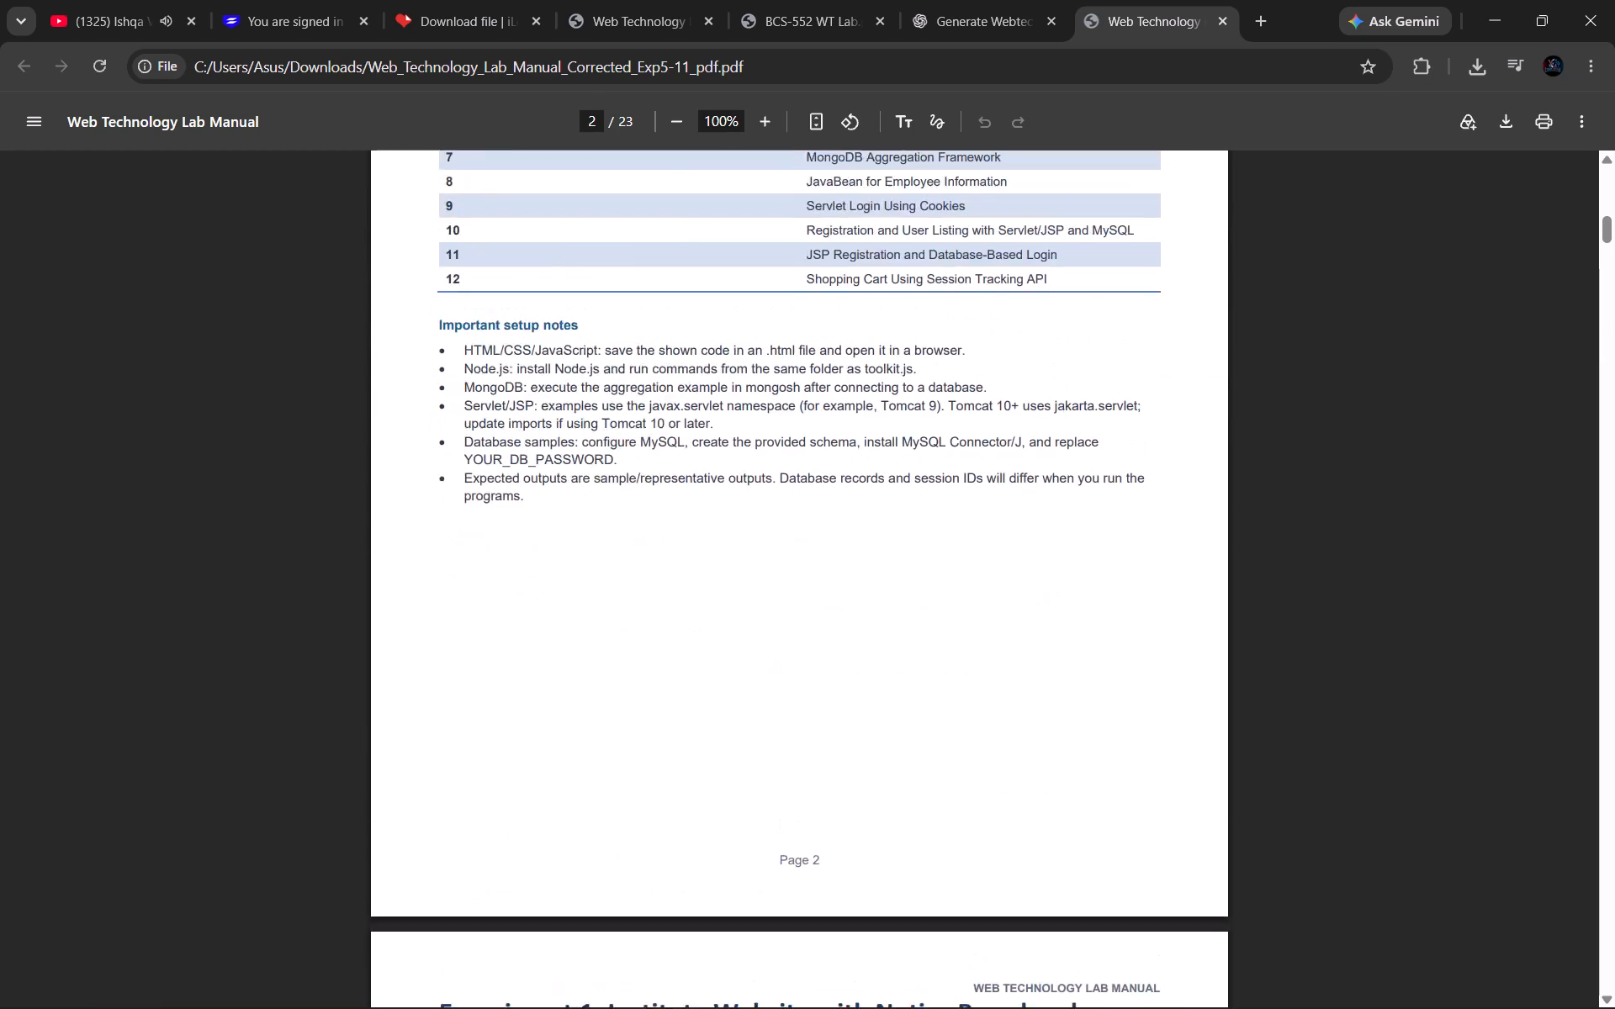
{"action": "scroll", "coordinate": [1016, 411], "scroll_direction": "up", "scroll_amount": 16}
Recheck the output headings and page layout in the exported PDF from Experiment 1 to the Registered Users output on page 19.
{"action": "scroll", "coordinate": [893, 449], "scroll_direction": "down", "scroll_amount": 20}
{"action": "scroll", "coordinate": [893, 449], "scroll_direction": "down", "scroll_amount": 18}
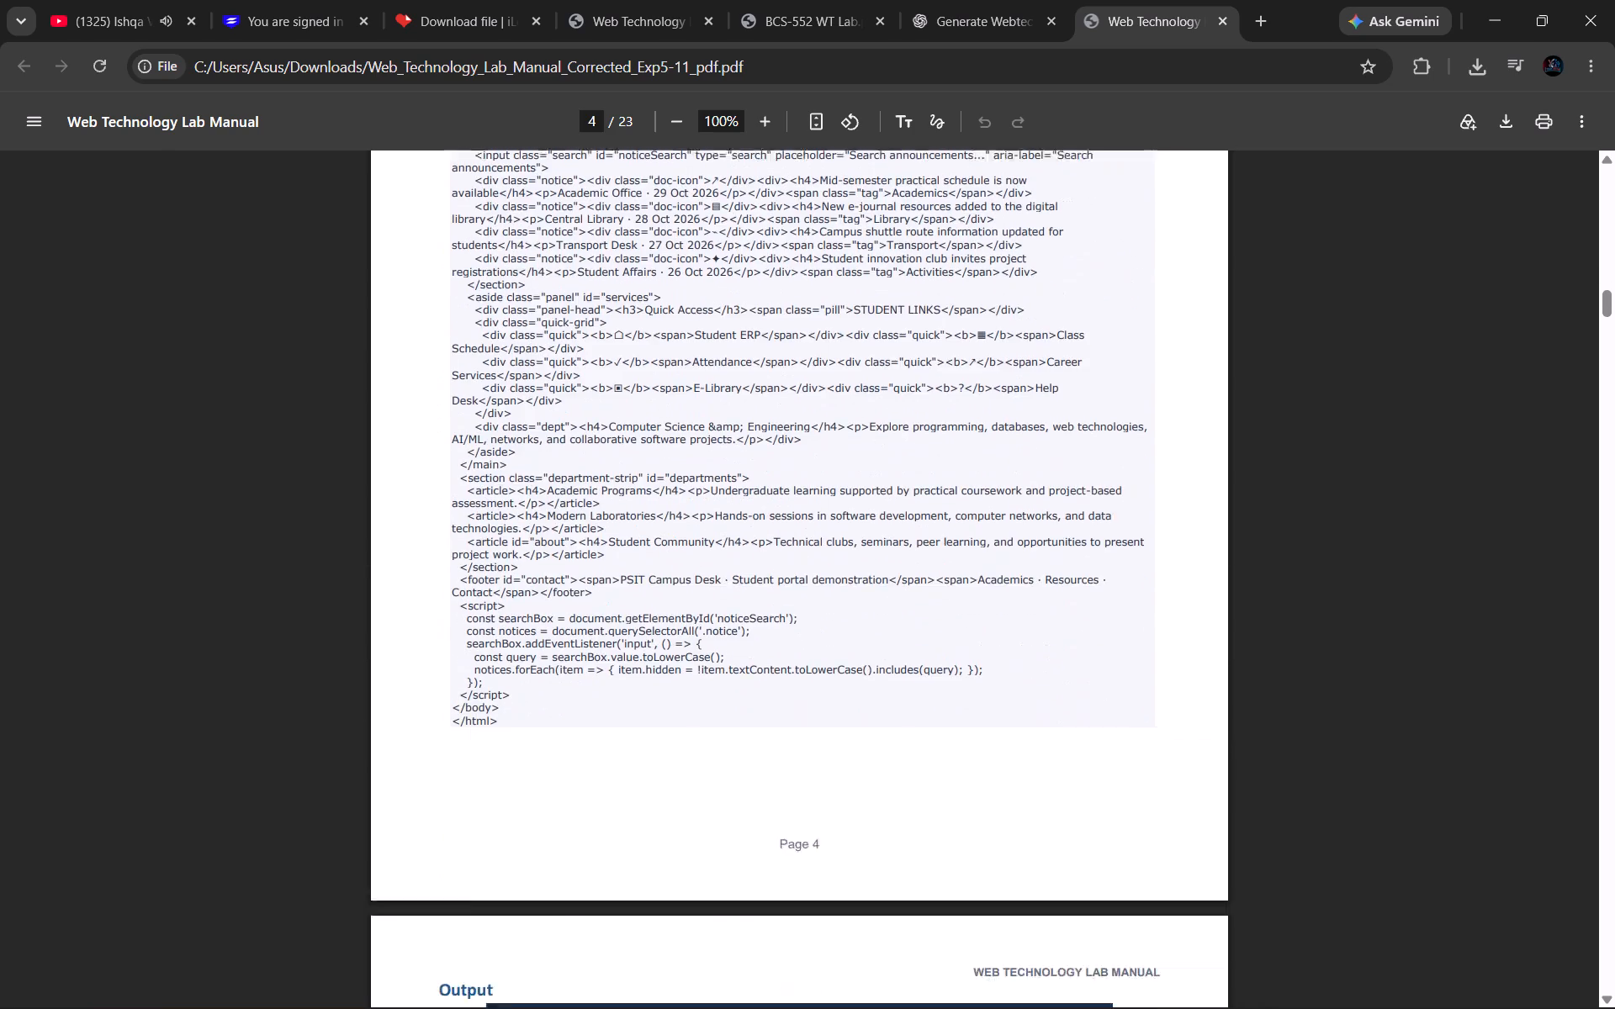
{"action": "scroll", "coordinate": [893, 450], "scroll_direction": "down", "scroll_amount": 19}
{"action": "scroll", "coordinate": [893, 450], "scroll_direction": "down", "scroll_amount": 5}
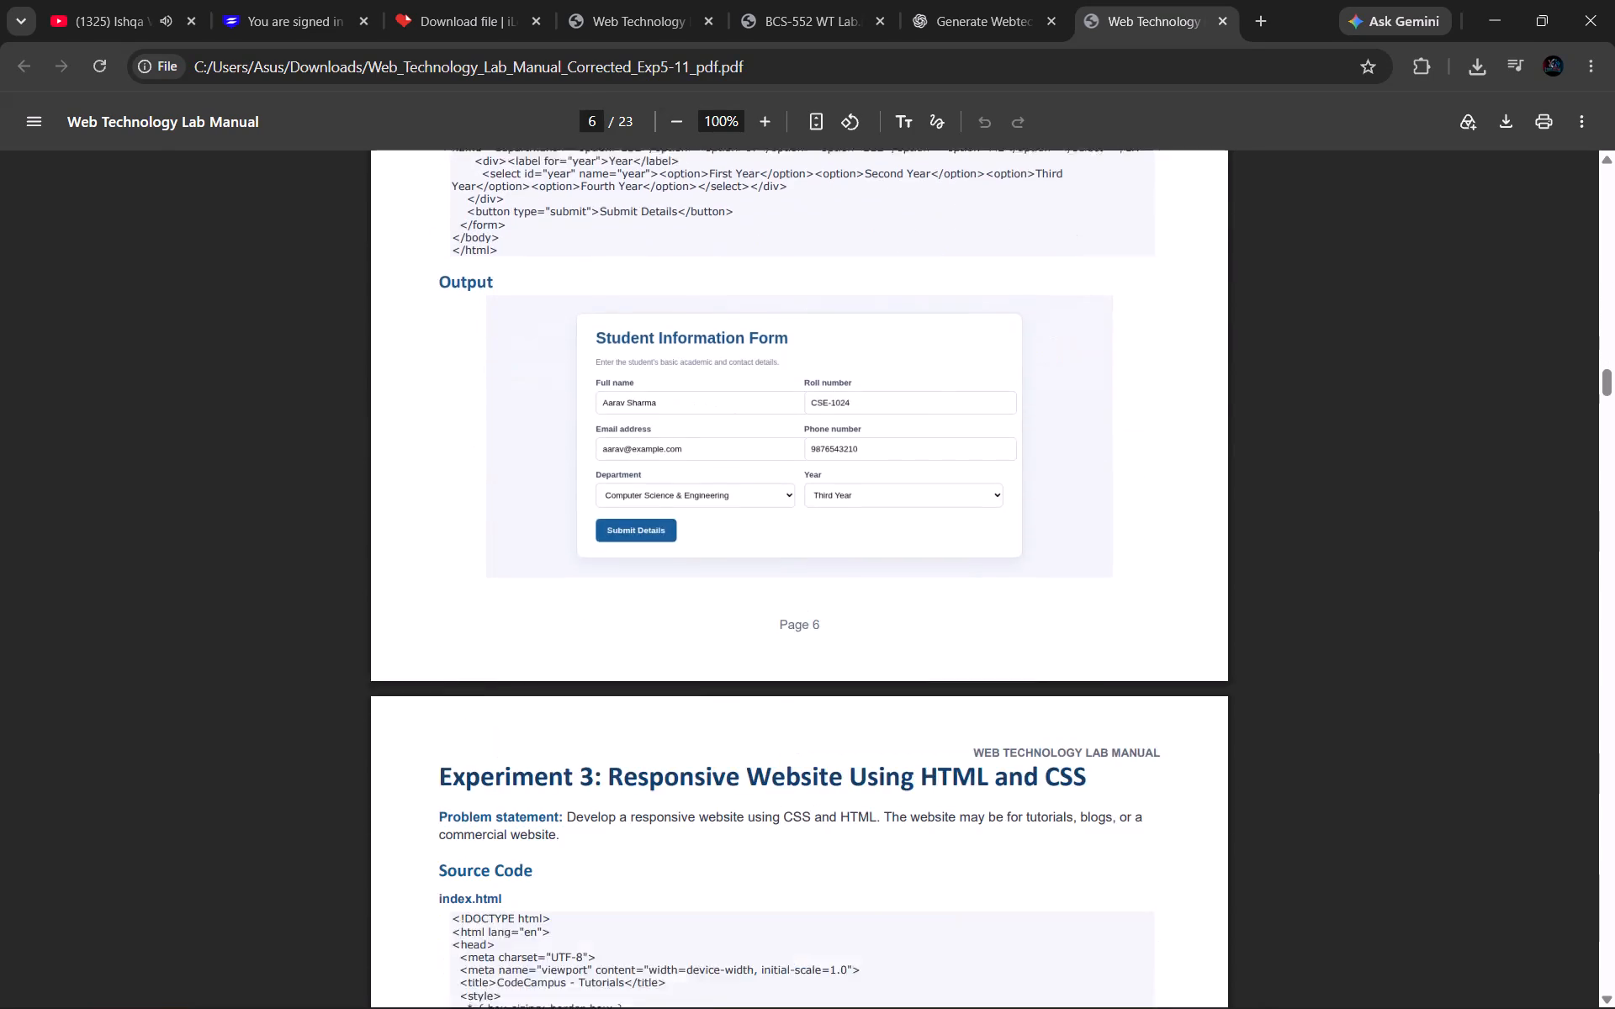
{"action": "scroll", "coordinate": [893, 450], "scroll_direction": "down", "scroll_amount": 20}
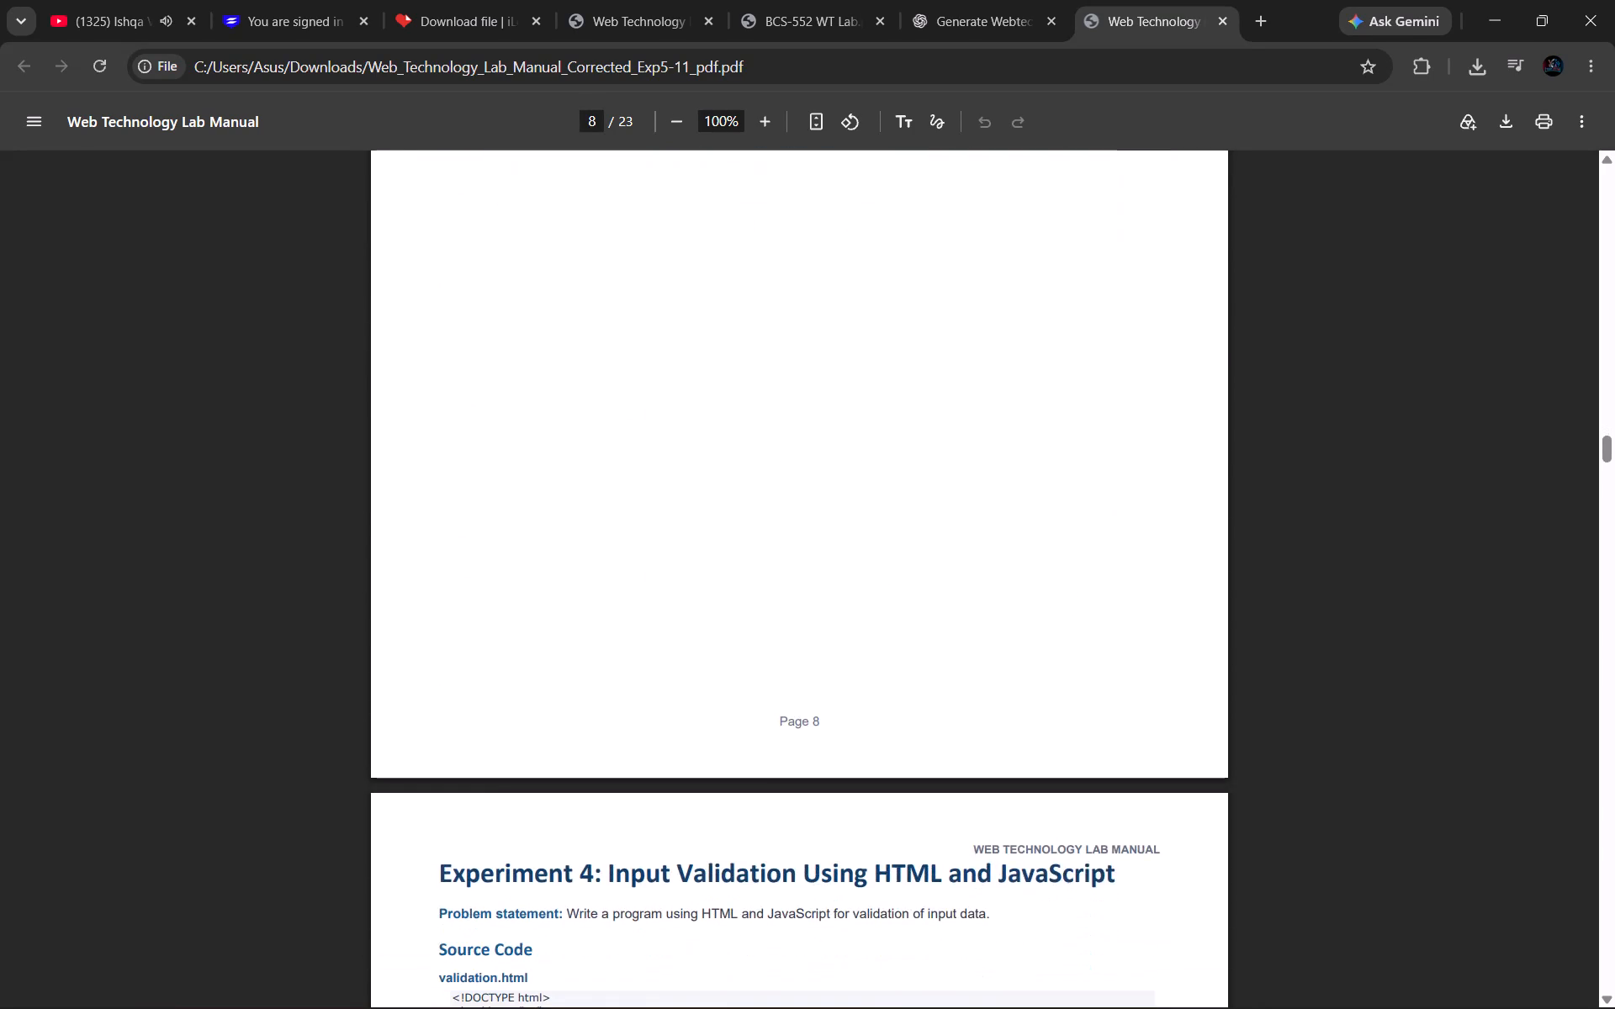
{"action": "scroll", "coordinate": [893, 450], "scroll_direction": "down", "scroll_amount": 18}
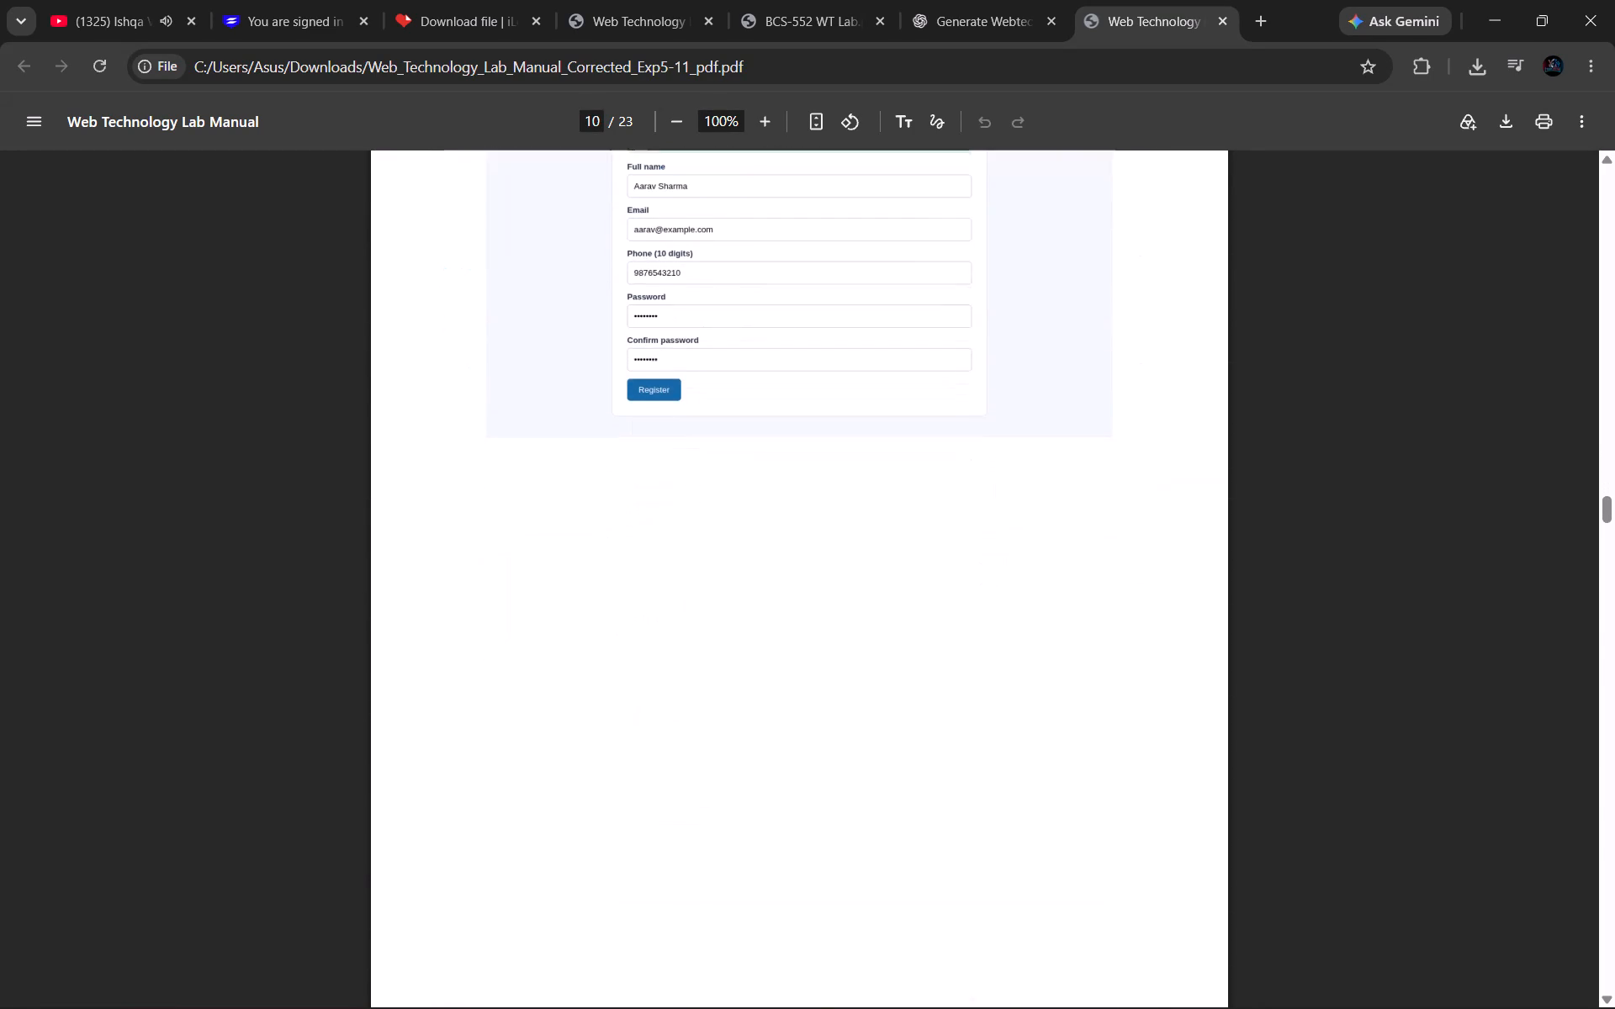
{"action": "scroll", "coordinate": [893, 450], "scroll_direction": "down", "scroll_amount": 18}
{"action": "scroll", "coordinate": [893, 450], "scroll_direction": "down", "scroll_amount": 19}
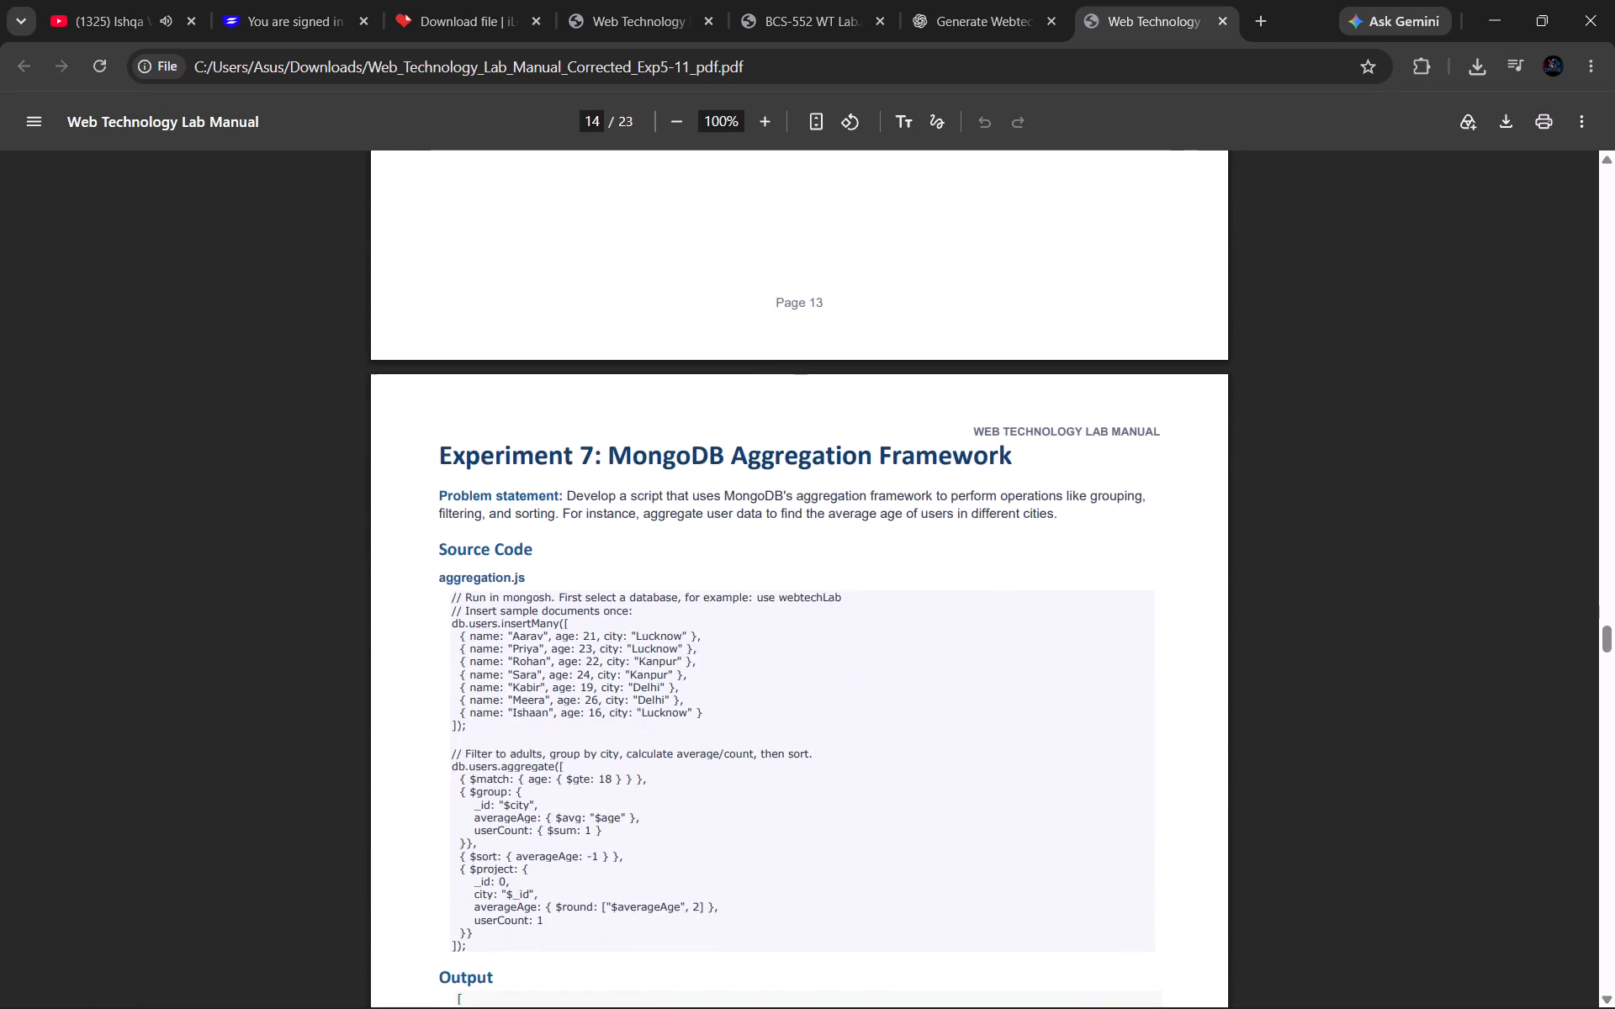
{"action": "scroll", "coordinate": [893, 450], "scroll_direction": "down", "scroll_amount": 17}
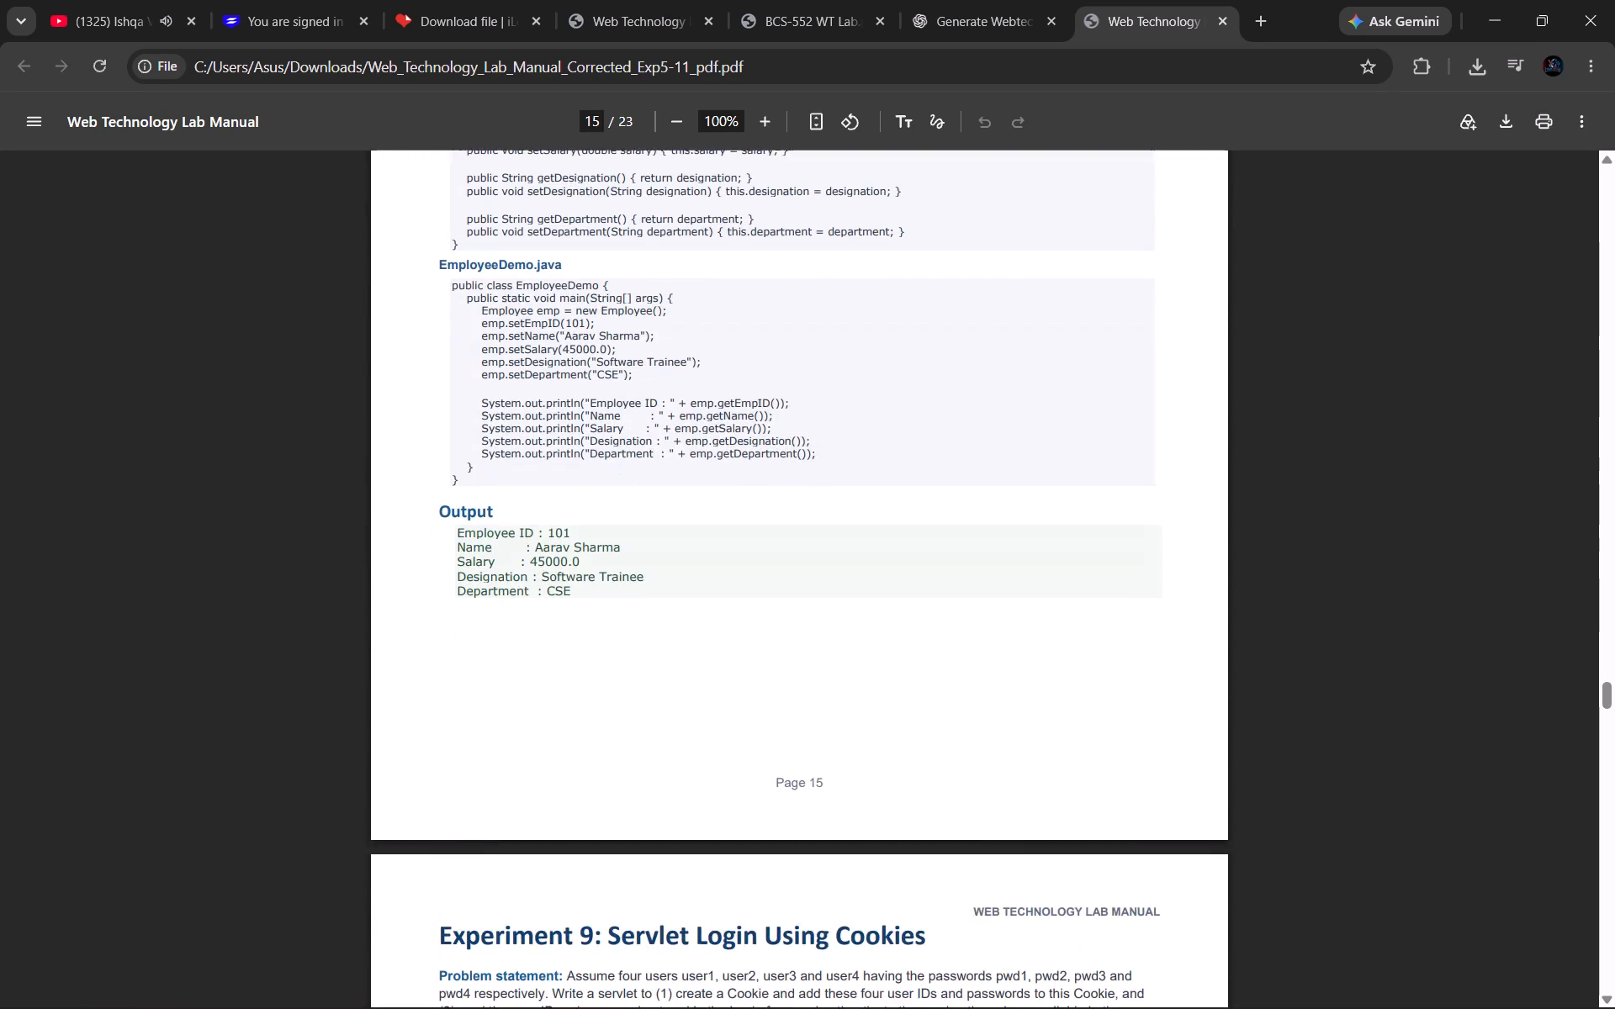
{"action": "scroll", "coordinate": [893, 450], "scroll_direction": "down", "scroll_amount": 9}
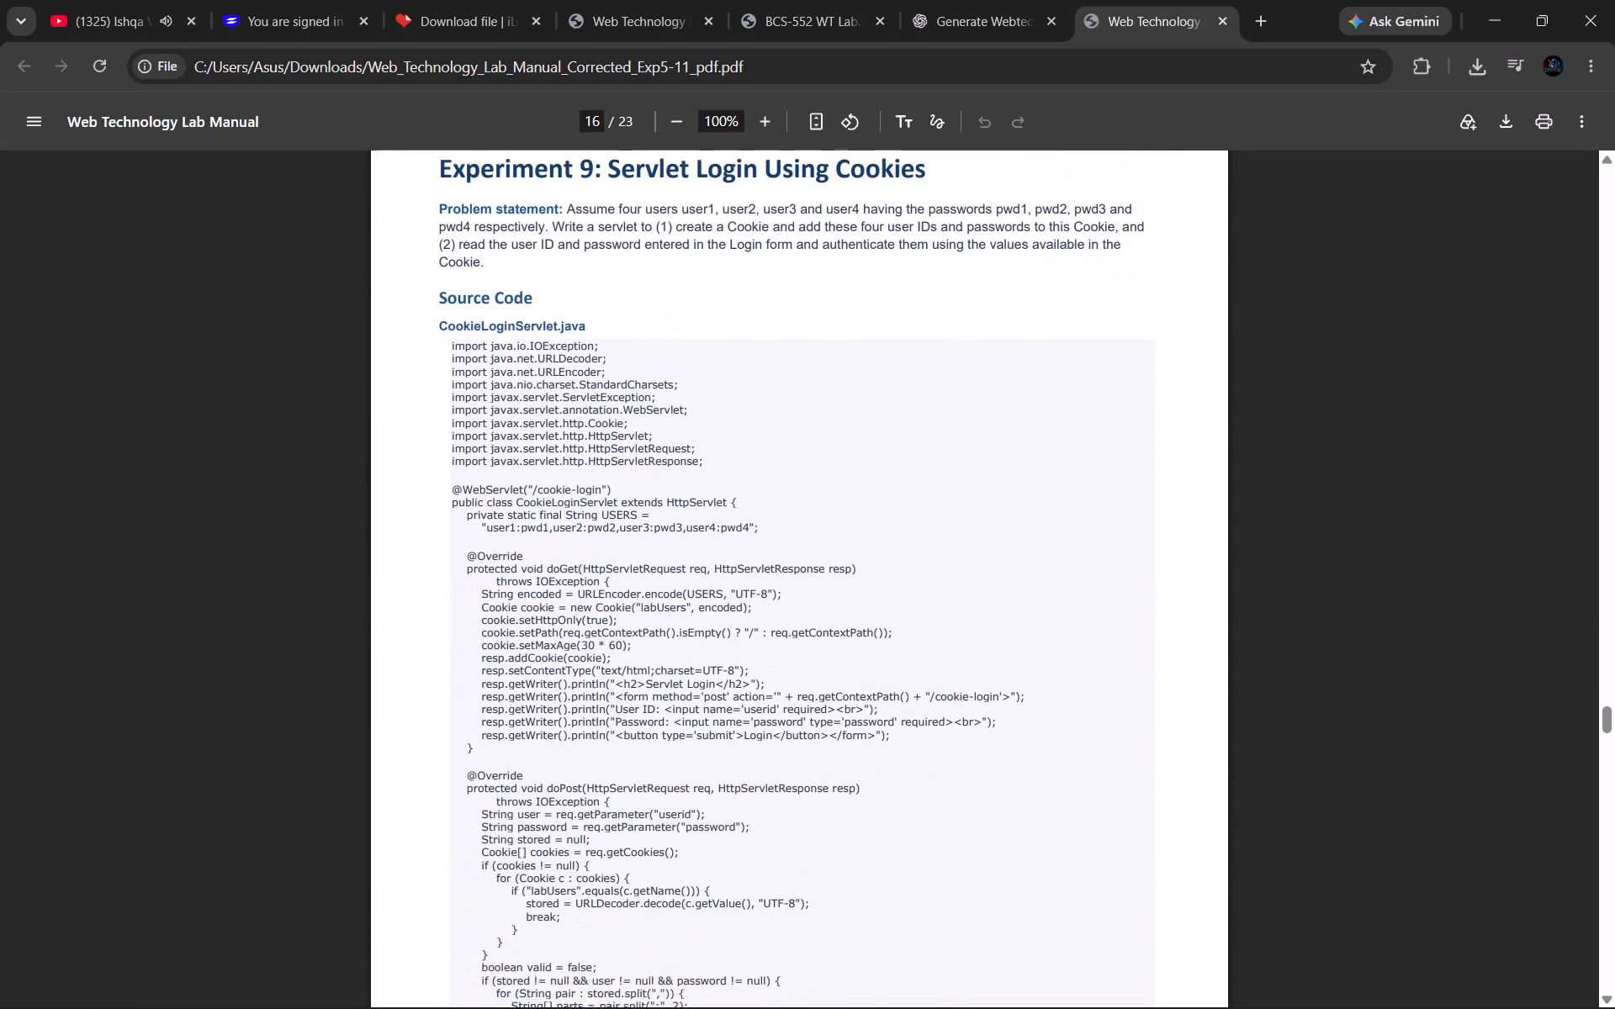
{"action": "scroll", "coordinate": [893, 450], "scroll_direction": "down", "scroll_amount": 13}
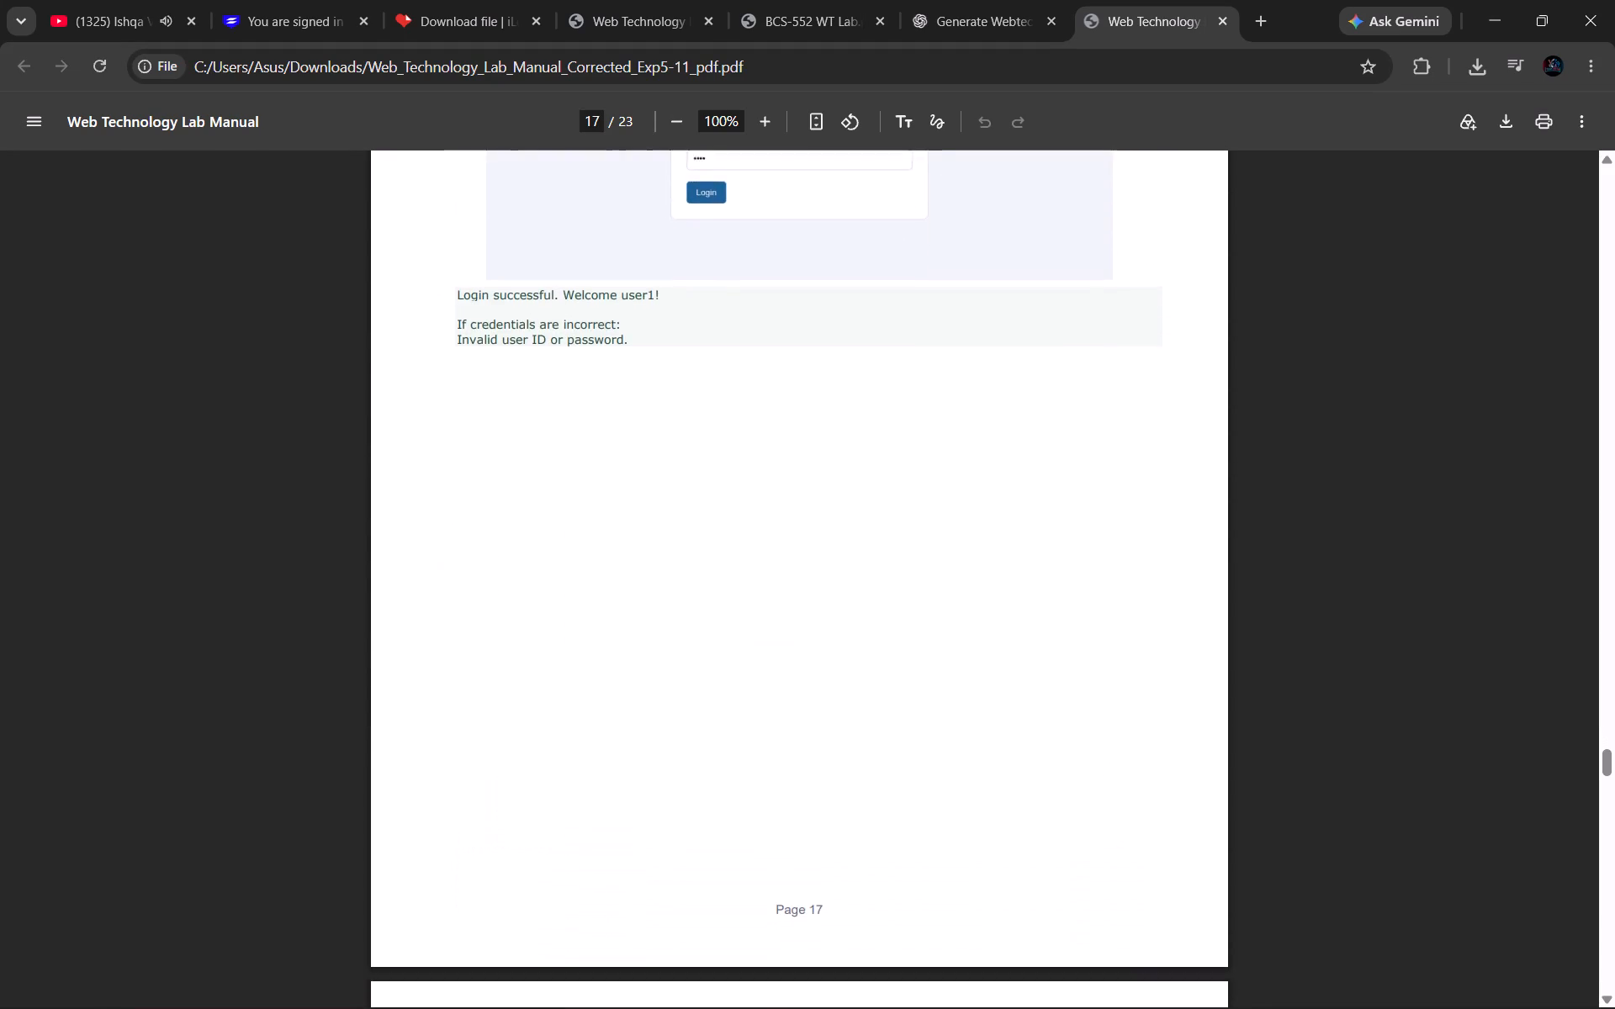
{"action": "scroll", "coordinate": [893, 450], "scroll_direction": "down", "scroll_amount": 19}
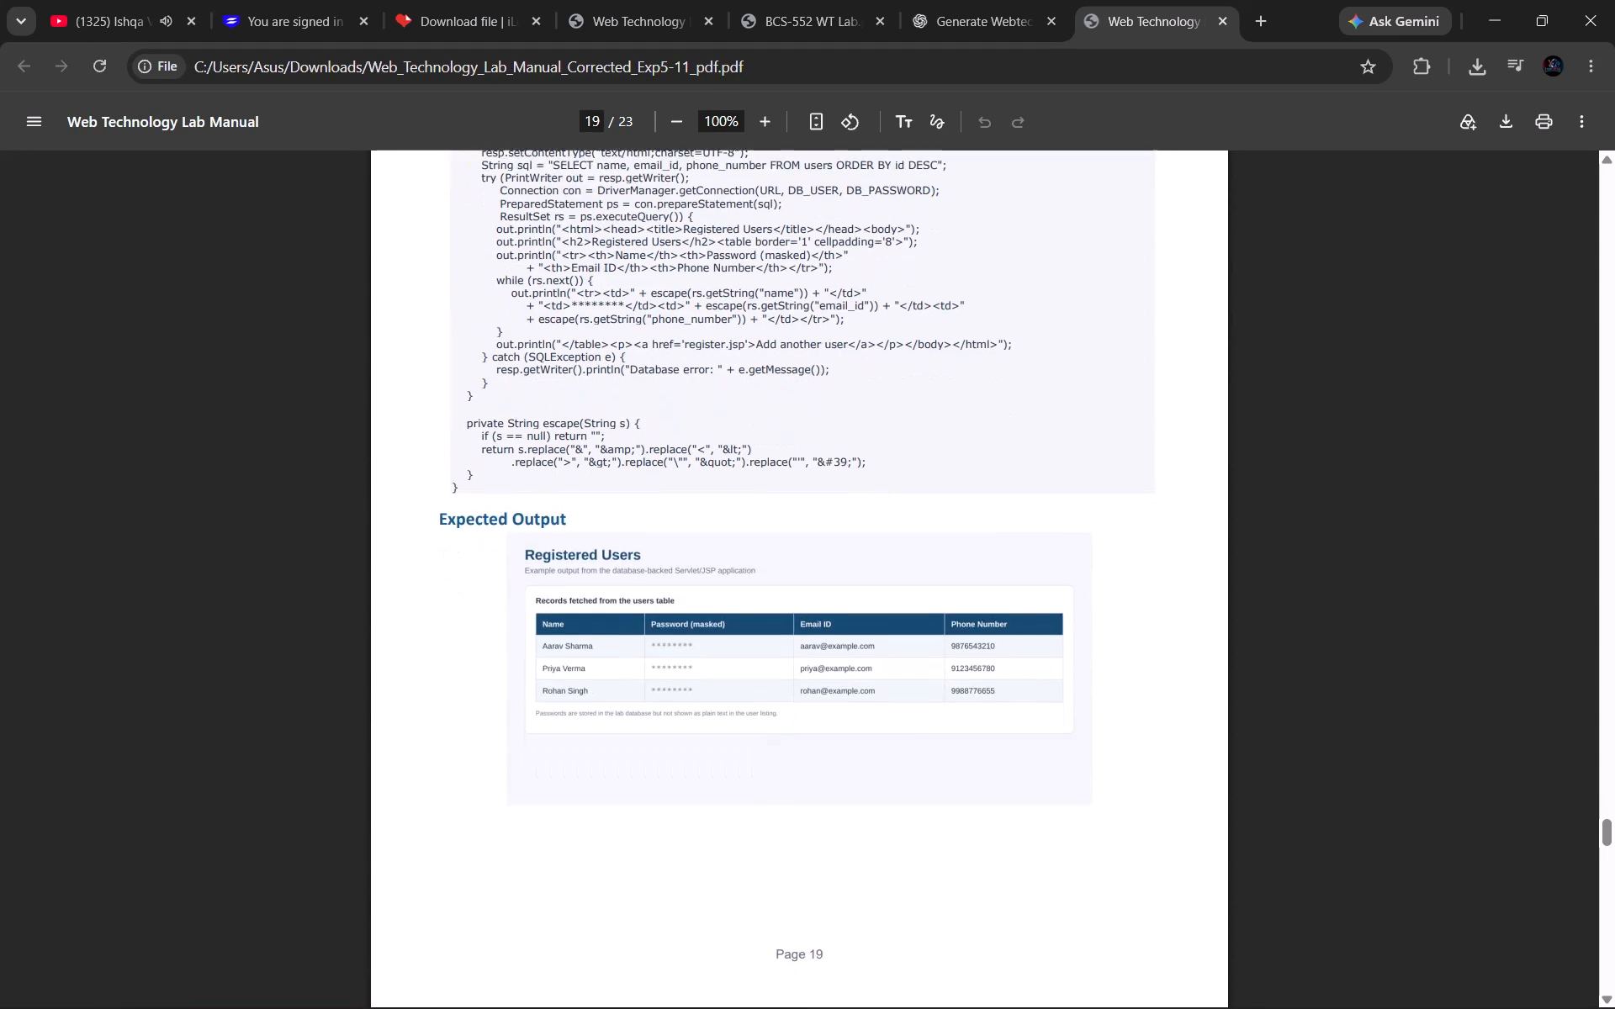
Examine the exported PDF's remaining pages from the Registered Users output on page 19 through the Experiment 12 shopping cart output.
{"action": "scroll", "coordinate": [893, 450], "scroll_direction": "down", "scroll_amount": 15}
{"action": "scroll", "coordinate": [893, 450], "scroll_direction": "down", "scroll_amount": 8}
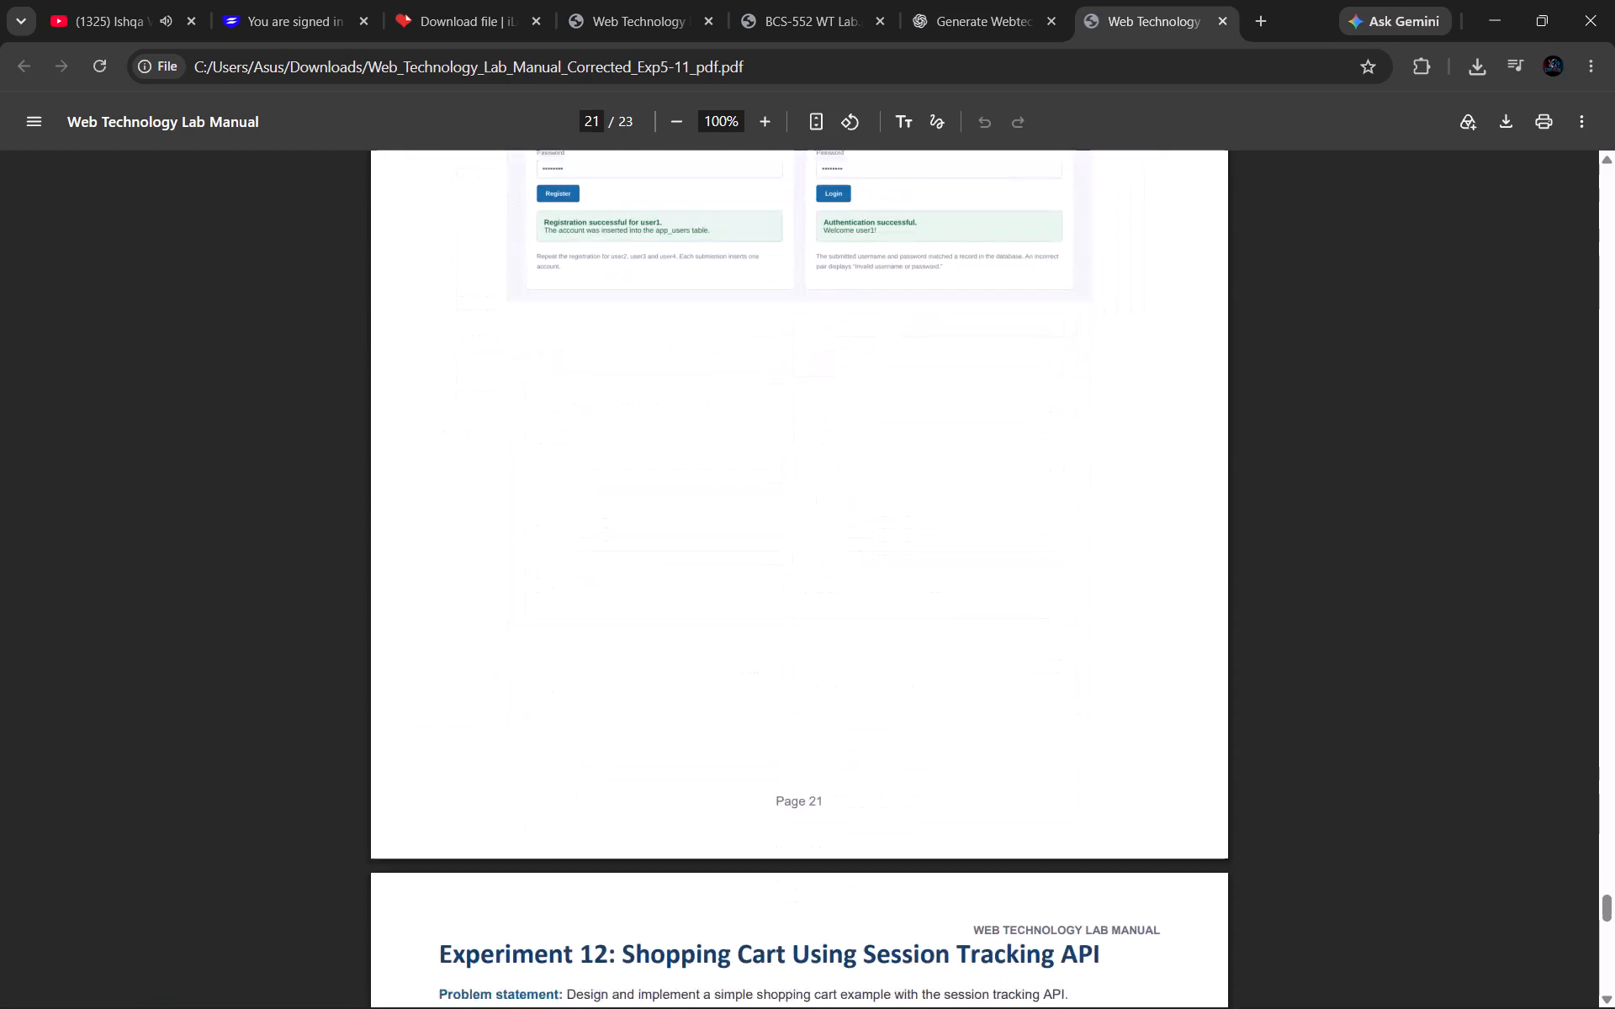
{"action": "scroll", "coordinate": [893, 450], "scroll_direction": "down", "scroll_amount": 14}
{"action": "scroll", "coordinate": [893, 450], "scroll_direction": "down", "scroll_amount": 7}
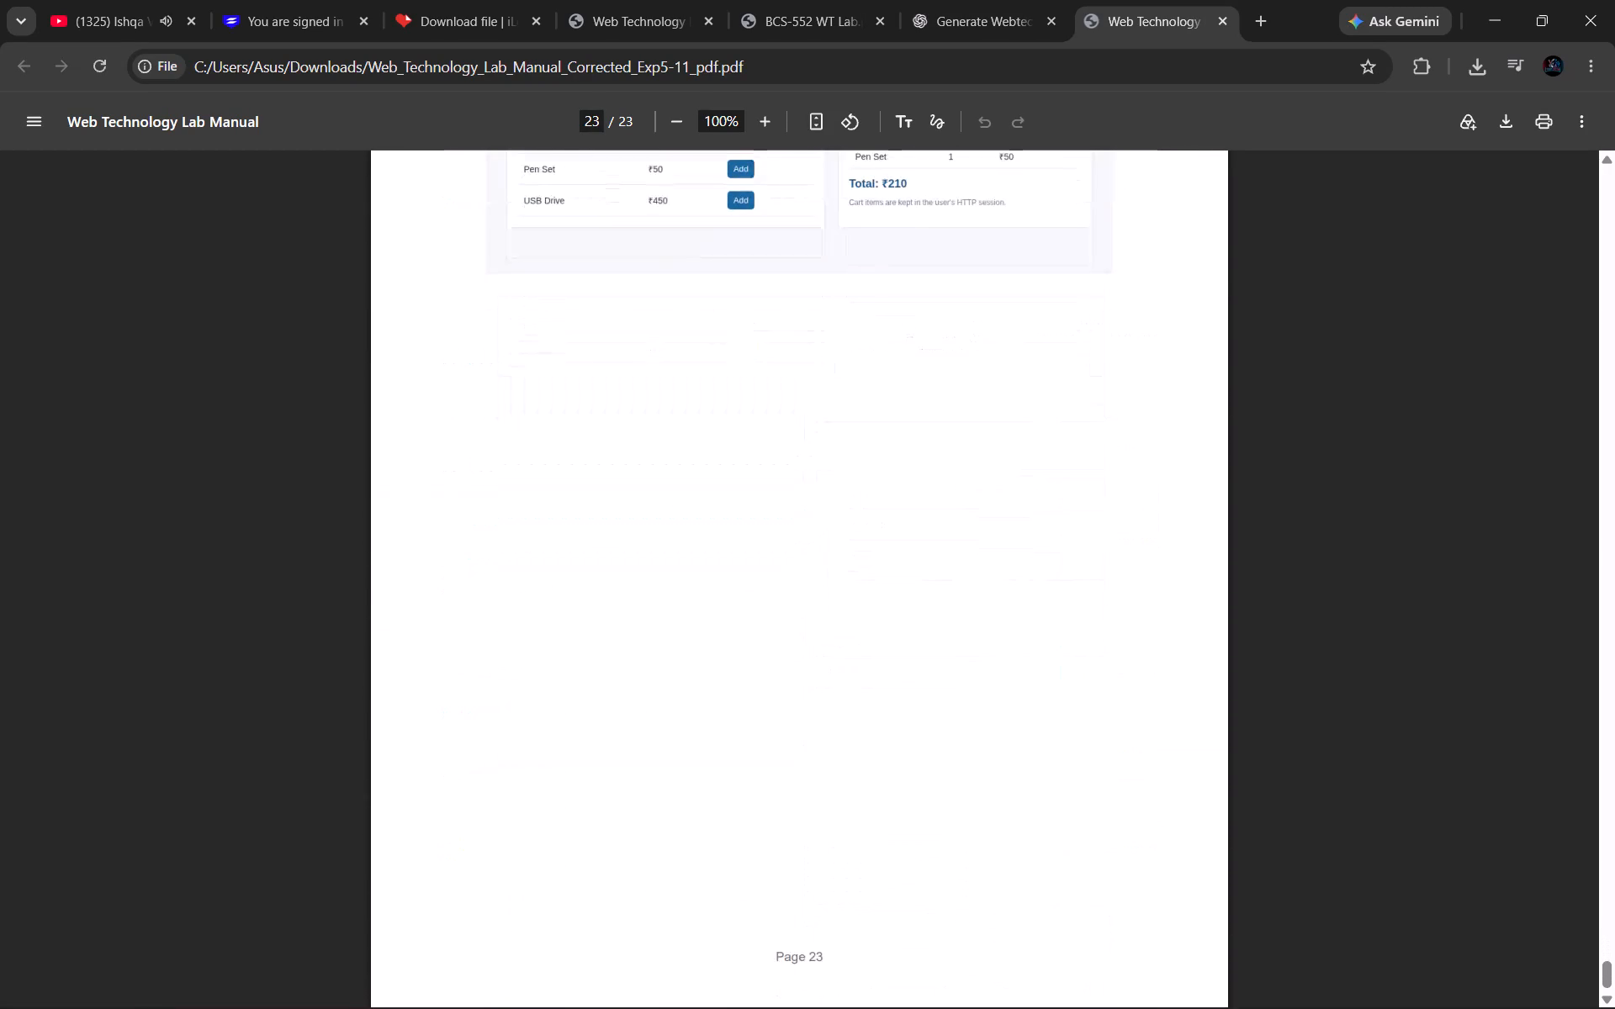
{"action": "scroll", "coordinate": [893, 450], "scroll_direction": "down", "scroll_amount": 6}
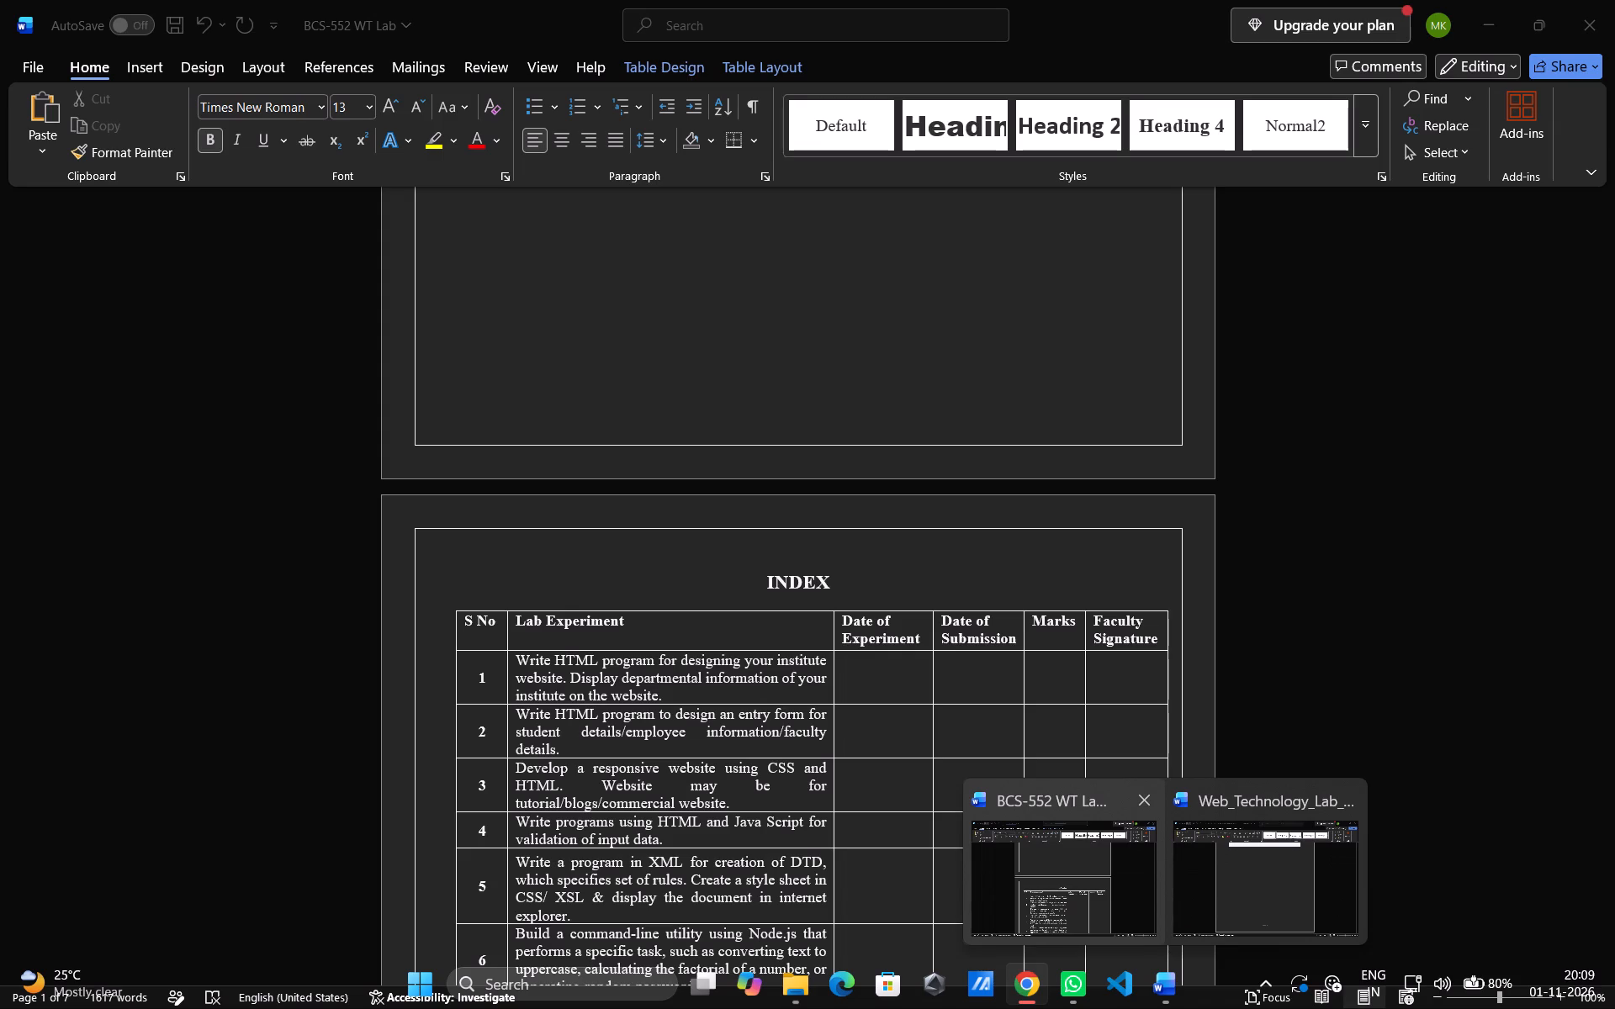
Switch to the corrected lab manual in Word and look back through its pages from the shopping cart output to Experiment 1.
{"action": "left_click", "coordinate": [1223, 870]}
{"action": "scroll", "coordinate": [1036, 582], "scroll_direction": "up", "scroll_amount": 6}
{"action": "scroll", "coordinate": [1035, 581], "scroll_direction": "down", "scroll_amount": 14}
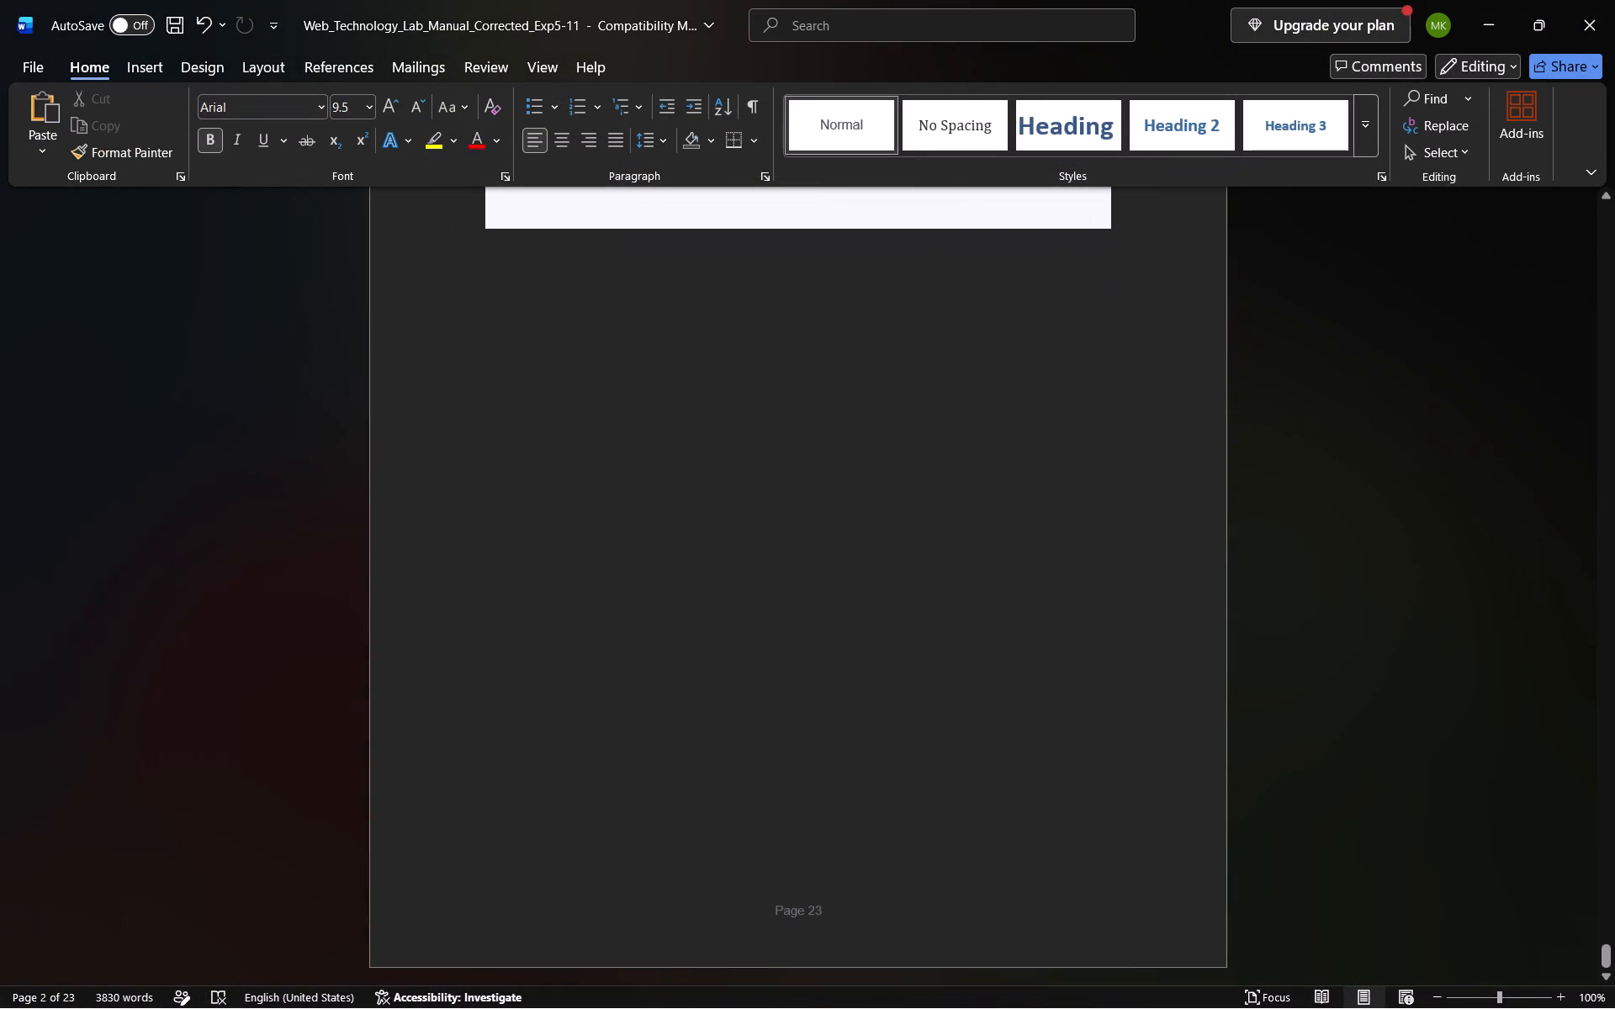
{"action": "scroll", "coordinate": [1035, 581], "scroll_direction": "up", "scroll_amount": 20}
{"action": "scroll", "coordinate": [1035, 581], "scroll_direction": "up", "scroll_amount": 15}
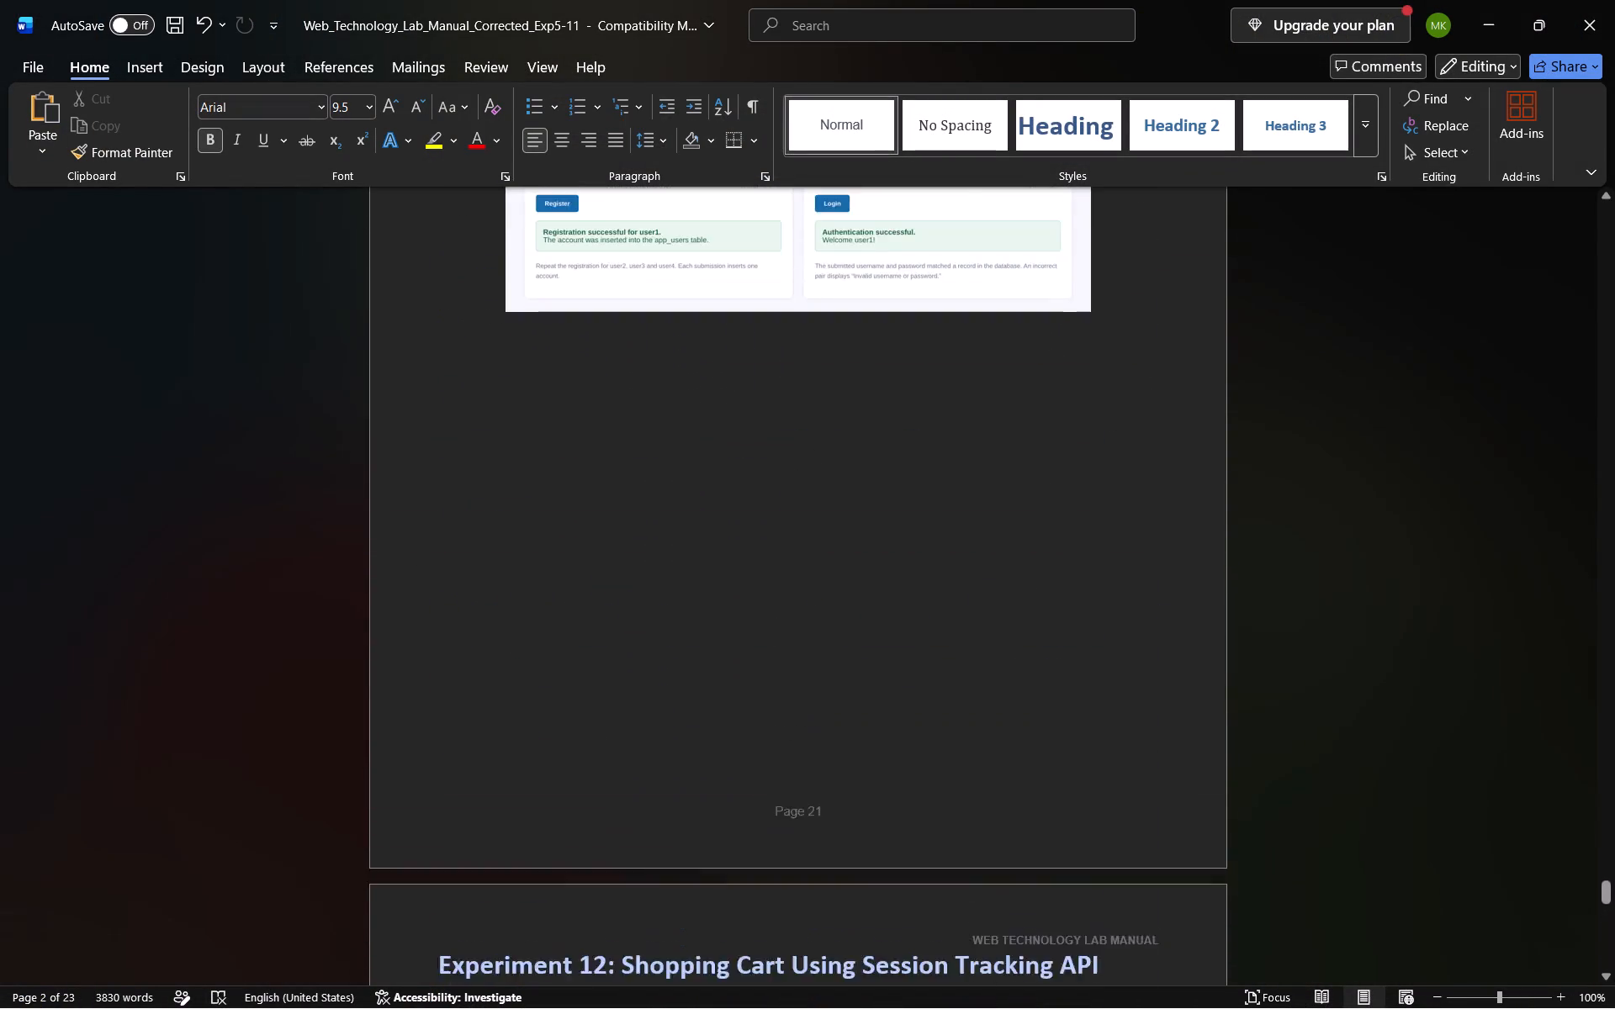
{"action": "scroll", "coordinate": [1035, 581], "scroll_direction": "up", "scroll_amount": 20}
{"action": "scroll", "coordinate": [1035, 581], "scroll_direction": "up", "scroll_amount": 18}
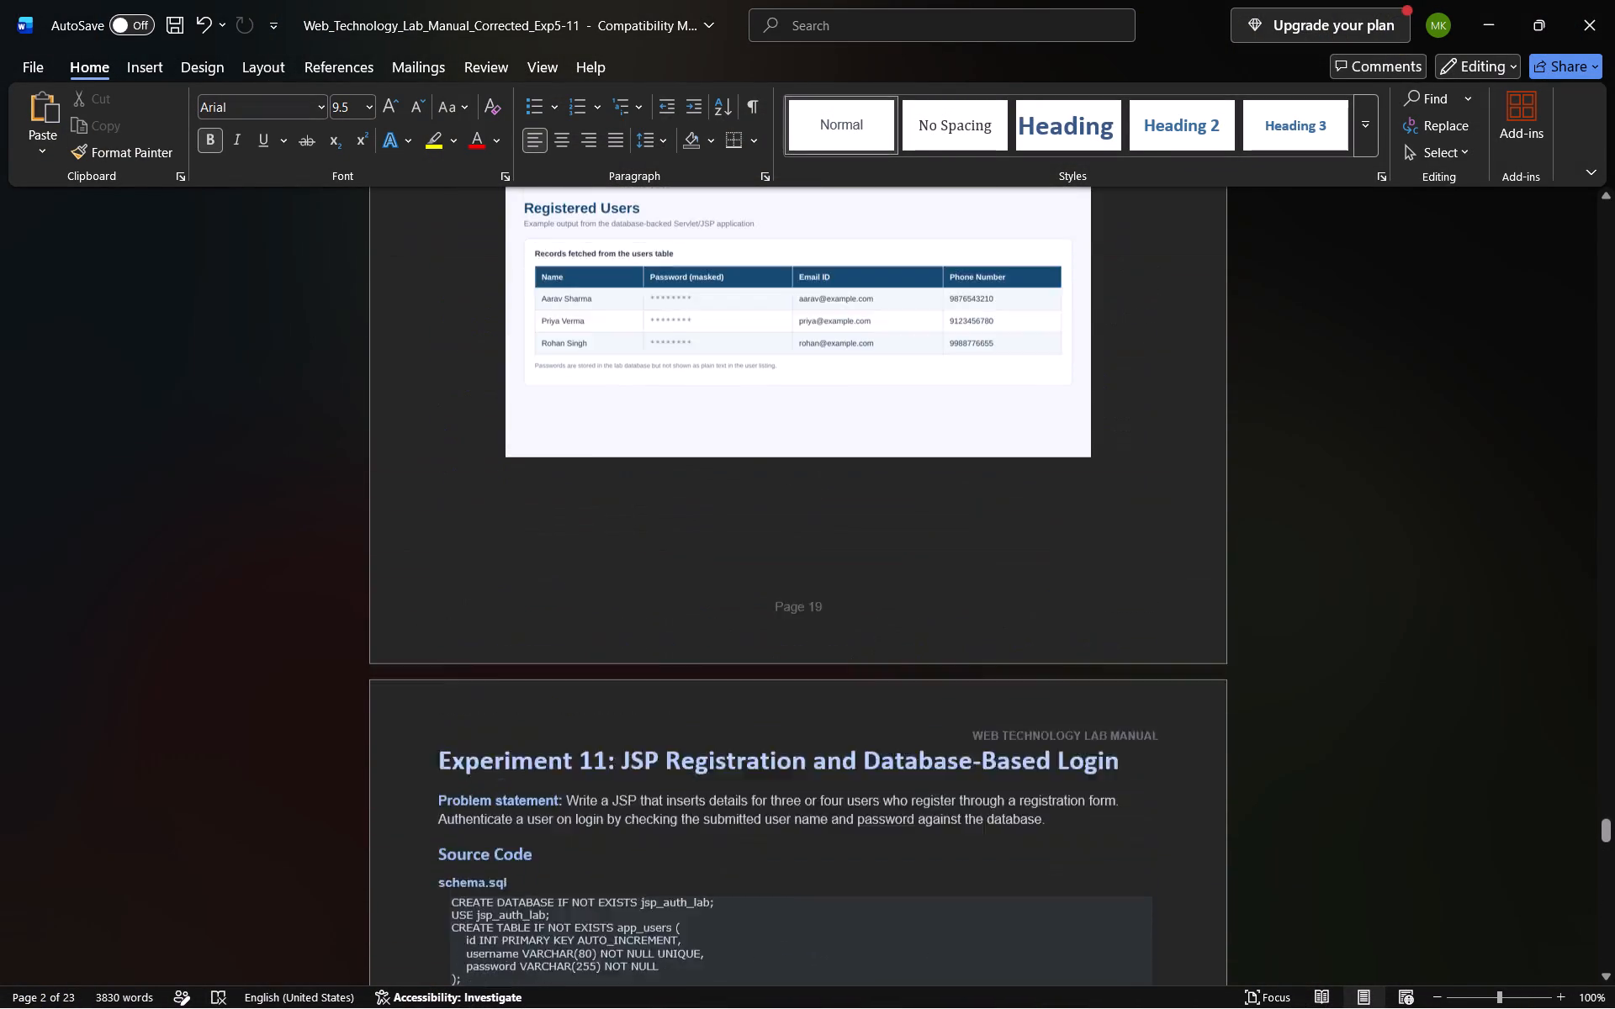
{"action": "scroll", "coordinate": [1035, 581], "scroll_direction": "up", "scroll_amount": 20}
{"action": "scroll", "coordinate": [1035, 581], "scroll_direction": "up", "scroll_amount": 18}
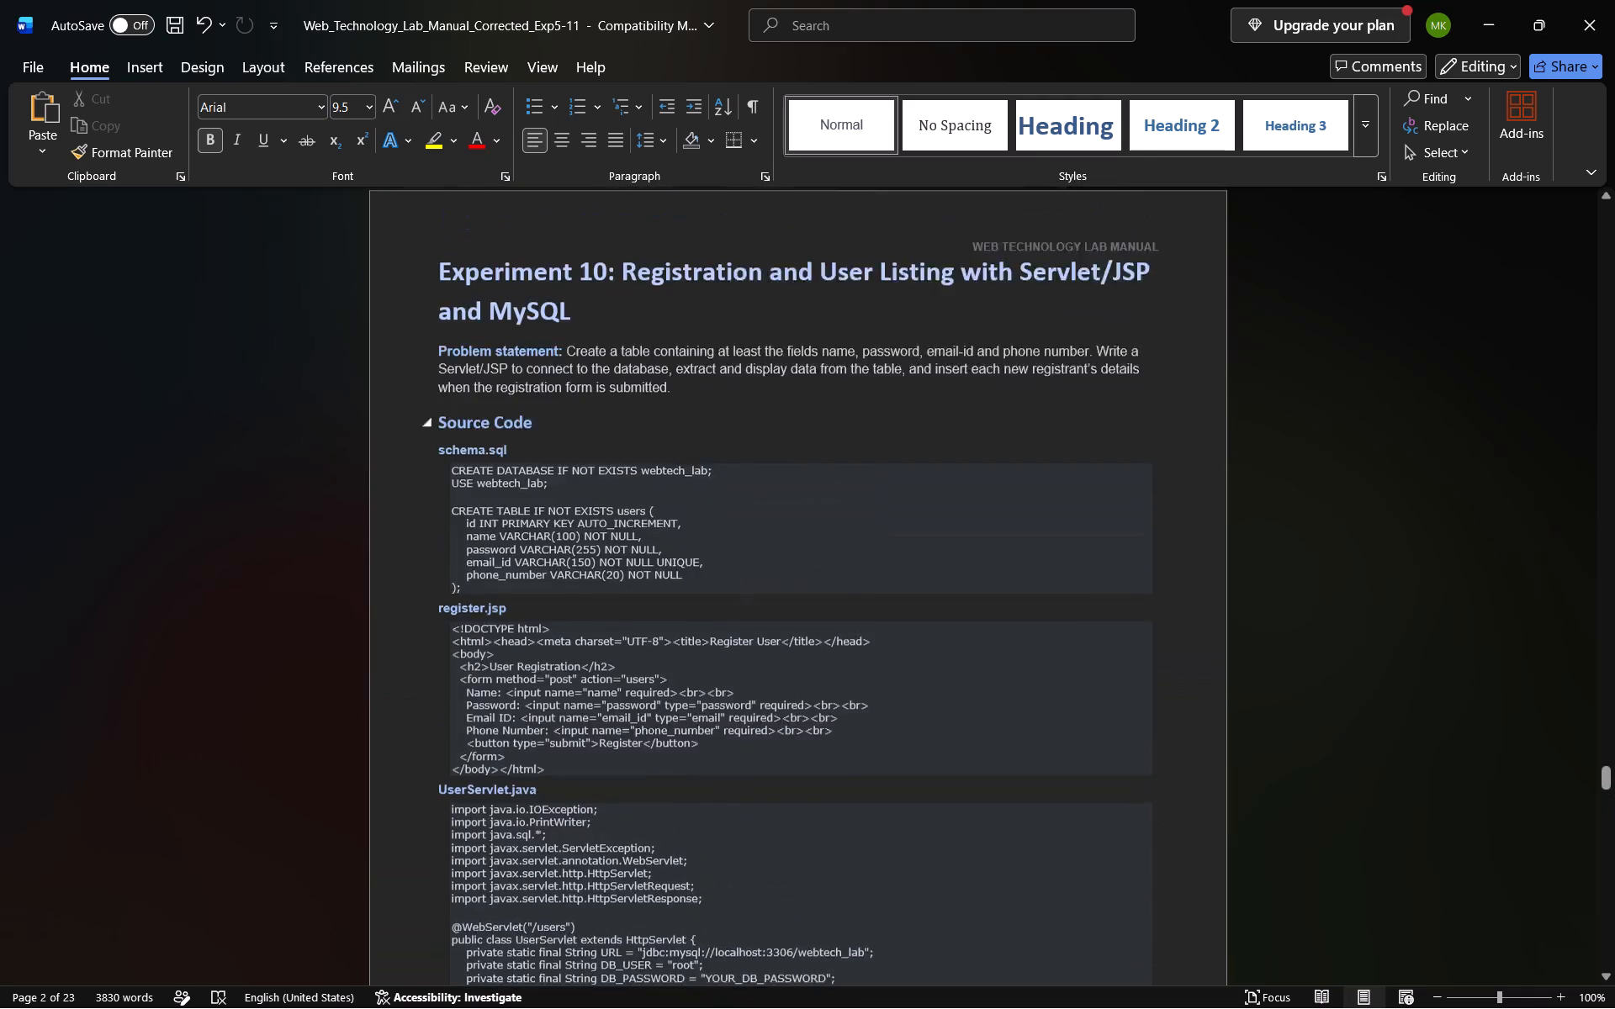
{"action": "scroll", "coordinate": [1035, 581], "scroll_direction": "up", "scroll_amount": 20}
{"action": "scroll", "coordinate": [1035, 581], "scroll_direction": "up", "scroll_amount": 18}
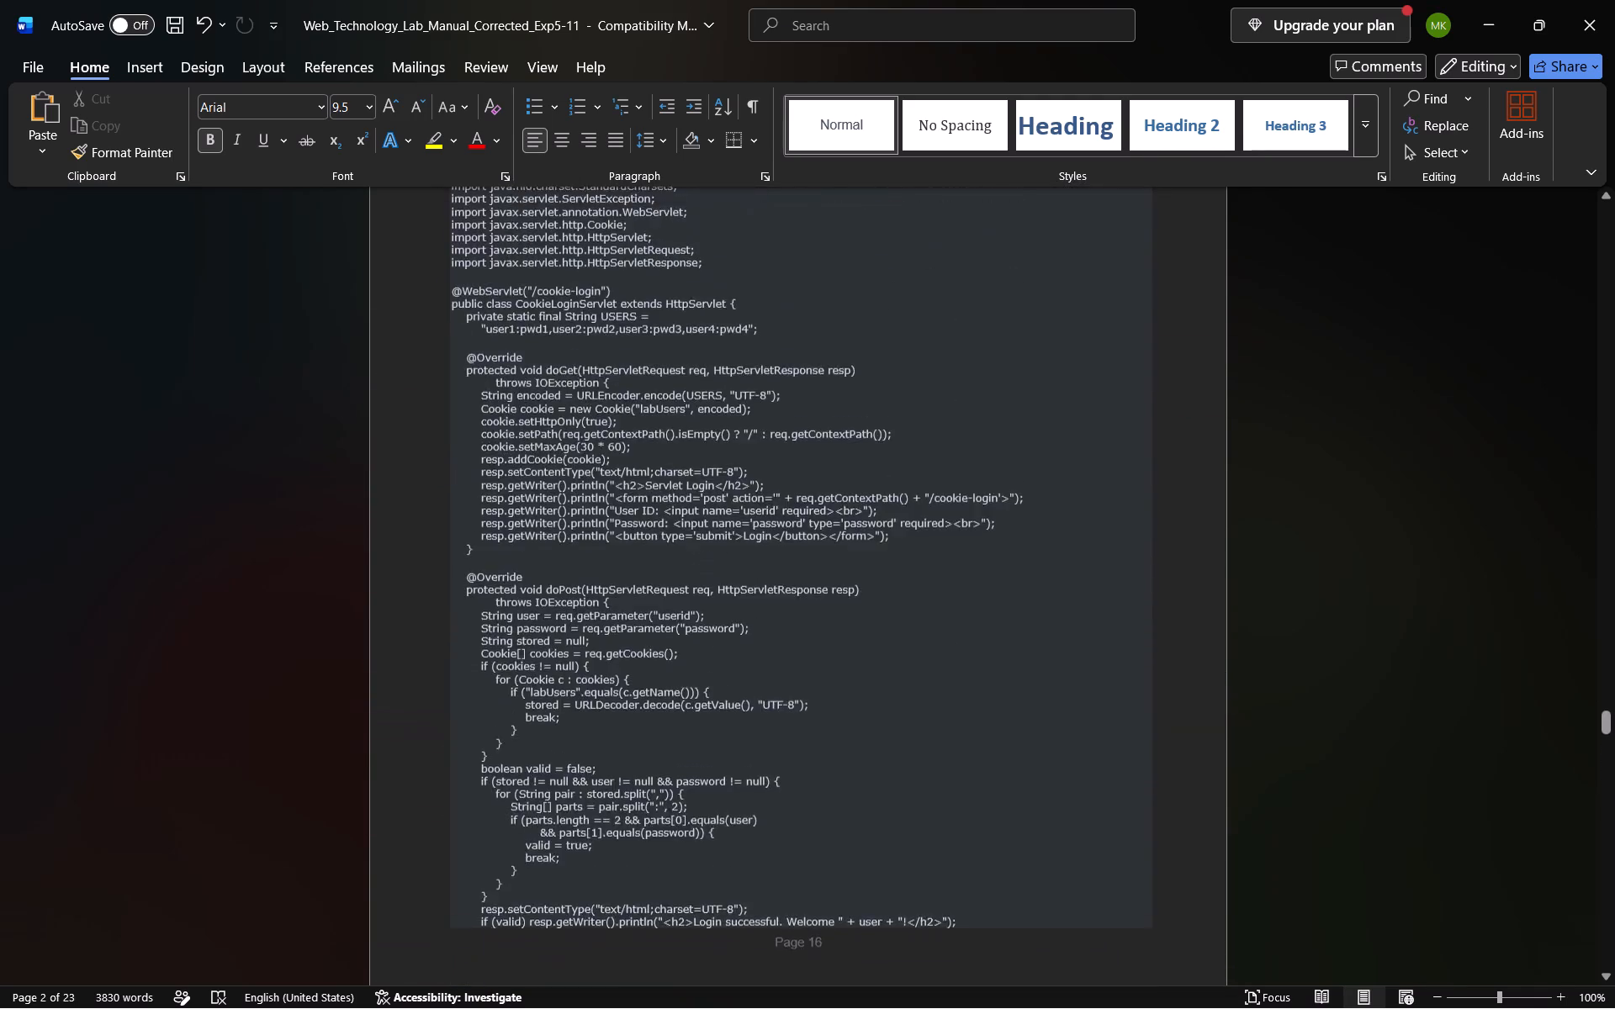
{"action": "scroll", "coordinate": [1035, 581], "scroll_direction": "up", "scroll_amount": 20}
{"action": "scroll", "coordinate": [1035, 581], "scroll_direction": "up", "scroll_amount": 18}
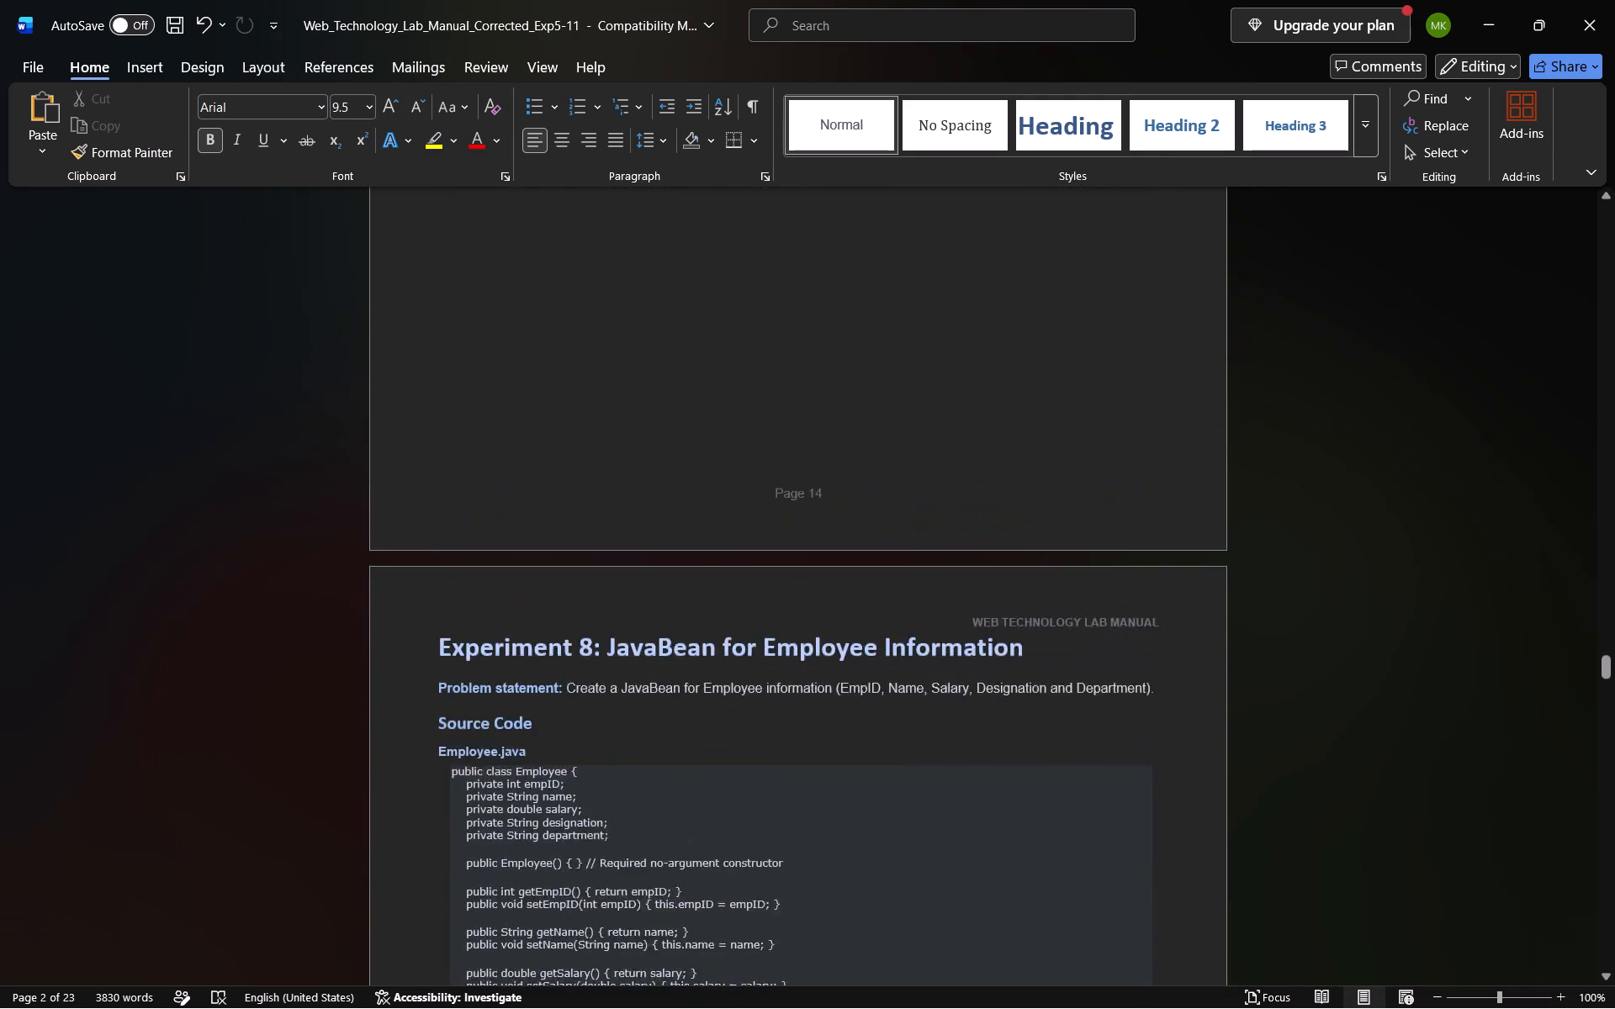
{"action": "scroll", "coordinate": [1035, 582], "scroll_direction": "up", "scroll_amount": 20}
{"action": "scroll", "coordinate": [1035, 582], "scroll_direction": "up", "scroll_amount": 18}
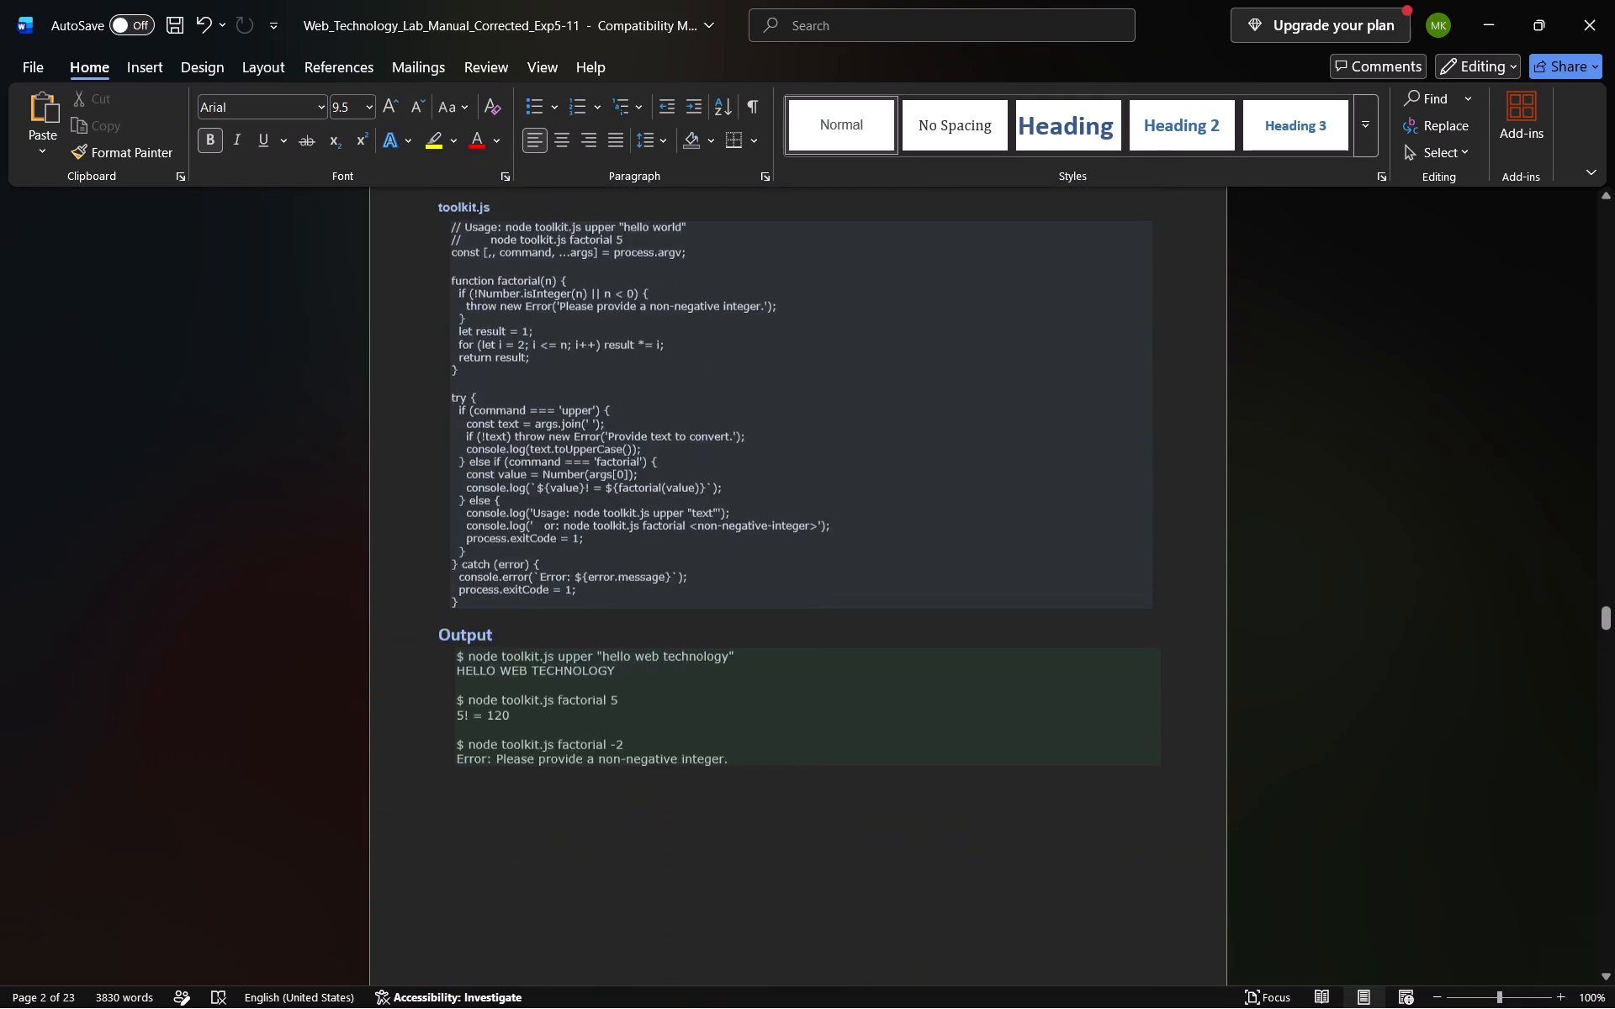
{"action": "scroll", "coordinate": [1035, 581], "scroll_direction": "up", "scroll_amount": 20}
{"action": "scroll", "coordinate": [1035, 581], "scroll_direction": "up", "scroll_amount": 17}
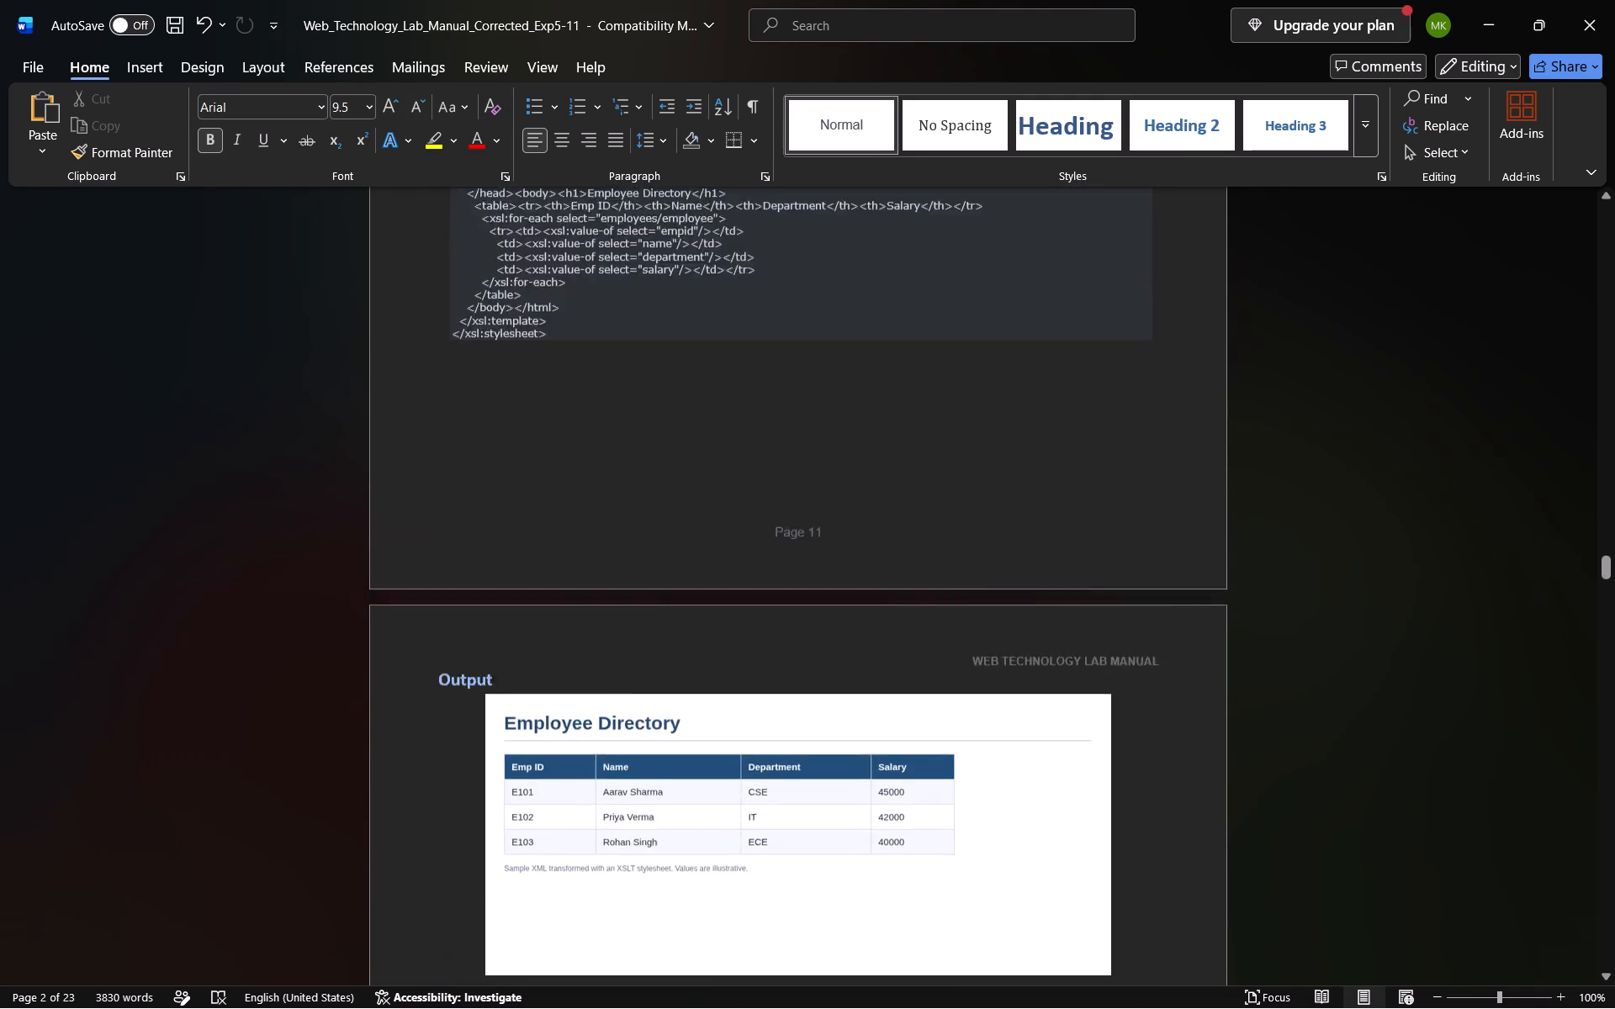
{"action": "scroll", "coordinate": [1035, 580], "scroll_direction": "up", "scroll_amount": 8}
{"action": "scroll", "coordinate": [1035, 580], "scroll_direction": "down", "scroll_amount": 2}
{"action": "scroll", "coordinate": [1035, 580], "scroll_direction": "up", "scroll_amount": 20}
{"action": "scroll", "coordinate": [1035, 580], "scroll_direction": "up", "scroll_amount": 9}
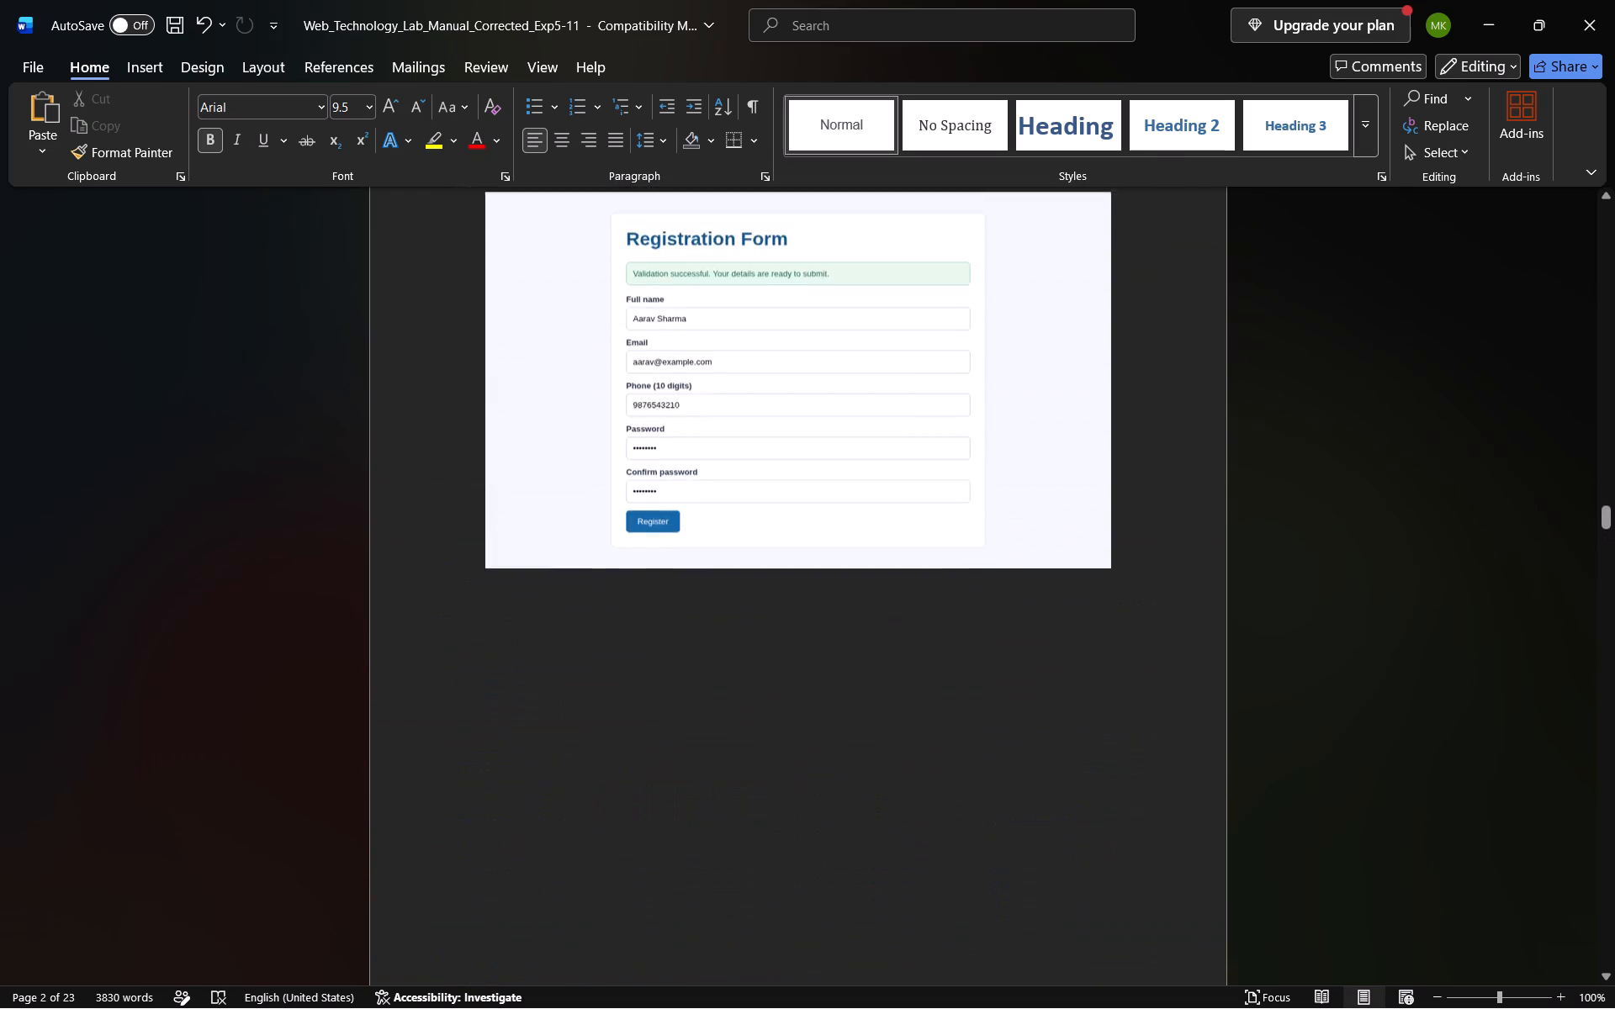
{"action": "scroll", "coordinate": [1035, 578], "scroll_direction": "up", "scroll_amount": 9}
{"action": "scroll", "coordinate": [1035, 577], "scroll_direction": "up", "scroll_amount": 20}
{"action": "scroll", "coordinate": [1035, 577], "scroll_direction": "up", "scroll_amount": 2}
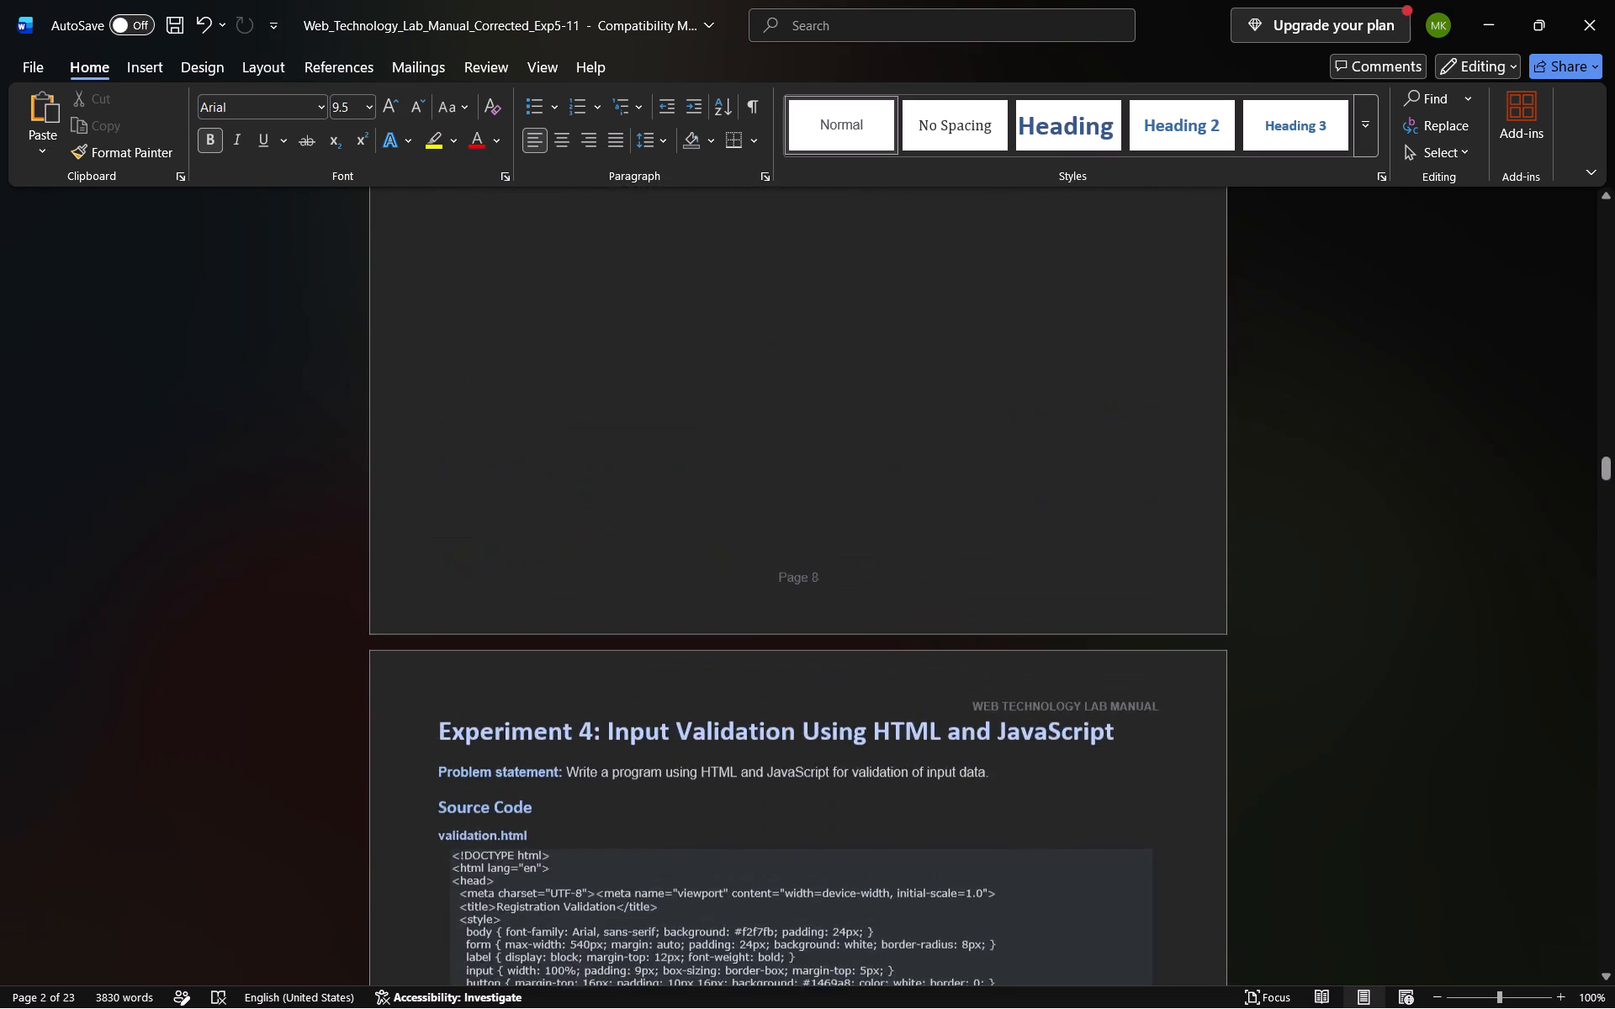
{"action": "scroll", "coordinate": [1035, 577], "scroll_direction": "up", "scroll_amount": 20}
{"action": "scroll", "coordinate": [1035, 577], "scroll_direction": "up", "scroll_amount": 15}
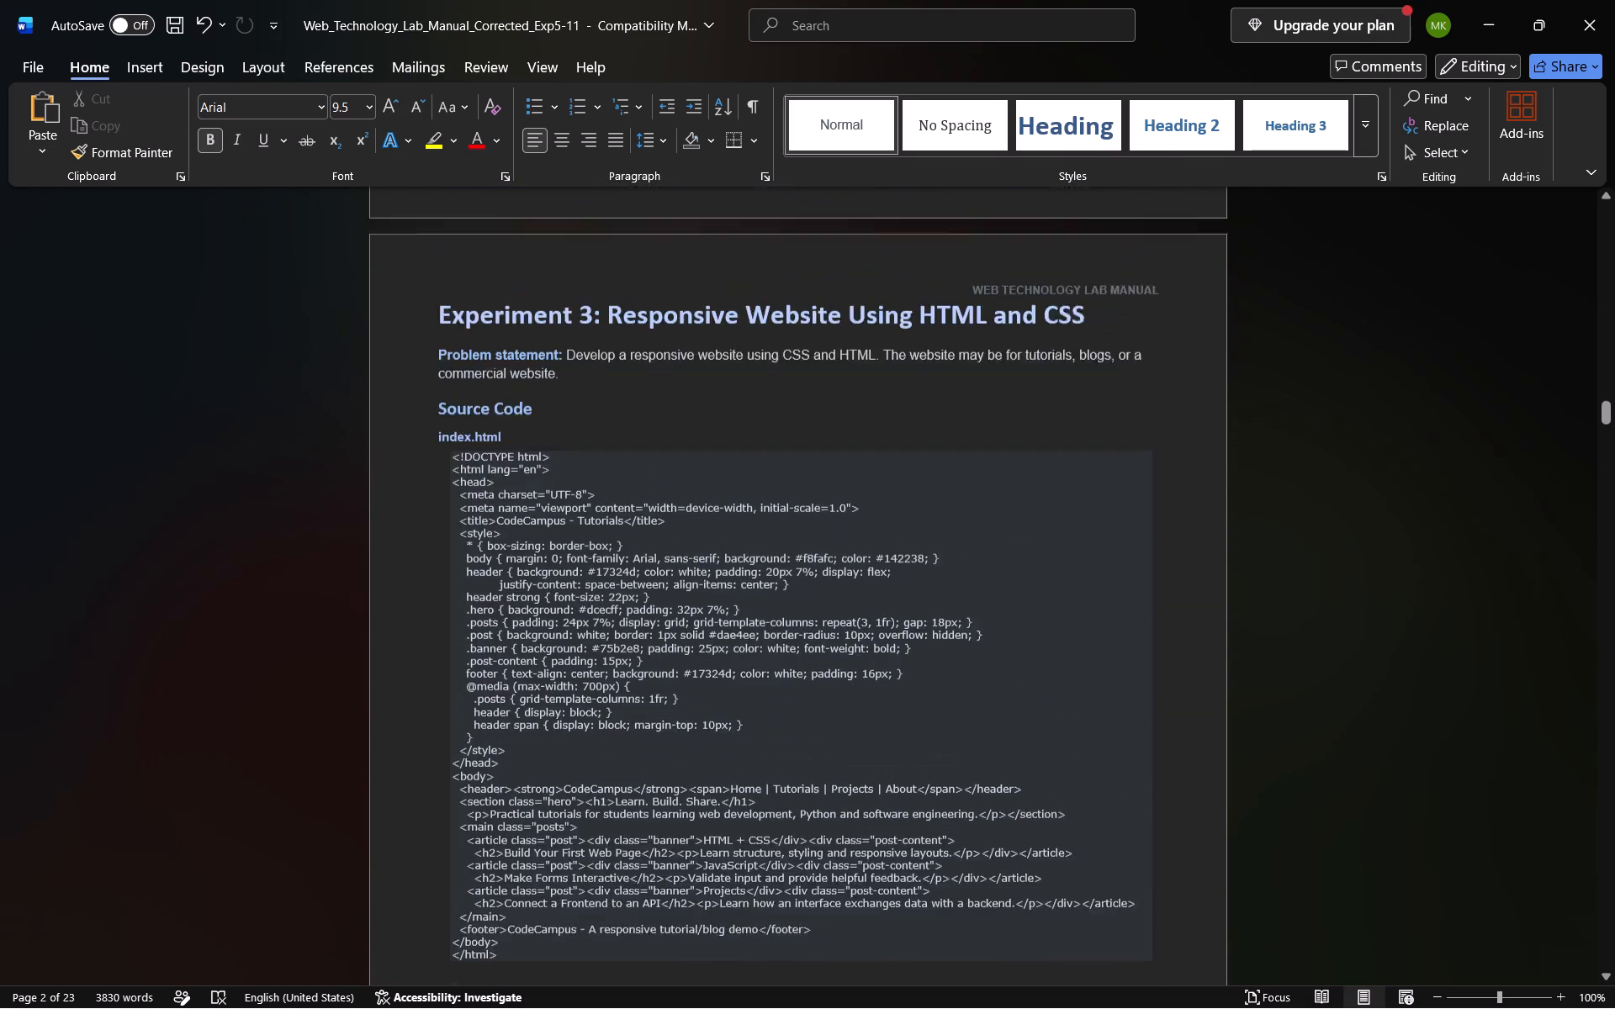
{"action": "scroll", "coordinate": [1035, 573], "scroll_direction": "up", "scroll_amount": 20}
{"action": "scroll", "coordinate": [1035, 573], "scroll_direction": "up", "scroll_amount": 15}
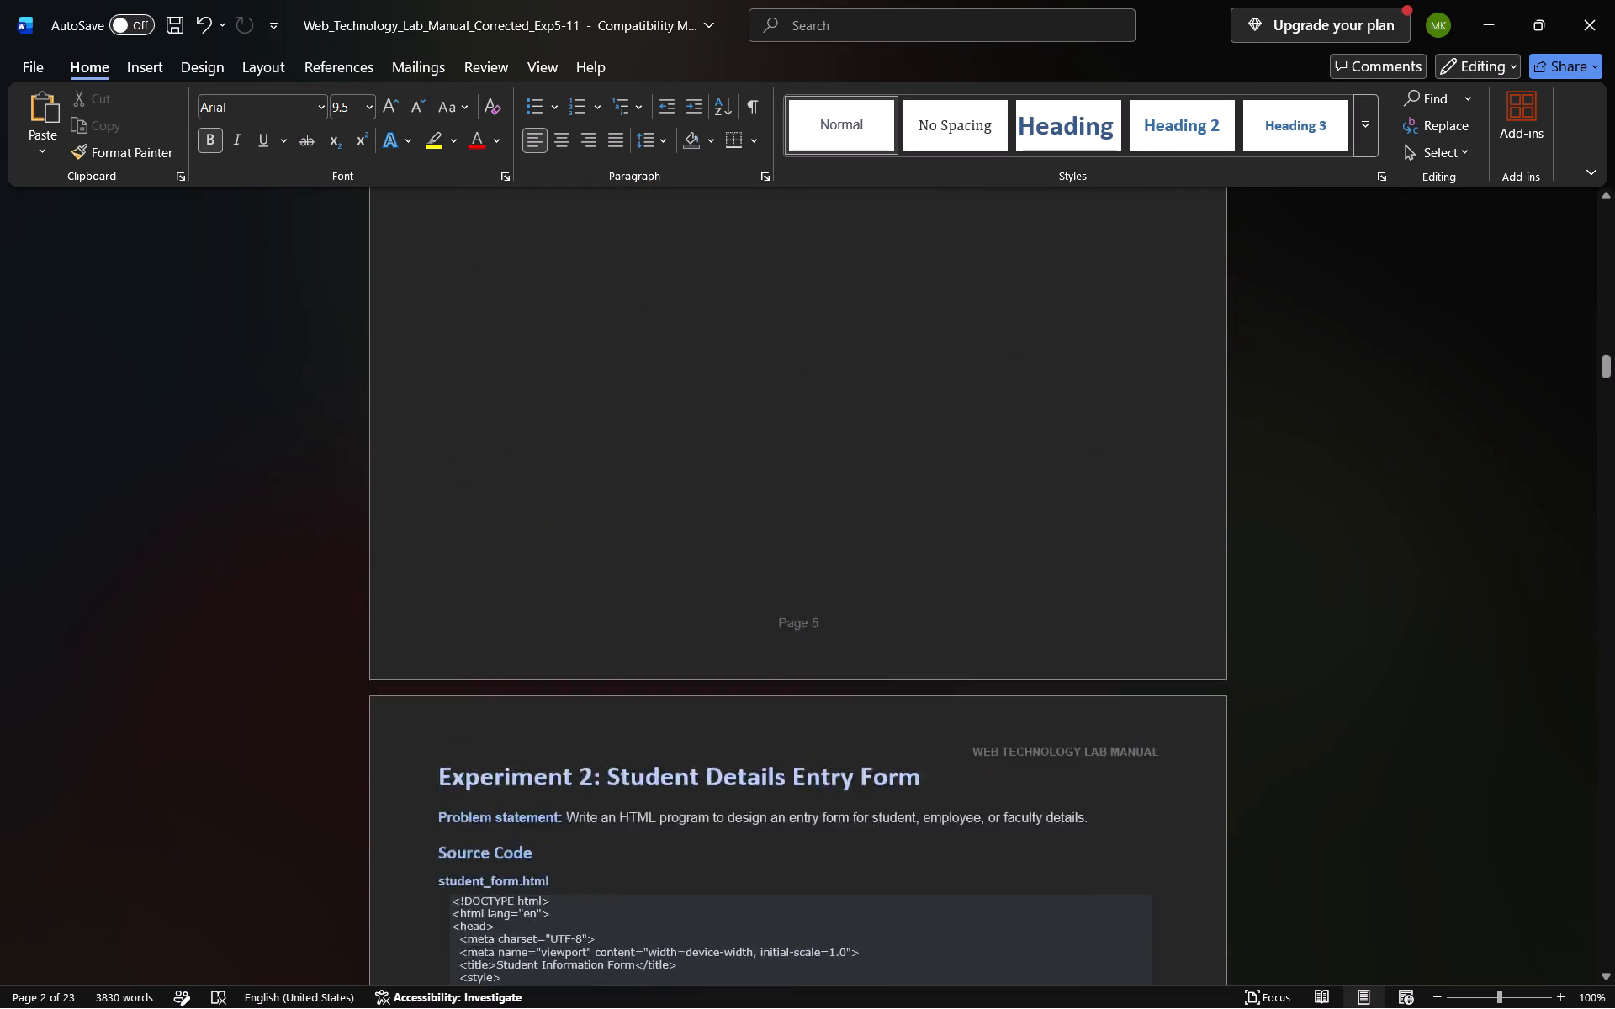
{"action": "scroll", "coordinate": [1035, 571], "scroll_direction": "up", "scroll_amount": 20}
{"action": "scroll", "coordinate": [1035, 571], "scroll_direction": "up", "scroll_amount": 2}
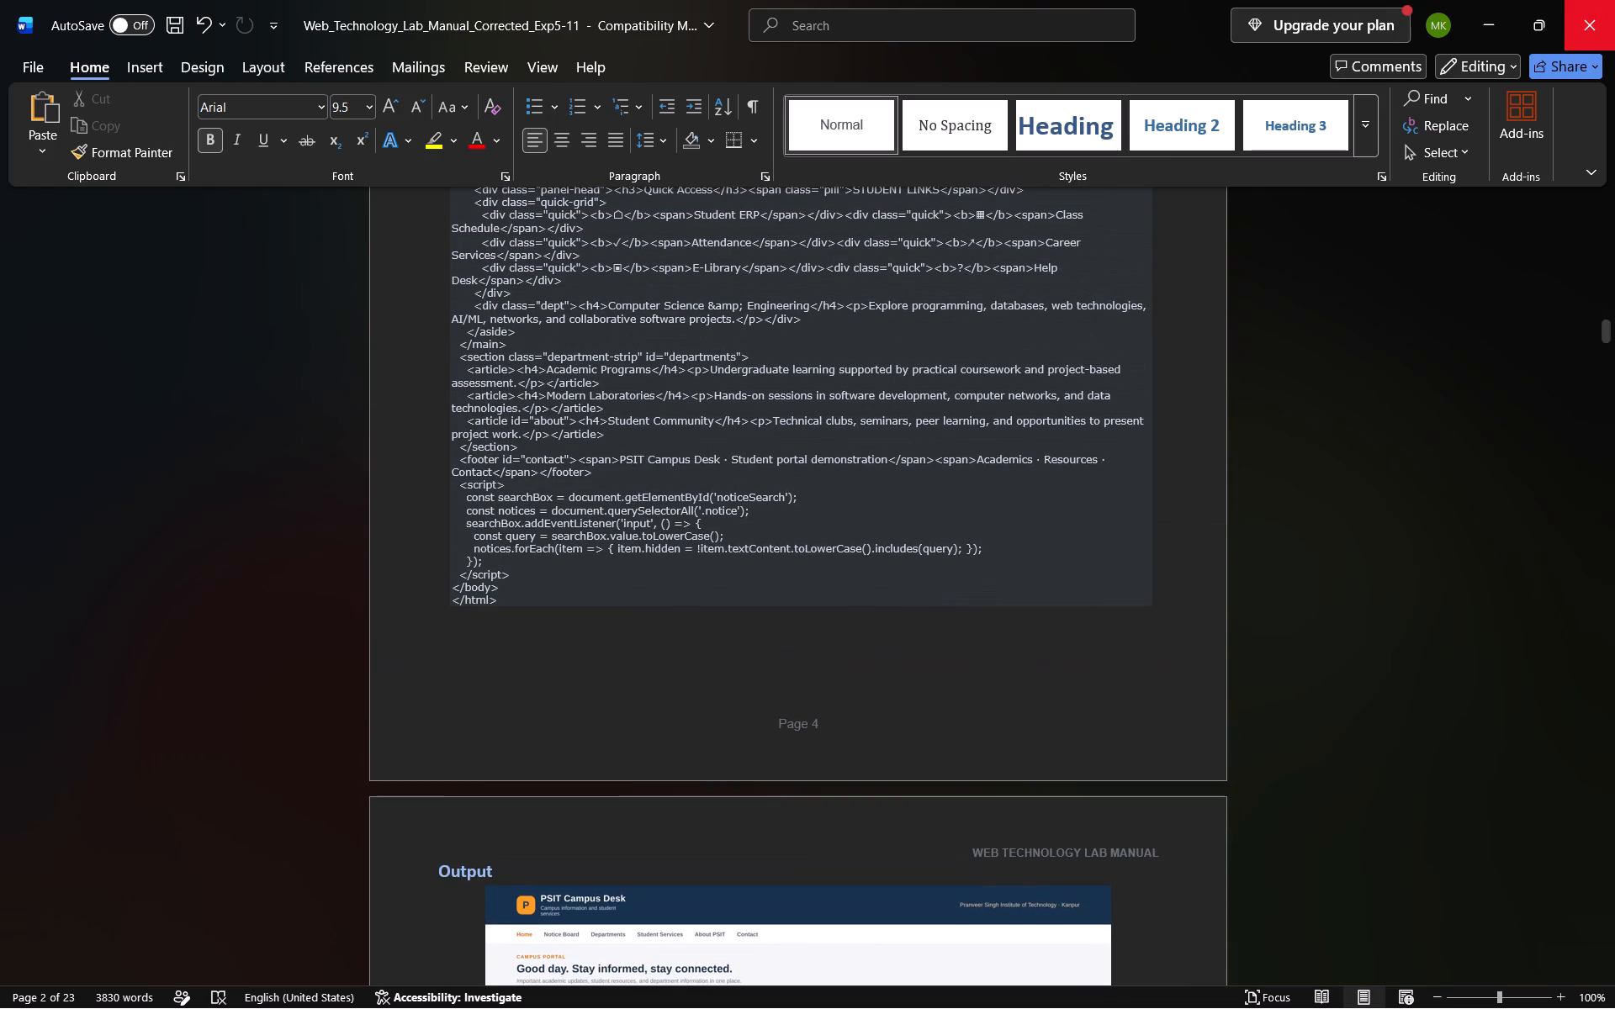
{"action": "left_click", "coordinate": [1481, 13]}
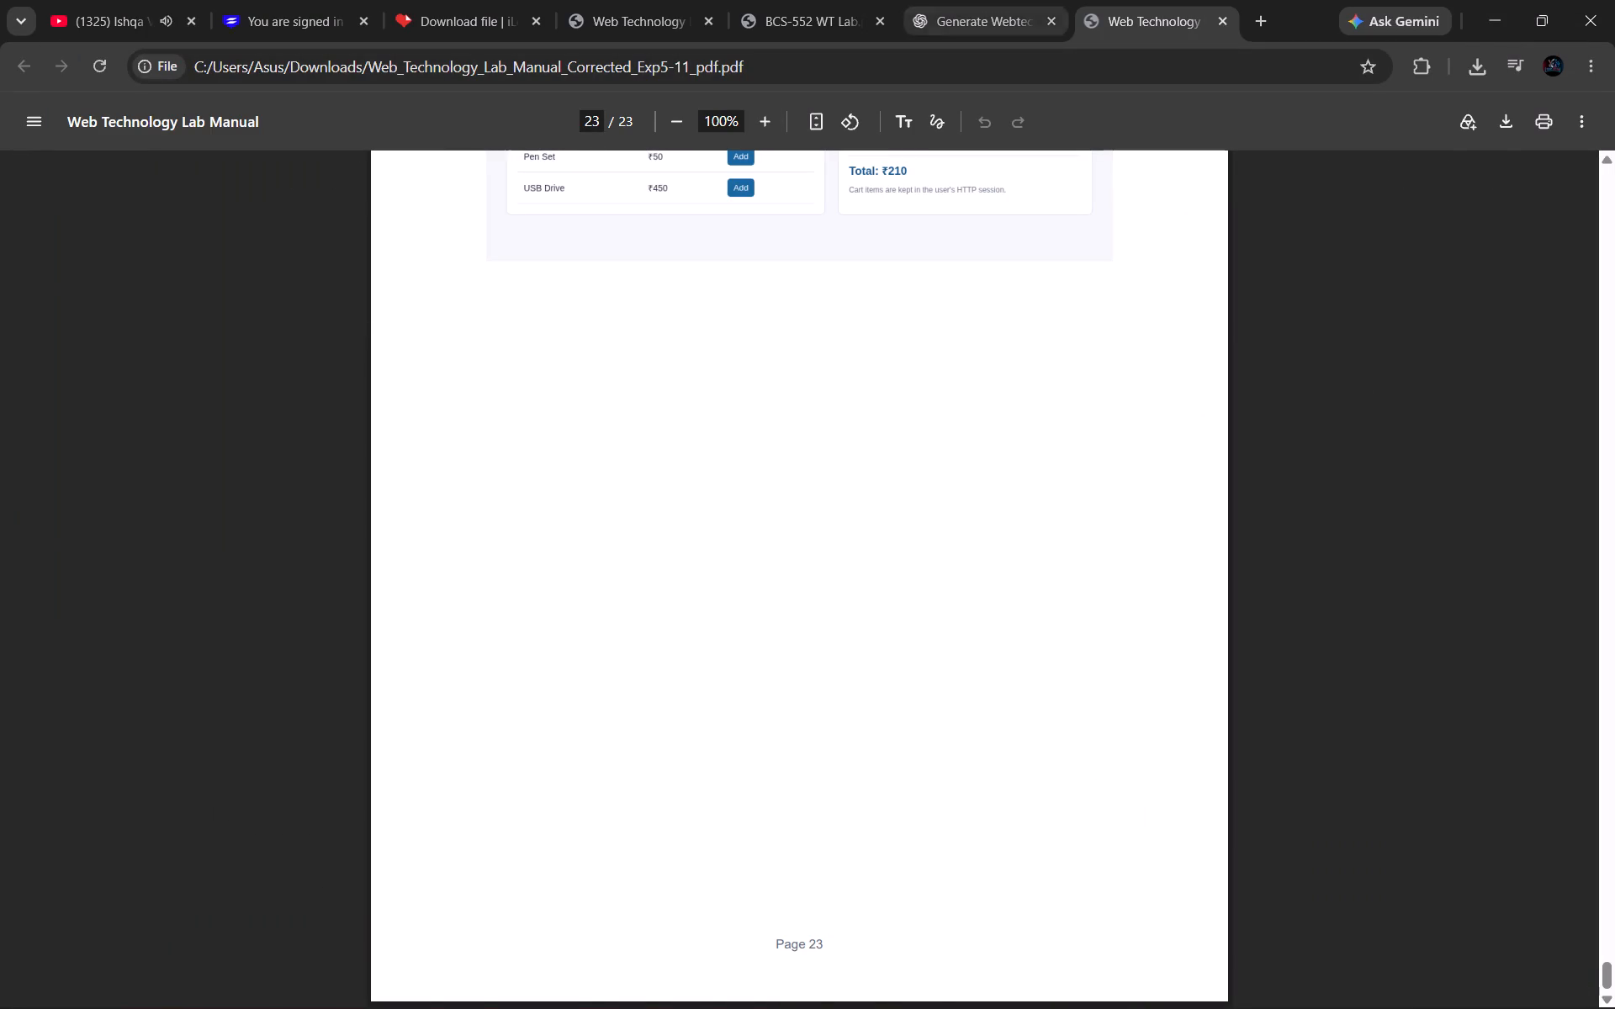
{"action": "left_click", "coordinate": [981, 0]}
{"action": "left_click", "coordinate": [786, 16]}
{"action": "left_click", "coordinate": [629, 0]}
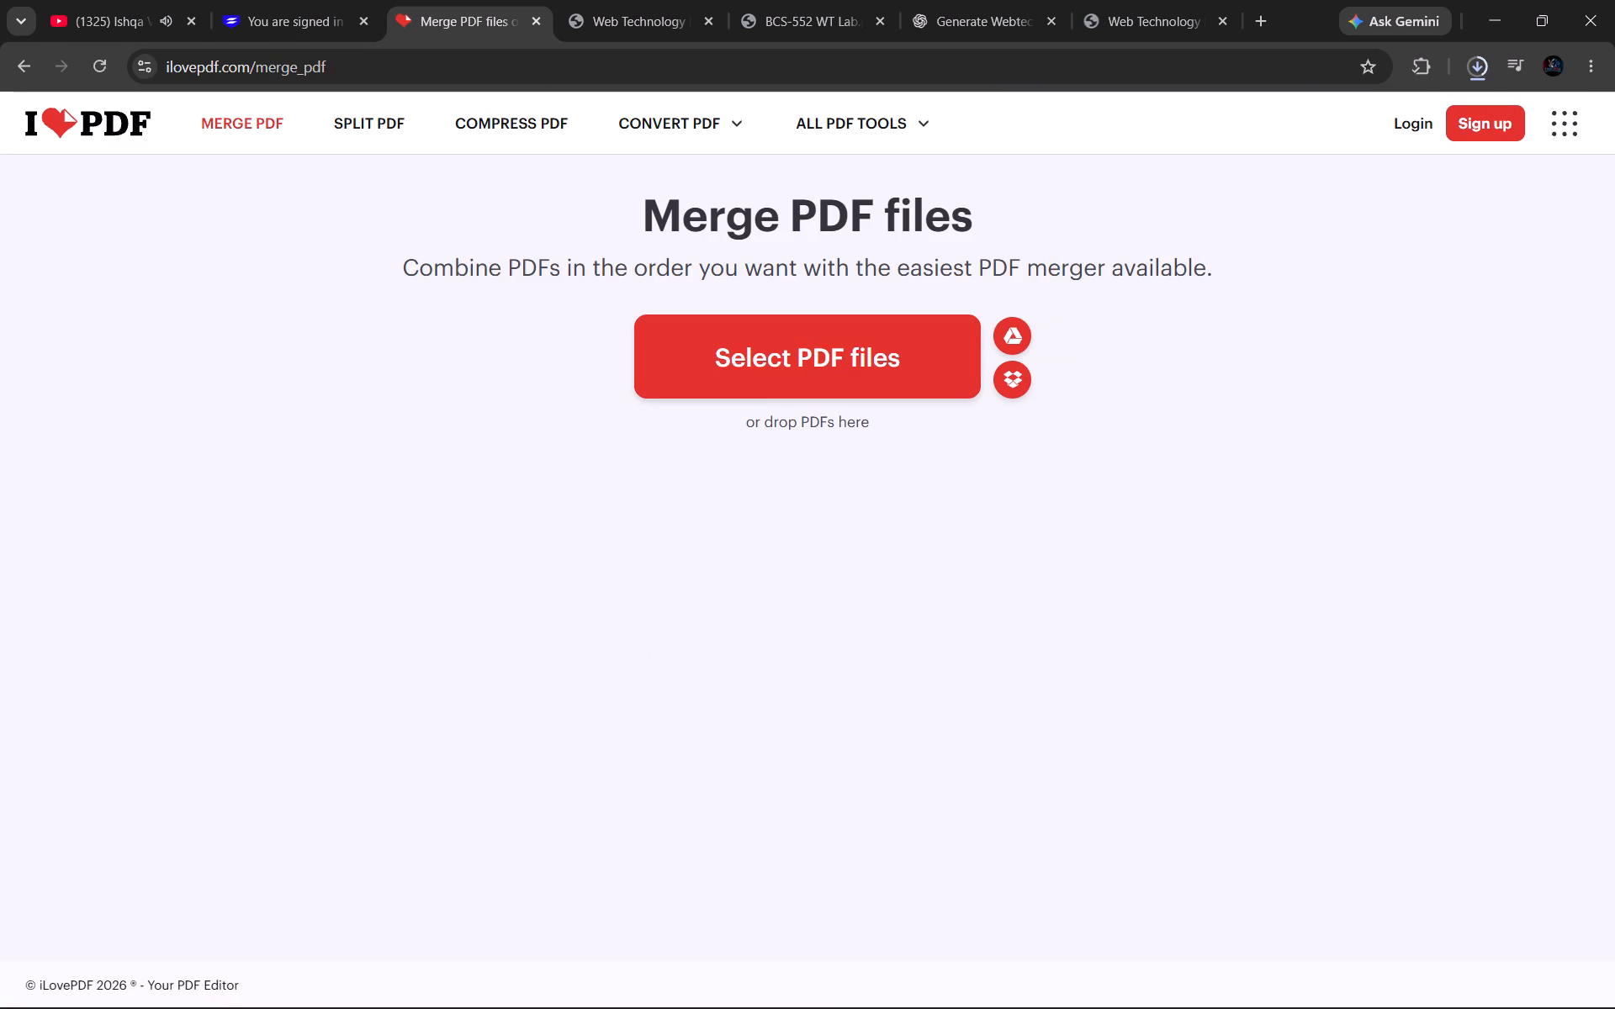
{"action": "left_click", "coordinate": [1488, 57]}
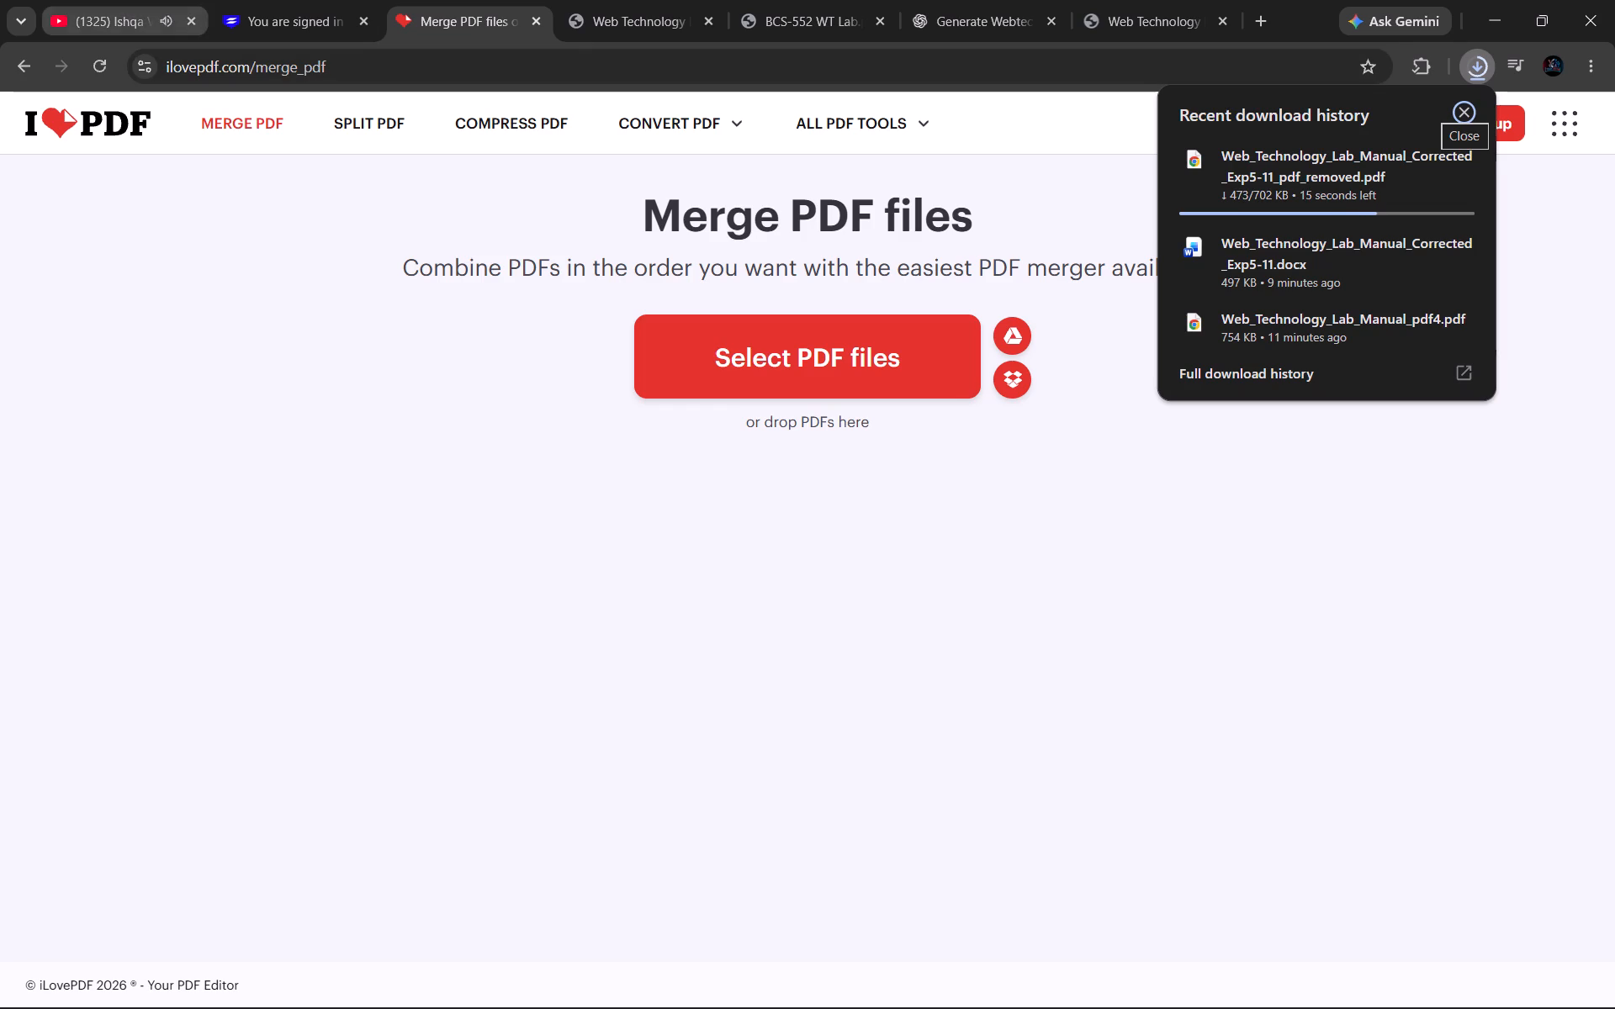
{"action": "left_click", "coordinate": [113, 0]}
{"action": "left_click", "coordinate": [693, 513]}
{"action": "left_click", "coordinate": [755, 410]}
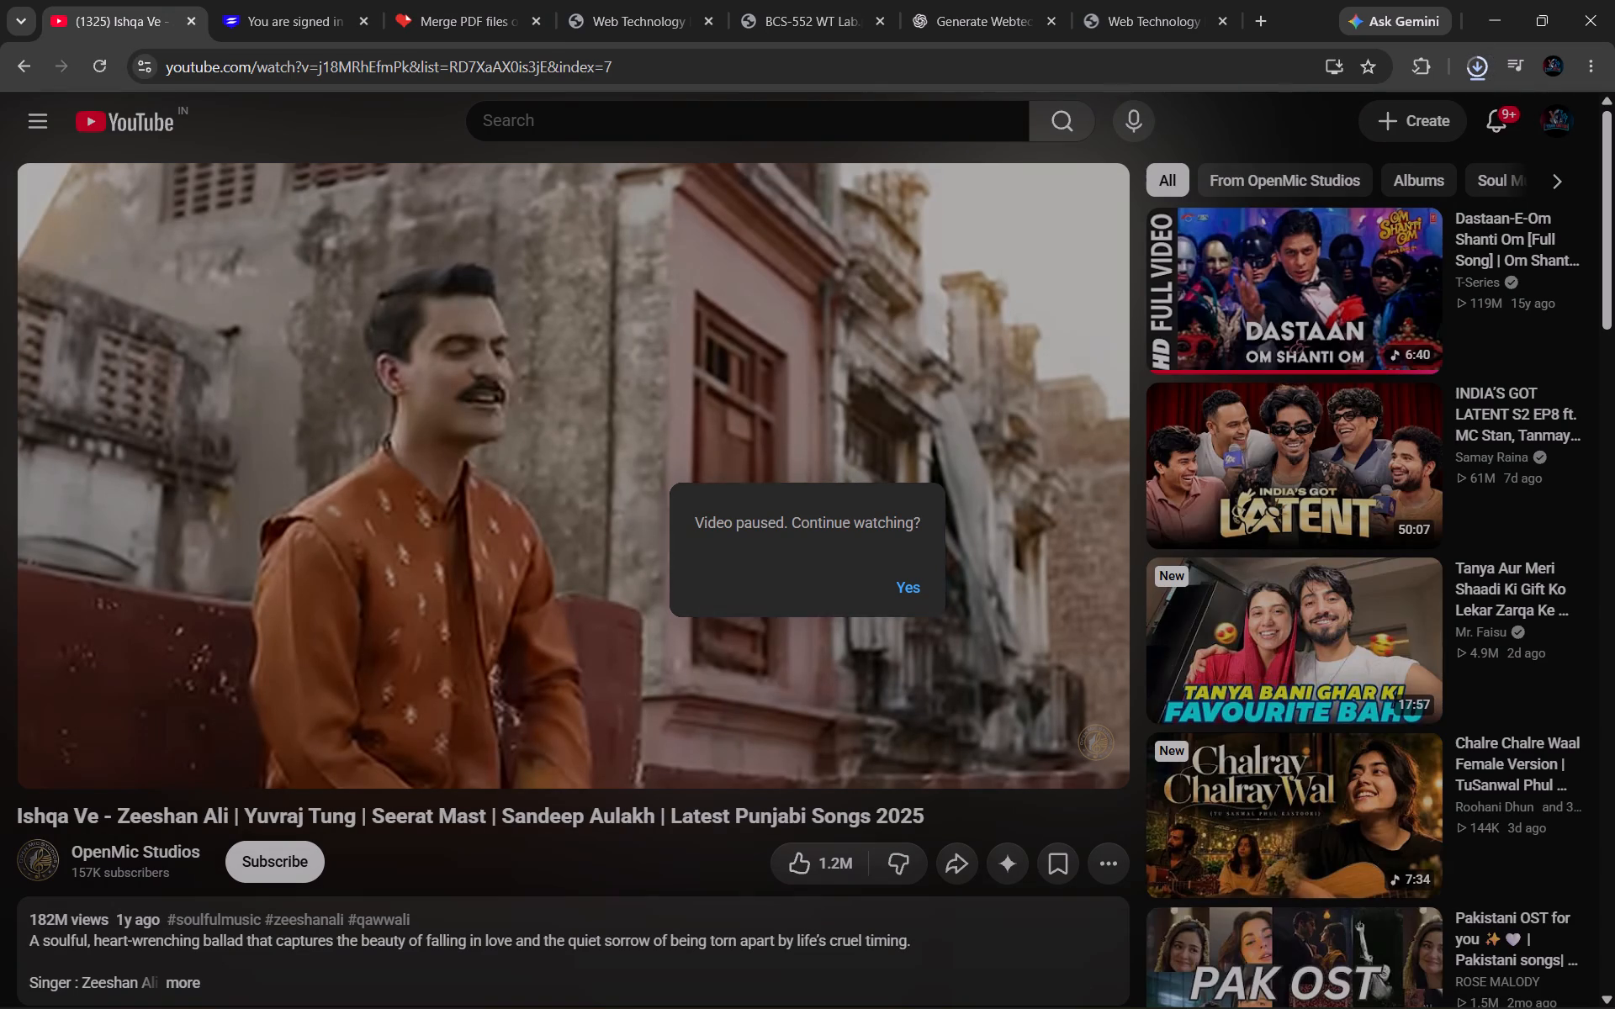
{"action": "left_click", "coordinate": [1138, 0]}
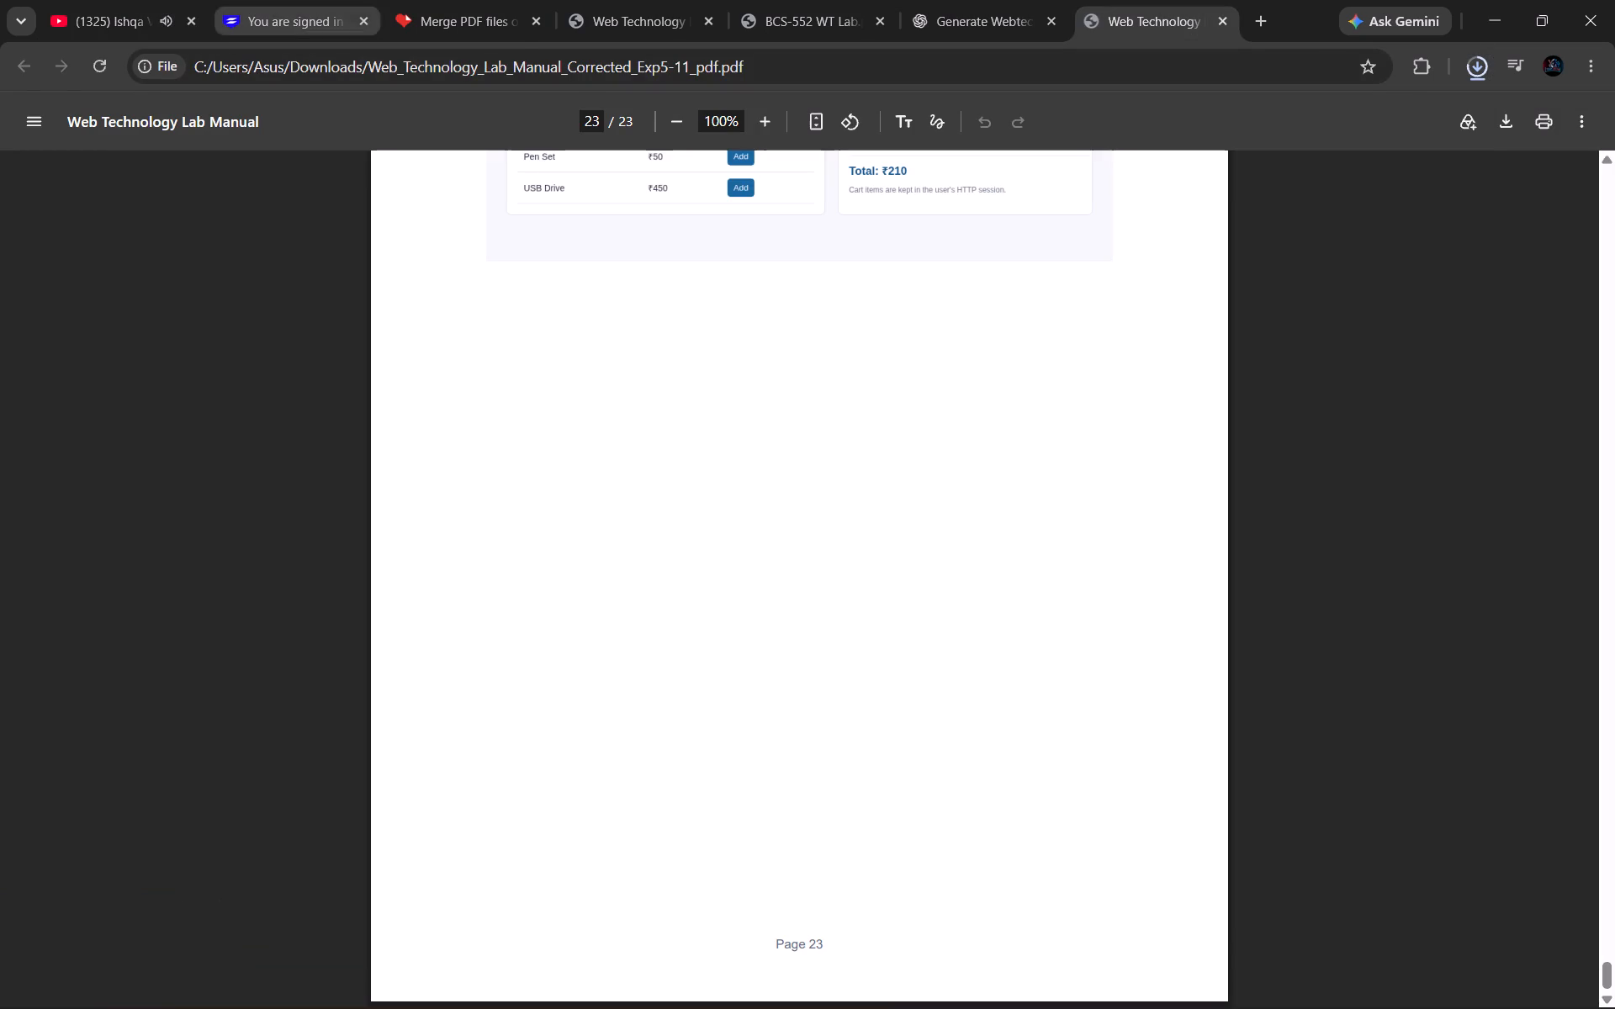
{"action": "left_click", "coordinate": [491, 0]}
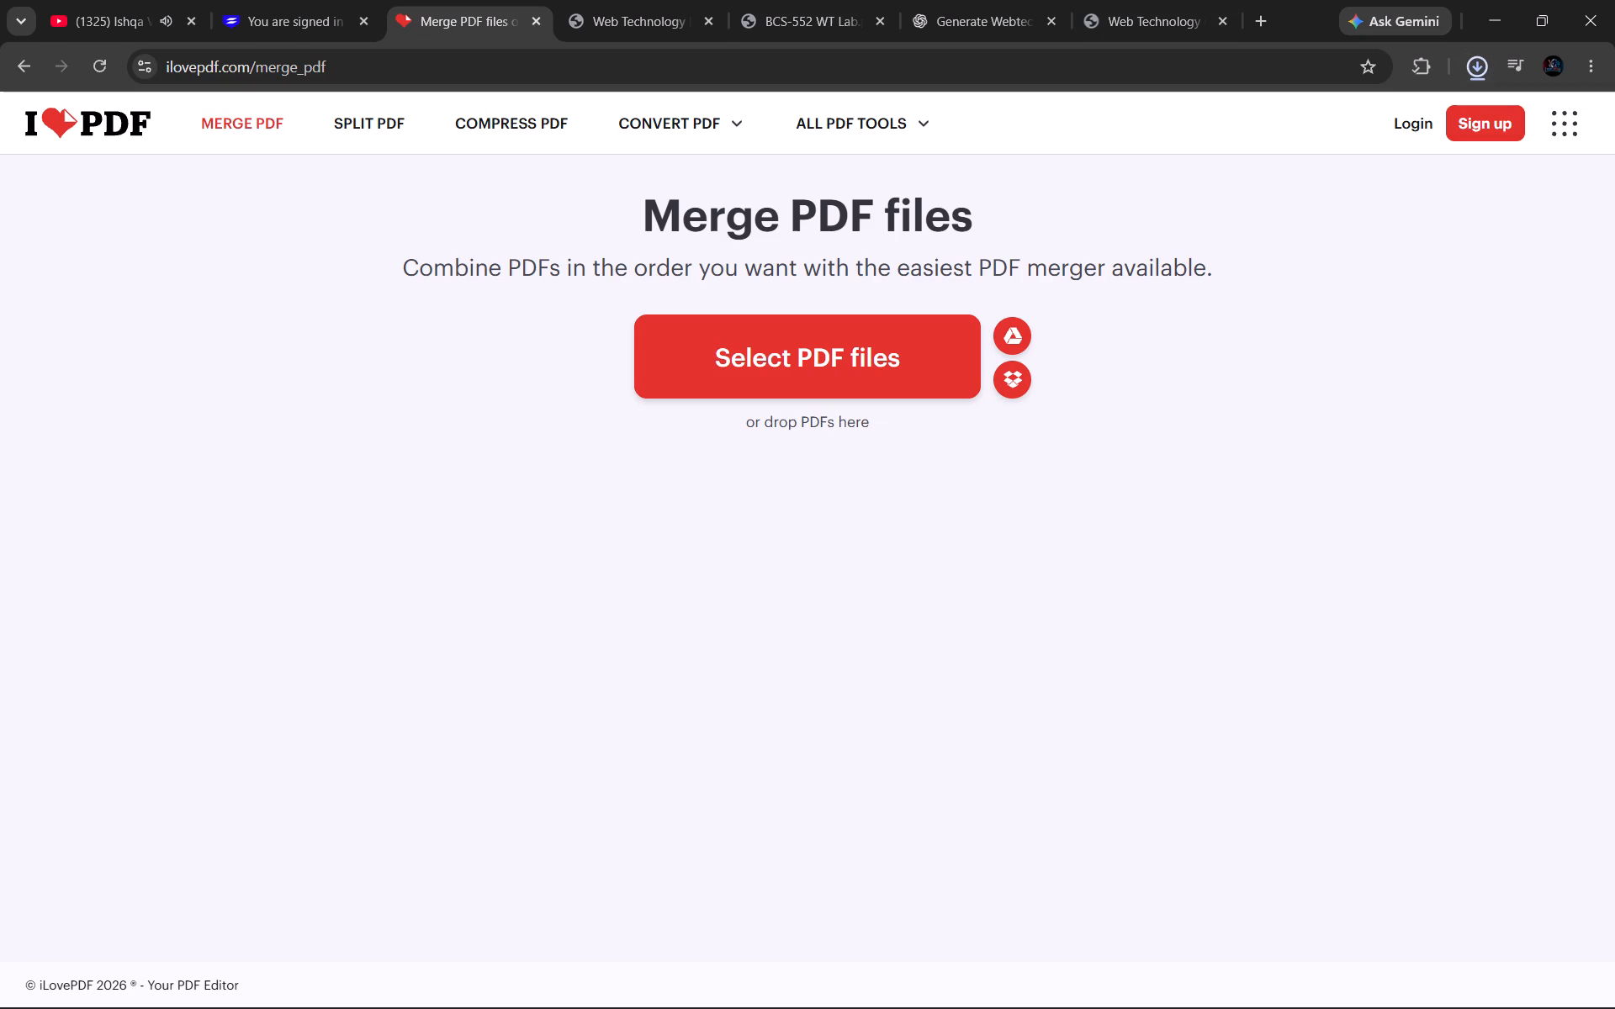
Open the downloaded trimmed lab manual PDF, review its pages from Experiment 1 through the final output page, and close it.
{"action": "left_click", "coordinate": [1457, 112]}
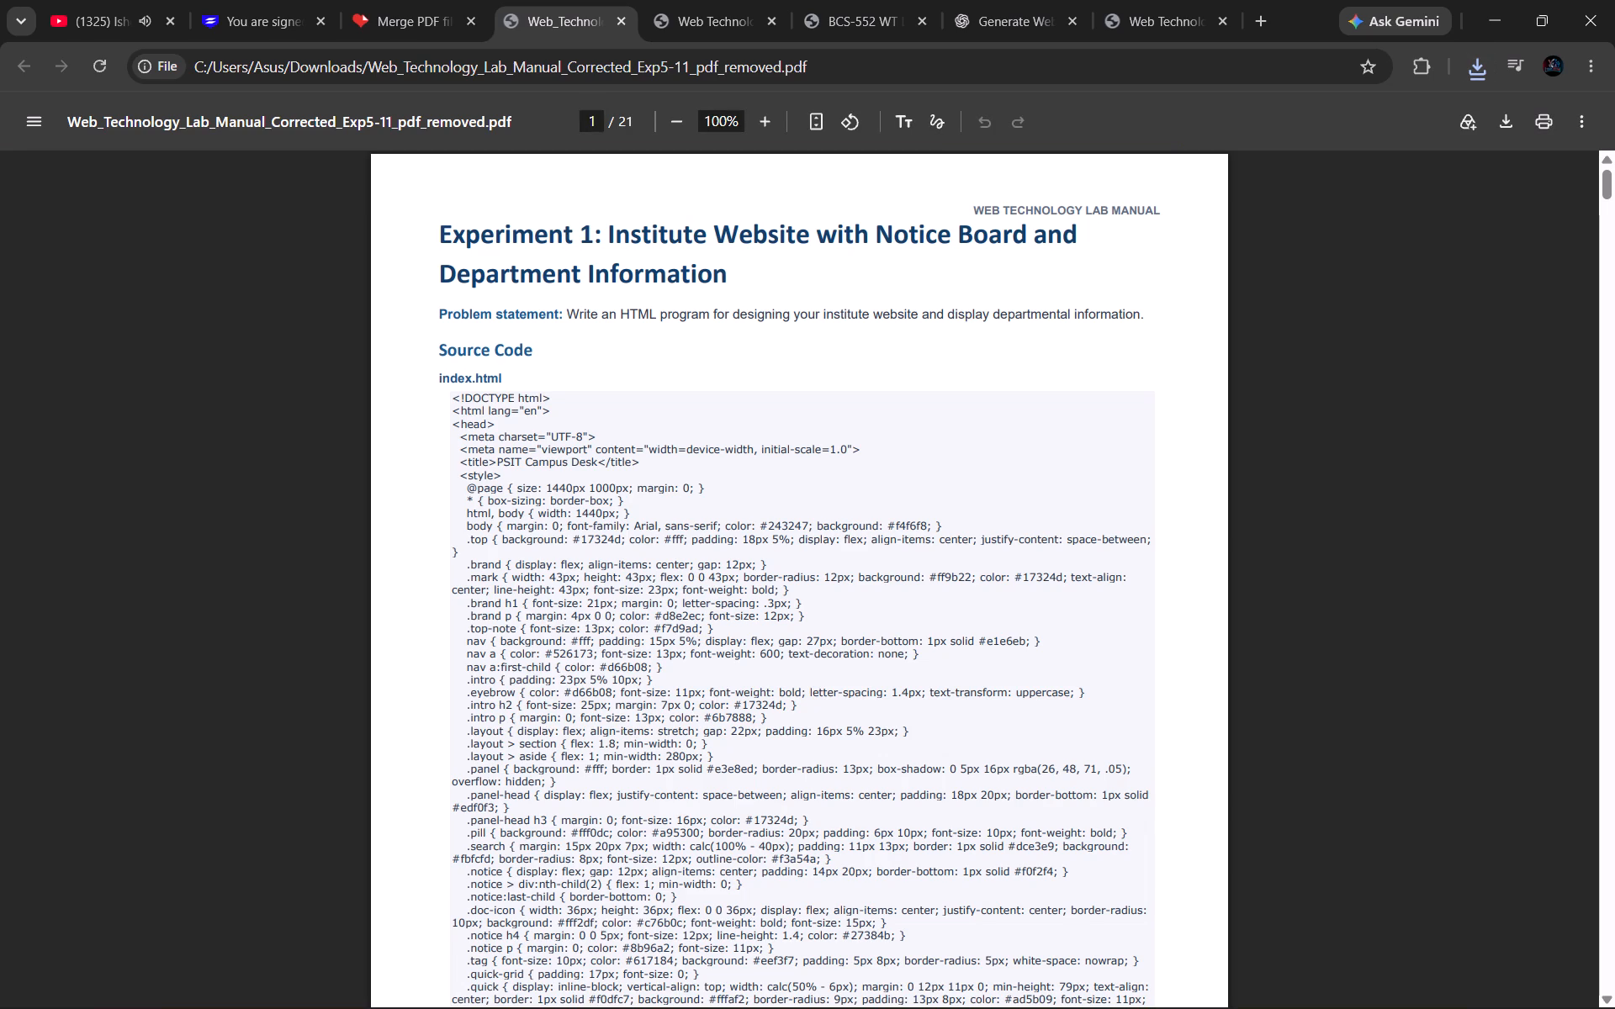
{"action": "scroll", "coordinate": [973, 330], "scroll_direction": "down", "scroll_amount": 7}
{"action": "scroll", "coordinate": [973, 330], "scroll_direction": "down", "scroll_amount": 15}
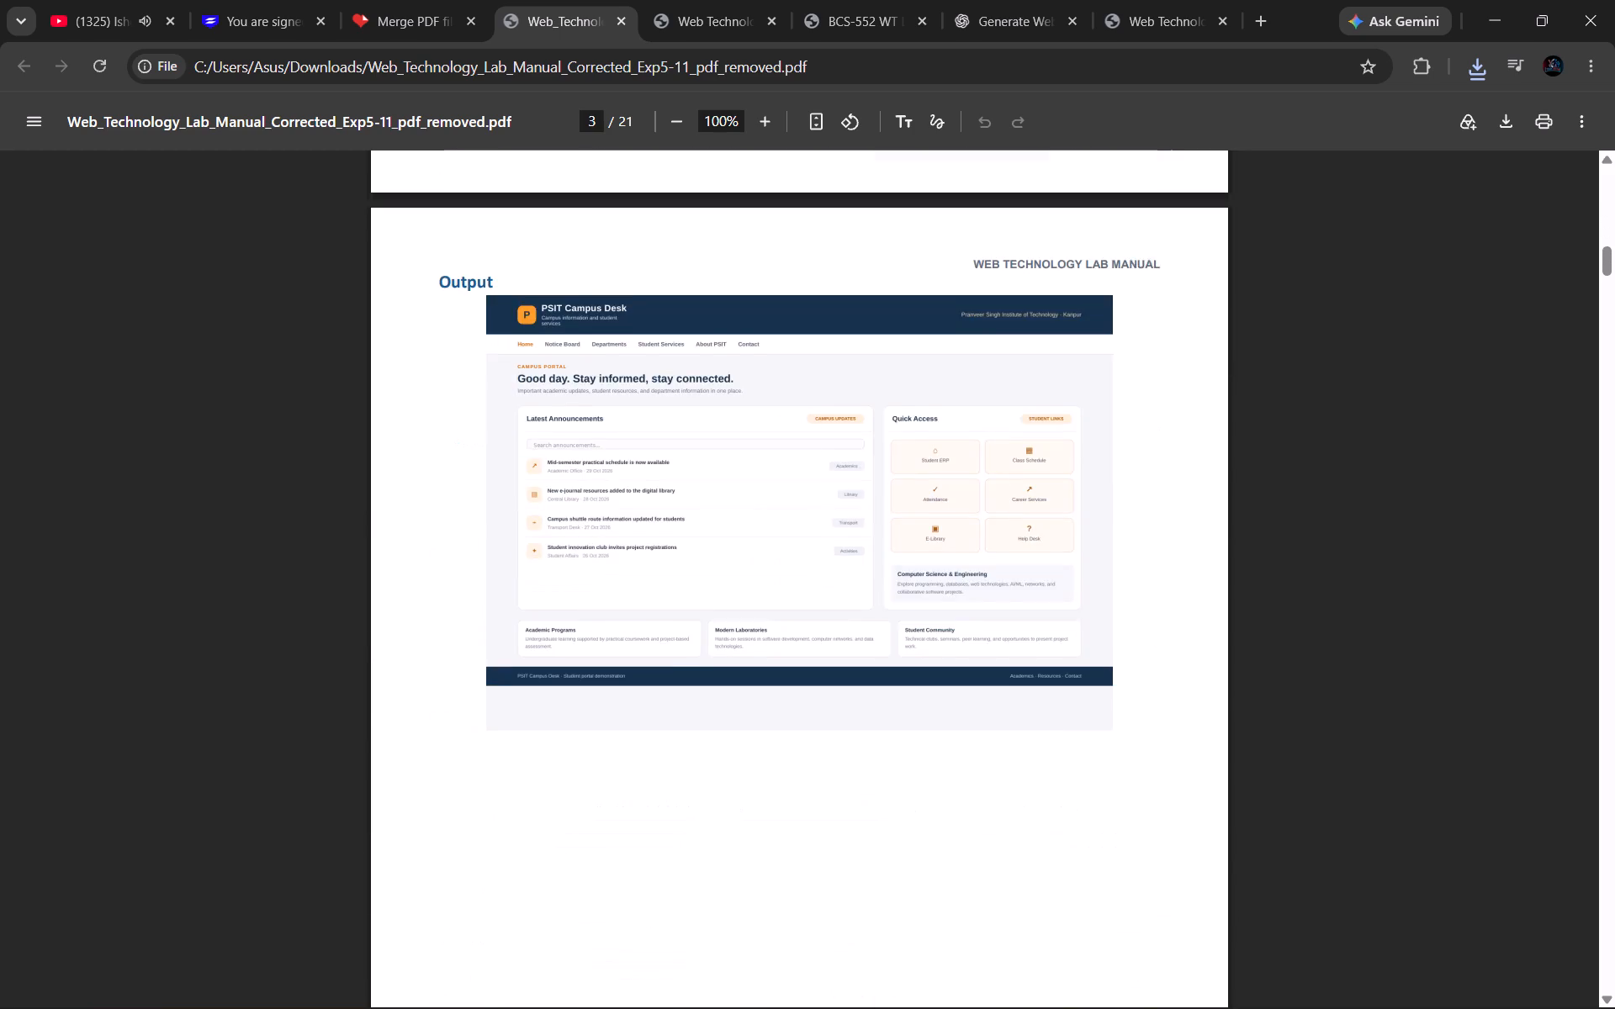
{"action": "scroll", "coordinate": [973, 330], "scroll_direction": "down", "scroll_amount": 19}
{"action": "scroll", "coordinate": [973, 330], "scroll_direction": "down", "scroll_amount": 16}
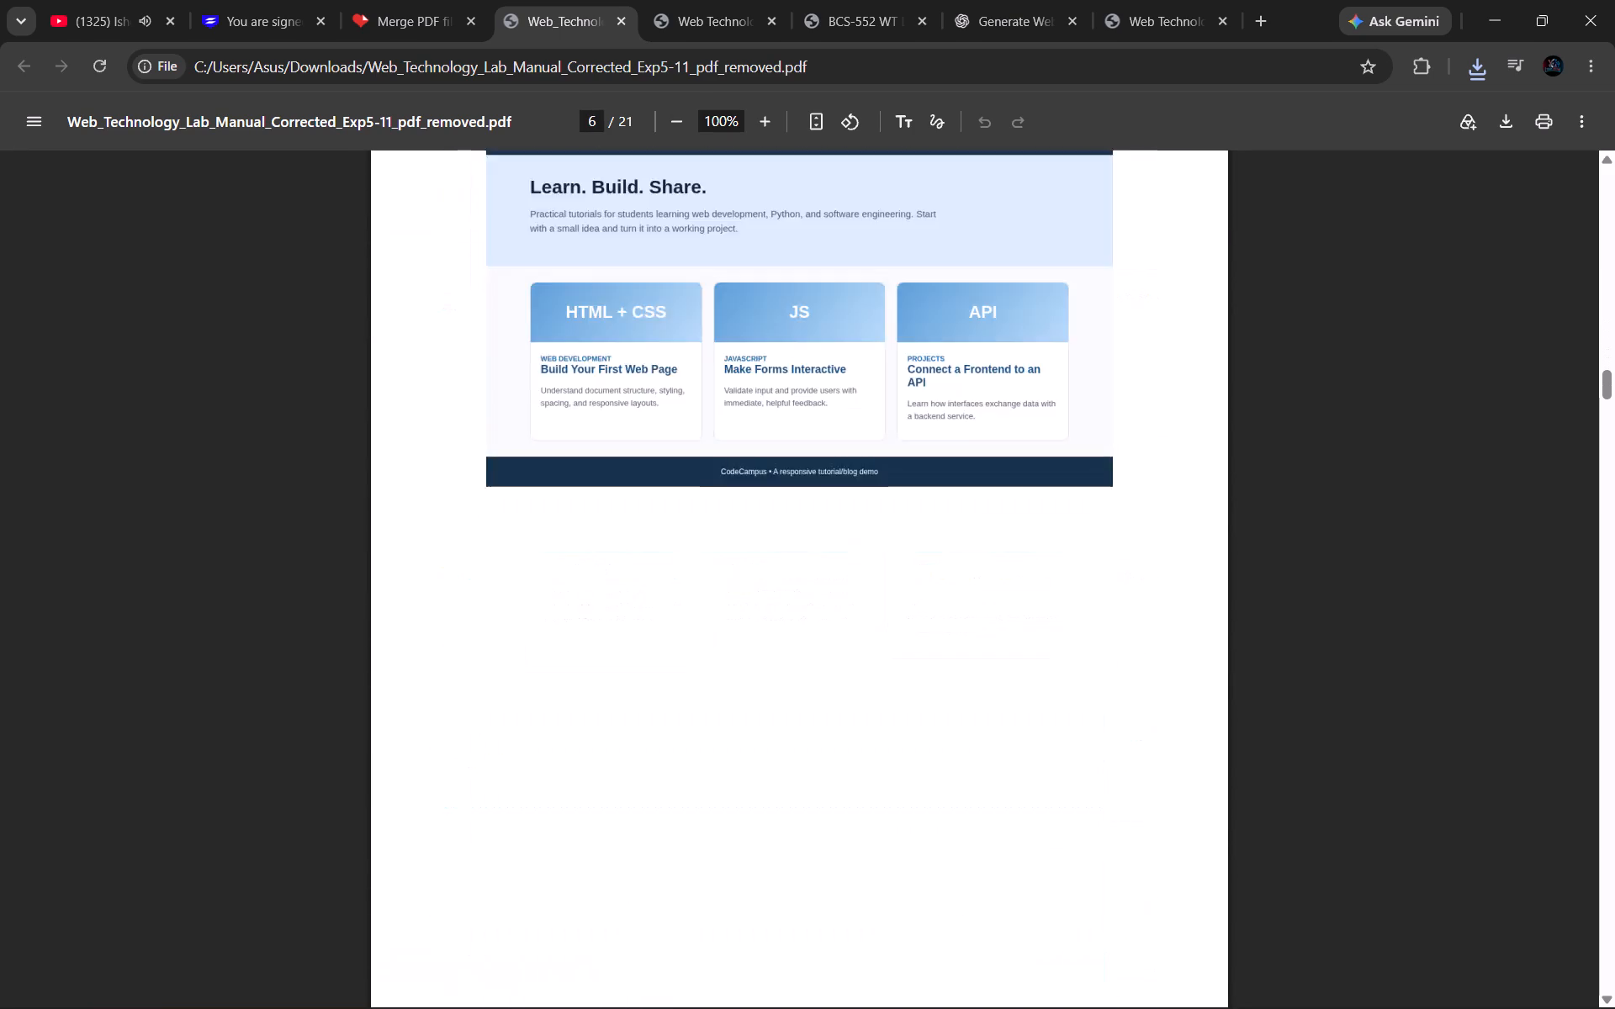
{"action": "scroll", "coordinate": [973, 330], "scroll_direction": "down", "scroll_amount": 19}
{"action": "scroll", "coordinate": [973, 330], "scroll_direction": "down", "scroll_amount": 15}
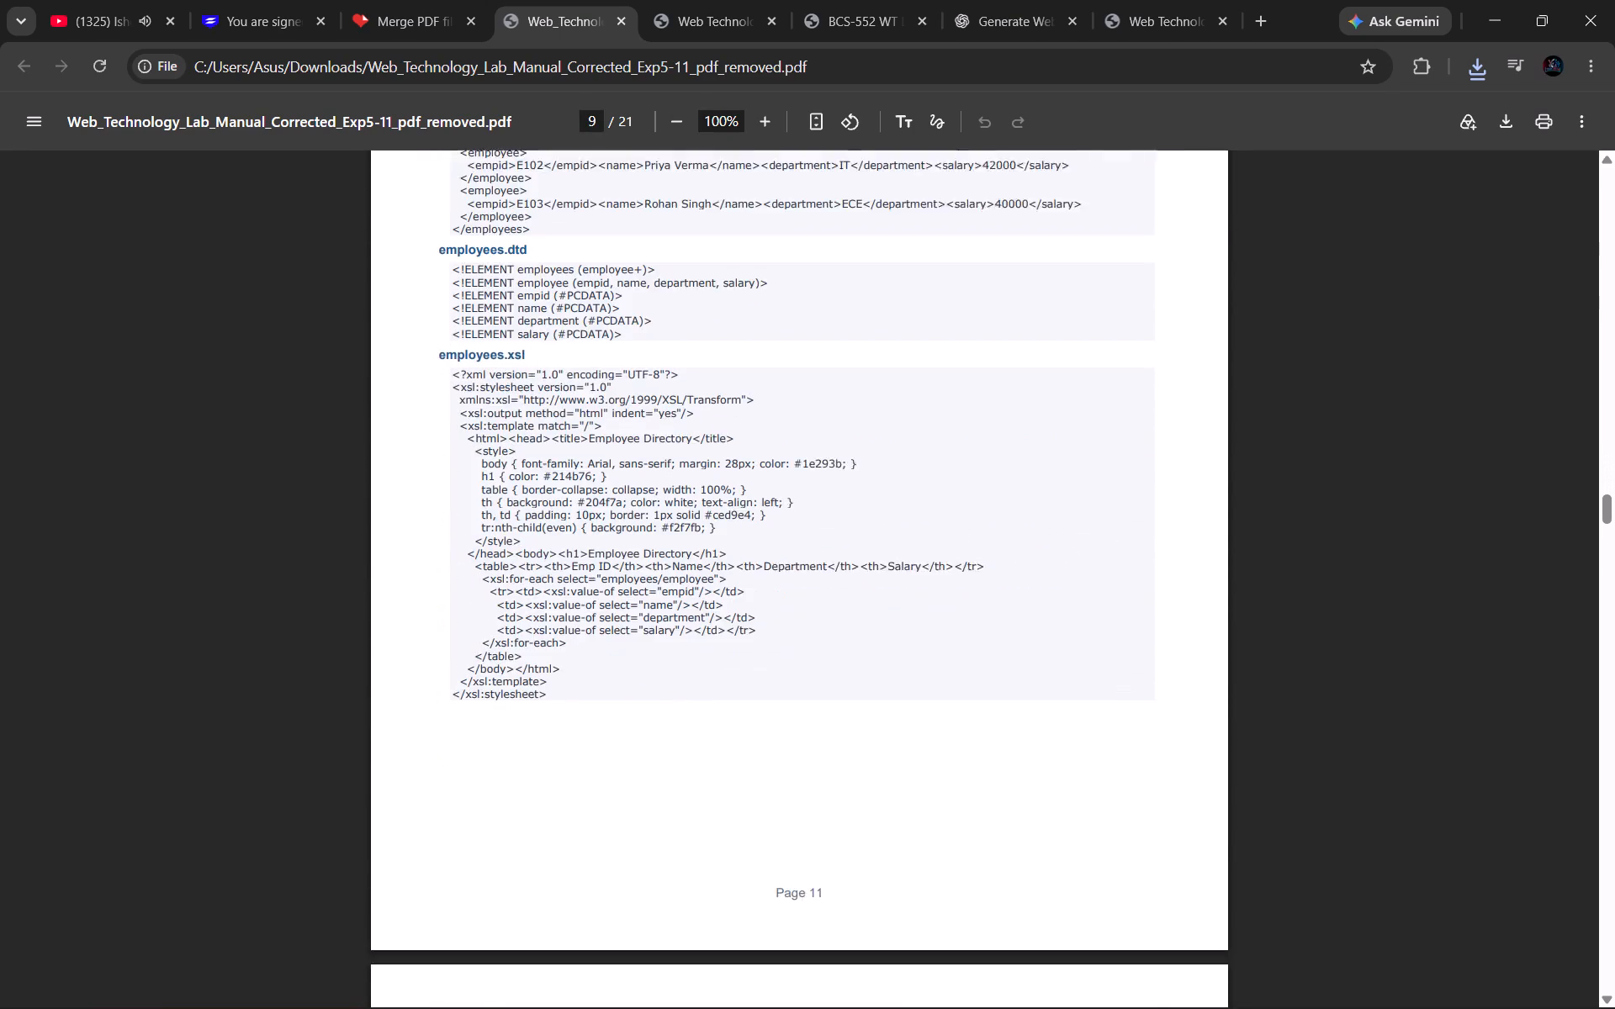
{"action": "scroll", "coordinate": [973, 330], "scroll_direction": "down", "scroll_amount": 18}
{"action": "scroll", "coordinate": [973, 330], "scroll_direction": "down", "scroll_amount": 6}
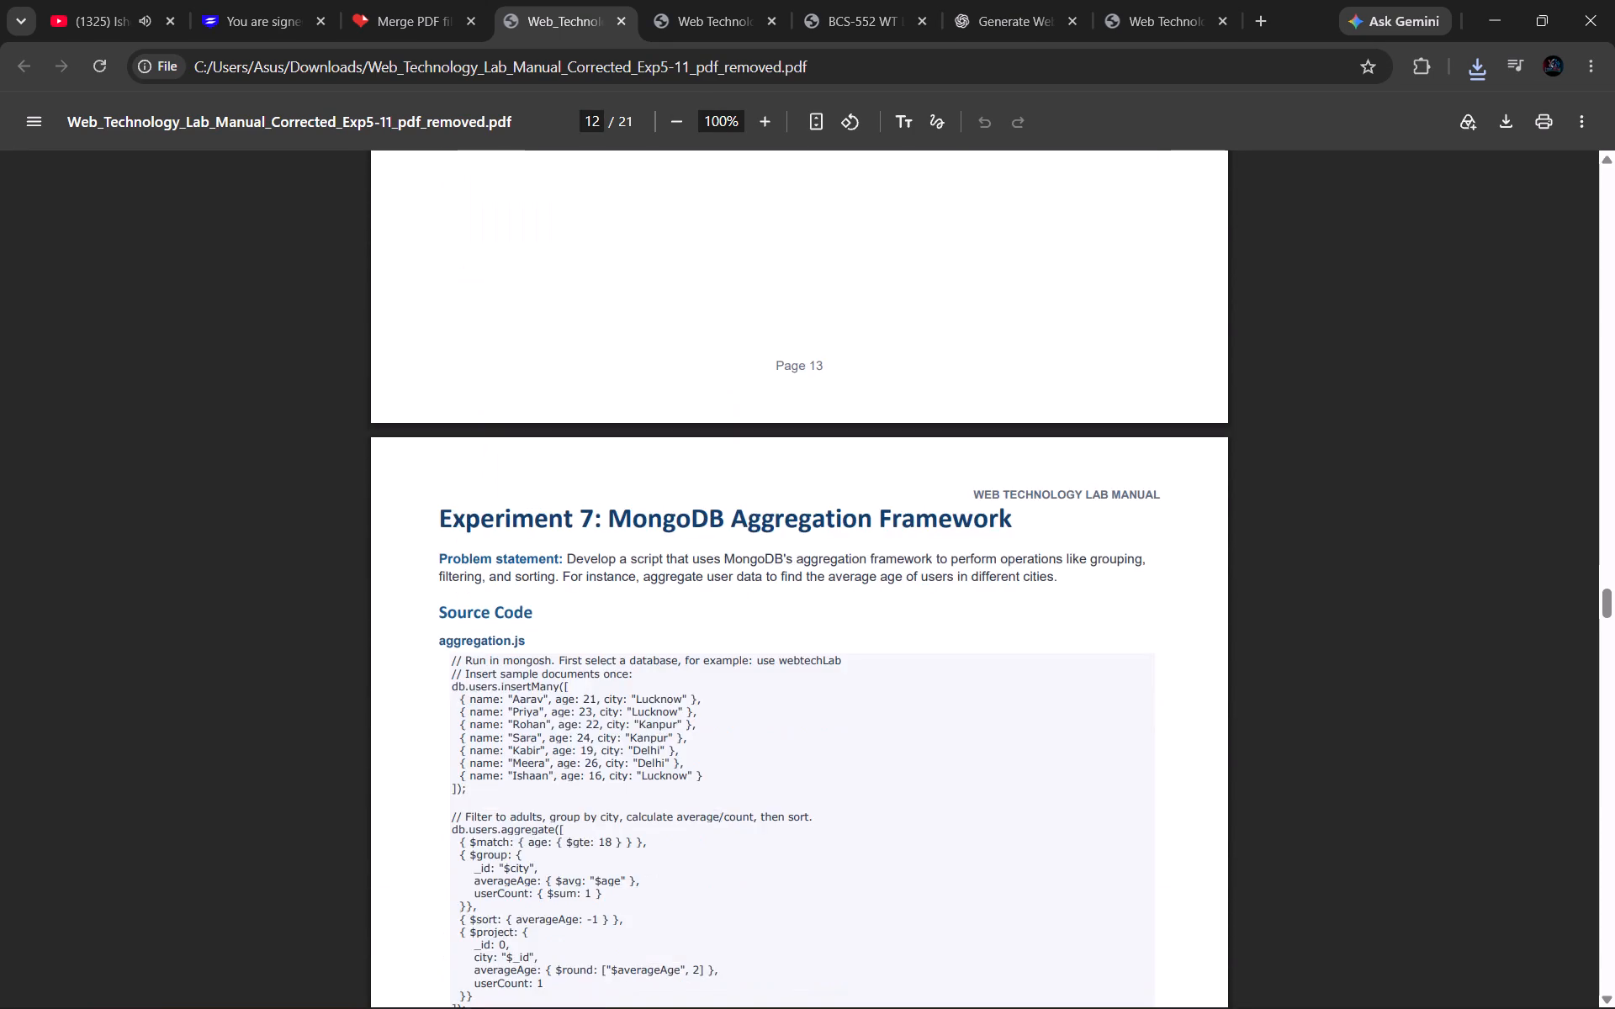
{"action": "scroll", "coordinate": [973, 330], "scroll_direction": "down", "scroll_amount": 17}
{"action": "scroll", "coordinate": [973, 330], "scroll_direction": "down", "scroll_amount": 14}
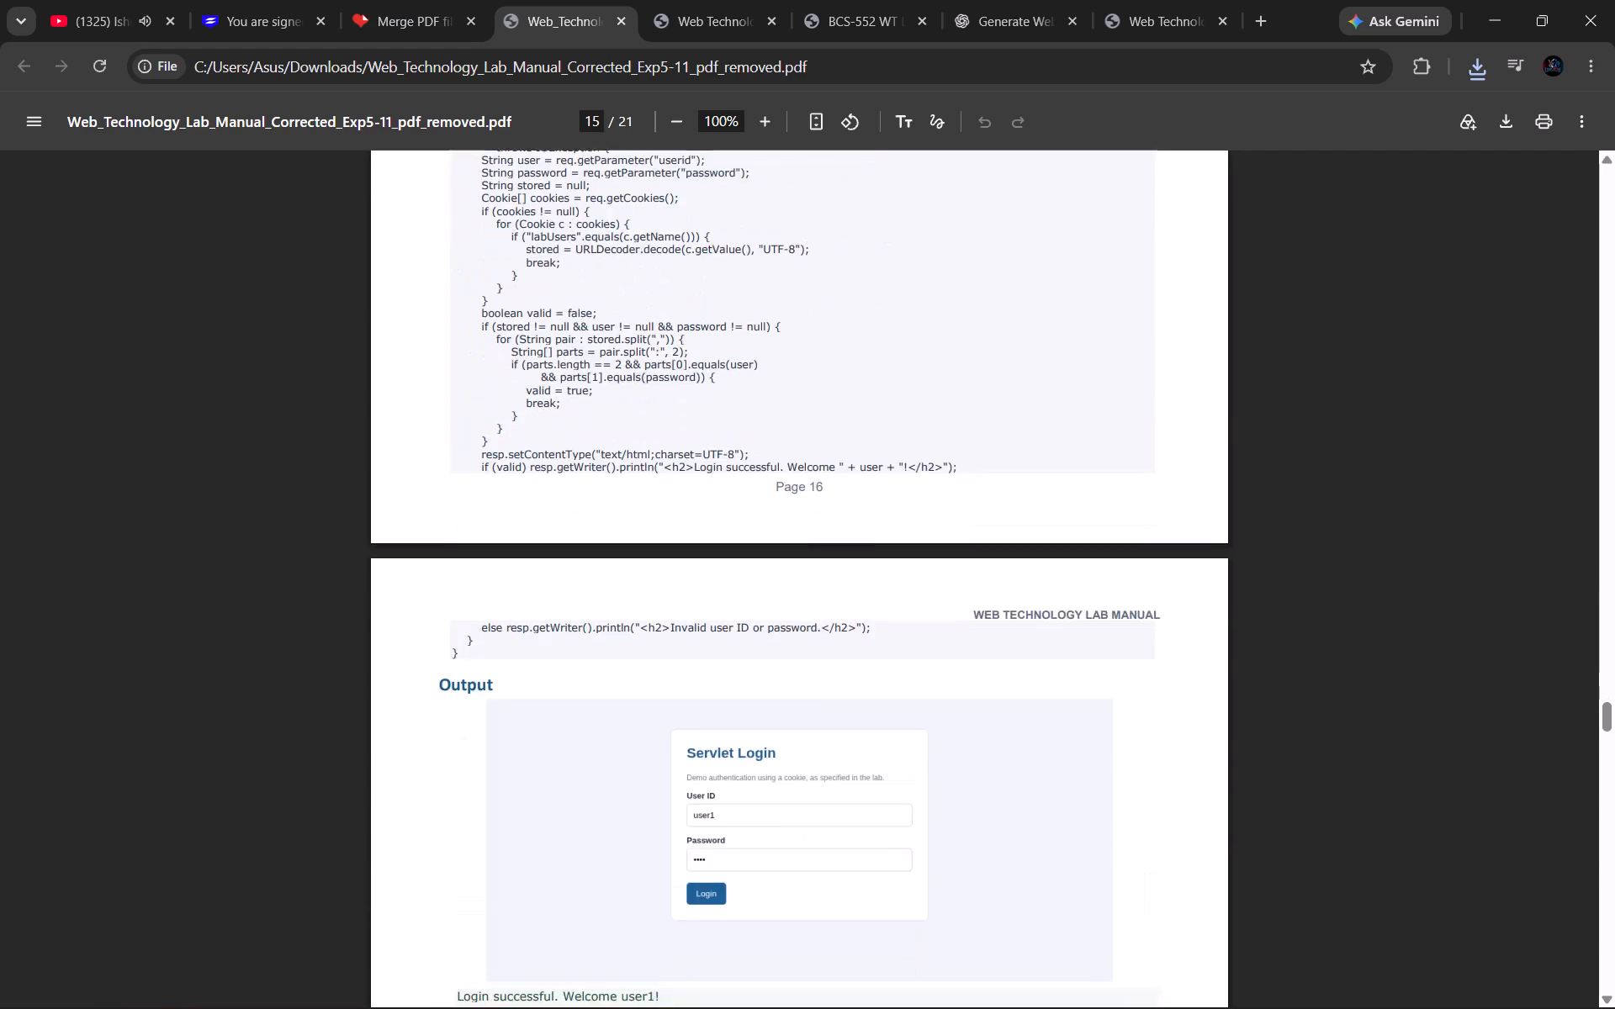
{"action": "scroll", "coordinate": [973, 330], "scroll_direction": "down", "scroll_amount": 13}
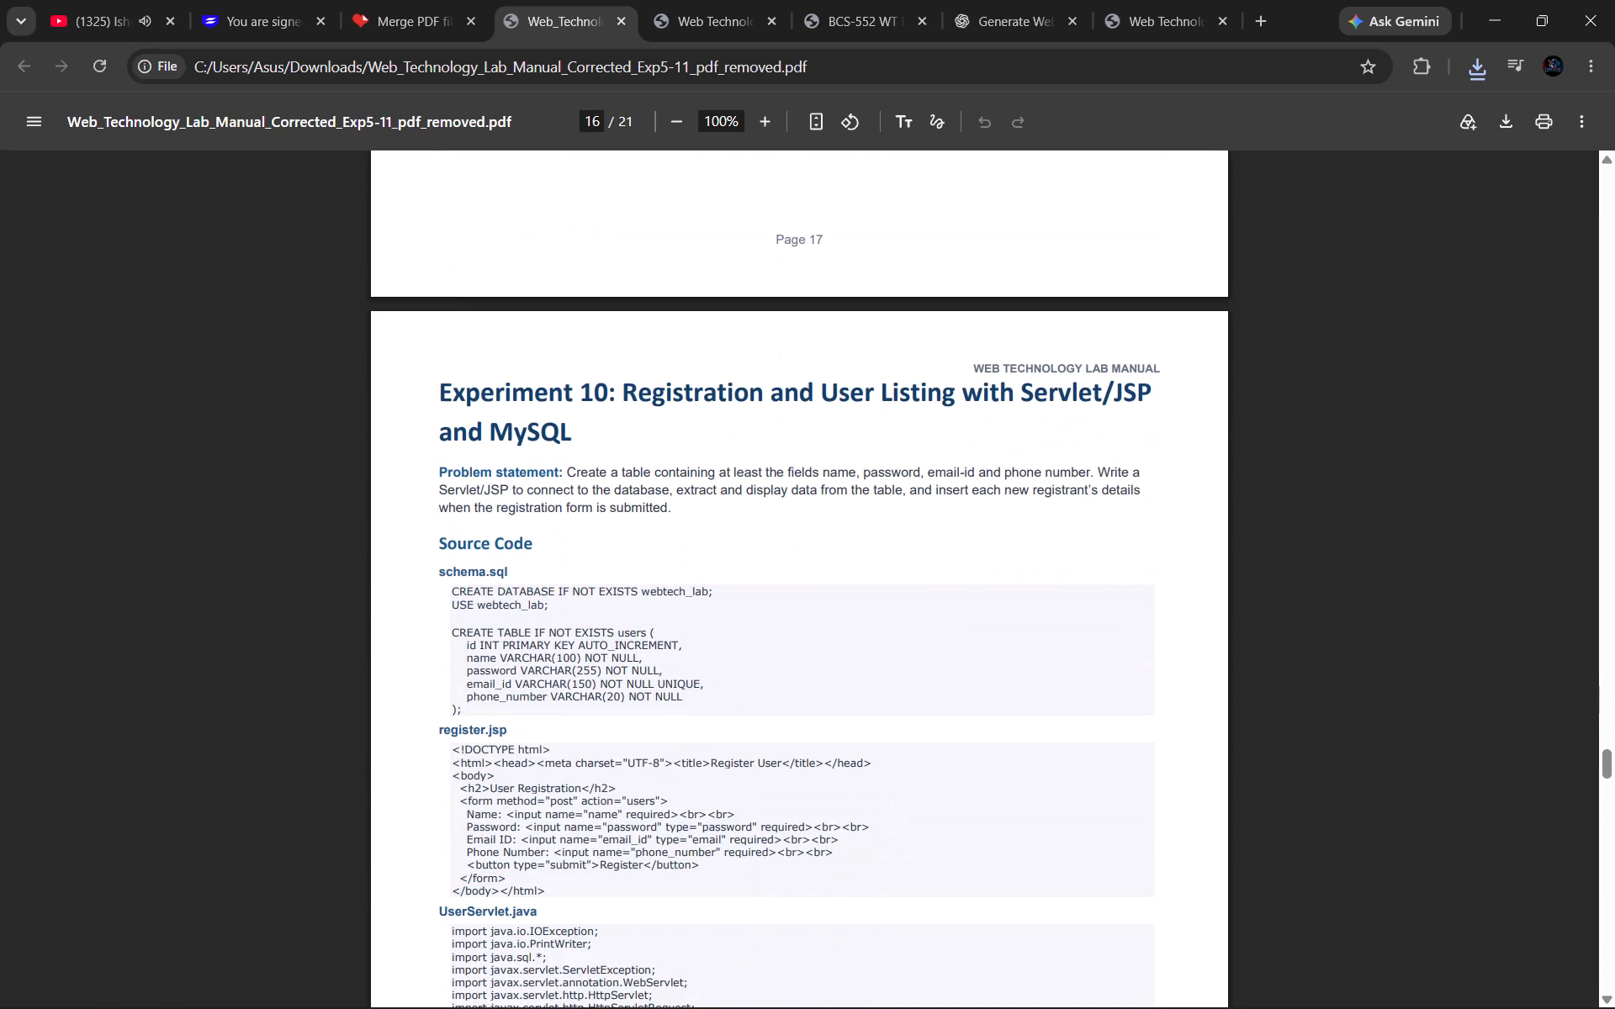
{"action": "scroll", "coordinate": [973, 330], "scroll_direction": "down", "scroll_amount": 6}
{"action": "scroll", "coordinate": [973, 330], "scroll_direction": "up", "scroll_amount": 1}
{"action": "scroll", "coordinate": [973, 330], "scroll_direction": "down", "scroll_amount": 20}
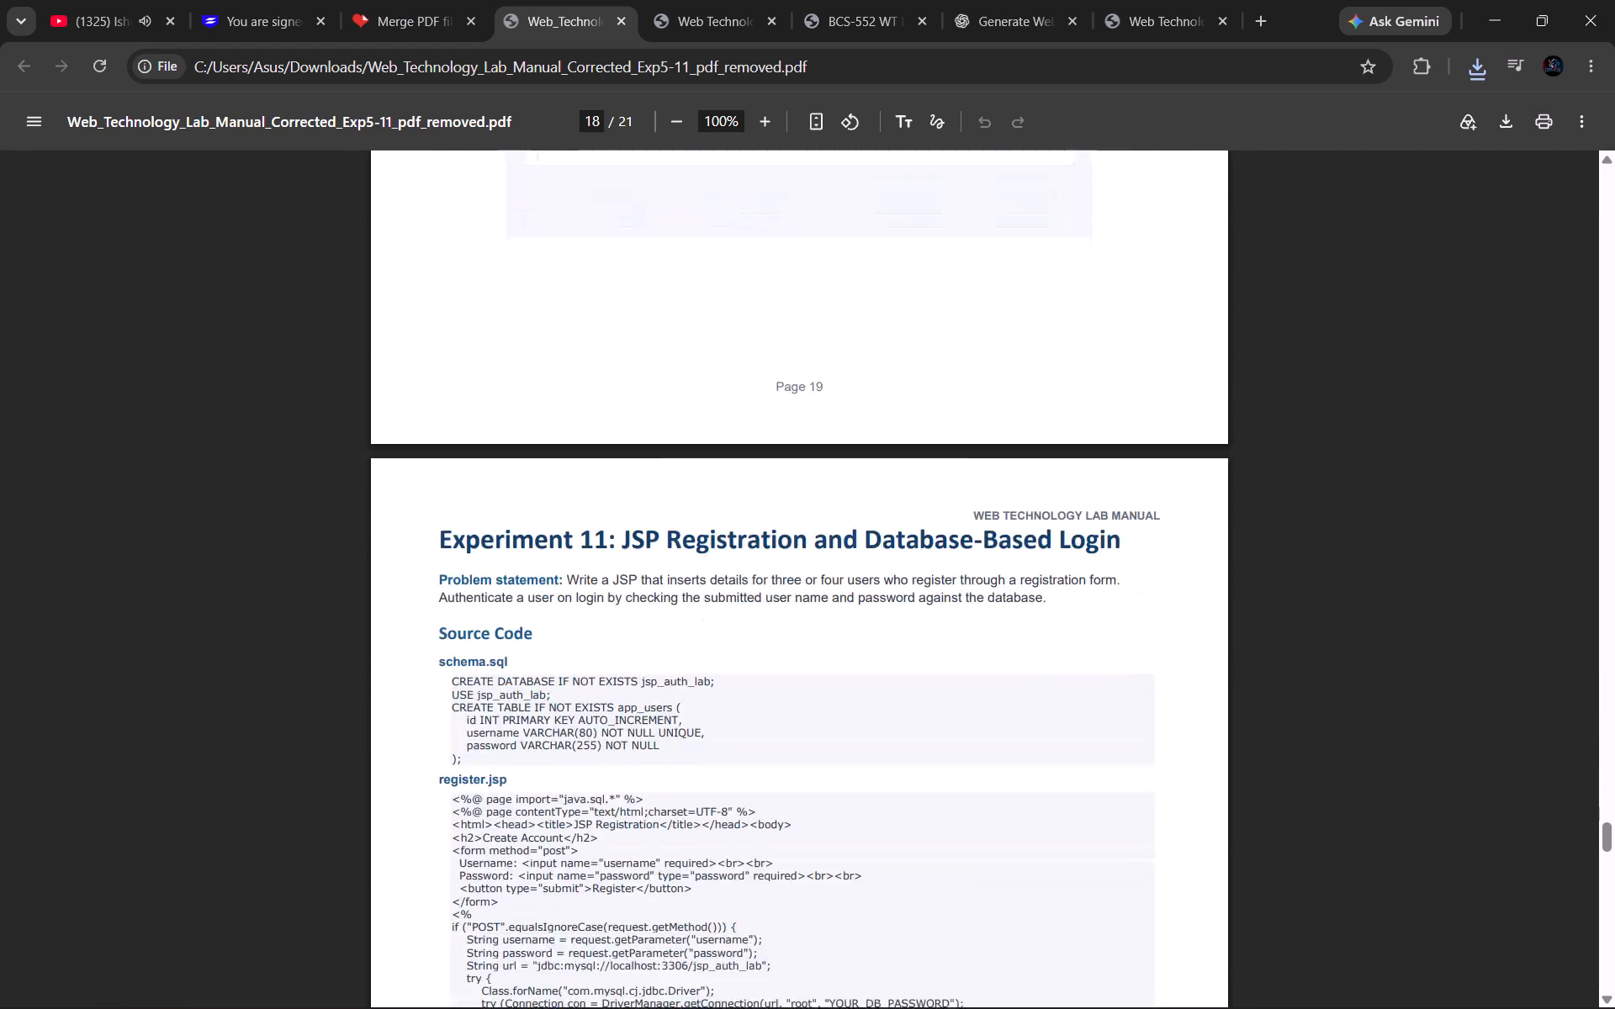
{"action": "scroll", "coordinate": [973, 330], "scroll_direction": "down", "scroll_amount": 20}
{"action": "scroll", "coordinate": [973, 330], "scroll_direction": "down", "scroll_amount": 14}
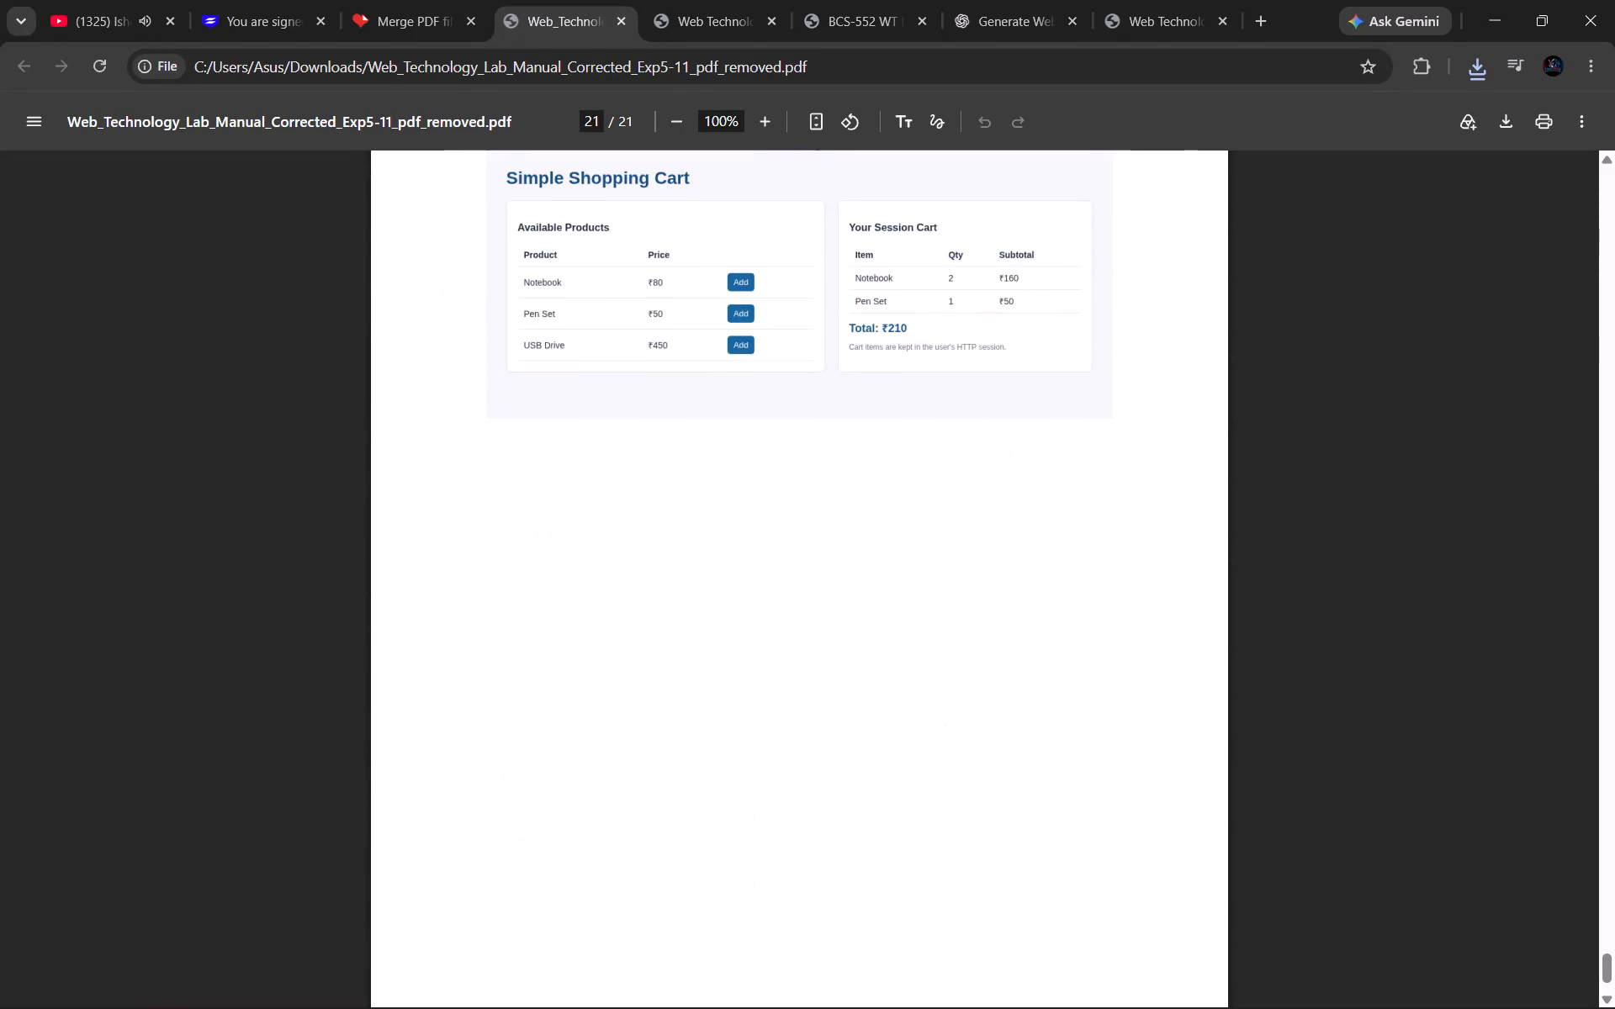
{"action": "scroll", "coordinate": [973, 330], "scroll_direction": "down", "scroll_amount": 8}
{"action": "left_click", "coordinate": [619, 13]}
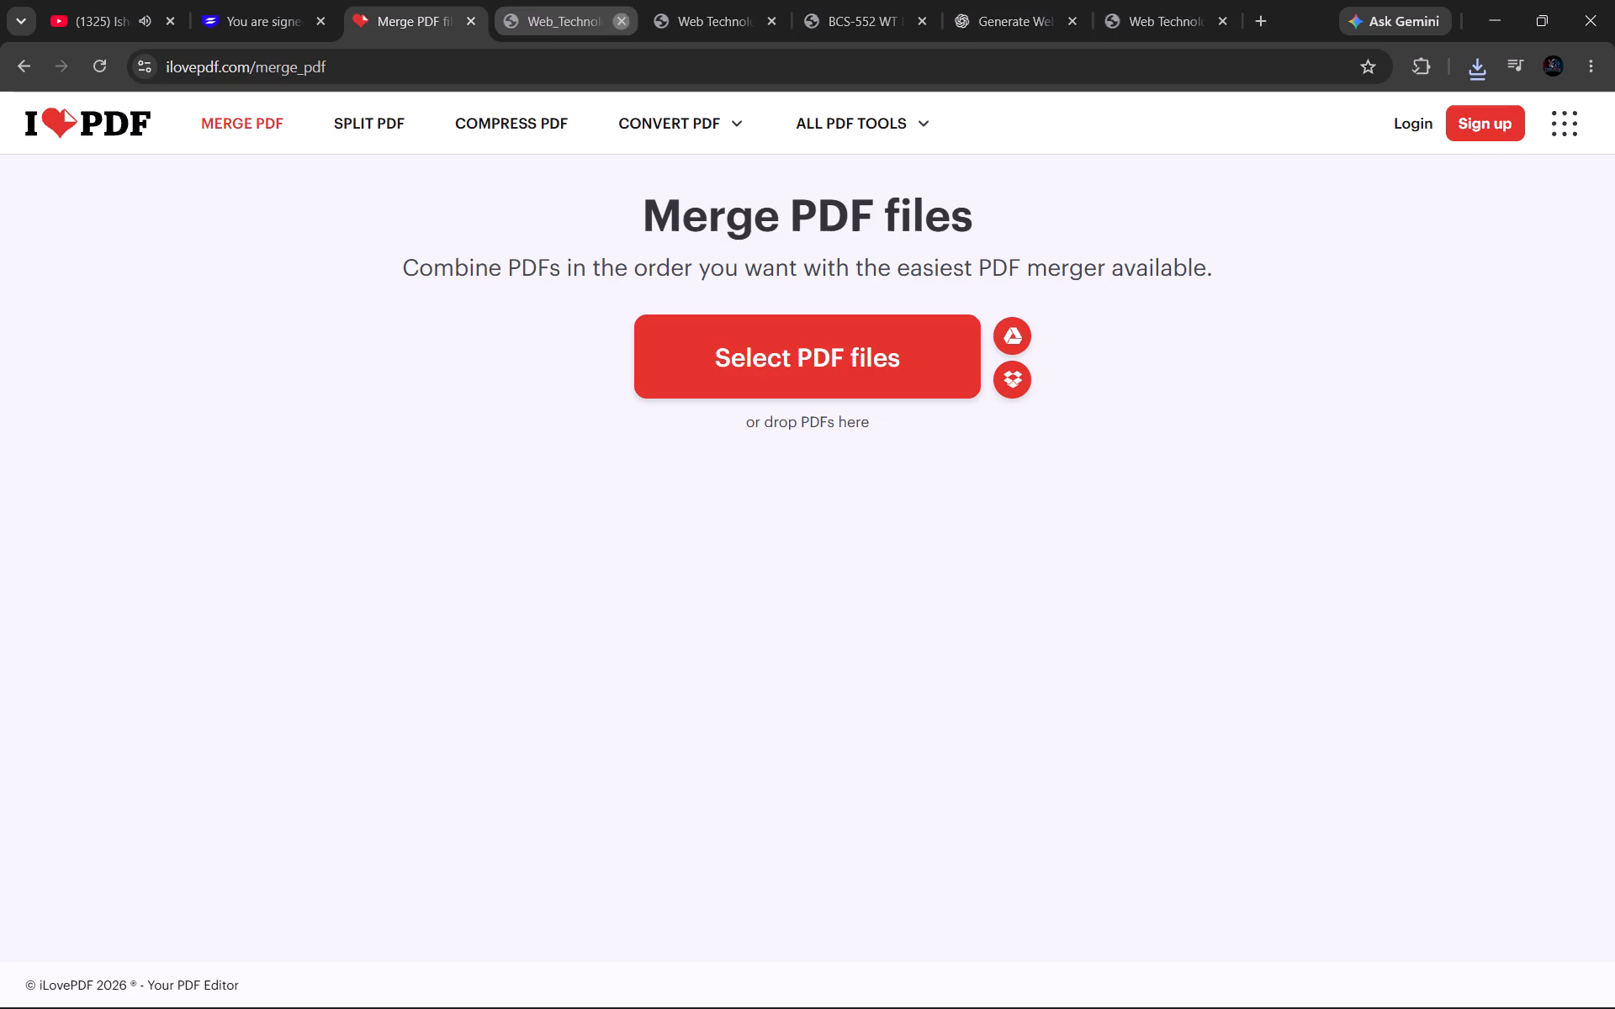
Merge BCS-552 WT Lab from Downloads, placed first, with Web_Technology_Lab_Manual_Corrected_Exp5-11_pdf_removed, placed second.
{"action": "left_click", "coordinate": [688, 358]}
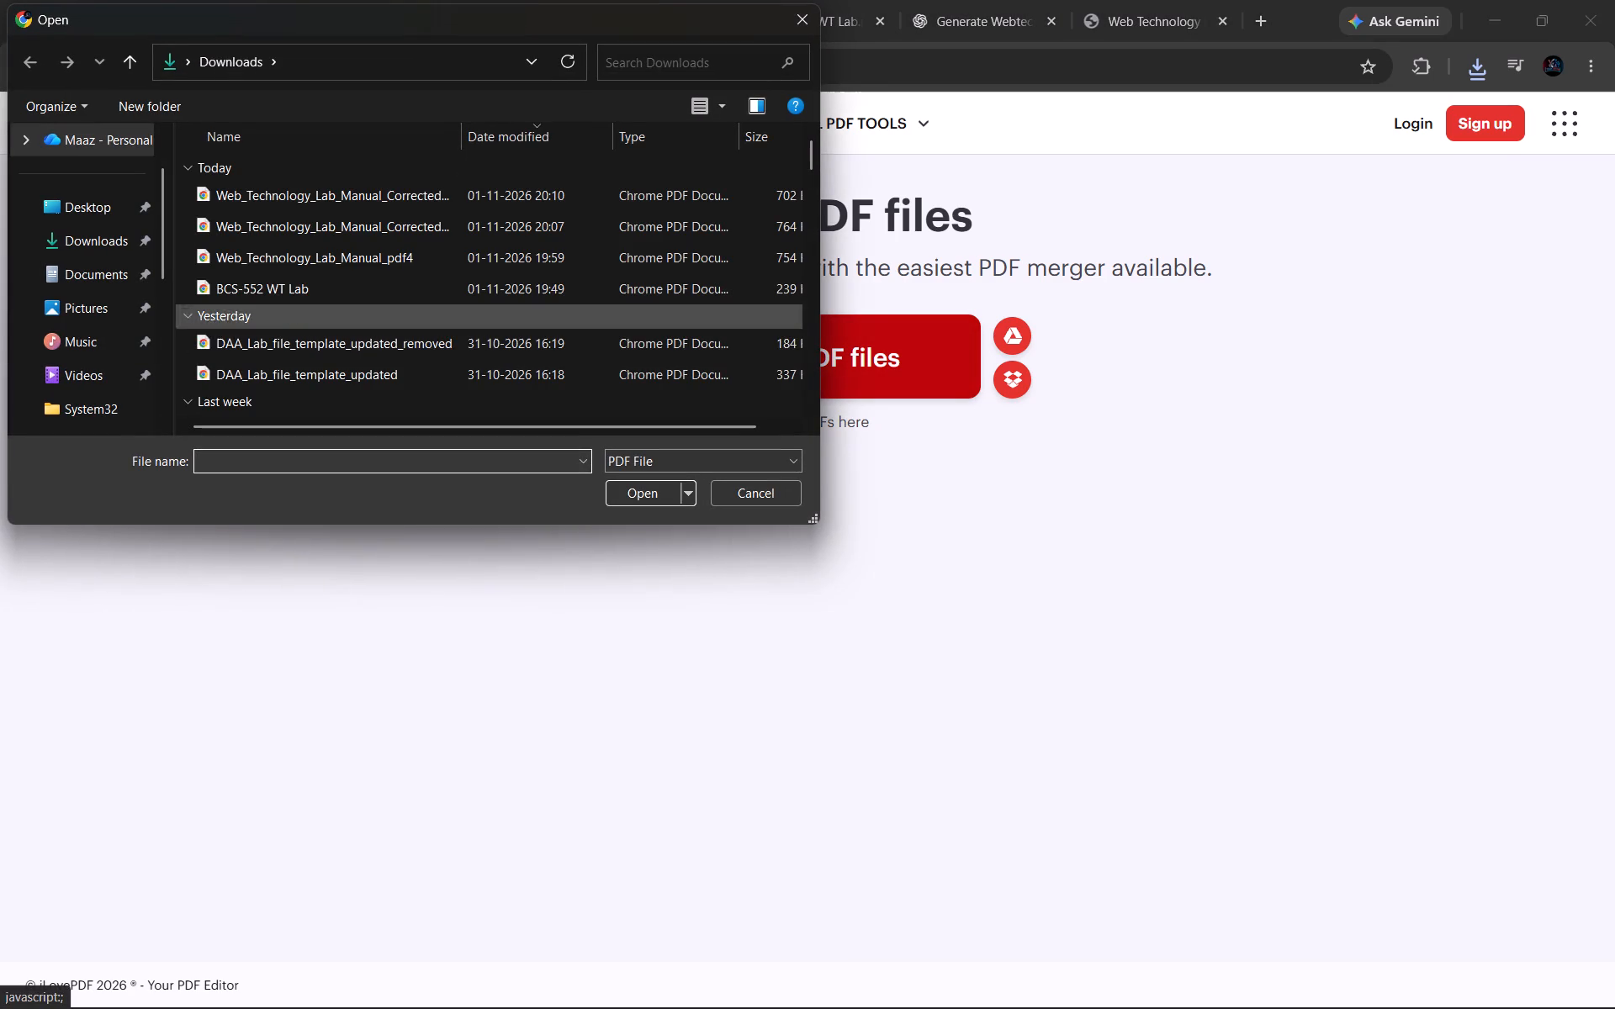
{"action": "left_click", "coordinate": [347, 292]}
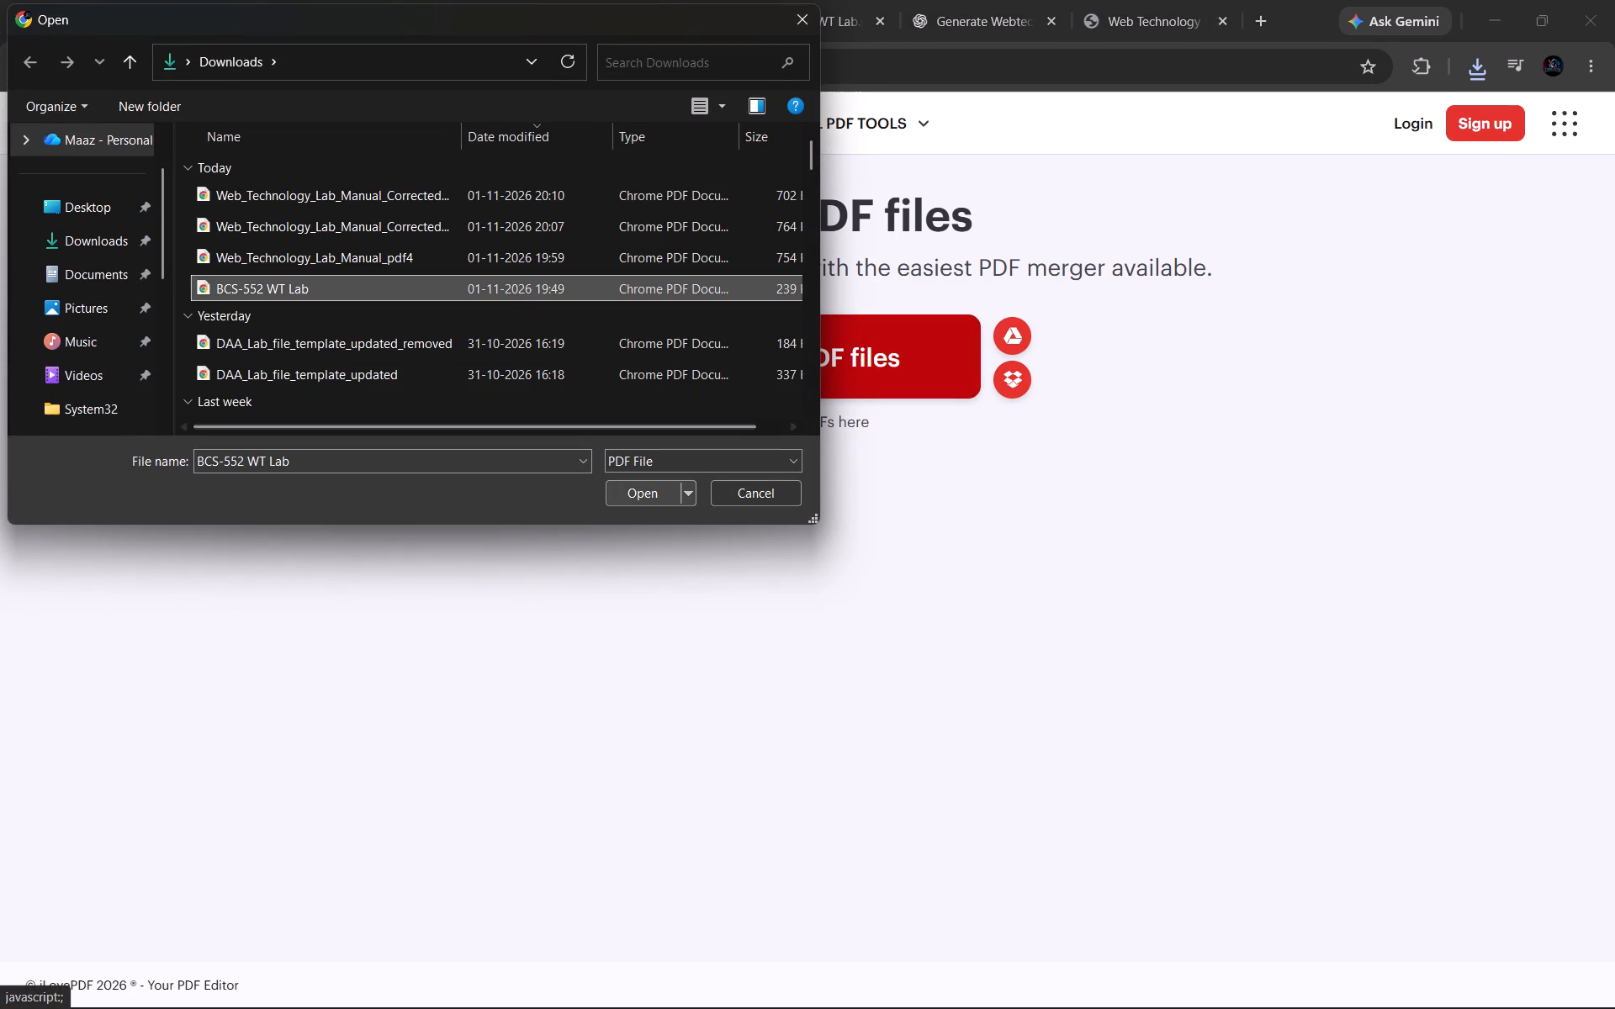
{"action": "left_click", "coordinate": [542, 196]}
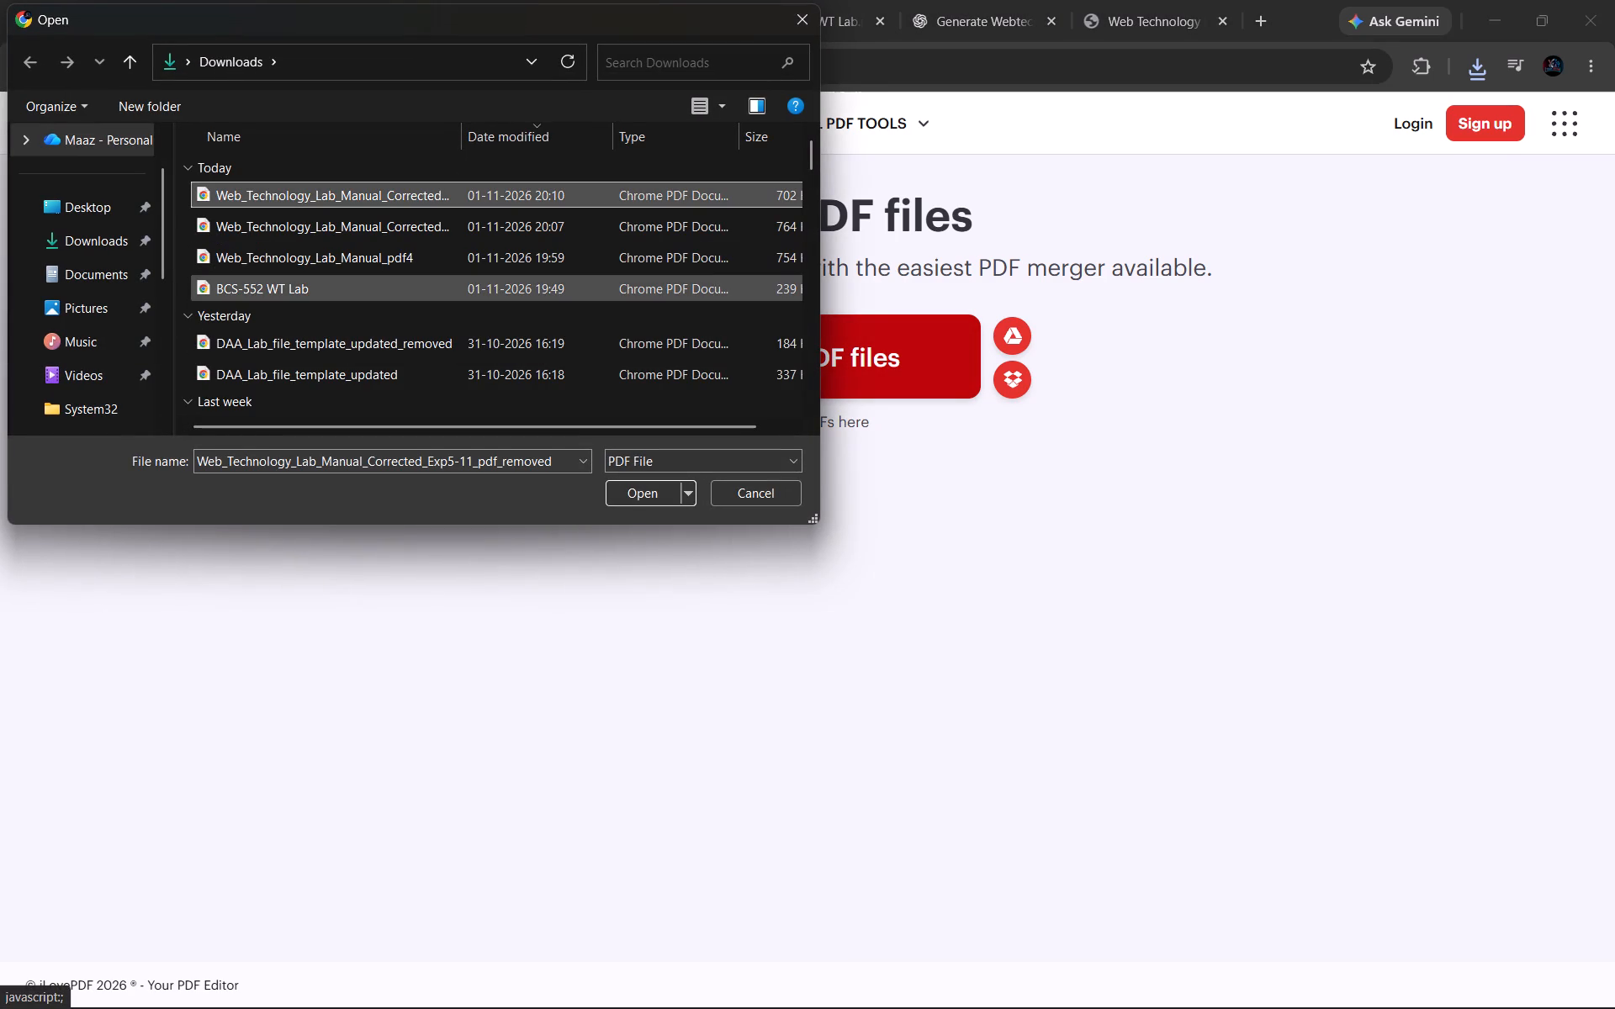
{"action": "left_click", "coordinate": [526, 277]}
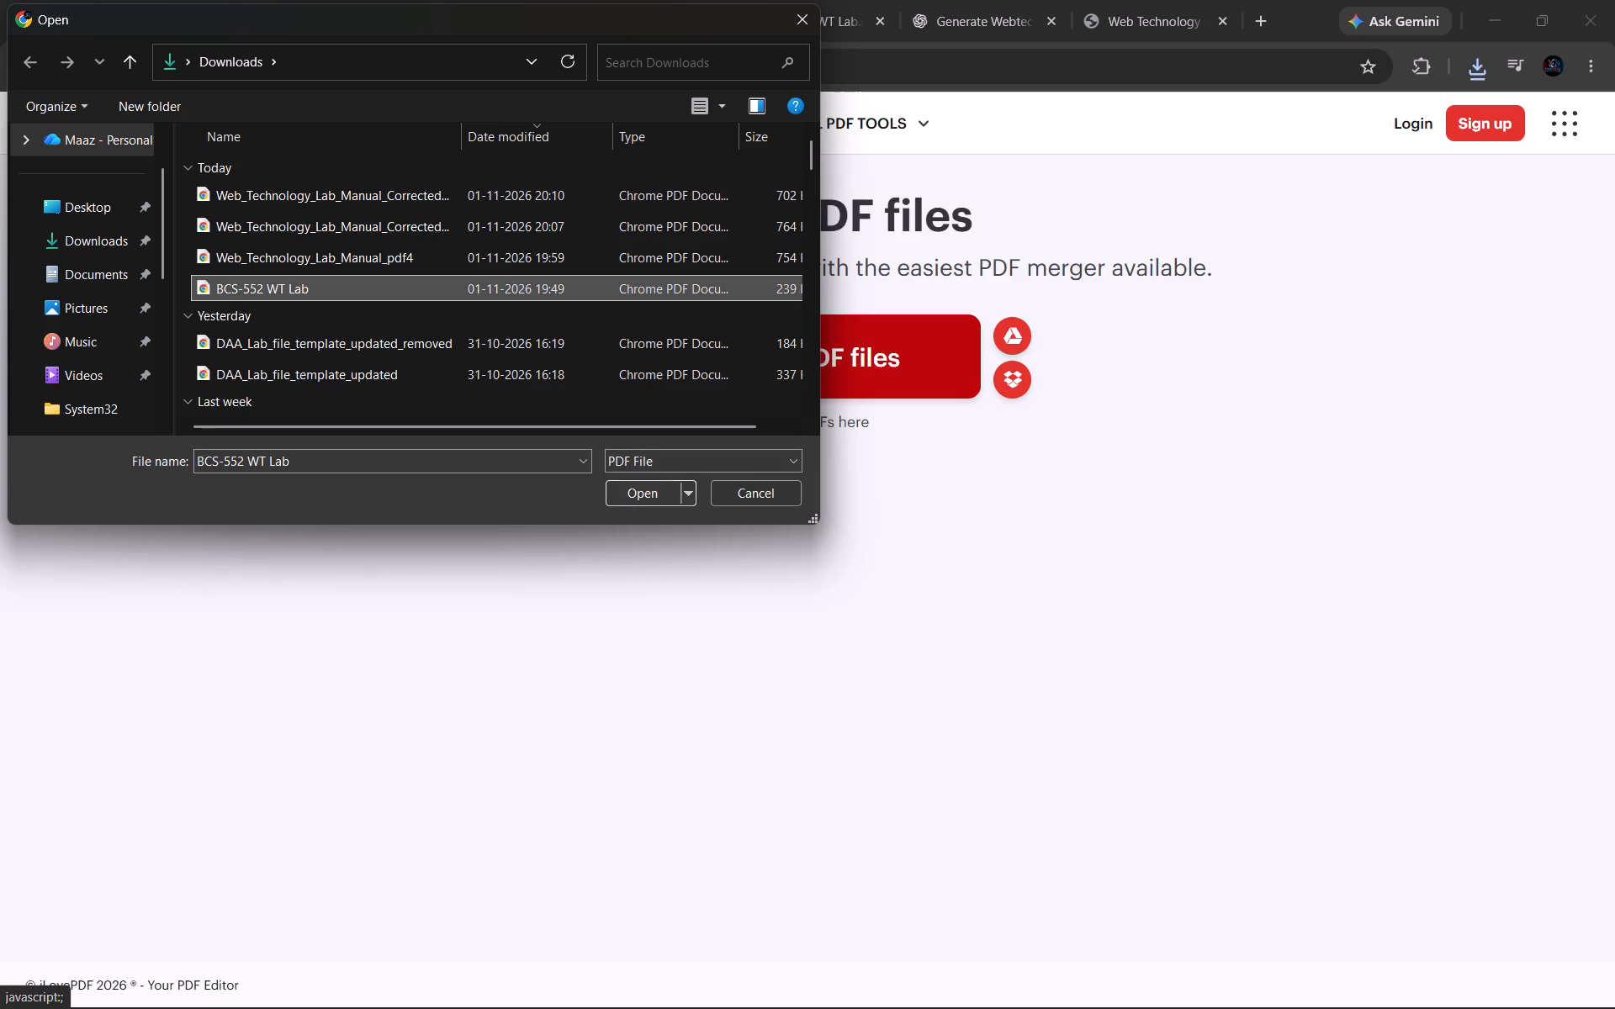
{"action": "left_click", "coordinate": [638, 489]}
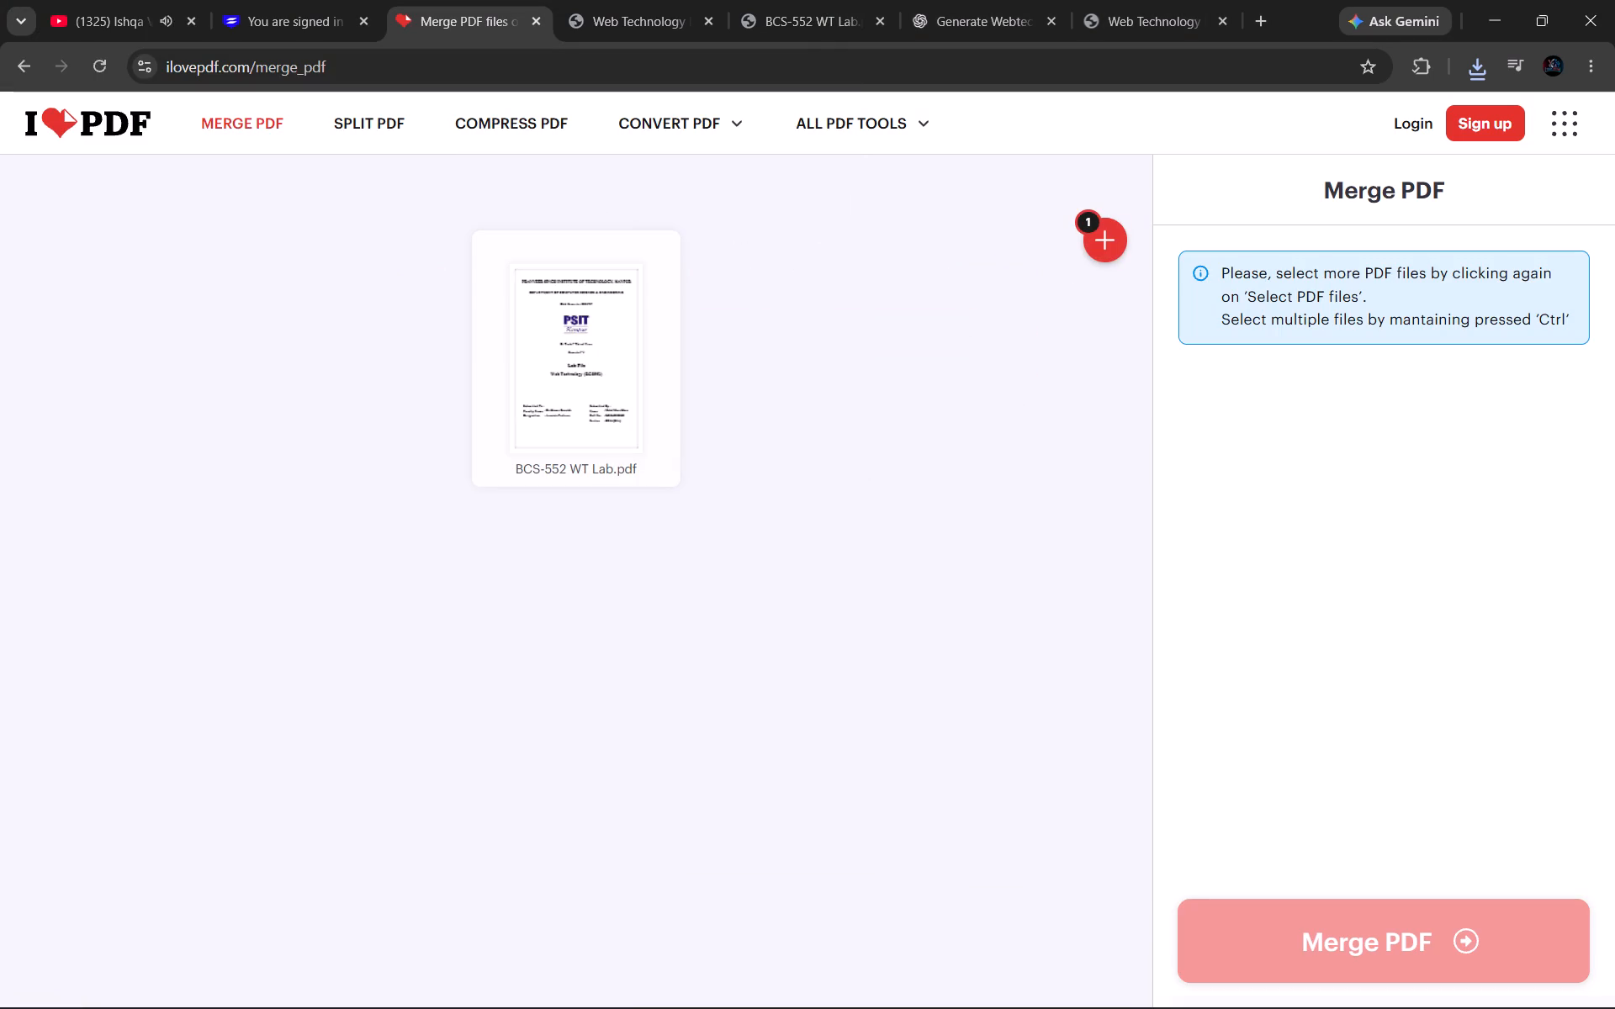
{"action": "left_click", "coordinate": [1104, 251]}
{"action": "left_click", "coordinate": [365, 190]}
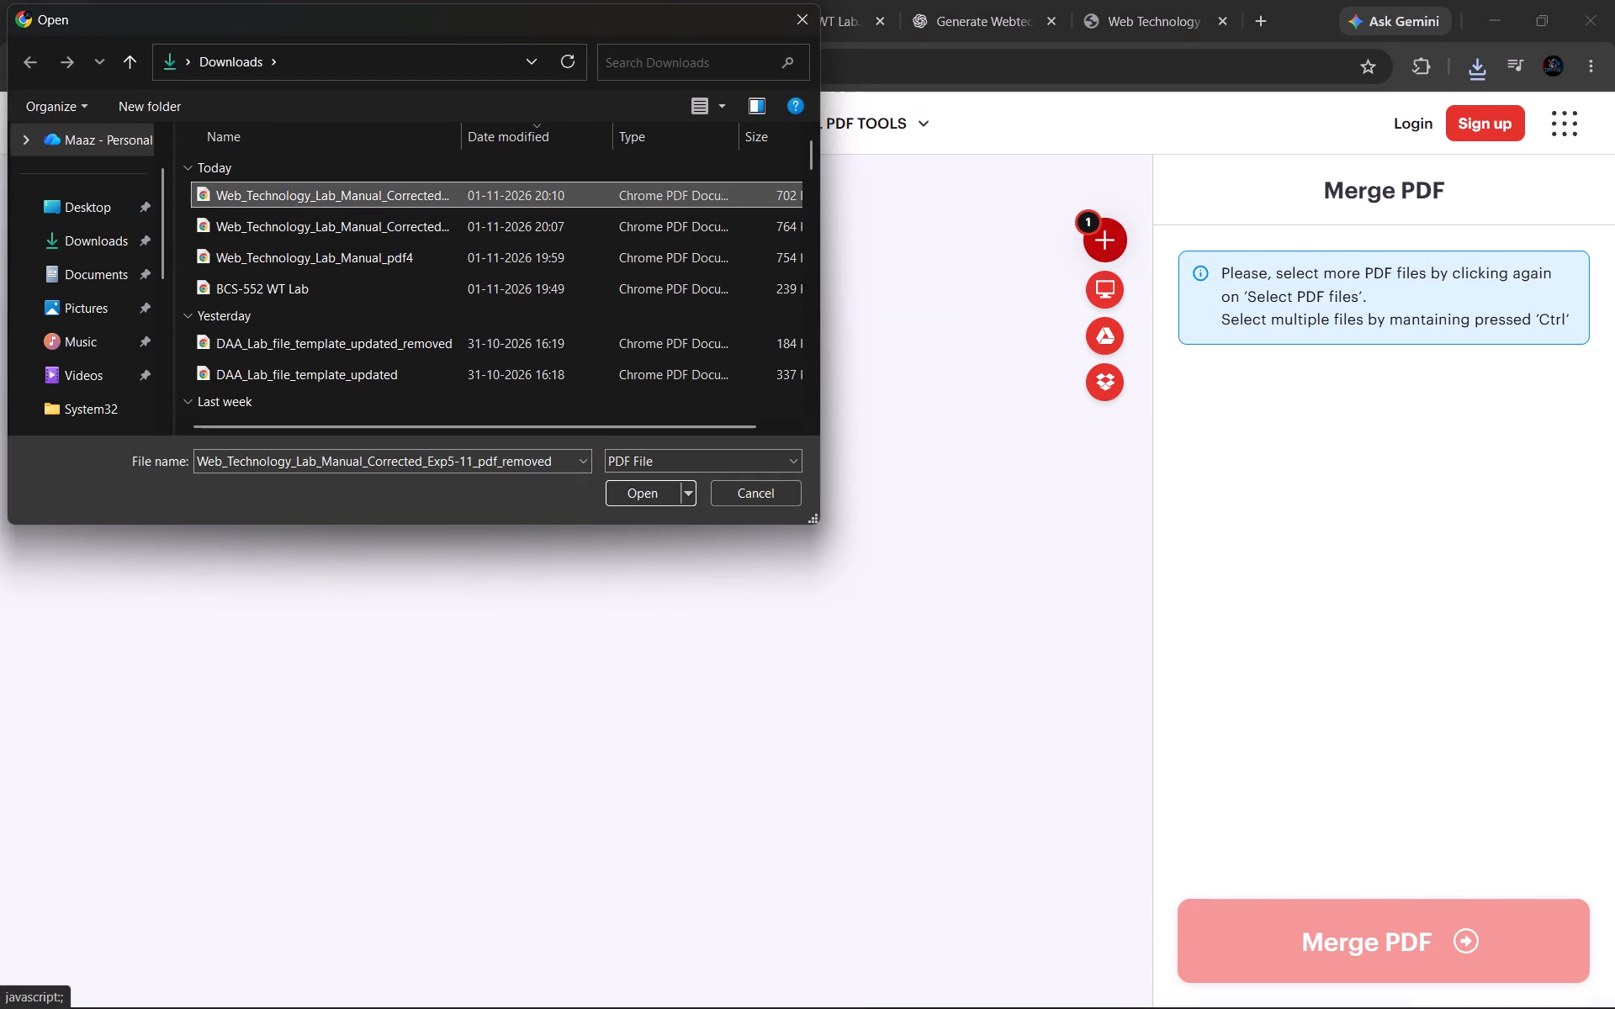
{"action": "left_click", "coordinate": [621, 488]}
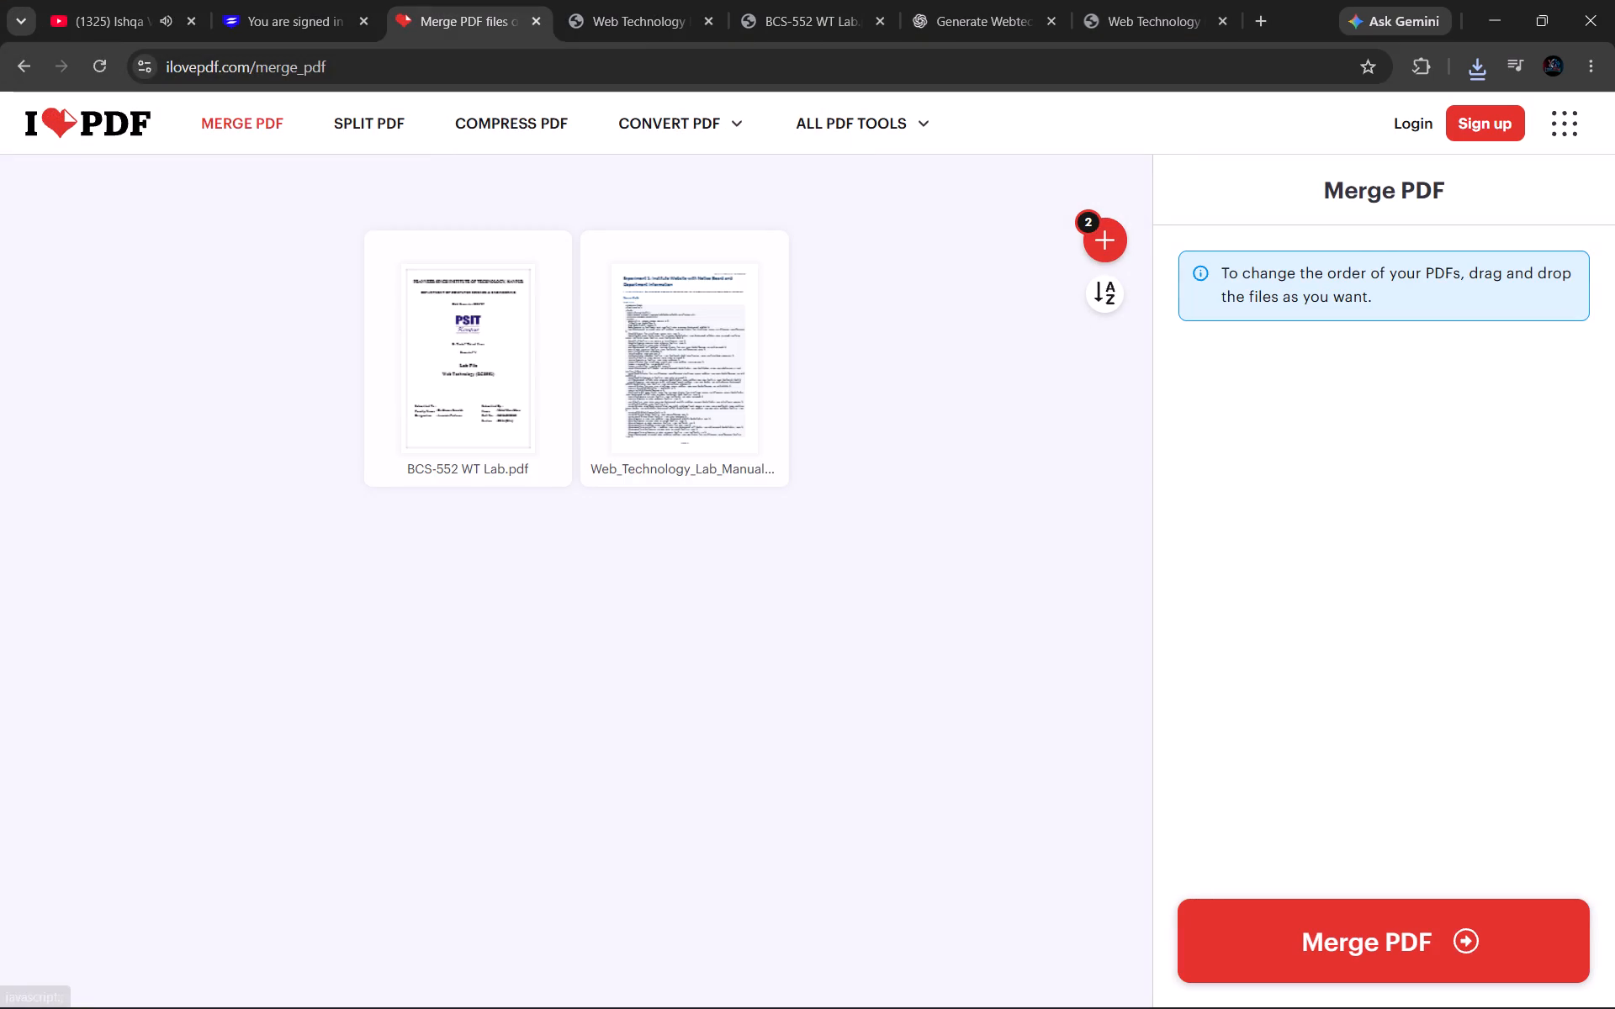
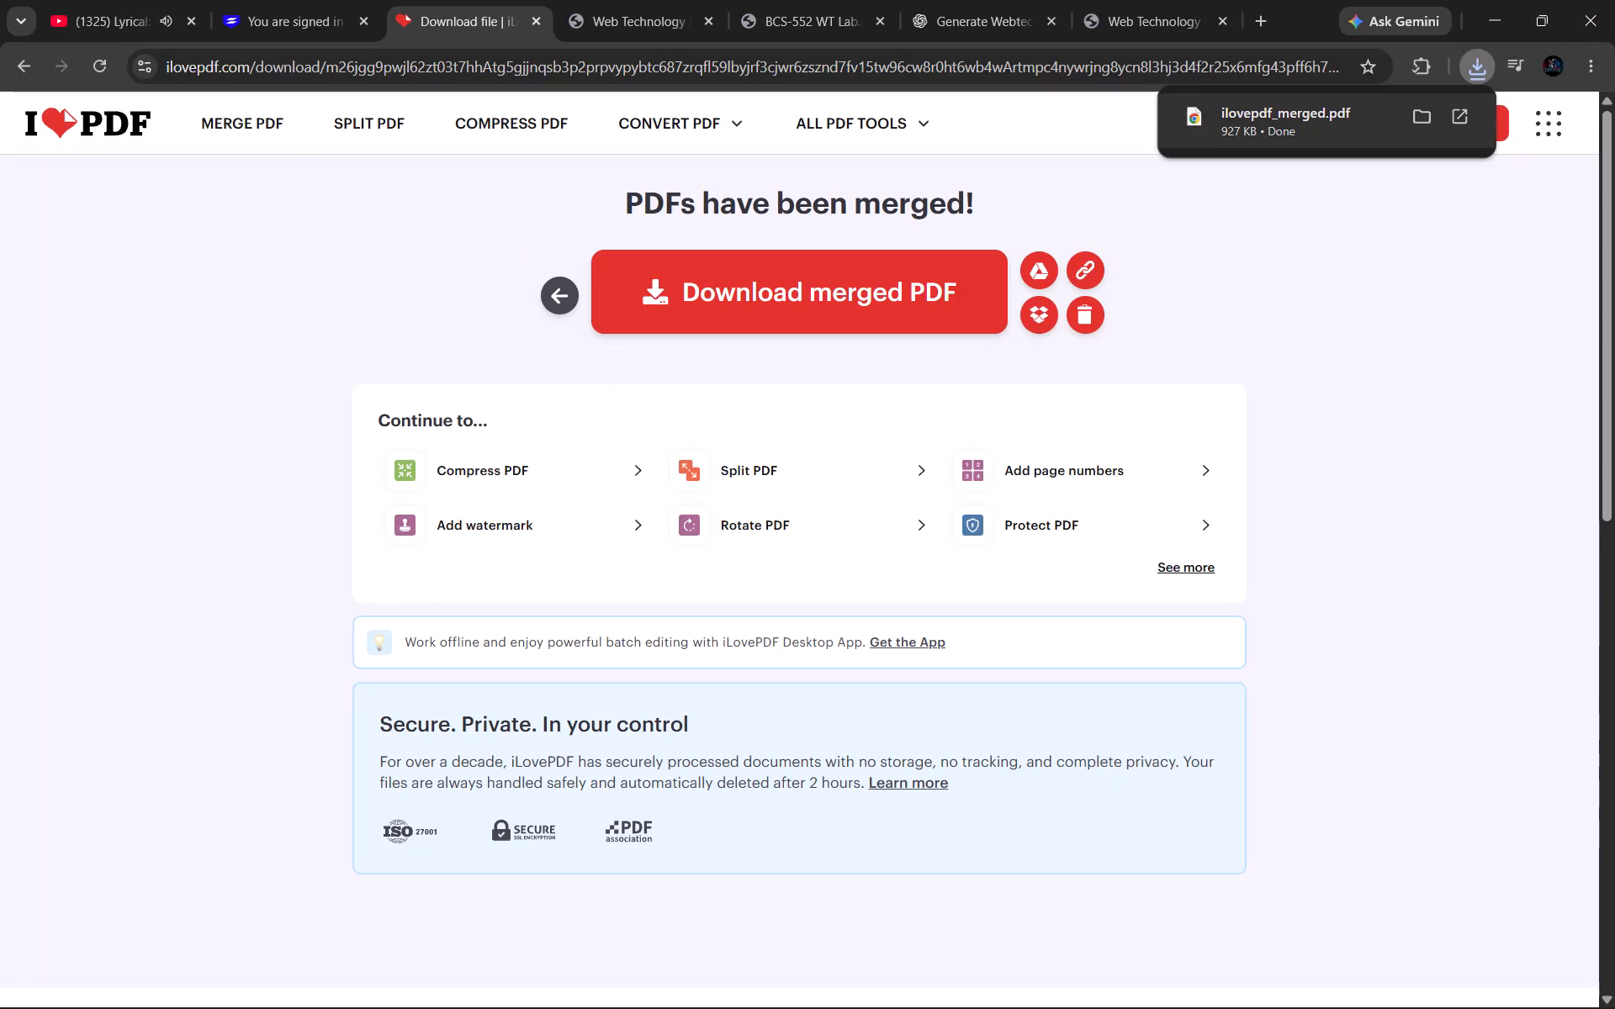
Open the downloaded ilovepdf_merged.pdf and review its front pages from the cover through the List of Experiments.
{"action": "left_click", "coordinate": [1456, 118]}
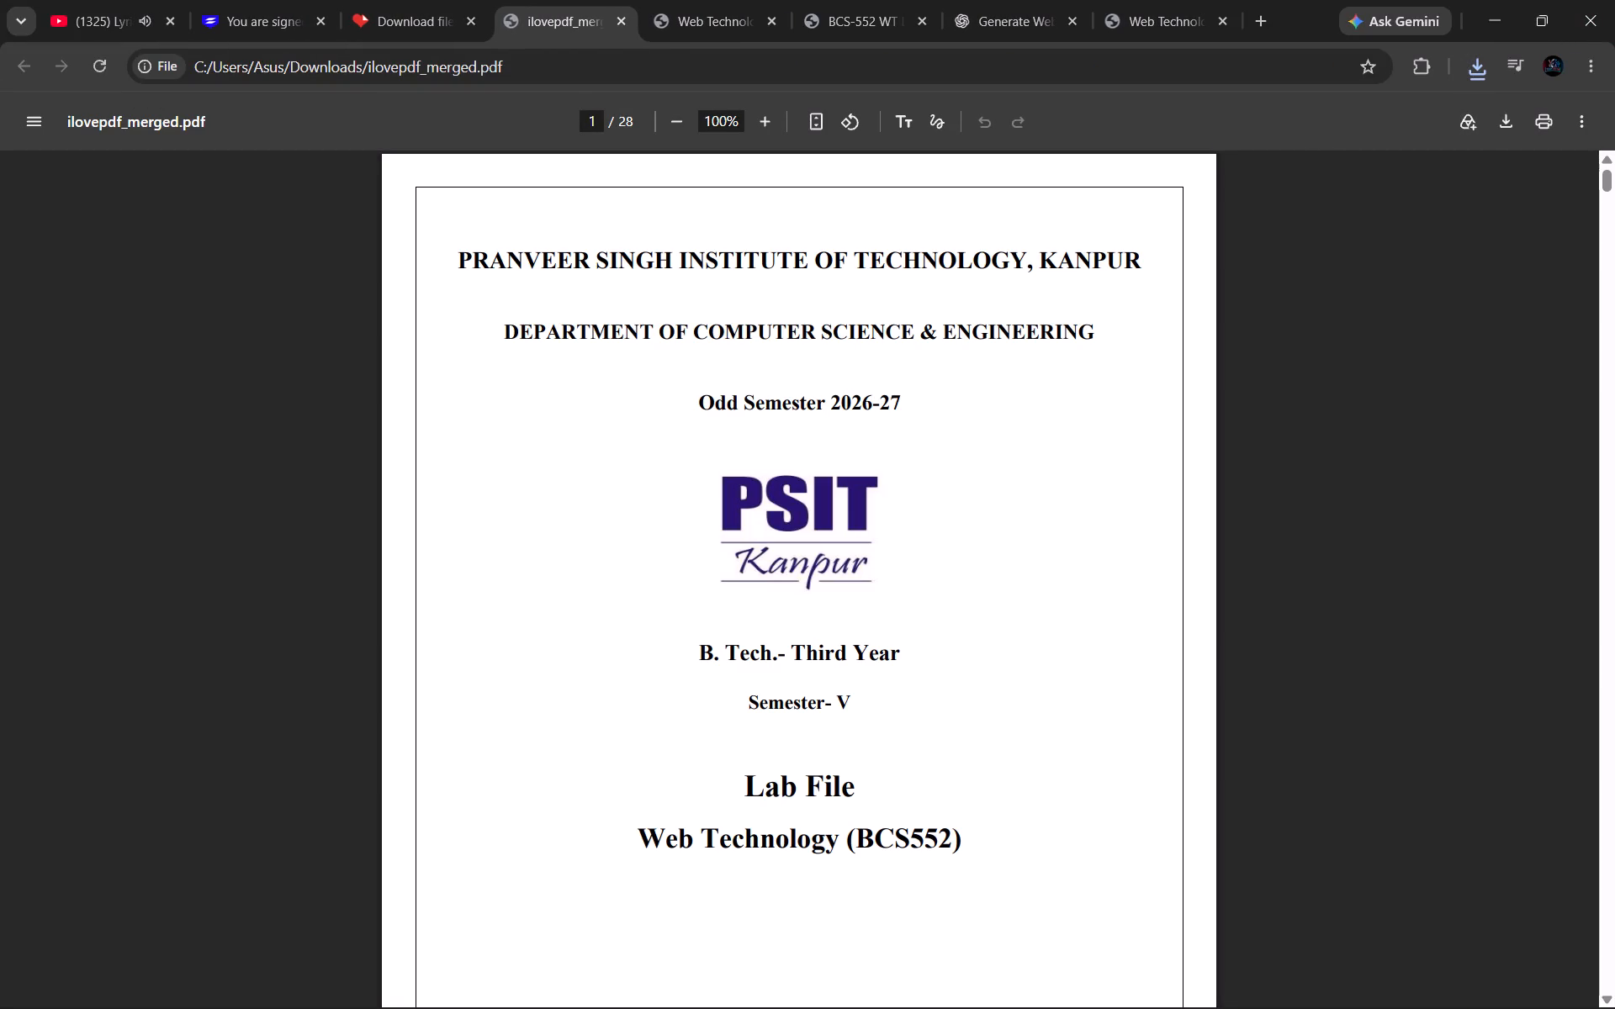
{"action": "scroll", "coordinate": [1192, 323], "scroll_direction": "down", "scroll_amount": 2}
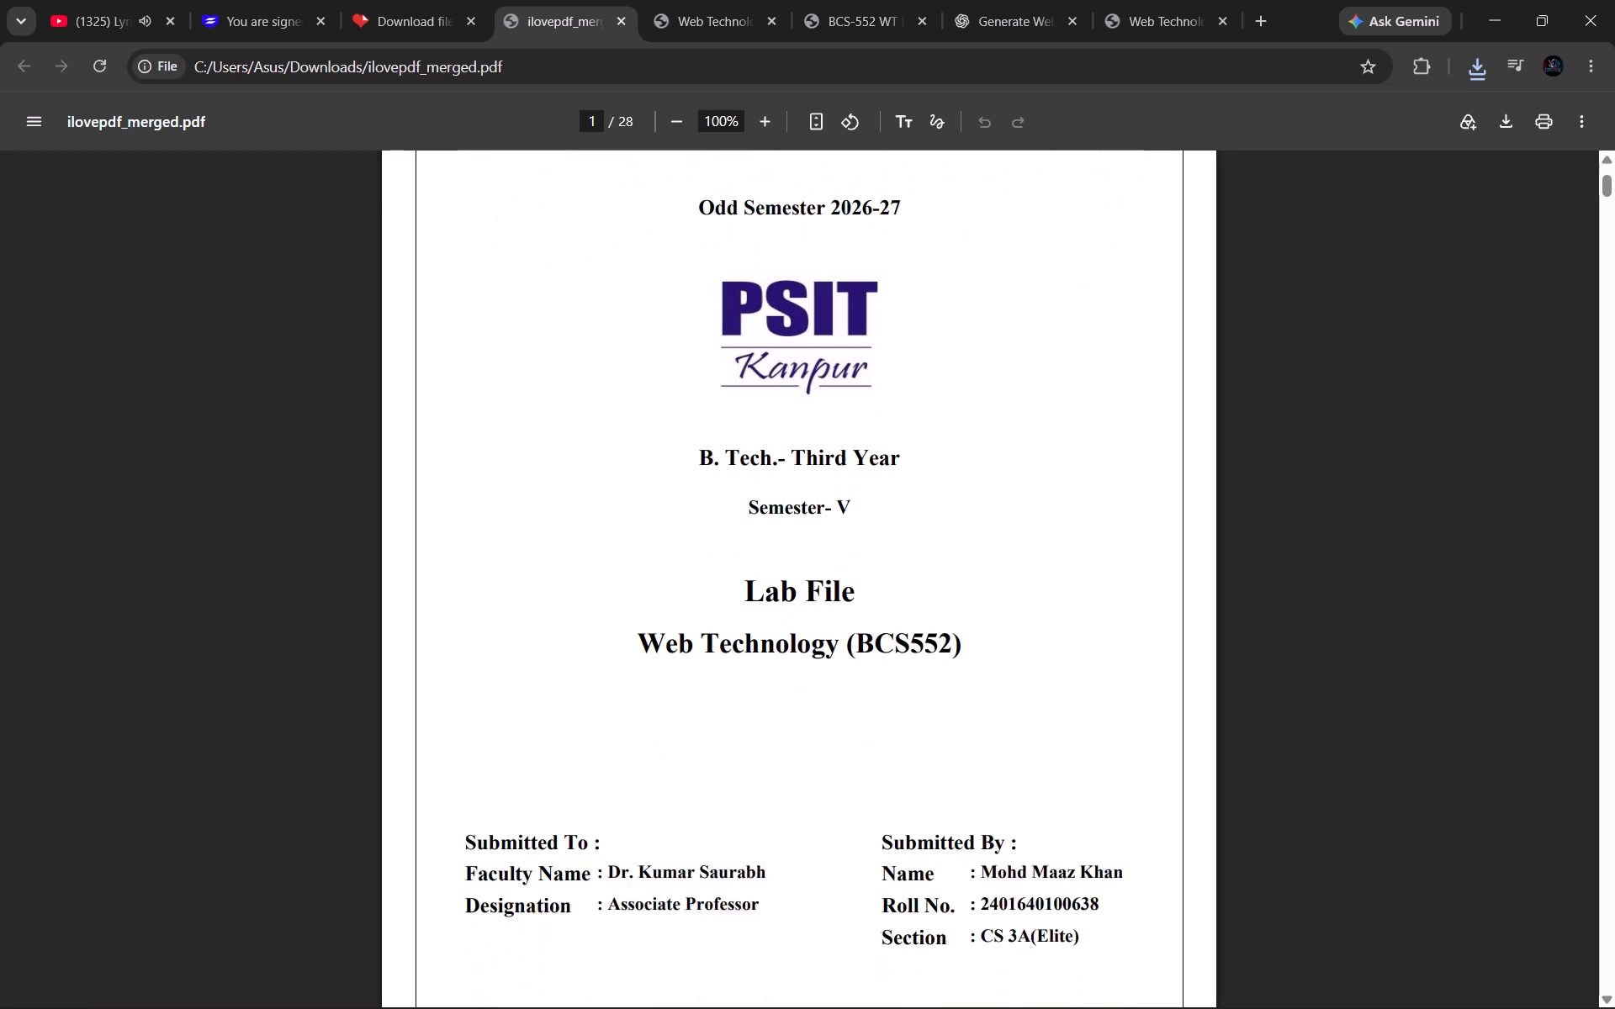
{"action": "scroll", "coordinate": [1192, 323], "scroll_direction": "down", "scroll_amount": 3}
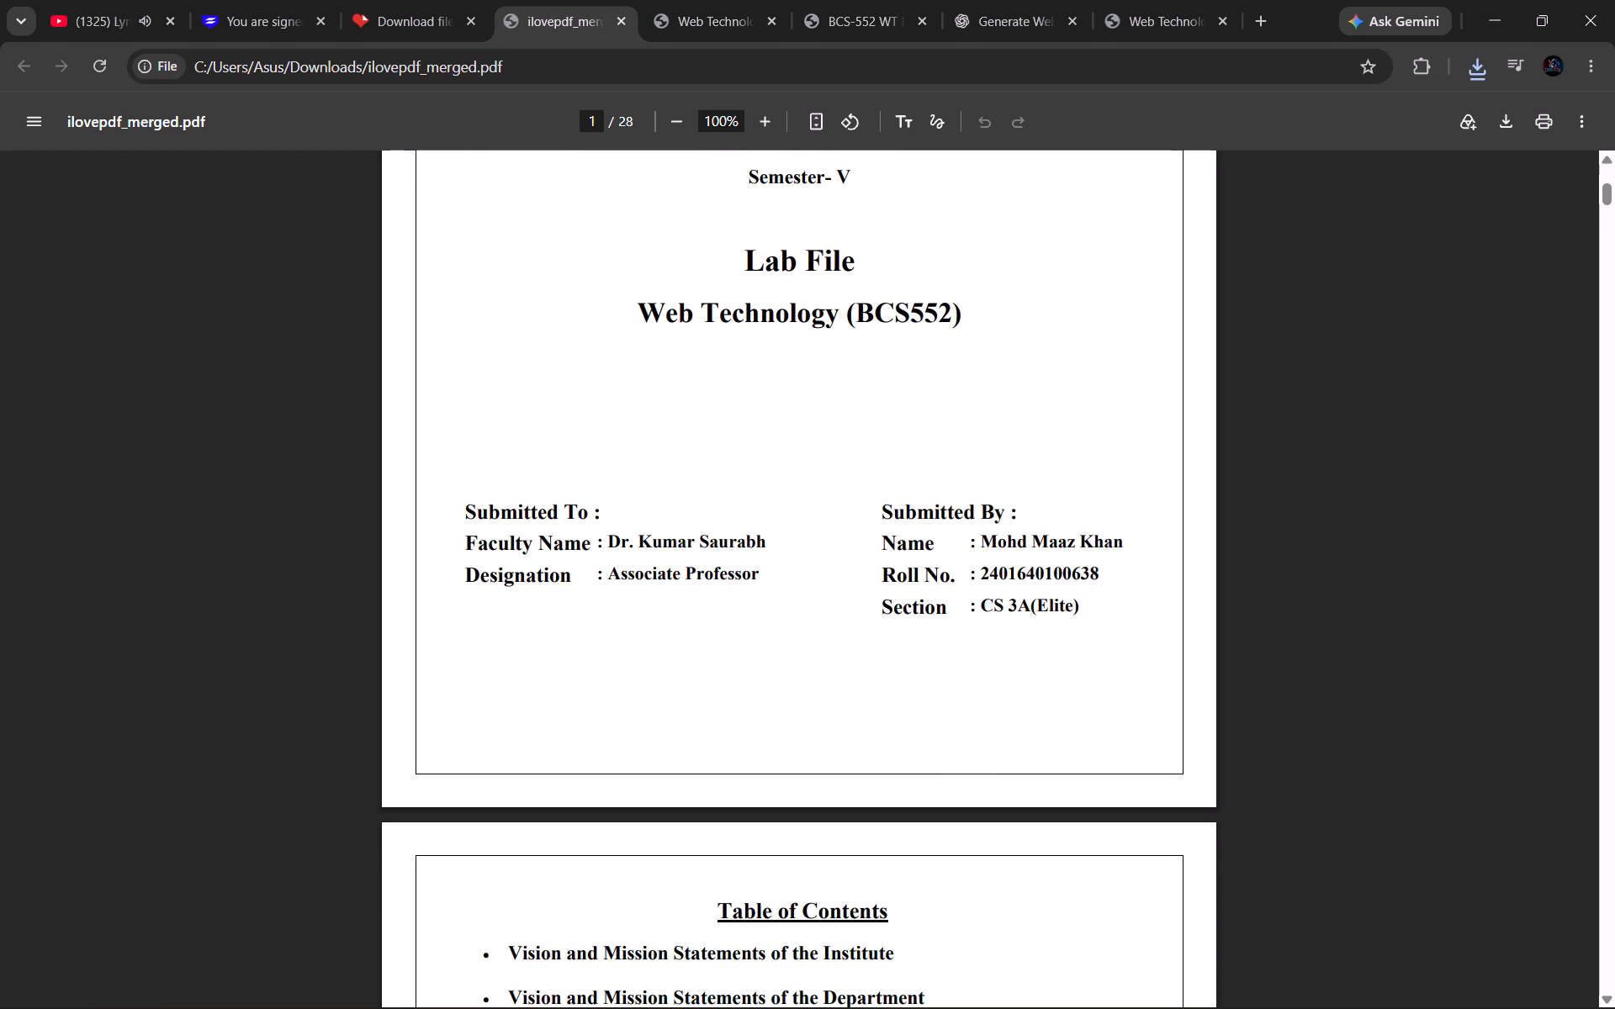
{"action": "scroll", "coordinate": [1192, 323], "scroll_direction": "down", "scroll_amount": 5}
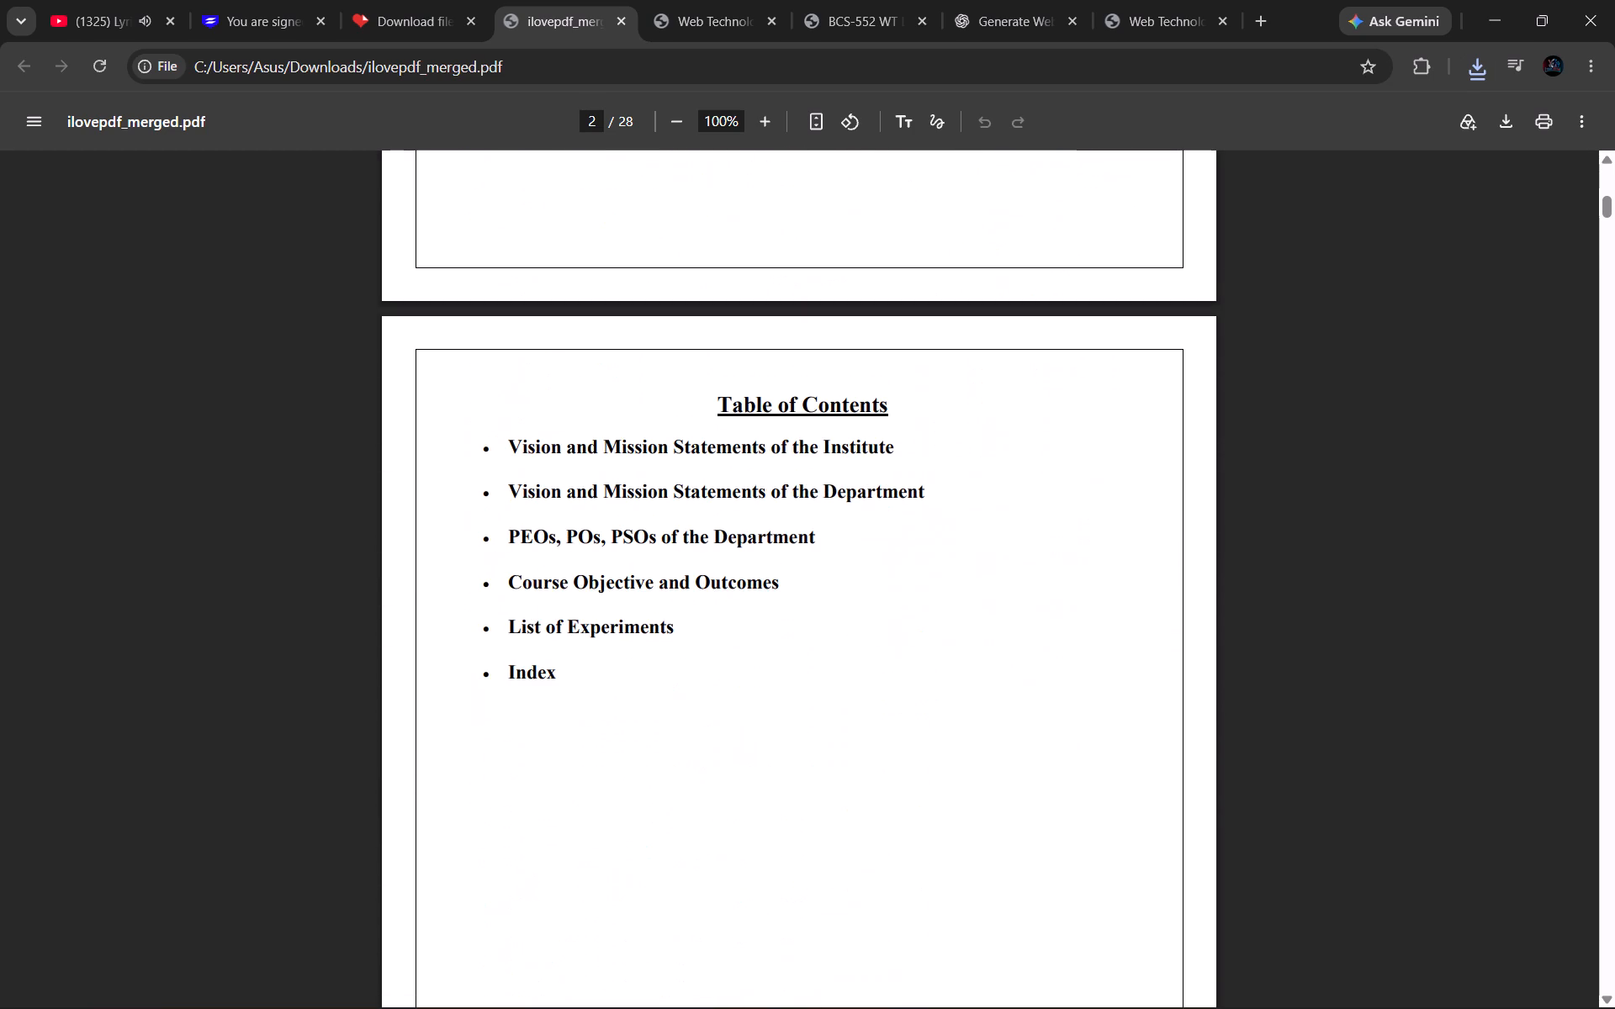
{"action": "scroll", "coordinate": [1192, 323], "scroll_direction": "down", "scroll_amount": 16}
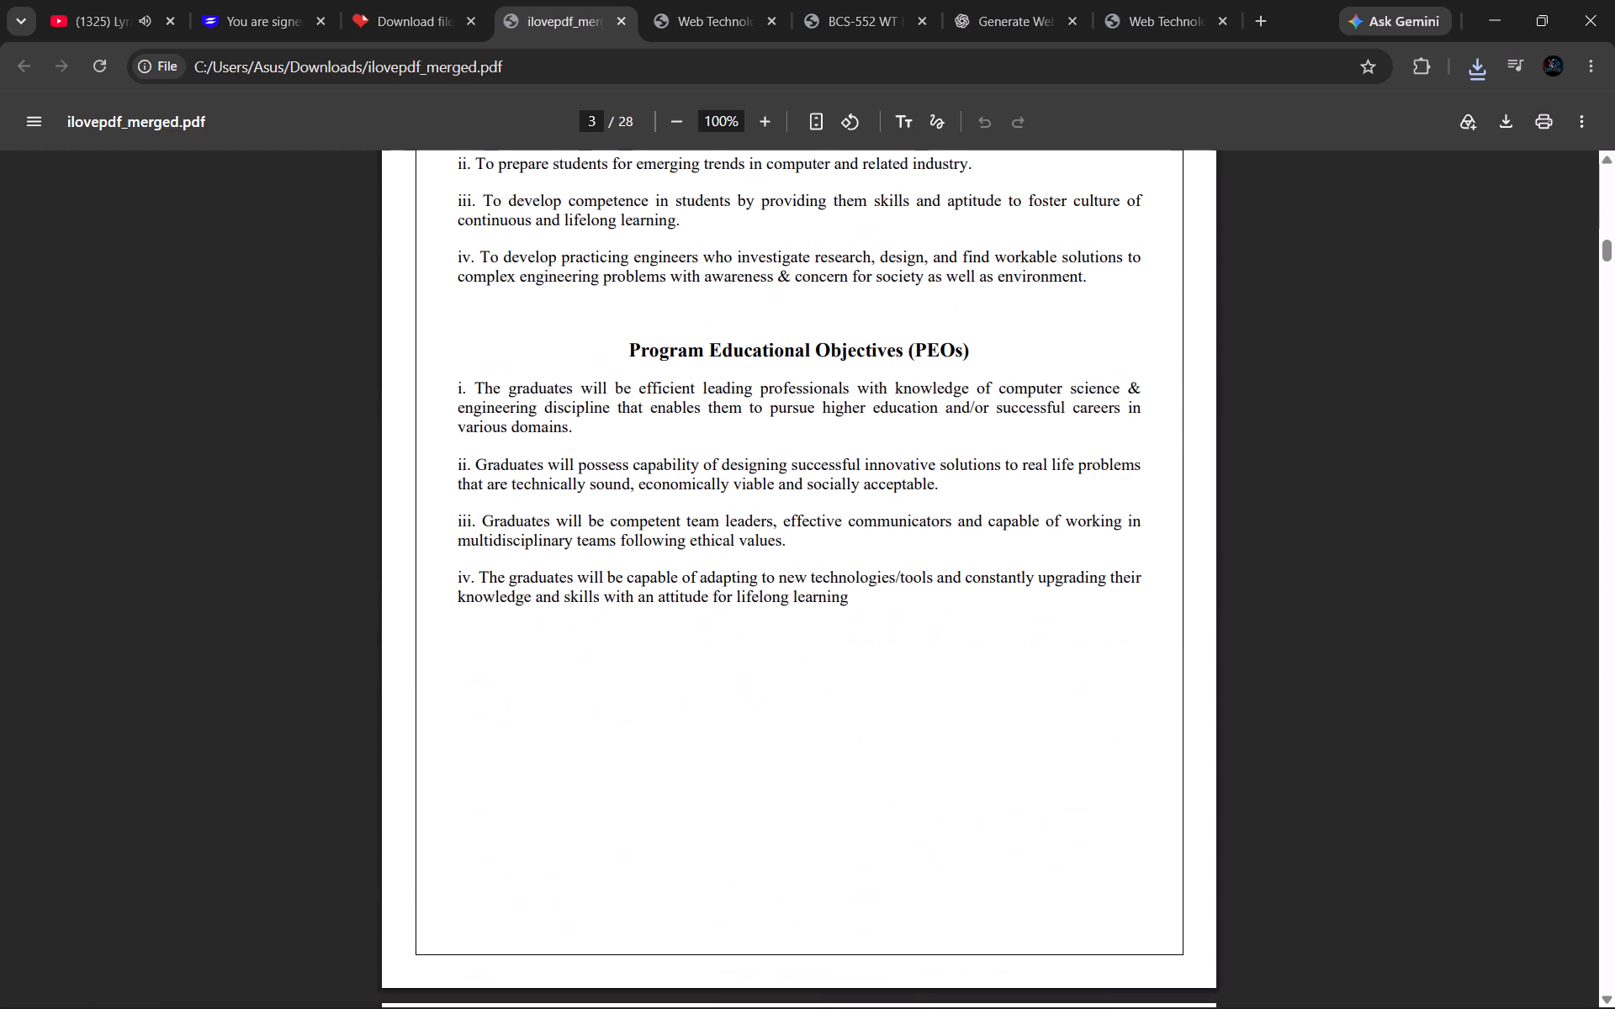
{"action": "scroll", "coordinate": [1192, 323], "scroll_direction": "down", "scroll_amount": 10}
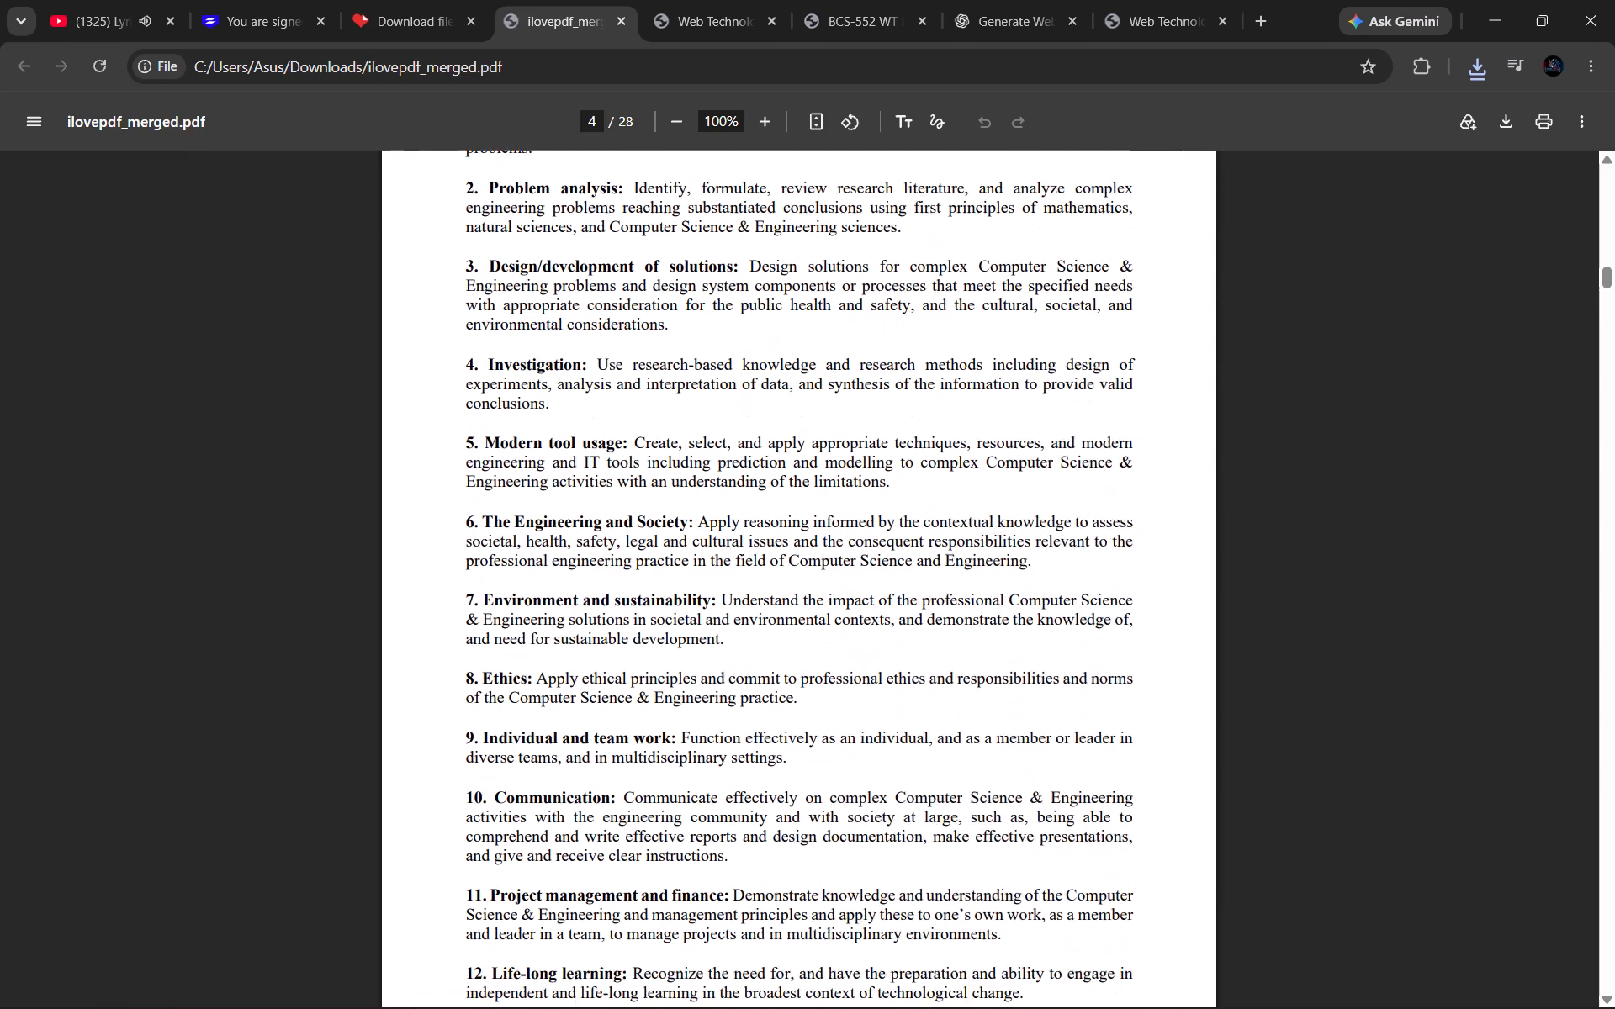
{"action": "scroll", "coordinate": [1192, 325], "scroll_direction": "down", "scroll_amount": 11}
{"action": "scroll", "coordinate": [1192, 325], "scroll_direction": "up", "scroll_amount": 3}
{"action": "scroll", "coordinate": [1192, 324], "scroll_direction": "down", "scroll_amount": 3}
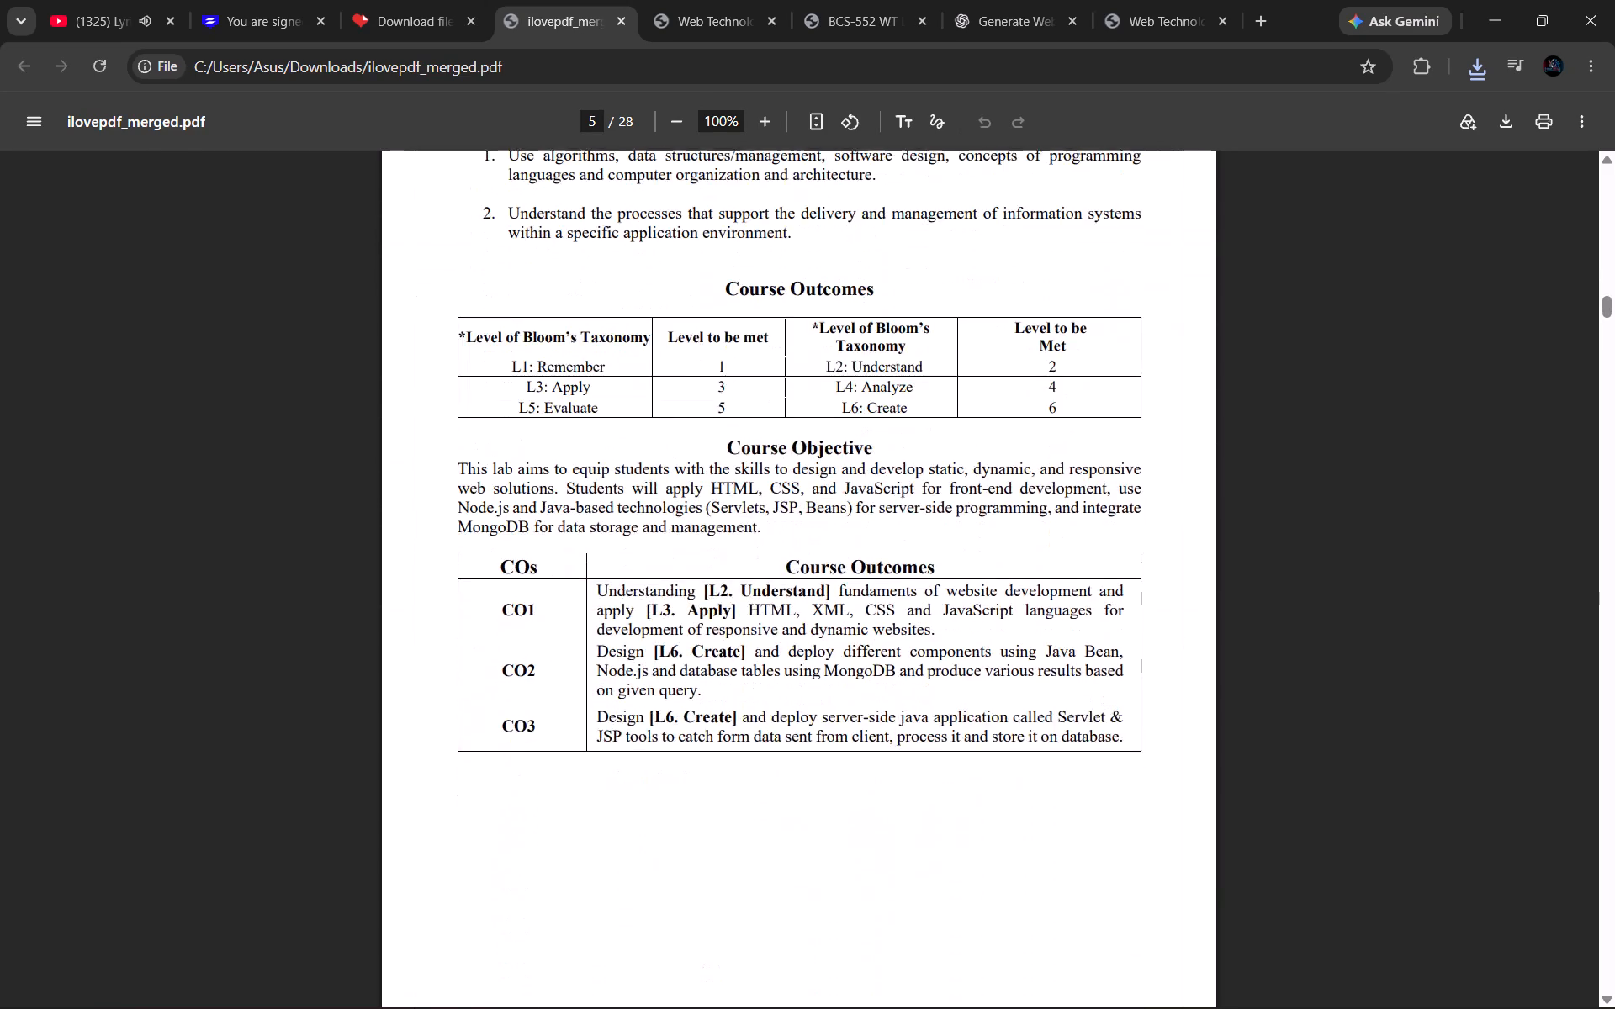
{"action": "scroll", "coordinate": [1192, 324], "scroll_direction": "down", "scroll_amount": 10}
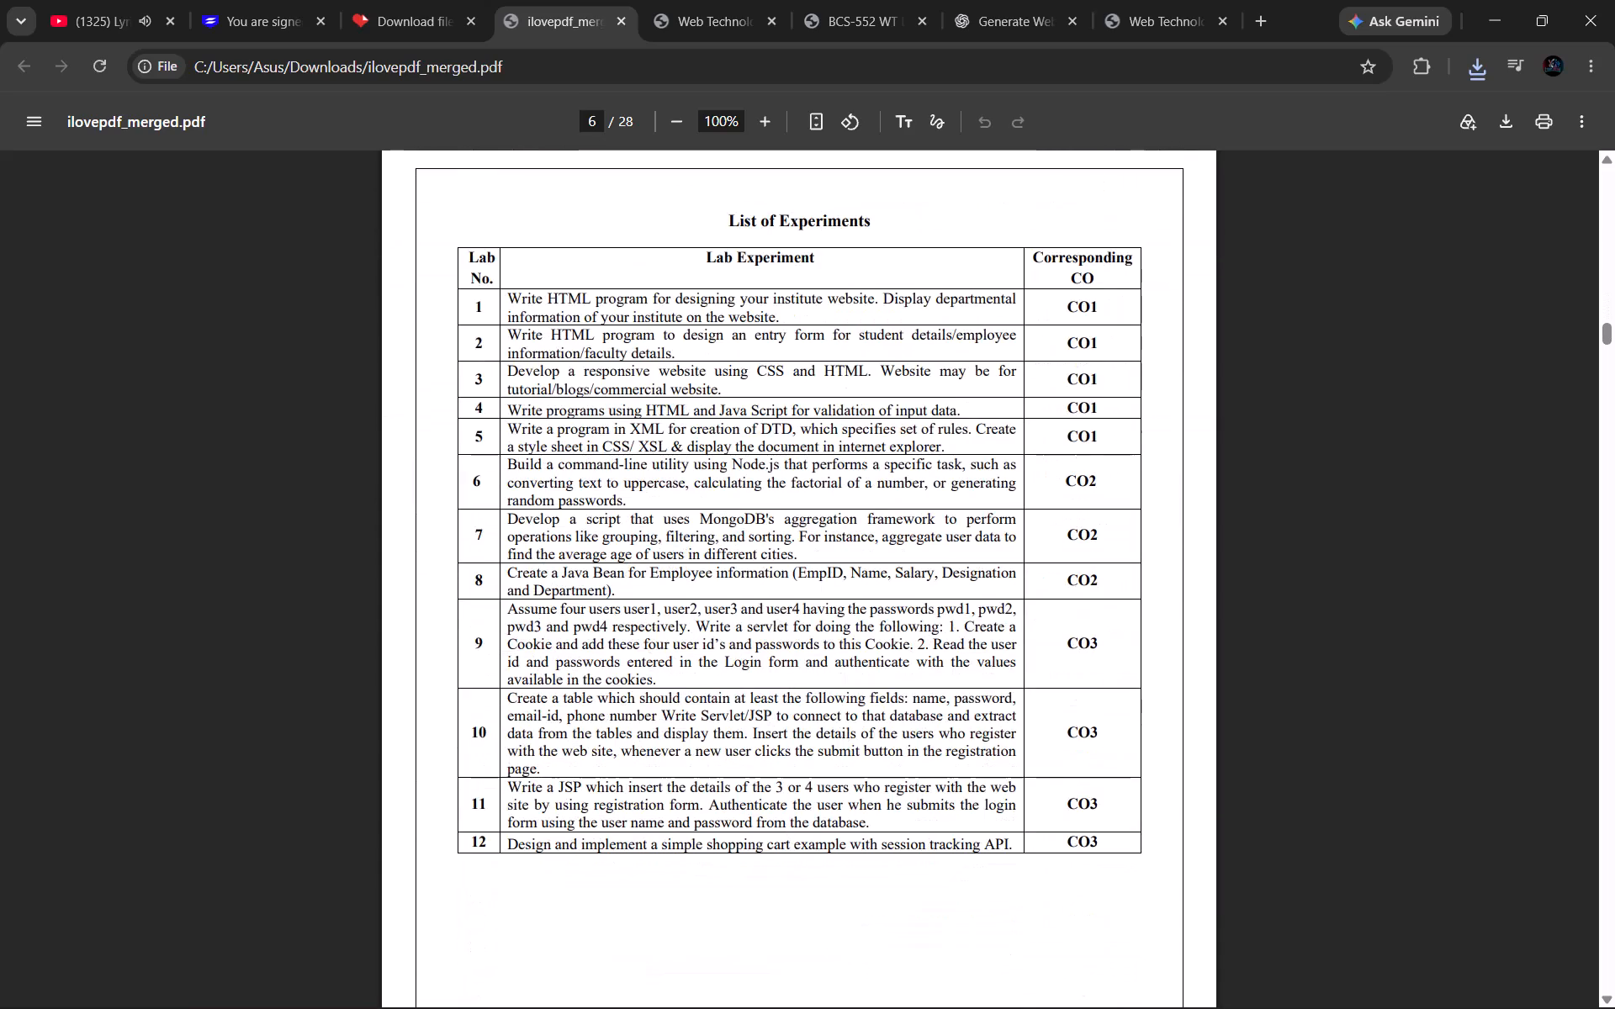
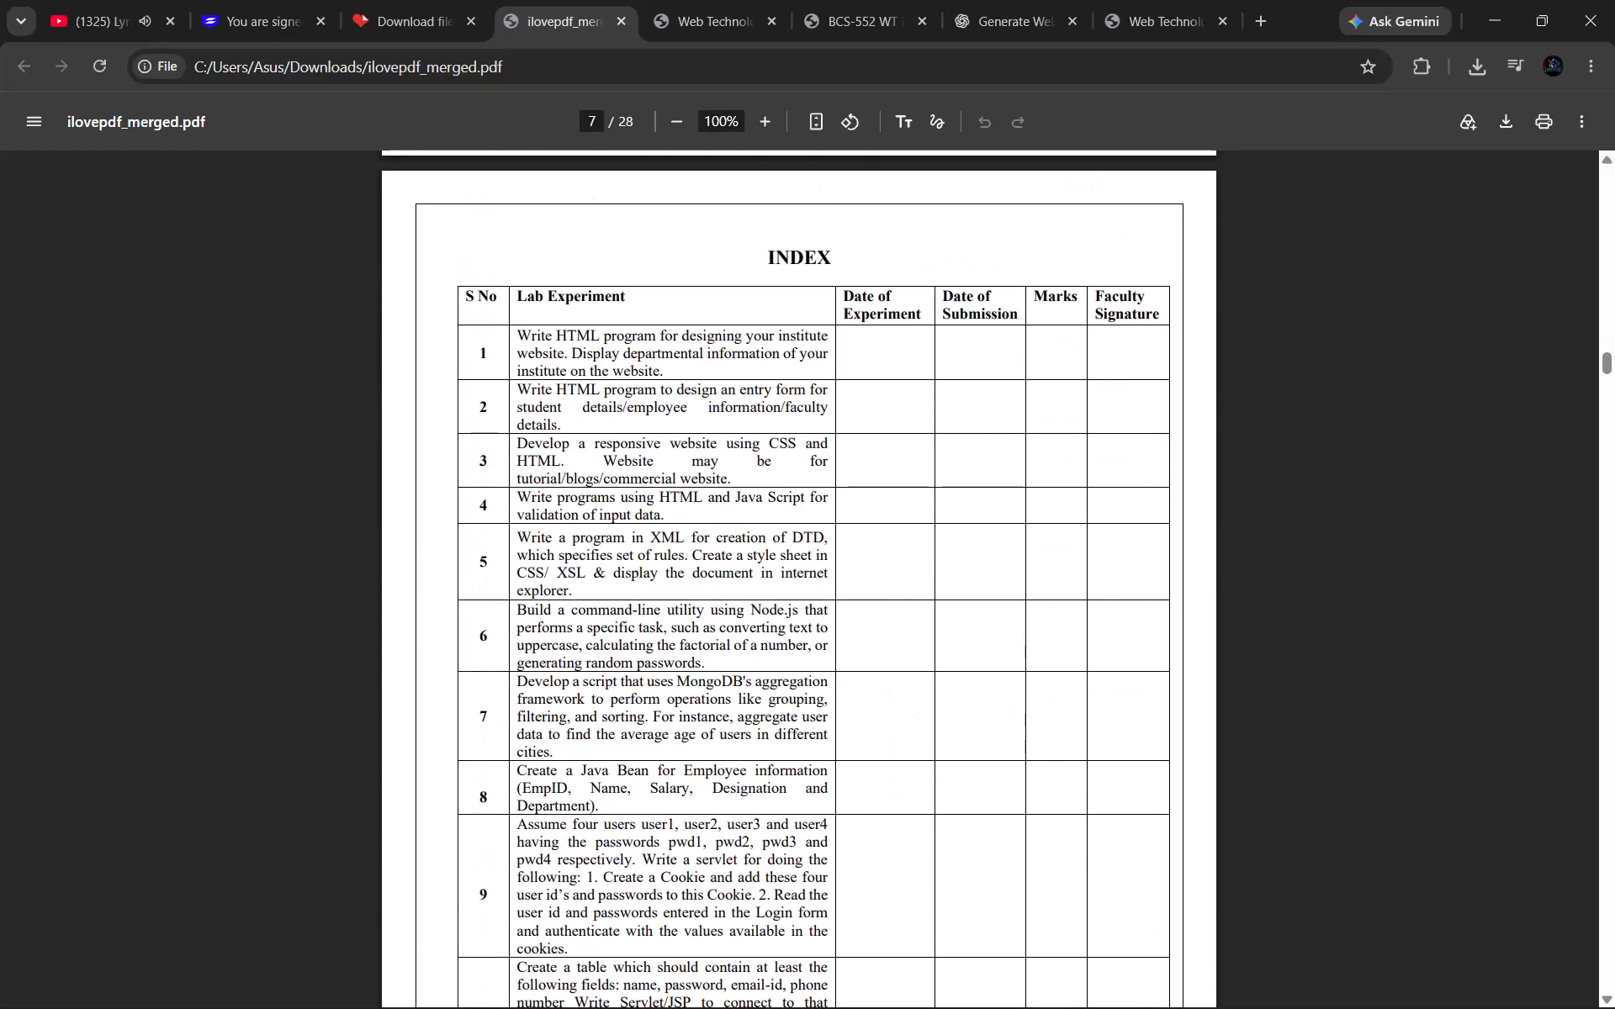
Review the merged PDF from the Index page through Experiments 1 to 12, ending at the shopping cart output.
{"action": "scroll", "coordinate": [1192, 323], "scroll_direction": "down", "scroll_amount": 2}
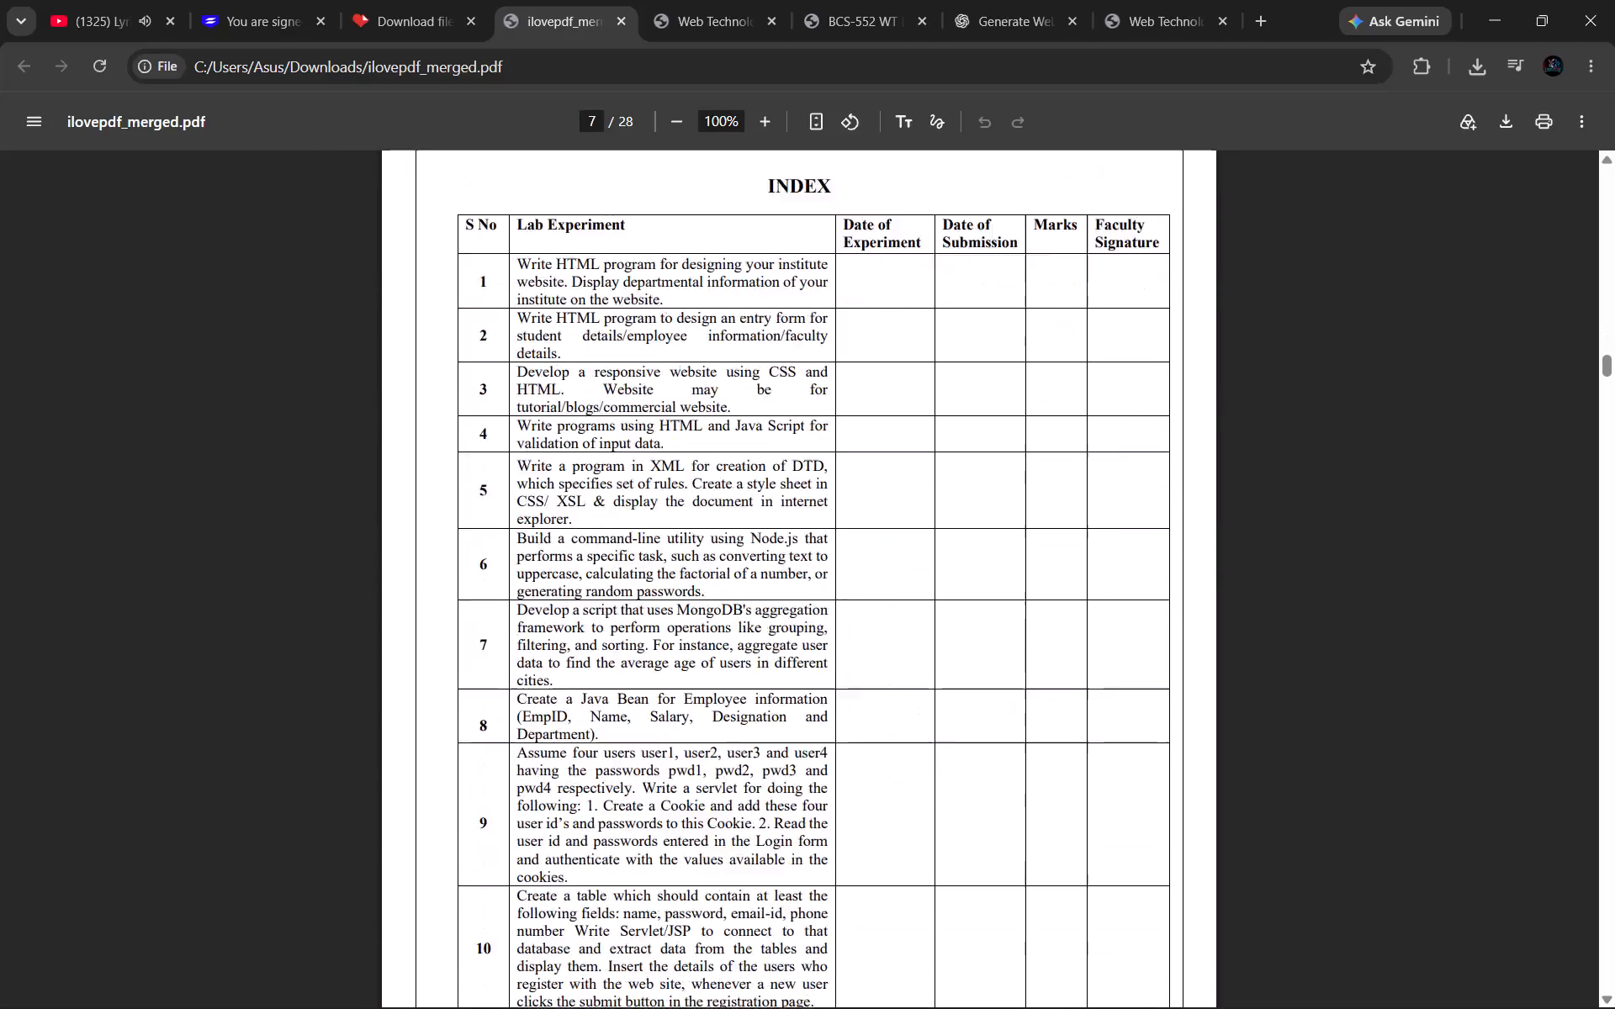
{"action": "scroll", "coordinate": [1192, 323], "scroll_direction": "down", "scroll_amount": 11}
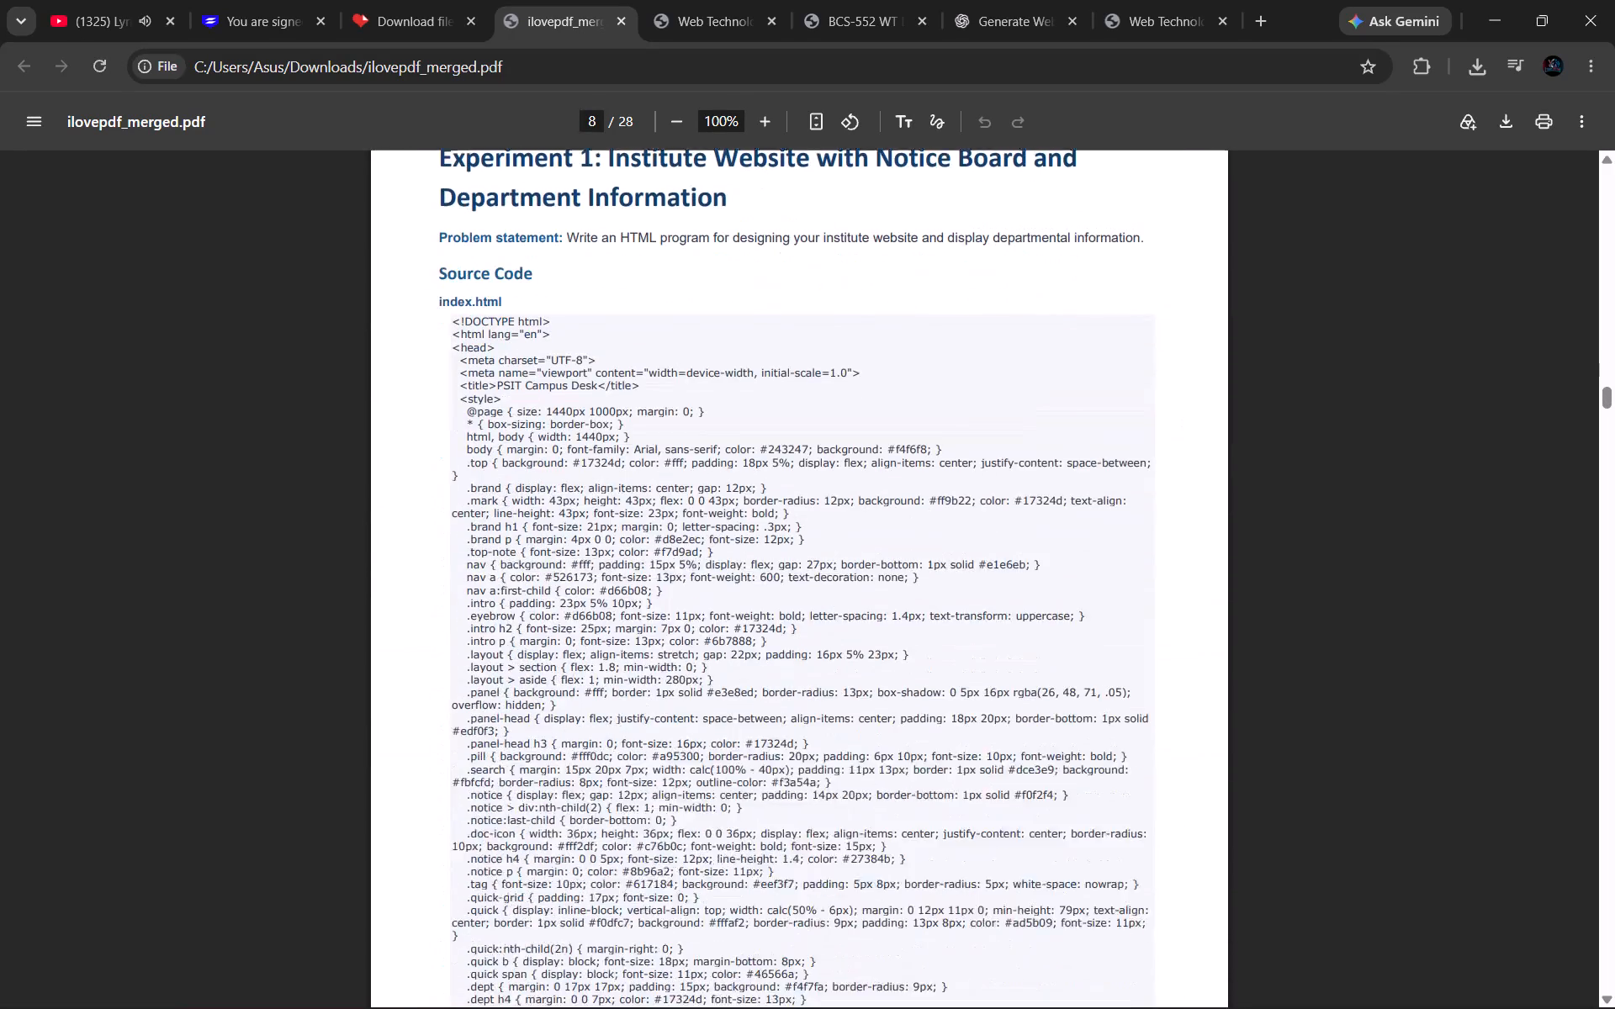
{"action": "scroll", "coordinate": [1192, 323], "scroll_direction": "down", "scroll_amount": 9}
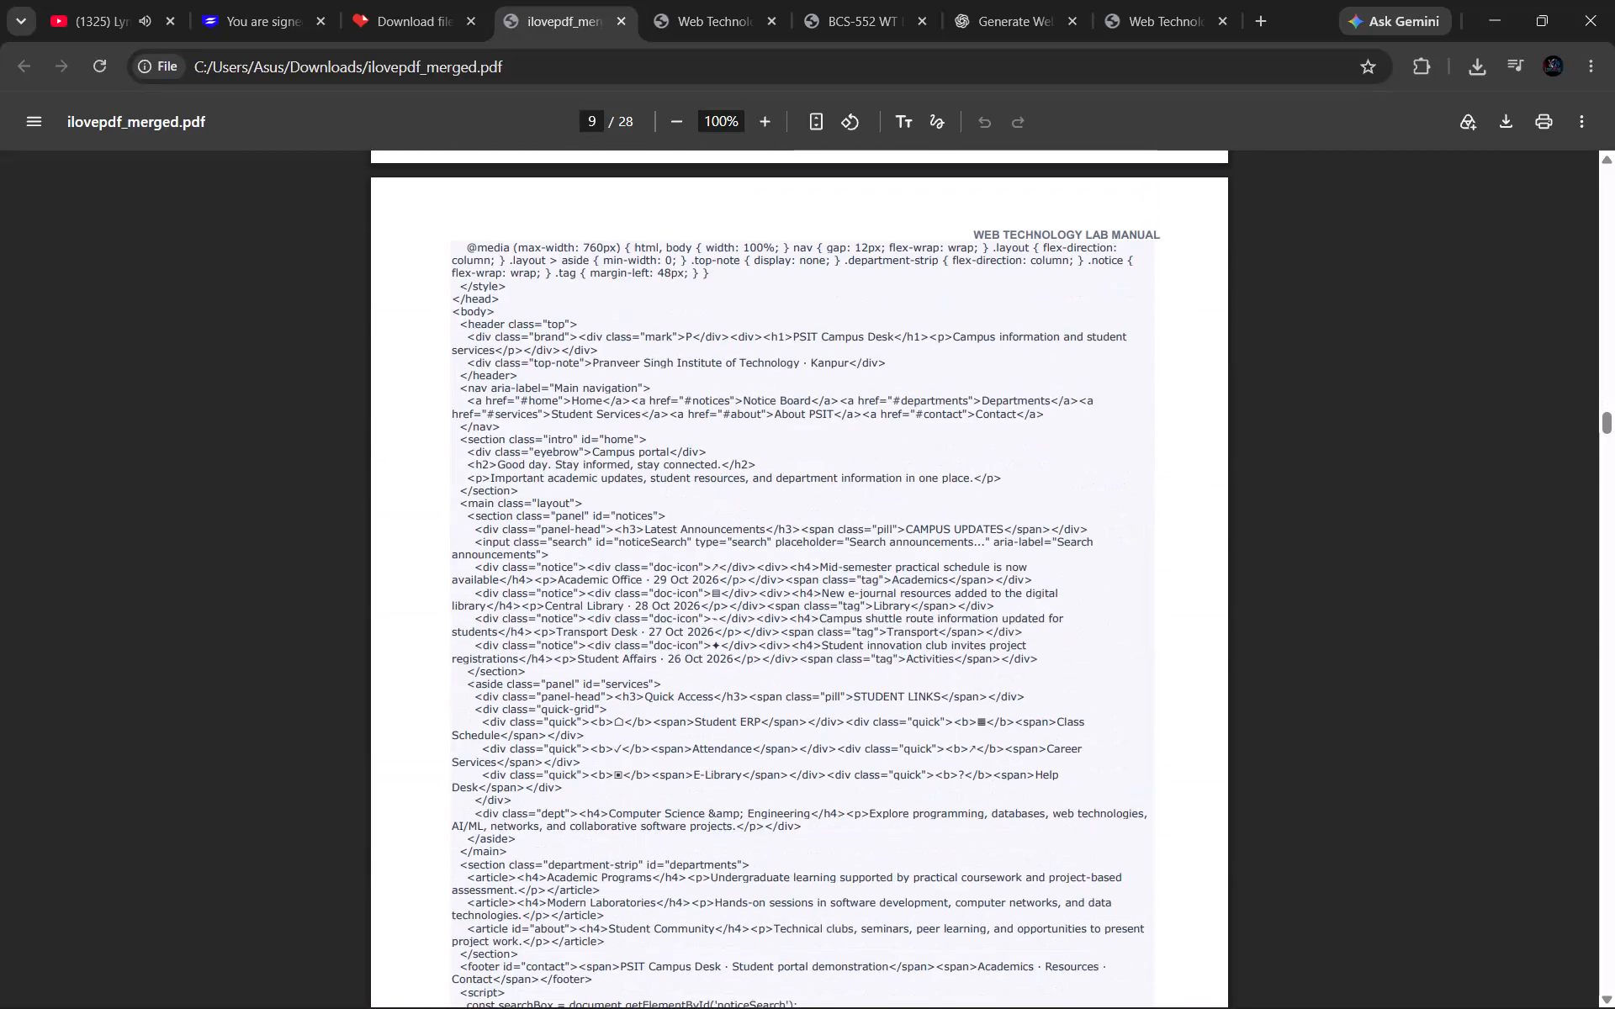
{"action": "scroll", "coordinate": [1192, 322], "scroll_direction": "down", "scroll_amount": 8}
{"action": "scroll", "coordinate": [1192, 321], "scroll_direction": "down", "scroll_amount": 13}
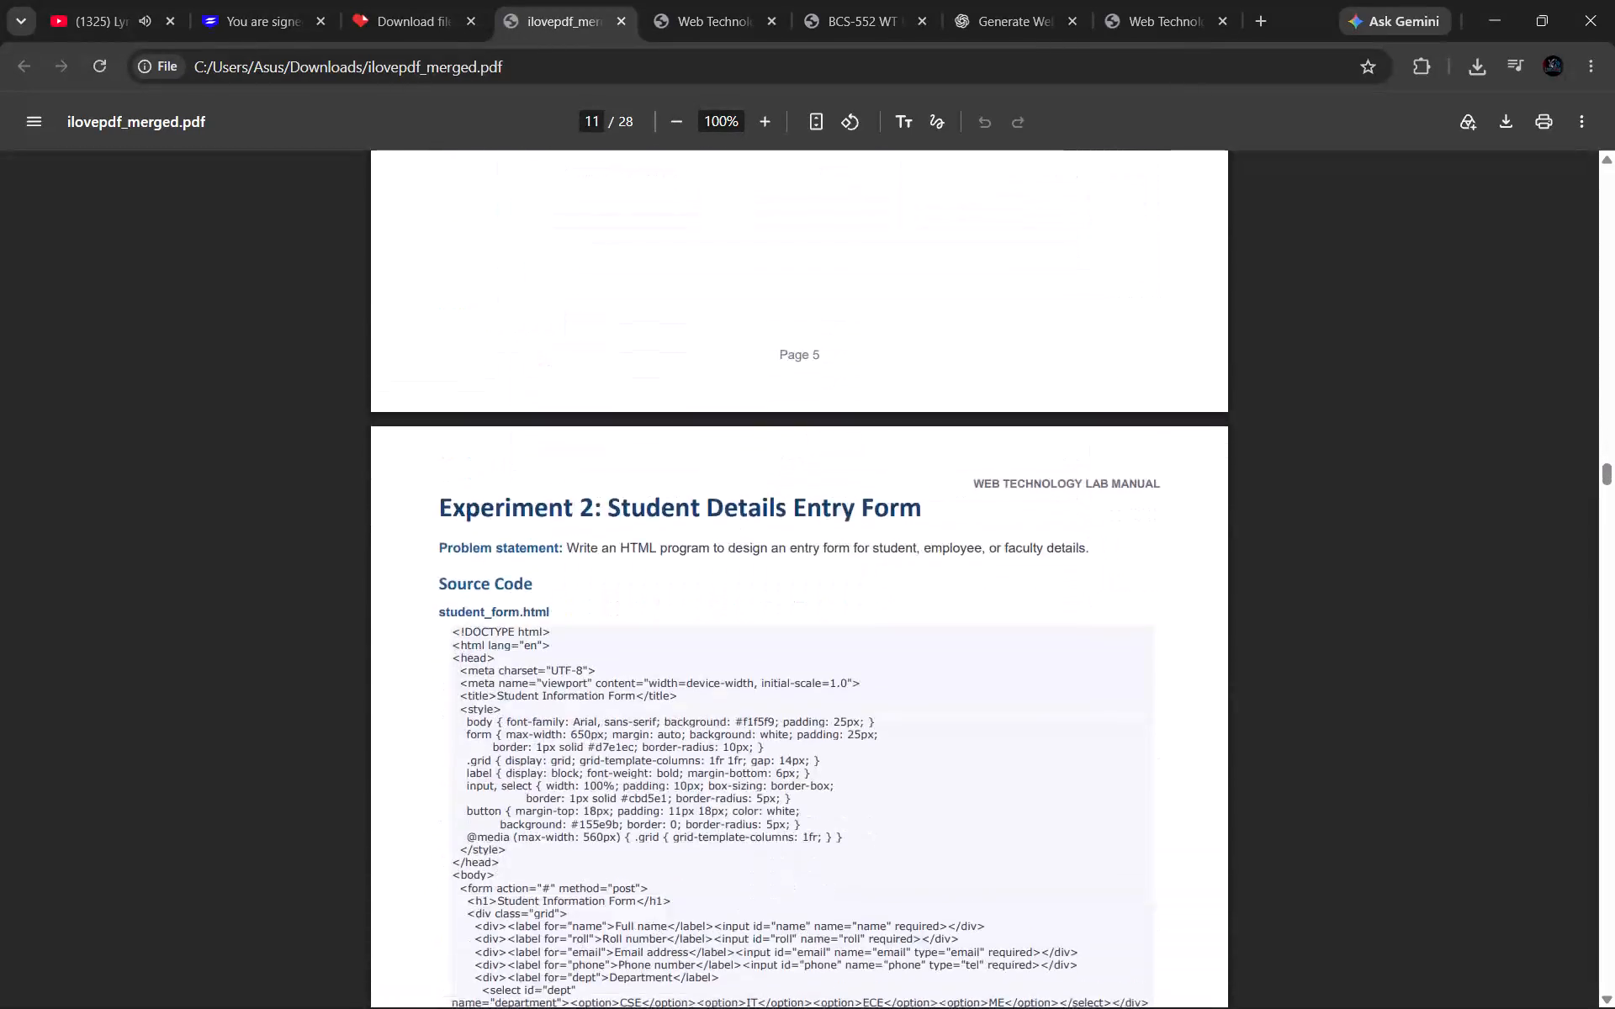
{"action": "scroll", "coordinate": [1192, 321], "scroll_direction": "down", "scroll_amount": 20}
{"action": "scroll", "coordinate": [1192, 321], "scroll_direction": "down", "scroll_amount": 13}
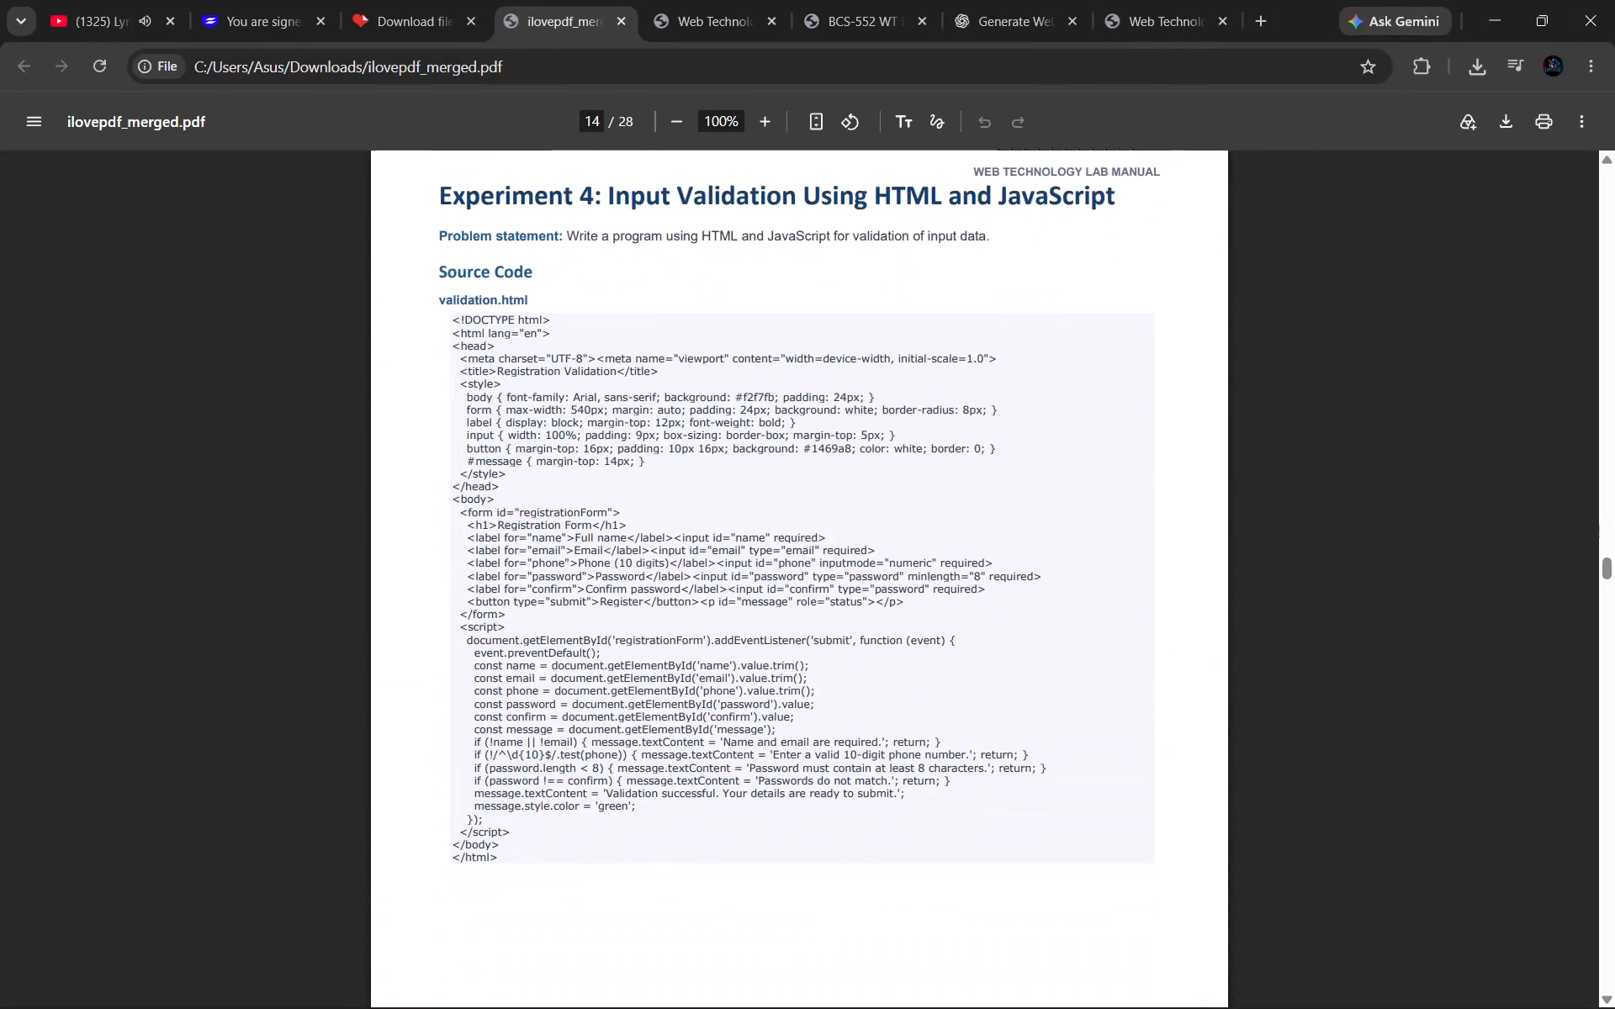
{"action": "scroll", "coordinate": [1192, 321], "scroll_direction": "down", "scroll_amount": 20}
{"action": "scroll", "coordinate": [1192, 321], "scroll_direction": "down", "scroll_amount": 12}
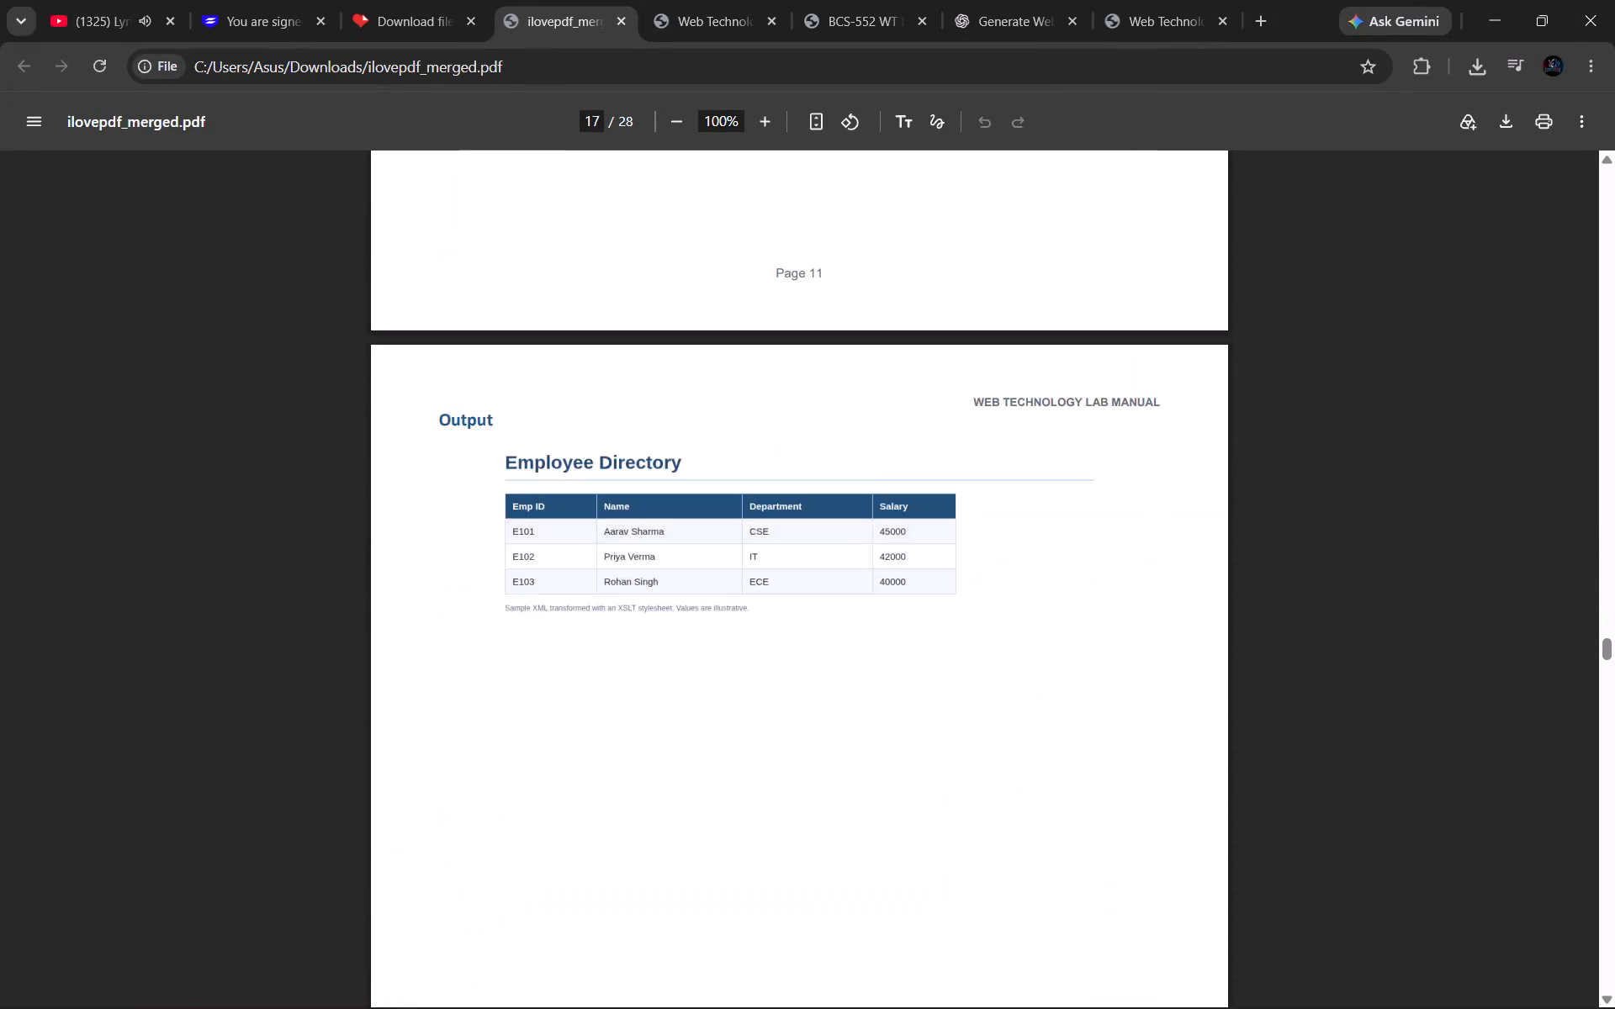
{"action": "scroll", "coordinate": [1192, 320], "scroll_direction": "down", "scroll_amount": 13}
{"action": "scroll", "coordinate": [1192, 320], "scroll_direction": "down", "scroll_amount": 15}
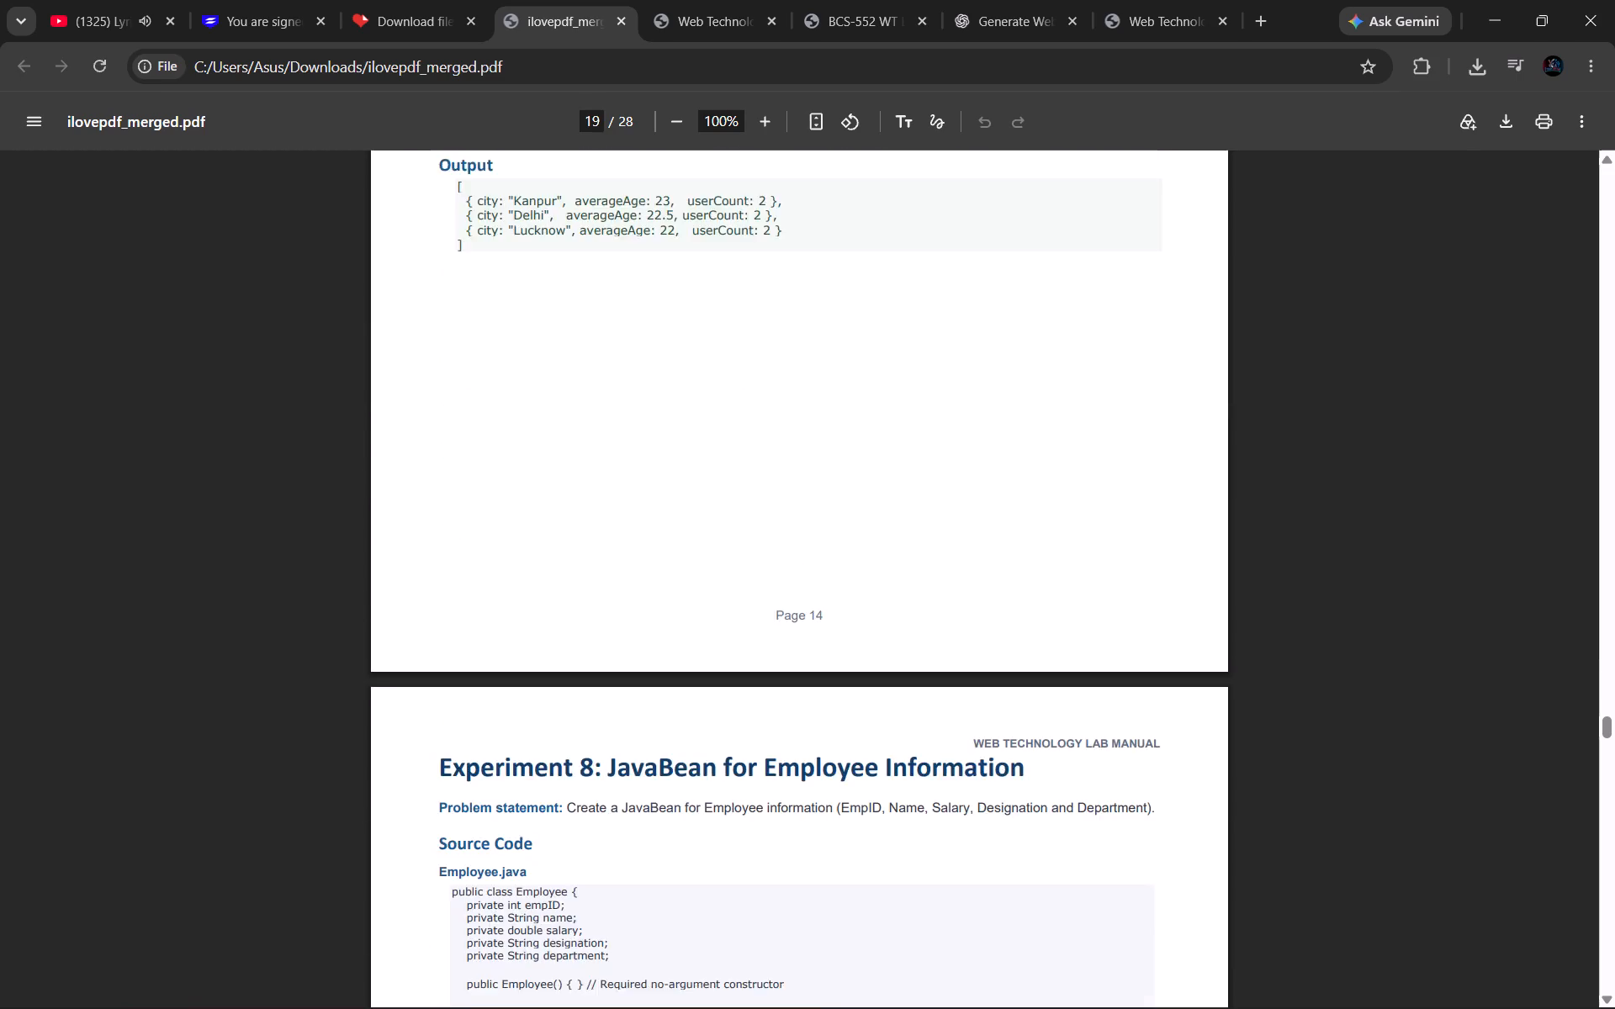
{"action": "scroll", "coordinate": [1192, 319], "scroll_direction": "down", "scroll_amount": 20}
{"action": "scroll", "coordinate": [1192, 319], "scroll_direction": "down", "scroll_amount": 11}
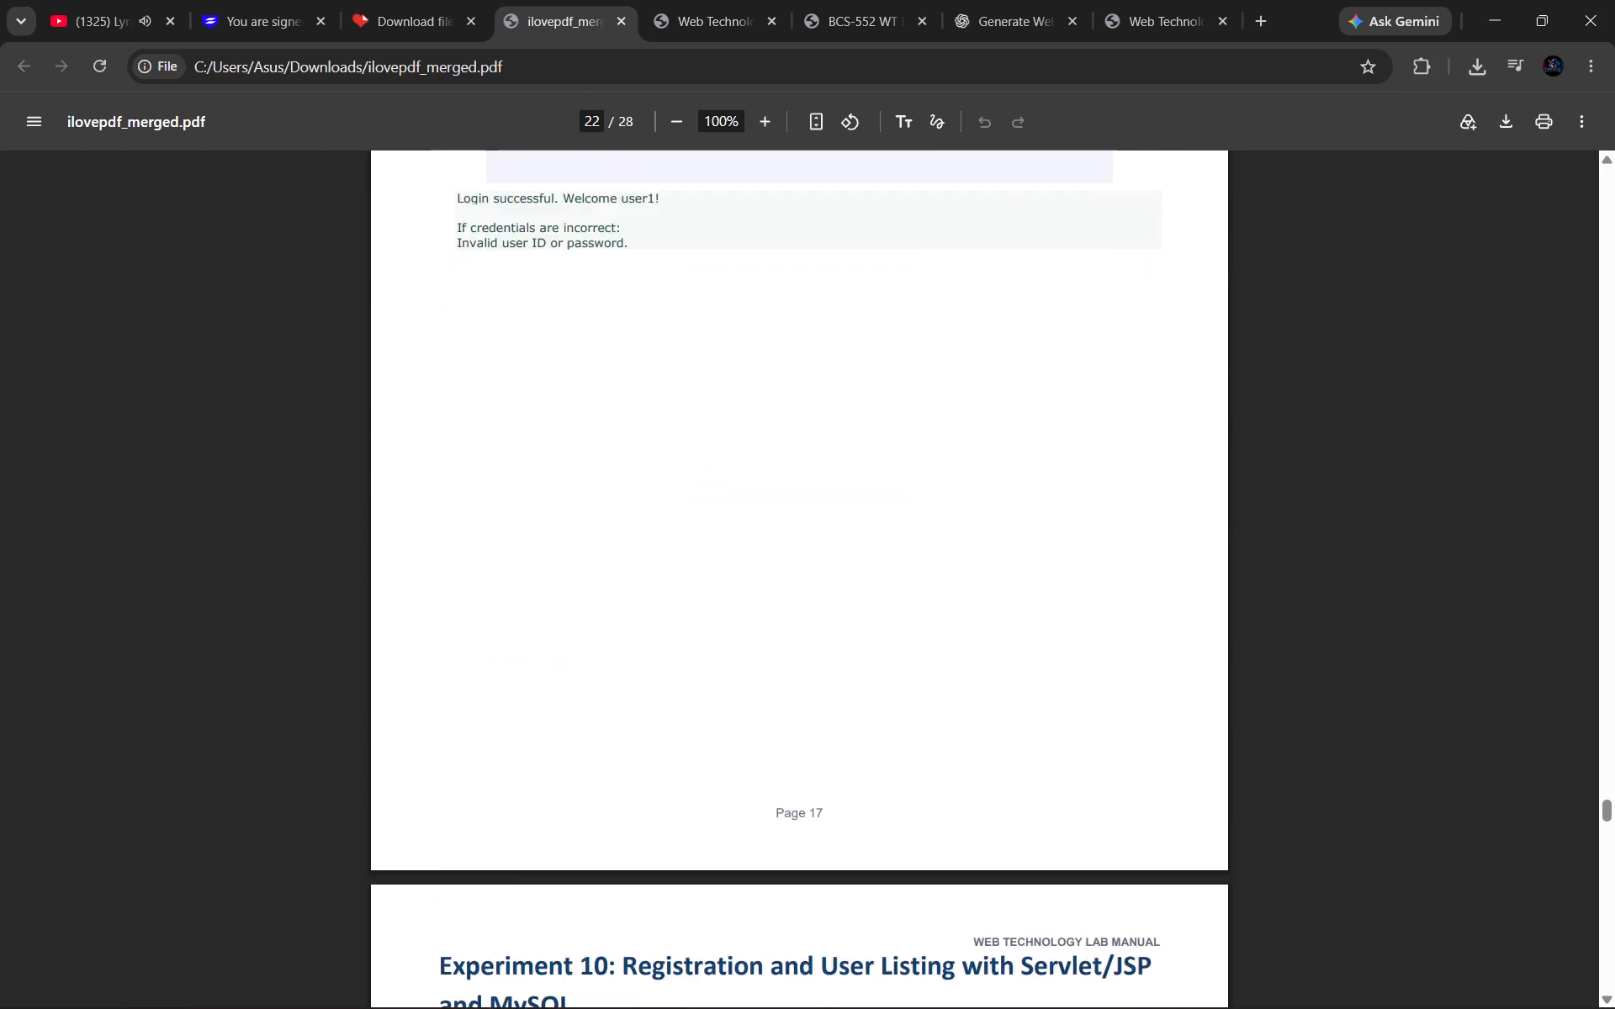
{"action": "scroll", "coordinate": [1192, 318], "scroll_direction": "down", "scroll_amount": 20}
{"action": "scroll", "coordinate": [1192, 318], "scroll_direction": "down", "scroll_amount": 11}
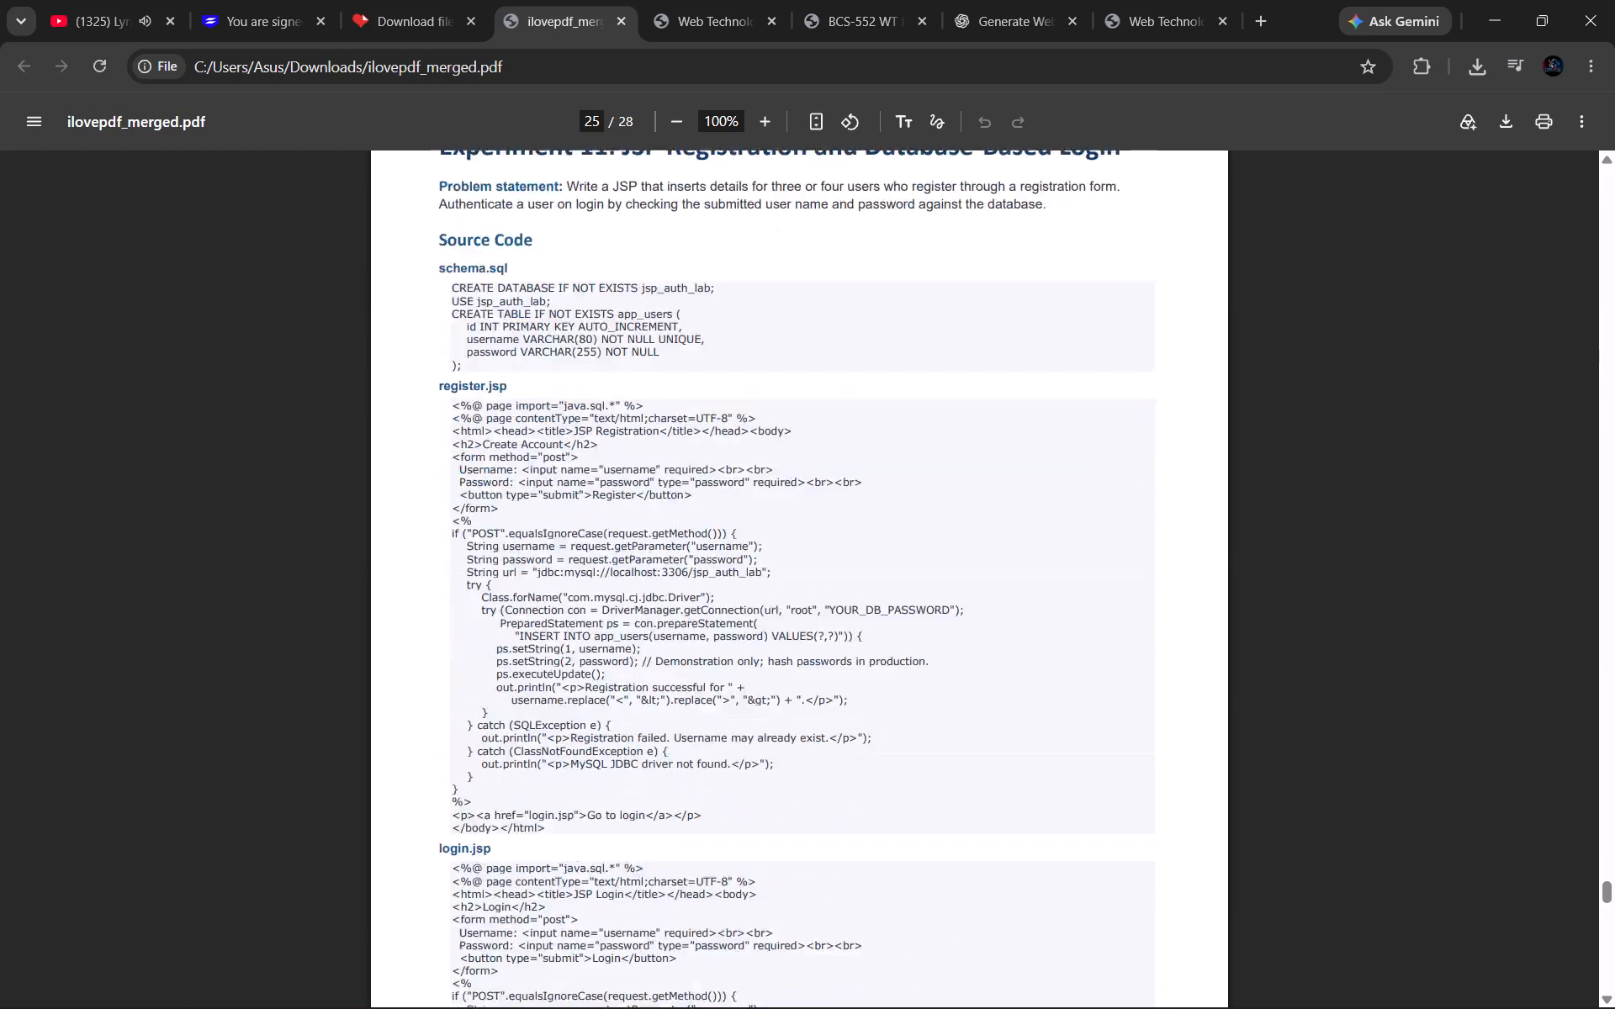
{"action": "scroll", "coordinate": [1192, 317], "scroll_direction": "down", "scroll_amount": 20}
{"action": "scroll", "coordinate": [1192, 316], "scroll_direction": "up", "scroll_amount": 1}
{"action": "scroll", "coordinate": [1192, 316], "scroll_direction": "down", "scroll_amount": 10}
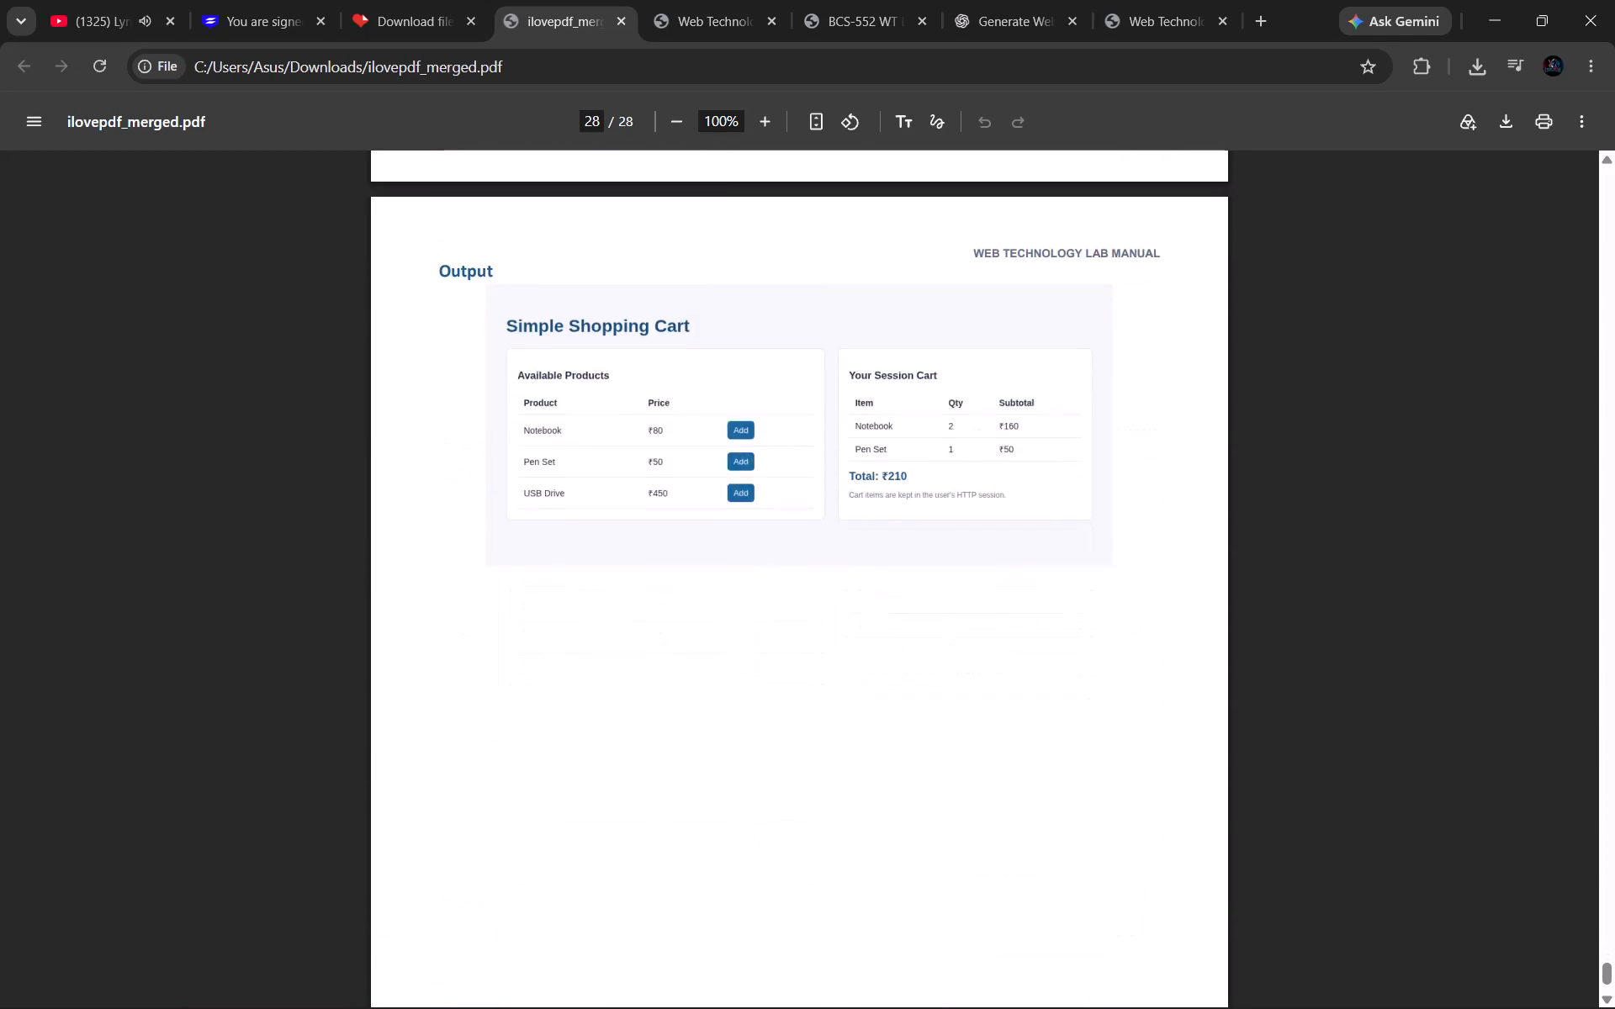
{"action": "scroll", "coordinate": [1192, 316], "scroll_direction": "down", "scroll_amount": 12}
Recheck the merged PDF's pages in reverse order, from the final experiment back to the cover page.
{"action": "scroll", "coordinate": [1192, 316], "scroll_direction": "up", "scroll_amount": 20}
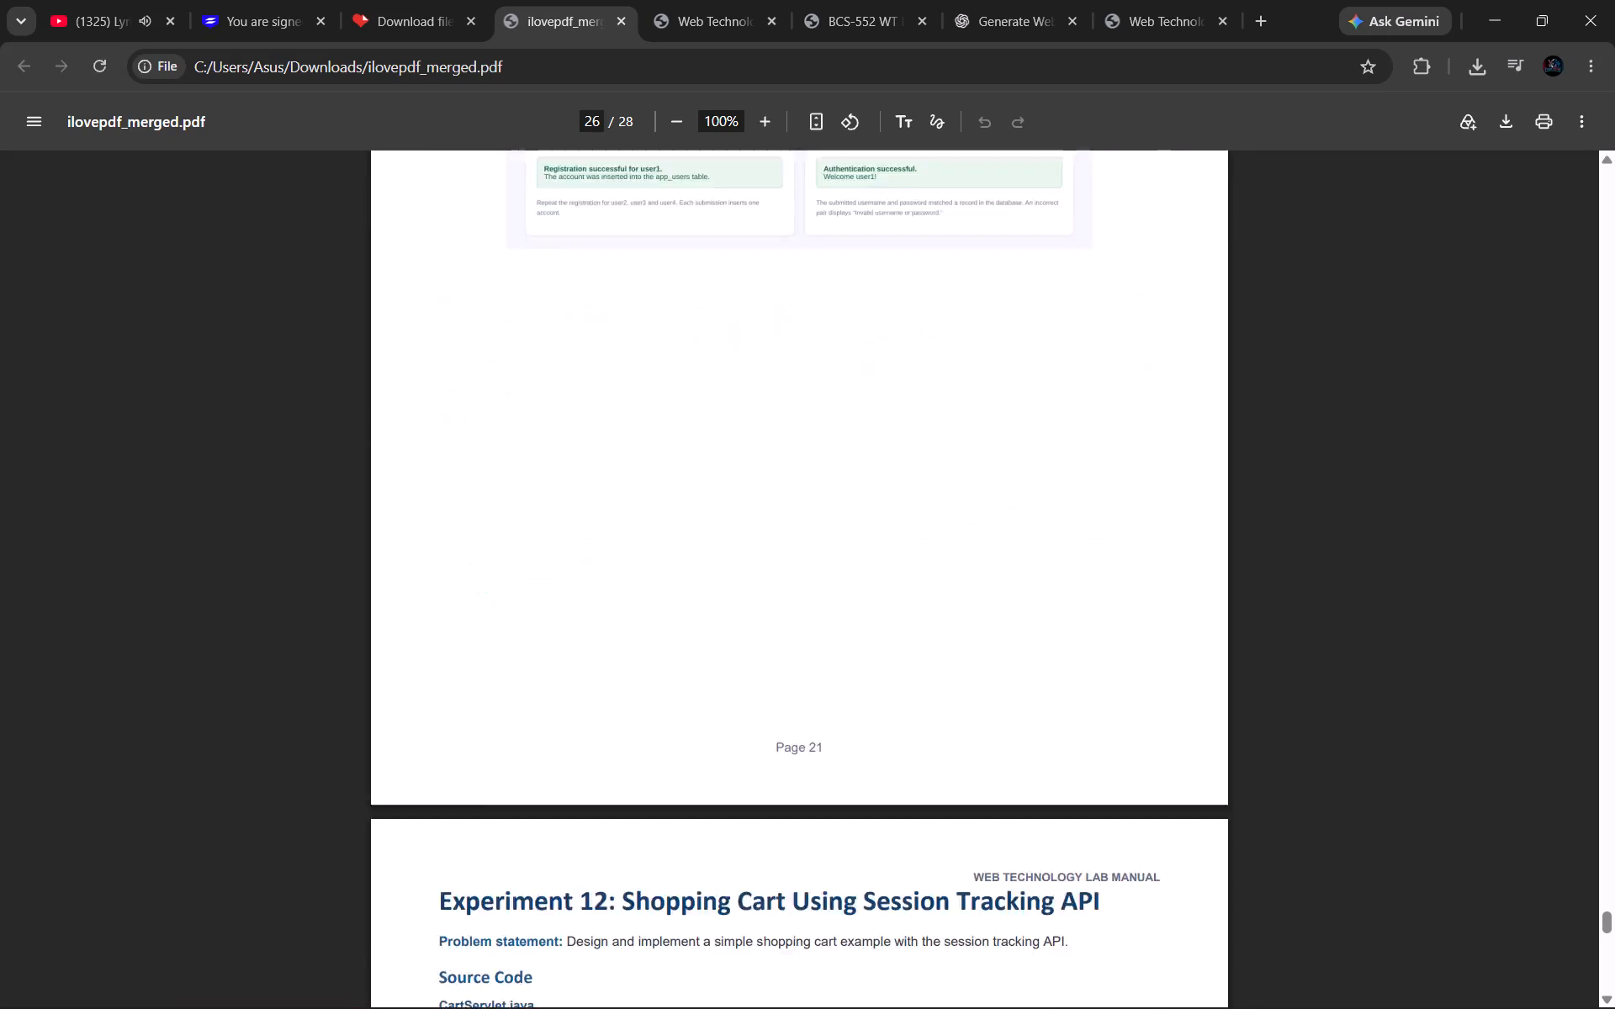
{"action": "scroll", "coordinate": [1192, 315], "scroll_direction": "up", "scroll_amount": 20}
{"action": "scroll", "coordinate": [1192, 315], "scroll_direction": "up", "scroll_amount": 20}
{"action": "scroll", "coordinate": [1192, 315], "scroll_direction": "up", "scroll_amount": 3}
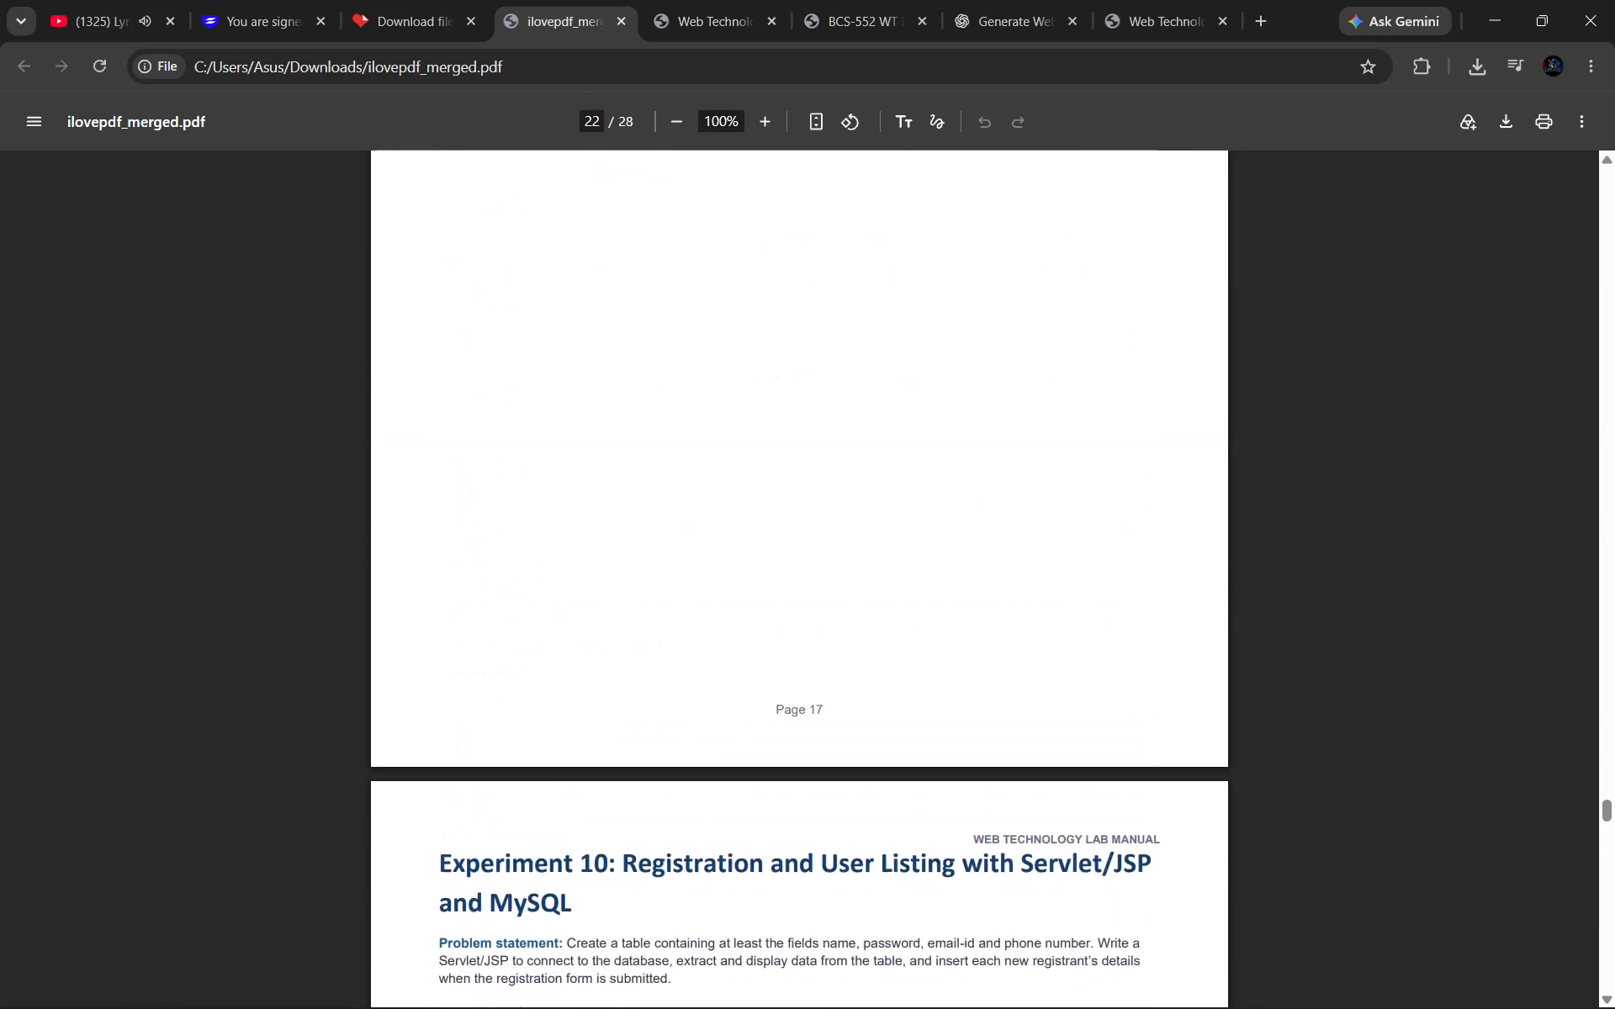
{"action": "scroll", "coordinate": [1192, 310], "scroll_direction": "up", "scroll_amount": 20}
{"action": "scroll", "coordinate": [1192, 310], "scroll_direction": "up", "scroll_amount": 20}
{"action": "scroll", "coordinate": [1192, 310], "scroll_direction": "up", "scroll_amount": 3}
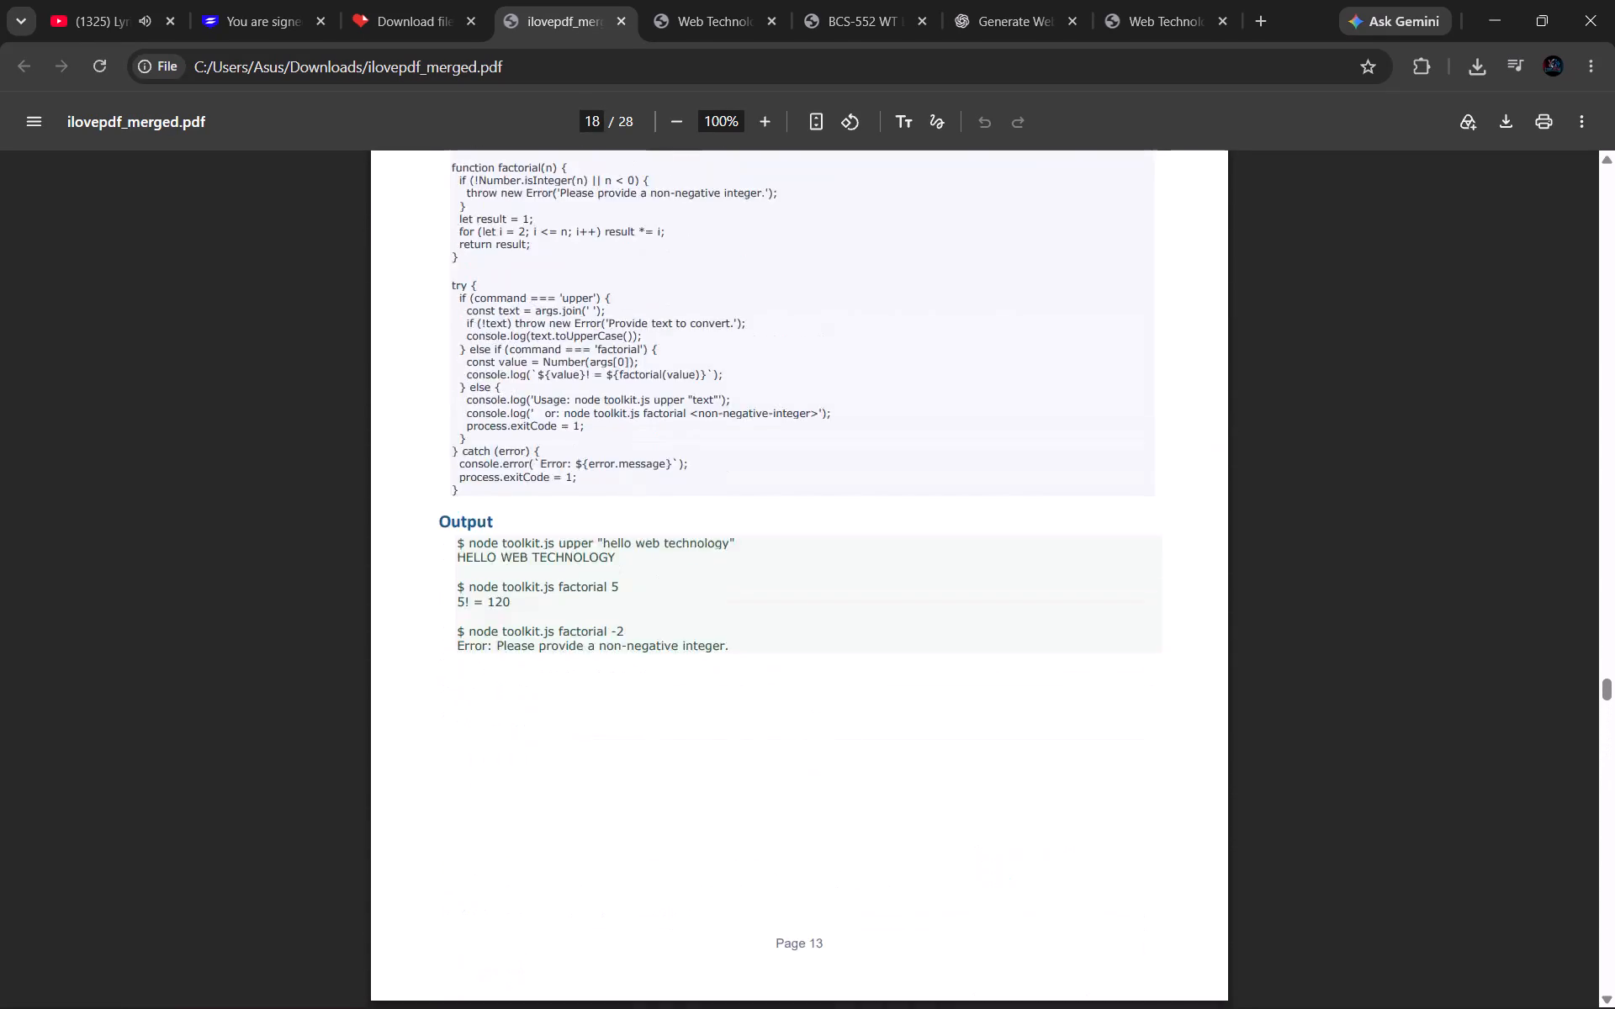
{"action": "scroll", "coordinate": [1192, 312], "scroll_direction": "up", "scroll_amount": 20}
{"action": "scroll", "coordinate": [1192, 312], "scroll_direction": "up", "scroll_amount": 20}
{"action": "scroll", "coordinate": [1192, 312], "scroll_direction": "up", "scroll_amount": 3}
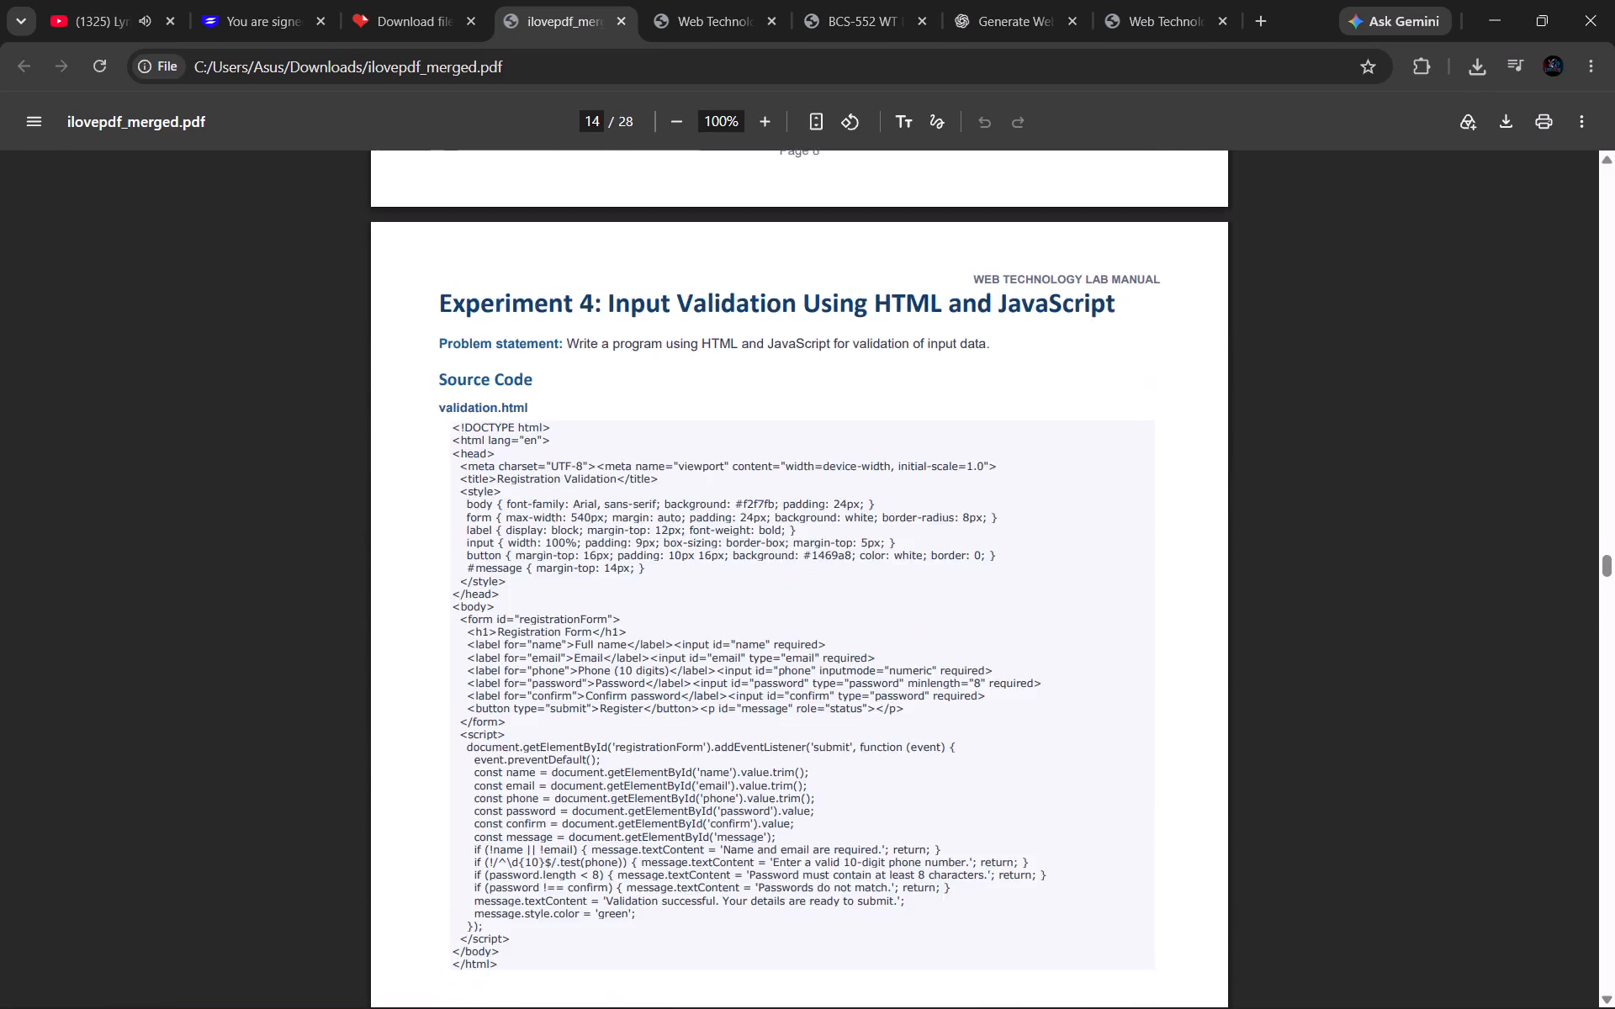
{"action": "scroll", "coordinate": [1192, 306], "scroll_direction": "up", "scroll_amount": 20}
{"action": "scroll", "coordinate": [1192, 306], "scroll_direction": "up", "scroll_amount": 20}
{"action": "scroll", "coordinate": [1192, 306], "scroll_direction": "up", "scroll_amount": 3}
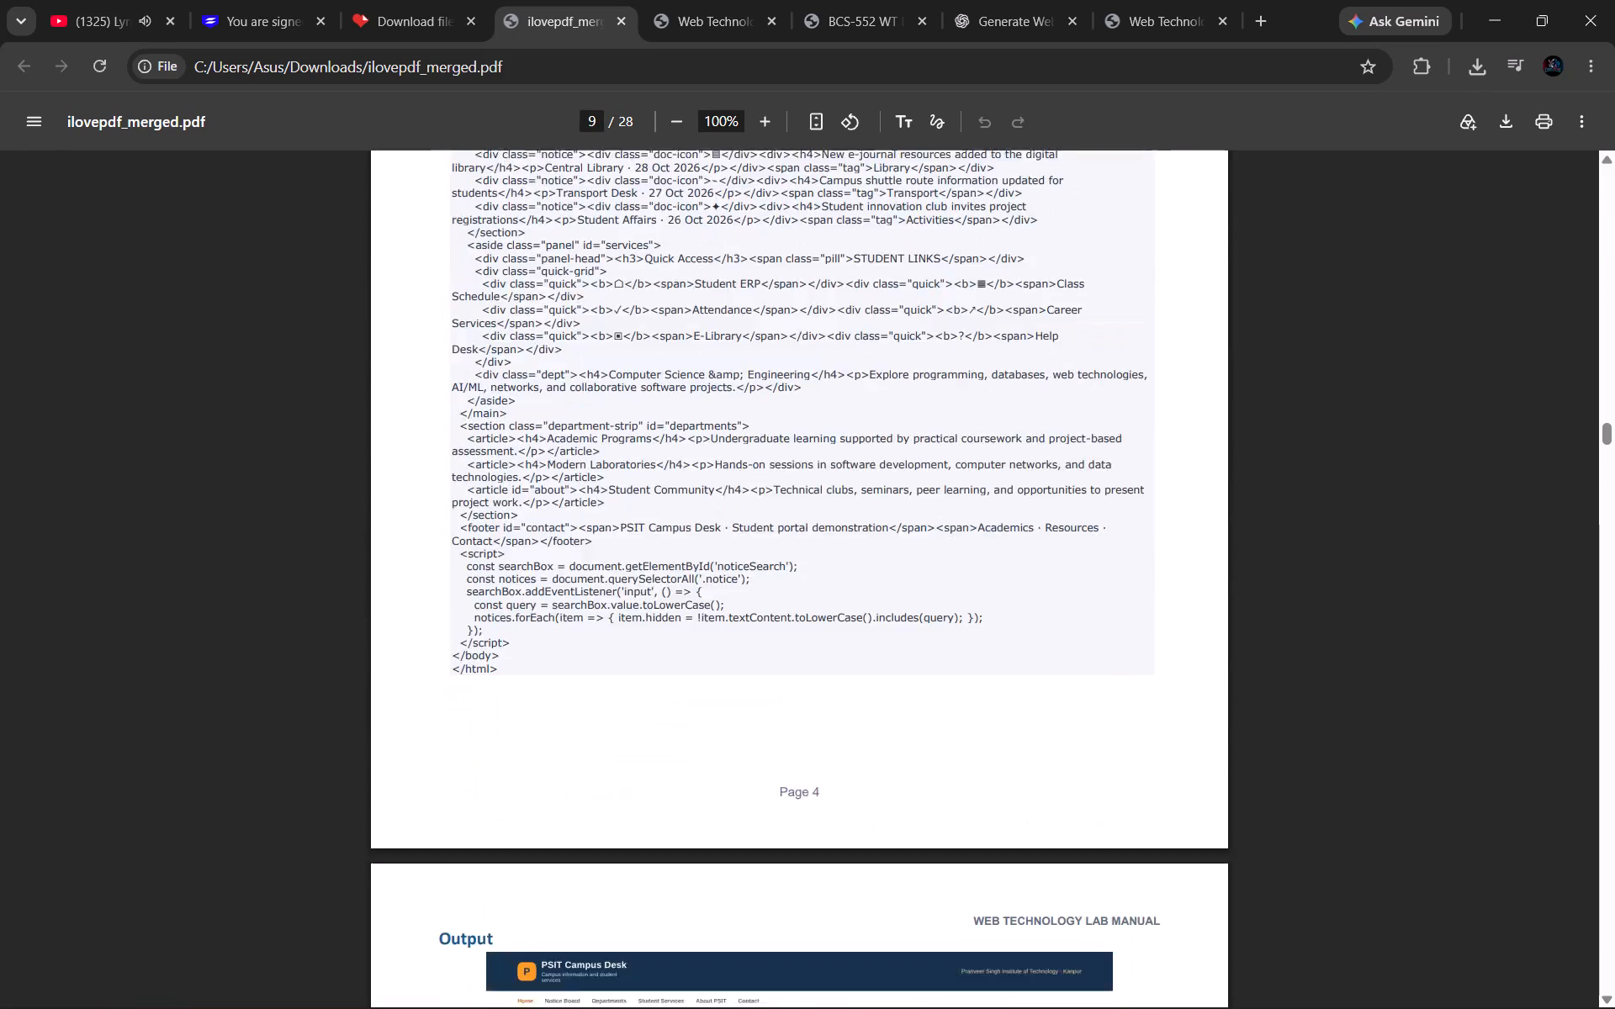
{"action": "scroll", "coordinate": [1192, 300], "scroll_direction": "up", "scroll_amount": 20}
{"action": "scroll", "coordinate": [1192, 300], "scroll_direction": "up", "scroll_amount": 20}
{"action": "scroll", "coordinate": [1192, 300], "scroll_direction": "up", "scroll_amount": 3}
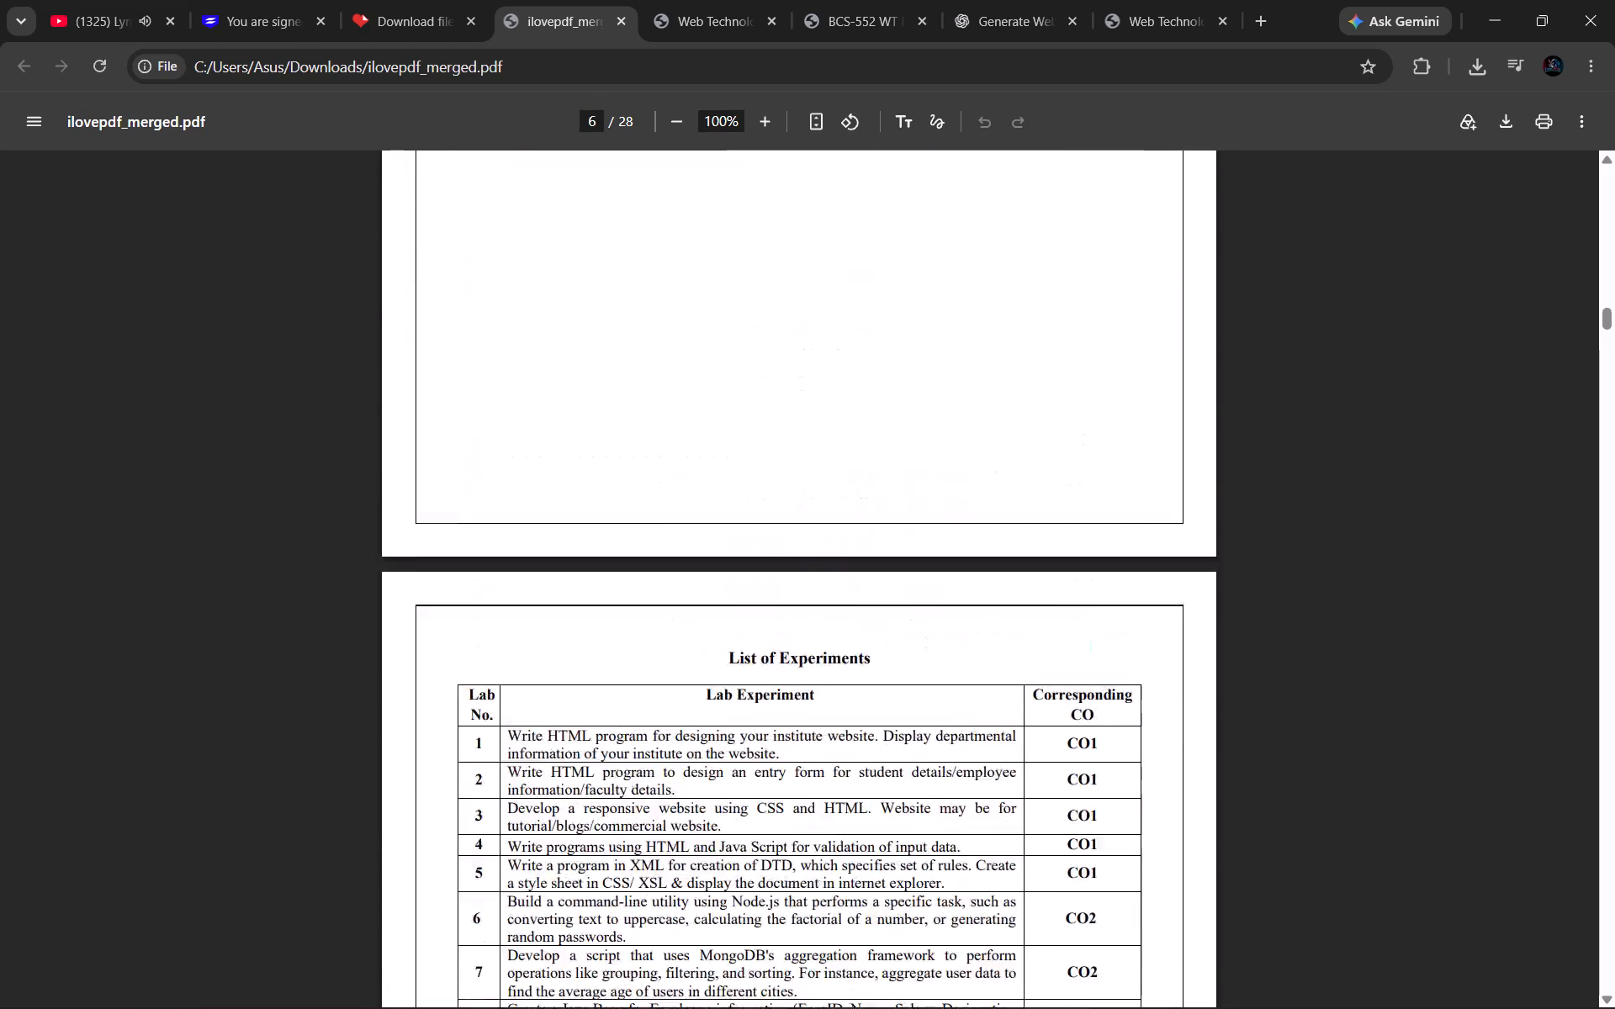
{"action": "scroll", "coordinate": [1192, 295], "scroll_direction": "up", "scroll_amount": 20}
{"action": "scroll", "coordinate": [1192, 295], "scroll_direction": "up", "scroll_amount": 20}
{"action": "scroll", "coordinate": [1192, 295], "scroll_direction": "up", "scroll_amount": 2}
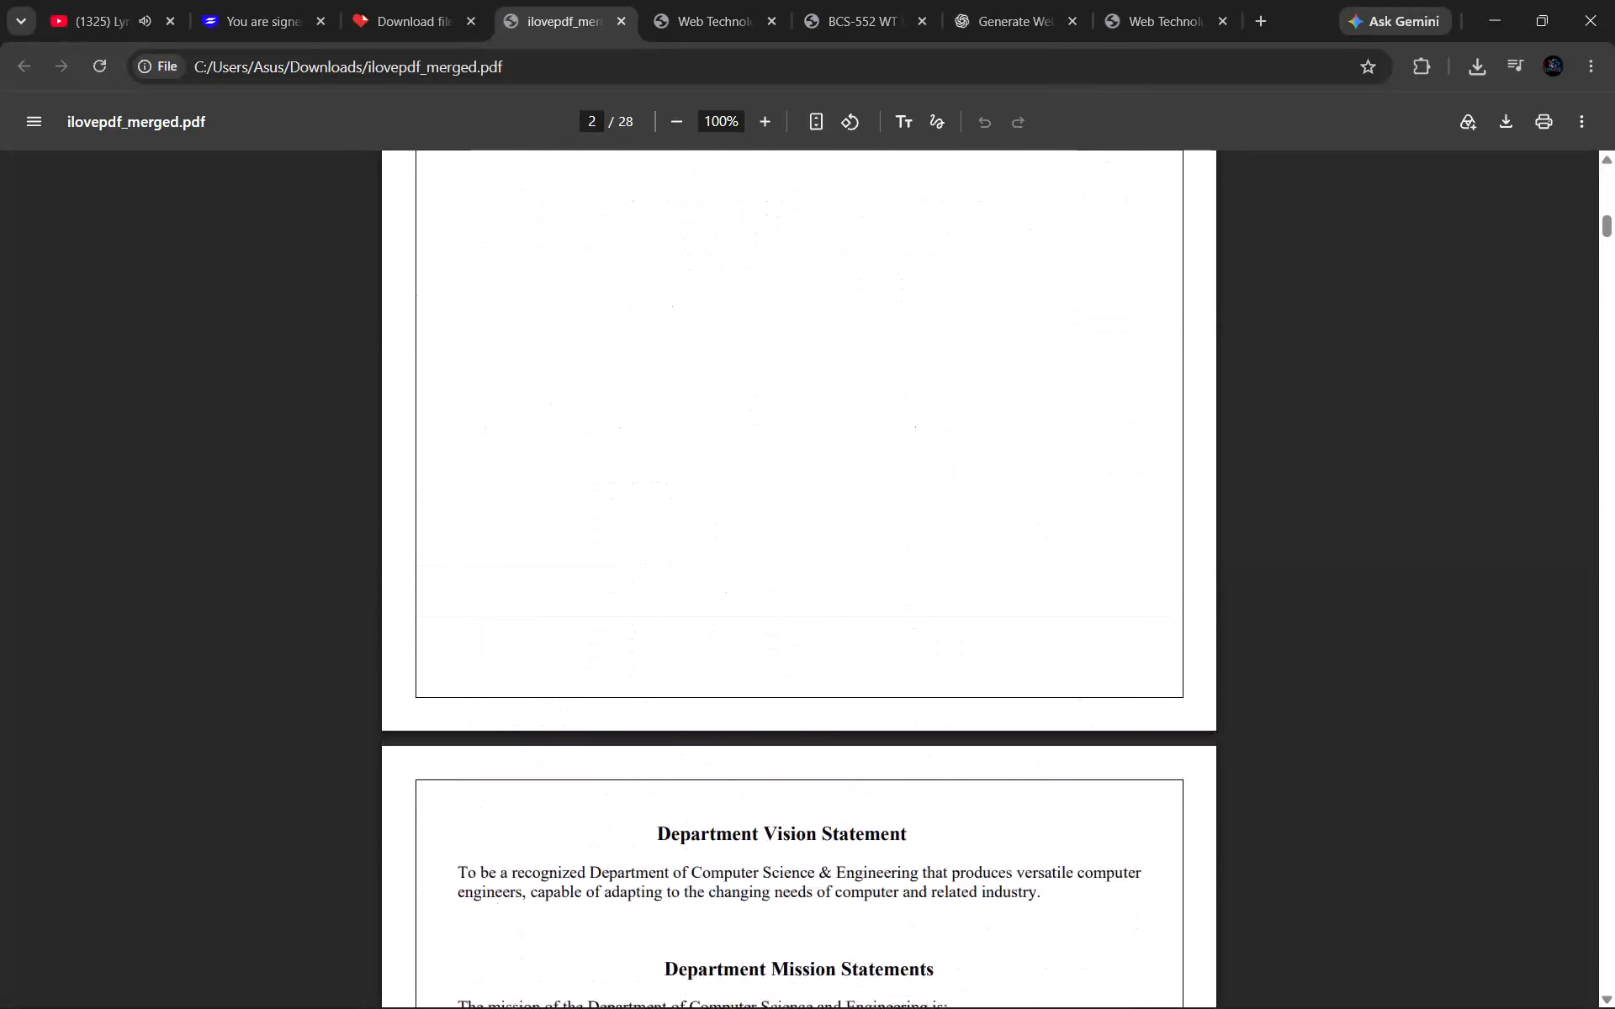
{"action": "scroll", "coordinate": [1192, 304], "scroll_direction": "up", "scroll_amount": 20}
{"action": "scroll", "coordinate": [1192, 304], "scroll_direction": "up", "scroll_amount": 7}
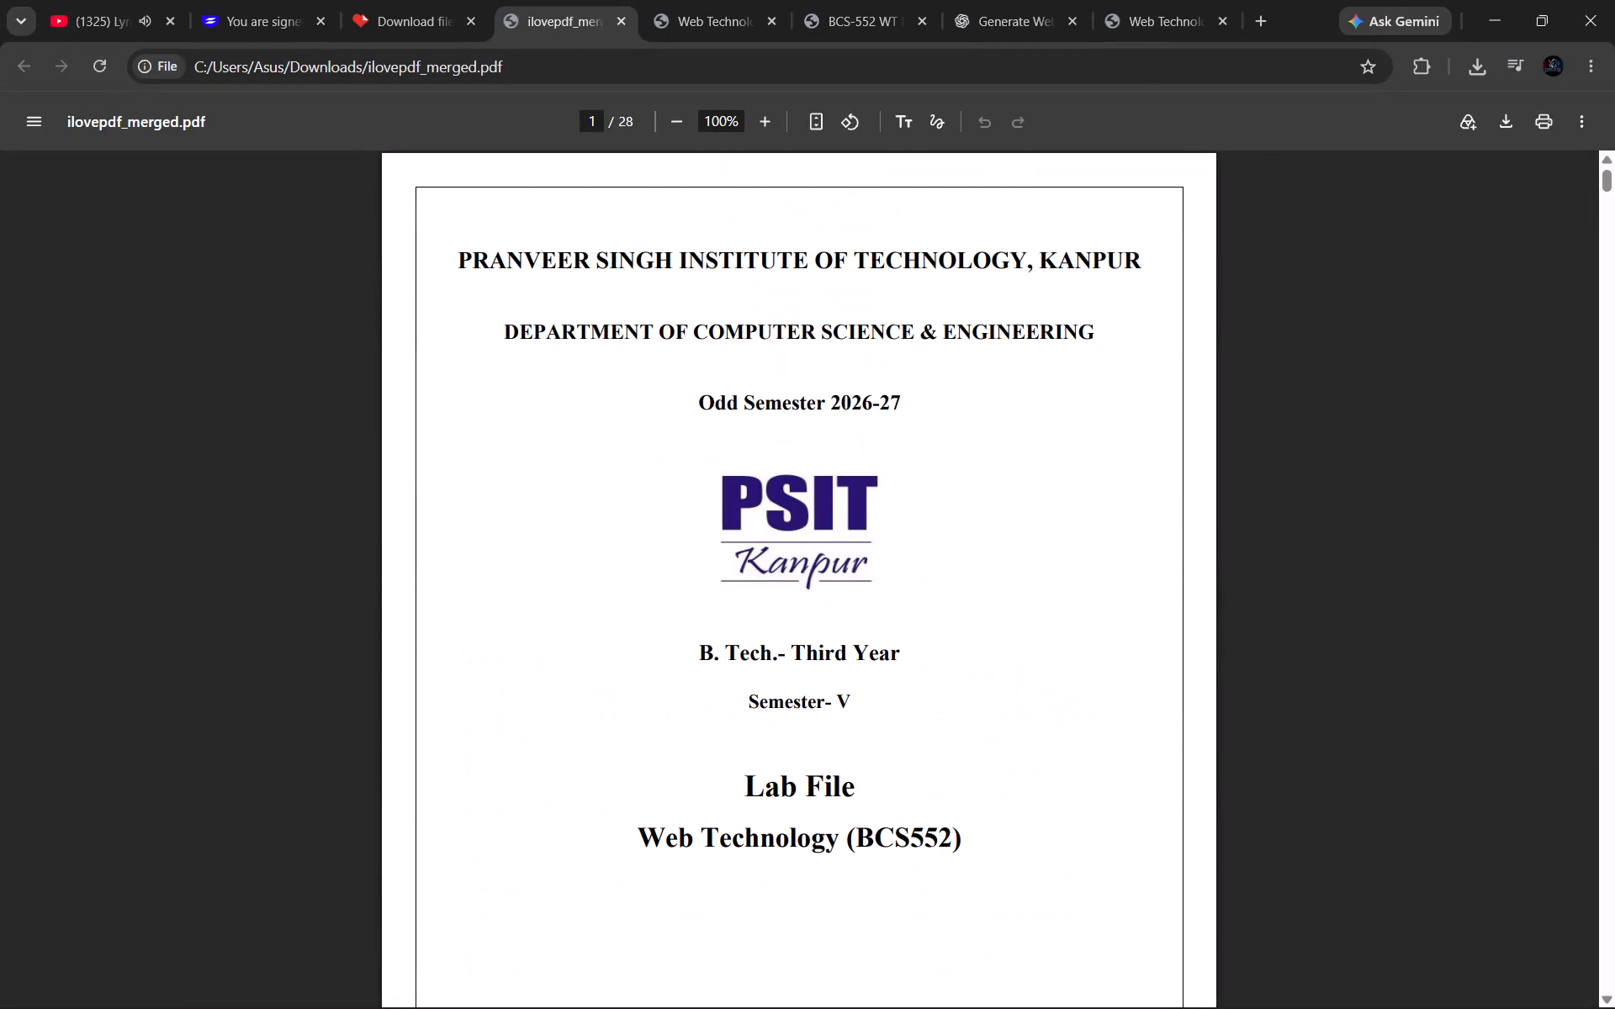
Close the merged PDF ilovepdf_merged.pdf.
{"action": "left_click", "coordinate": [628, 19]}
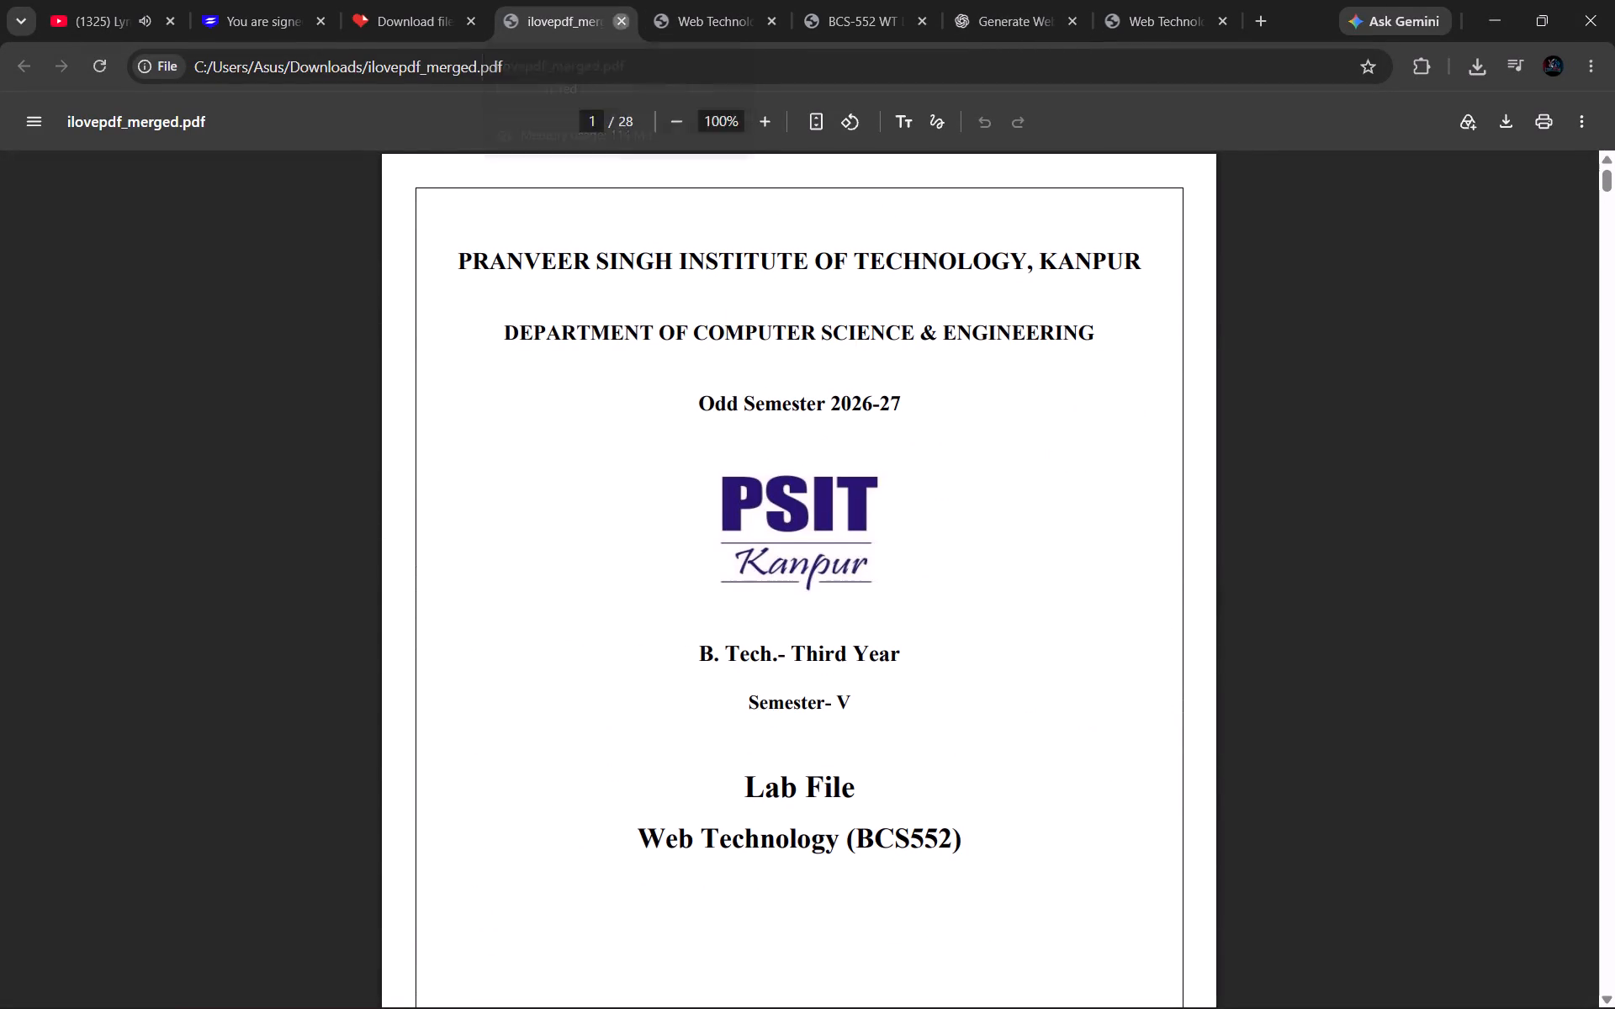
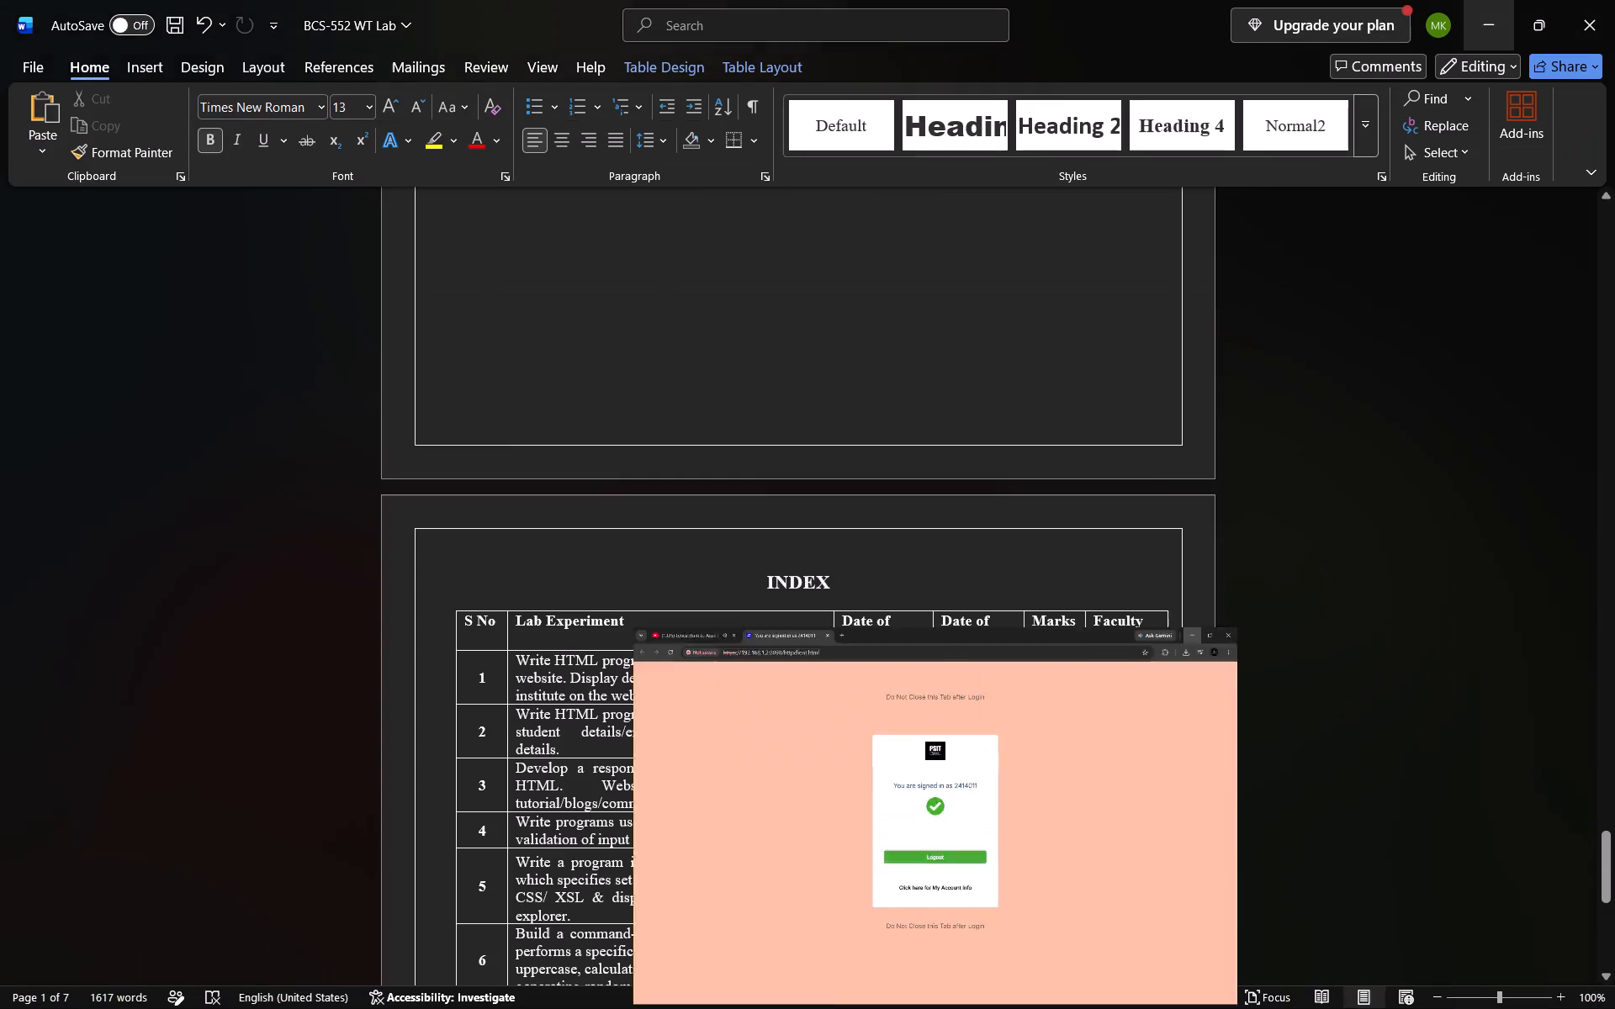
Look back through the BCS-552 WT Lab Word document from the Index page to the cover page.
{"action": "scroll", "coordinate": [889, 441], "scroll_direction": "up", "scroll_amount": 7}
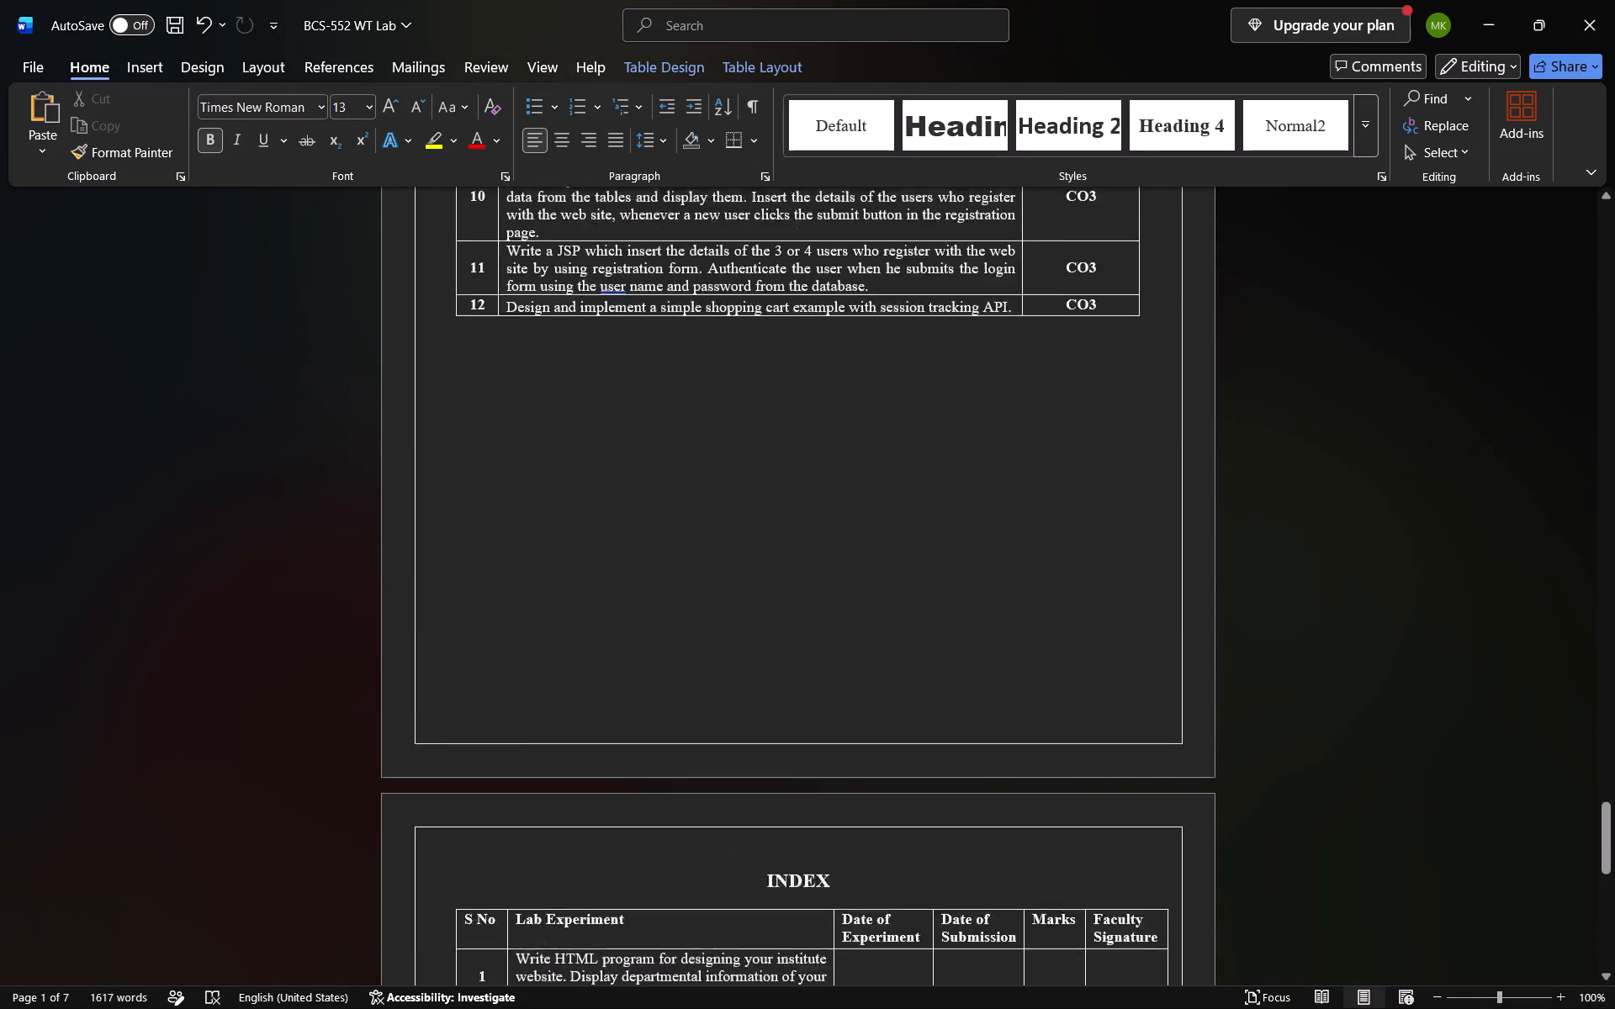
{"action": "scroll", "coordinate": [889, 441], "scroll_direction": "up", "scroll_amount": 20}
{"action": "scroll", "coordinate": [889, 441], "scroll_direction": "up", "scroll_amount": 19}
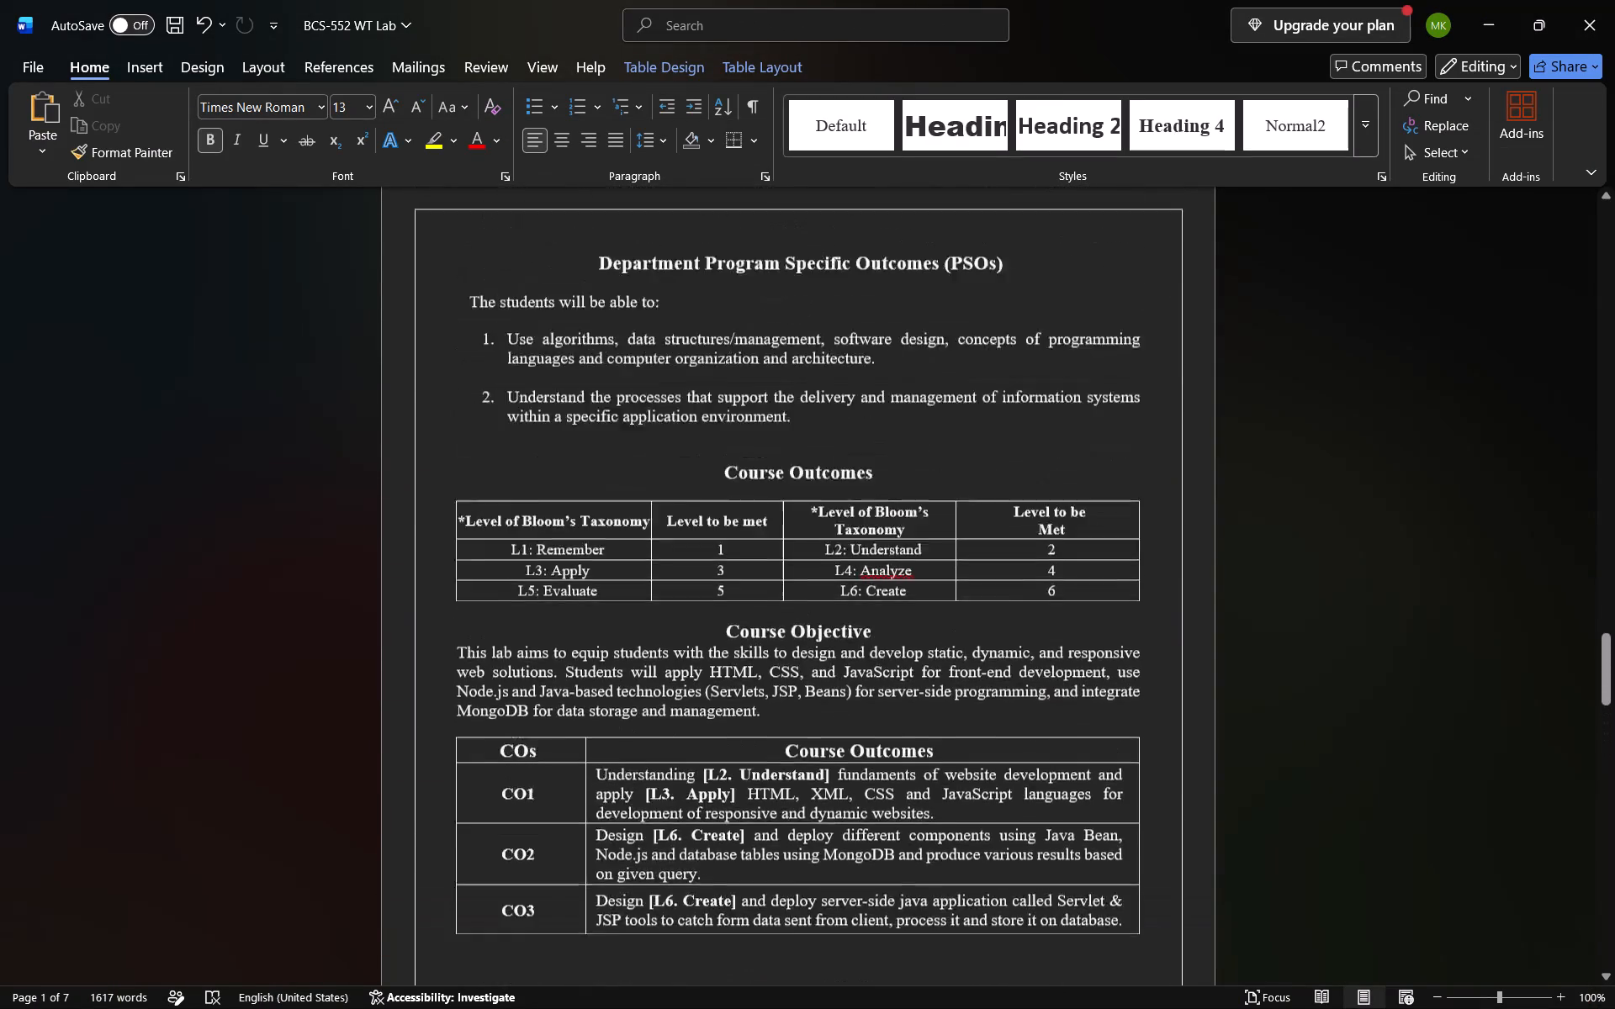
{"action": "scroll", "coordinate": [888, 440], "scroll_direction": "up", "scroll_amount": 20}
{"action": "scroll", "coordinate": [888, 440], "scroll_direction": "up", "scroll_amount": 19}
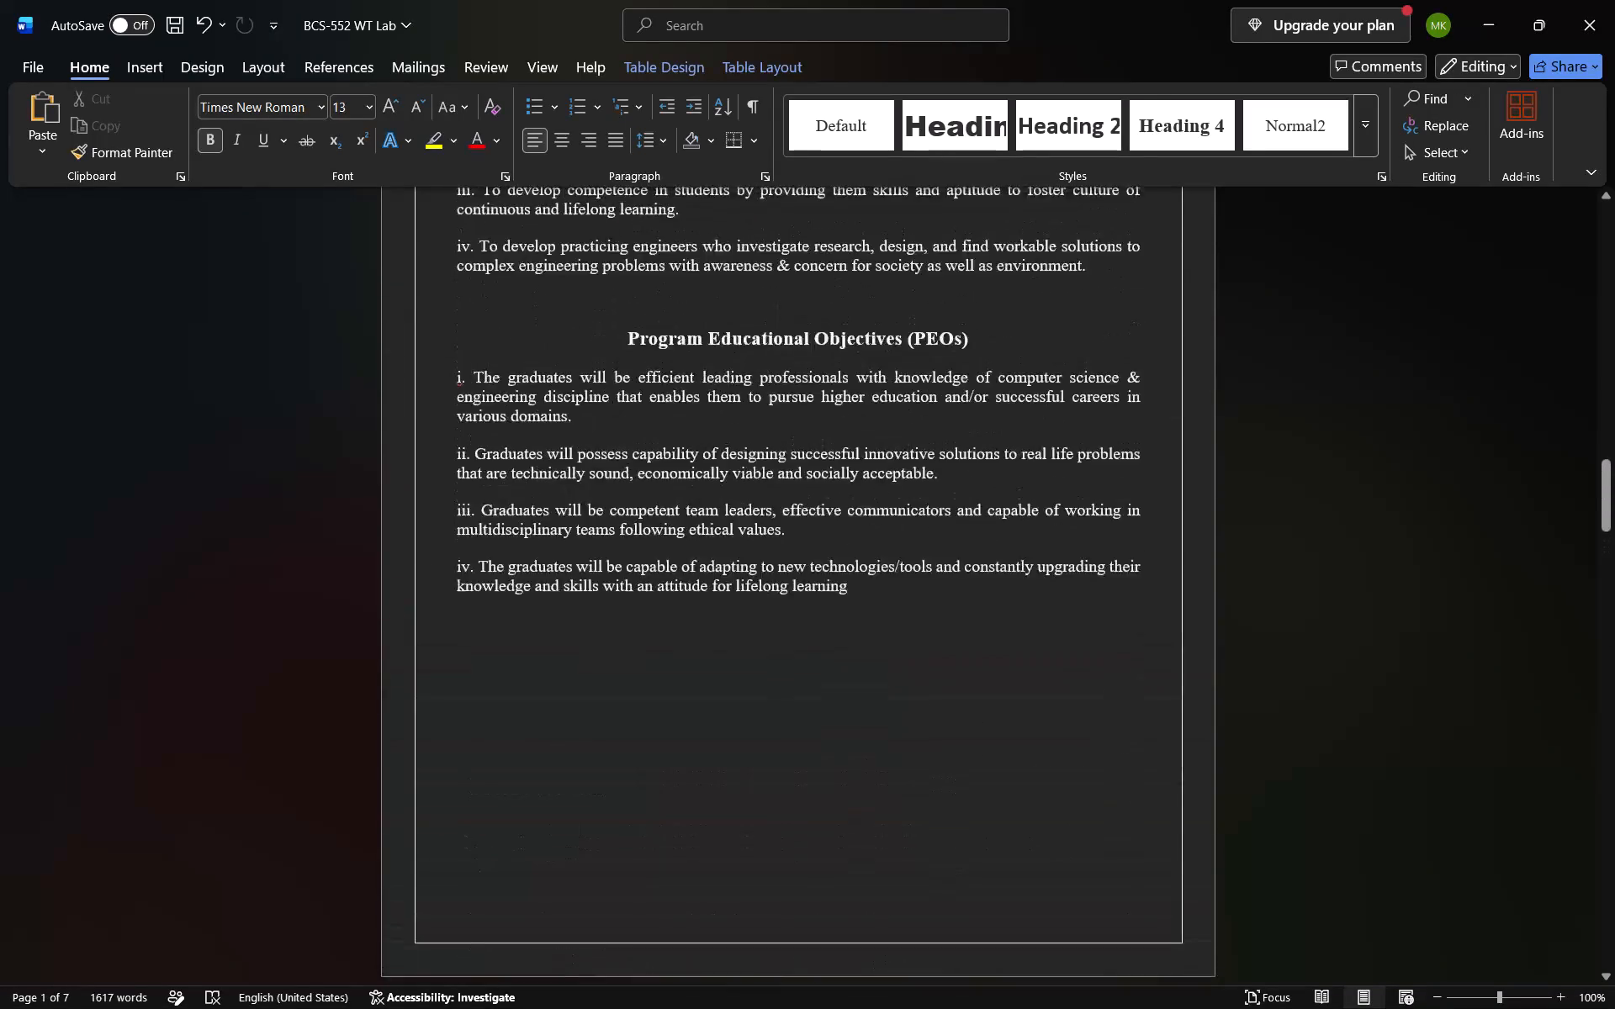
{"action": "scroll", "coordinate": [888, 440], "scroll_direction": "up", "scroll_amount": 20}
{"action": "scroll", "coordinate": [888, 440], "scroll_direction": "up", "scroll_amount": 19}
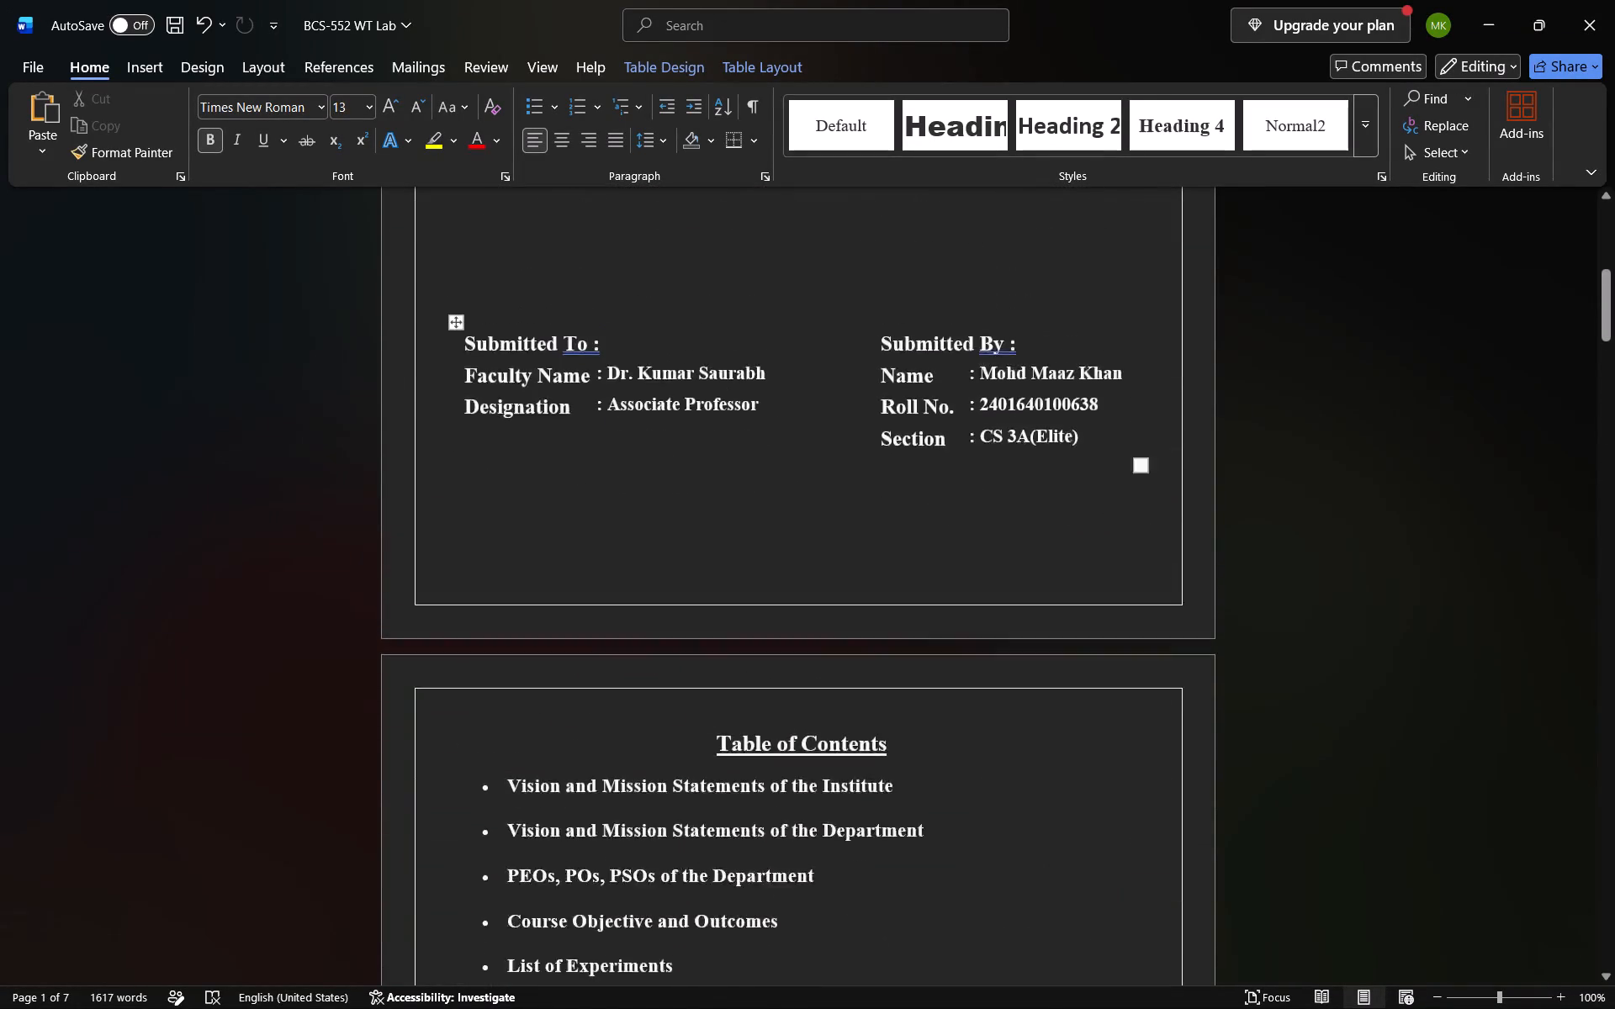
{"action": "scroll", "coordinate": [888, 440], "scroll_direction": "up", "scroll_amount": 19}
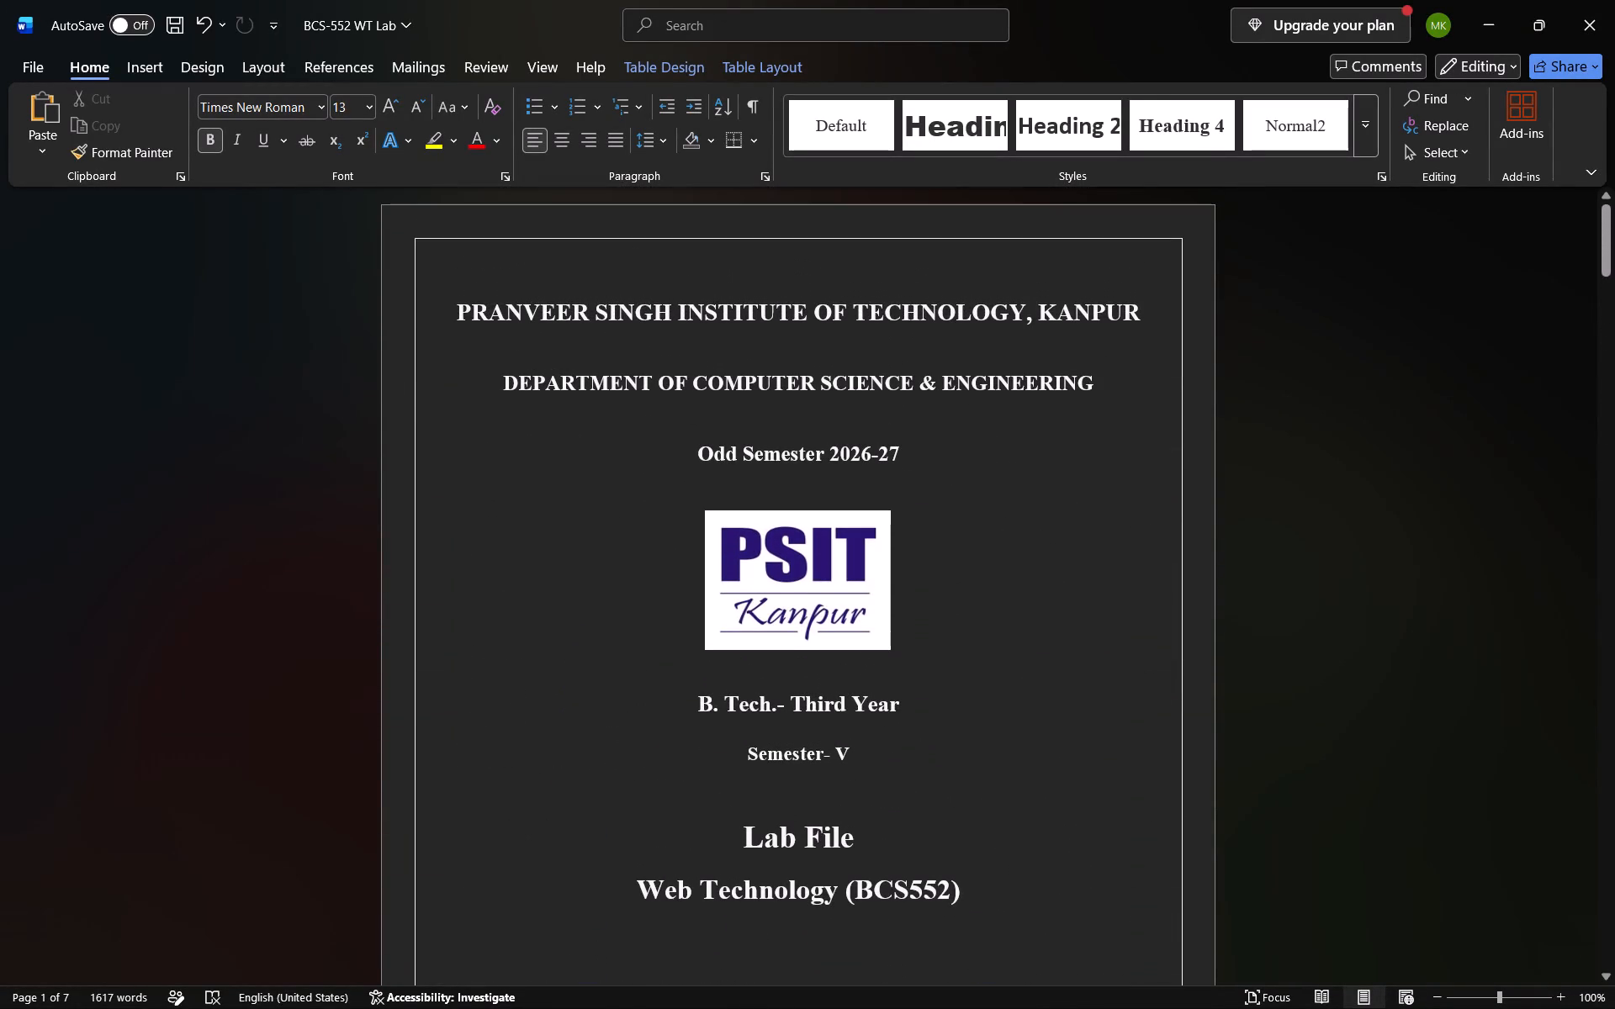
Save the BCS-552 WT Lab Word document and close it.
{"action": "key", "text": "ctrl+s"}
{"action": "left_click", "coordinate": [502, 28]}
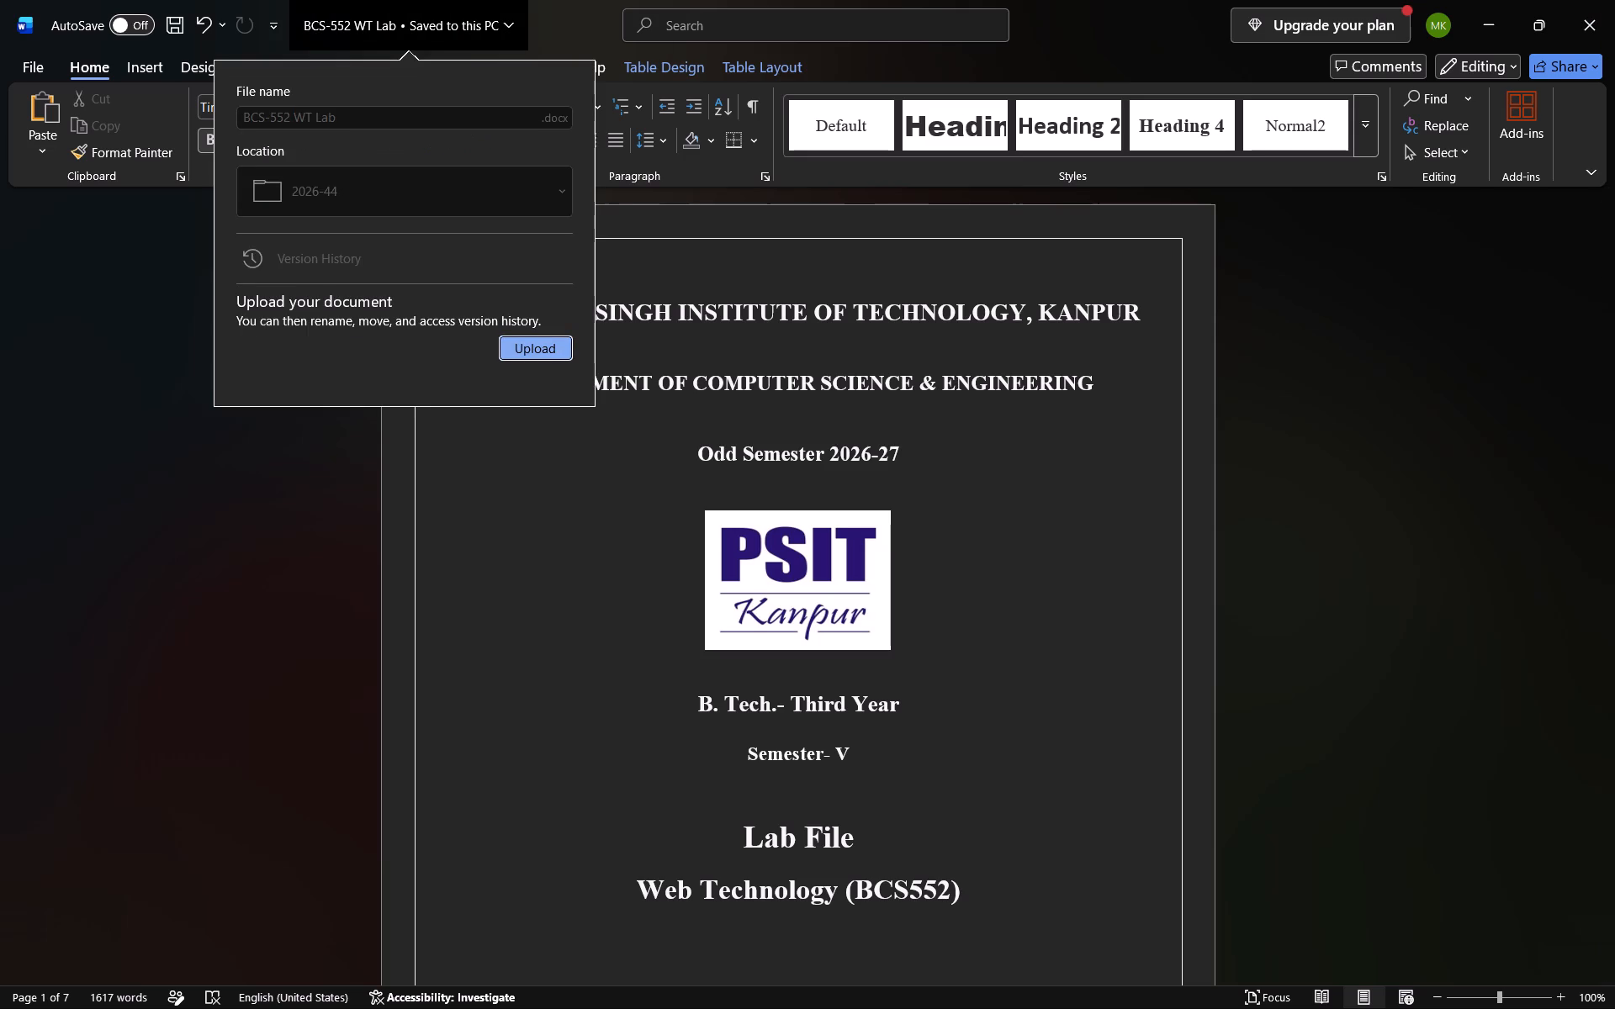
{"action": "left_click", "coordinate": [503, 28]}
{"action": "left_click", "coordinate": [1614, 0]}
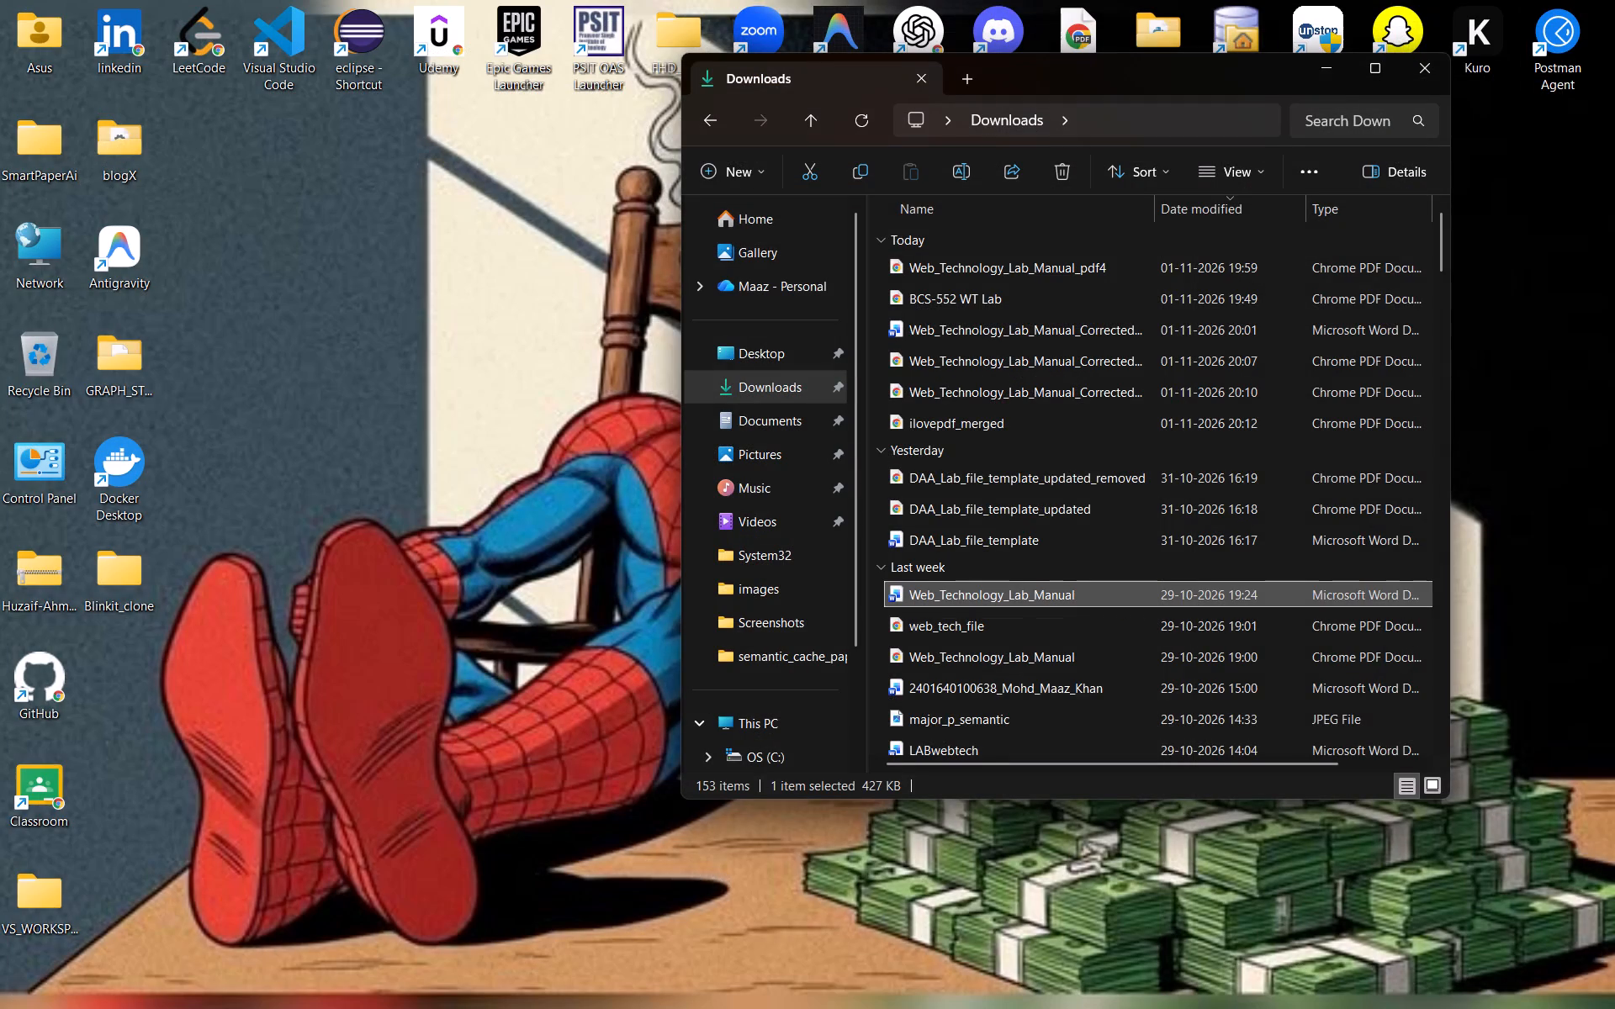
Close the Downloads folder window.
{"action": "left_click", "coordinate": [1414, 70]}
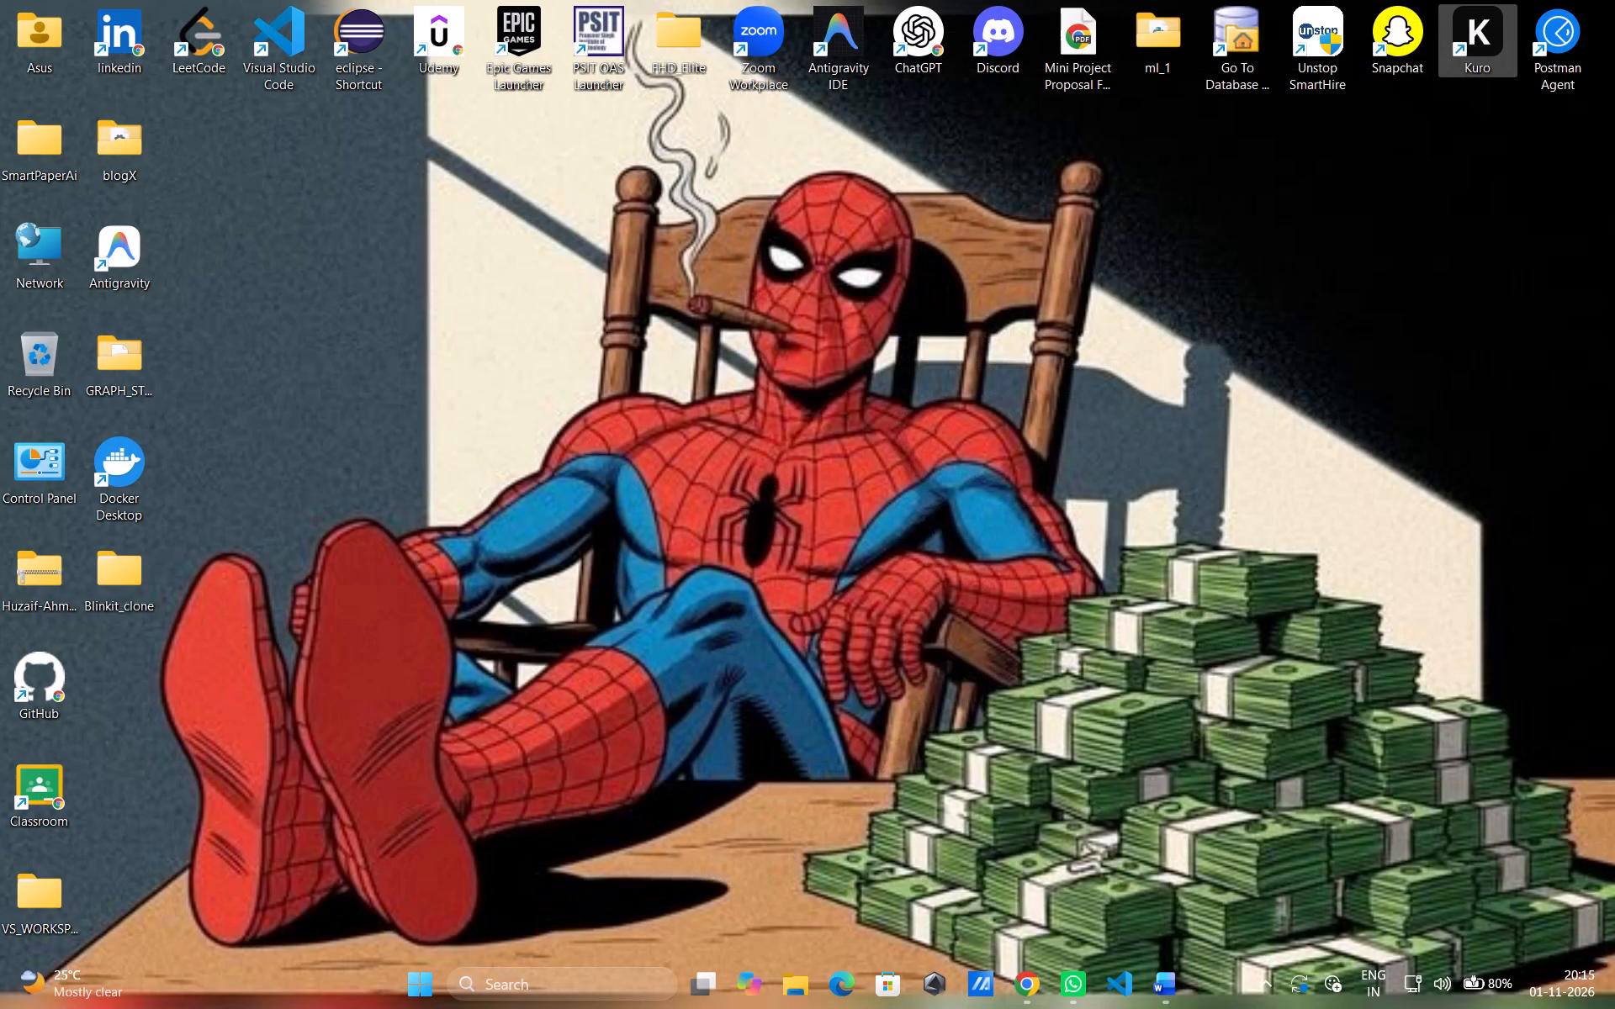
Close the Web_Technology_Lab_Manual_Corrected_Exp5-11 Word document without saving its changes.
{"action": "left_click", "coordinate": [1157, 975]}
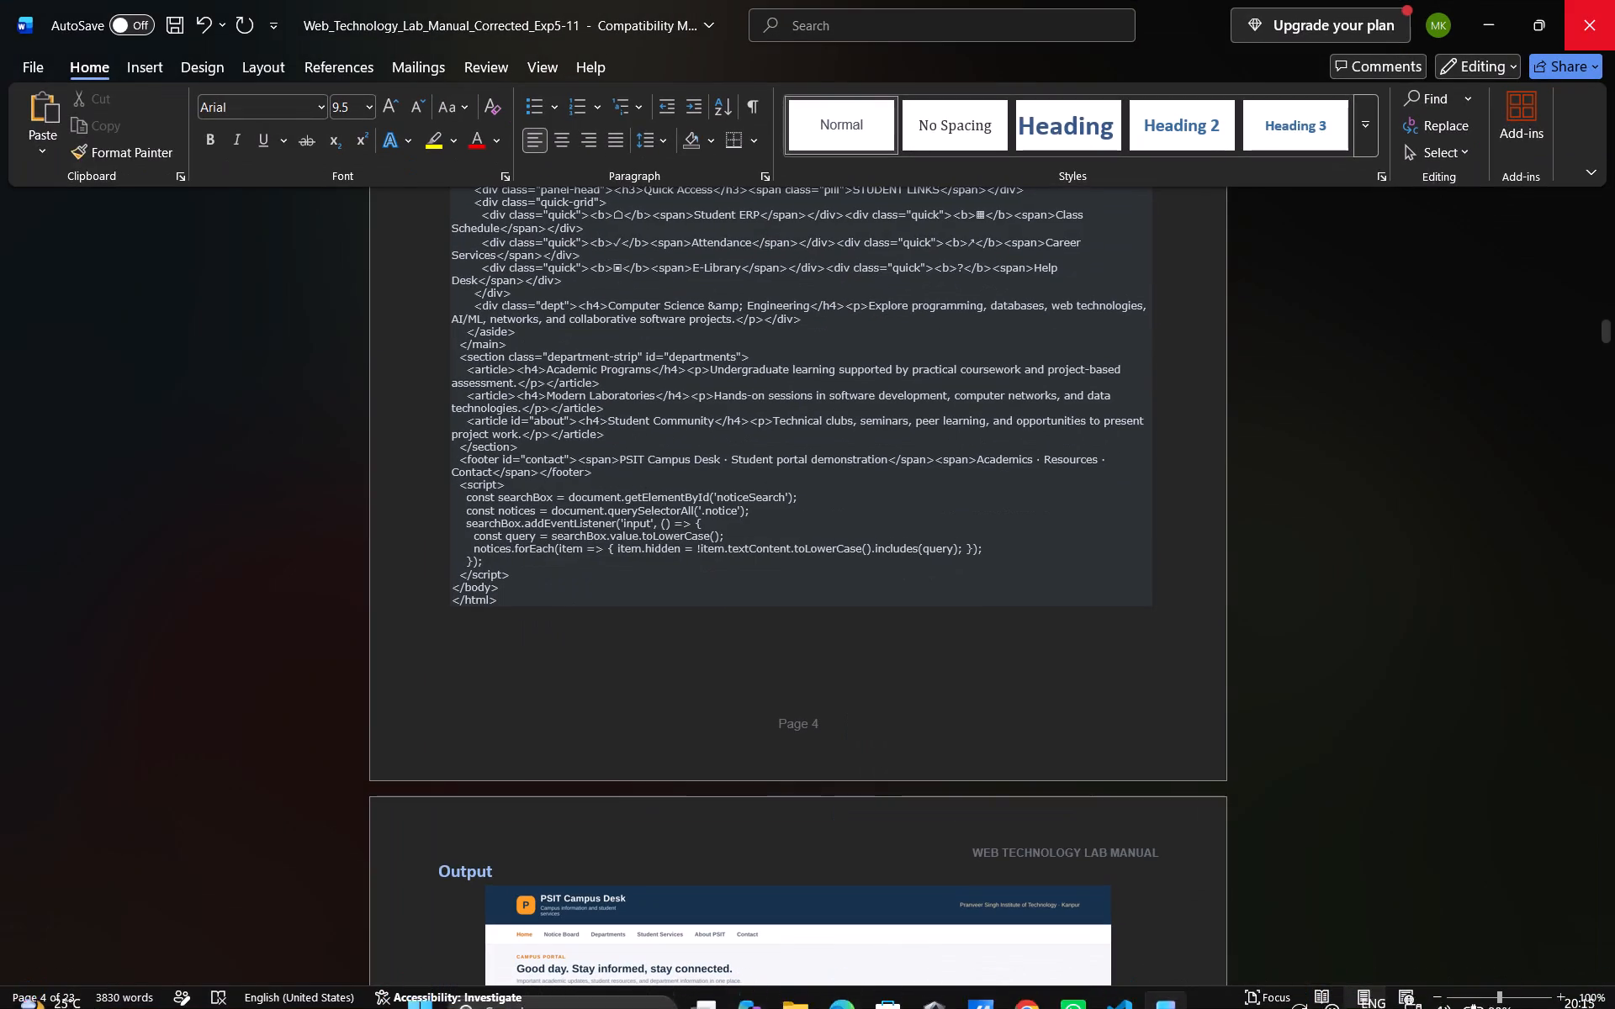
{"action": "left_click", "coordinate": [1614, 0]}
{"action": "left_click", "coordinate": [876, 670]}
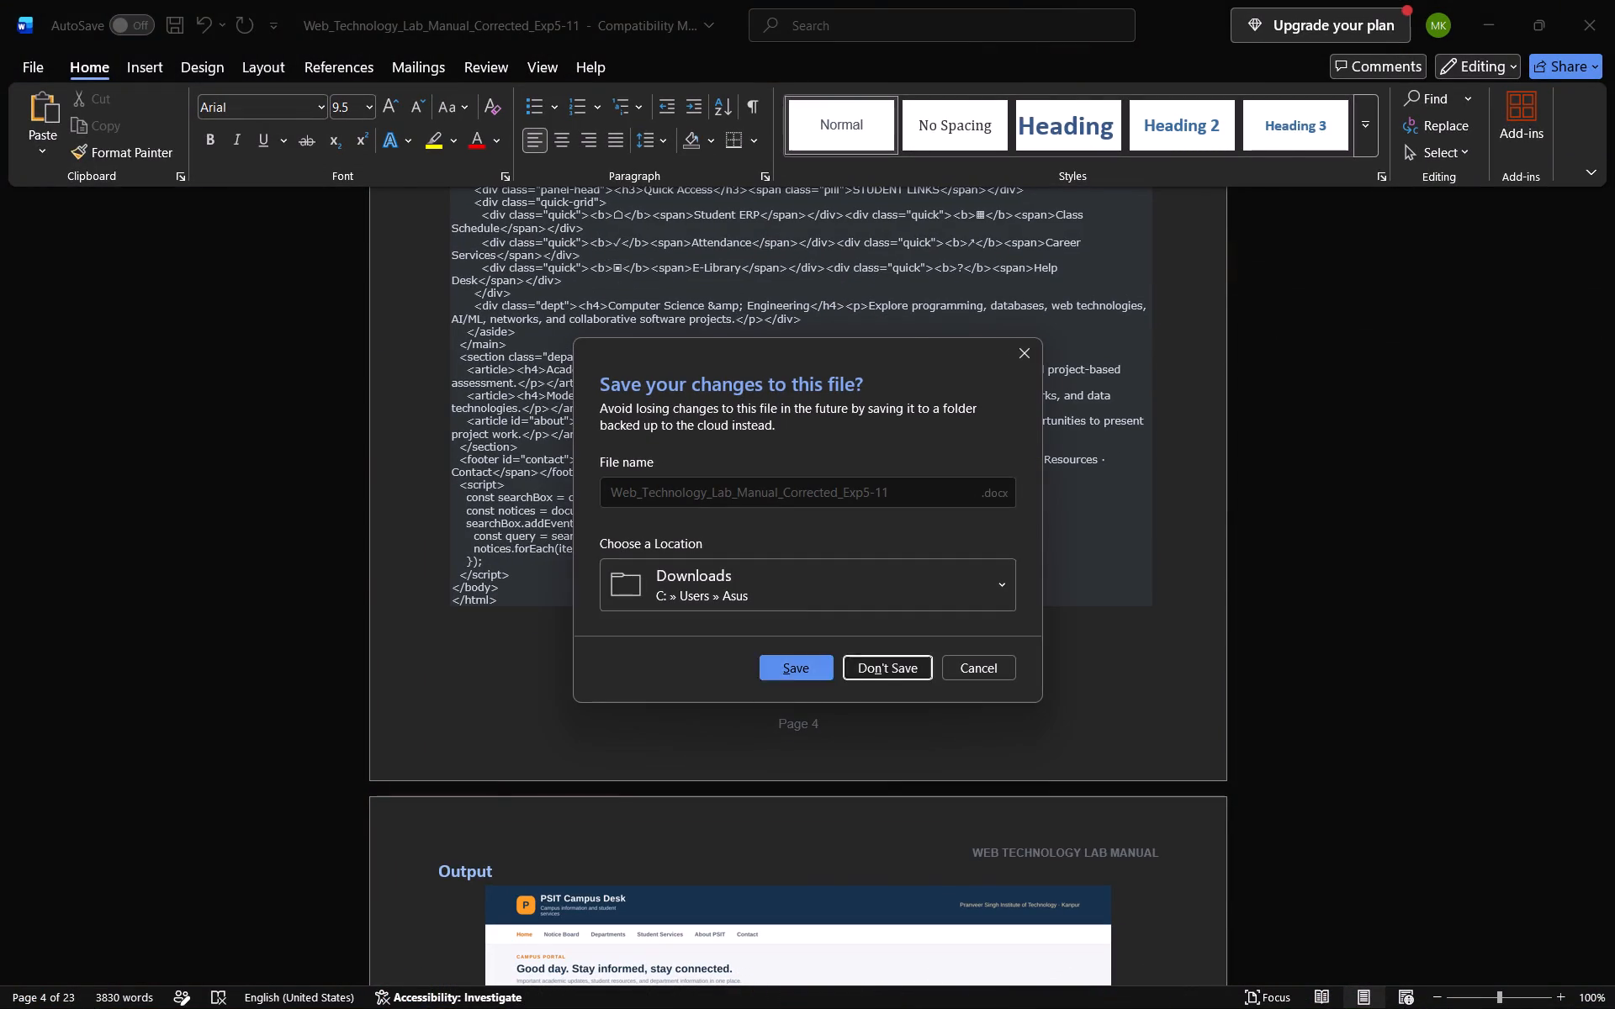
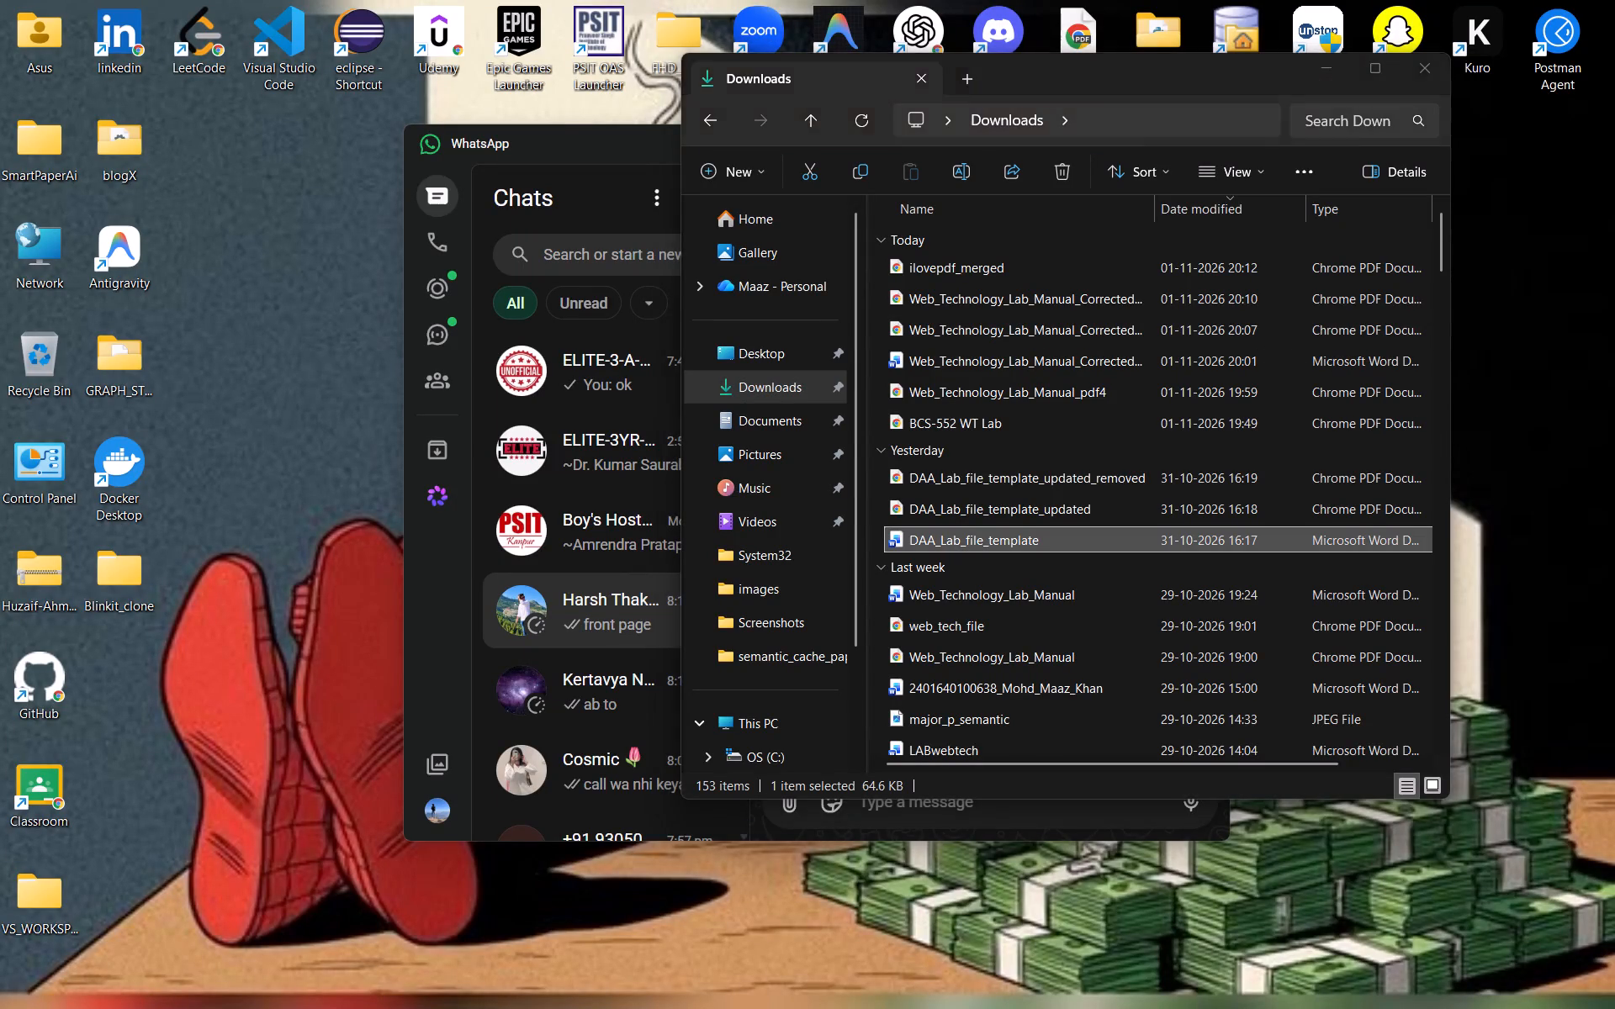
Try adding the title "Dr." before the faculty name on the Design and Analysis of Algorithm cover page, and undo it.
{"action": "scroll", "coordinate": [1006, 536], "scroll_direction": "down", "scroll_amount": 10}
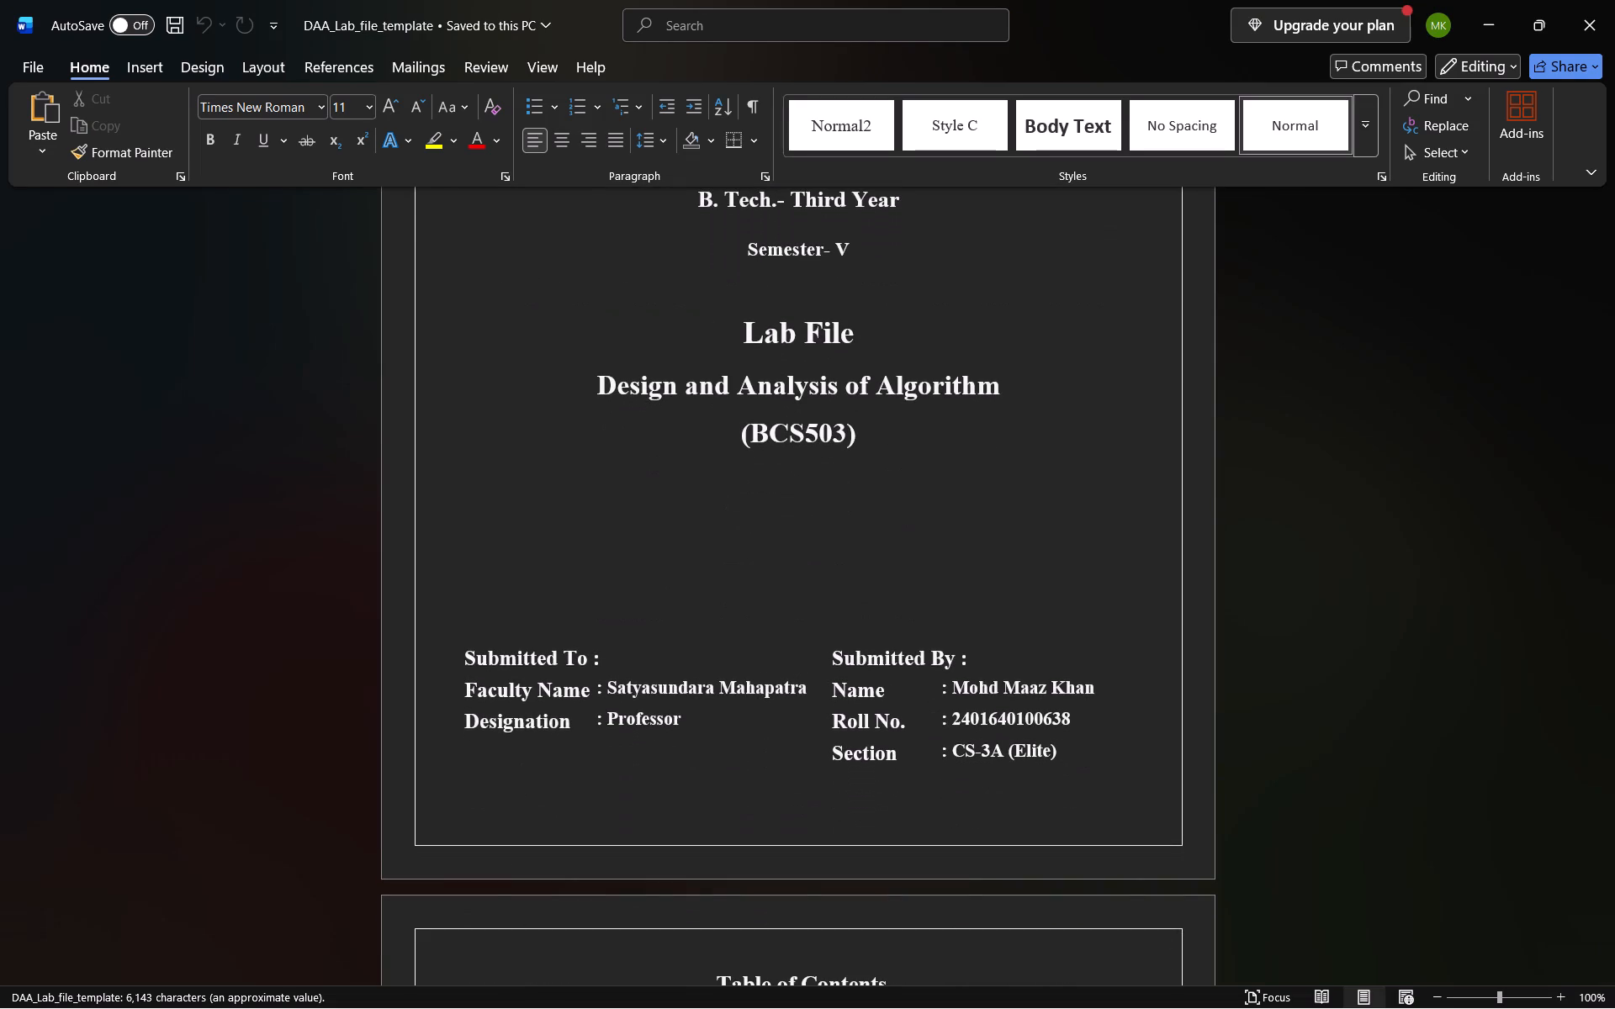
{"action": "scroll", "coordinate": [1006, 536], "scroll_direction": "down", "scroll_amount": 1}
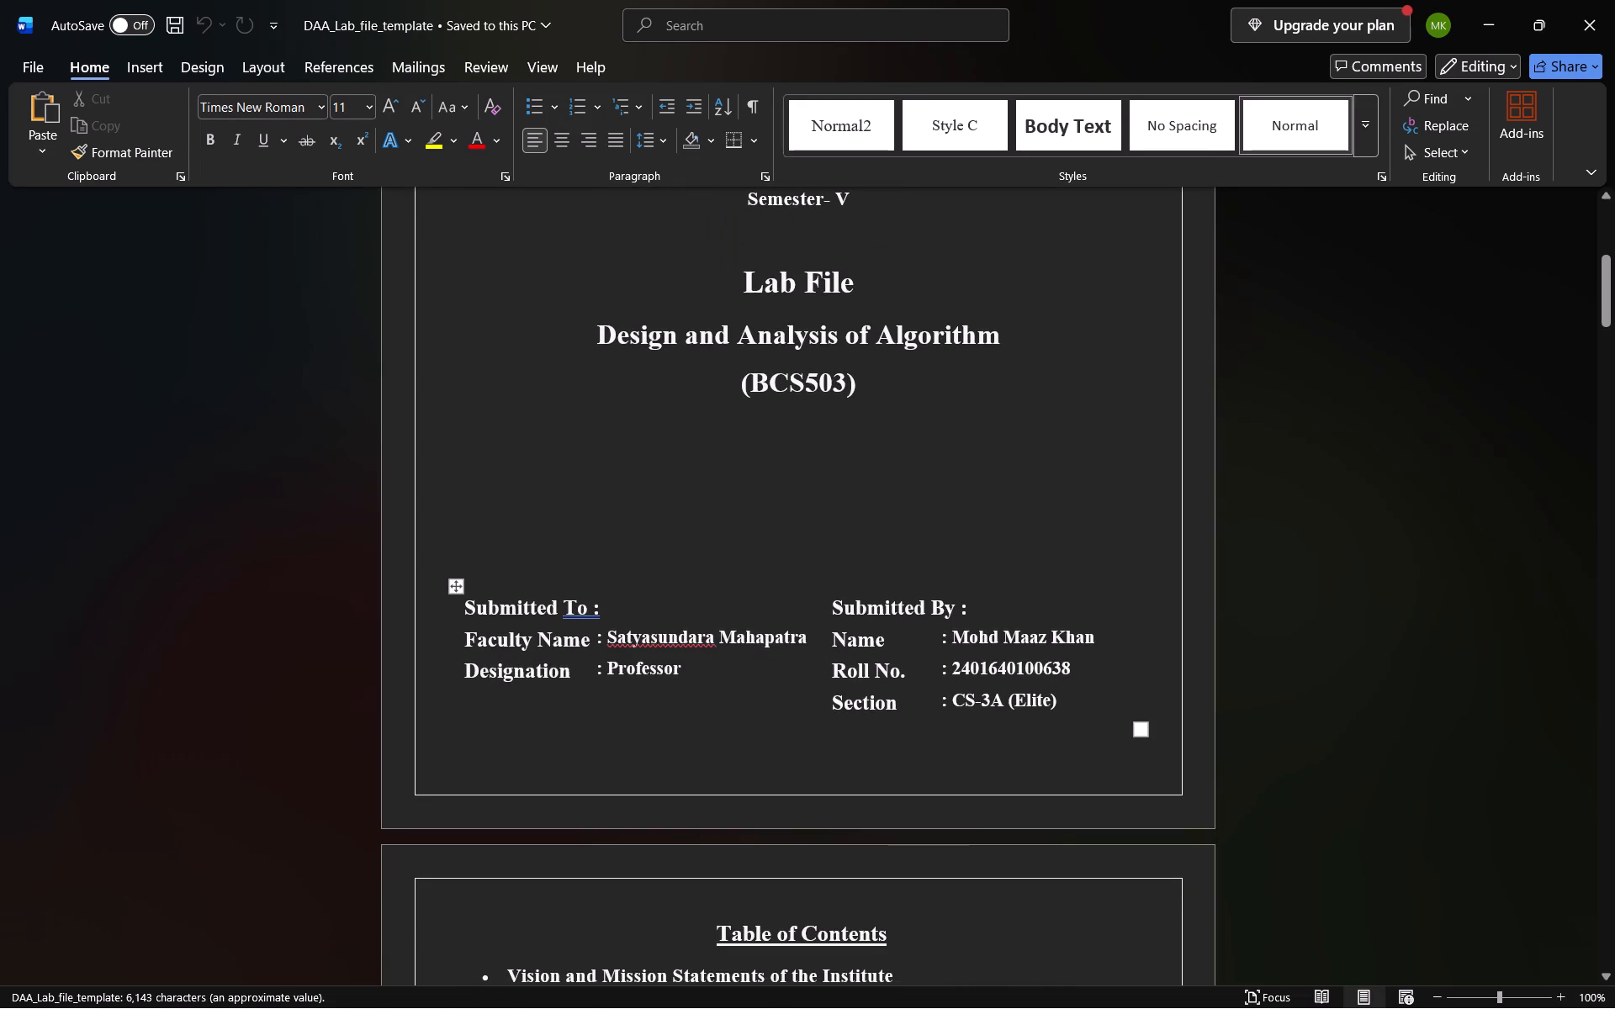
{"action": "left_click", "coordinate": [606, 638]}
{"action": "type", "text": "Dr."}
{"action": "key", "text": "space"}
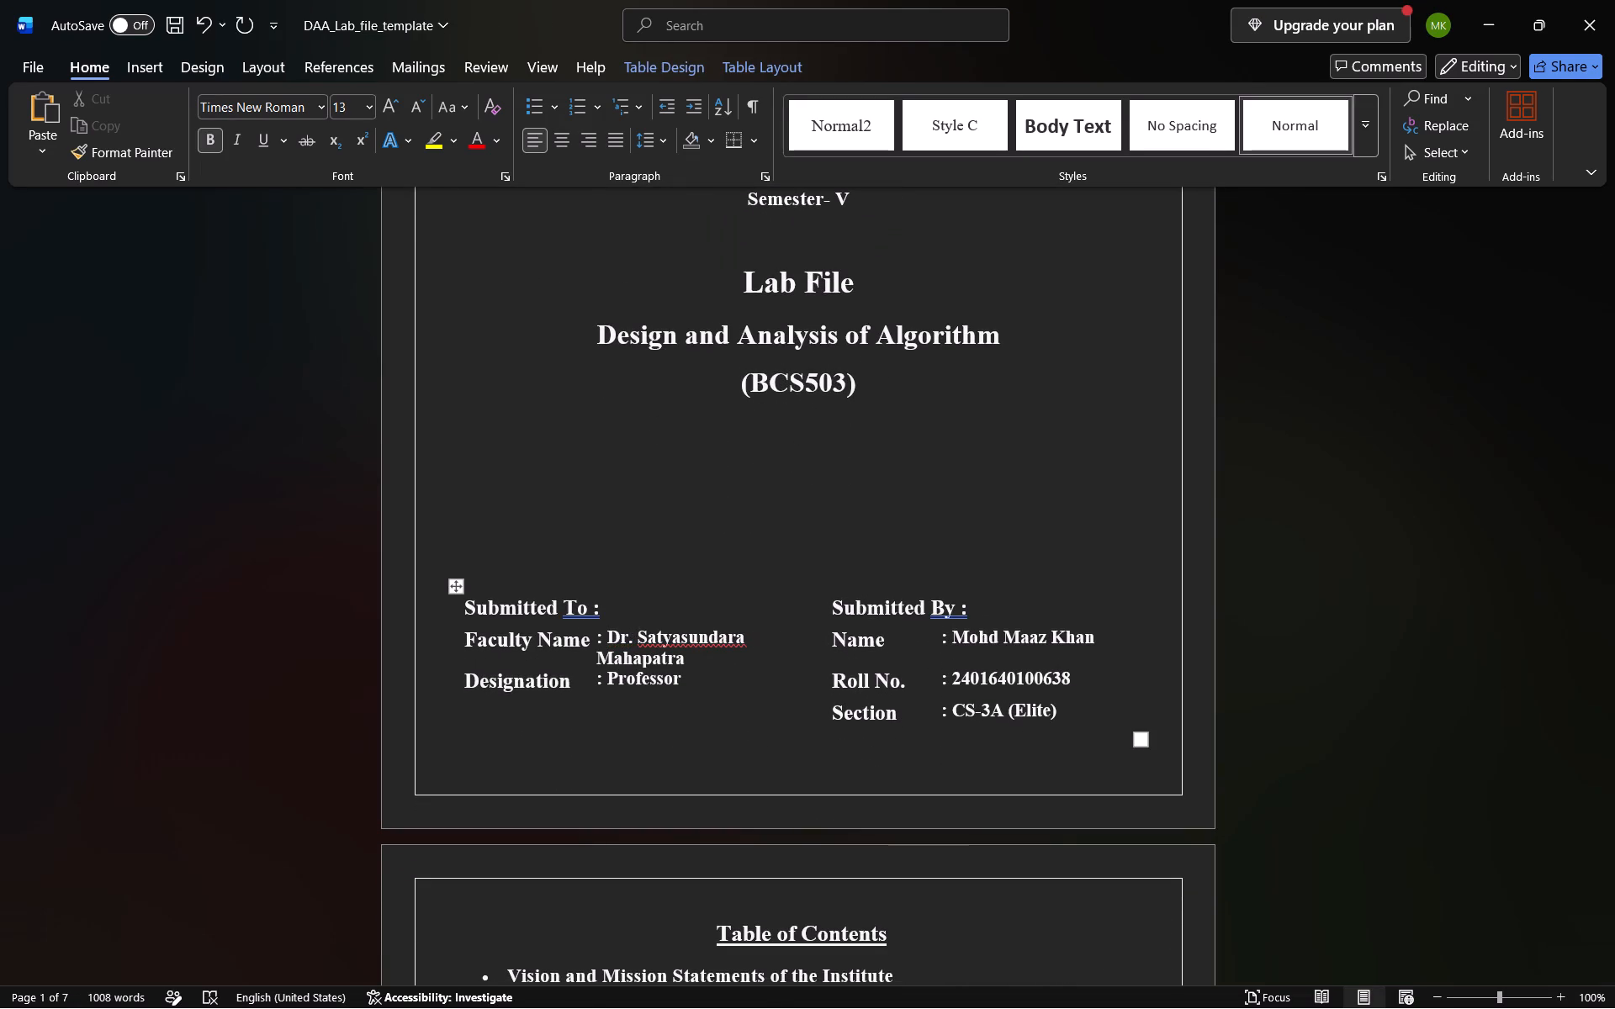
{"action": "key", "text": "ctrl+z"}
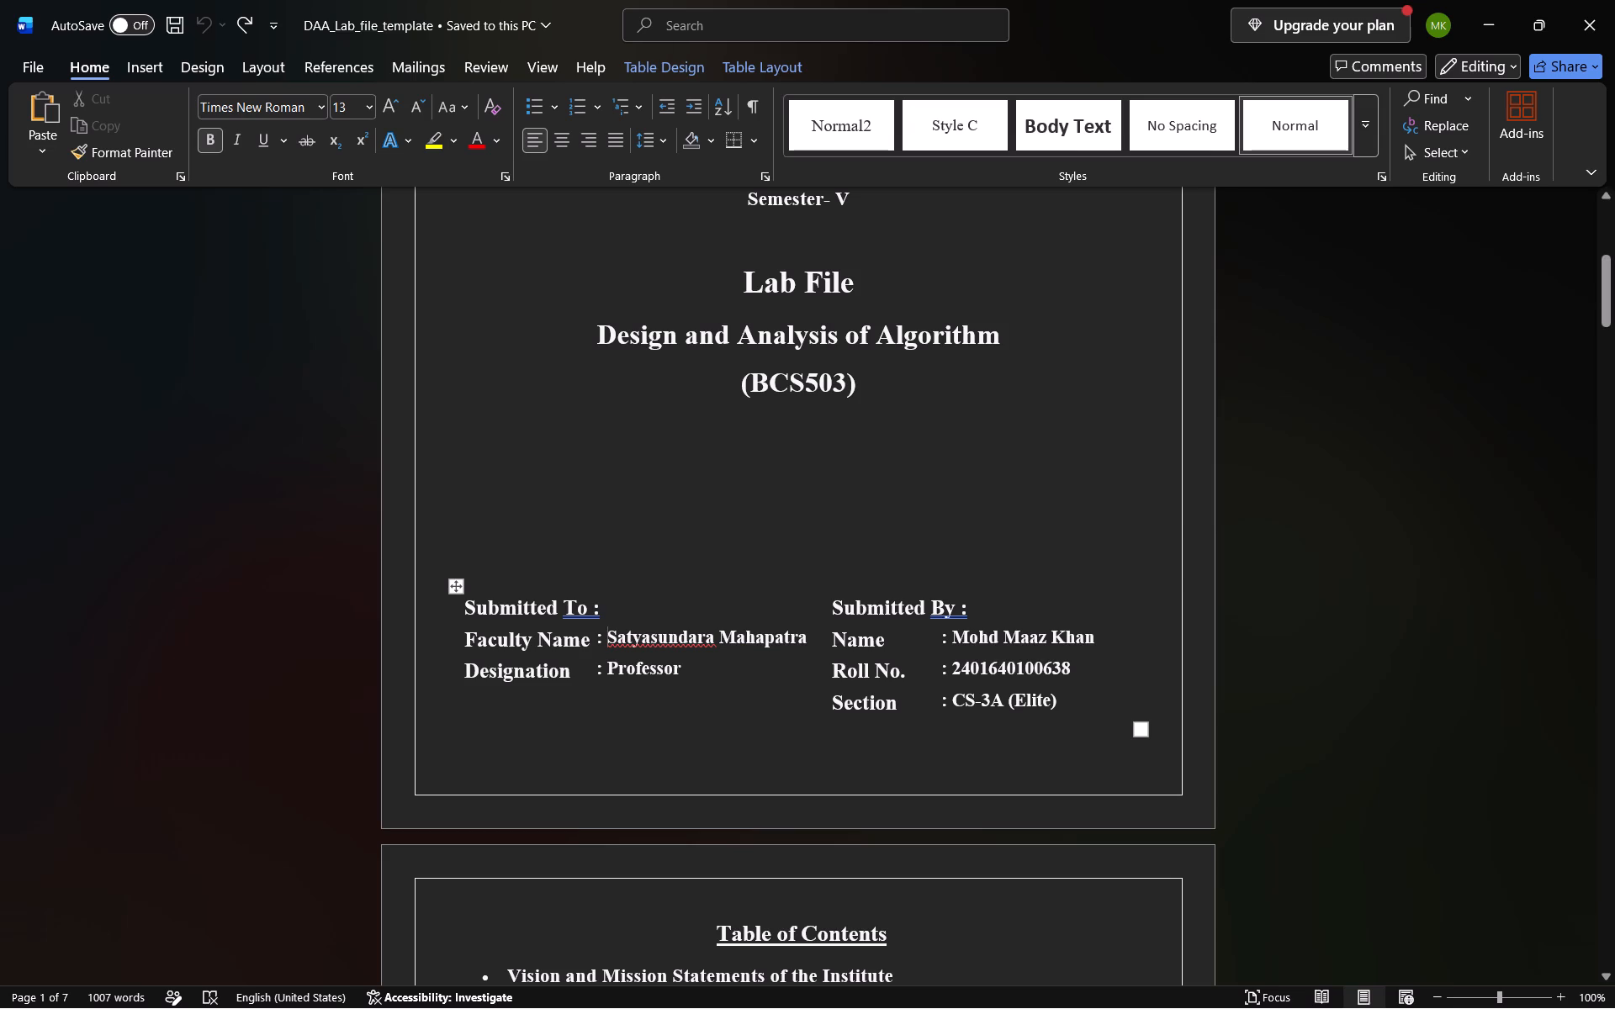
Close the DAA_Lab_file_template document.
{"action": "left_click", "coordinate": [1614, 0]}
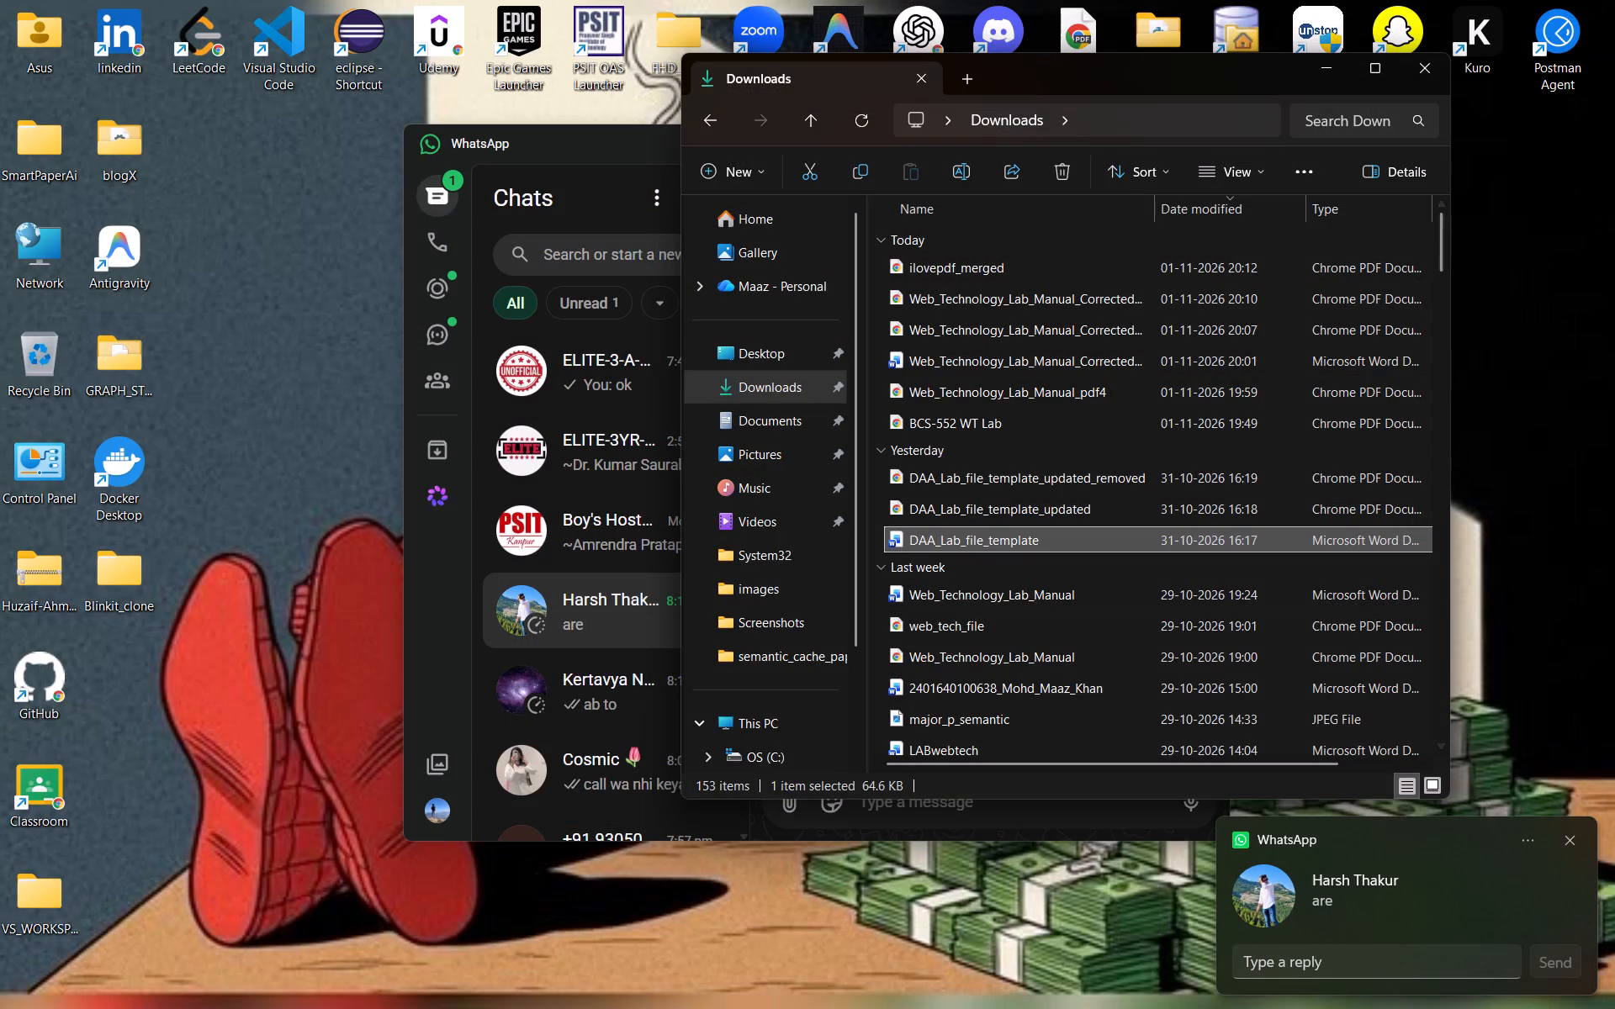
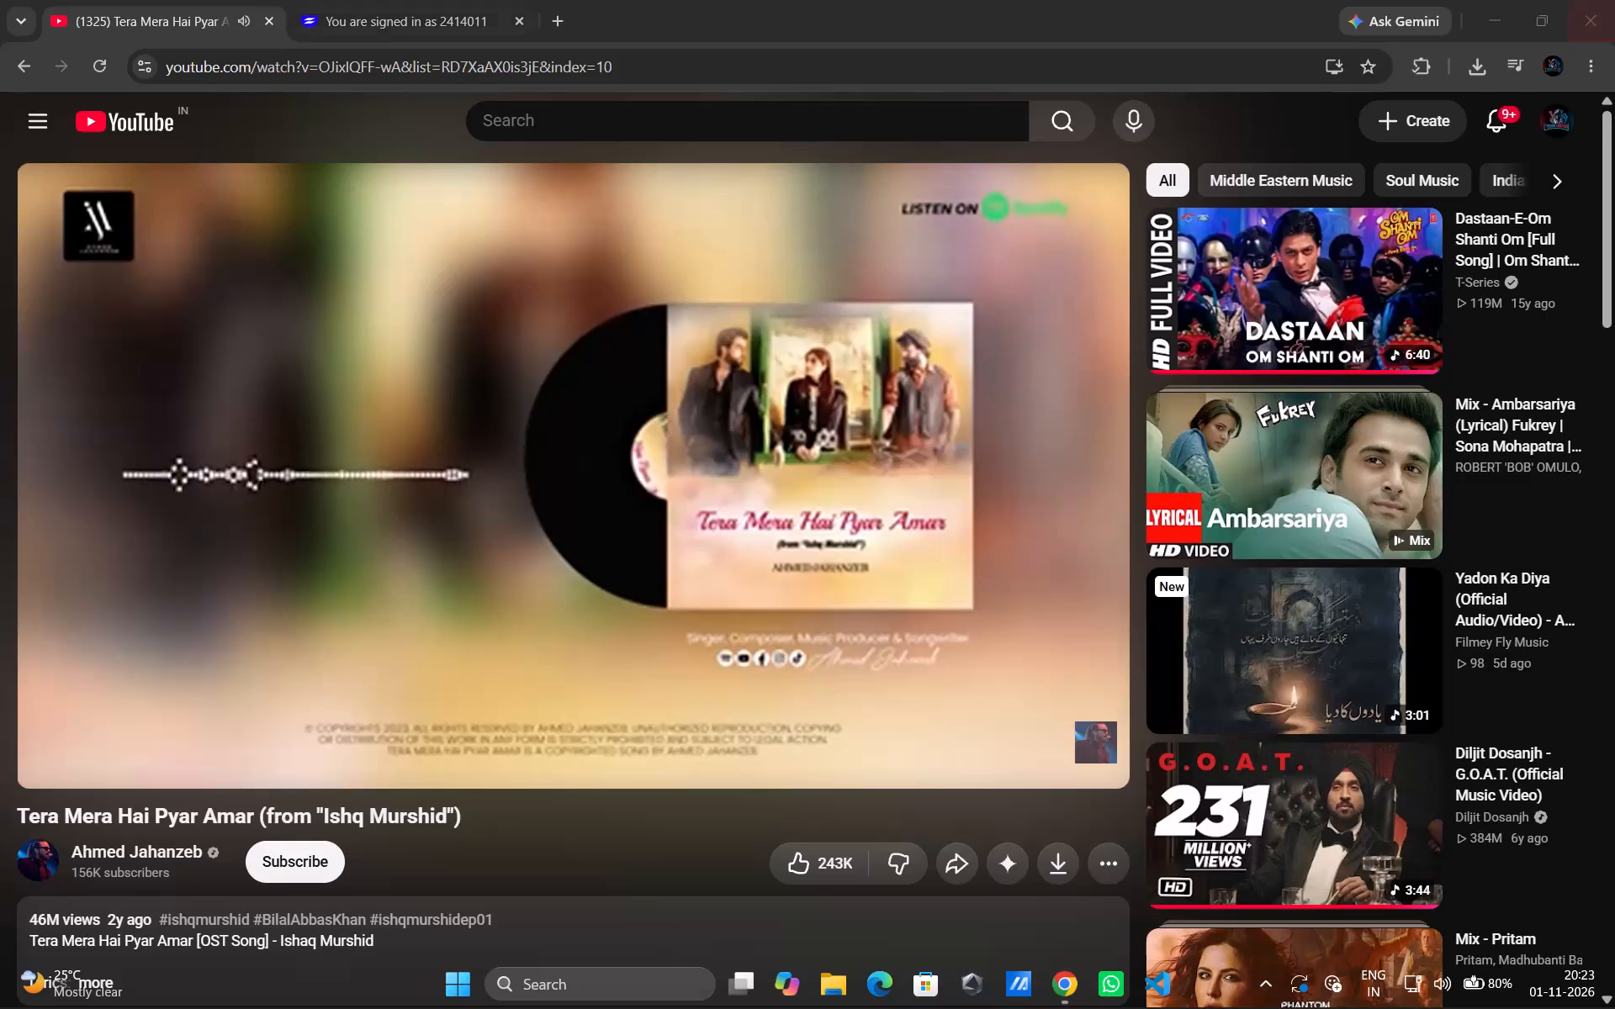
Close the YouTube tab, keep the network sign-in tab open, and minimize the browser to show the desktop.
{"action": "left_click", "coordinate": [268, 14]}
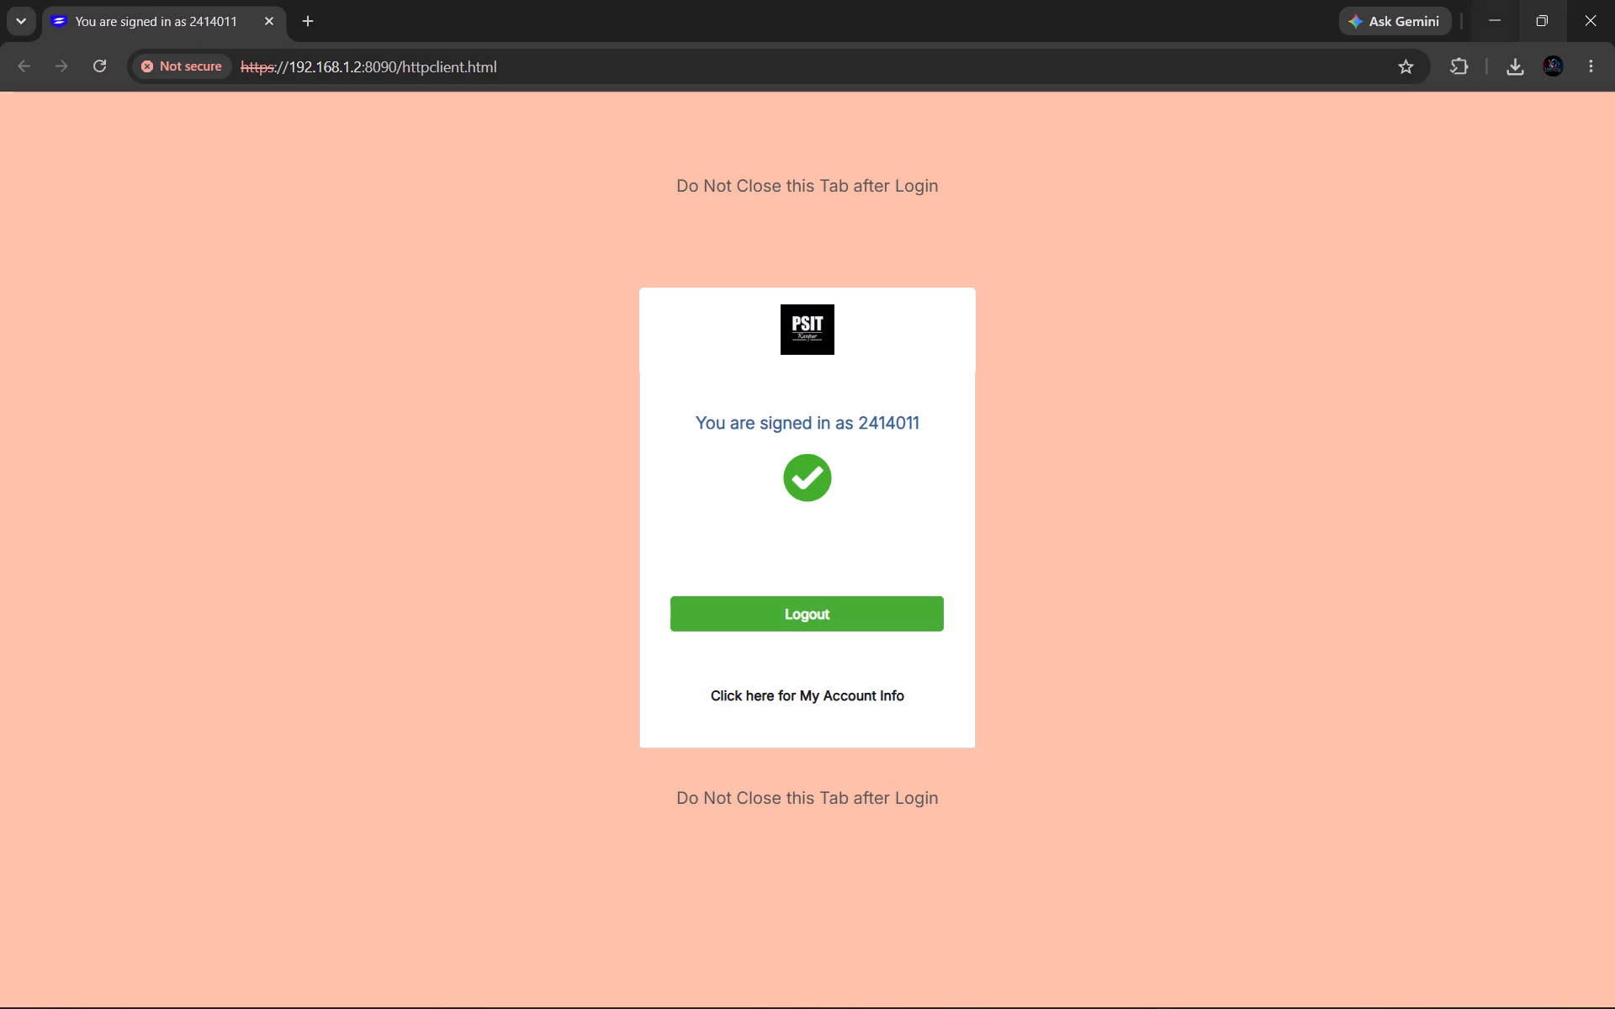
{"action": "left_click", "coordinate": [1493, 13]}
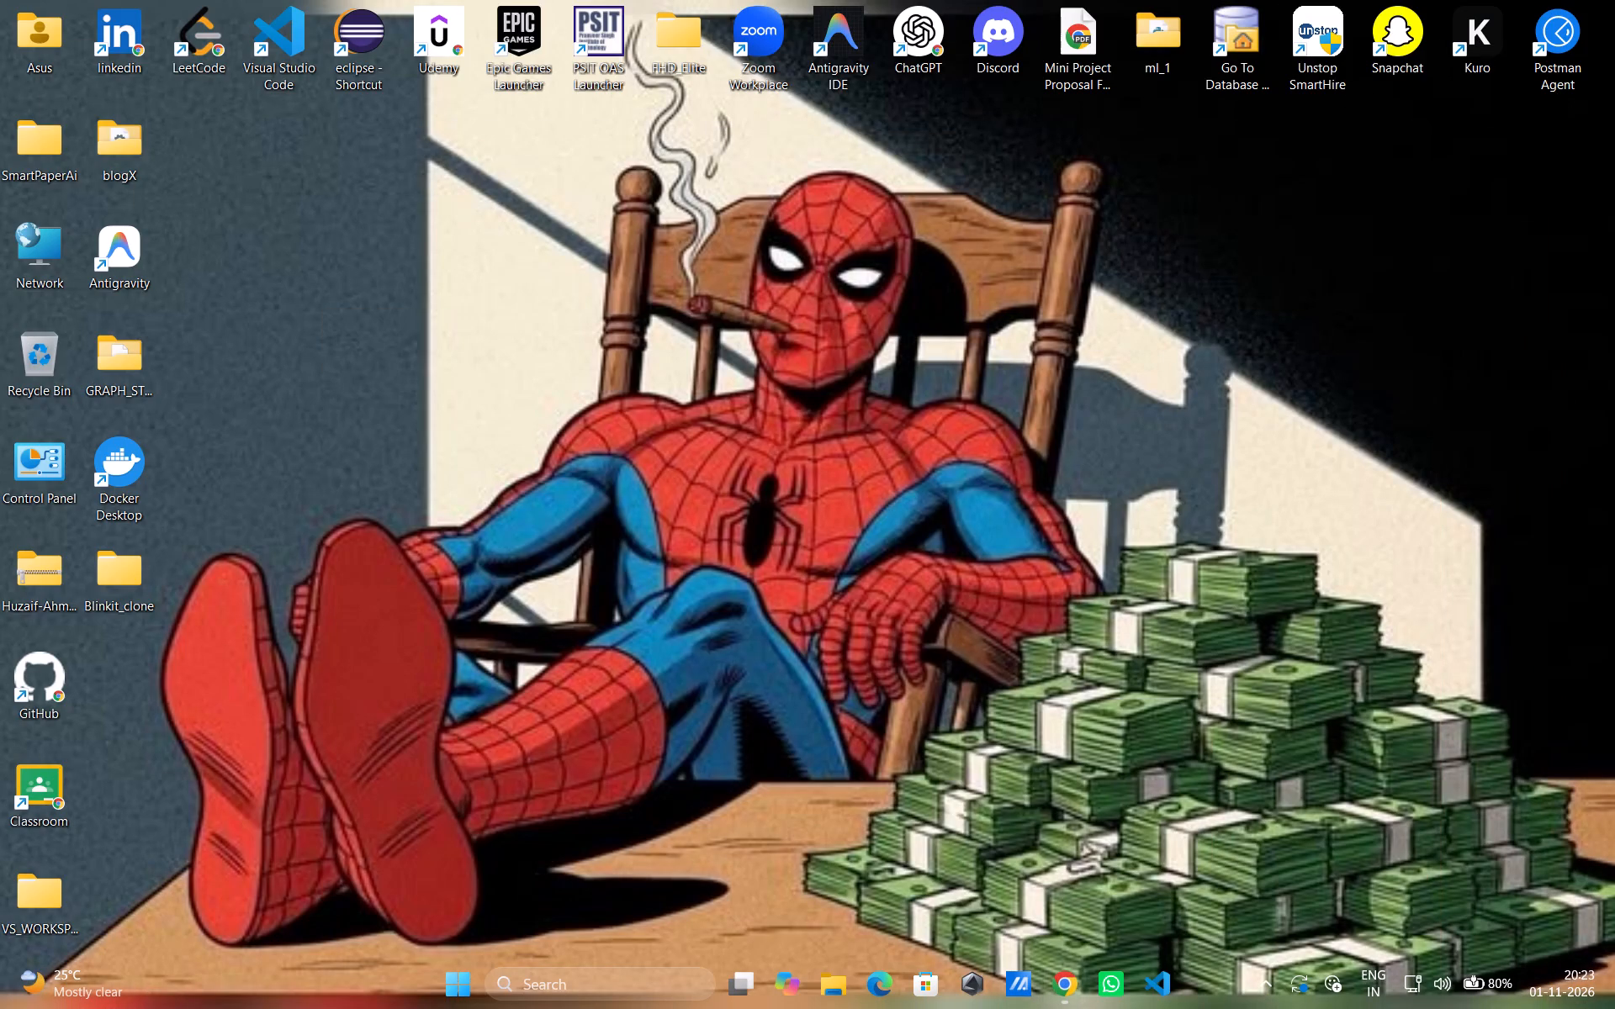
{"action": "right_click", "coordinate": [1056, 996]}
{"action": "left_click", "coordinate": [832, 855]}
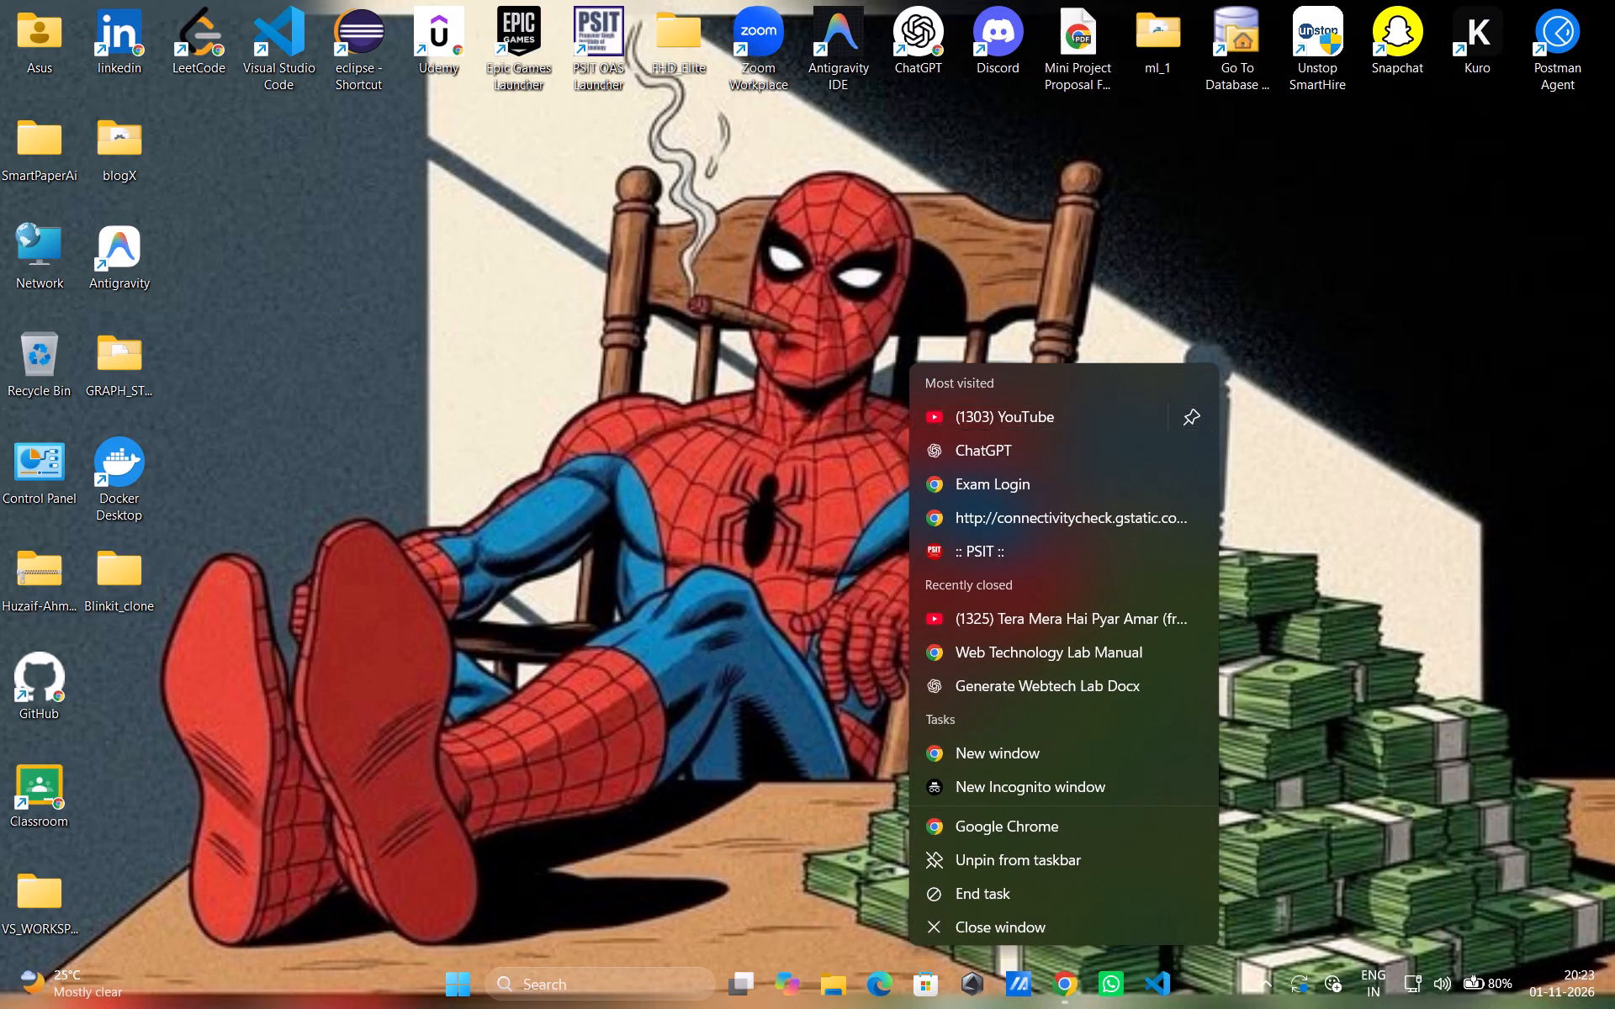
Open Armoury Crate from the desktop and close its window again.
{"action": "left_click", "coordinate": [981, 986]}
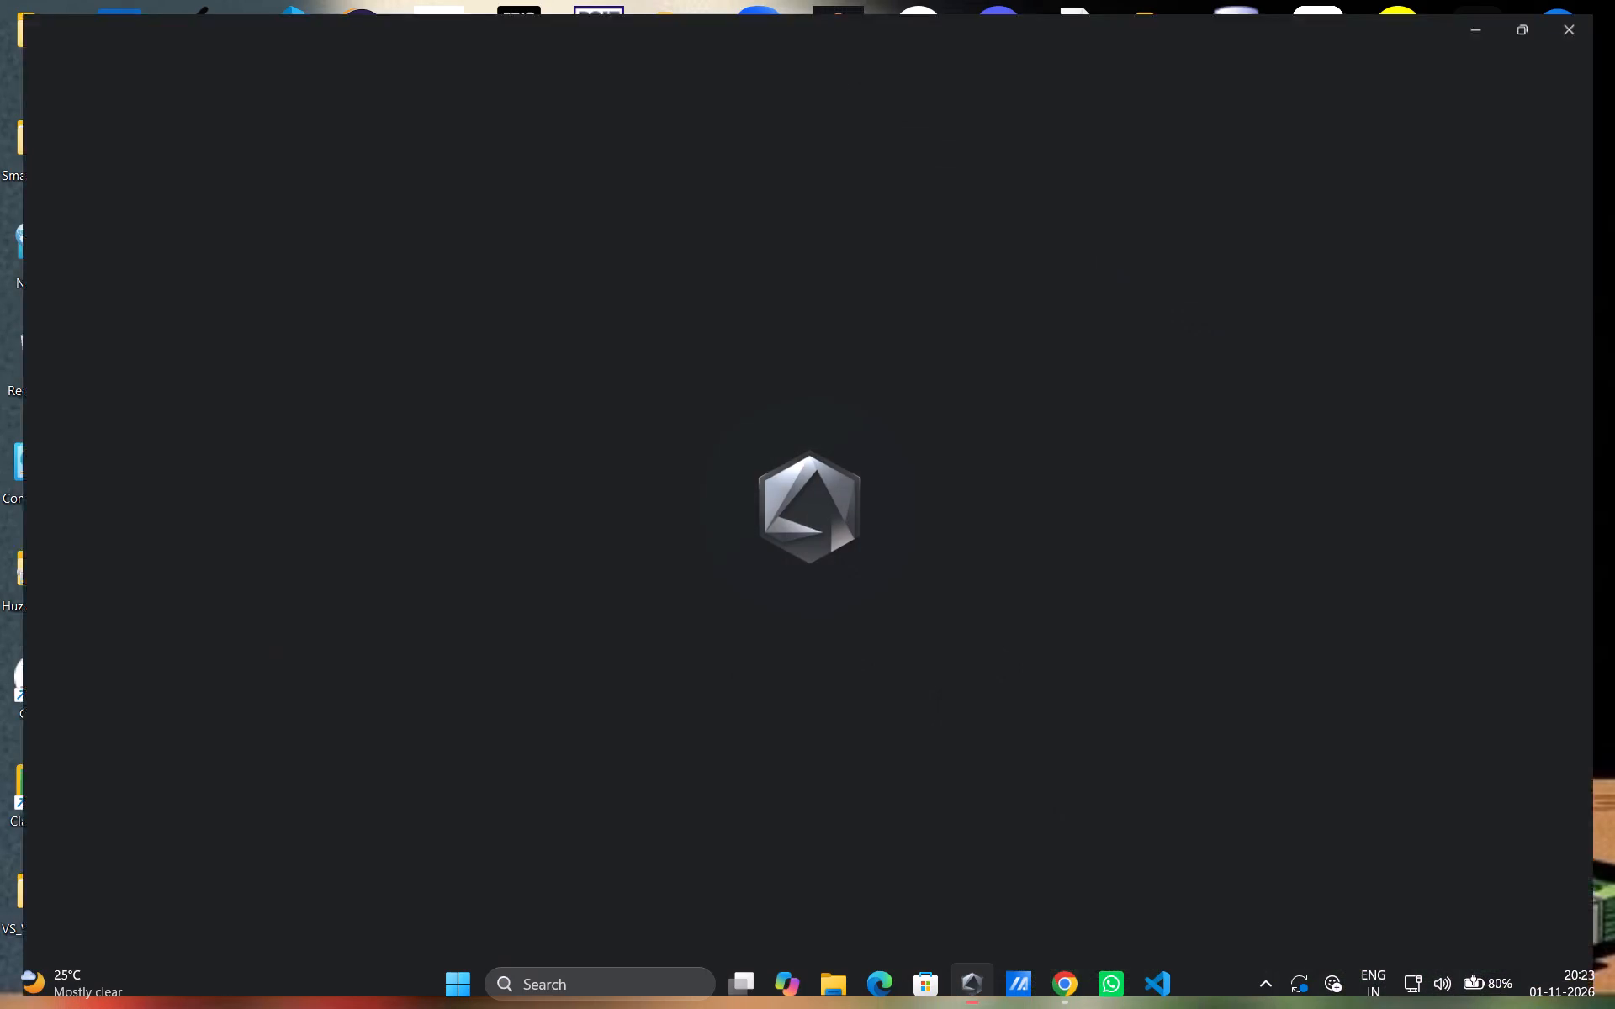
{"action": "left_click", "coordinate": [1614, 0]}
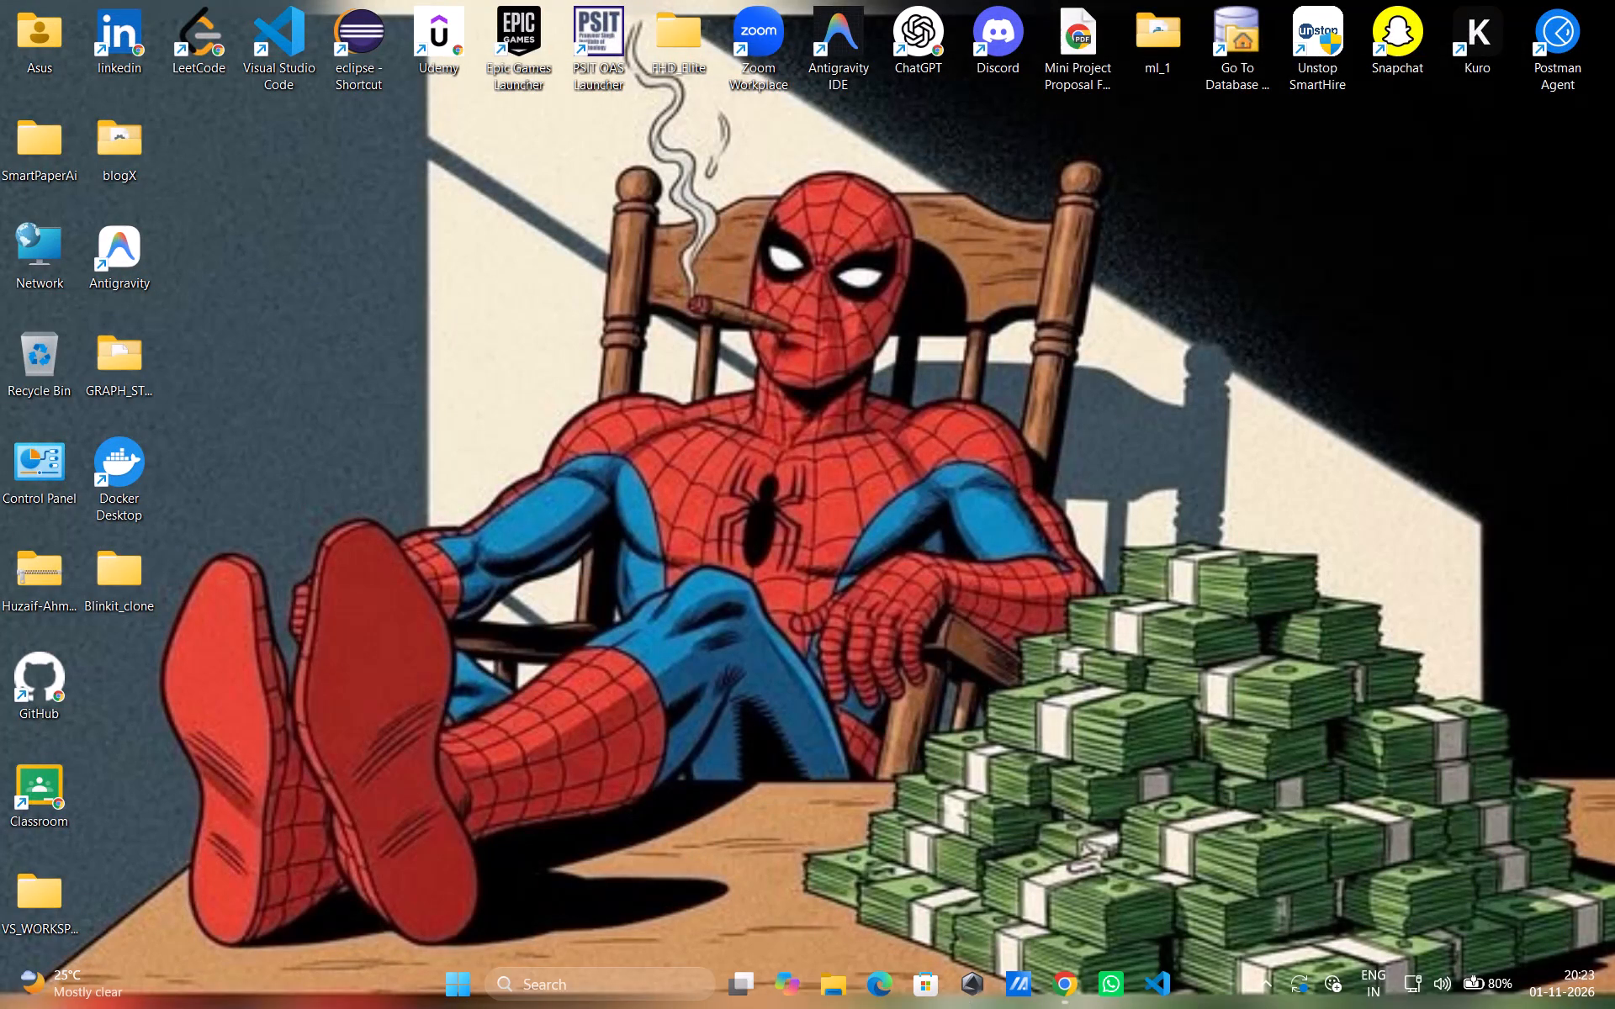
Search the computer for "nv" and launch the NVIDIA App.
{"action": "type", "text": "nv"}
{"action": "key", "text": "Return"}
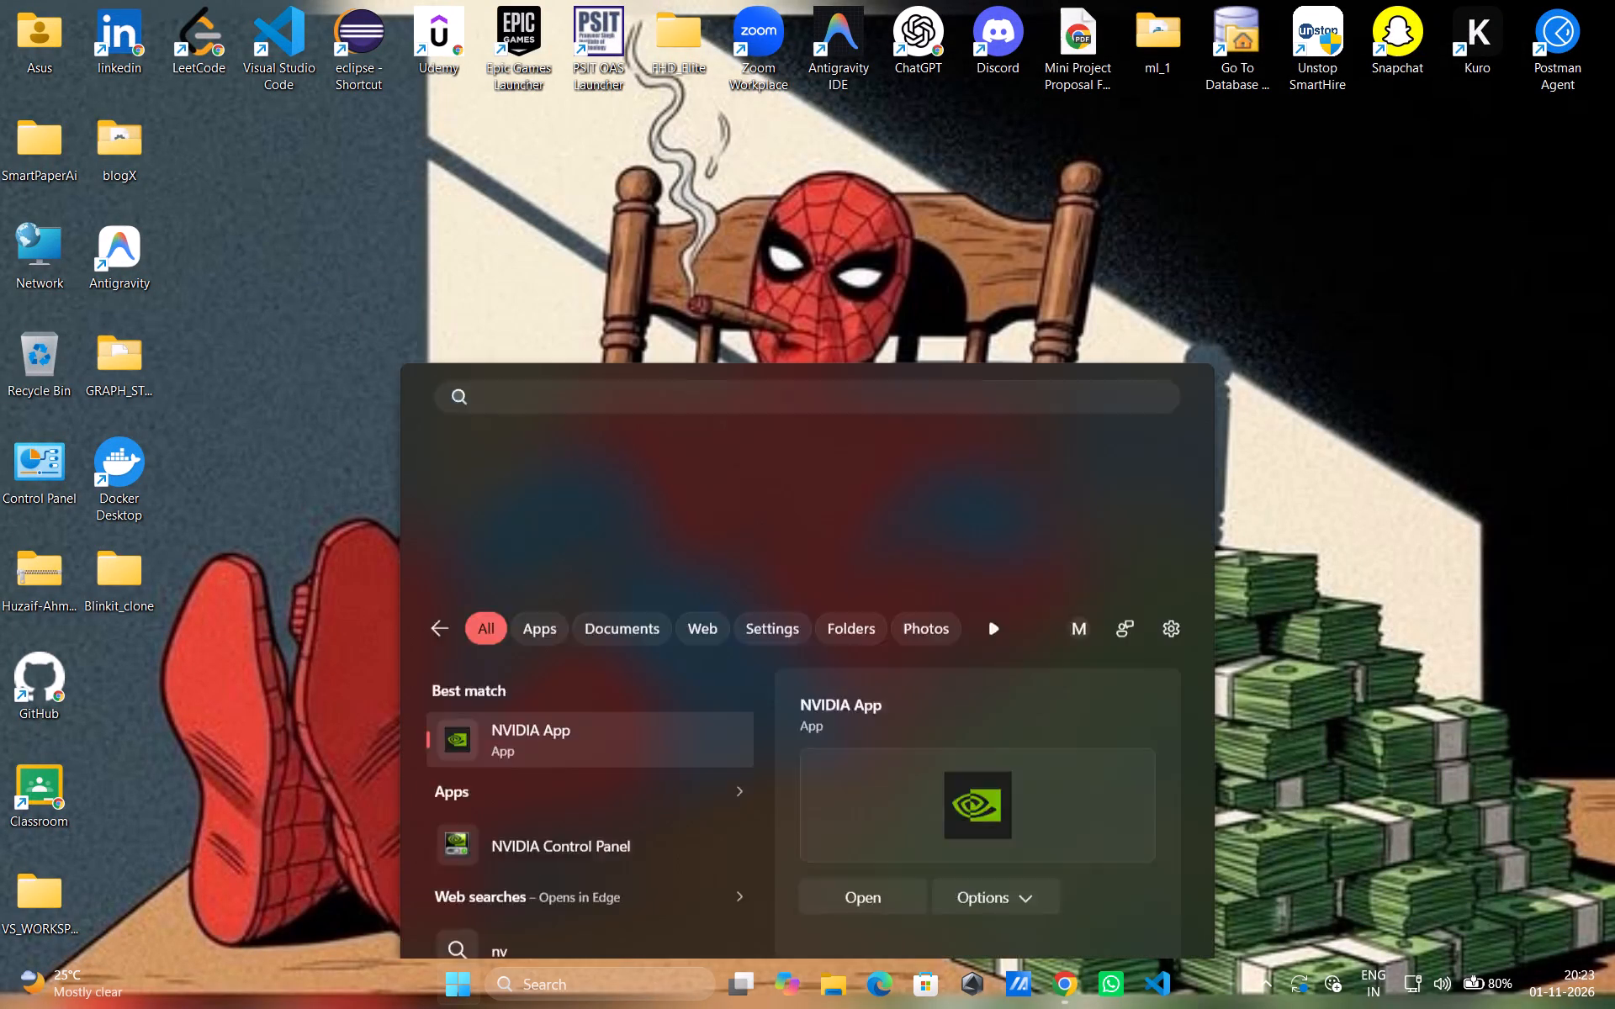
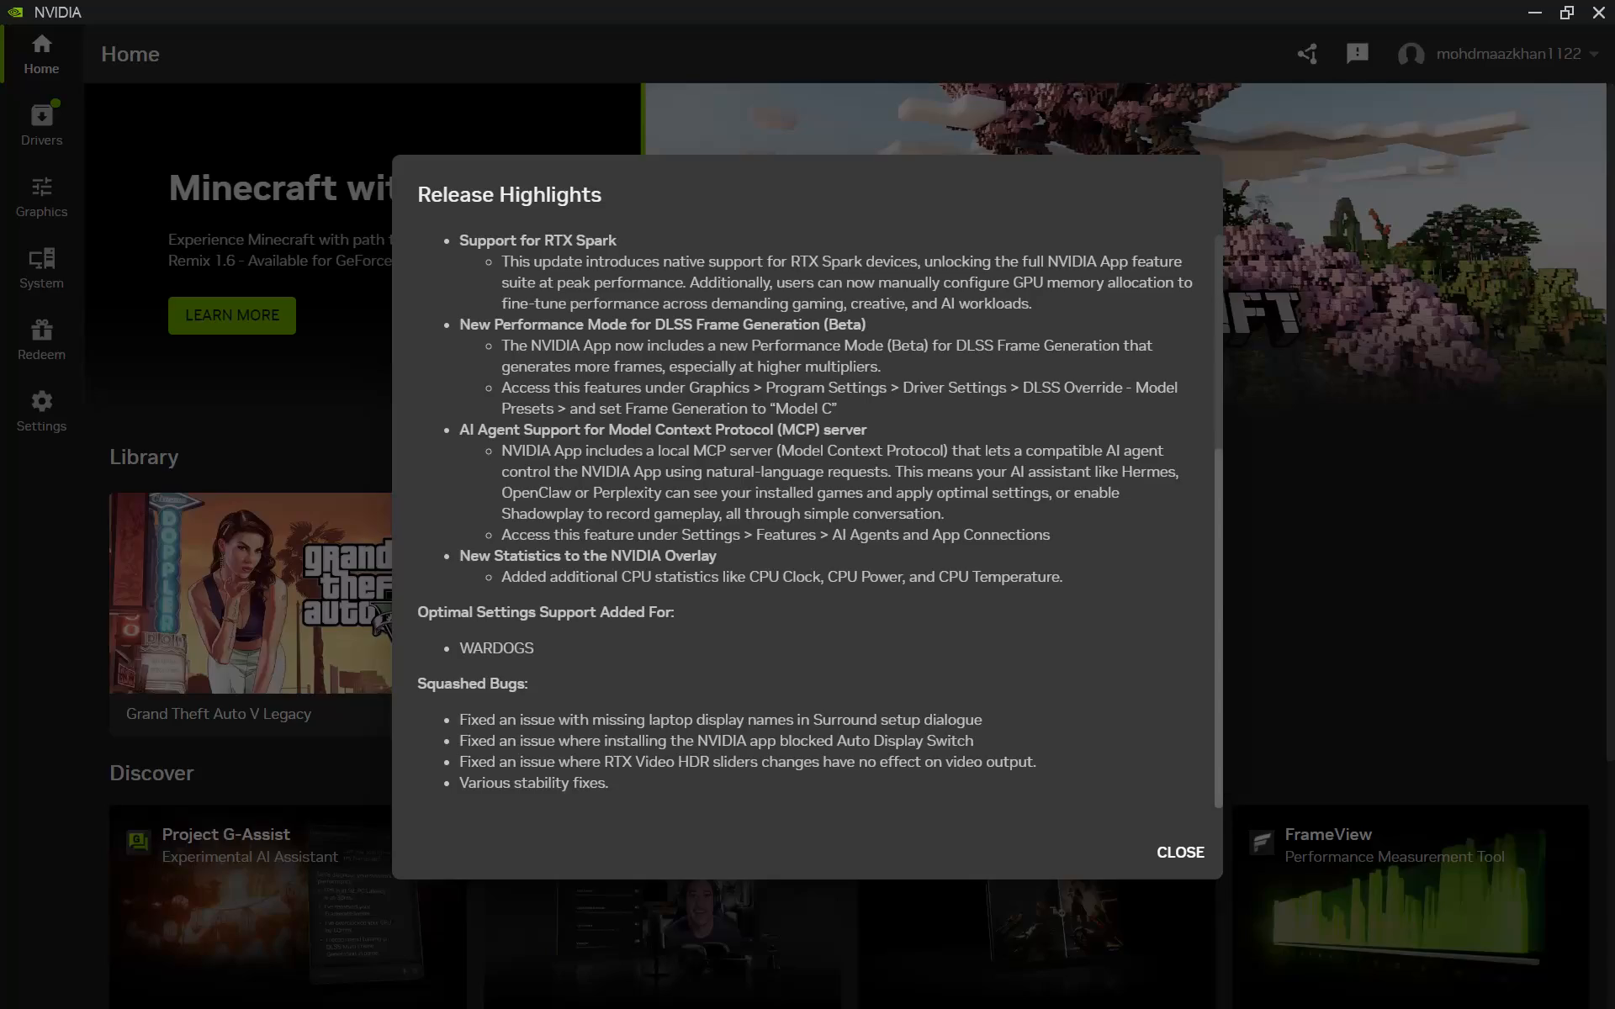
Review the release highlights for NVIDIA App 11.0.9 and dismiss them.
{"action": "scroll", "coordinate": [1066, 653], "scroll_direction": "up", "scroll_amount": 6}
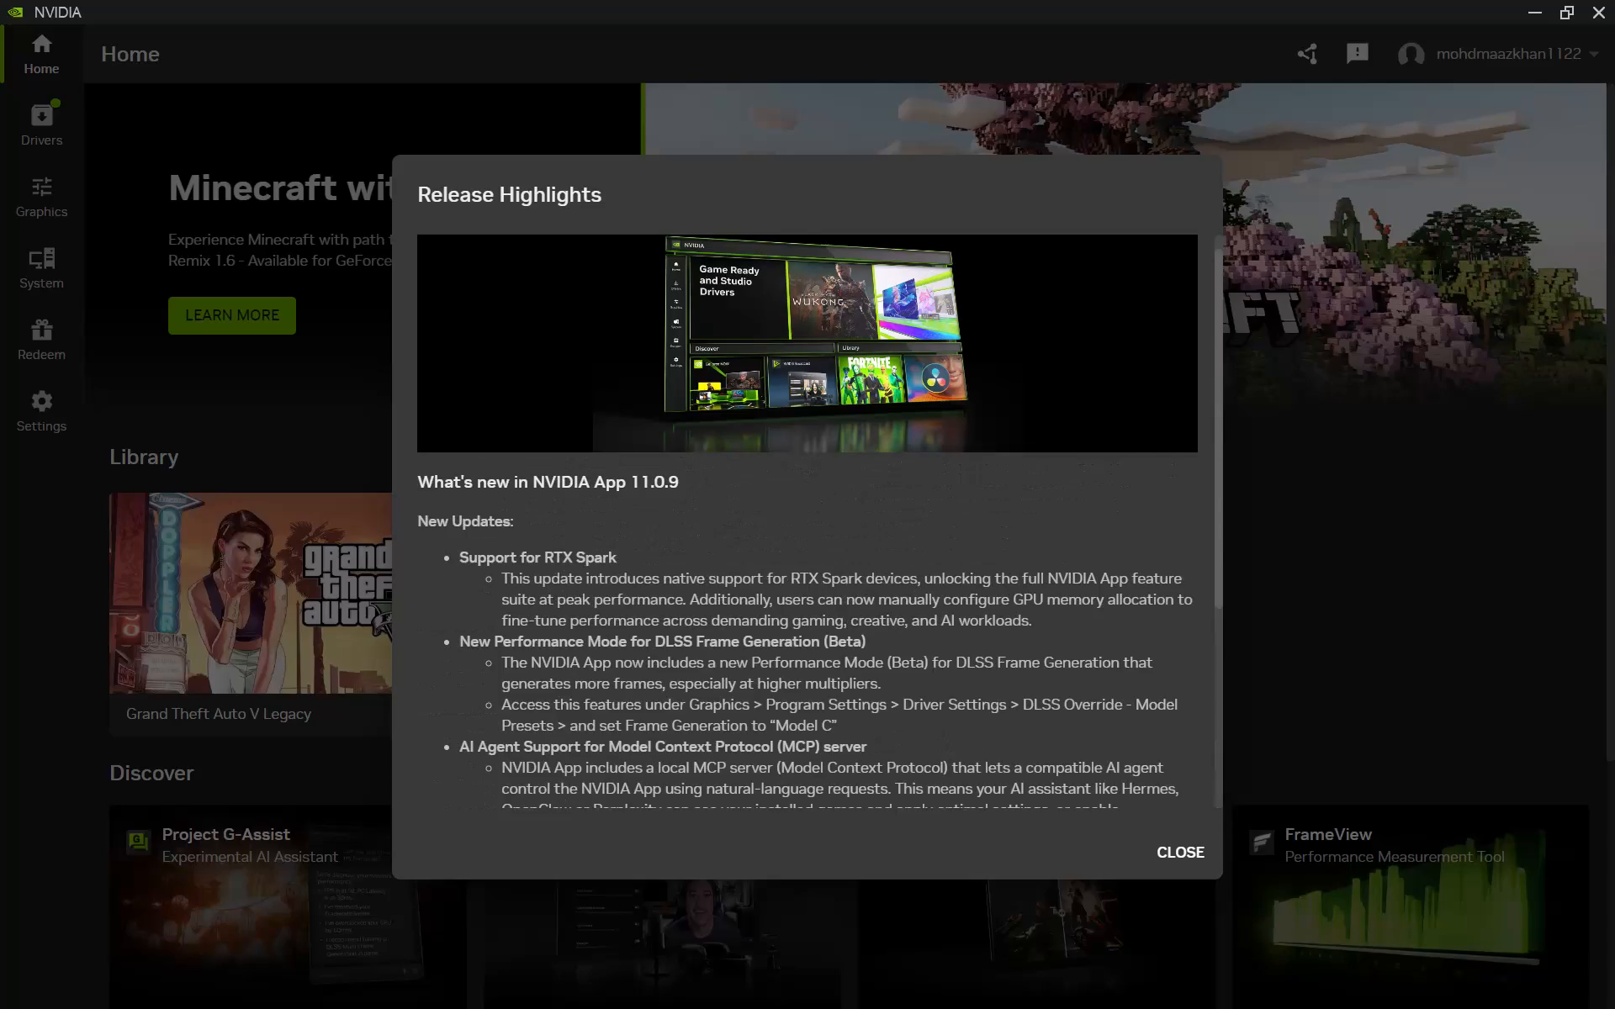
{"action": "scroll", "coordinate": [1066, 653], "scroll_direction": "down", "scroll_amount": 7}
{"action": "left_click", "coordinate": [1170, 857]}
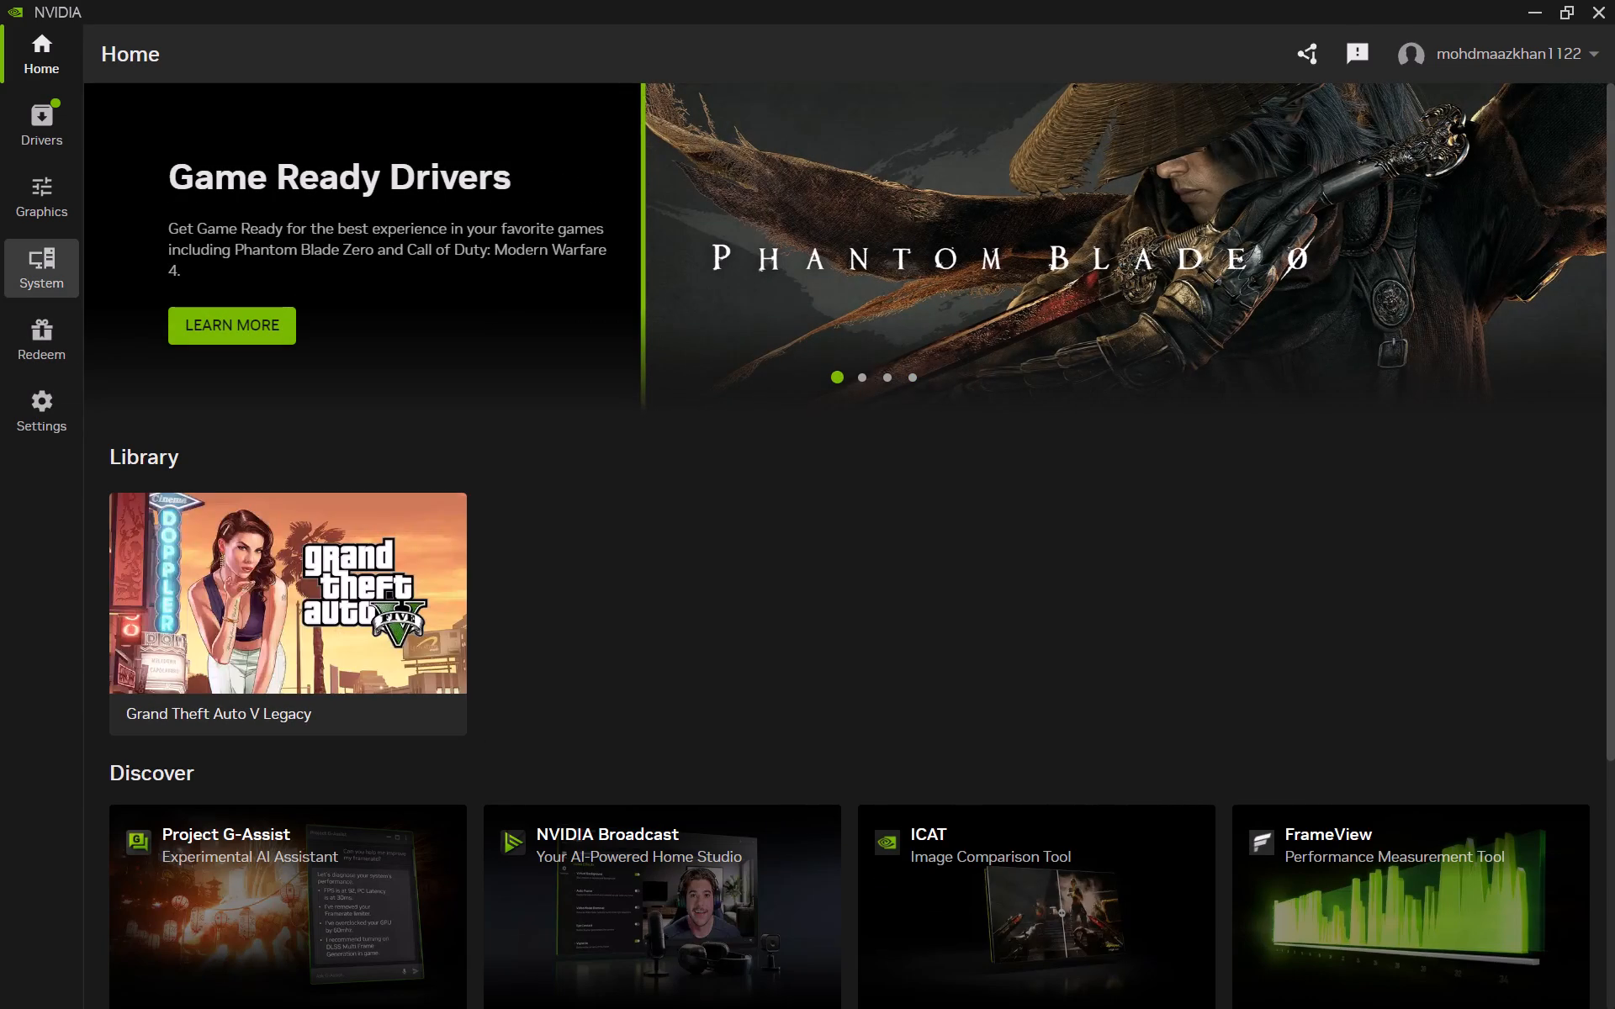
View the Graphics program settings briefly and go to the Drivers page.
{"action": "left_click", "coordinate": [30, 195]}
{"action": "left_click", "coordinate": [34, 132]}
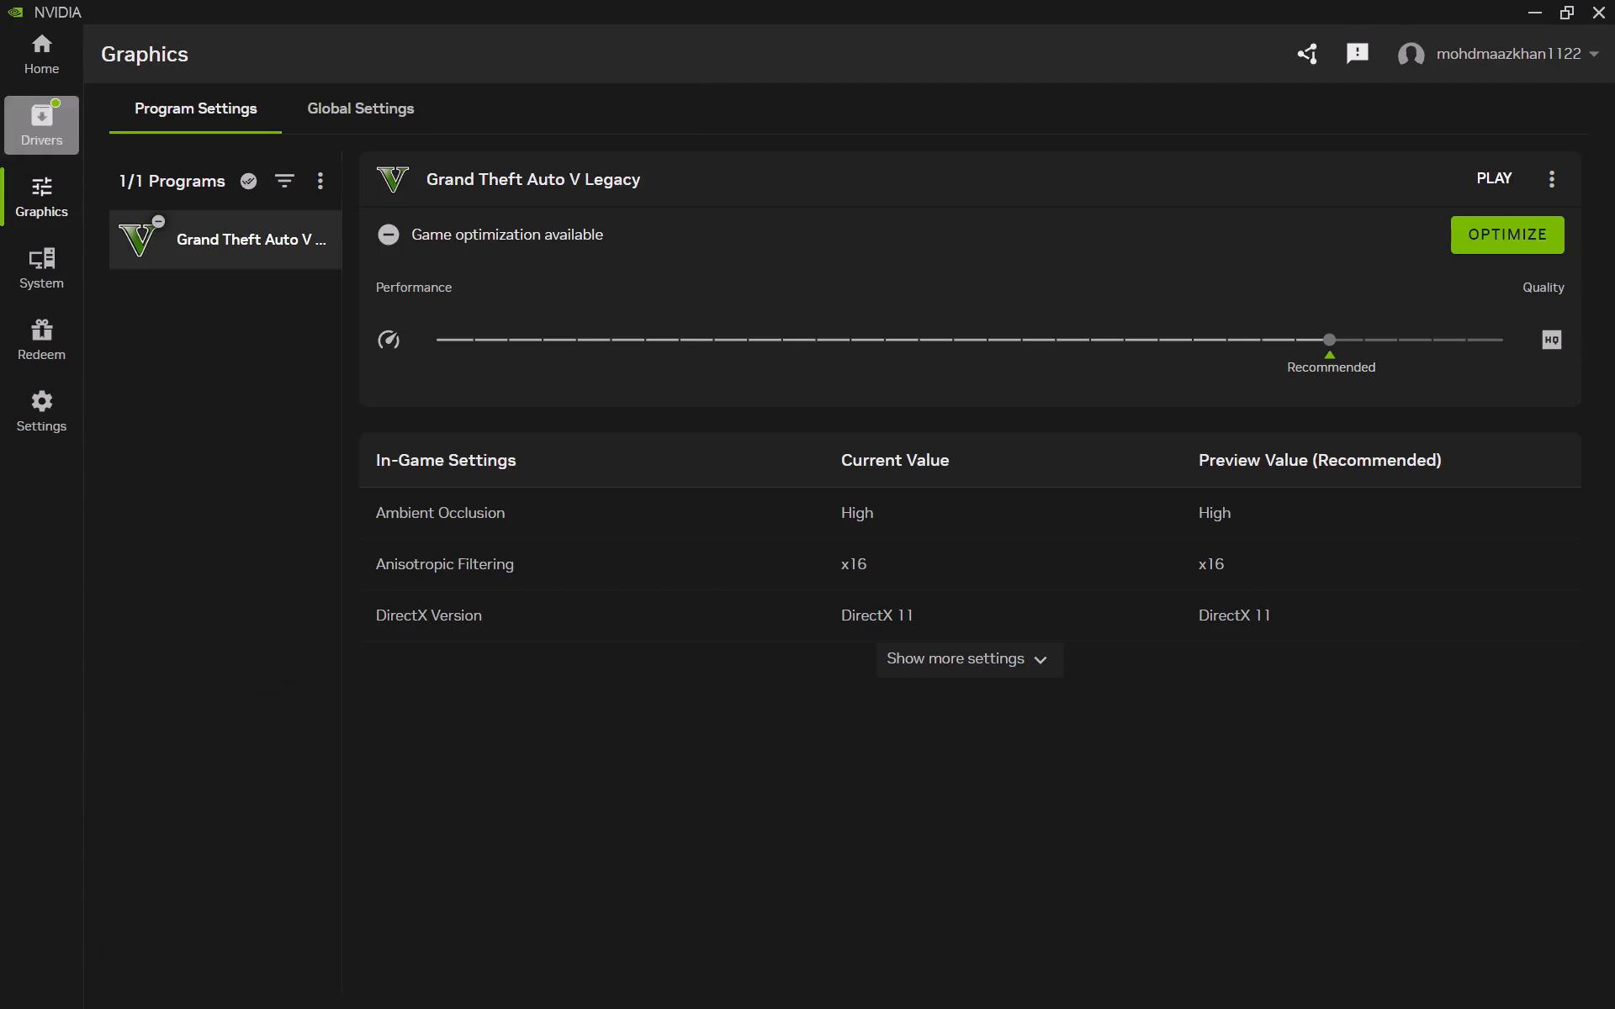